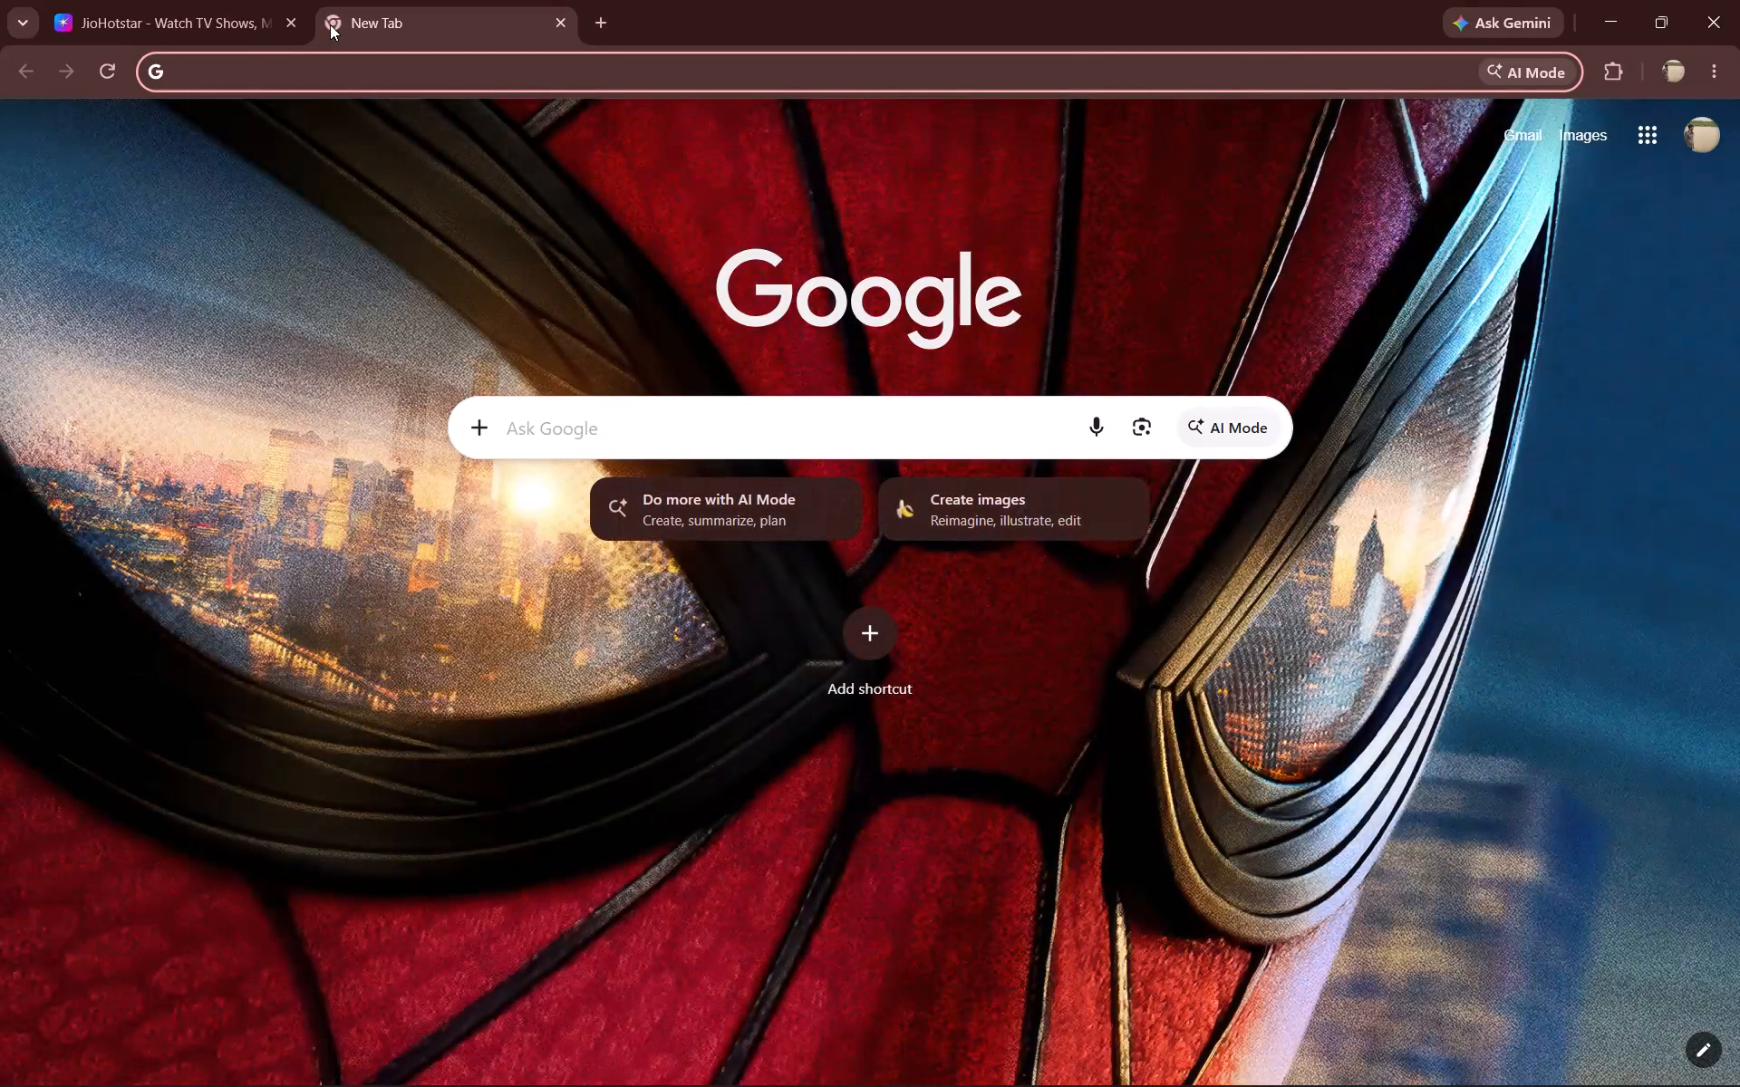
Search the web for "ilove pdf to word" and open iLovePDF's PDF to Word converter.
text(ilove)
key(Down)
key(Return)
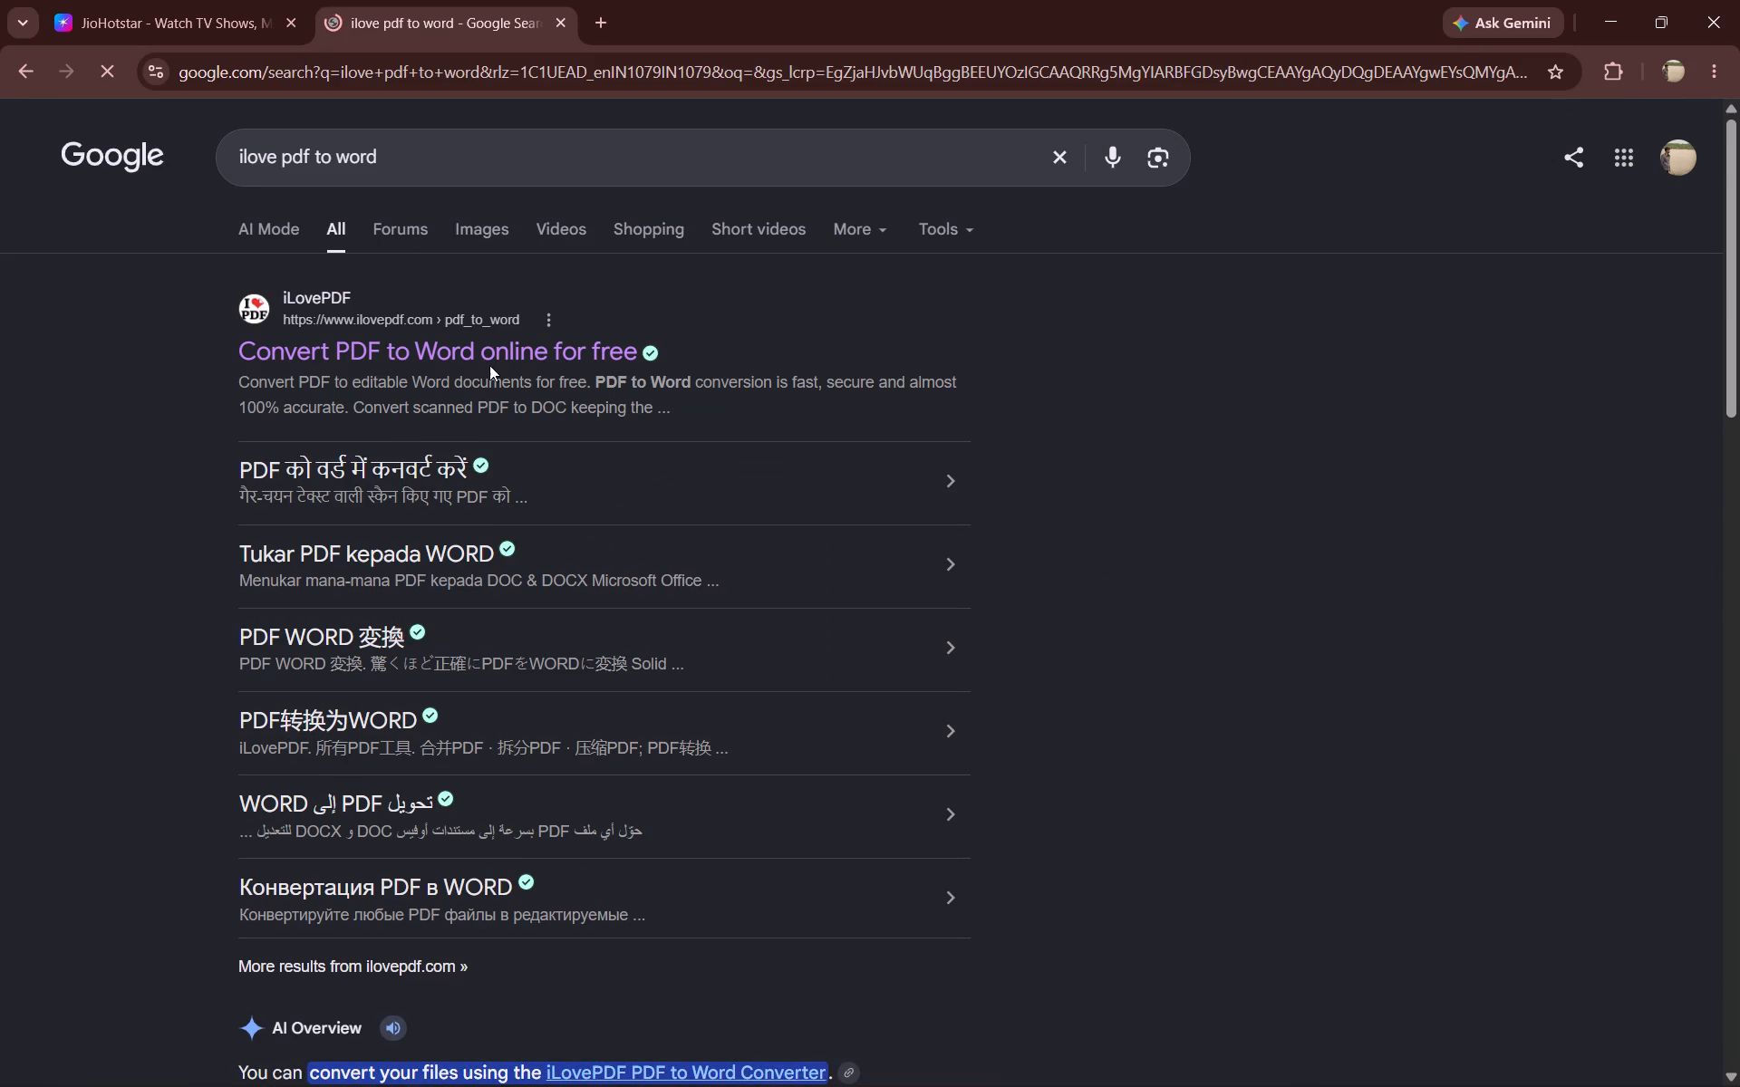
click(489, 365)
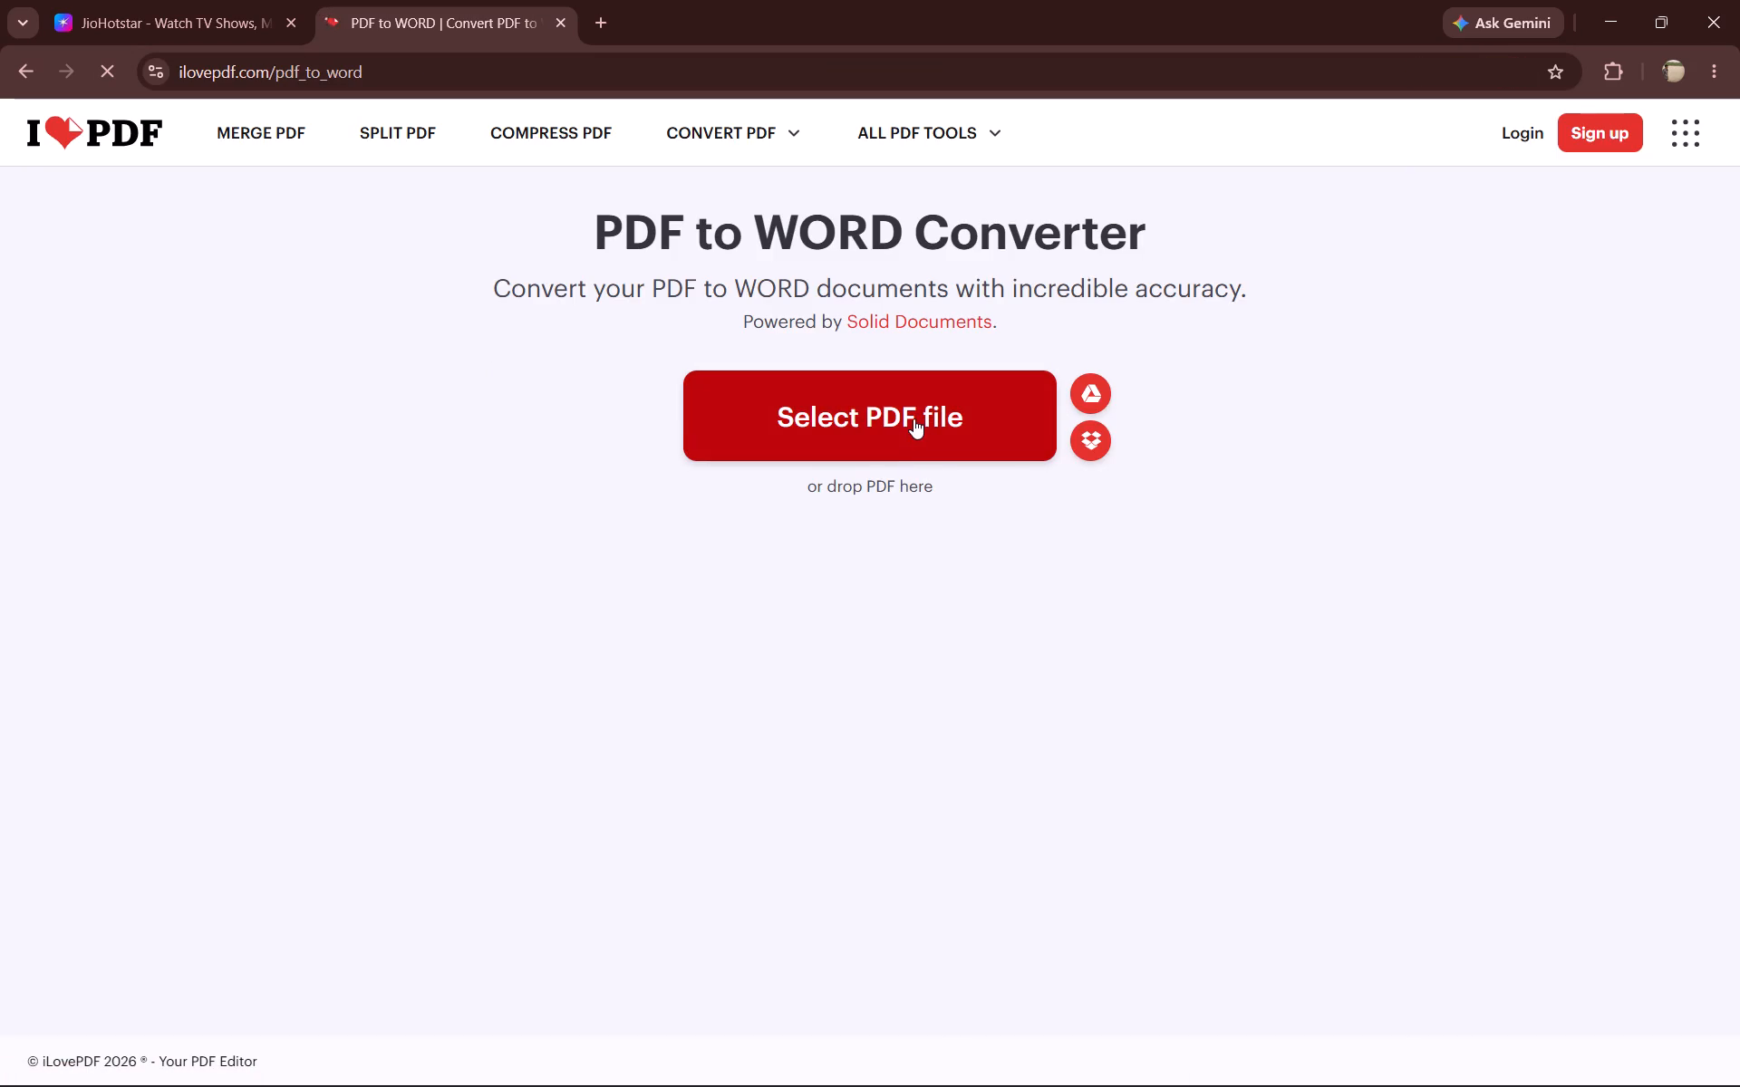
Upload DevOps_Unit_III_Answers.pdf and DevOps_Unit_IV-V_Answers.pdf from the Desktop folder and dismiss the Premium sign-up offer.
click(913, 418)
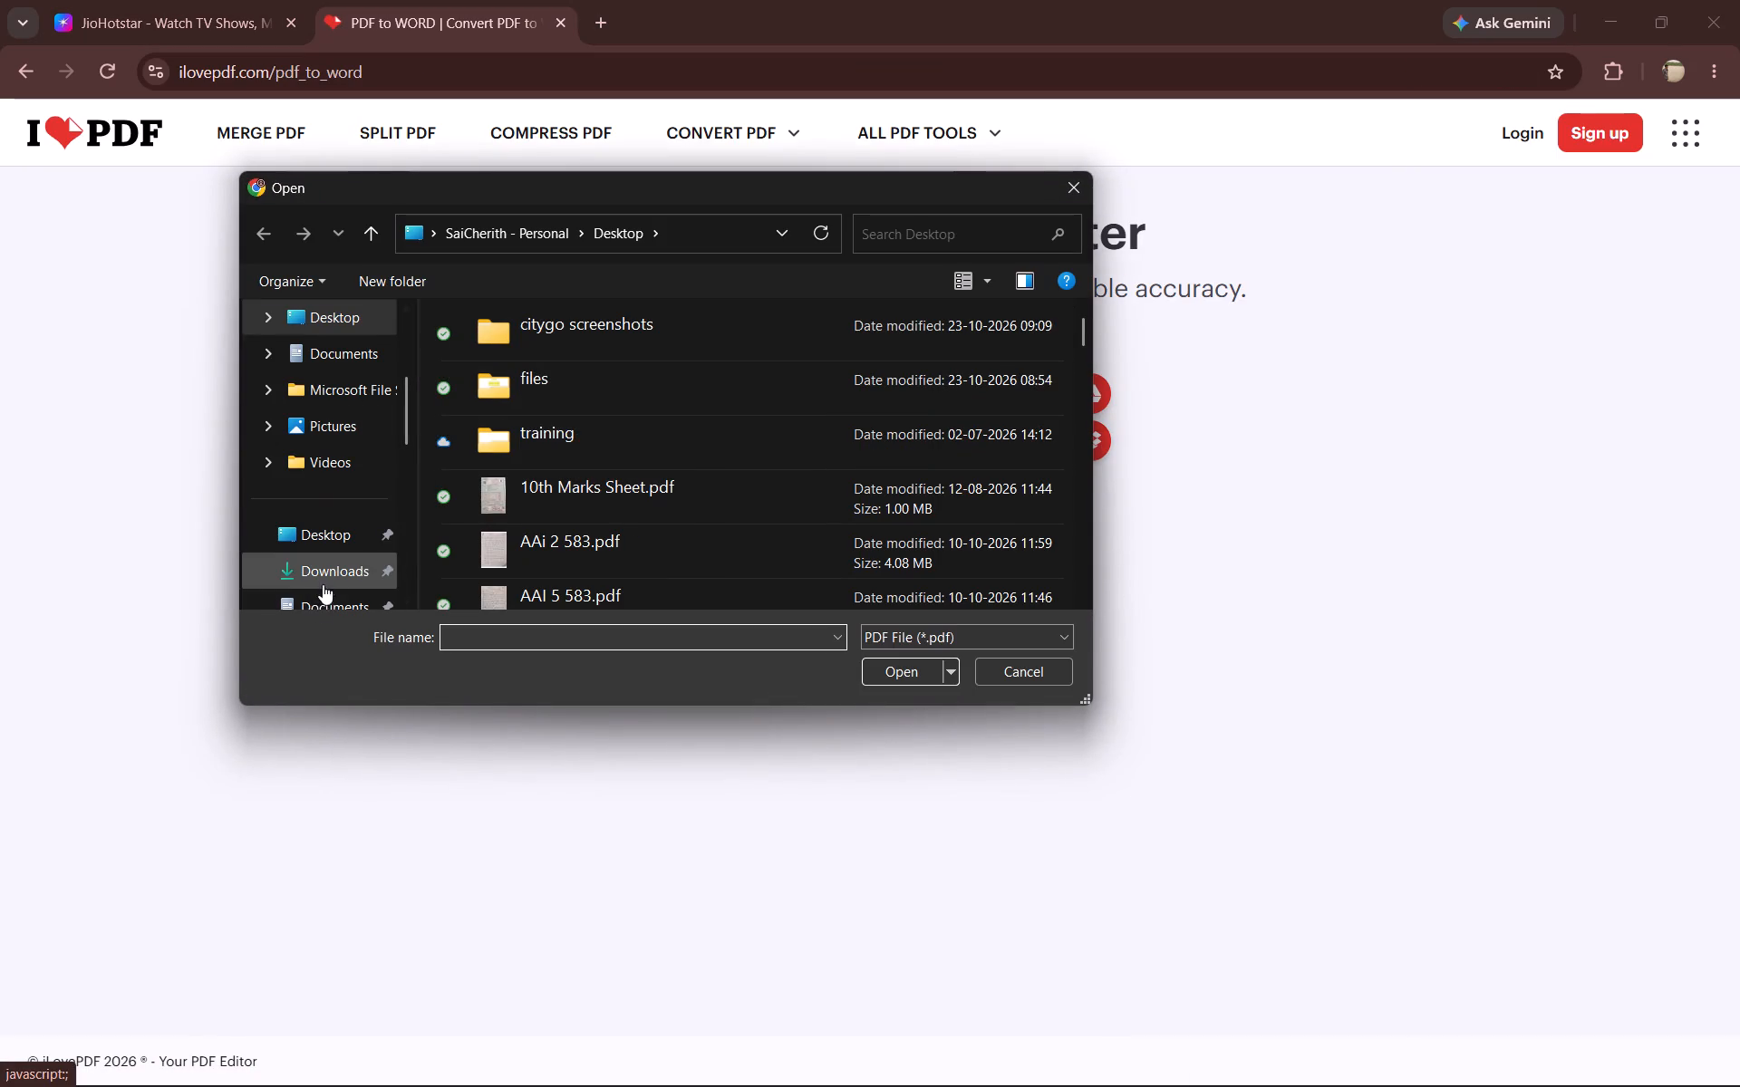
click(327, 567)
scroll(628, 419, up, 1)
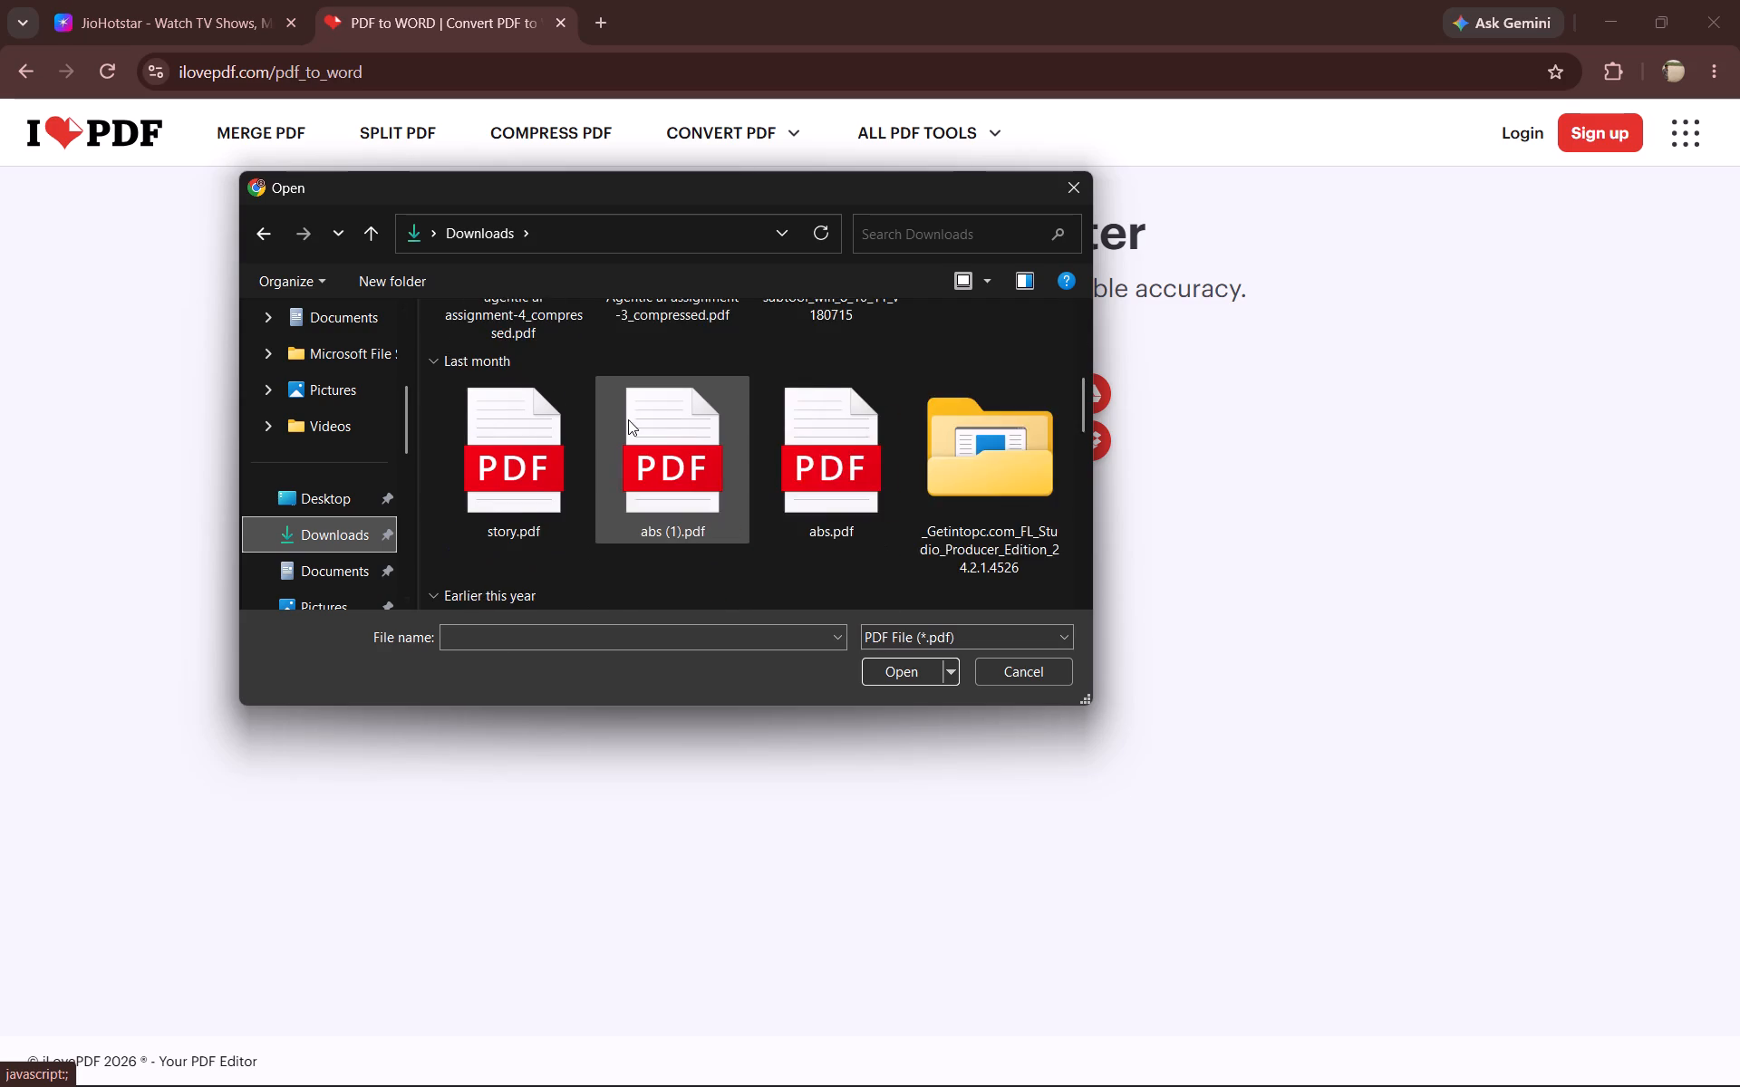
scroll(628, 419, up, 6)
click(362, 495)
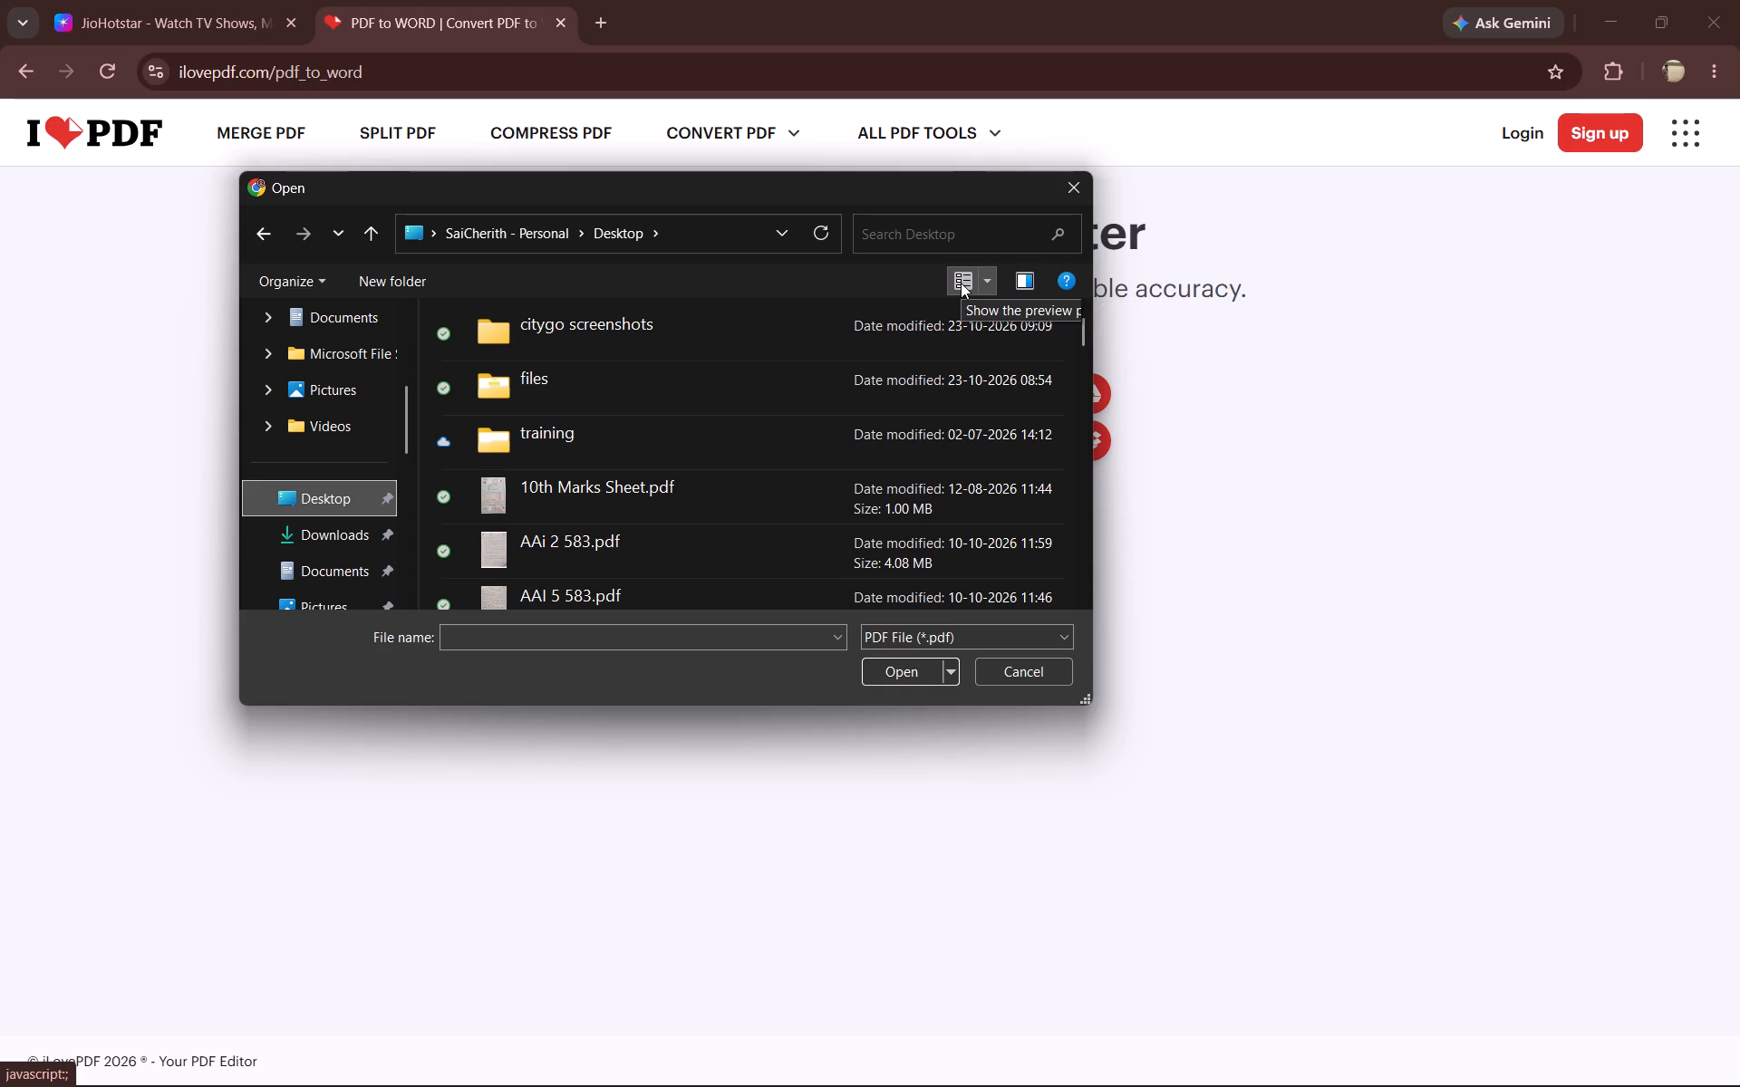
scroll(822, 427, down, 1)
scroll(822, 427, up, 1)
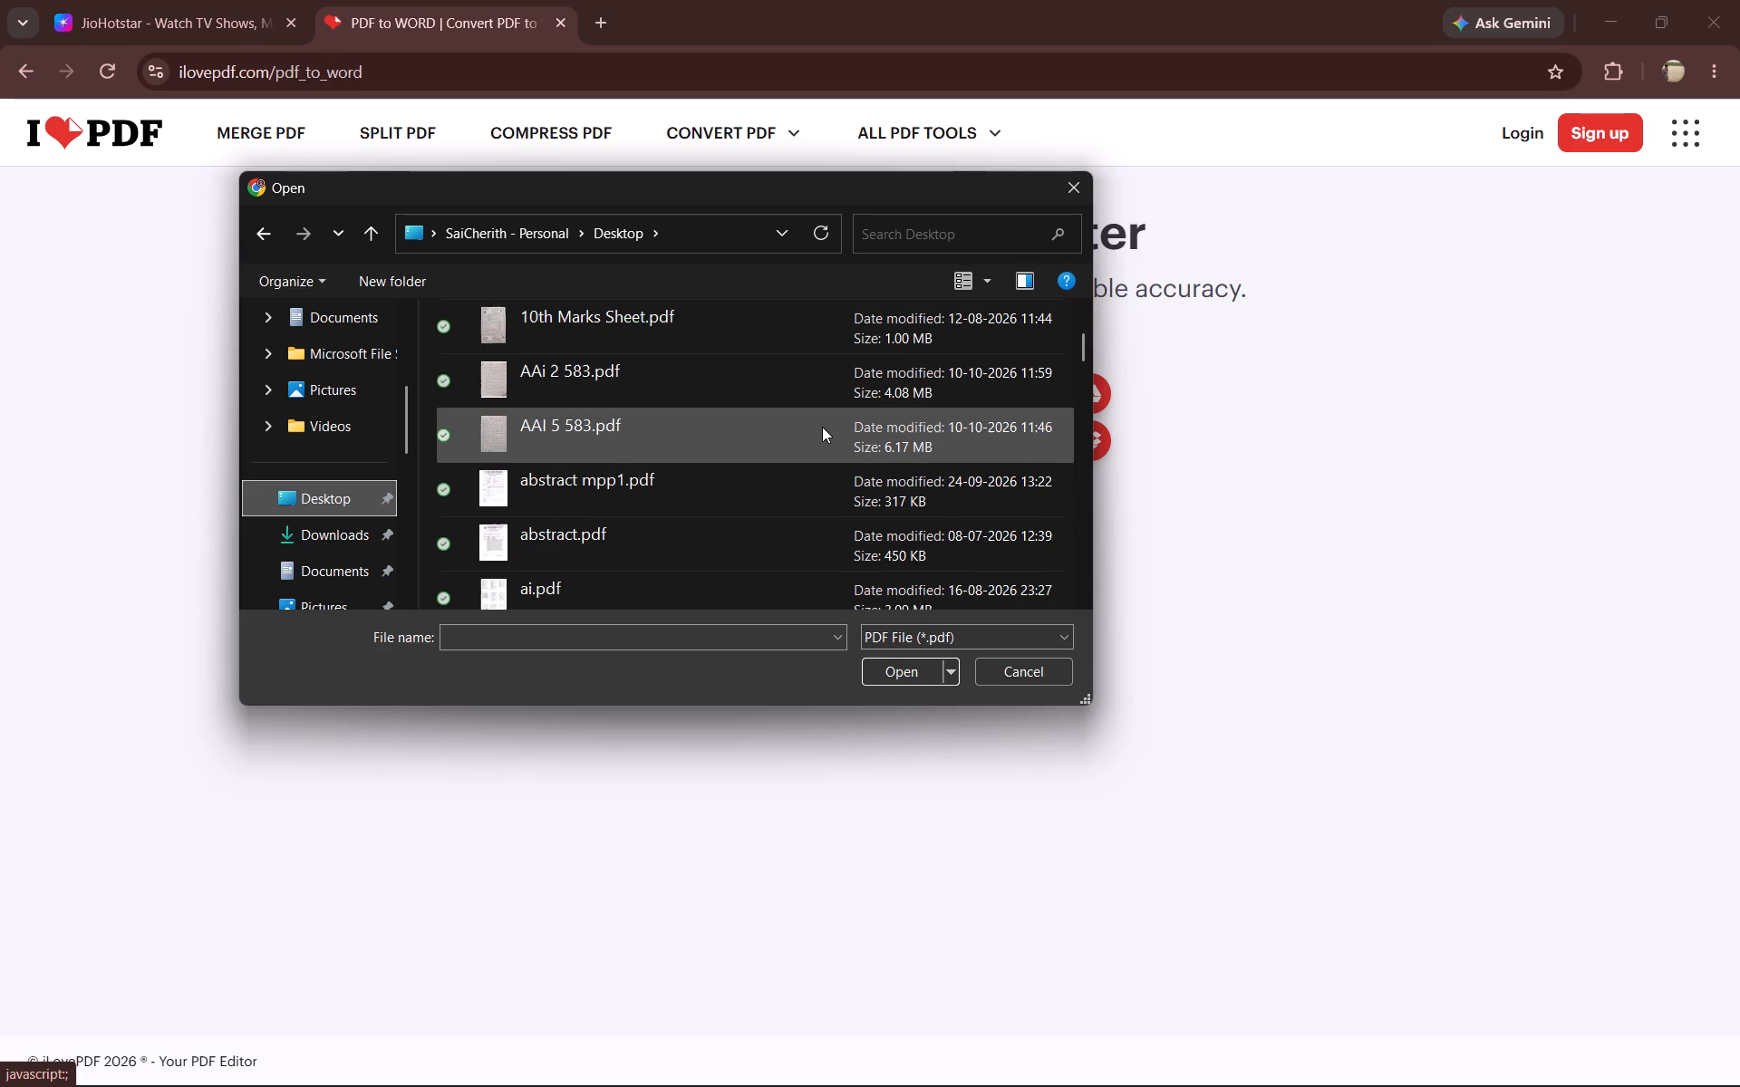
scroll(822, 427, up, 1)
scroll(822, 427, down, 3)
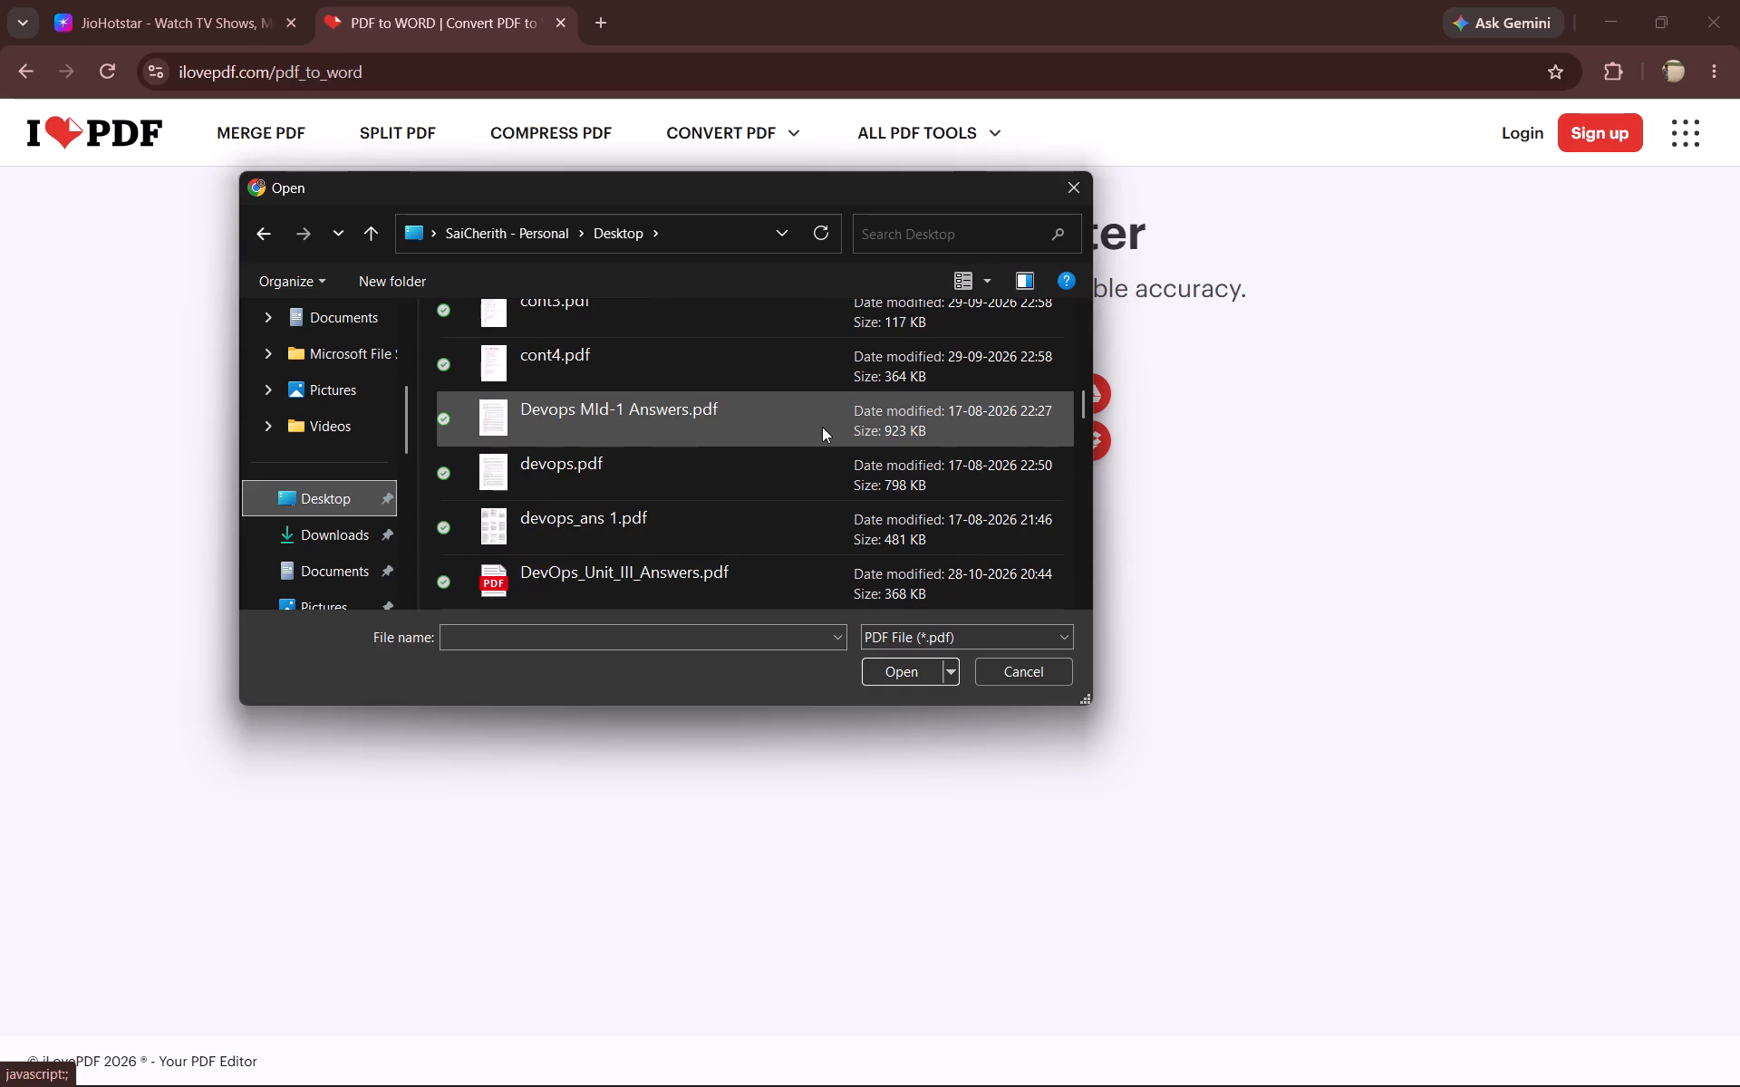
scroll(783, 512, down, 1)
scroll(728, 412, up, 1)
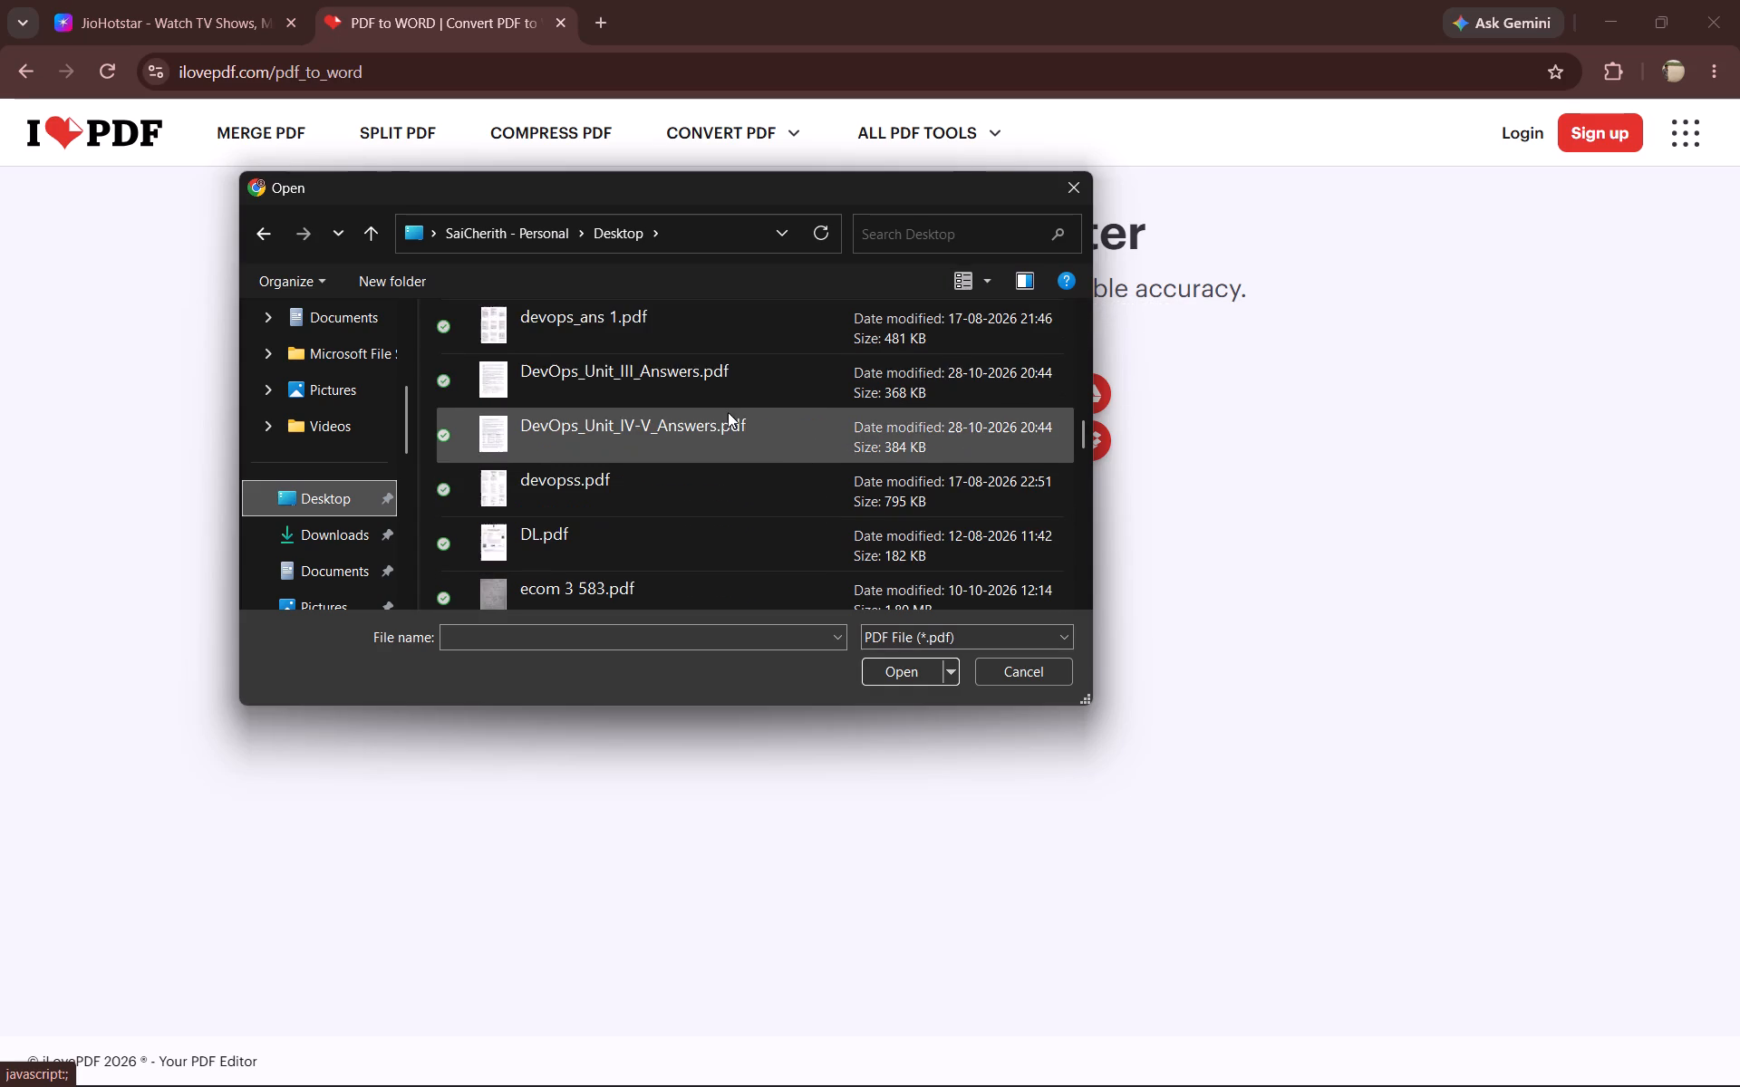
scroll(728, 412, up, 1)
click(683, 393)
click(706, 425)
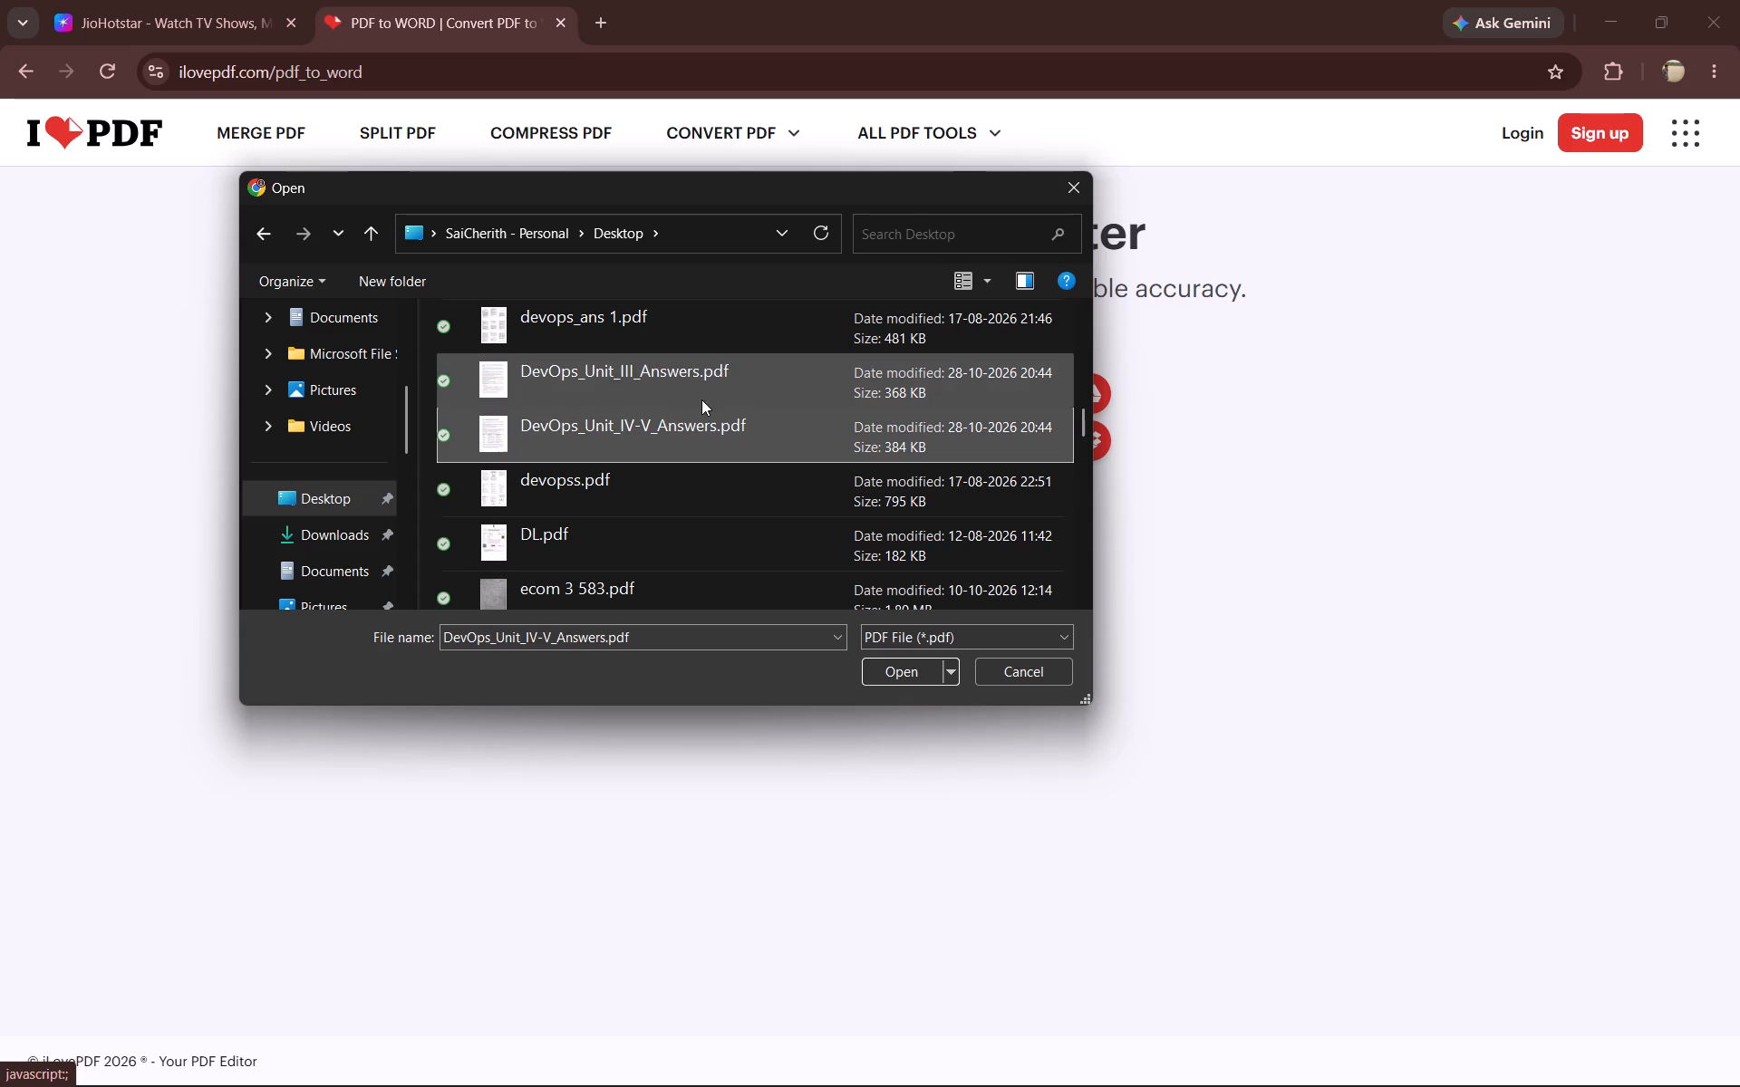
click(696, 380)
ctrl+click(713, 424)
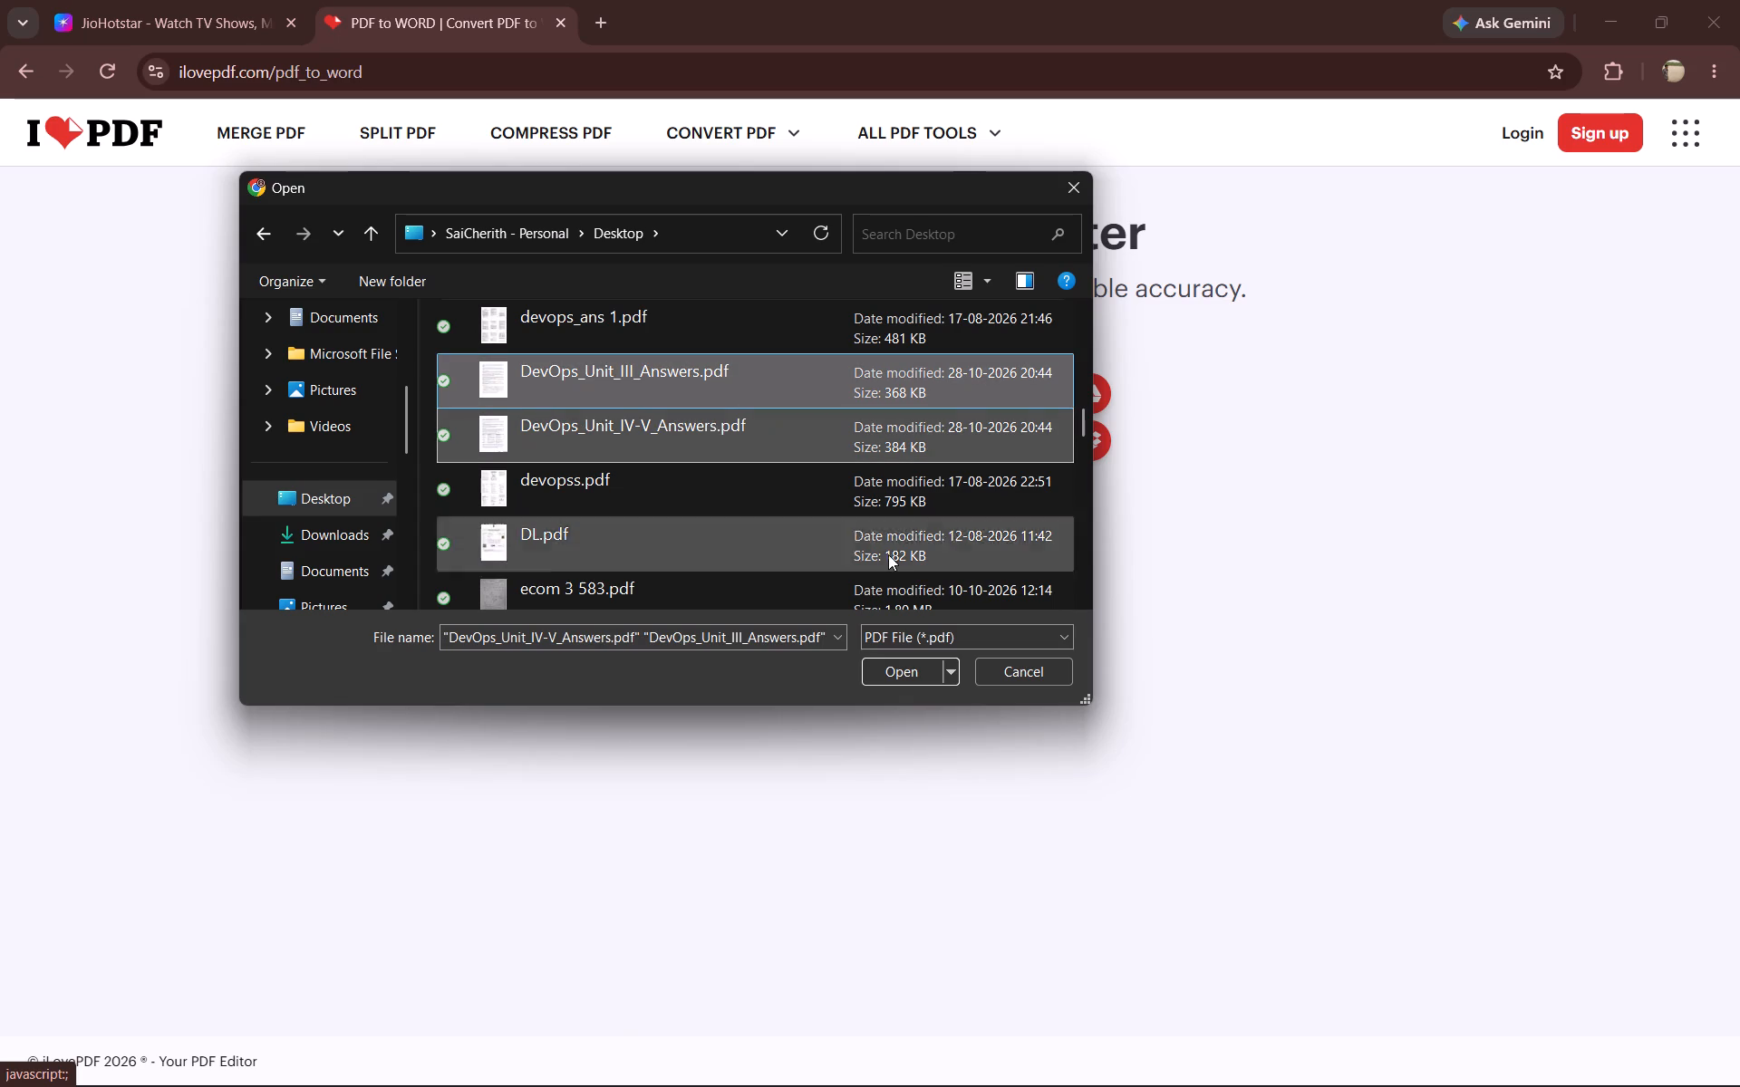
click(893, 669)
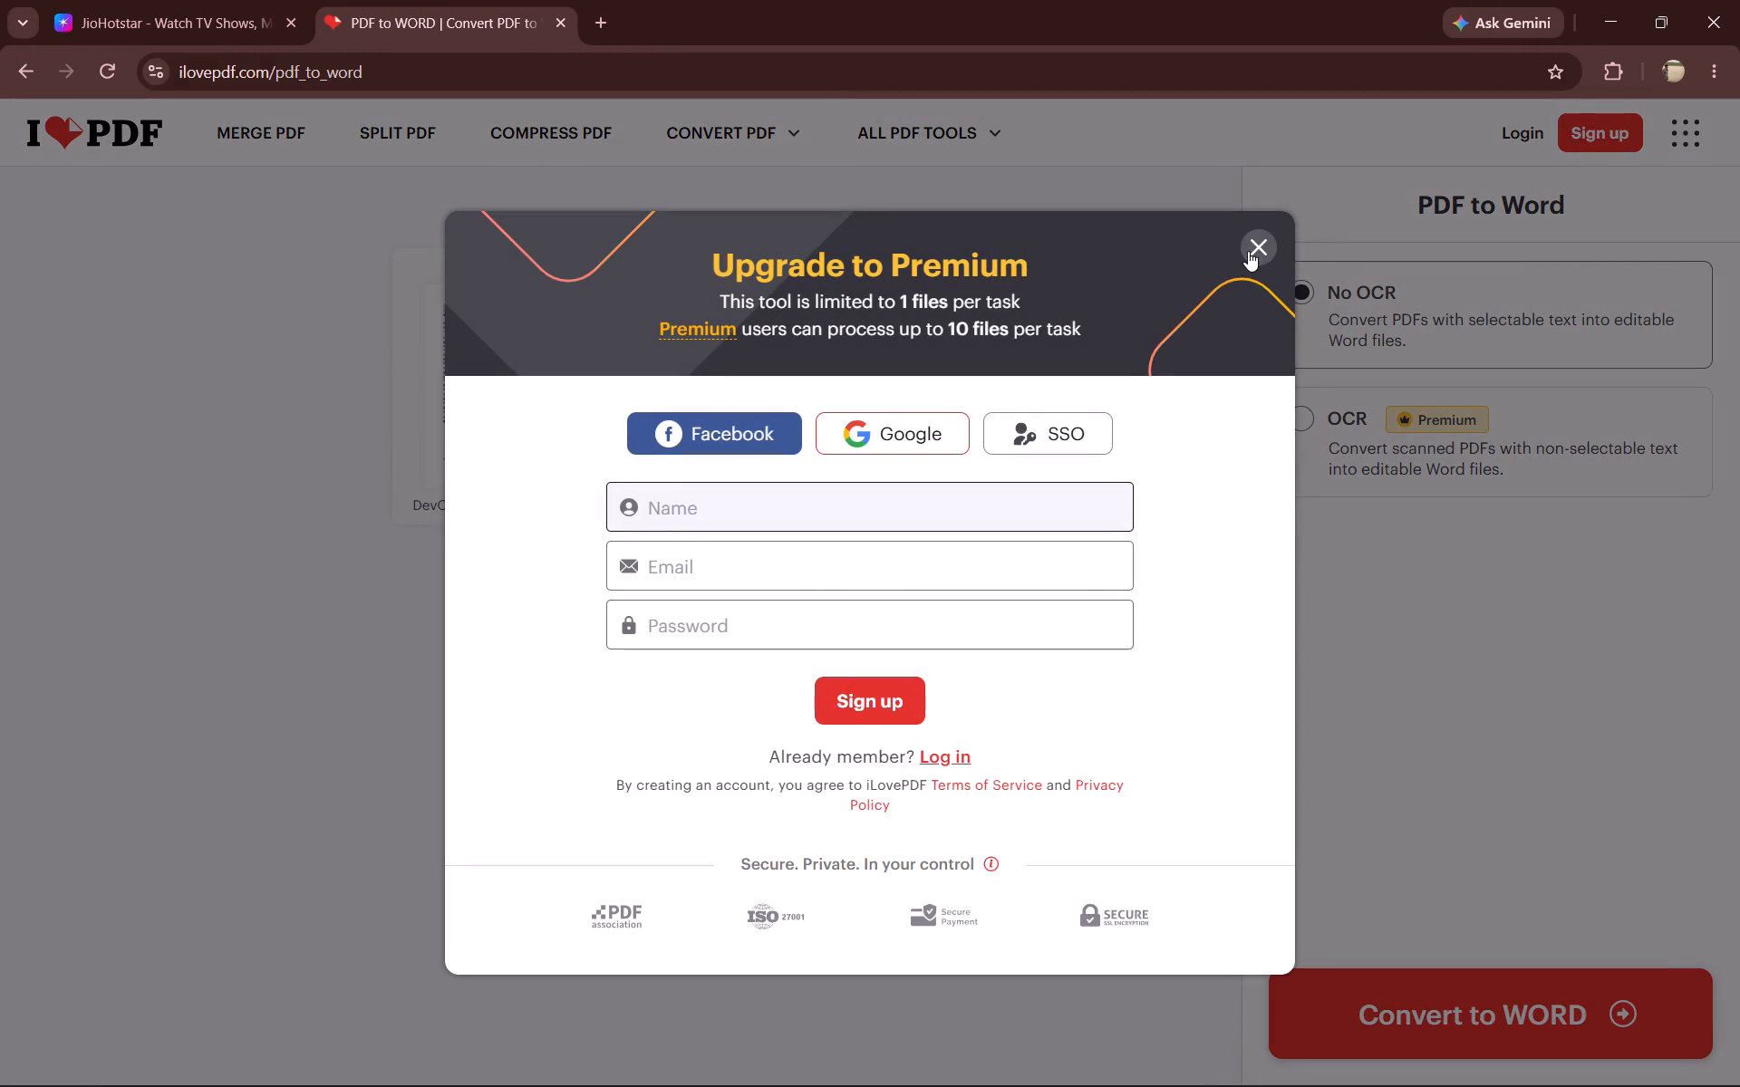
click(1248, 251)
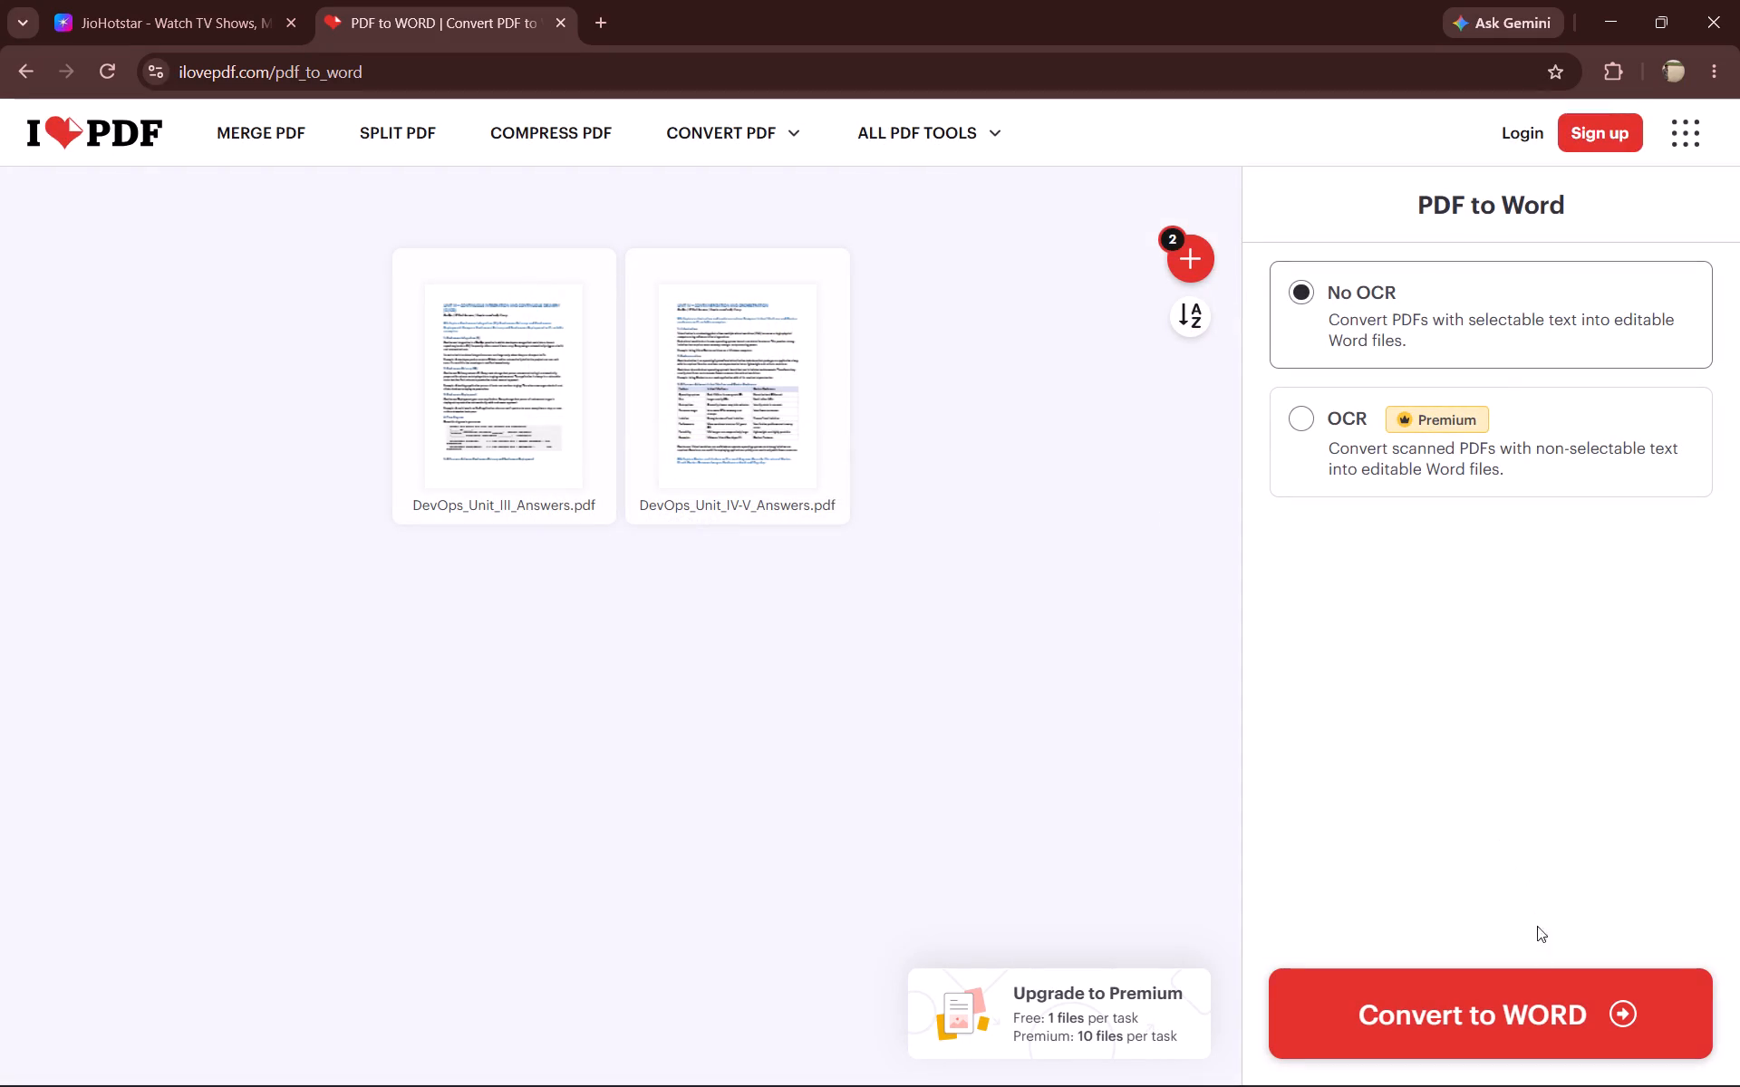
click(1539, 1001)
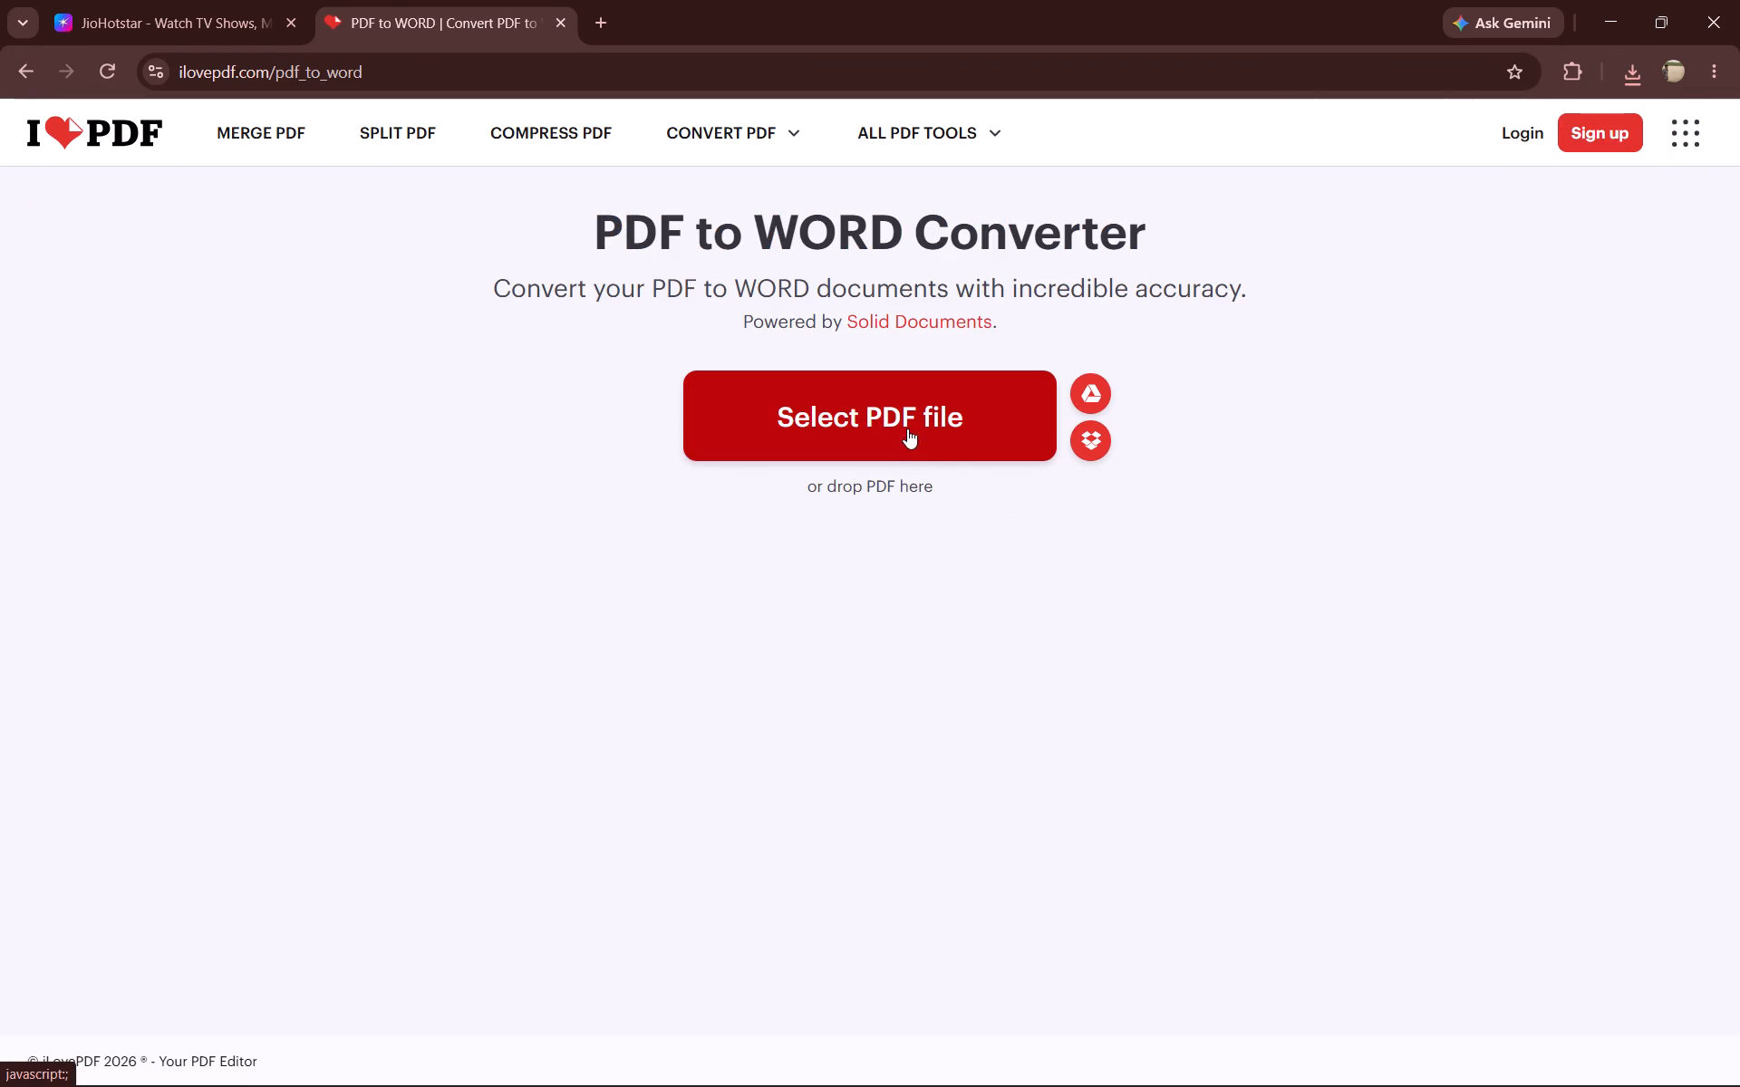
scroll(713, 444, down, 2)
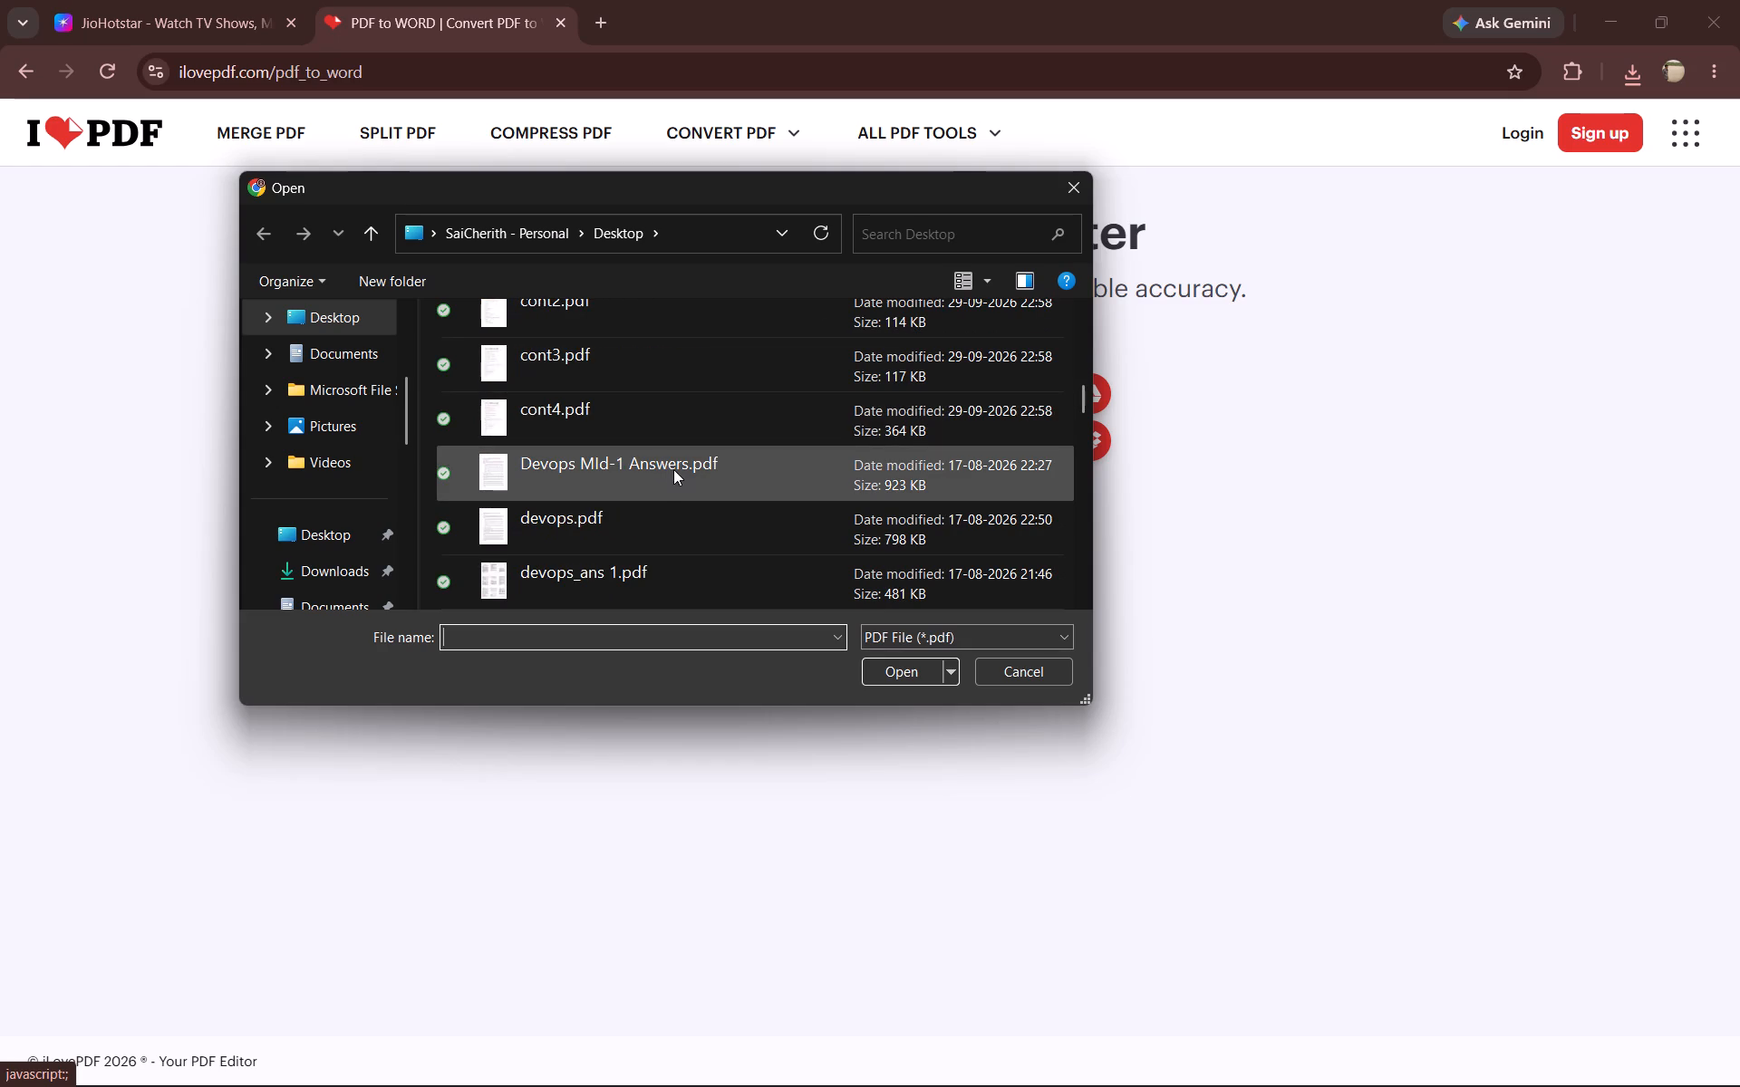
scroll(649, 533, down, 1)
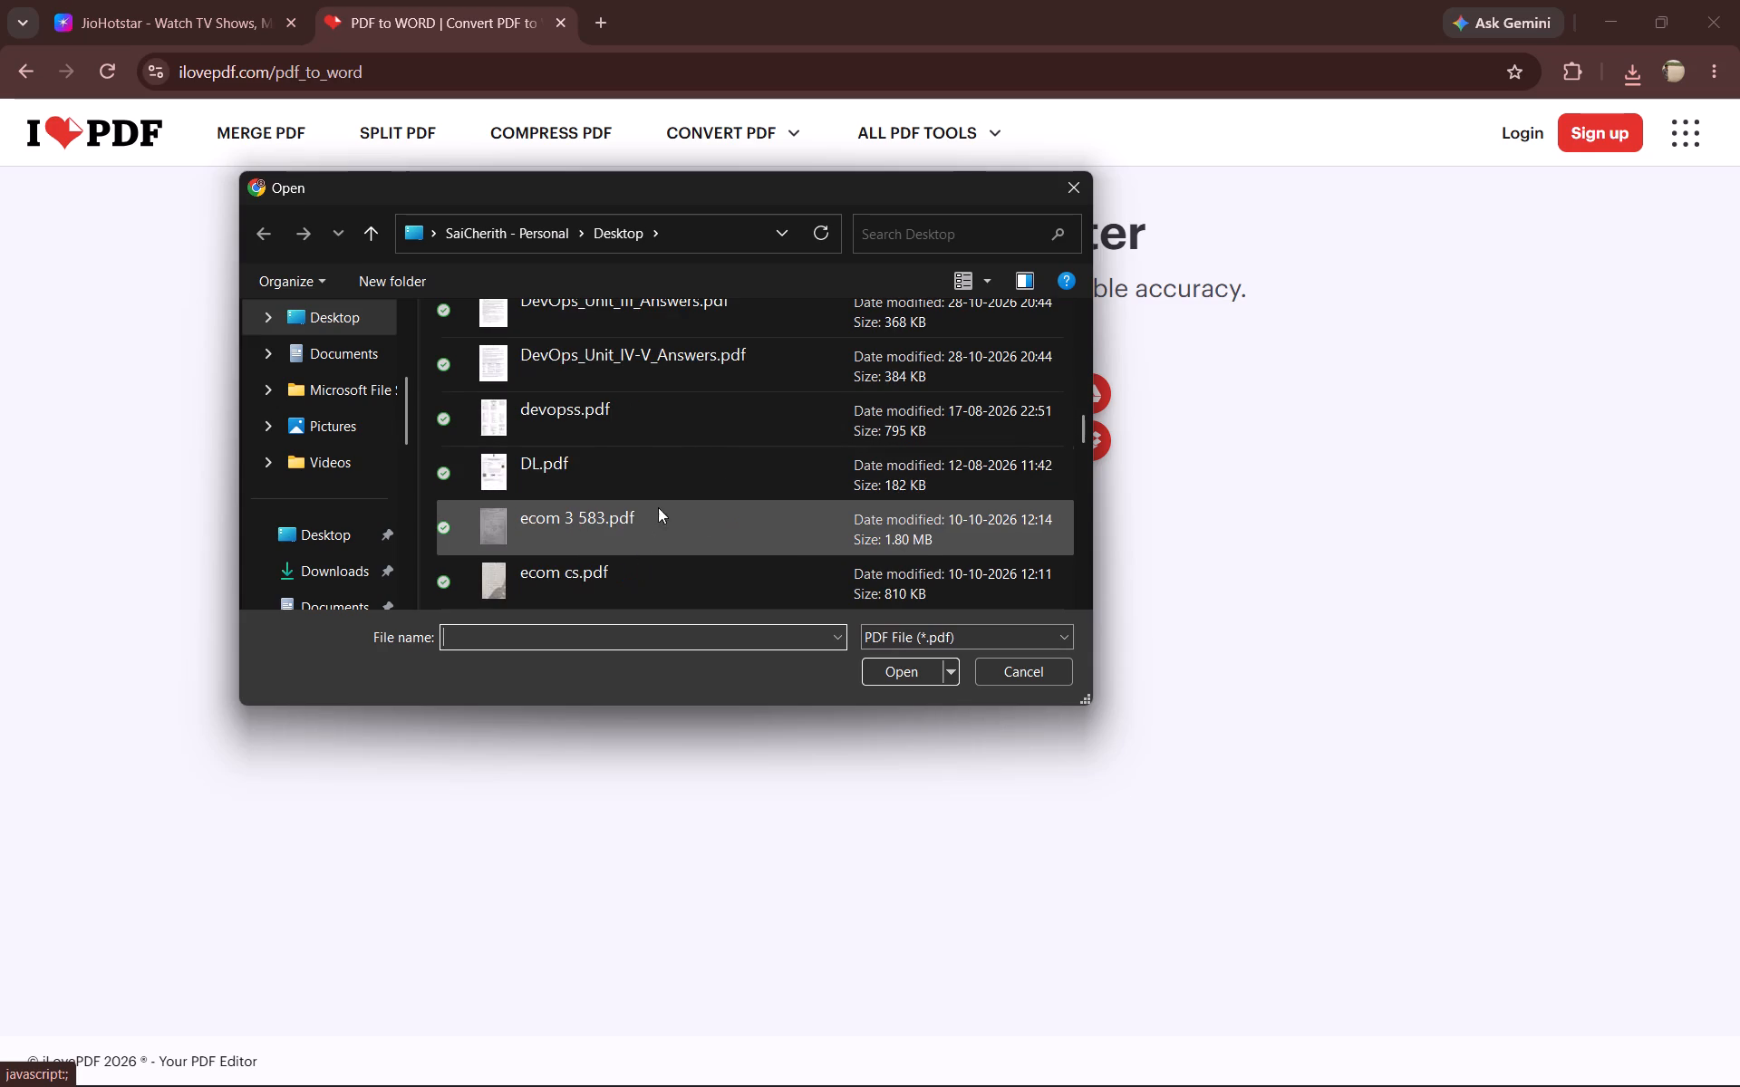
click(694, 367)
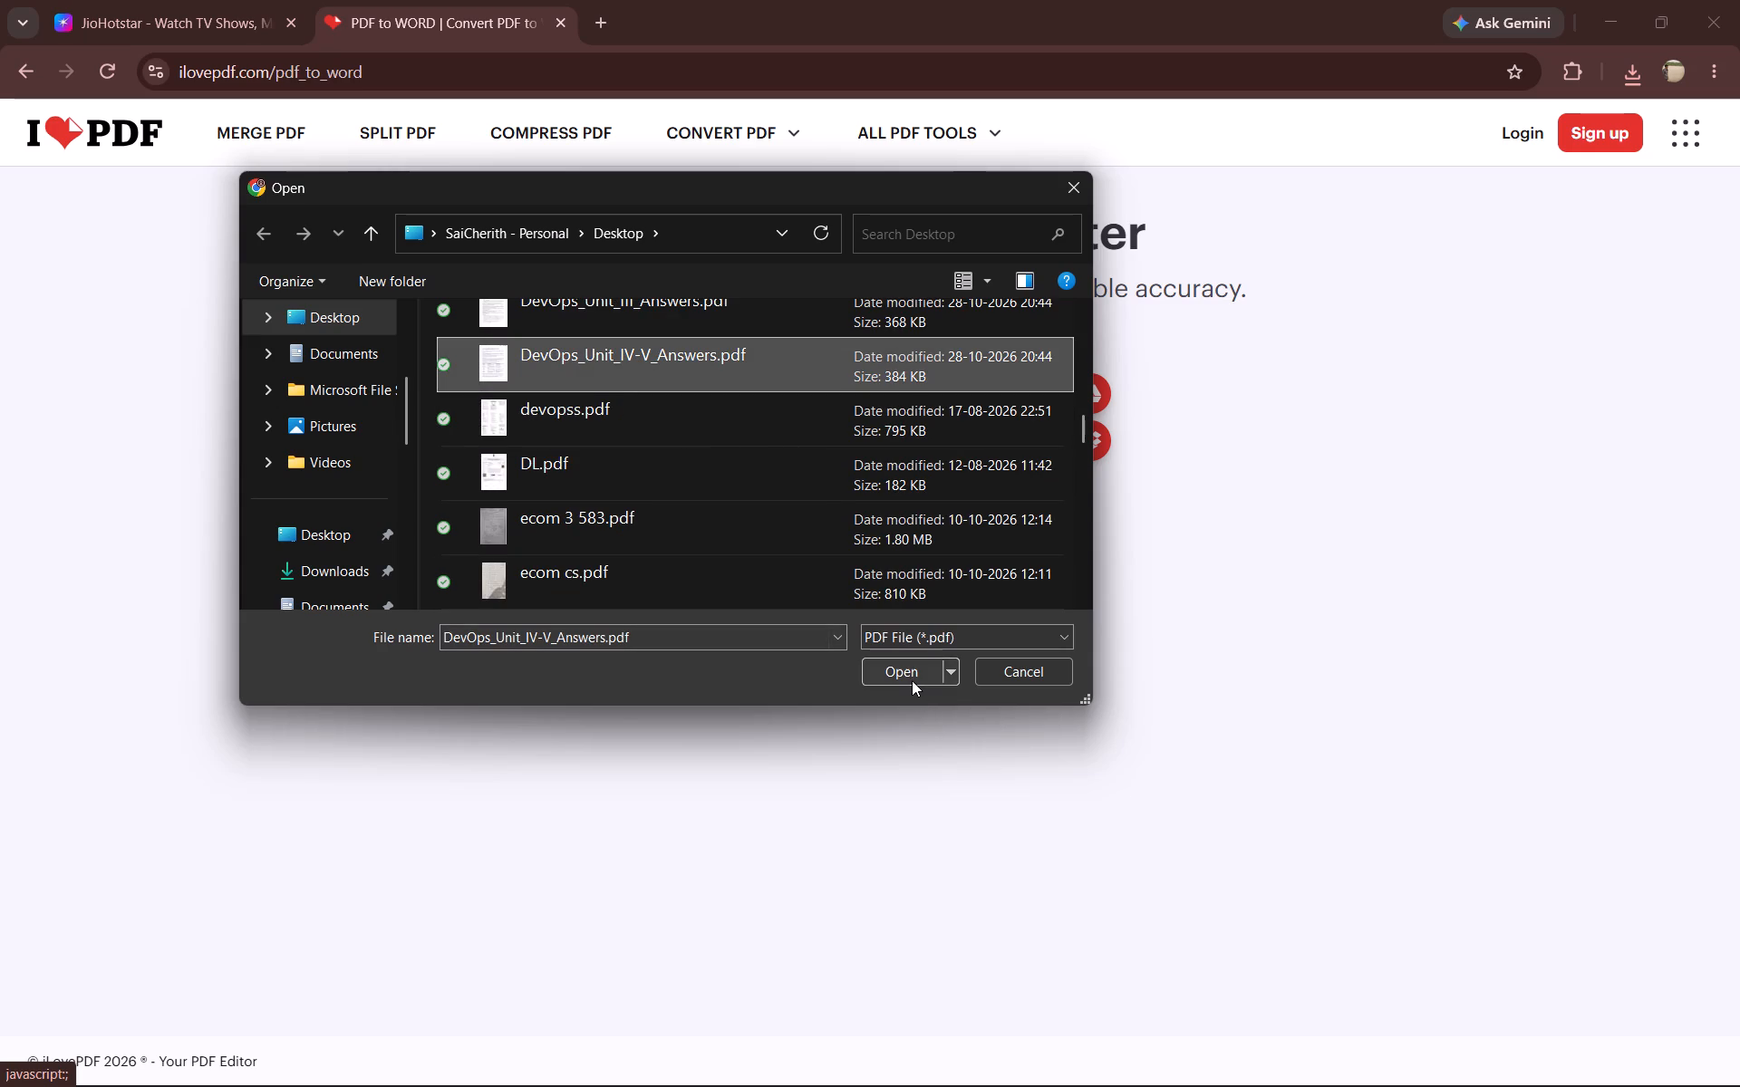
click(912, 680)
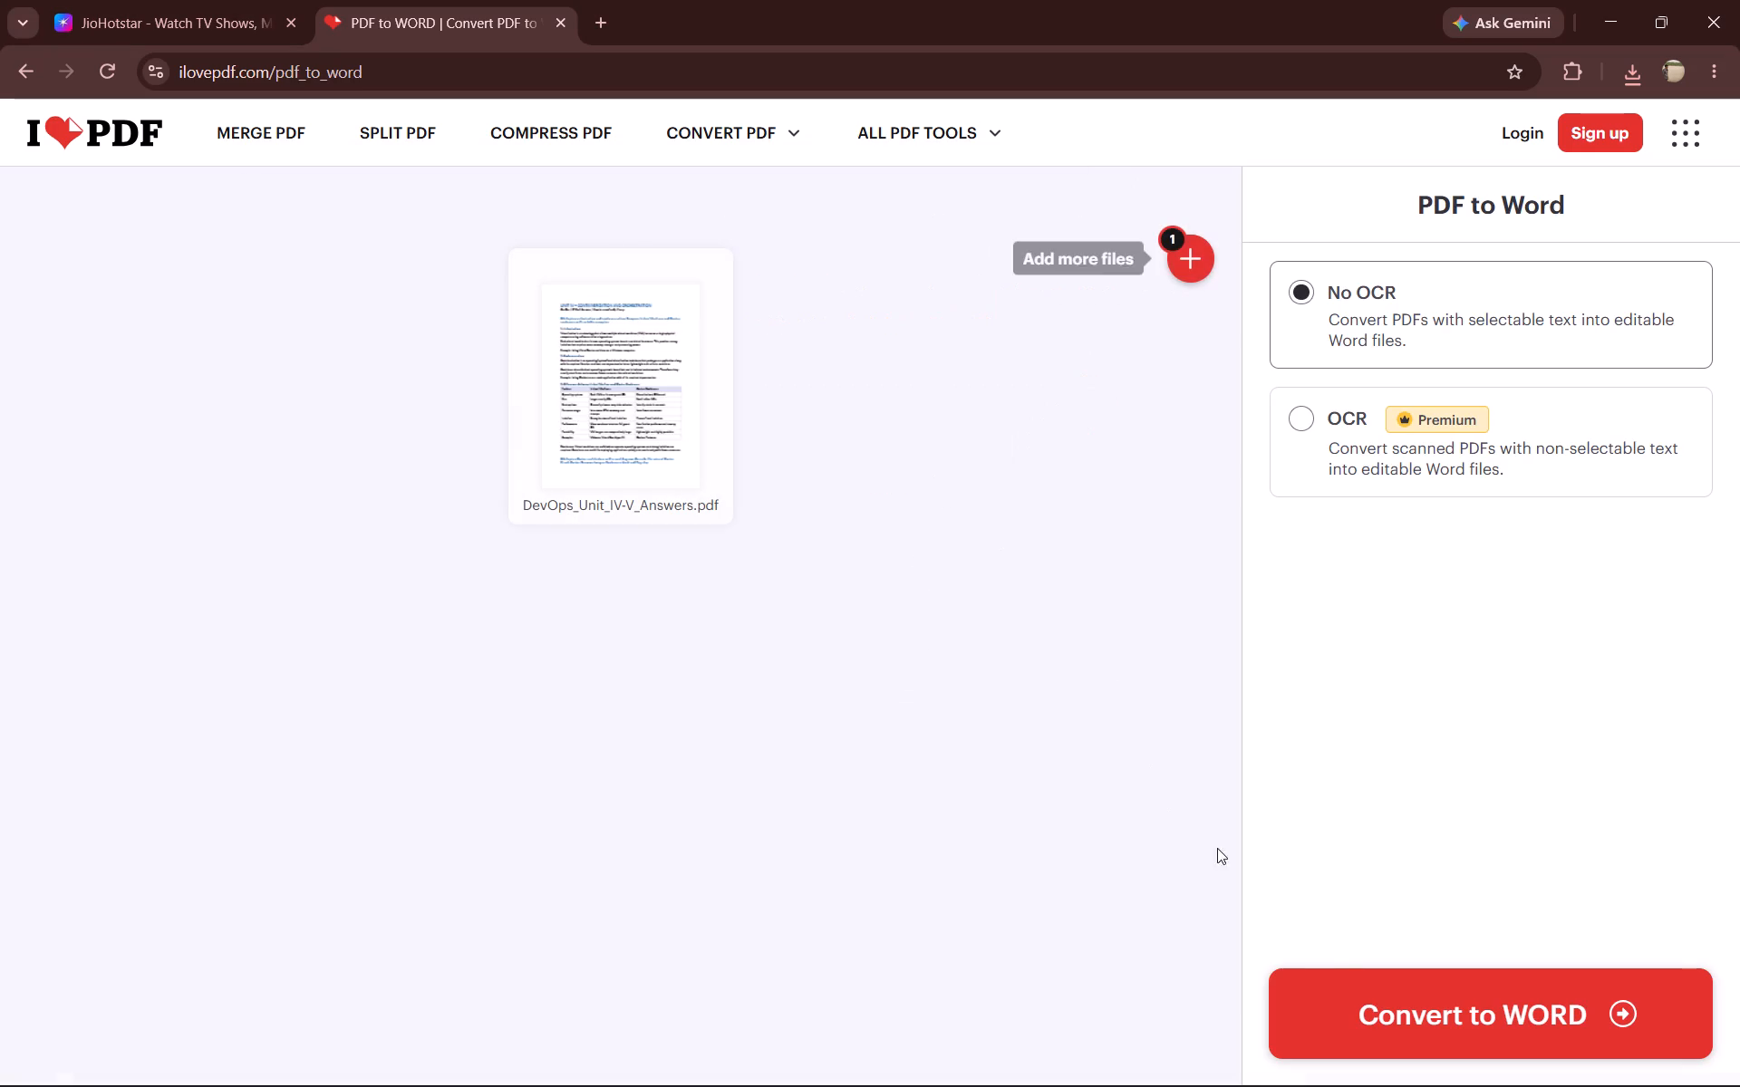
Convert DevOps_Unit_IV-V_Answers.pdf to Word without OCR and download the converted document.
click(1432, 986)
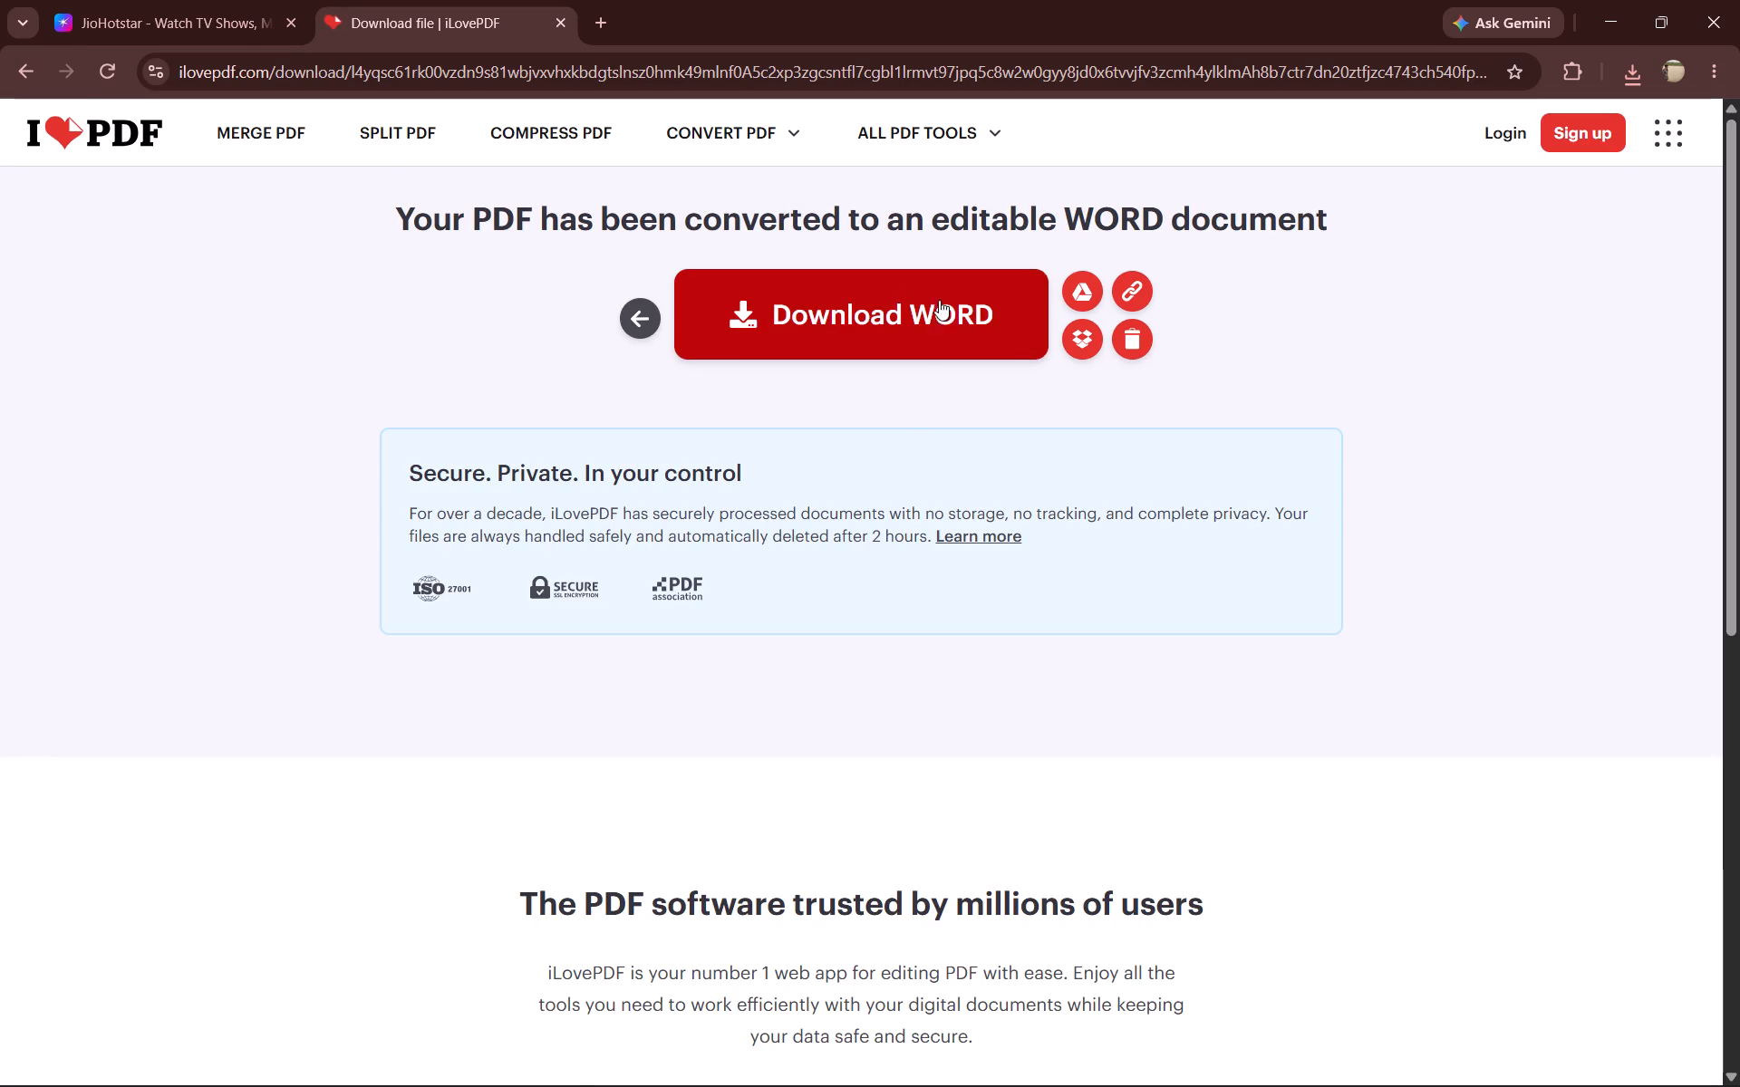
click(929, 304)
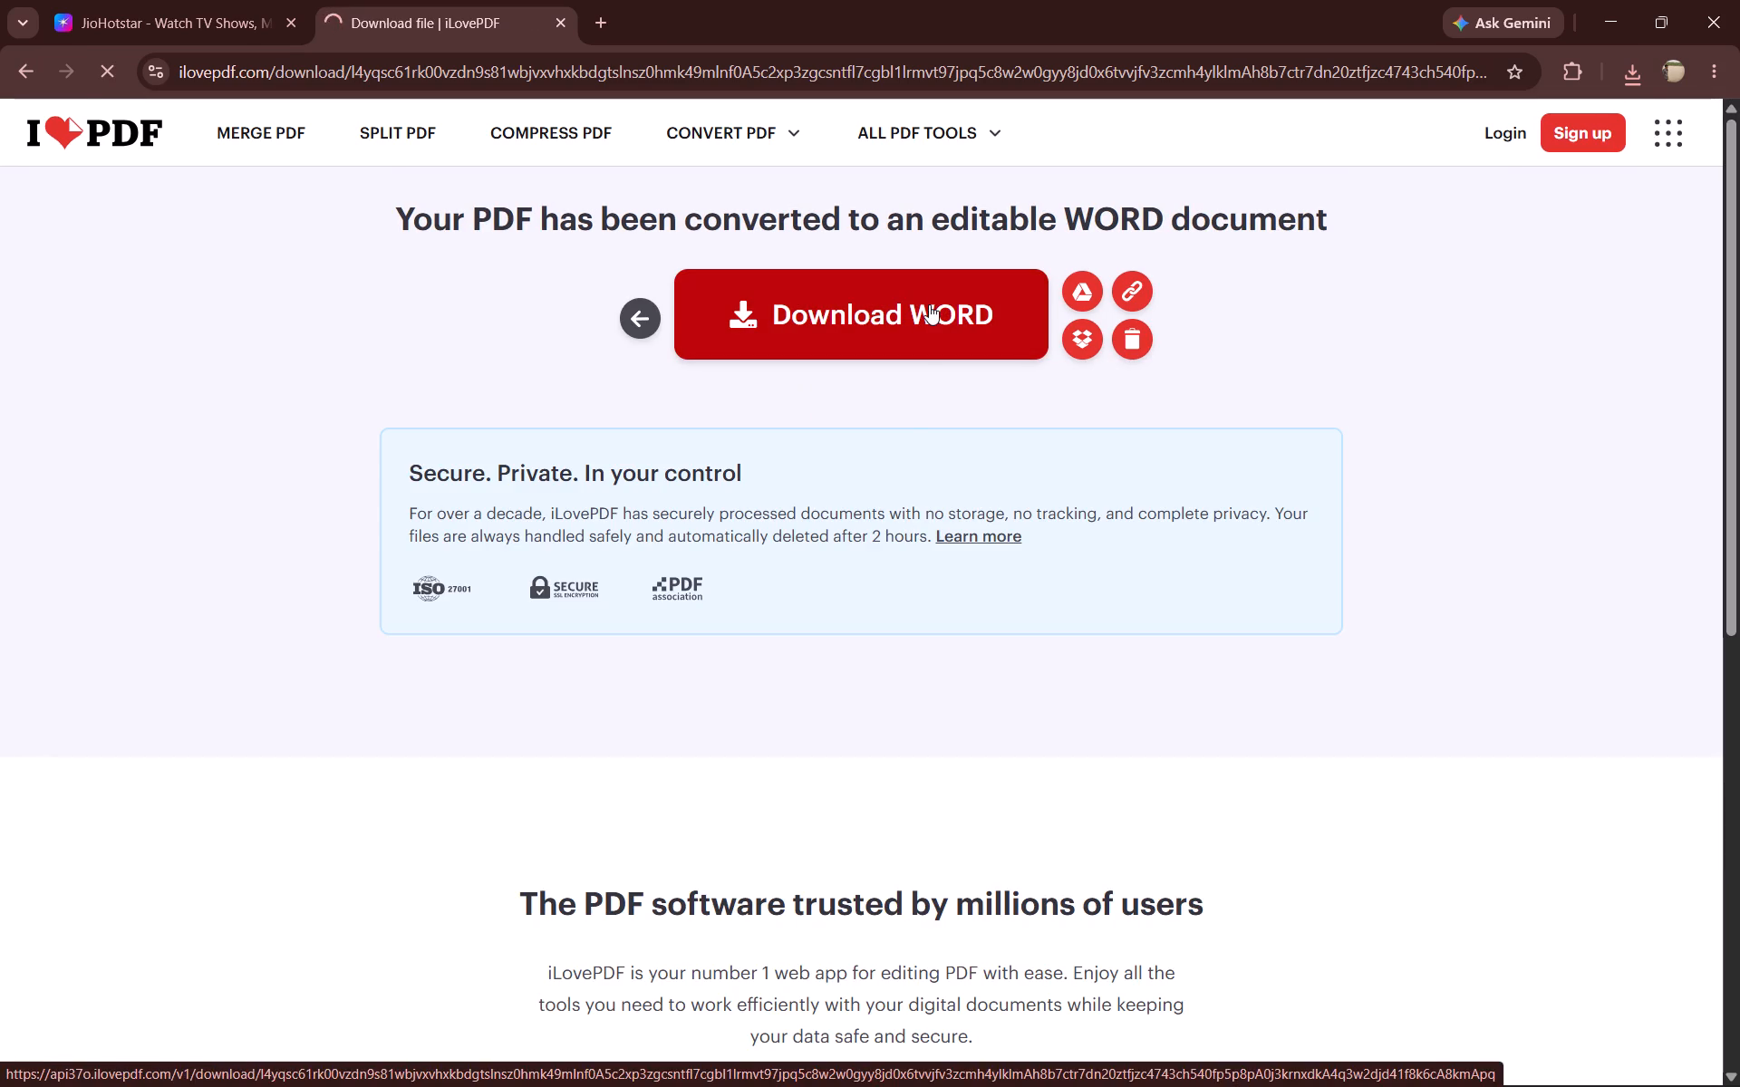
Open the downloaded DevOps_Unit_III_Answers.docx in Word and enable editing.
click(1640, 70)
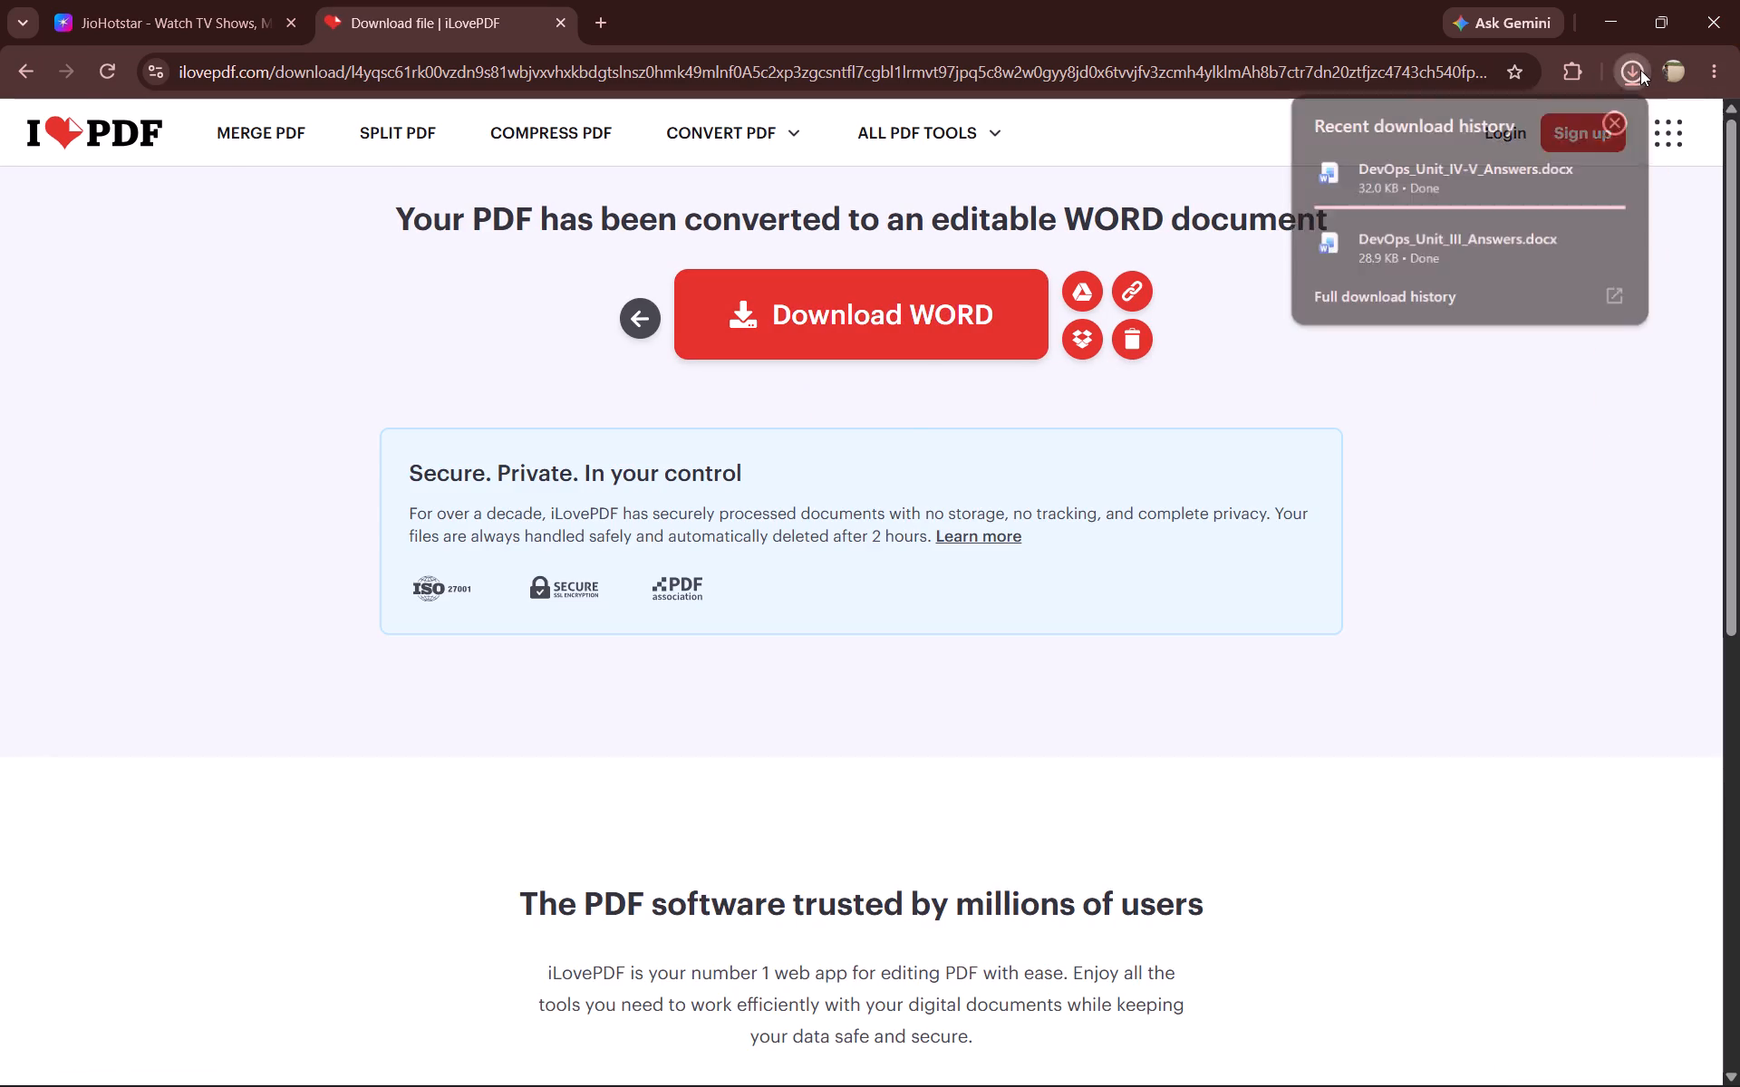
click(1428, 236)
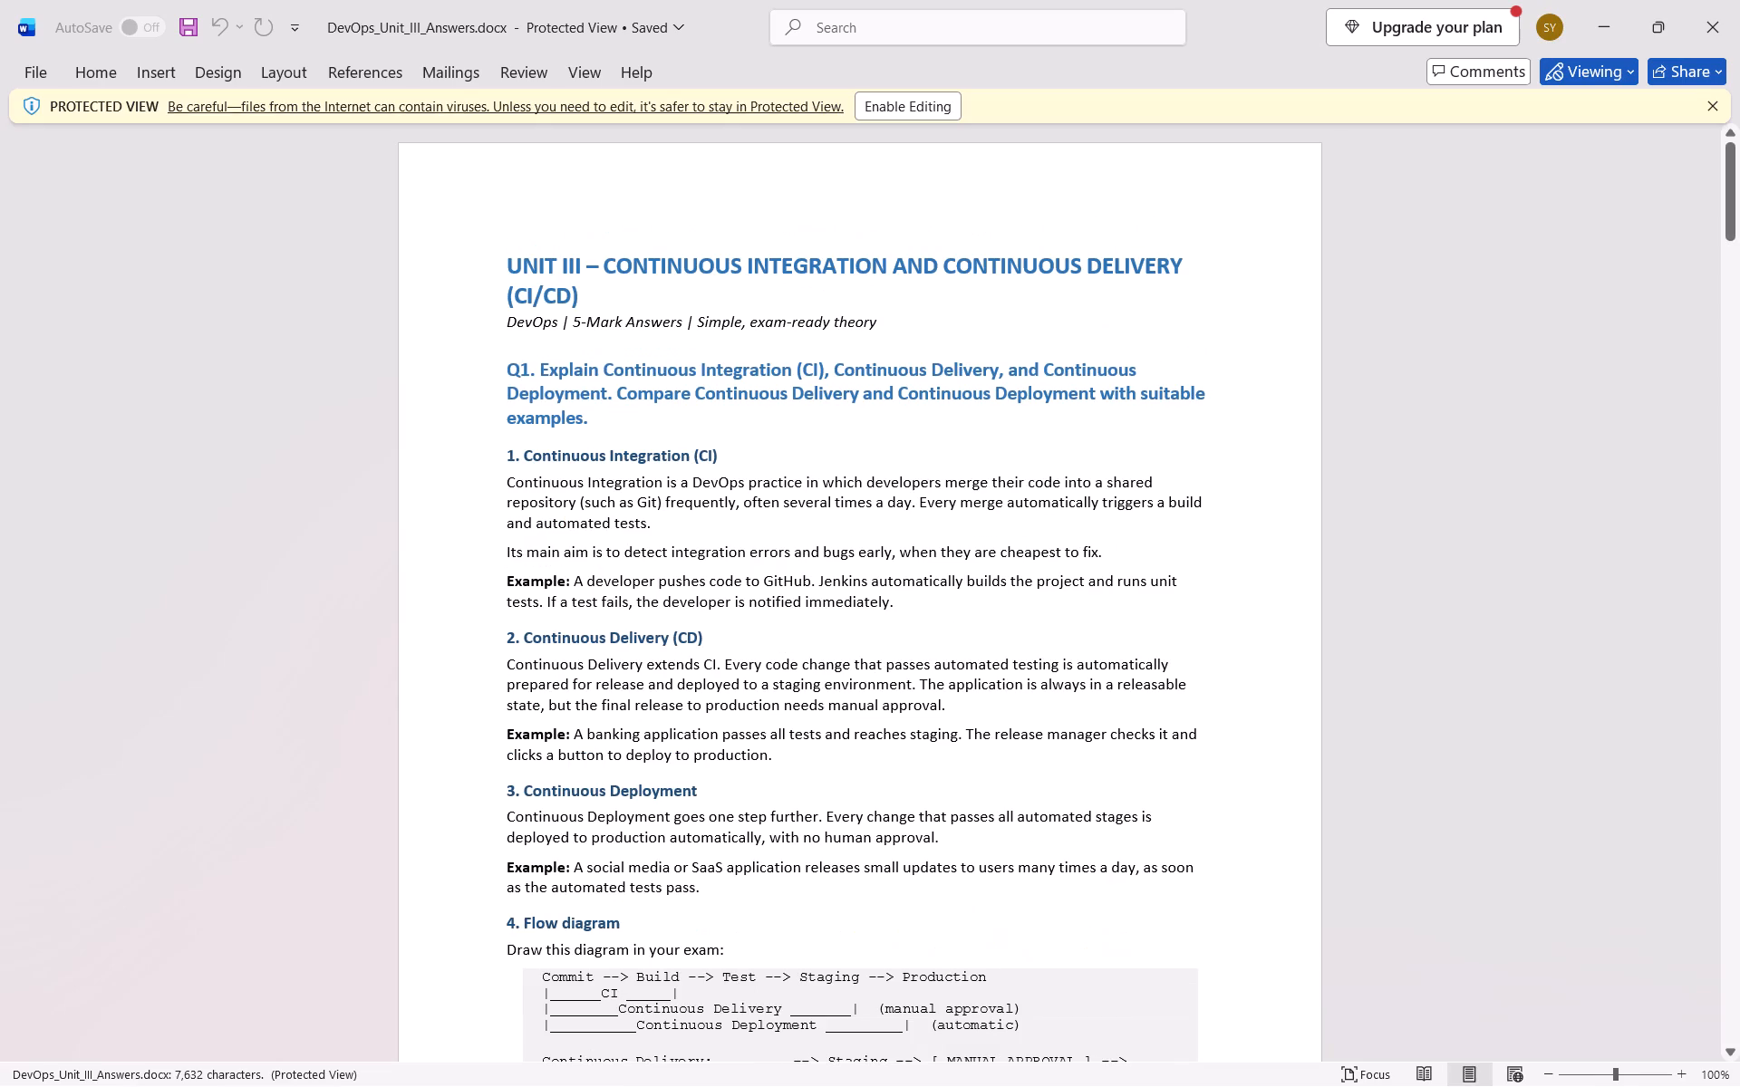
click(878, 104)
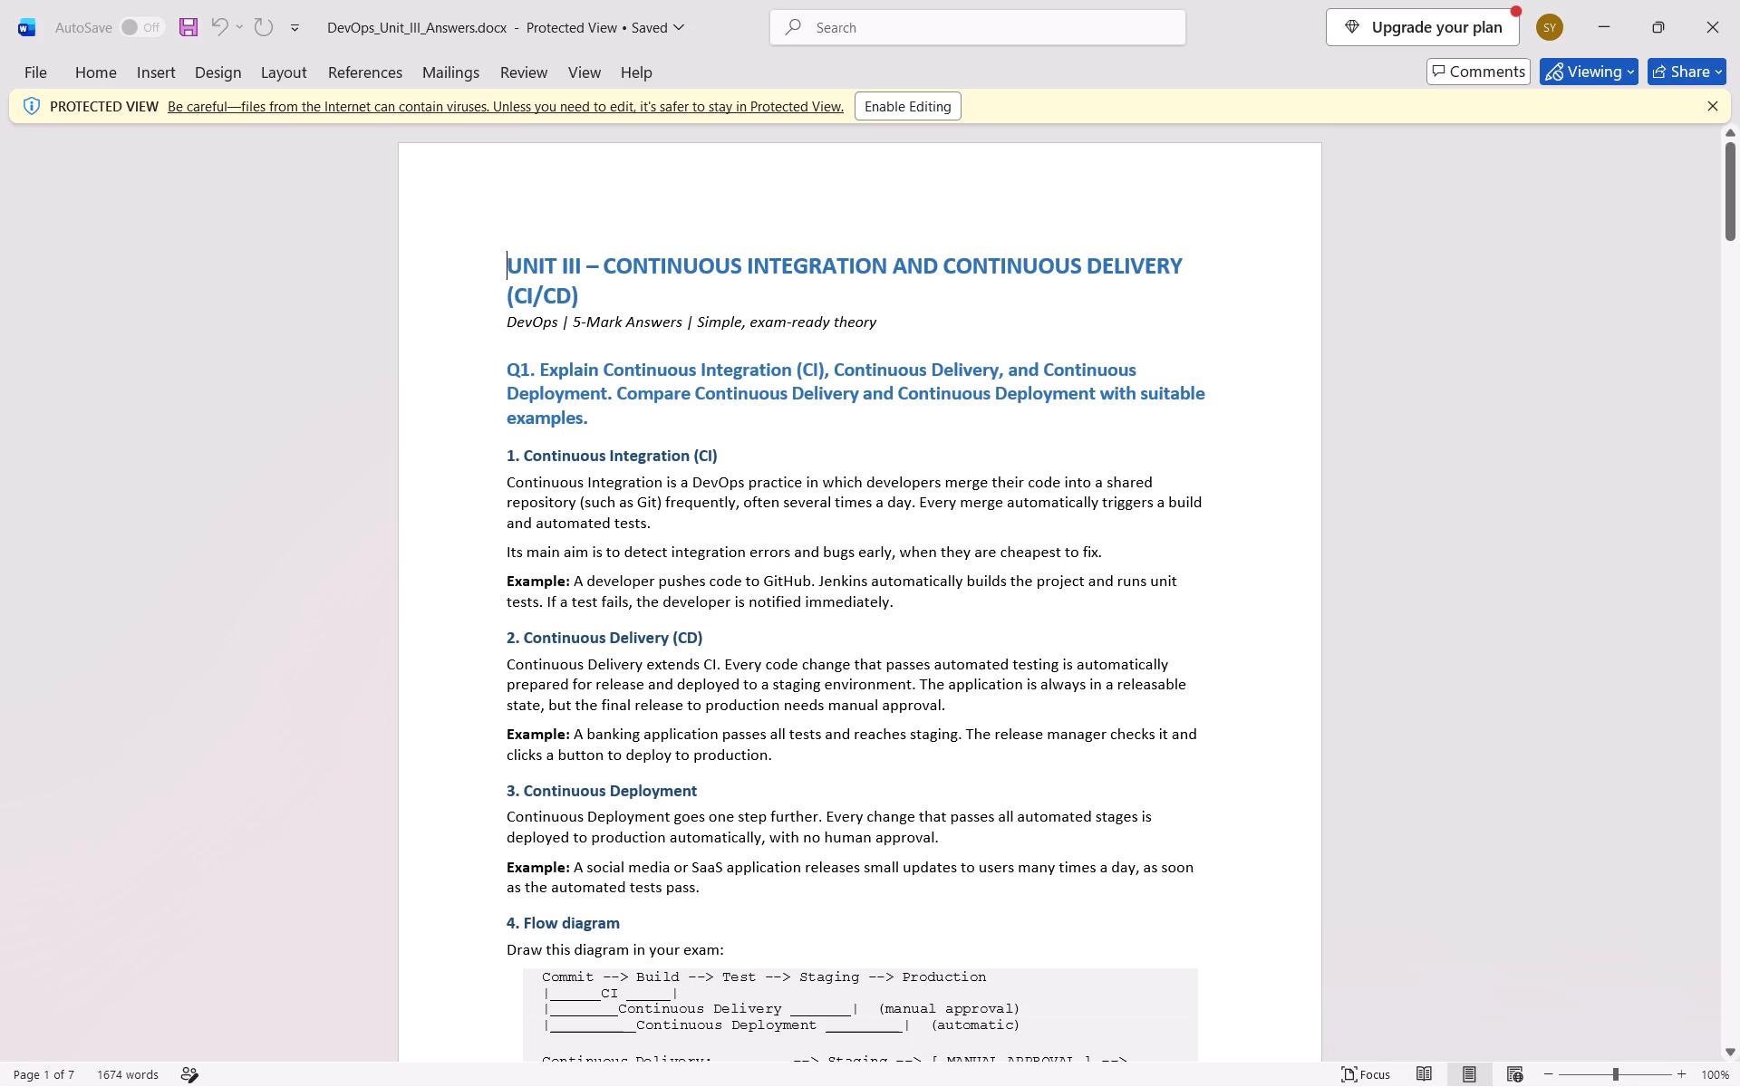
click(906, 105)
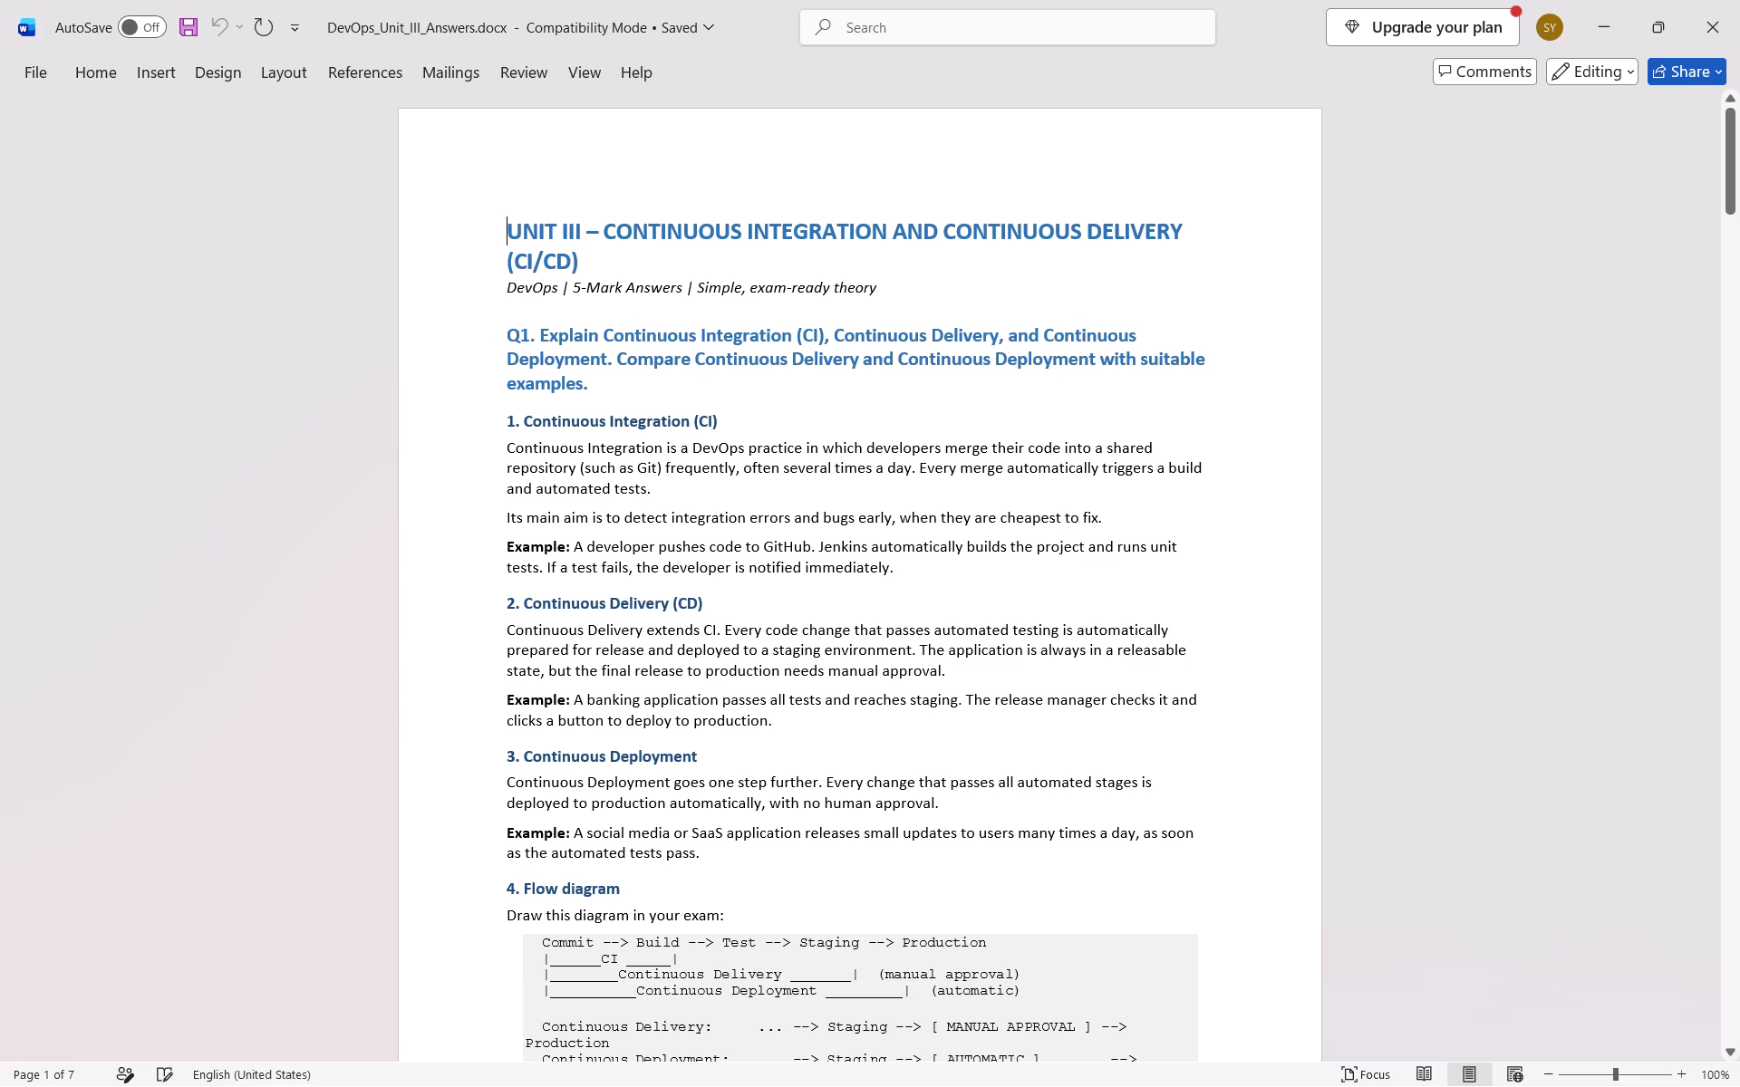
Delete the UNIT III title and the italic "DevOps | 5-Mark Answers" line so the document starts with the Q1 heading.
drag(979, 295, 3, 29)
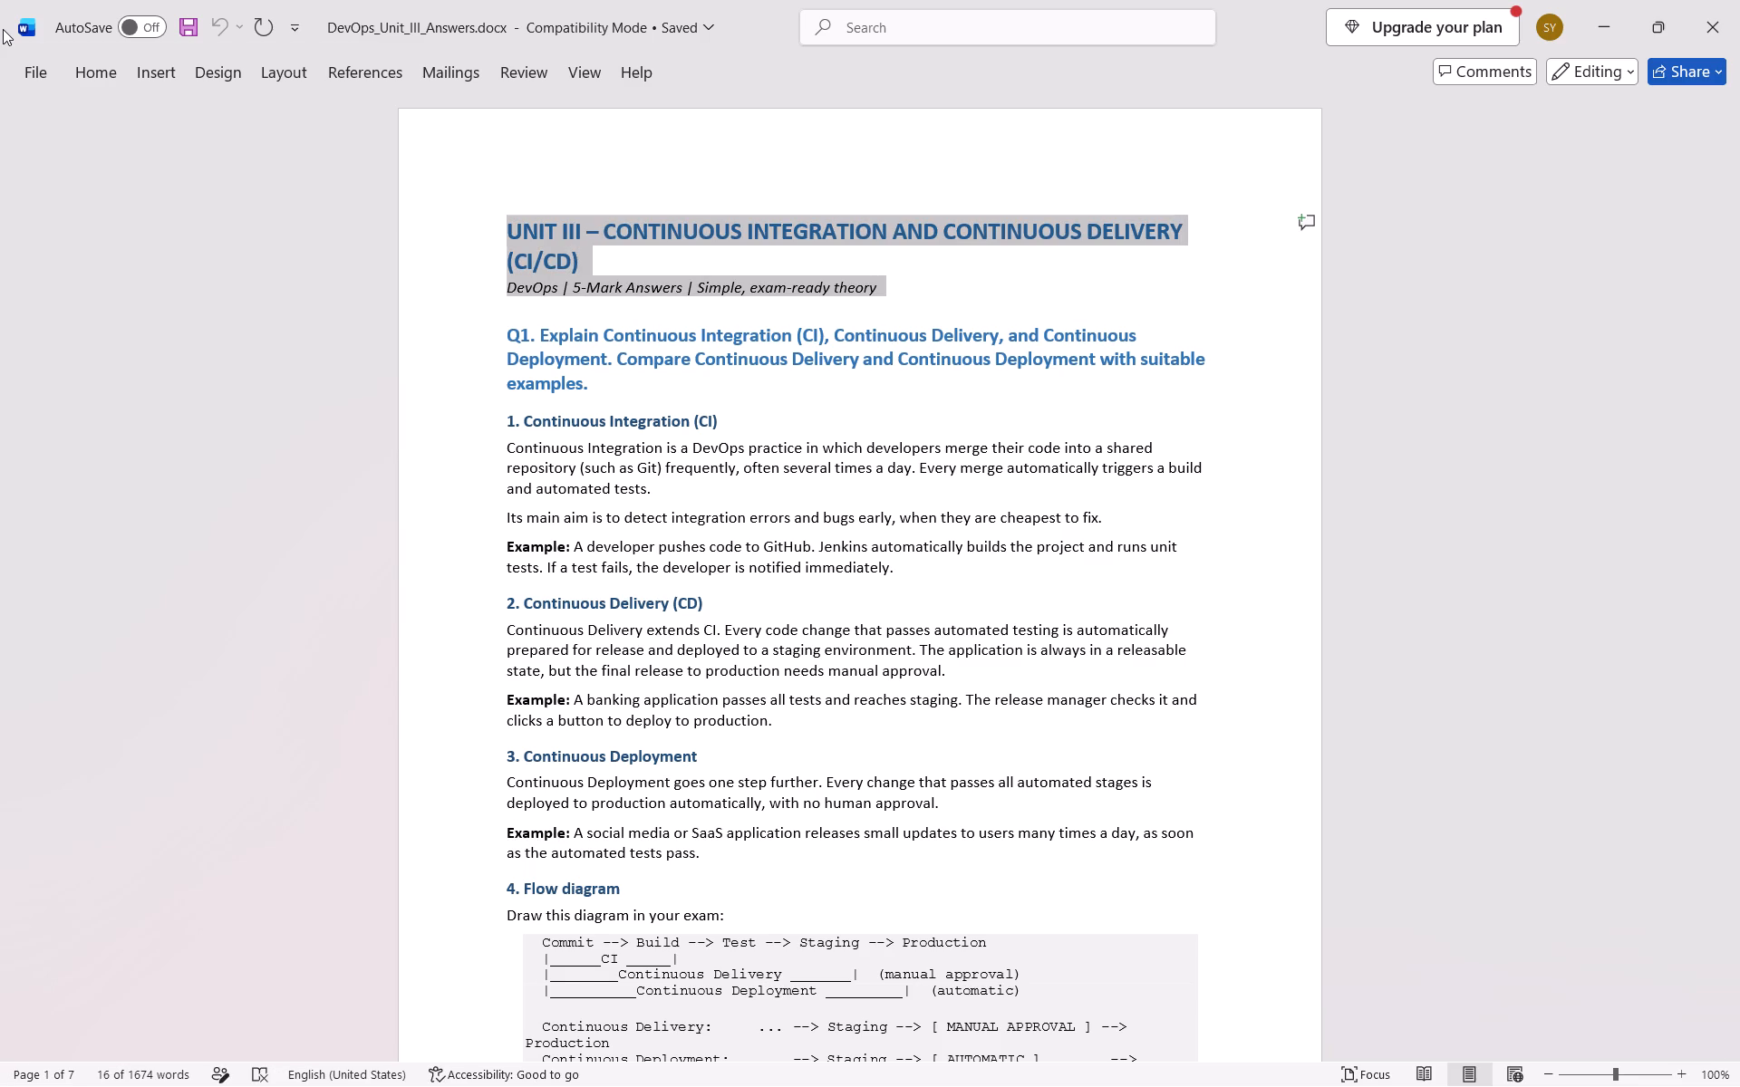
key(BackSpace)
key(Right)
key(BackSpace)
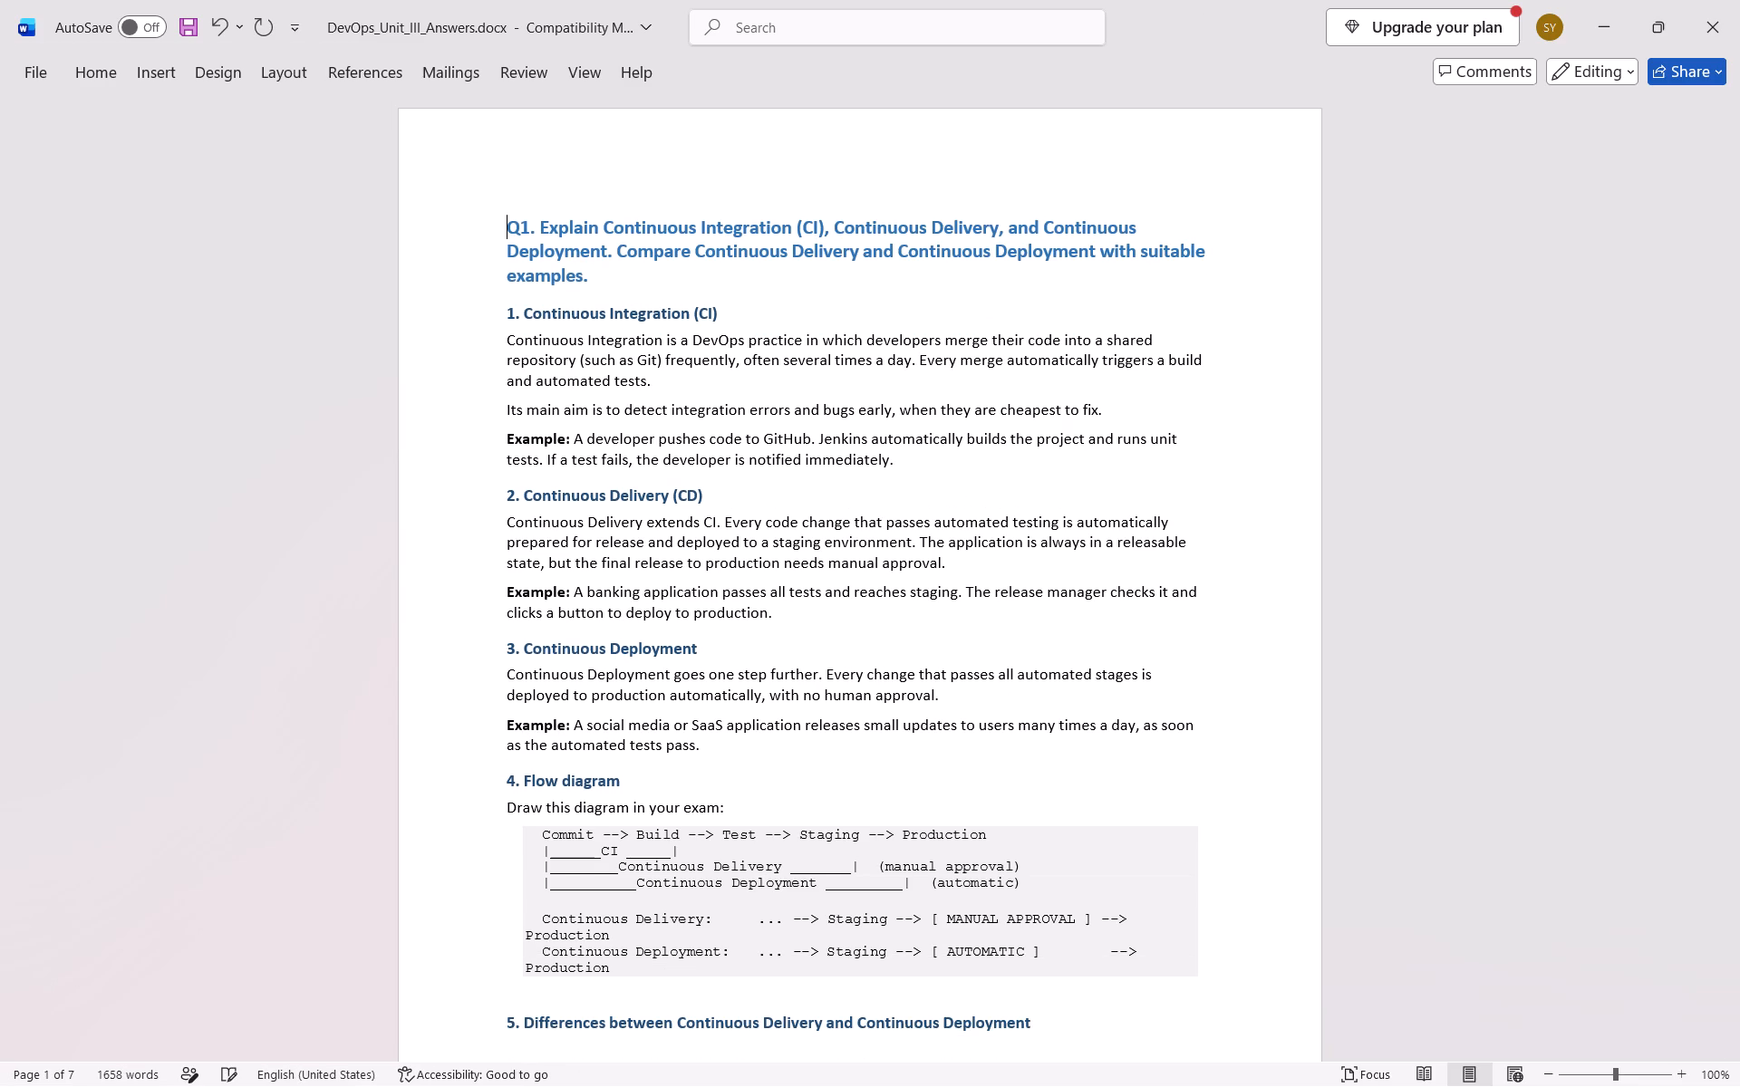
key(BackSpace)
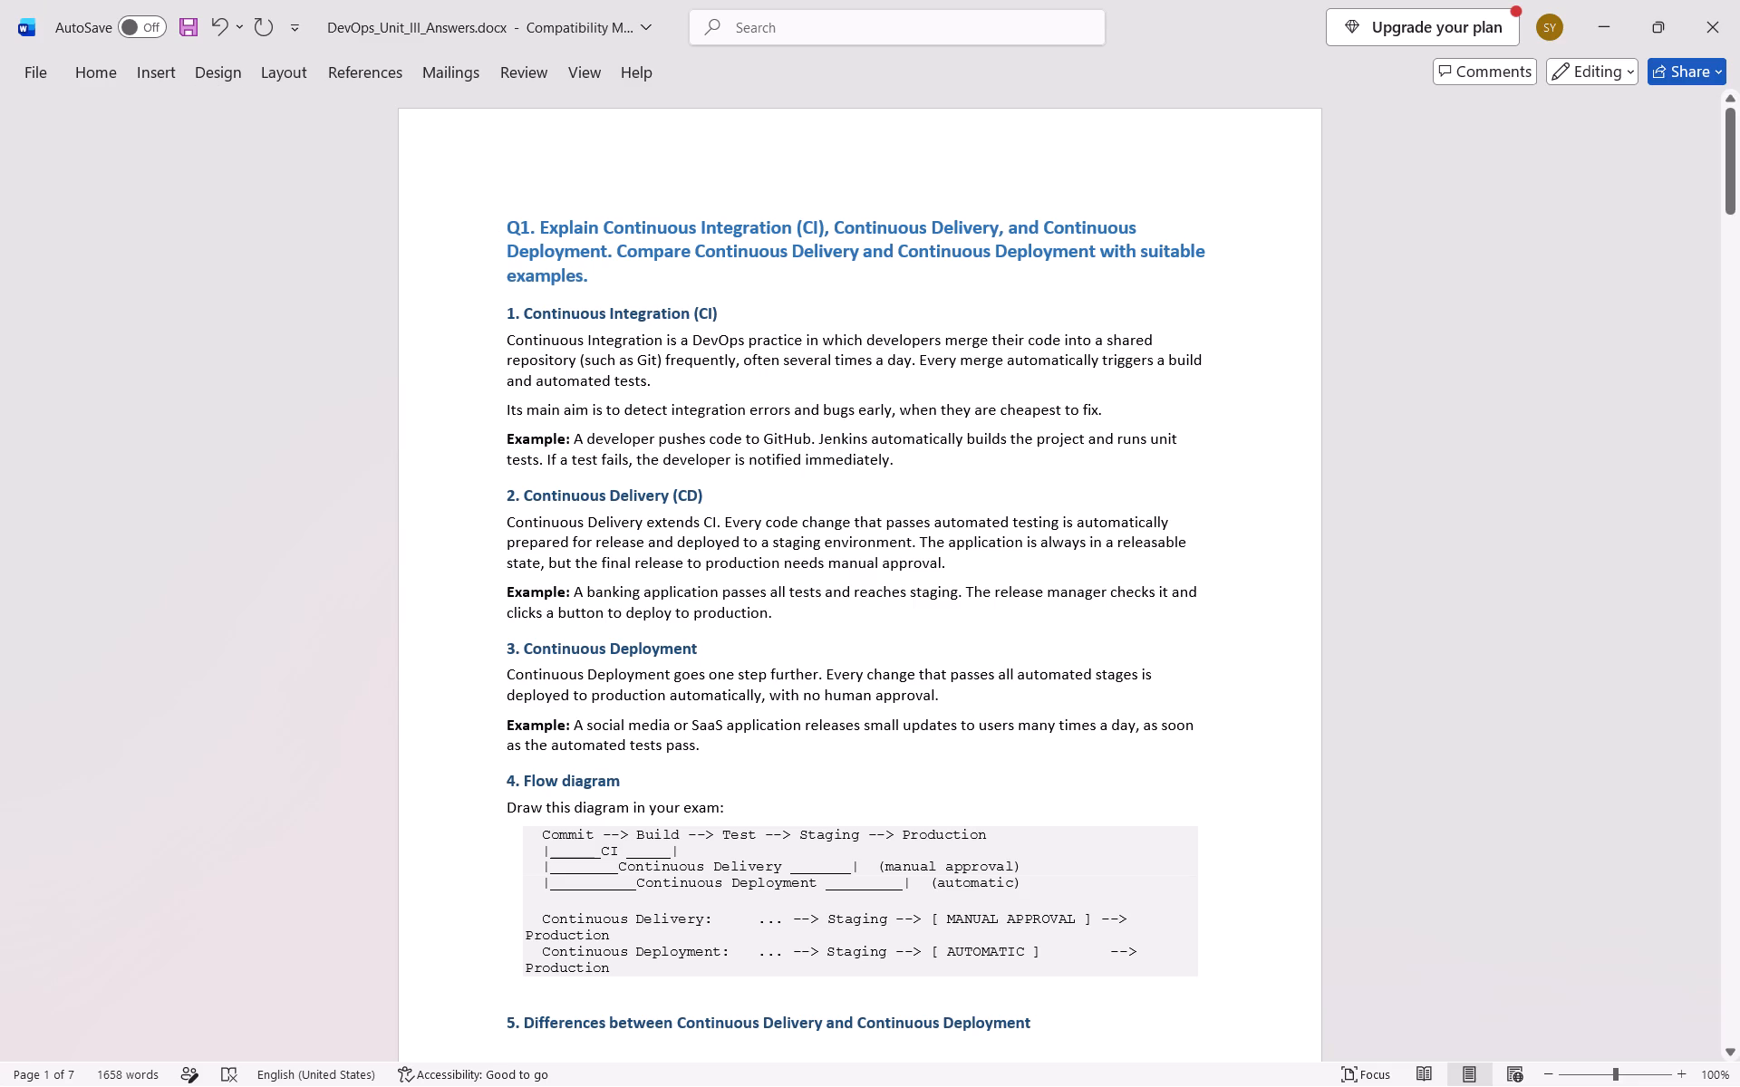
Review the whole document to see where each question starts and how the tables and diagrams fall across the pages.
scroll(1062, 409, down, 3)
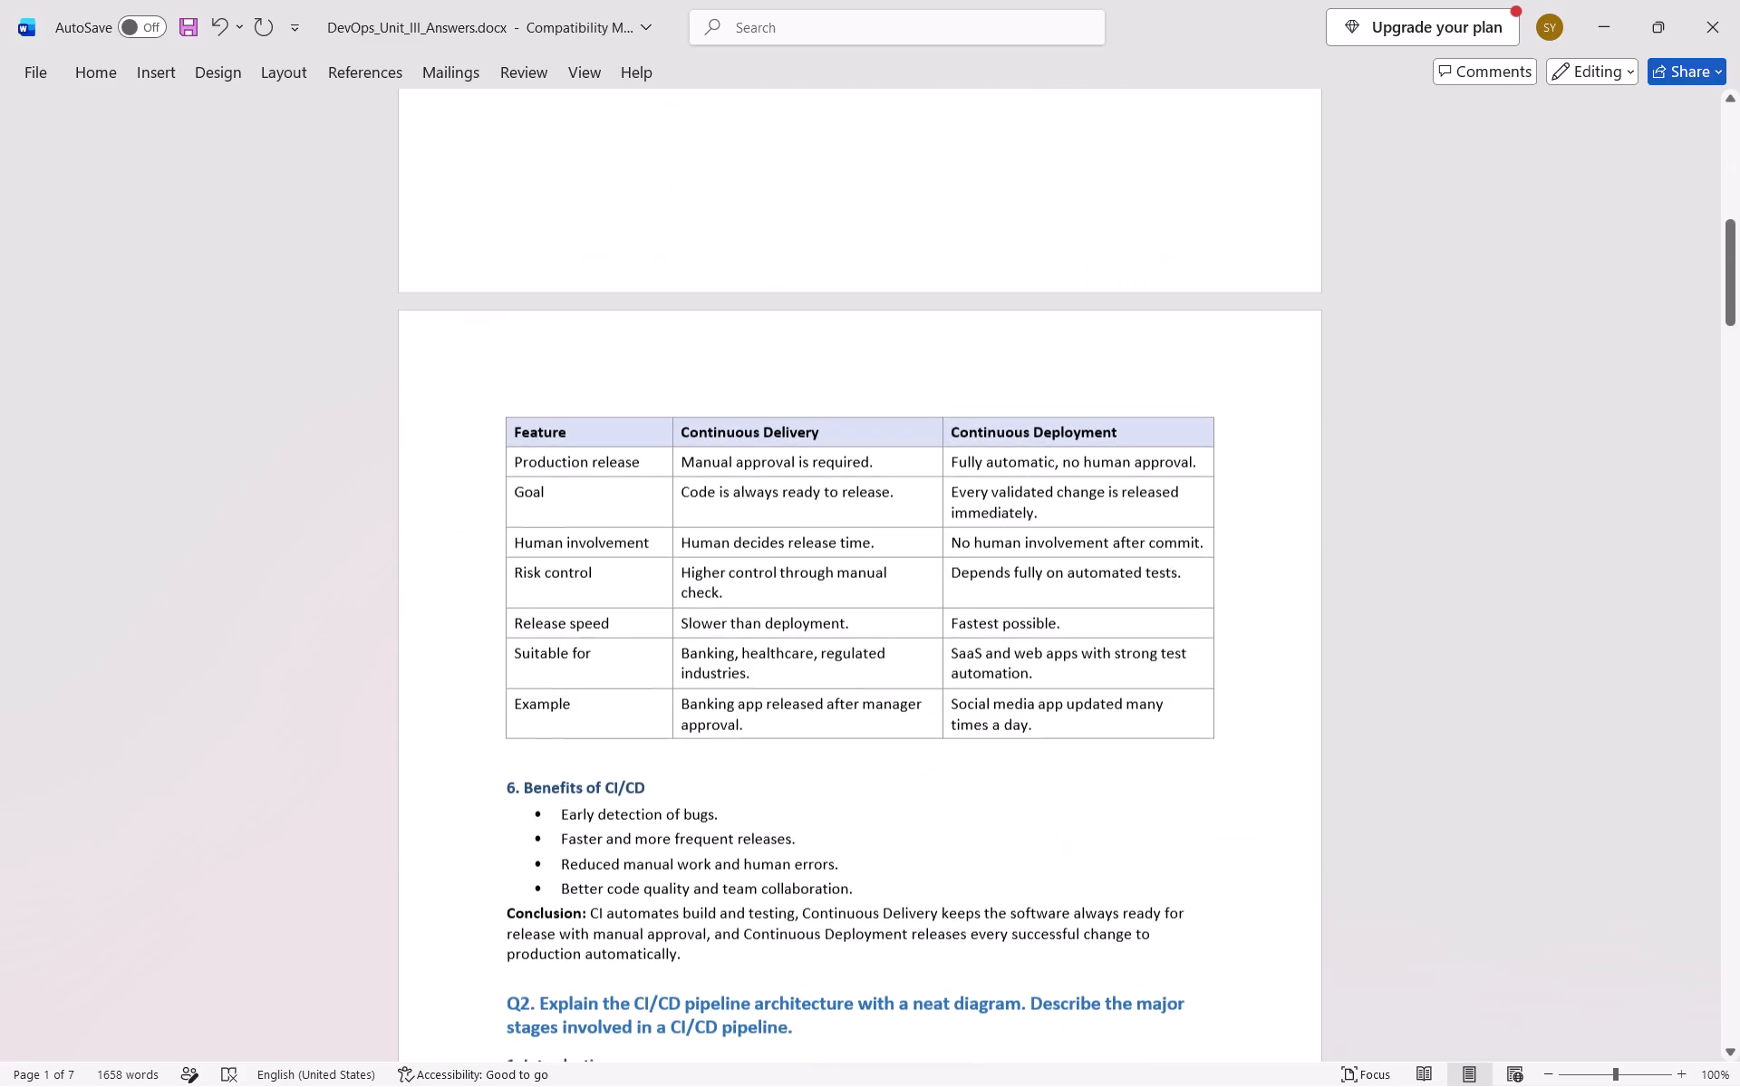
scroll(1062, 409, down, 2)
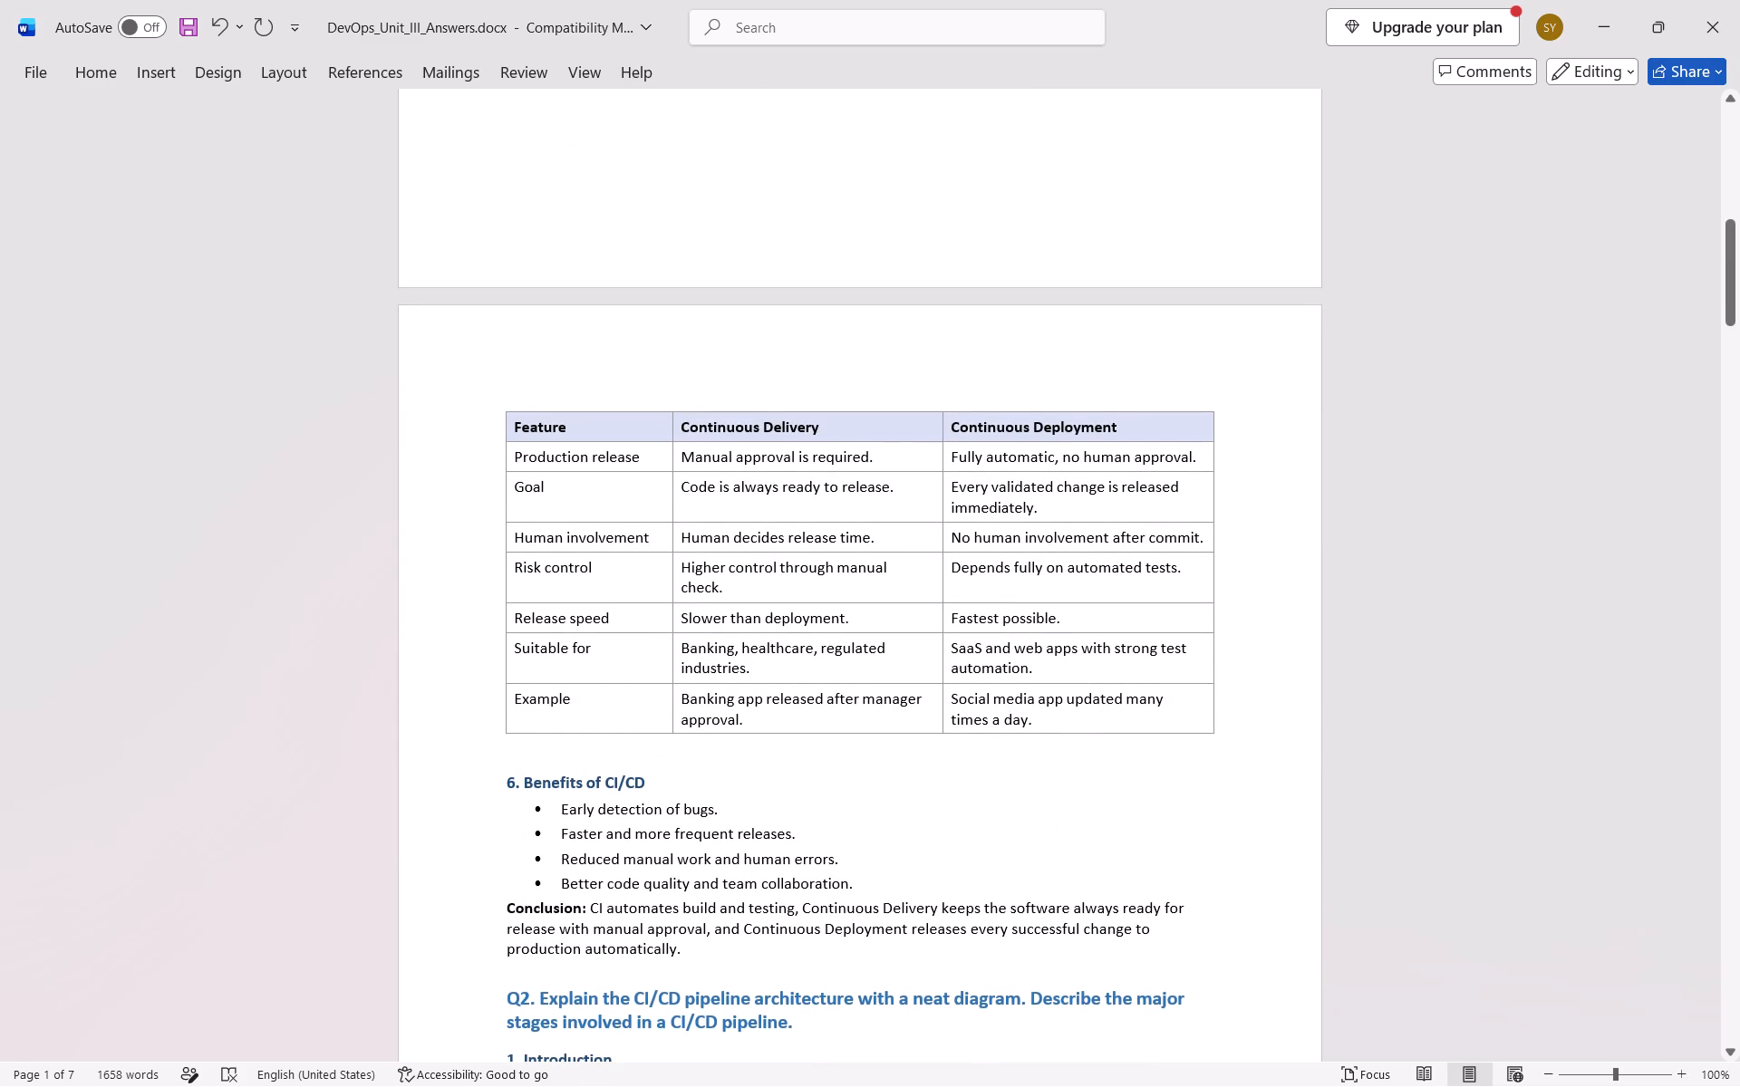
scroll(1062, 409, down, 2)
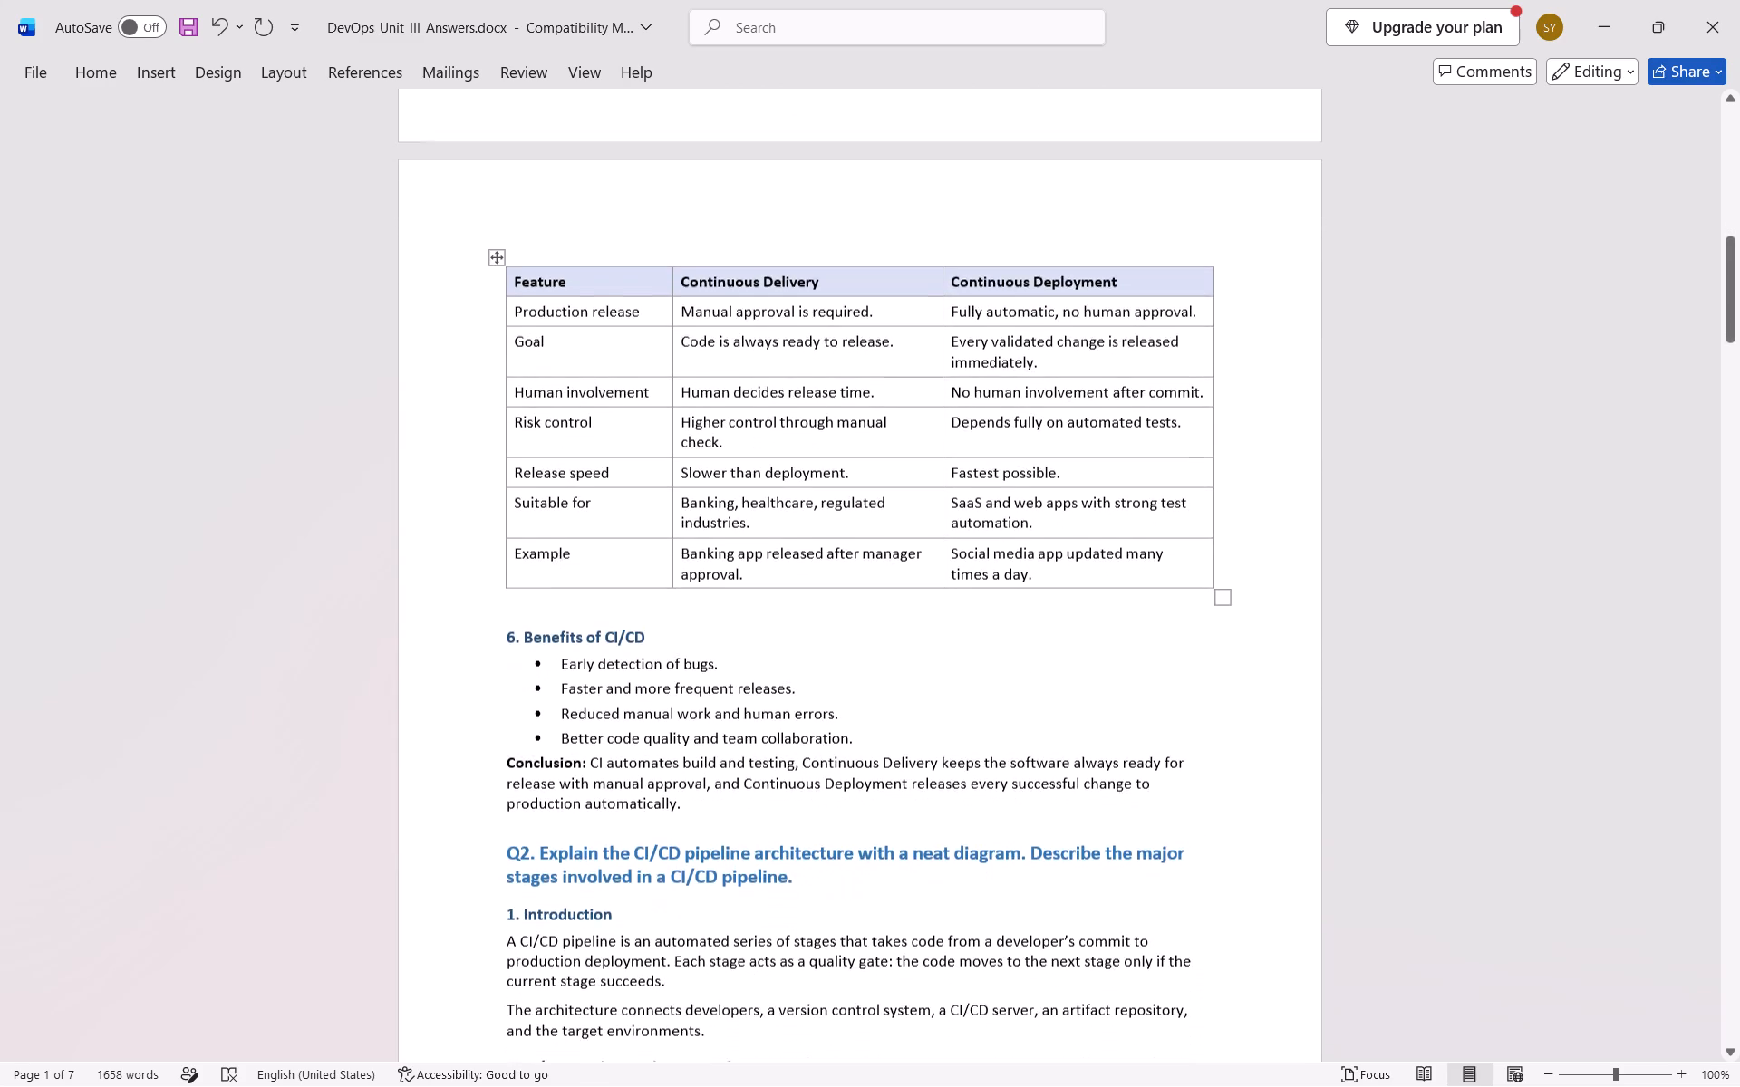
scroll(1062, 409, down, 1)
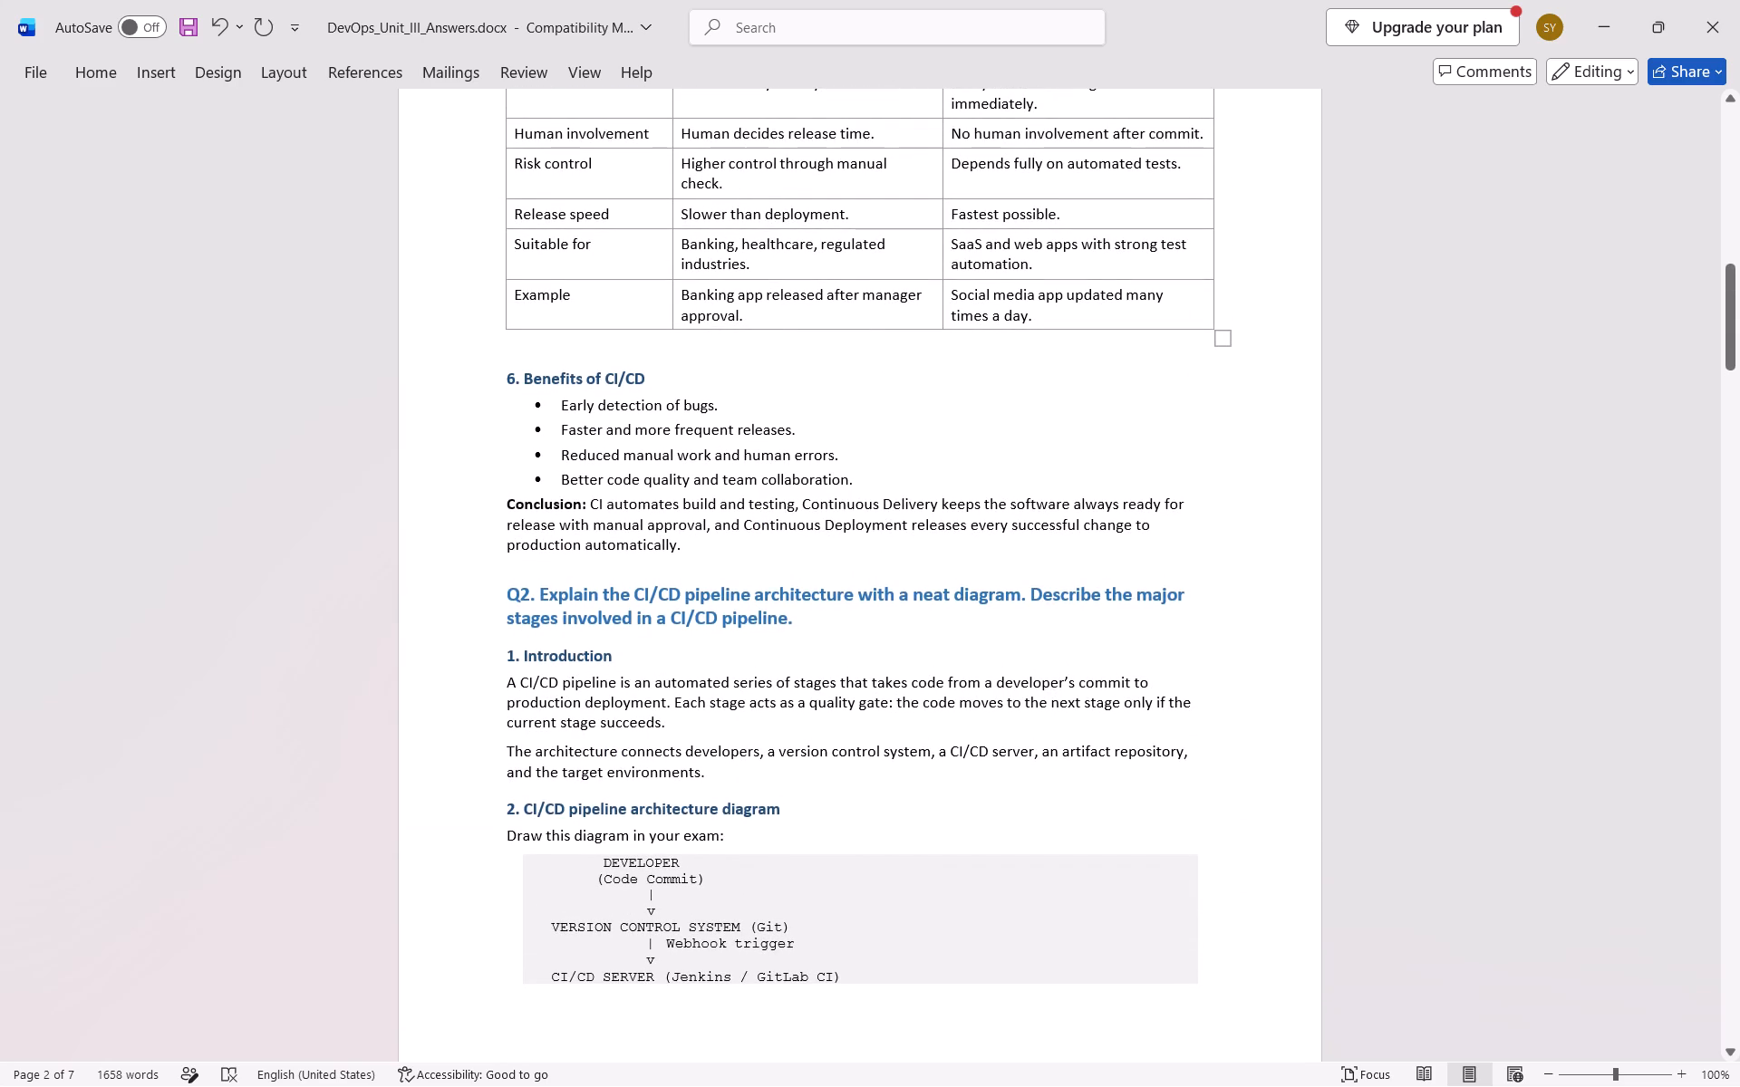
click(829, 544)
scroll(837, 537, down, 1)
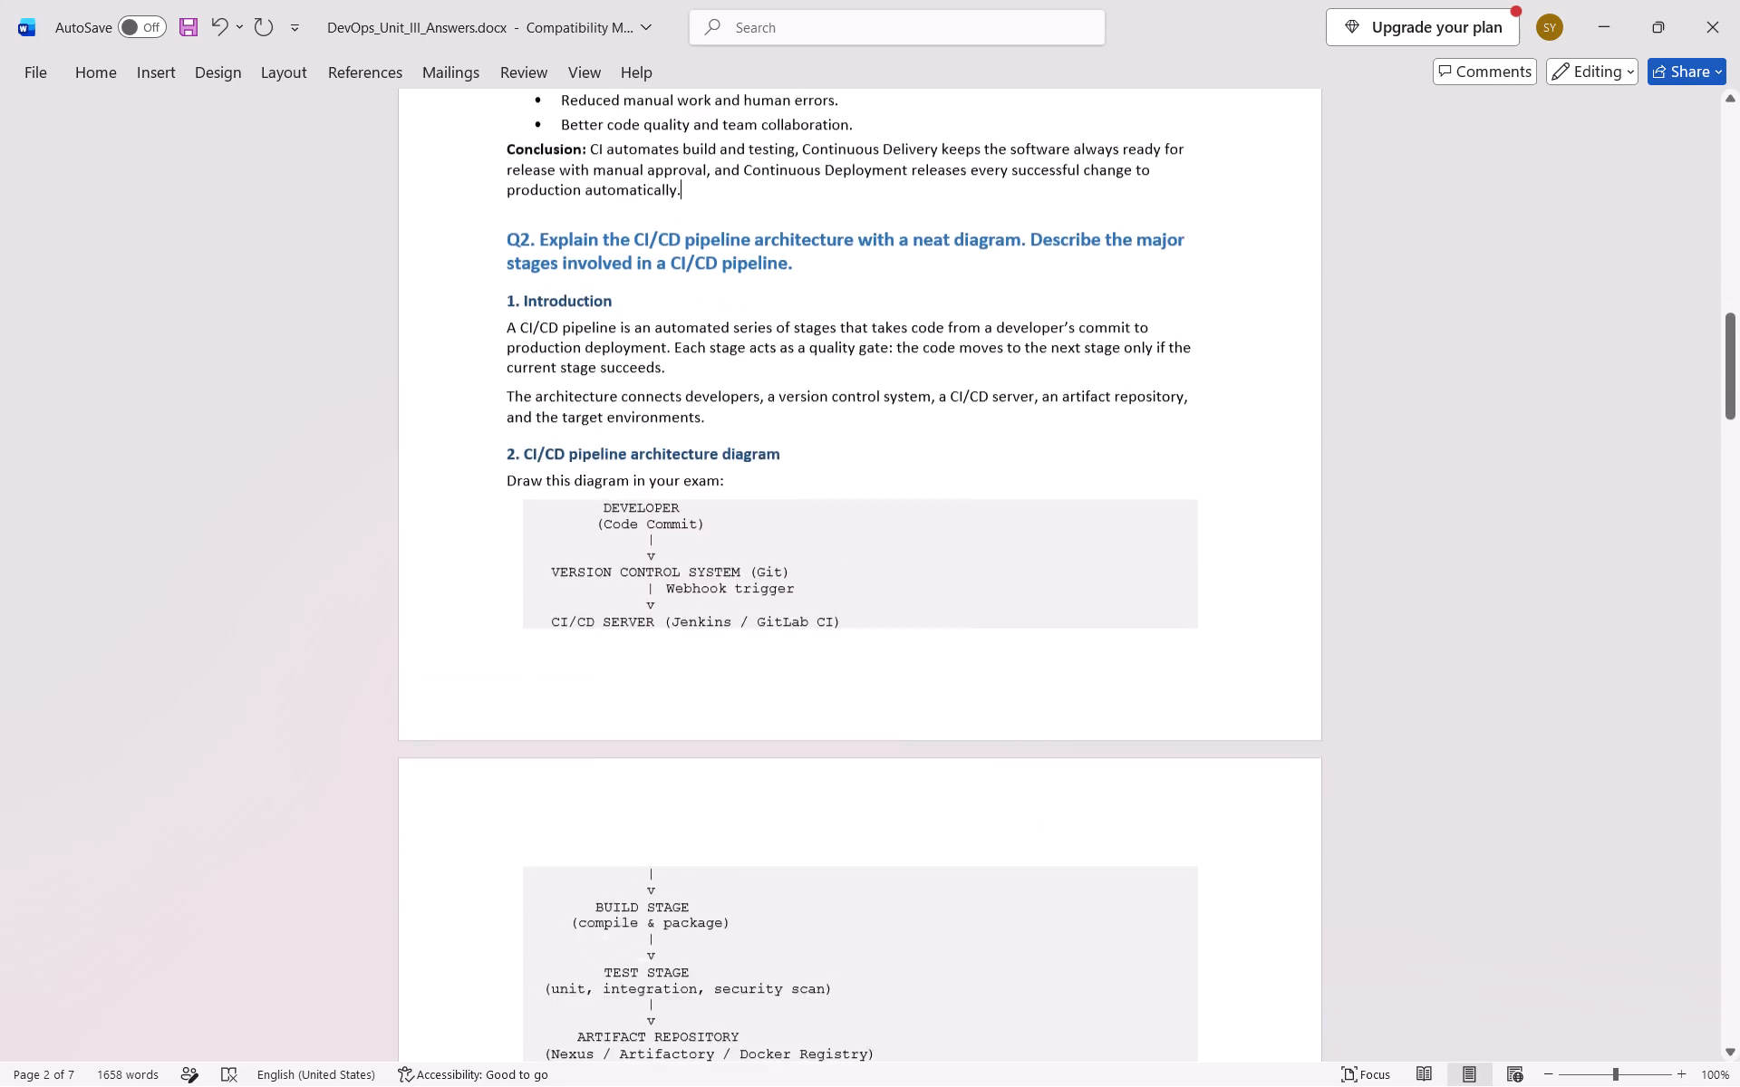
scroll(837, 537, down, 3)
scroll(837, 537, up, 8)
scroll(837, 537, down, 10)
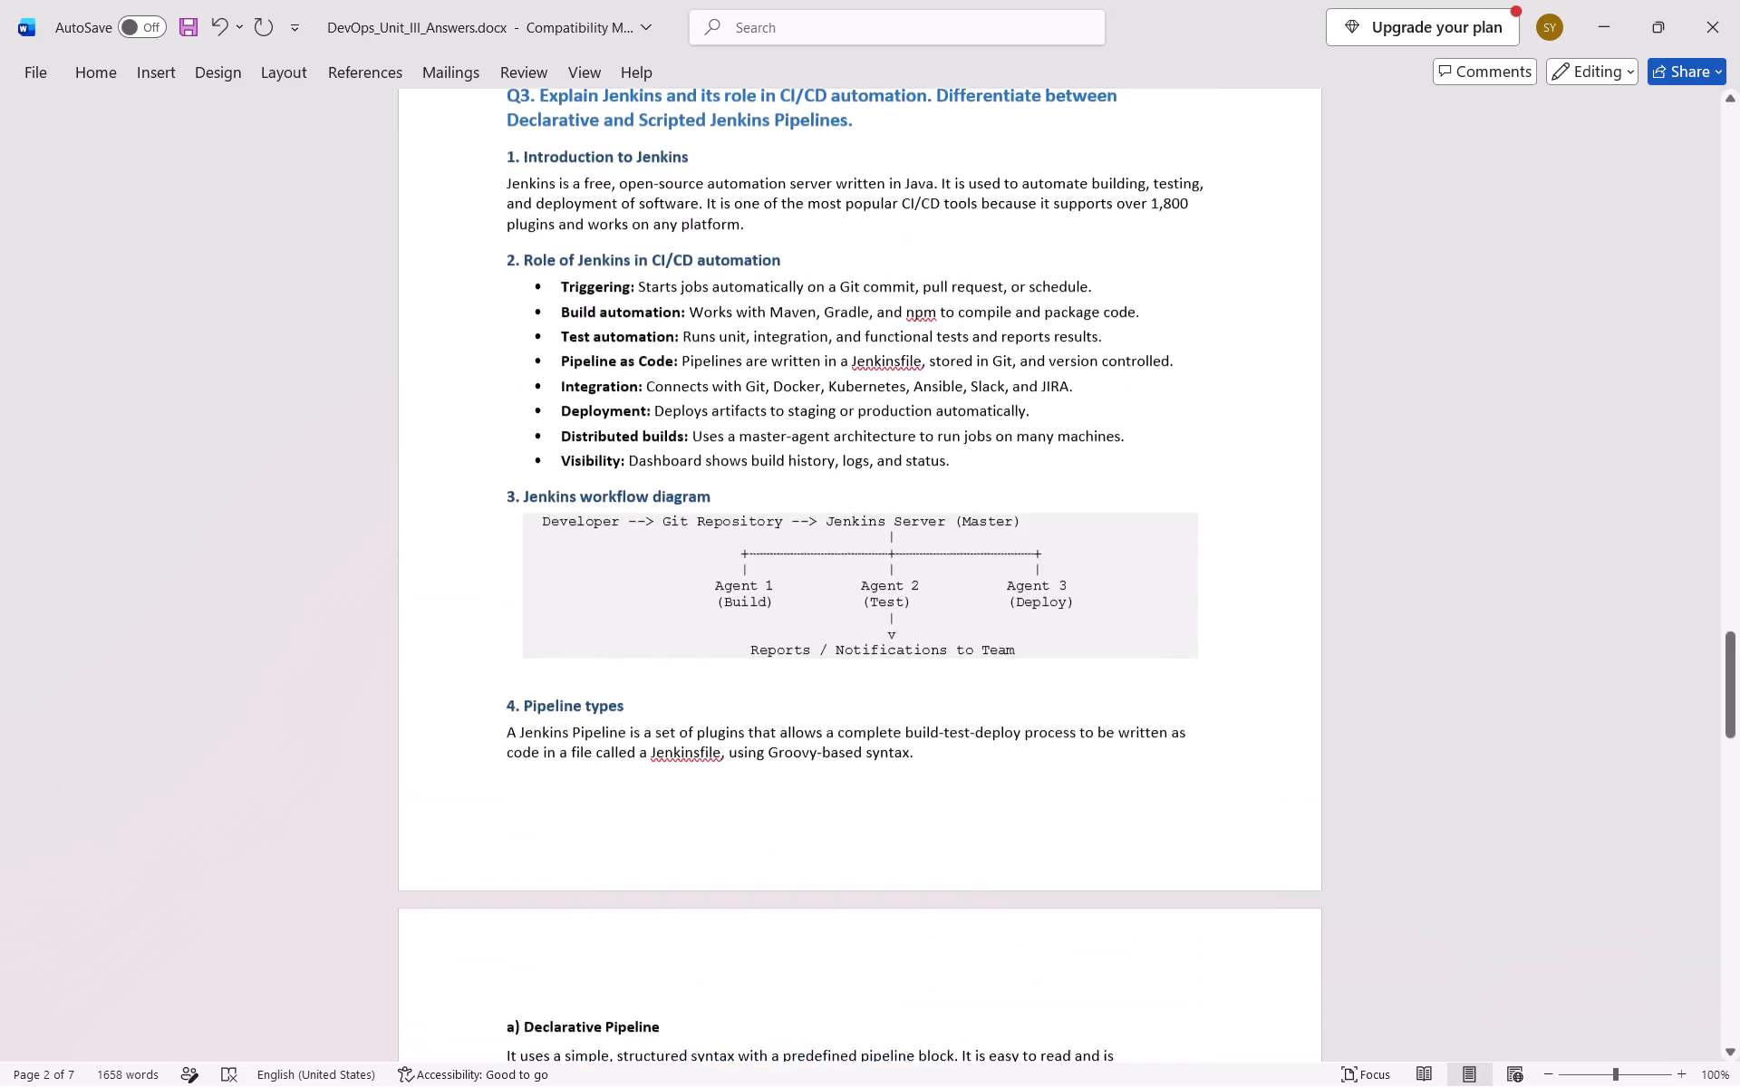
scroll(837, 537, down, 3)
scroll(837, 537, up, 2)
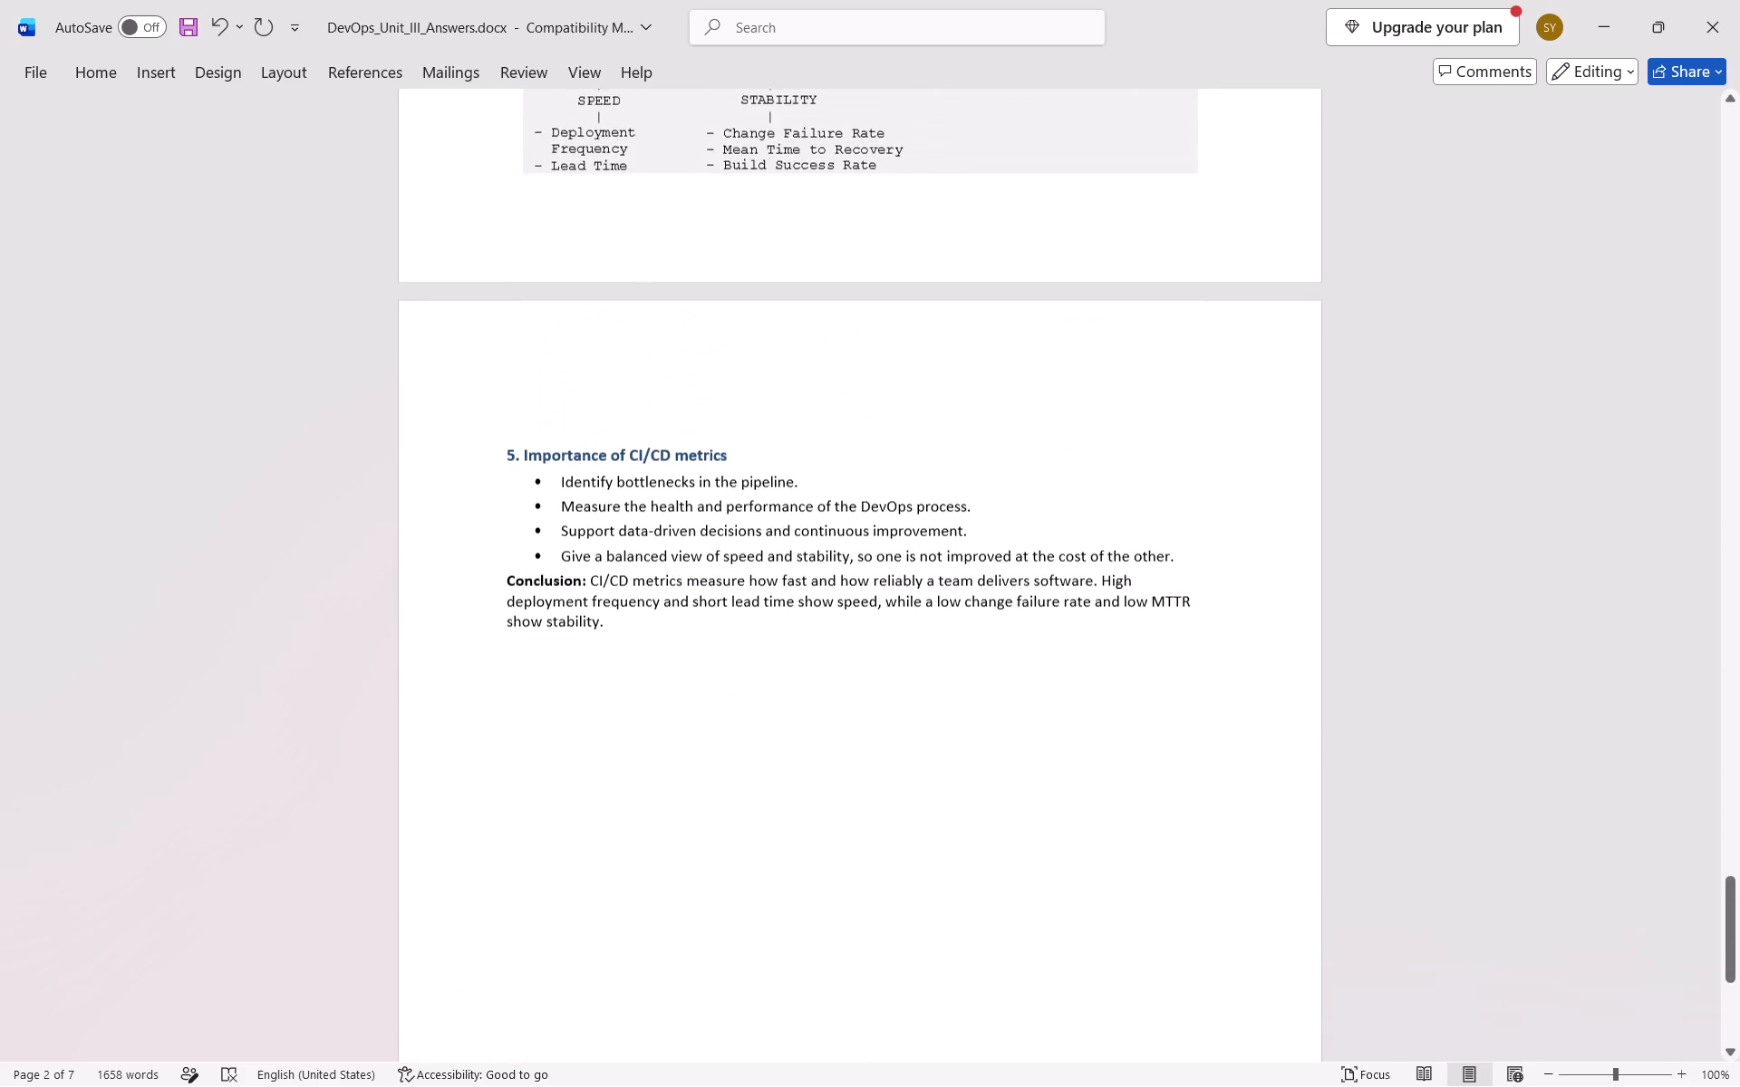
scroll(837, 537, up, 3)
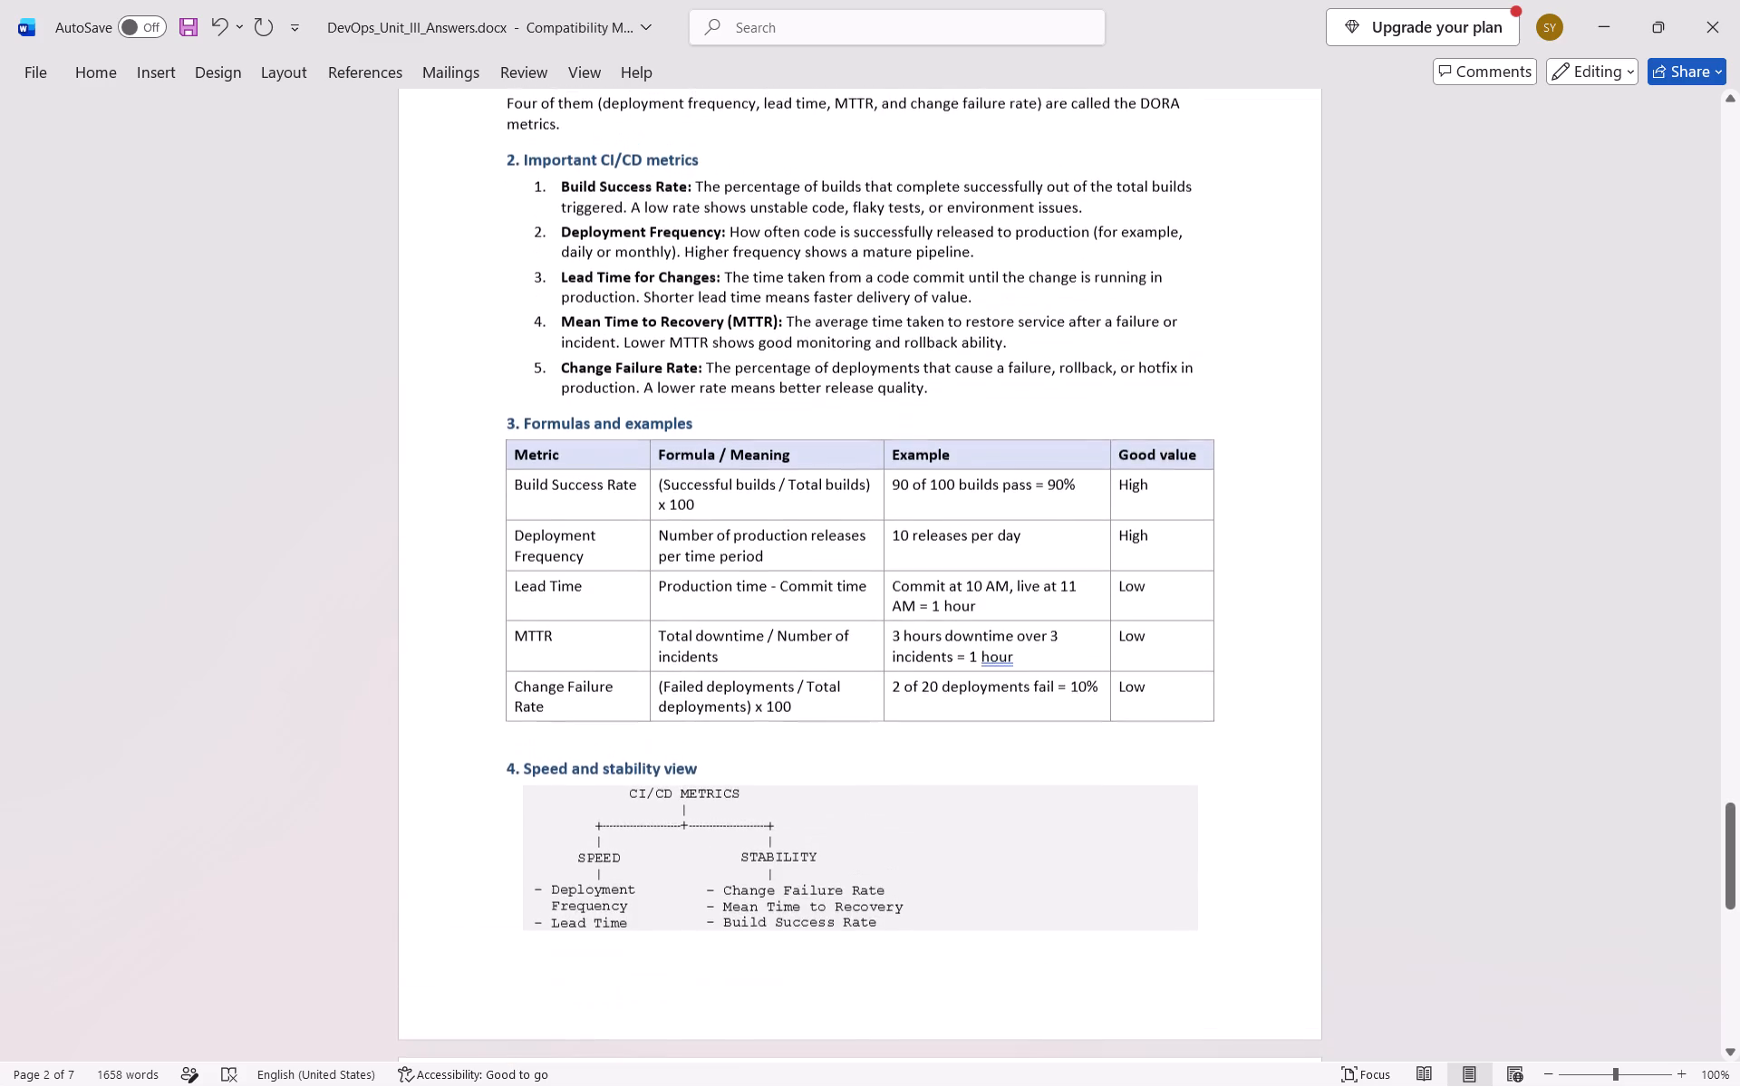
scroll(837, 537, up, 3)
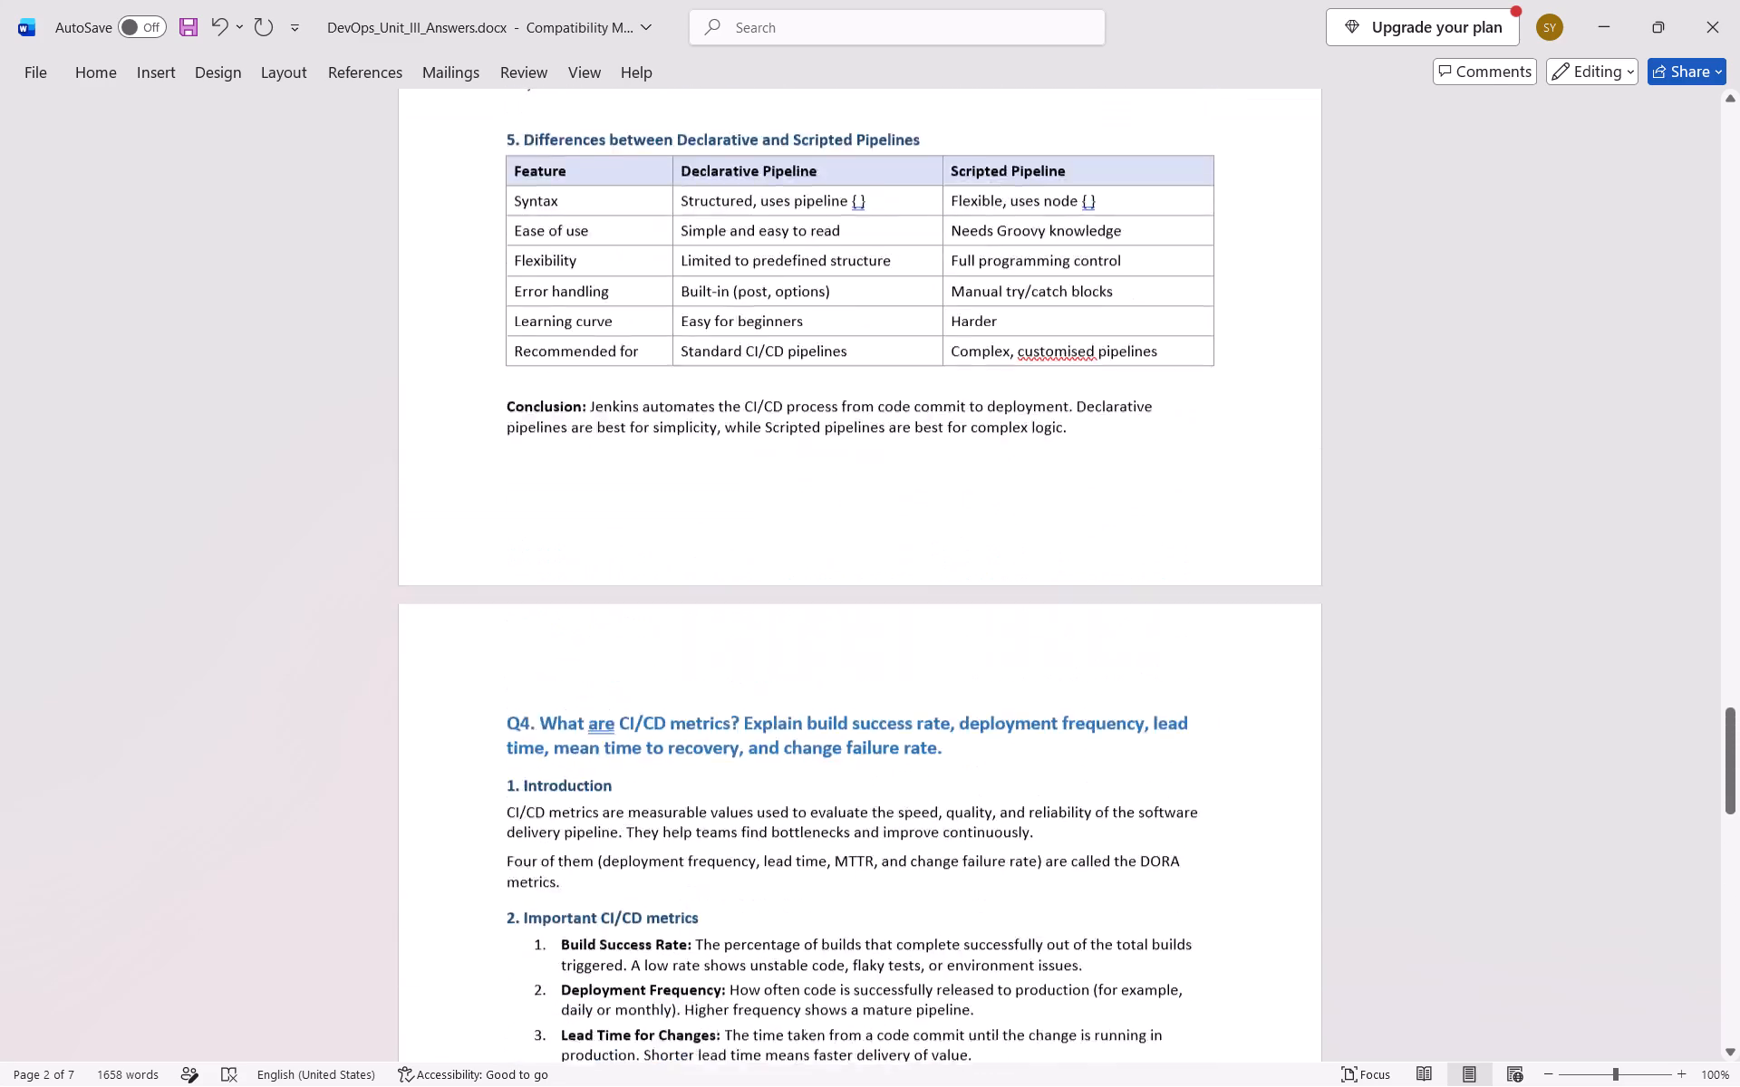
scroll(837, 537, up, 4)
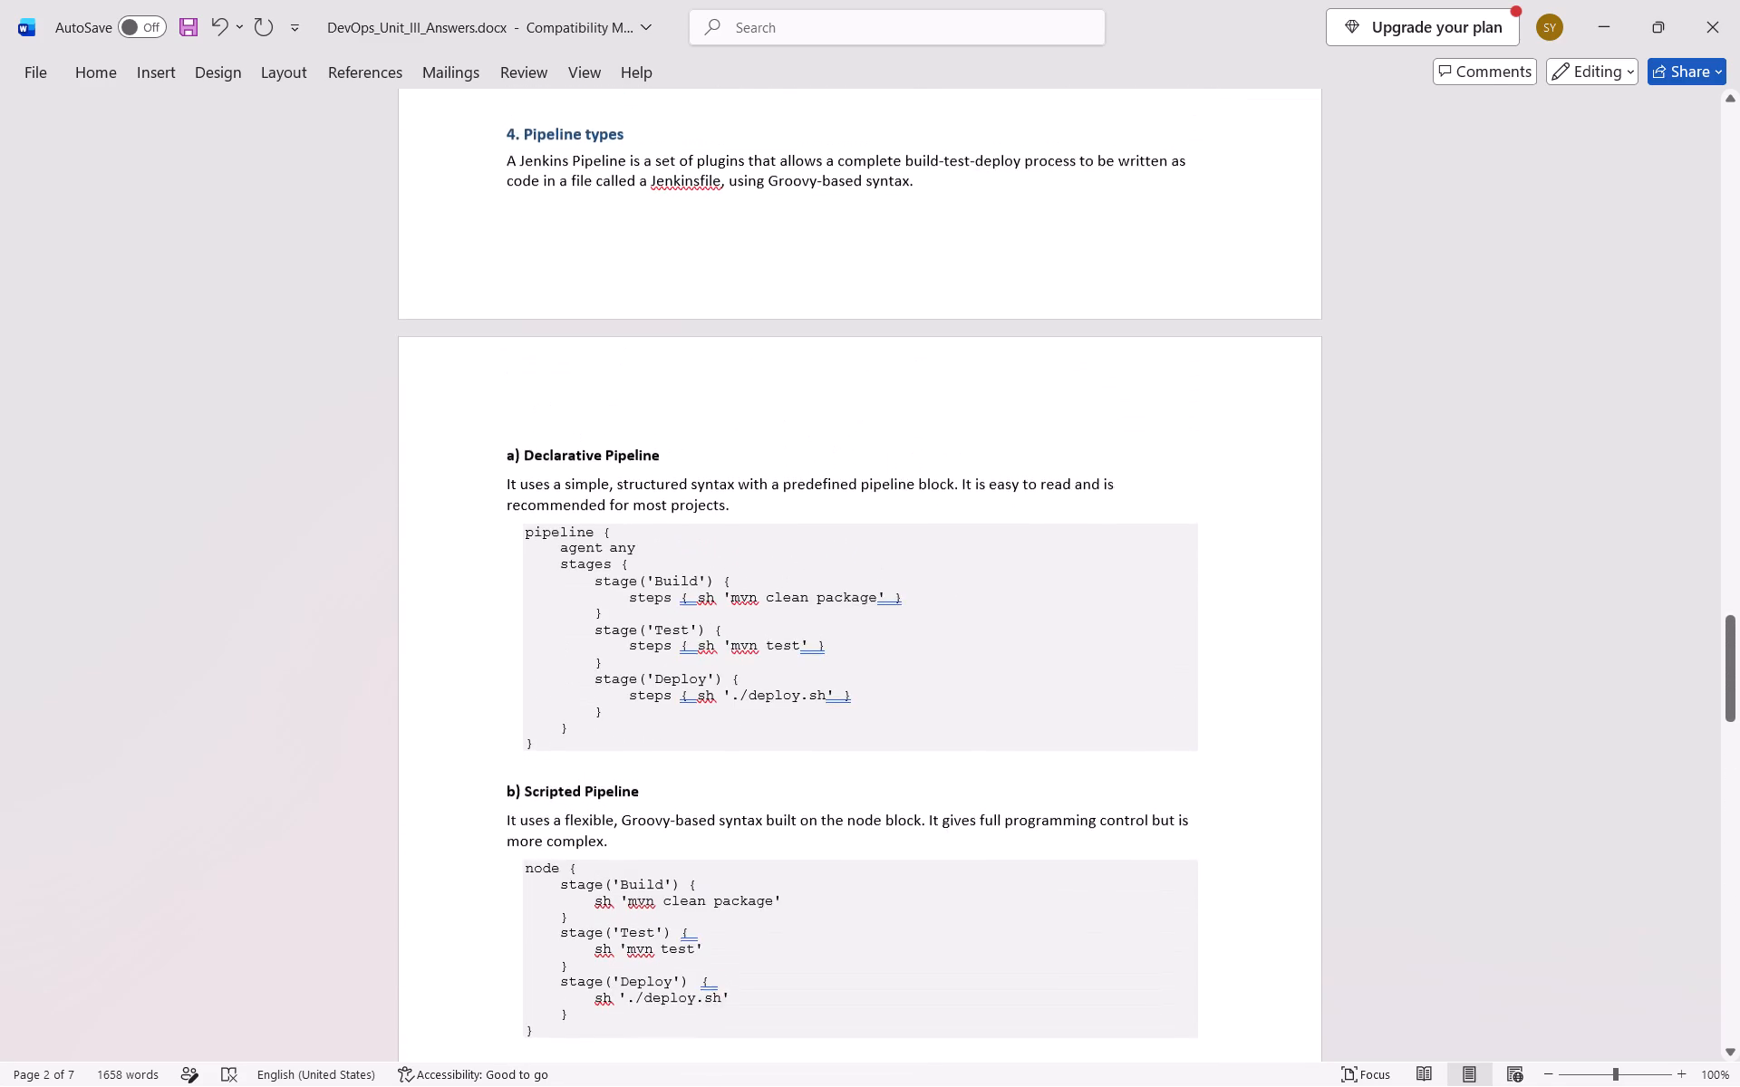
scroll(837, 537, up, 3)
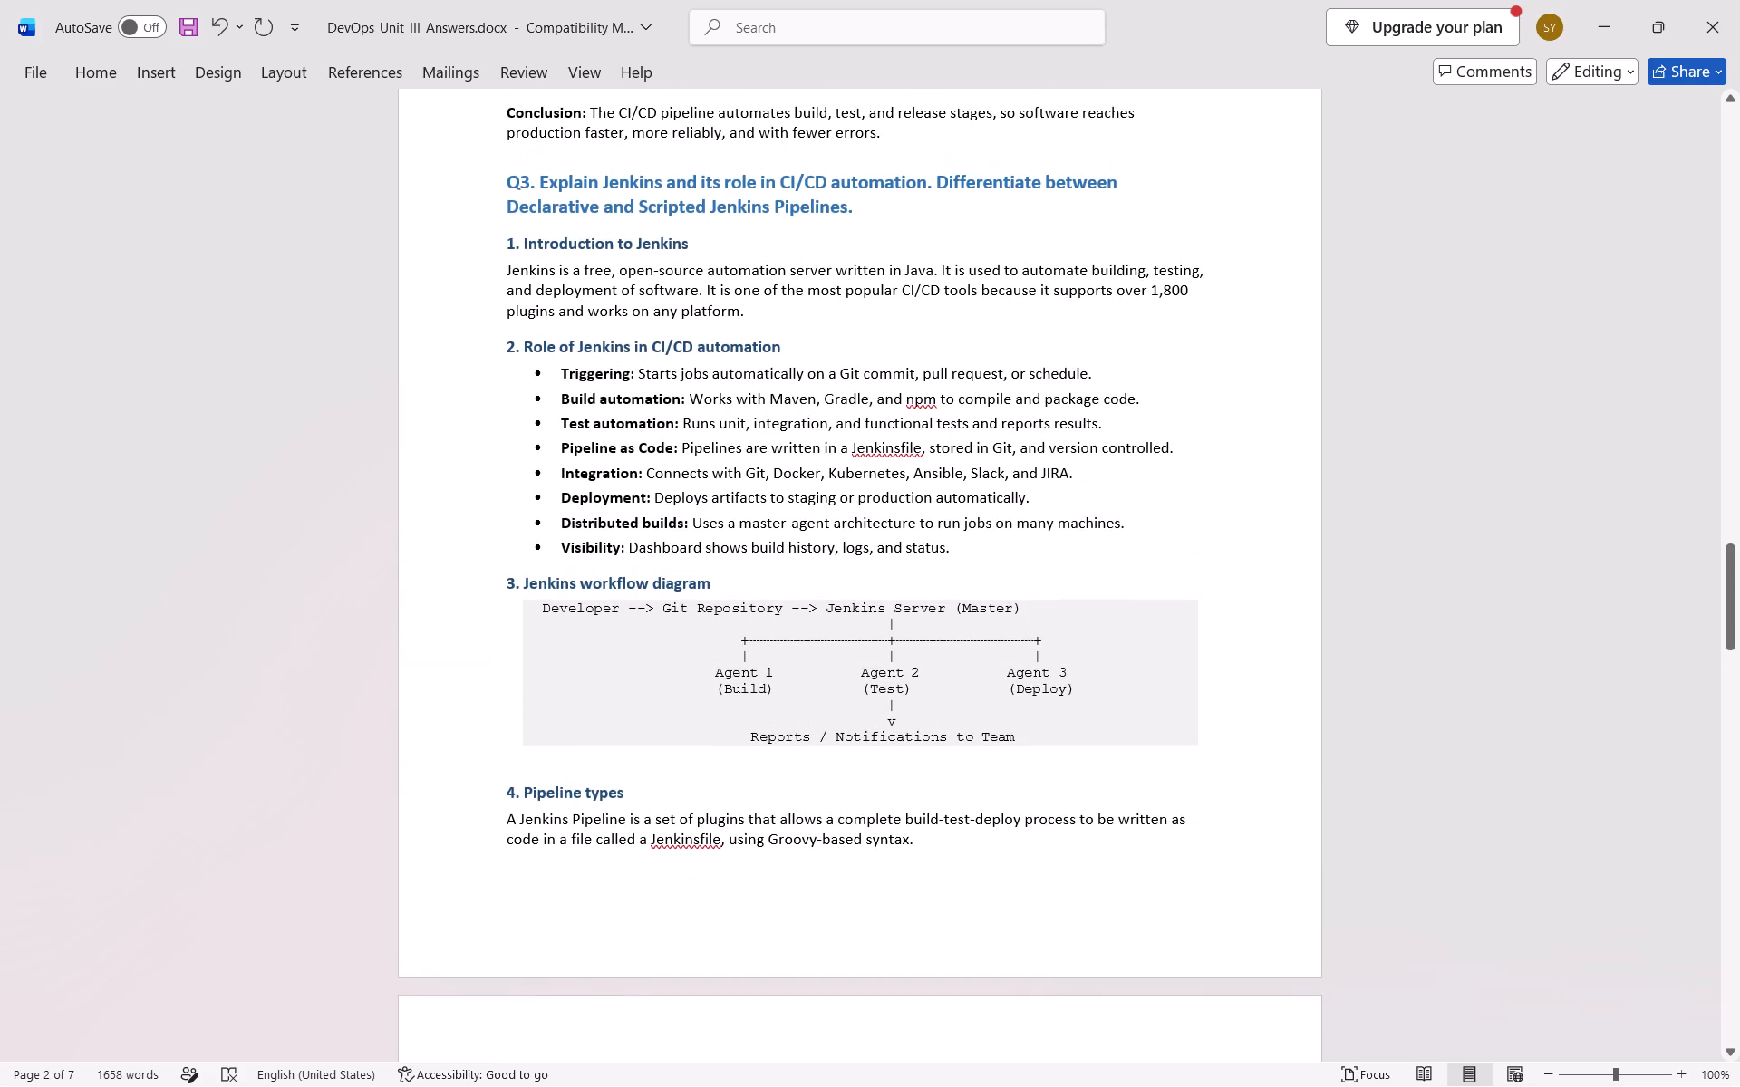
scroll(837, 537, up, 5)
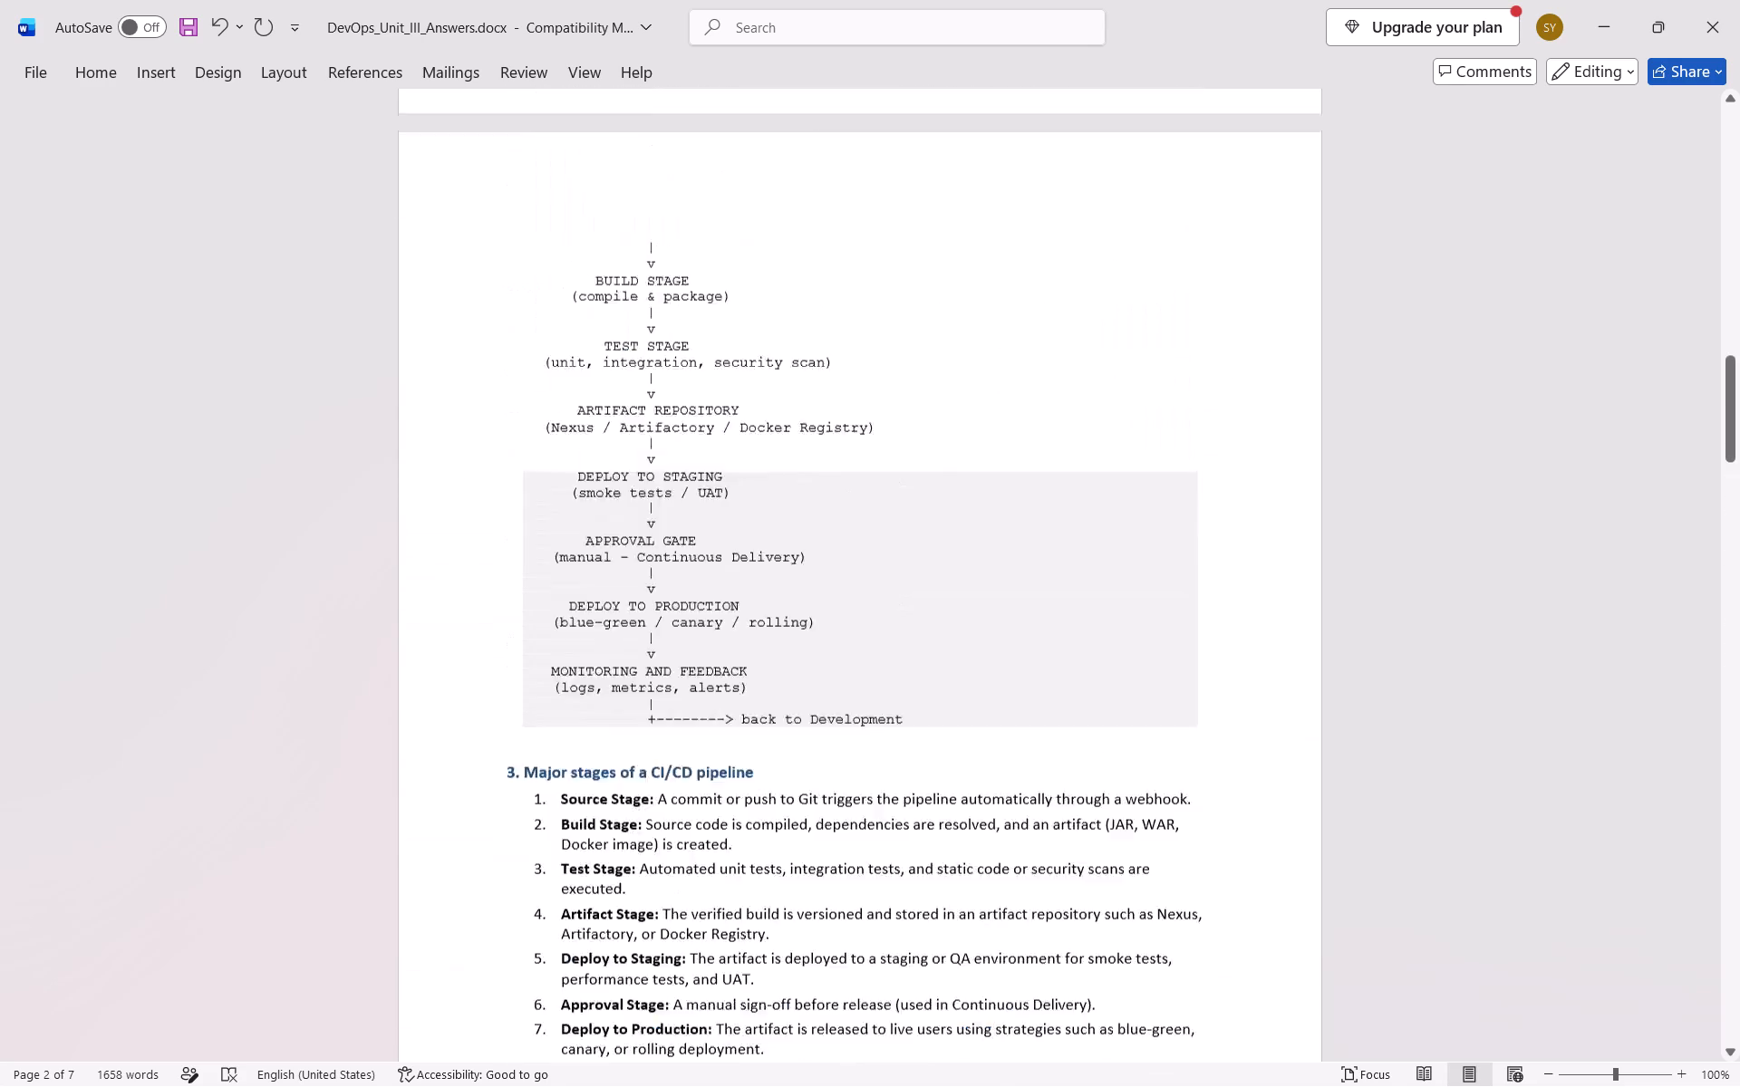
scroll(837, 537, up, 3)
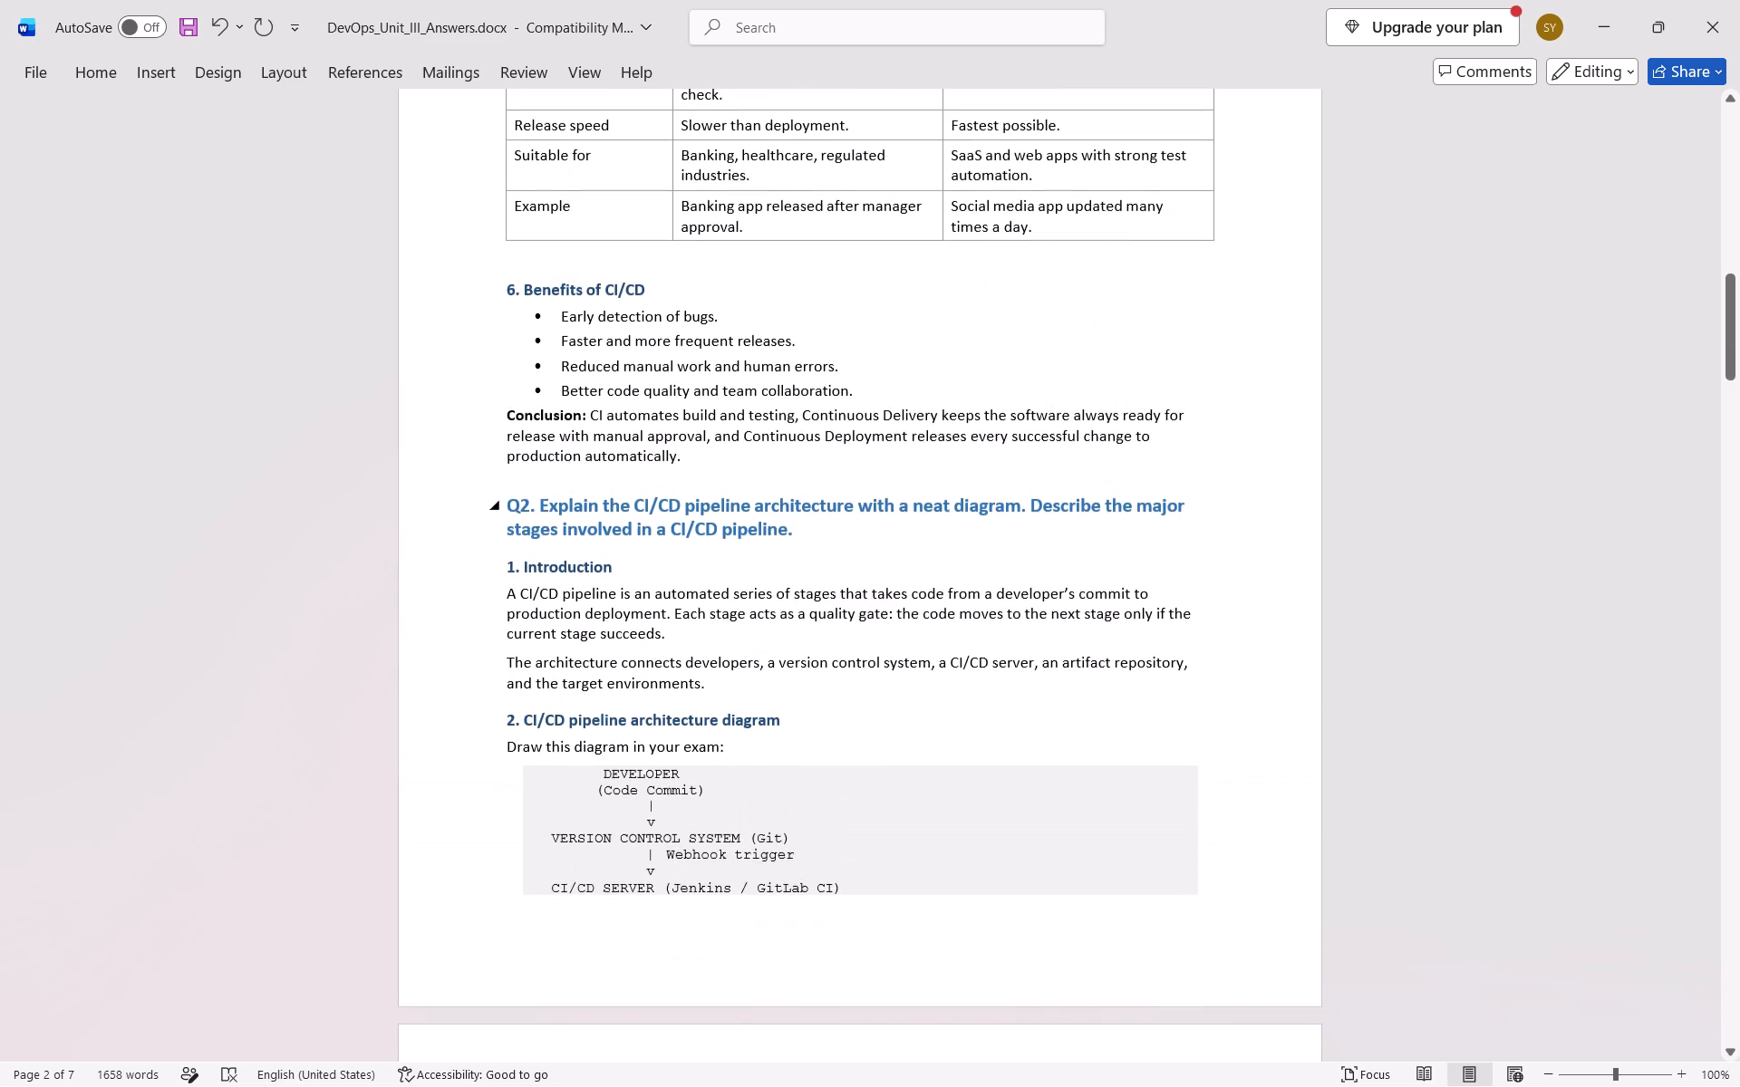
scroll(837, 537, up, 3)
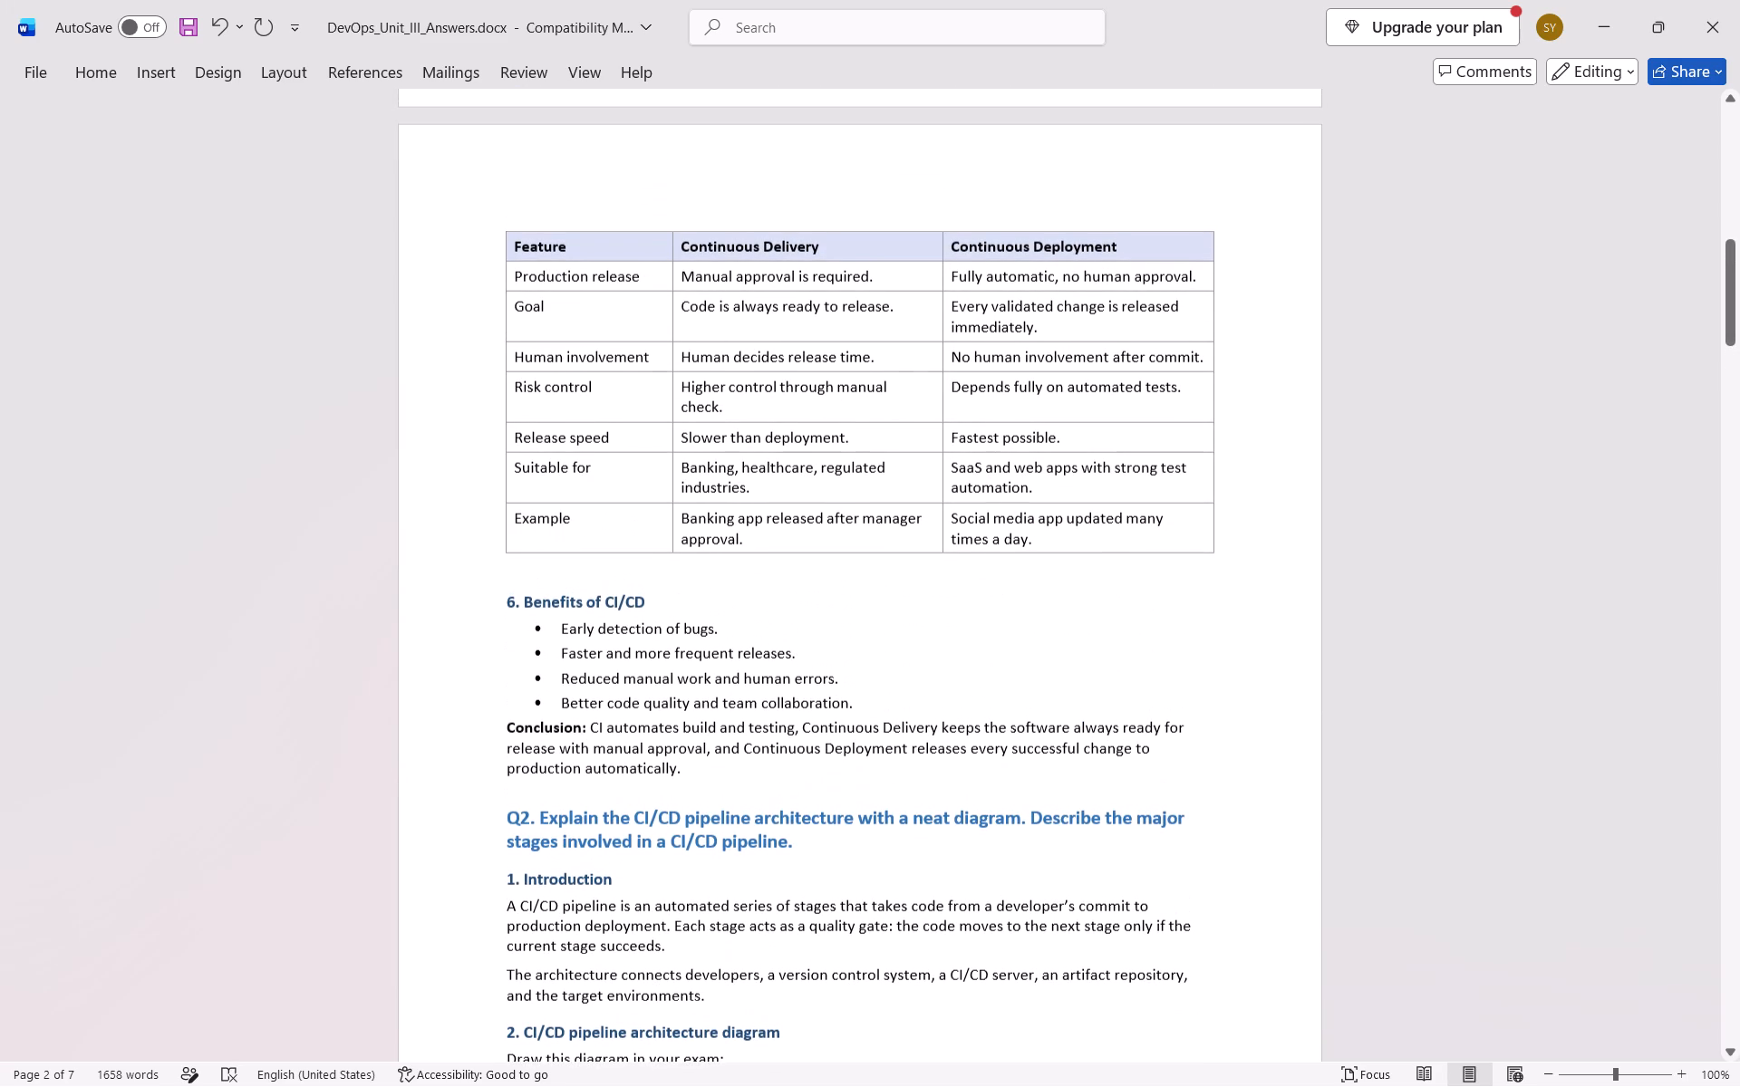
scroll(837, 537, up, 1)
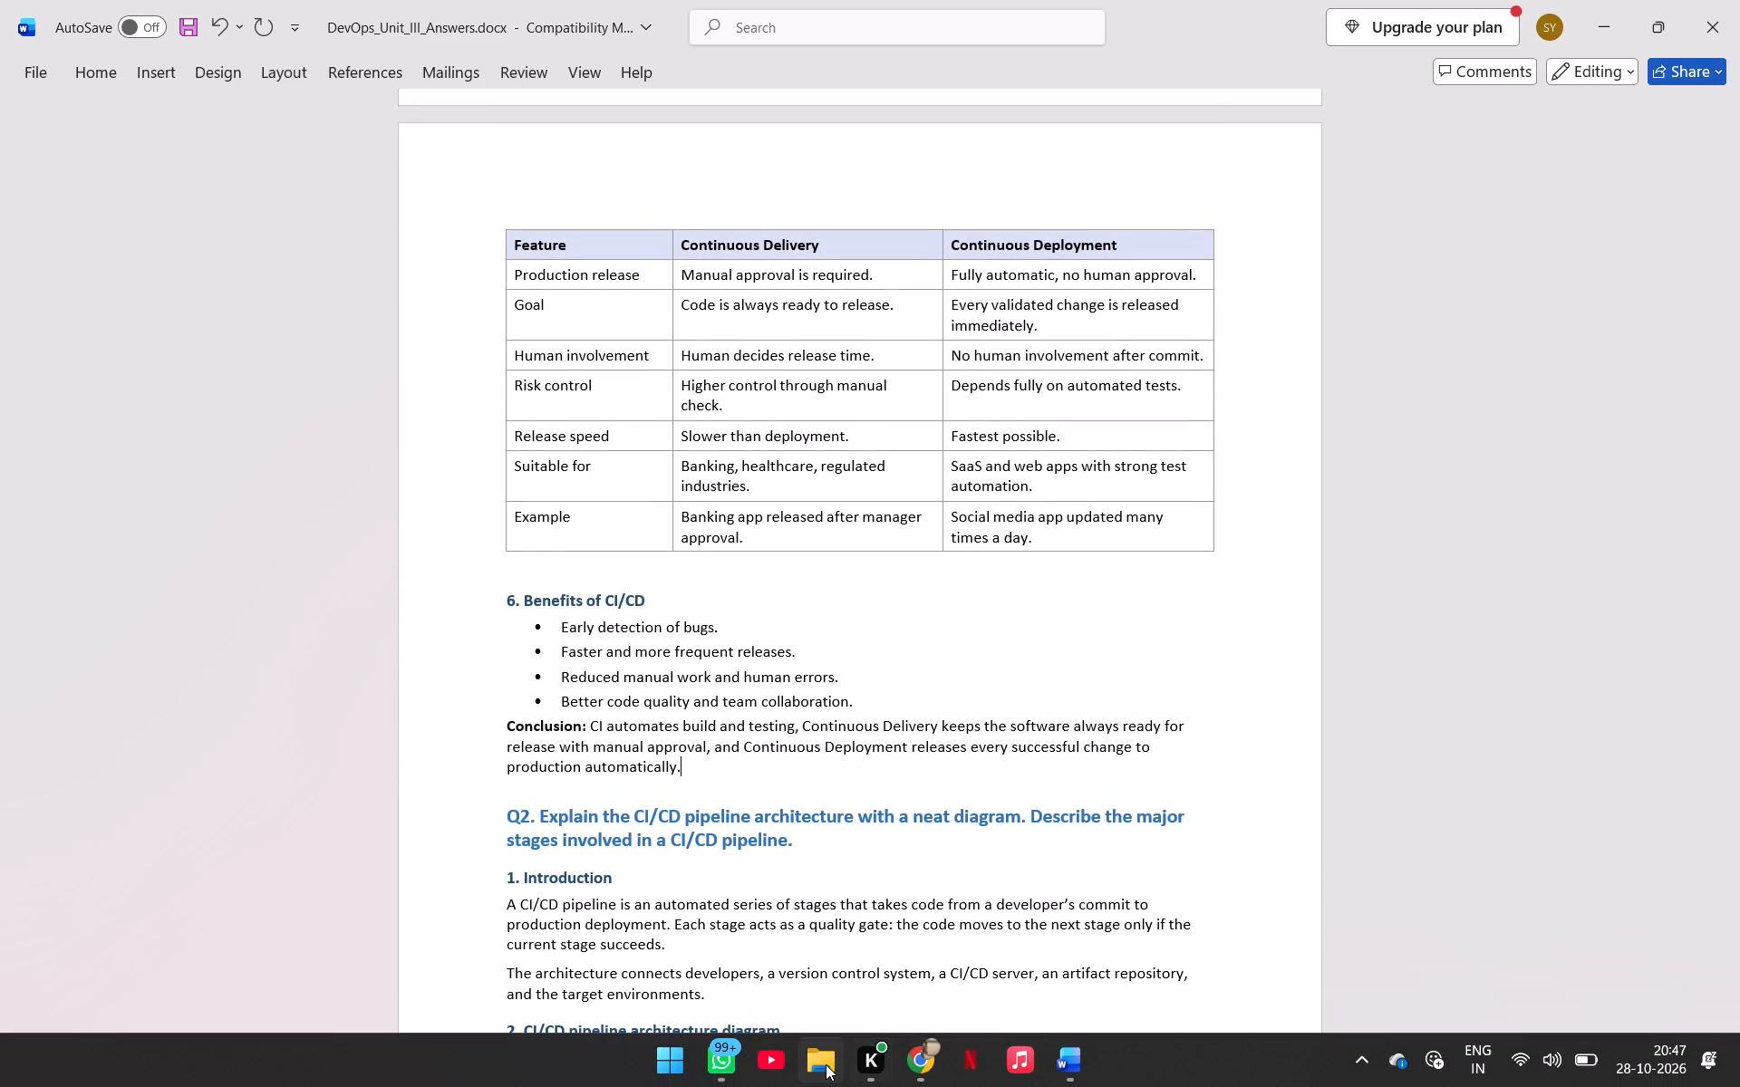
Insert blank lines after the Q1 conclusion so the Q2 heading starts at the top of the following page.
scroll(874, 819, down, 2)
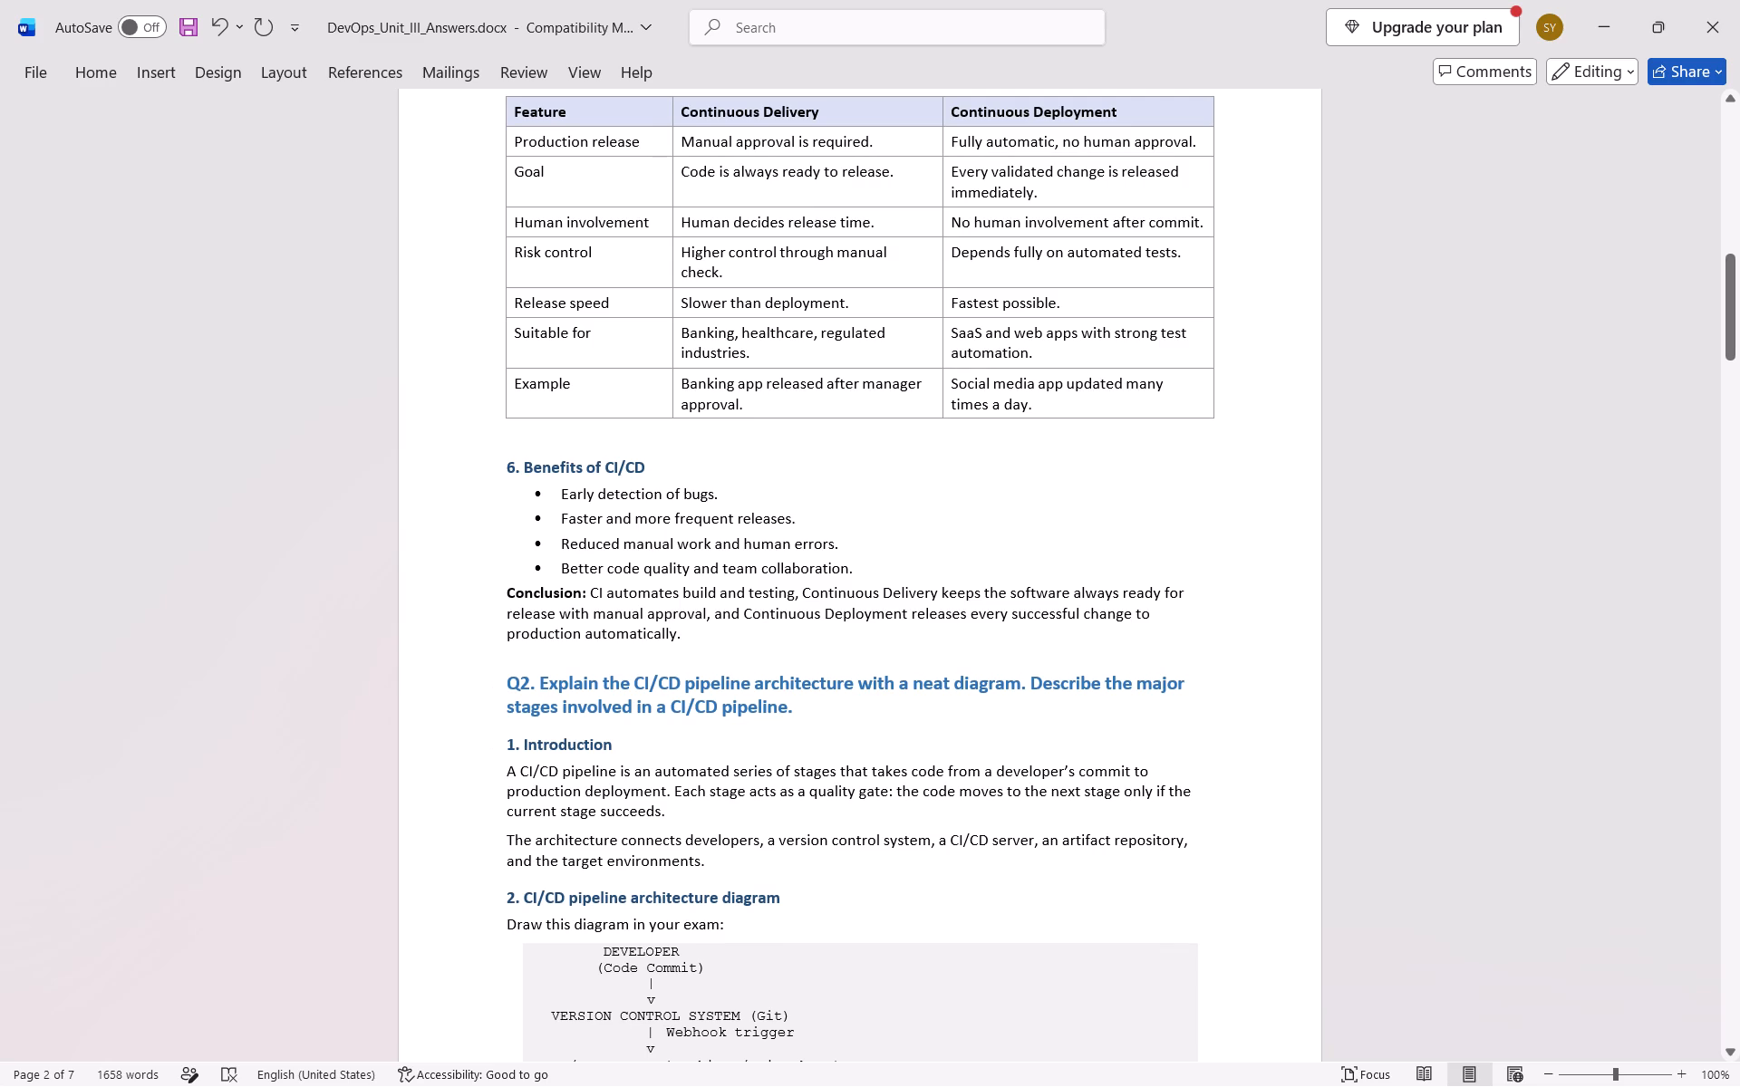
click(734, 649)
key(Return)
key(Return)
key(Return)
key(Return)
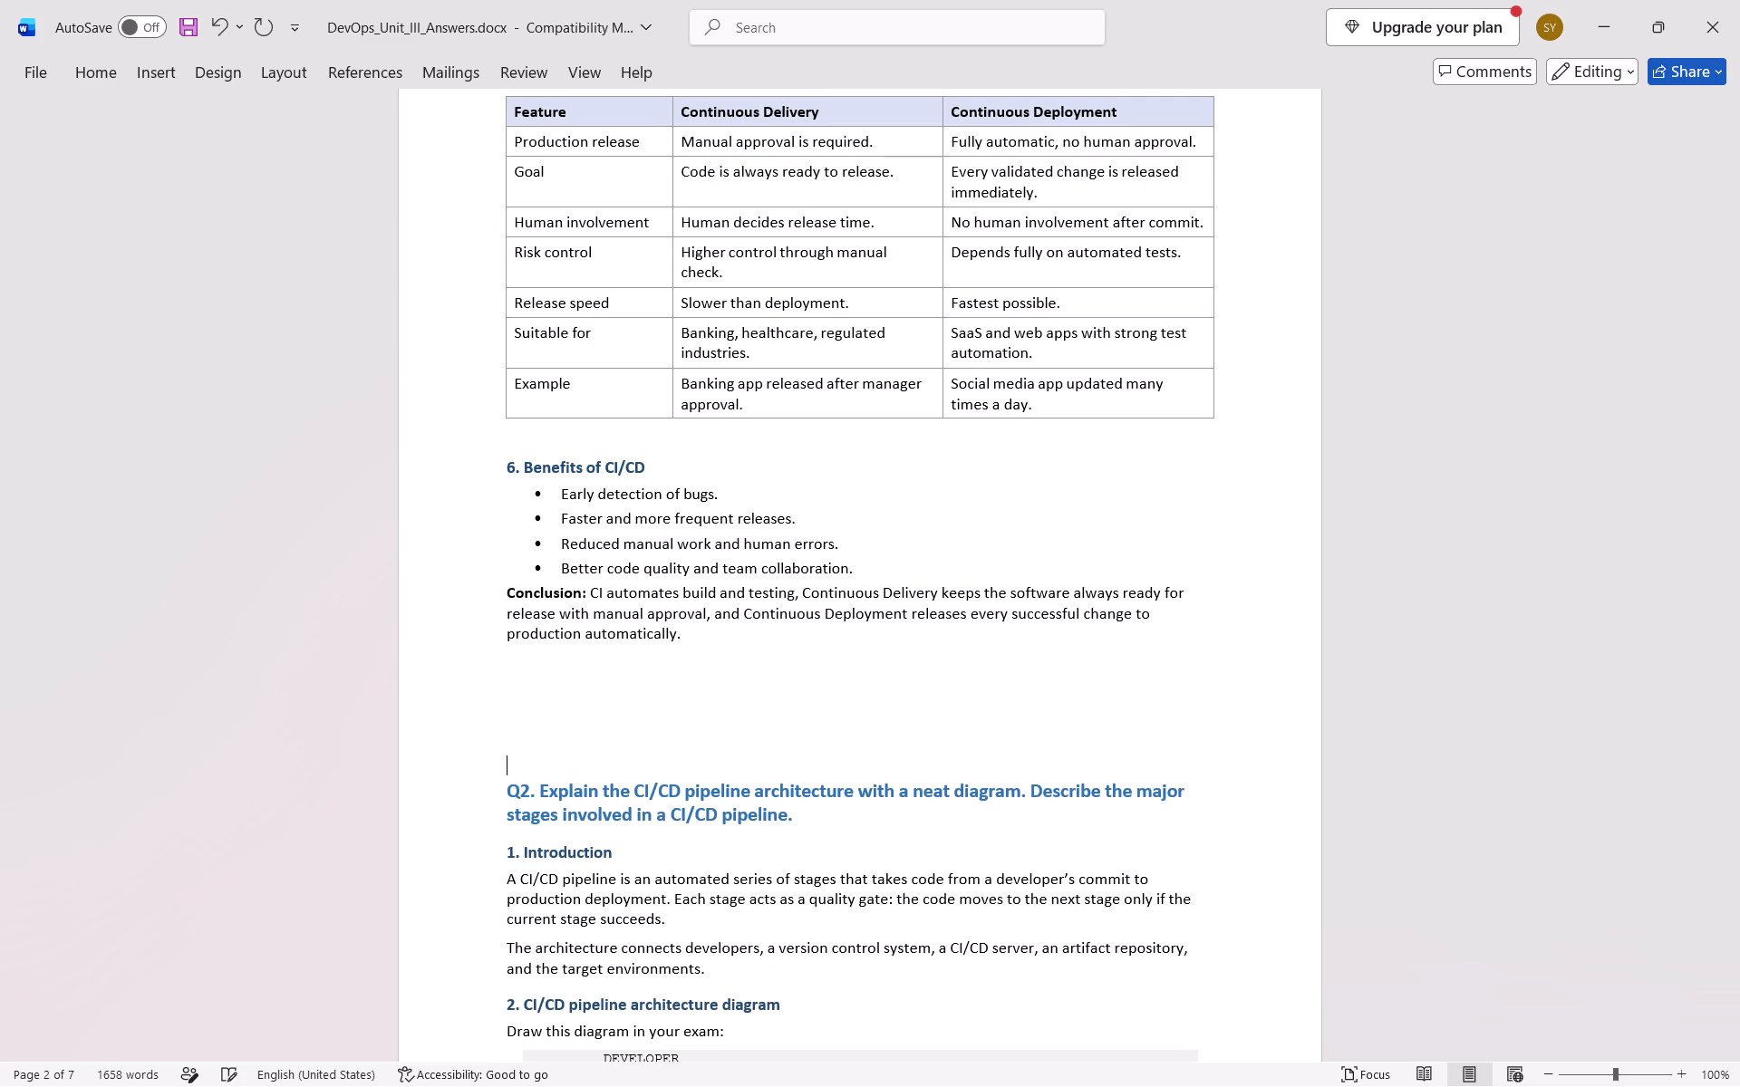
key(Return)
key(Return)
scroll(734, 649, down, 3)
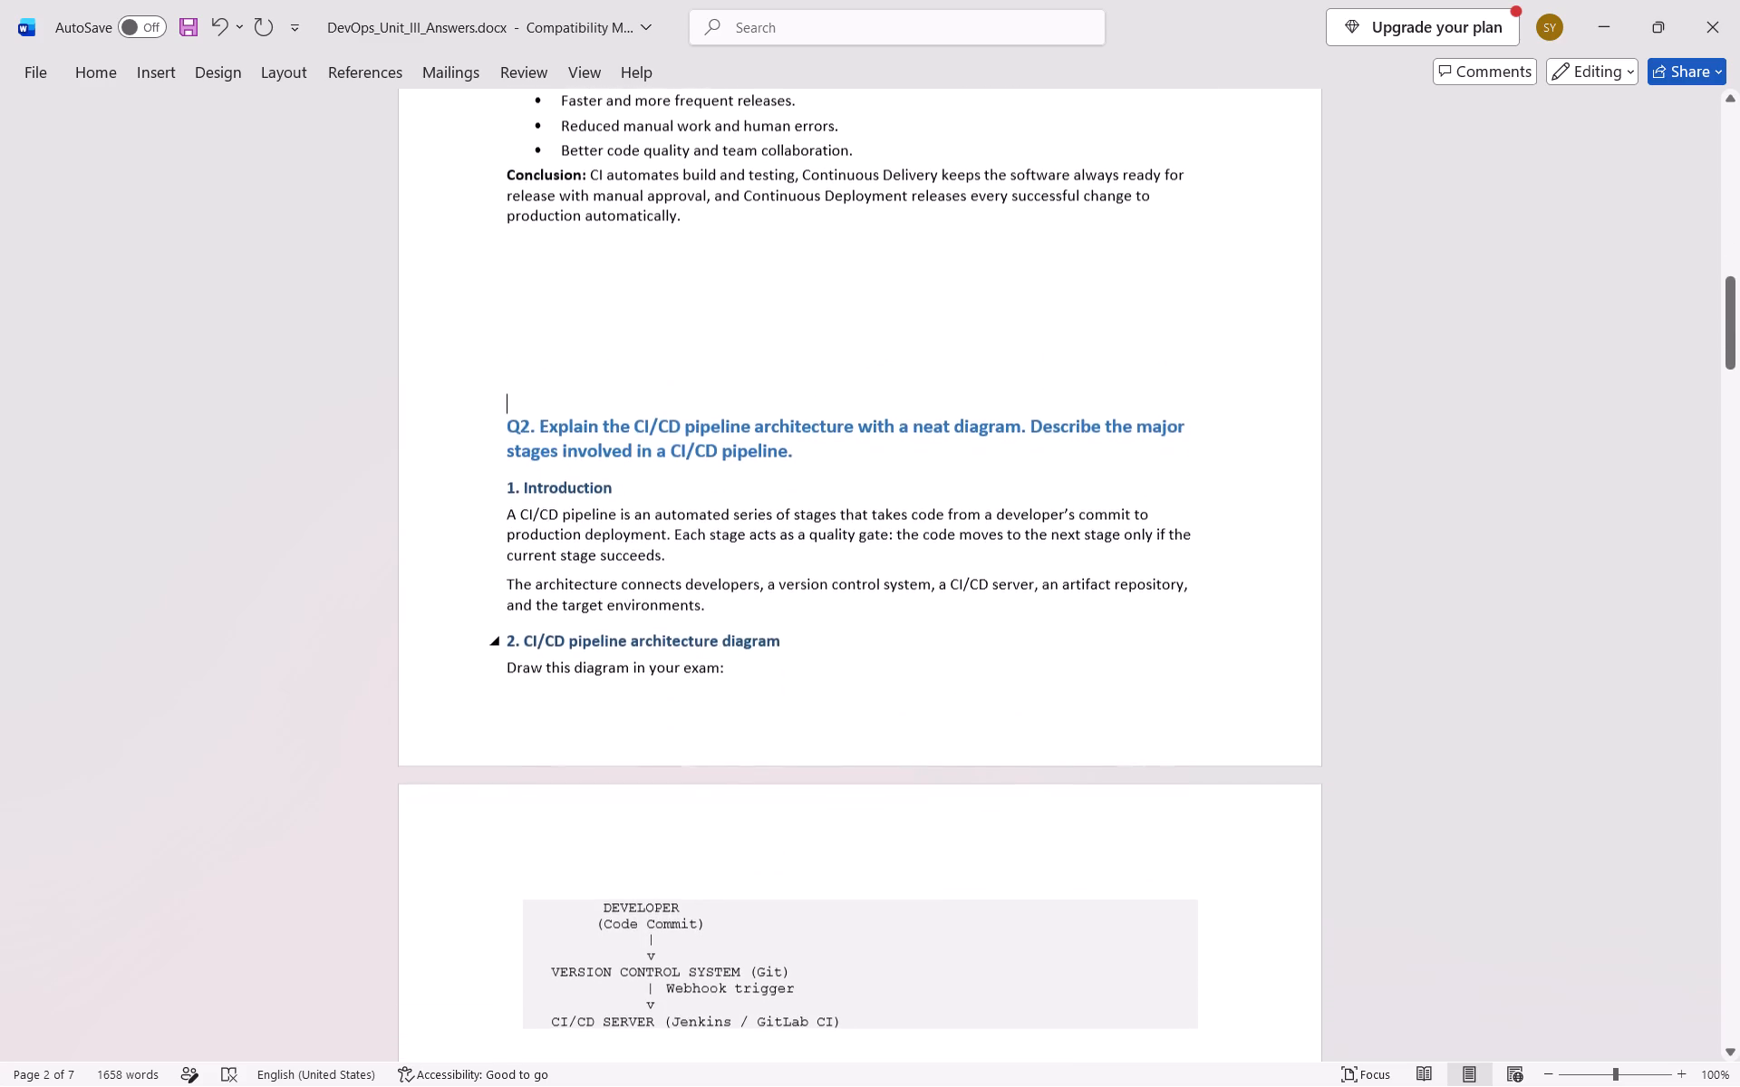
key(Return)
key(Return)
key(Return)
key(Return)
key(Return)
key(Return)
key(Return)
key(Return)
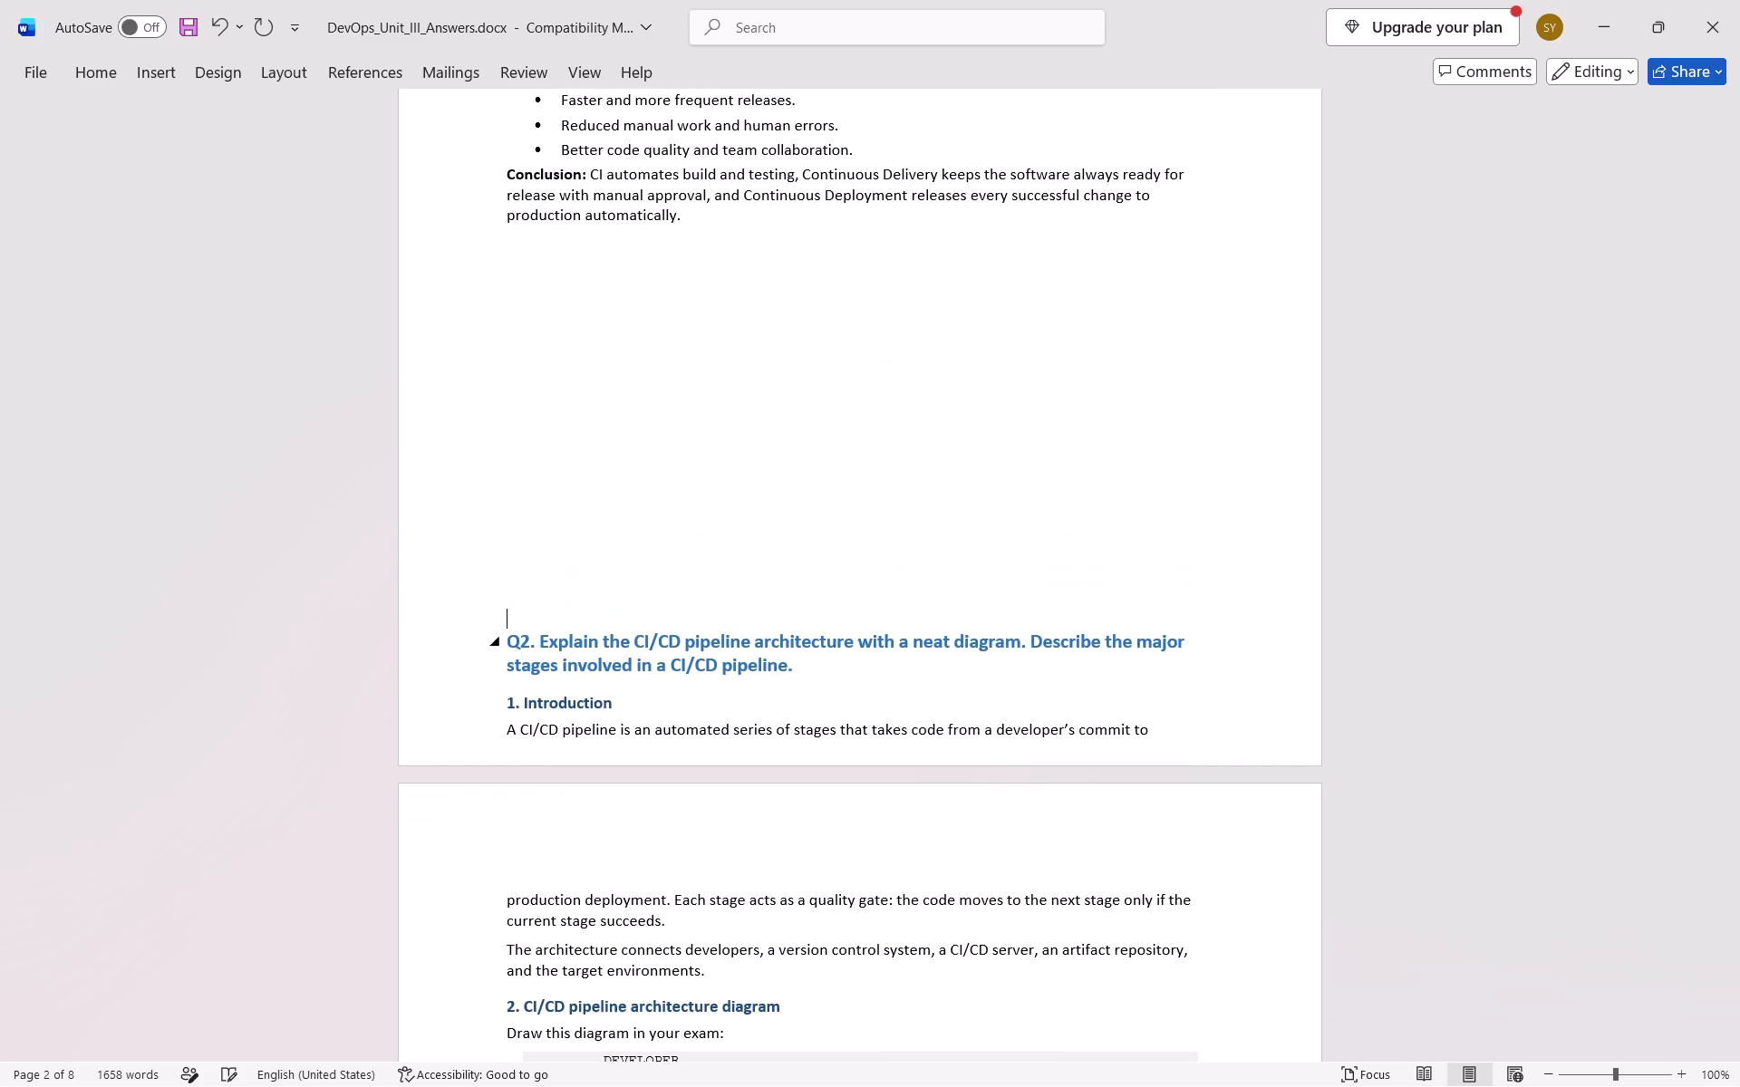
key(Return)
key(Return)
key(Return)
key(Return)
scroll(734, 649, down, 2)
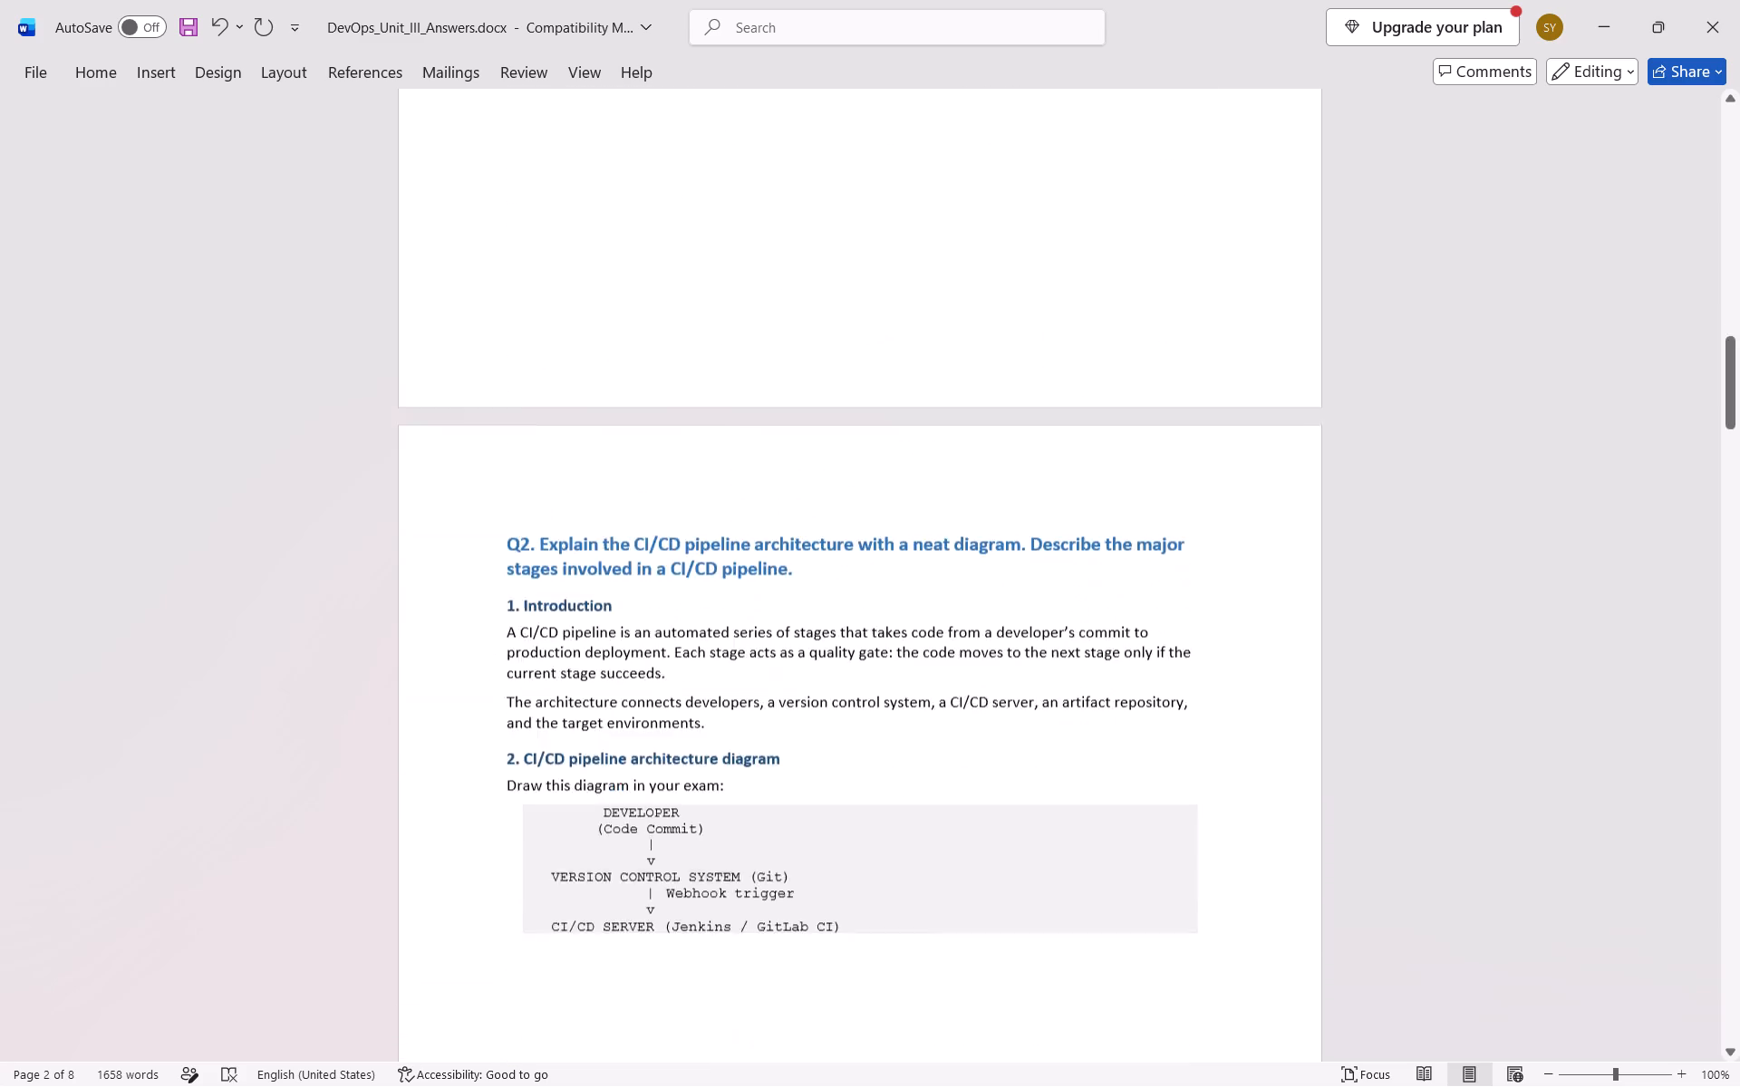
Move the diagram box starting with BUILD STAGE up directly beneath the CI/CD SERVER box of the pipeline architecture diagram.
scroll(734, 649, down, 6)
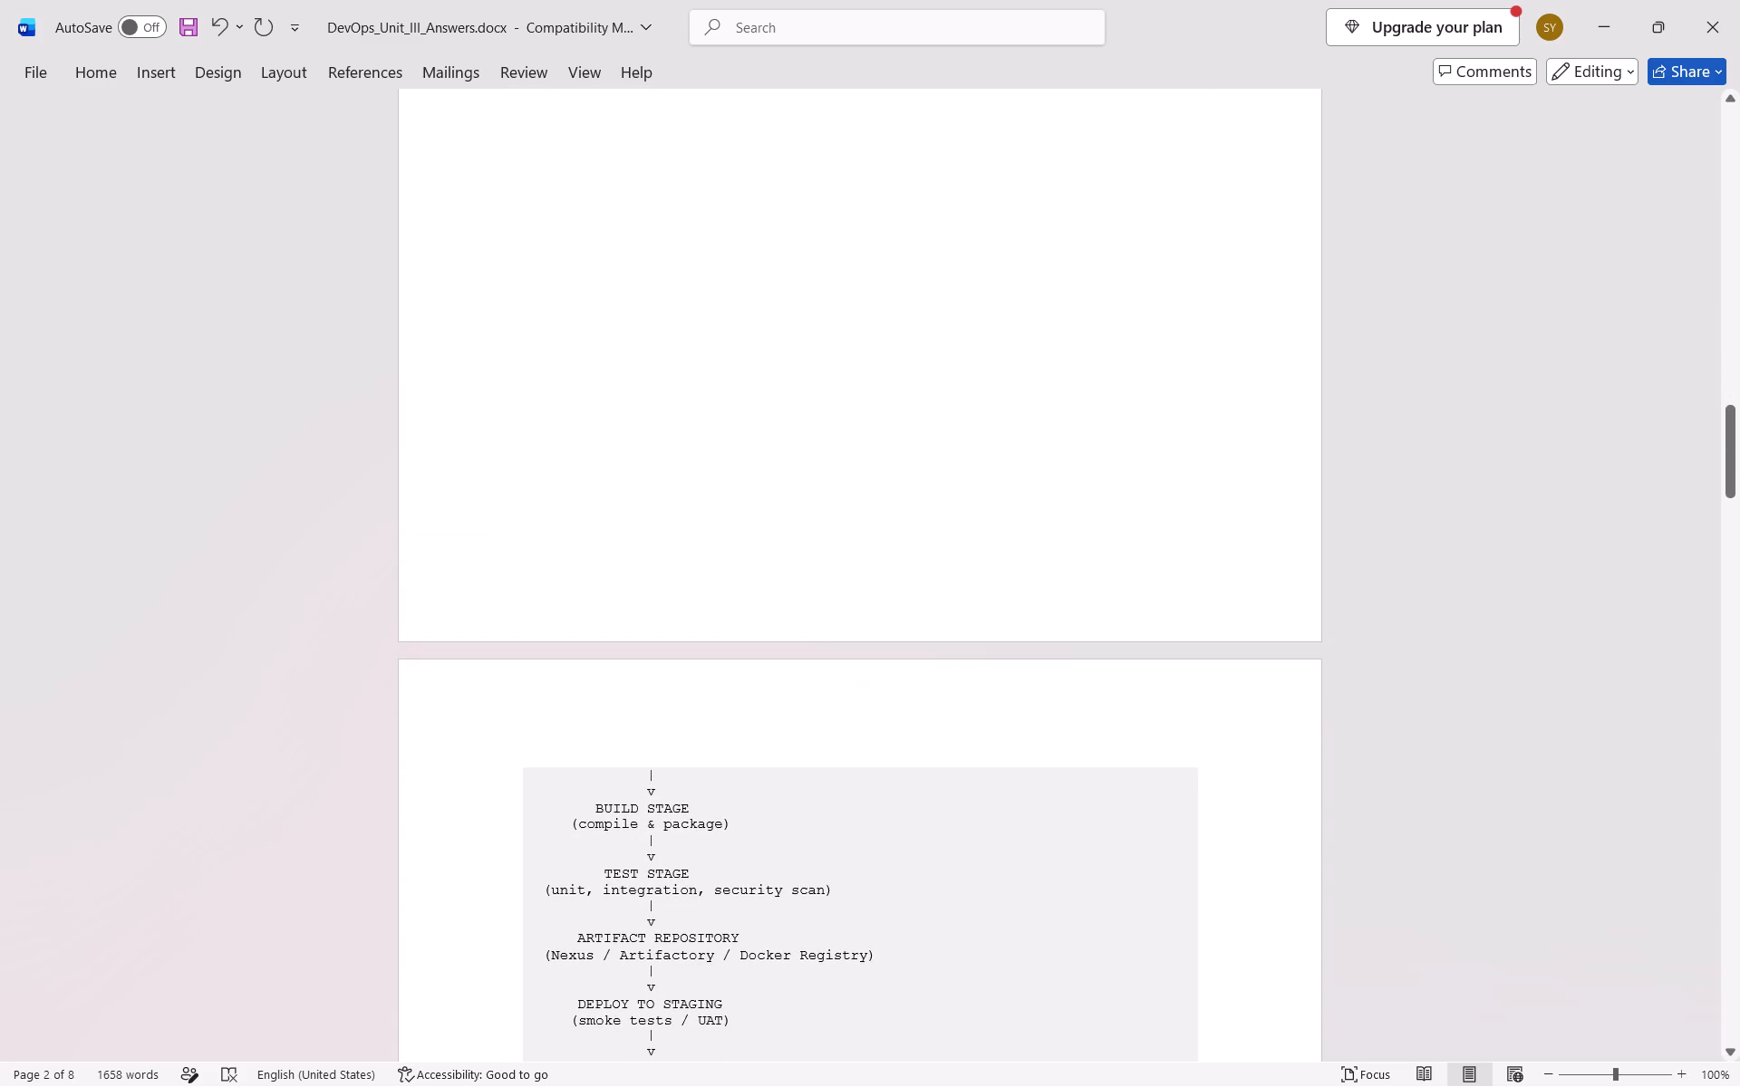
click(1057, 854)
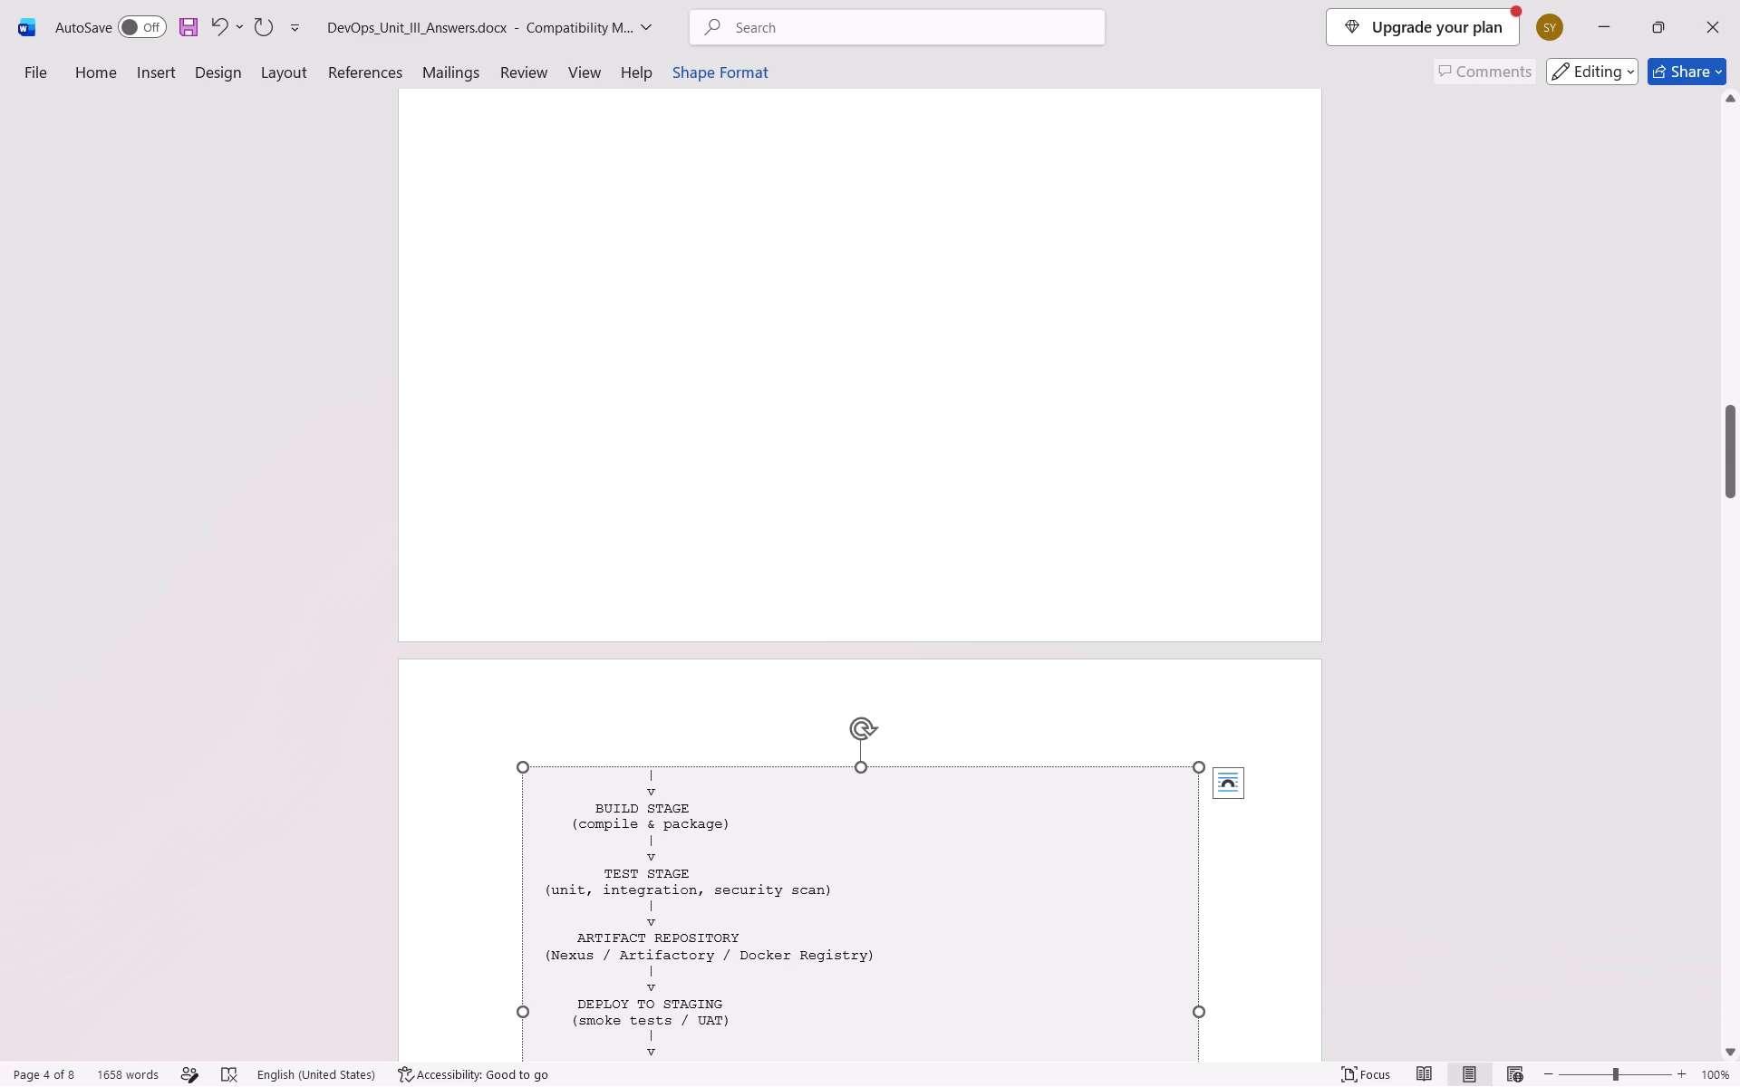
click(997, 849)
click(976, 765)
drag(976, 765, 887, 202)
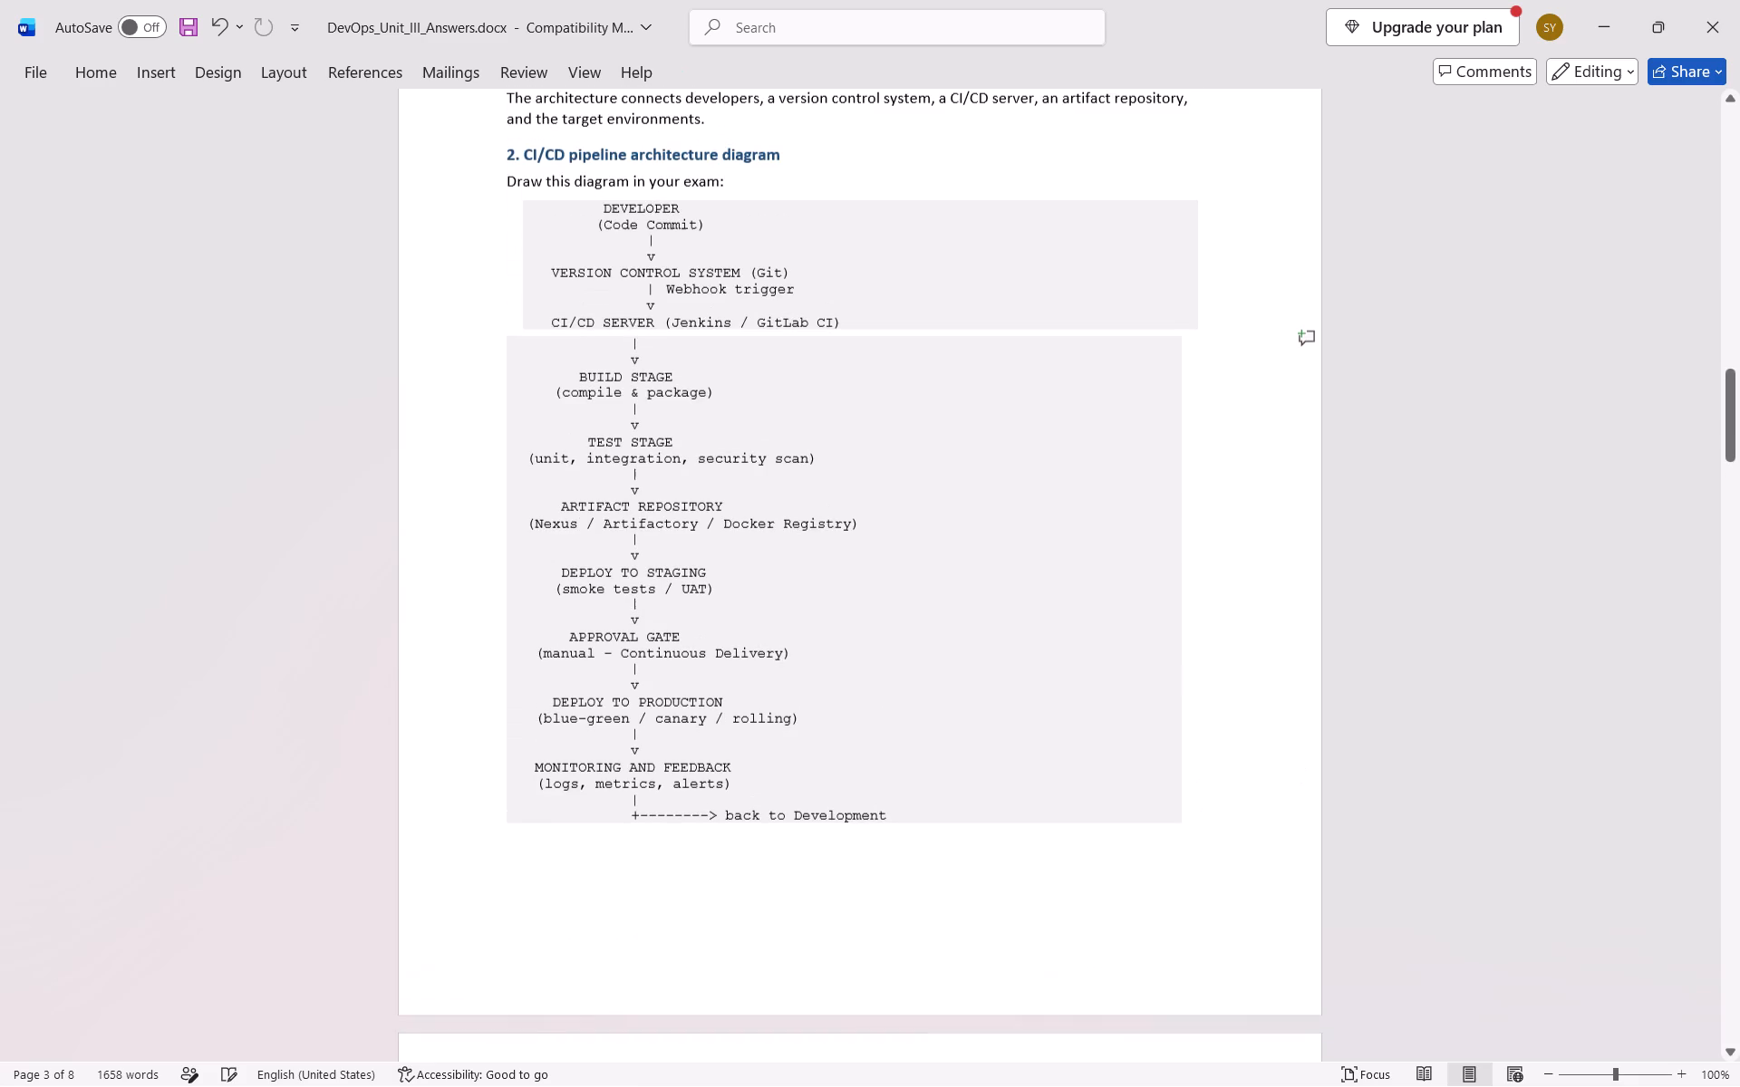
Remove the blank lines above the "3. Major stages of a CI/CD pipeline" heading.
scroll(843, 426, down, 2)
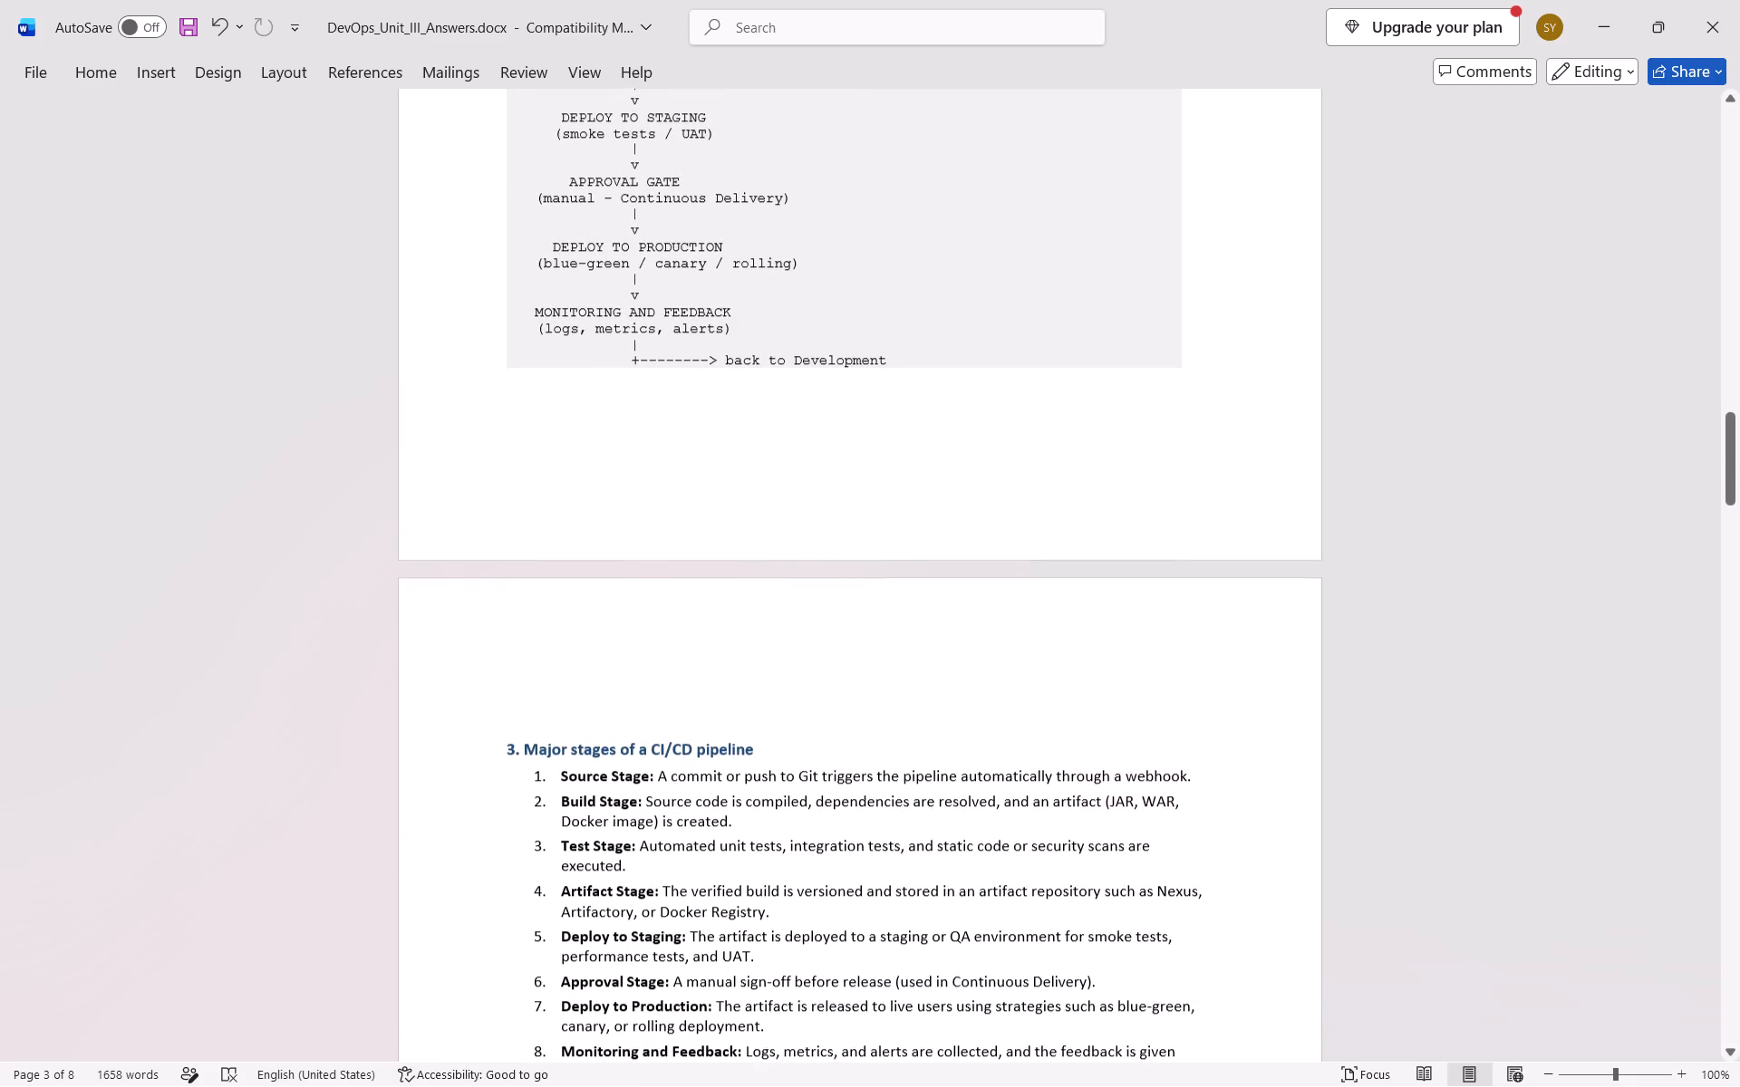
scroll(843, 426, down, 1)
click(617, 678)
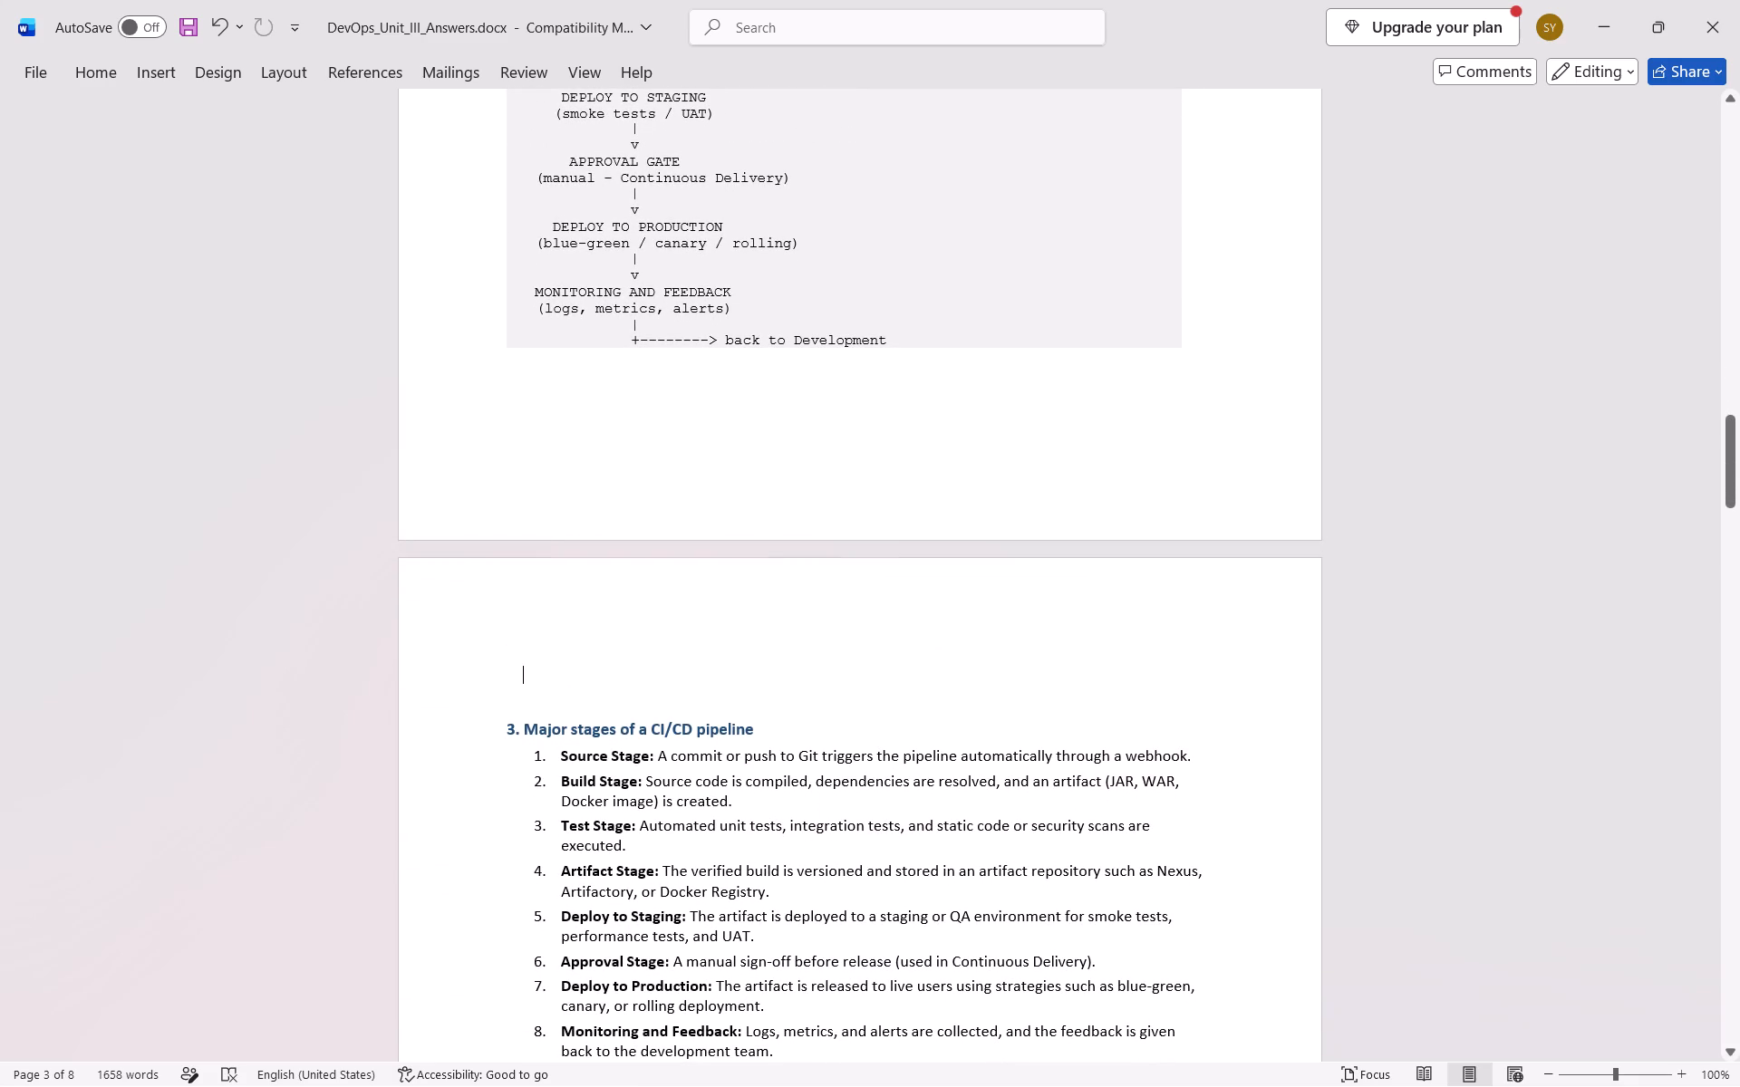
key(Down)
key(Down)
key(Left)
key(Left)
key(Down)
key(Up)
key(BackSpace)
key(BackSpace)
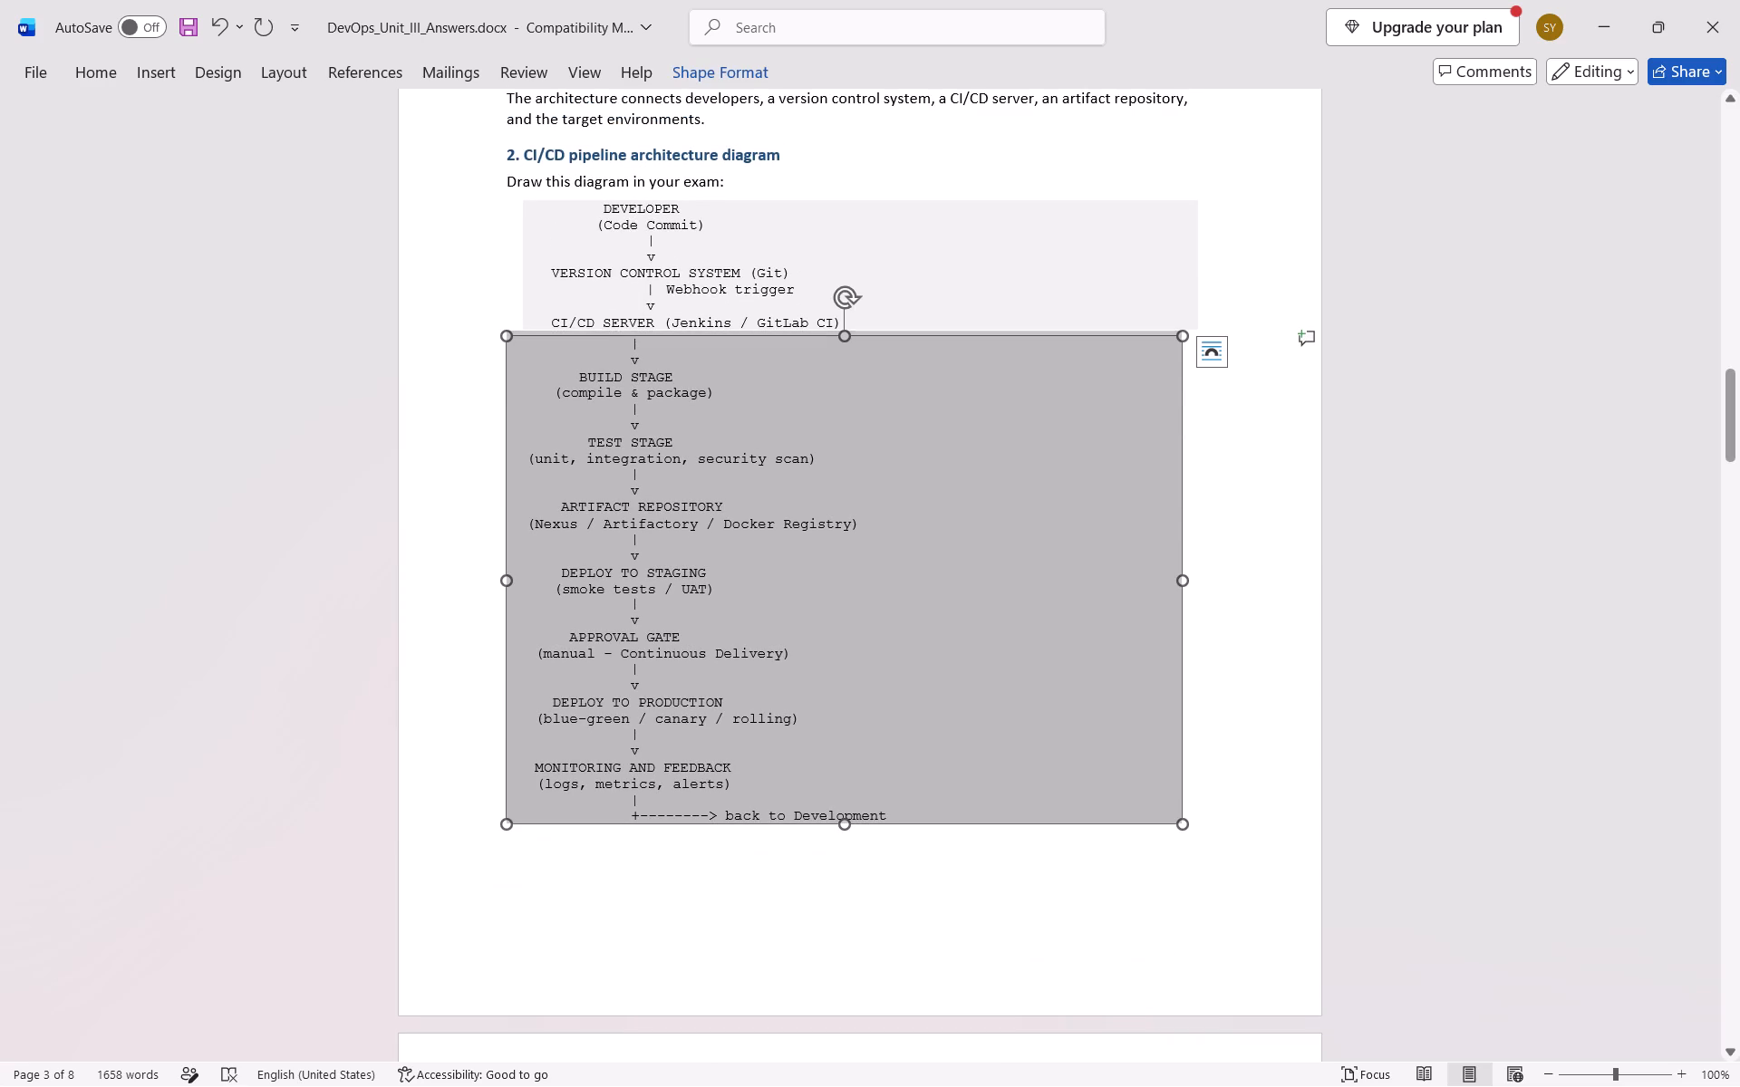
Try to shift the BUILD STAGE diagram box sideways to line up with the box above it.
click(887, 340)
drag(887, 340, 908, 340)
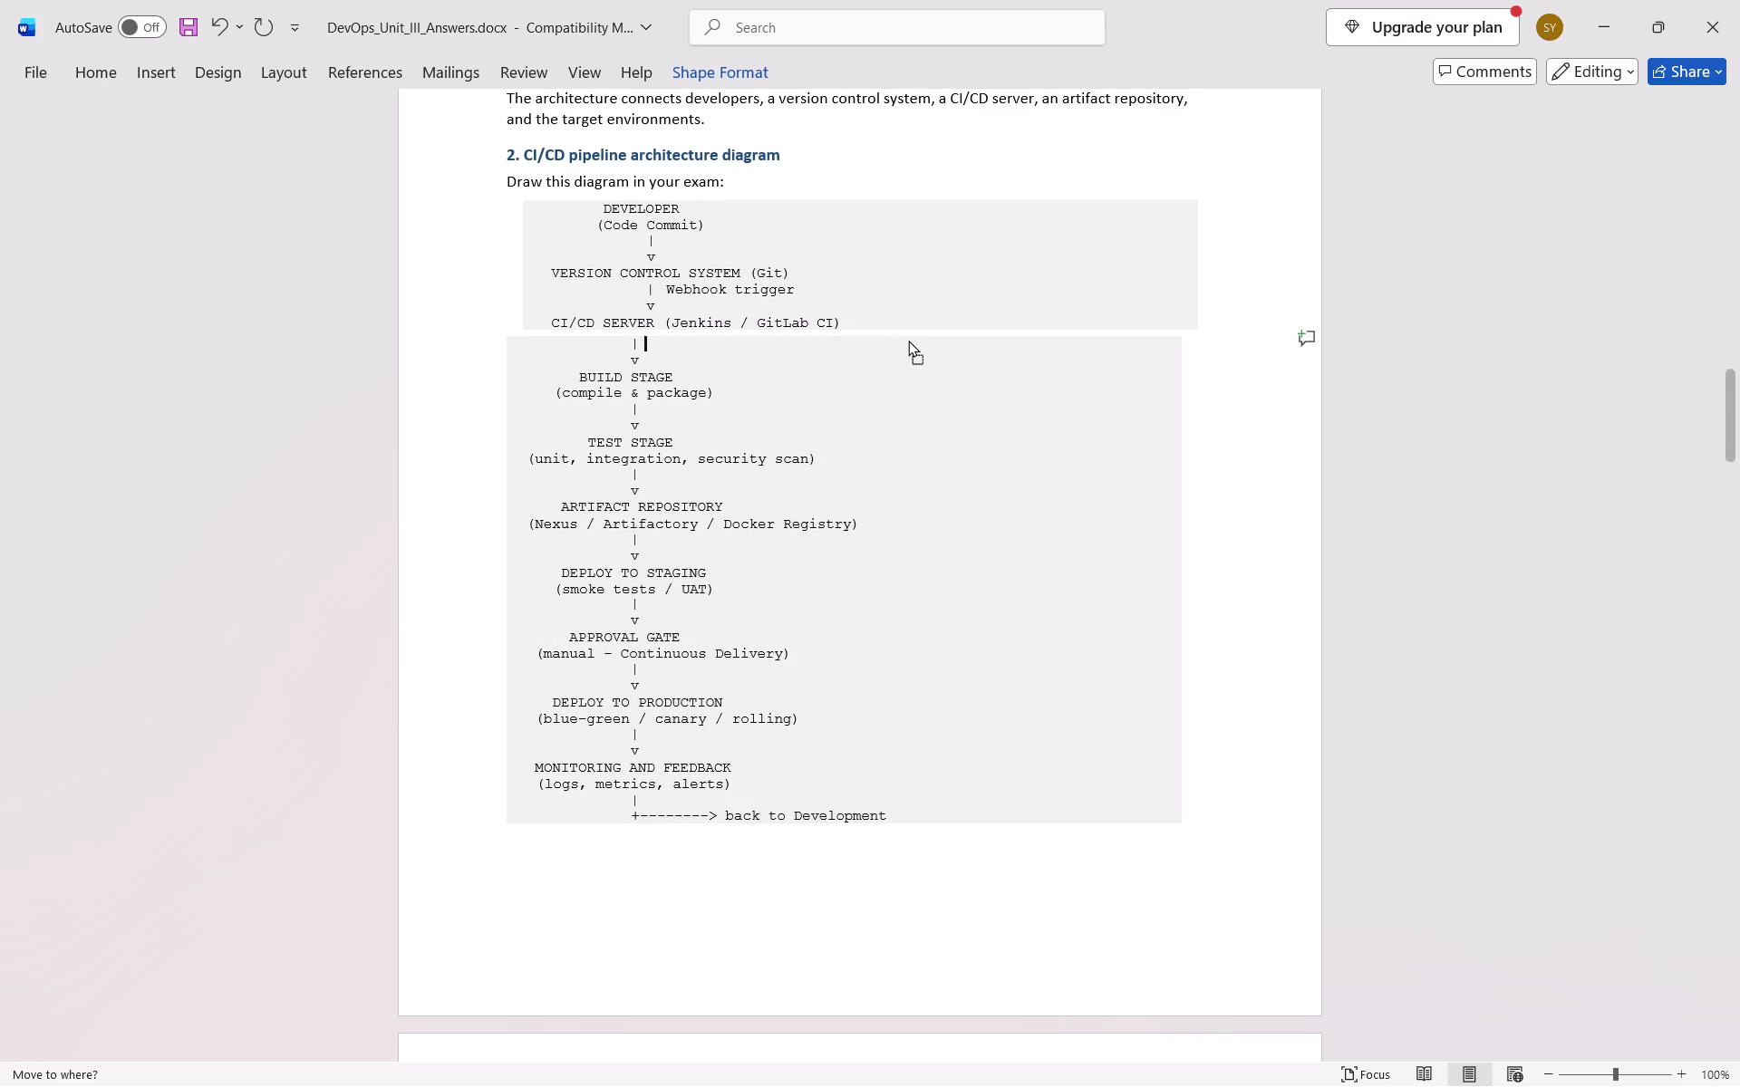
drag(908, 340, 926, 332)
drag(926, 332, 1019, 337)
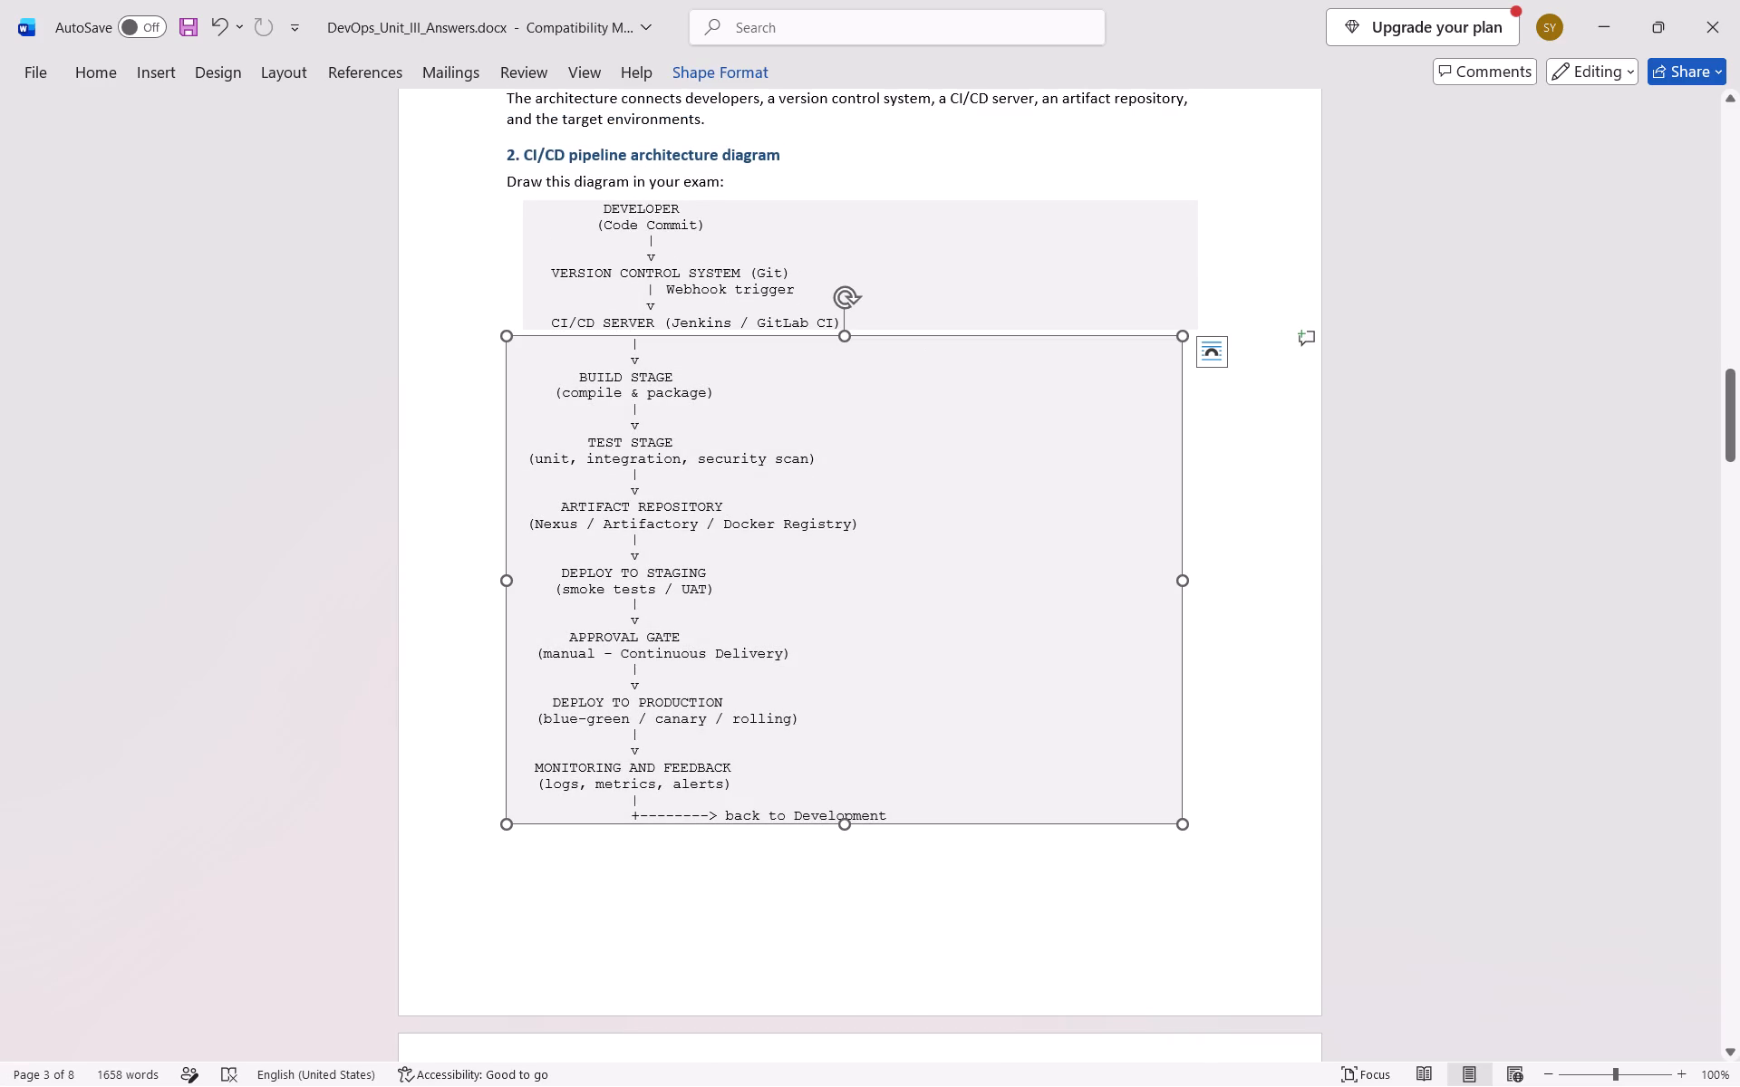
Insert ten blank lines after the Q2 conclusion to push the Q3 heading onto the following page.
scroll(1491, 498, down, 5)
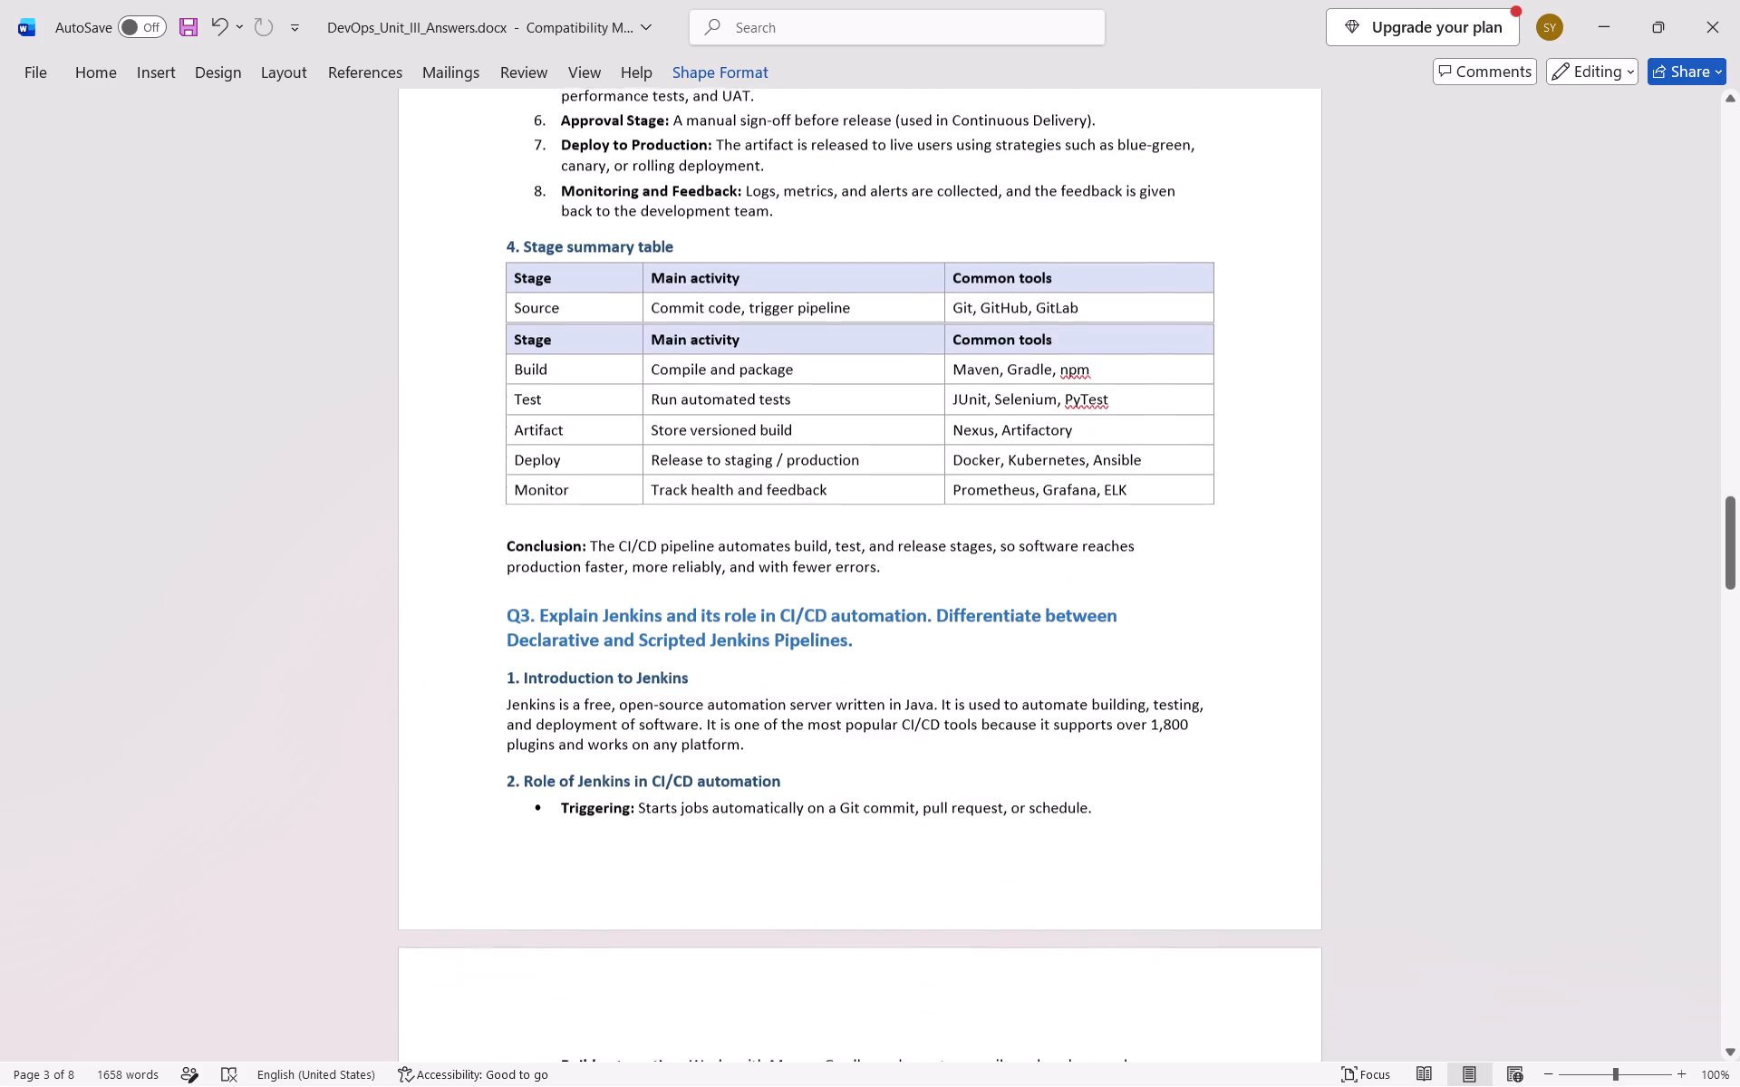
click(995, 549)
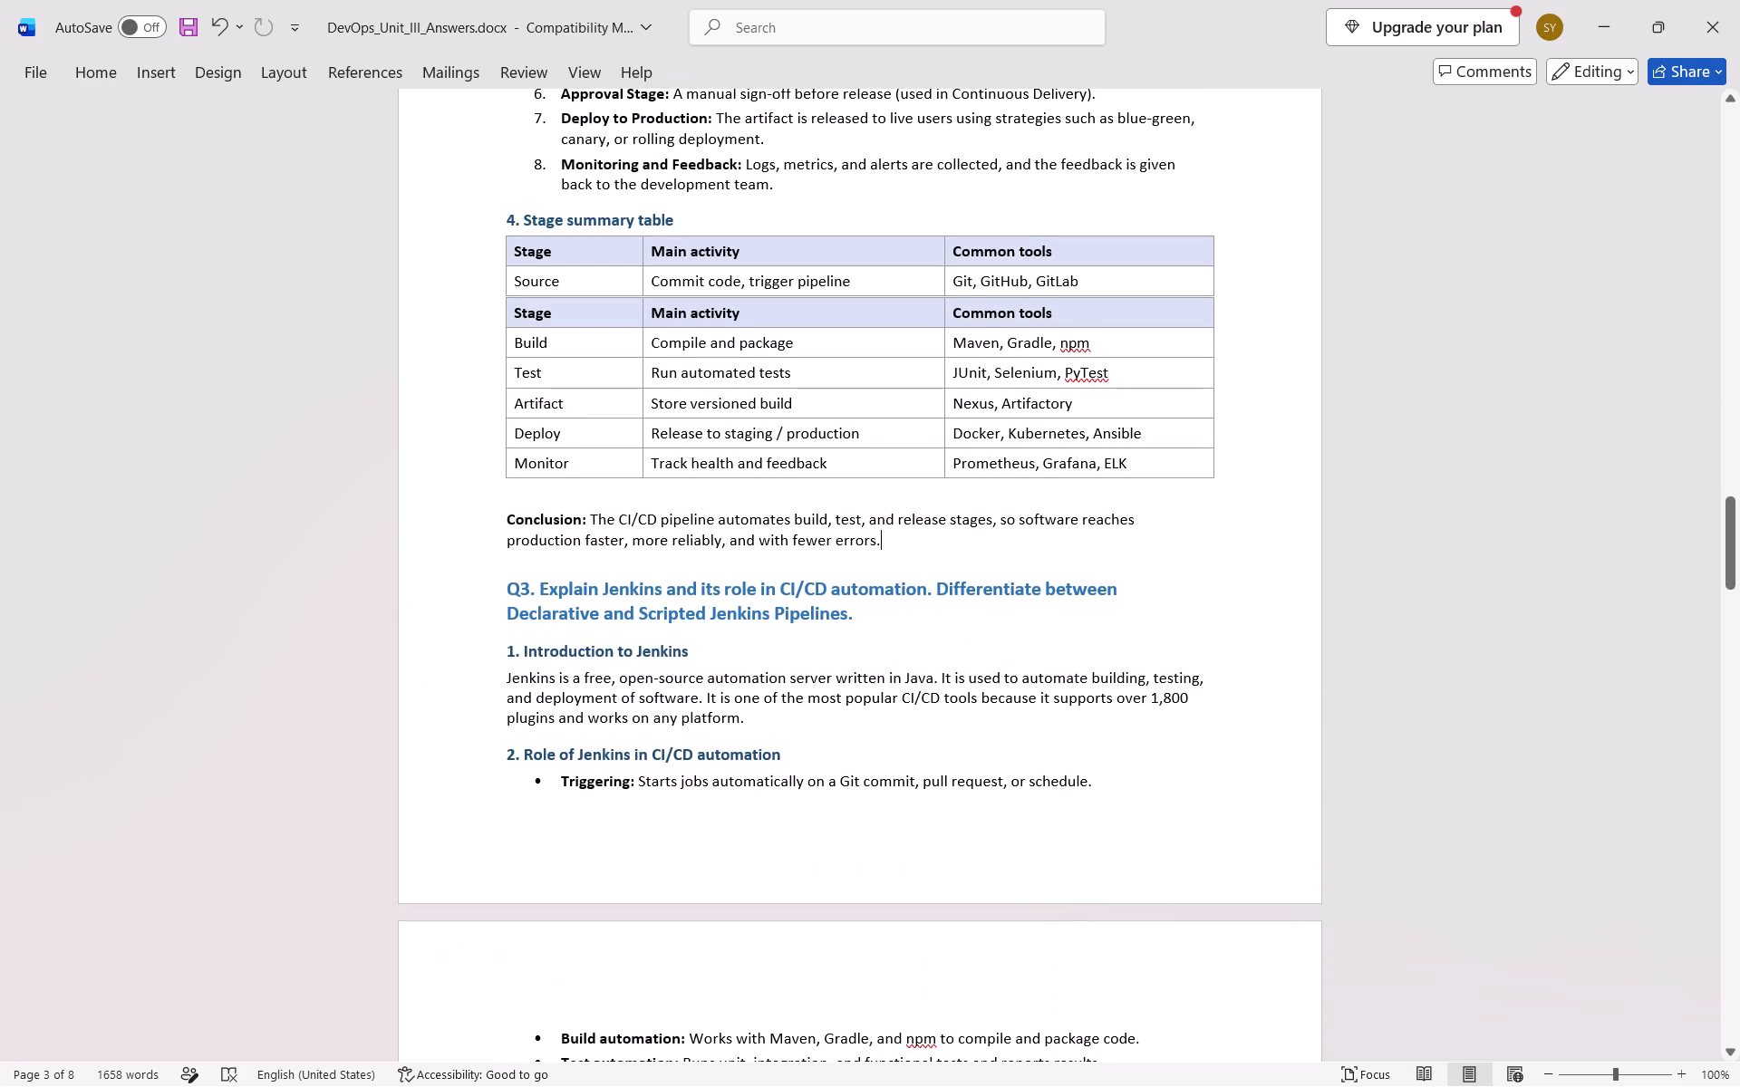
key(Return)
key(Return)
key(Return)
key(Return)
key(Return)
key(Return)
key(Return)
key(Return)
key(Return)
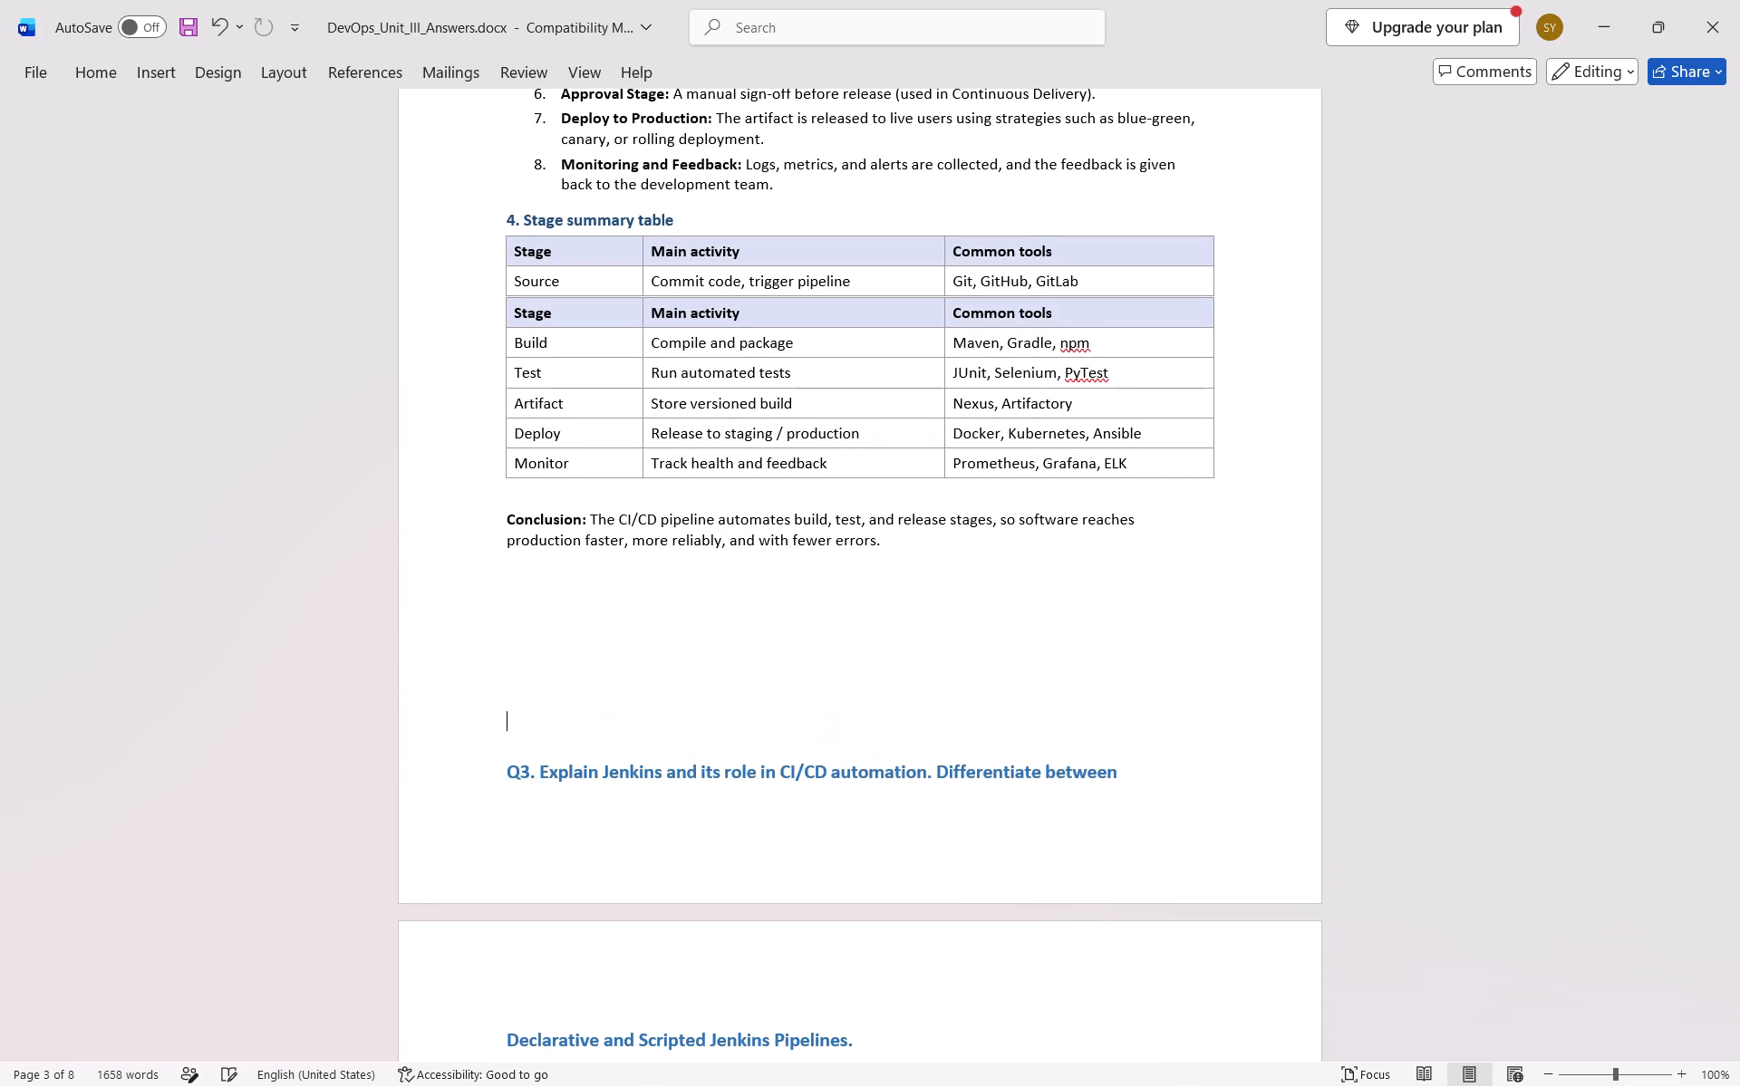
key(Return)
scroll(995, 549, down, 6)
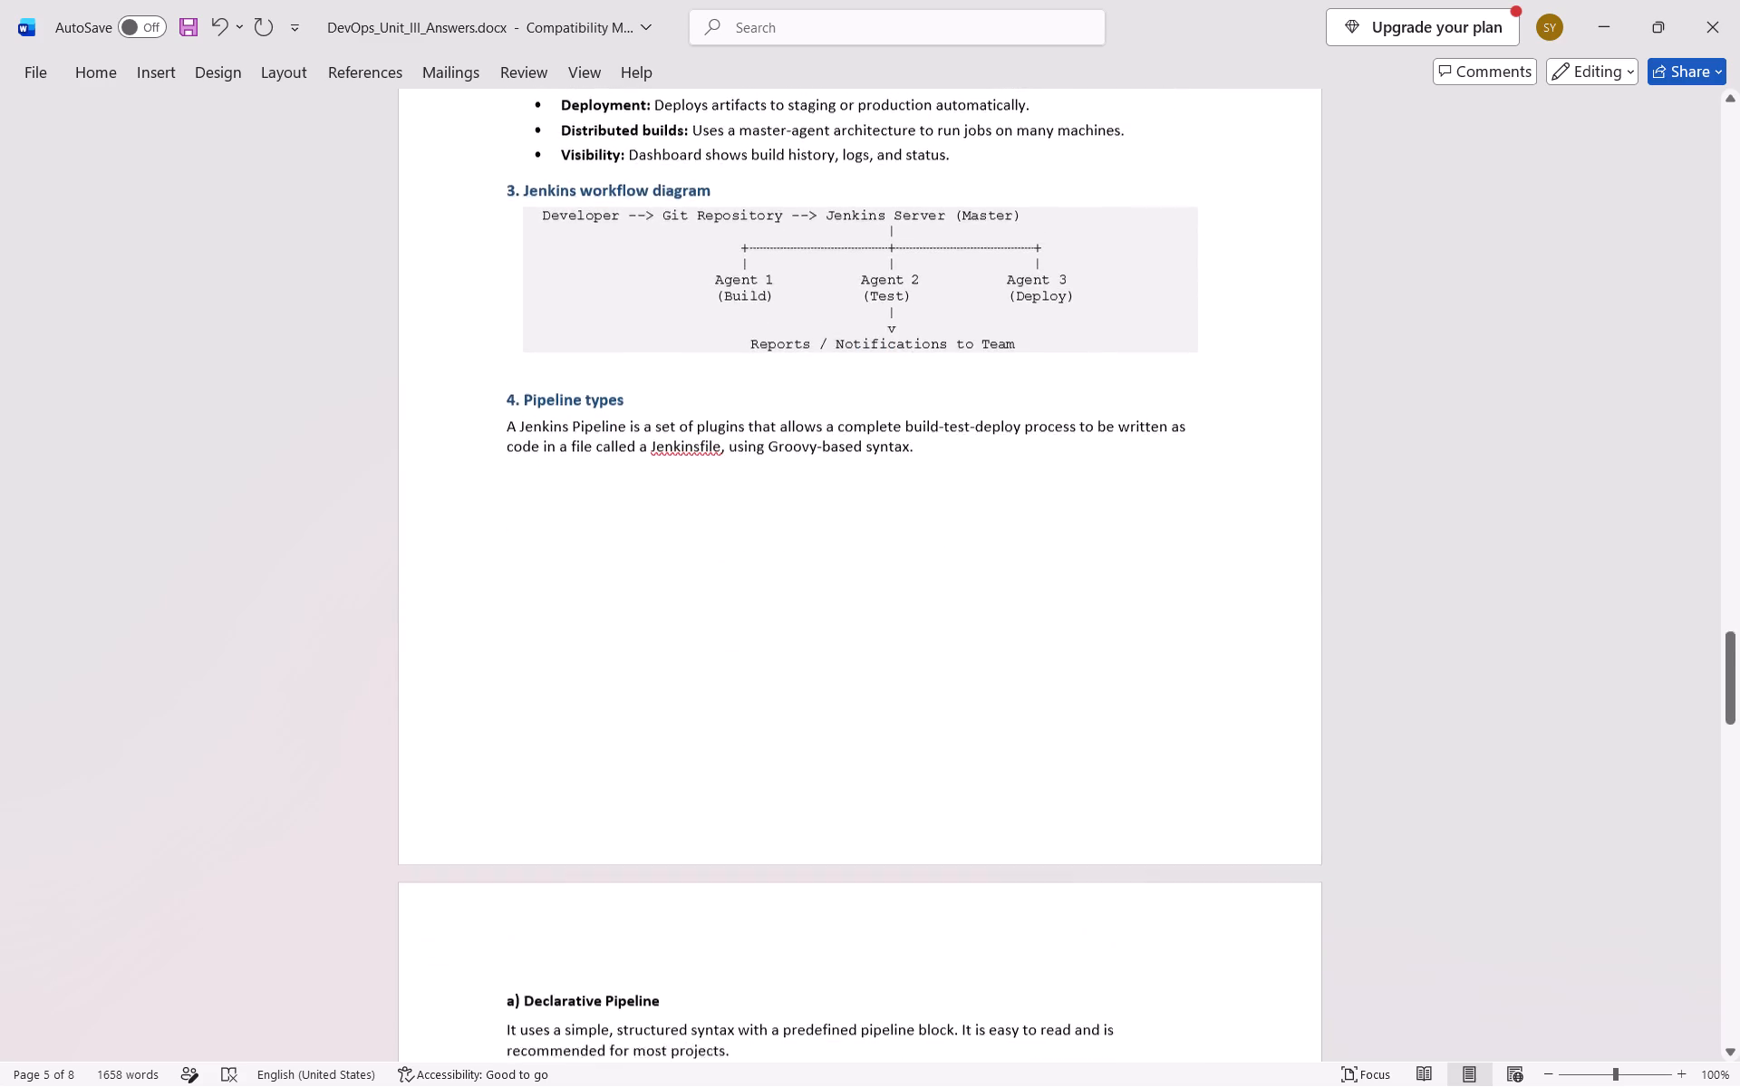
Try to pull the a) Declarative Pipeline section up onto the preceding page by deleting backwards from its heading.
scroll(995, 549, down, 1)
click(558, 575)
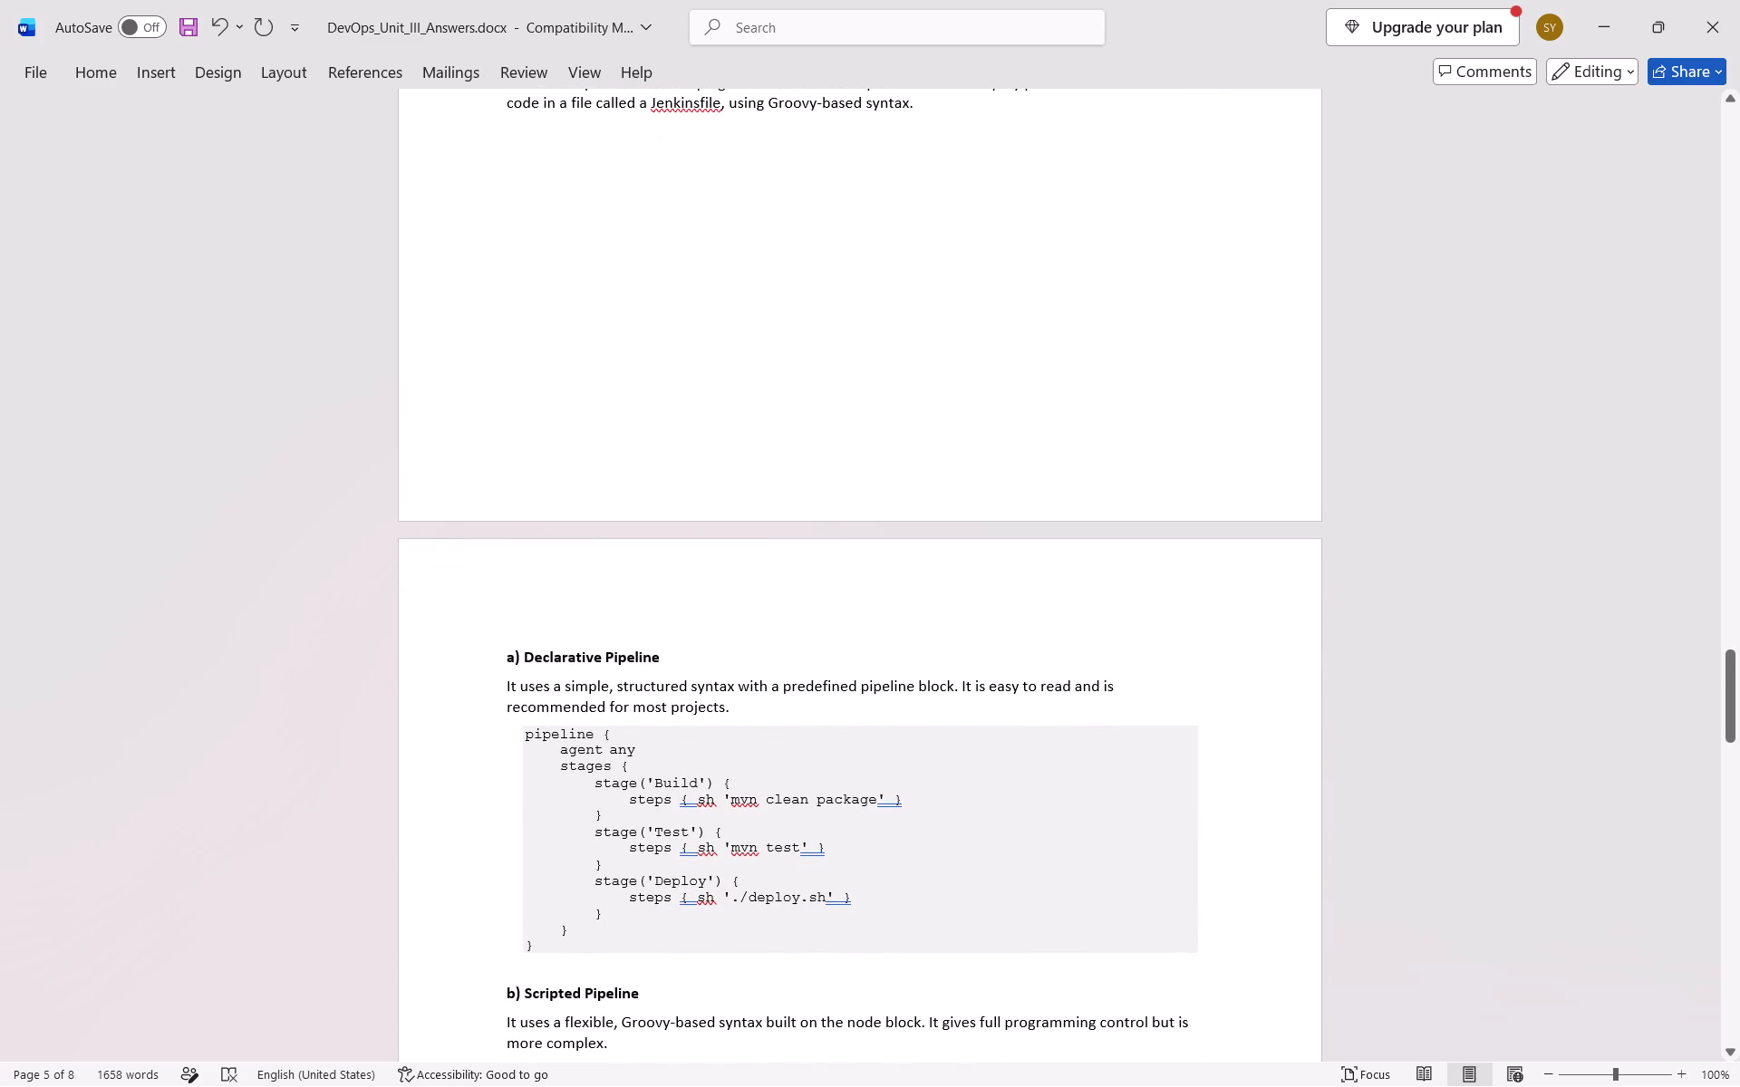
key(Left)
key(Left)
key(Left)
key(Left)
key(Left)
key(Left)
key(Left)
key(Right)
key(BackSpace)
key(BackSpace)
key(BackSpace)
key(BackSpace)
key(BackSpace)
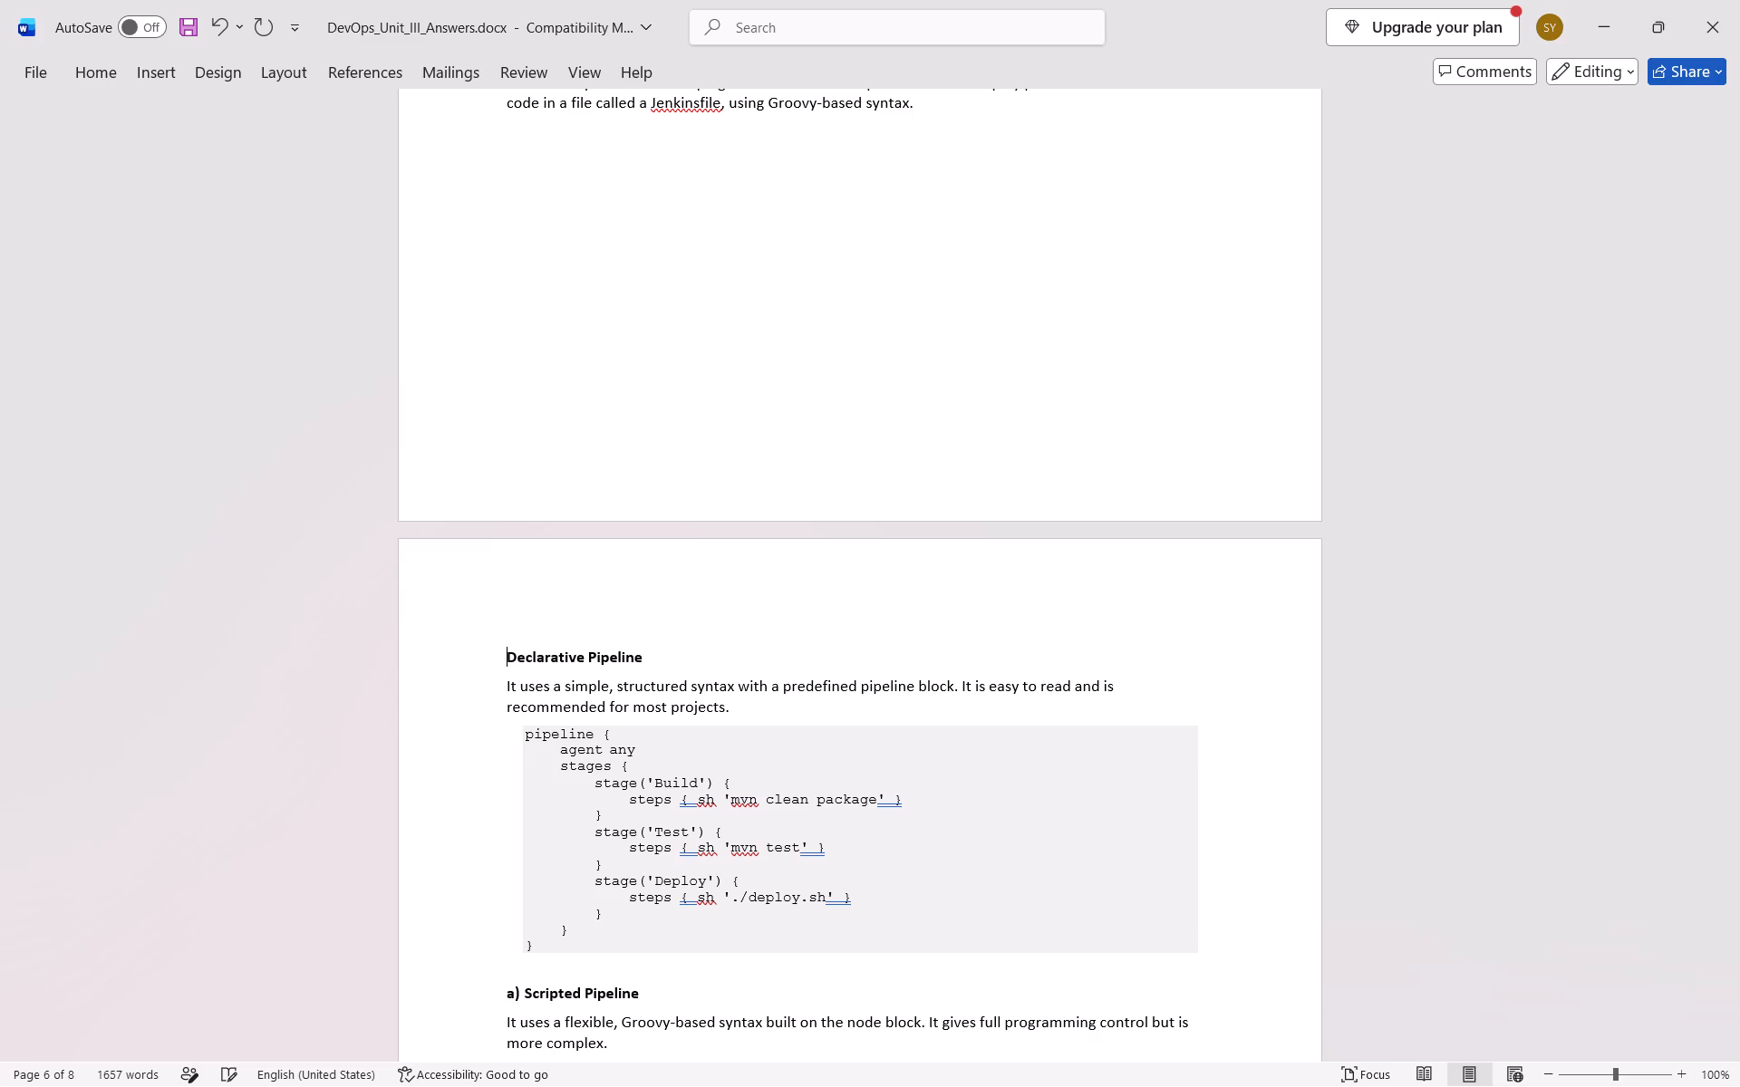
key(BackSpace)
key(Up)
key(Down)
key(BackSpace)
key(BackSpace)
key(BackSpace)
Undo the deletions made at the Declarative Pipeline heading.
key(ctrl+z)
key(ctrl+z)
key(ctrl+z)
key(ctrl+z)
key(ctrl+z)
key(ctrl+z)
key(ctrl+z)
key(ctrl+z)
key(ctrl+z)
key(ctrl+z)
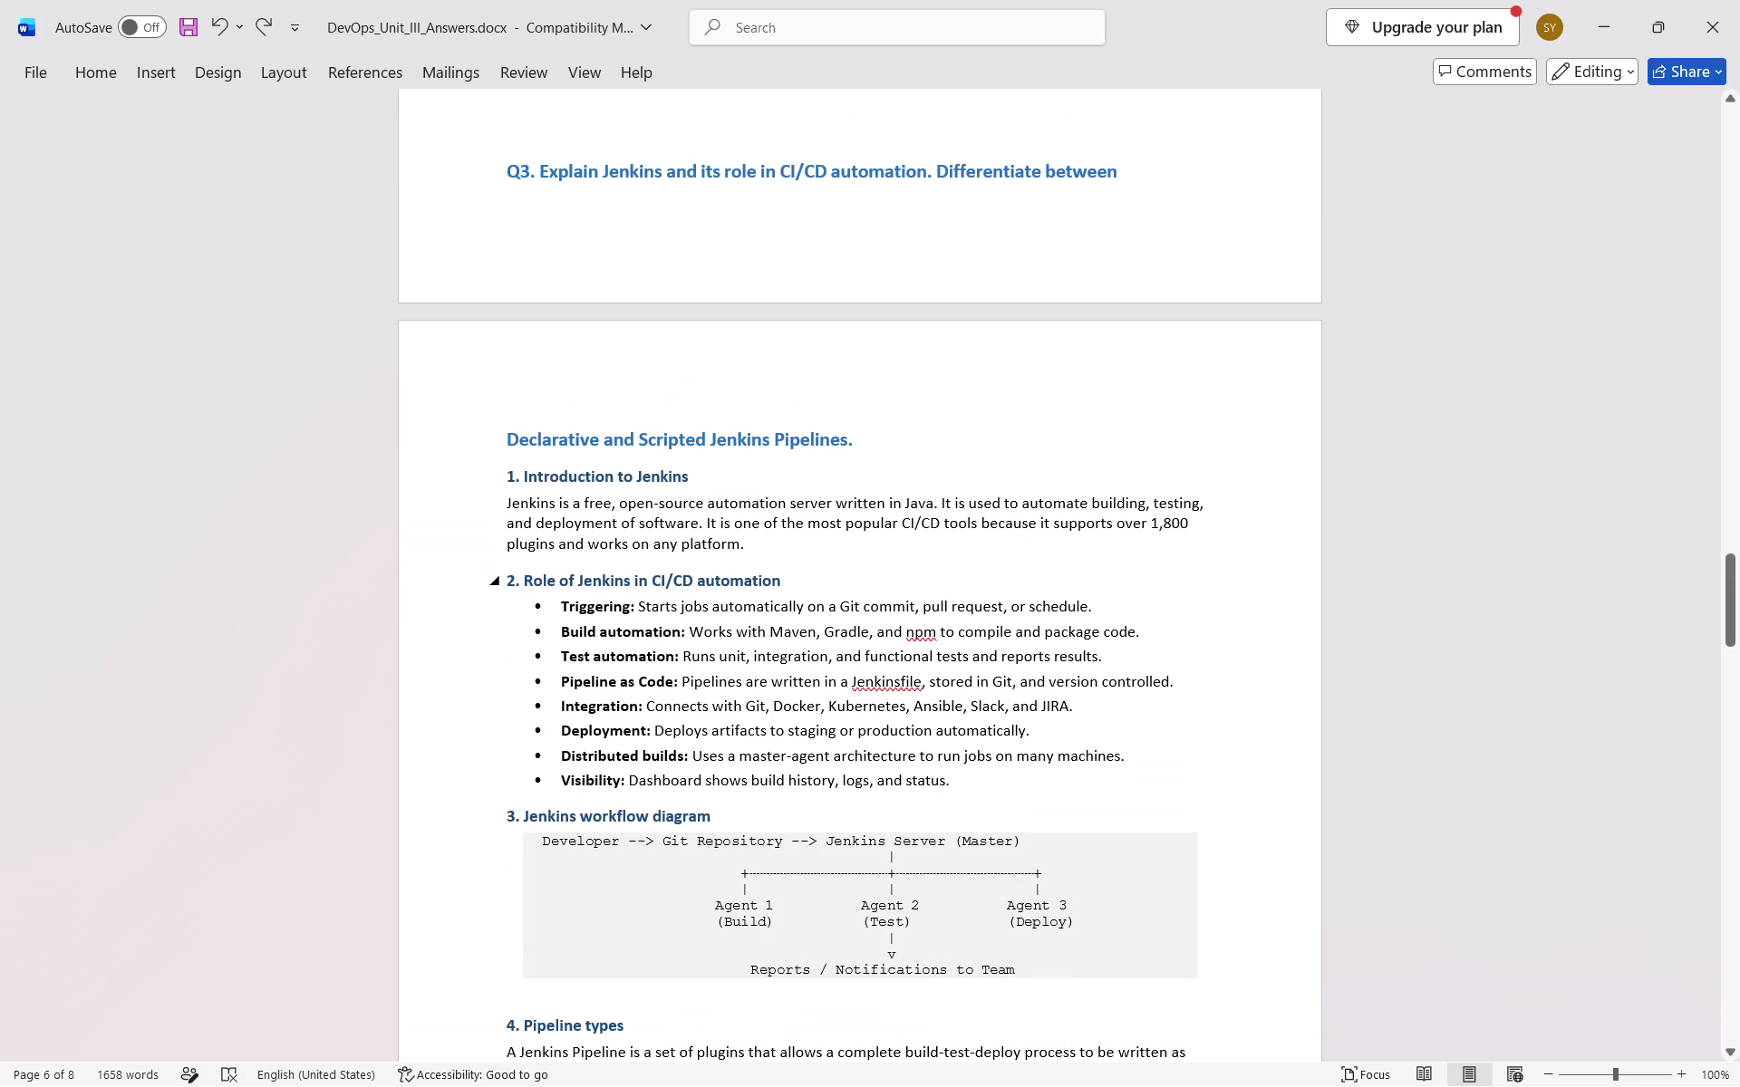
Re-insert one blank line above the Q3 heading to keep both of its lines together on the following page.
scroll(558, 575, up, 1)
key(Return)
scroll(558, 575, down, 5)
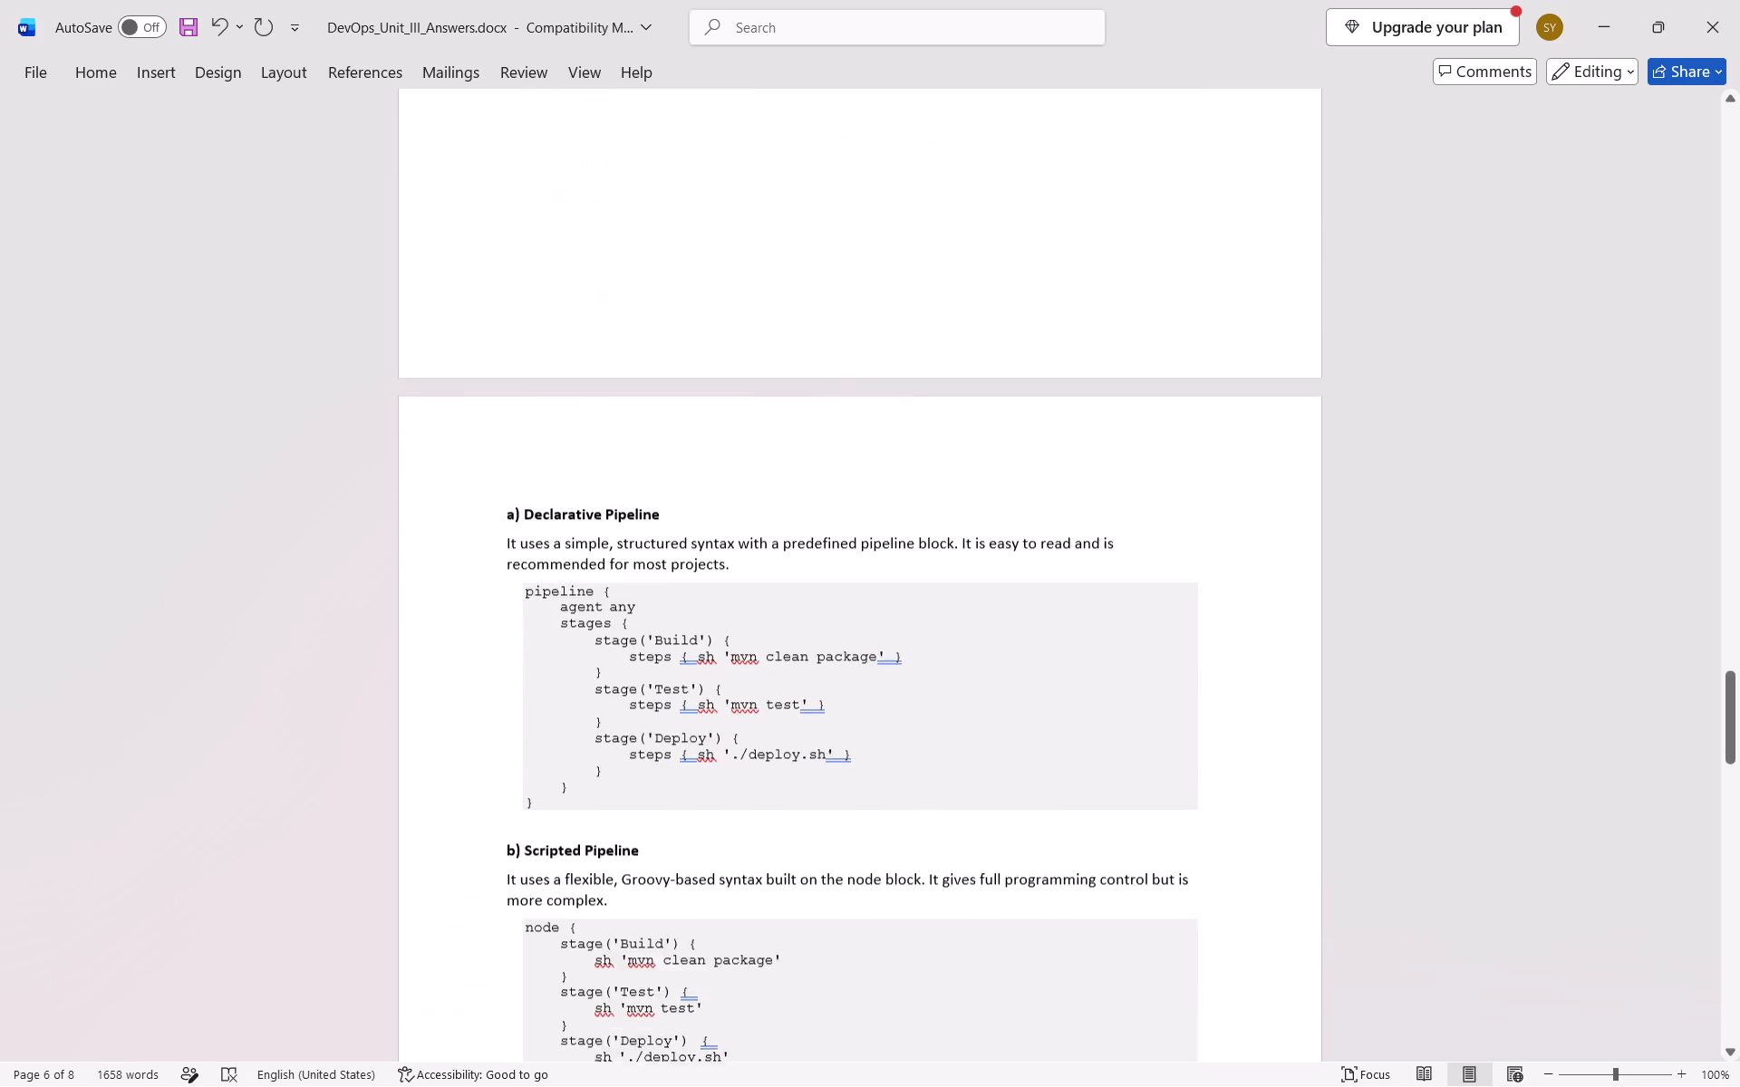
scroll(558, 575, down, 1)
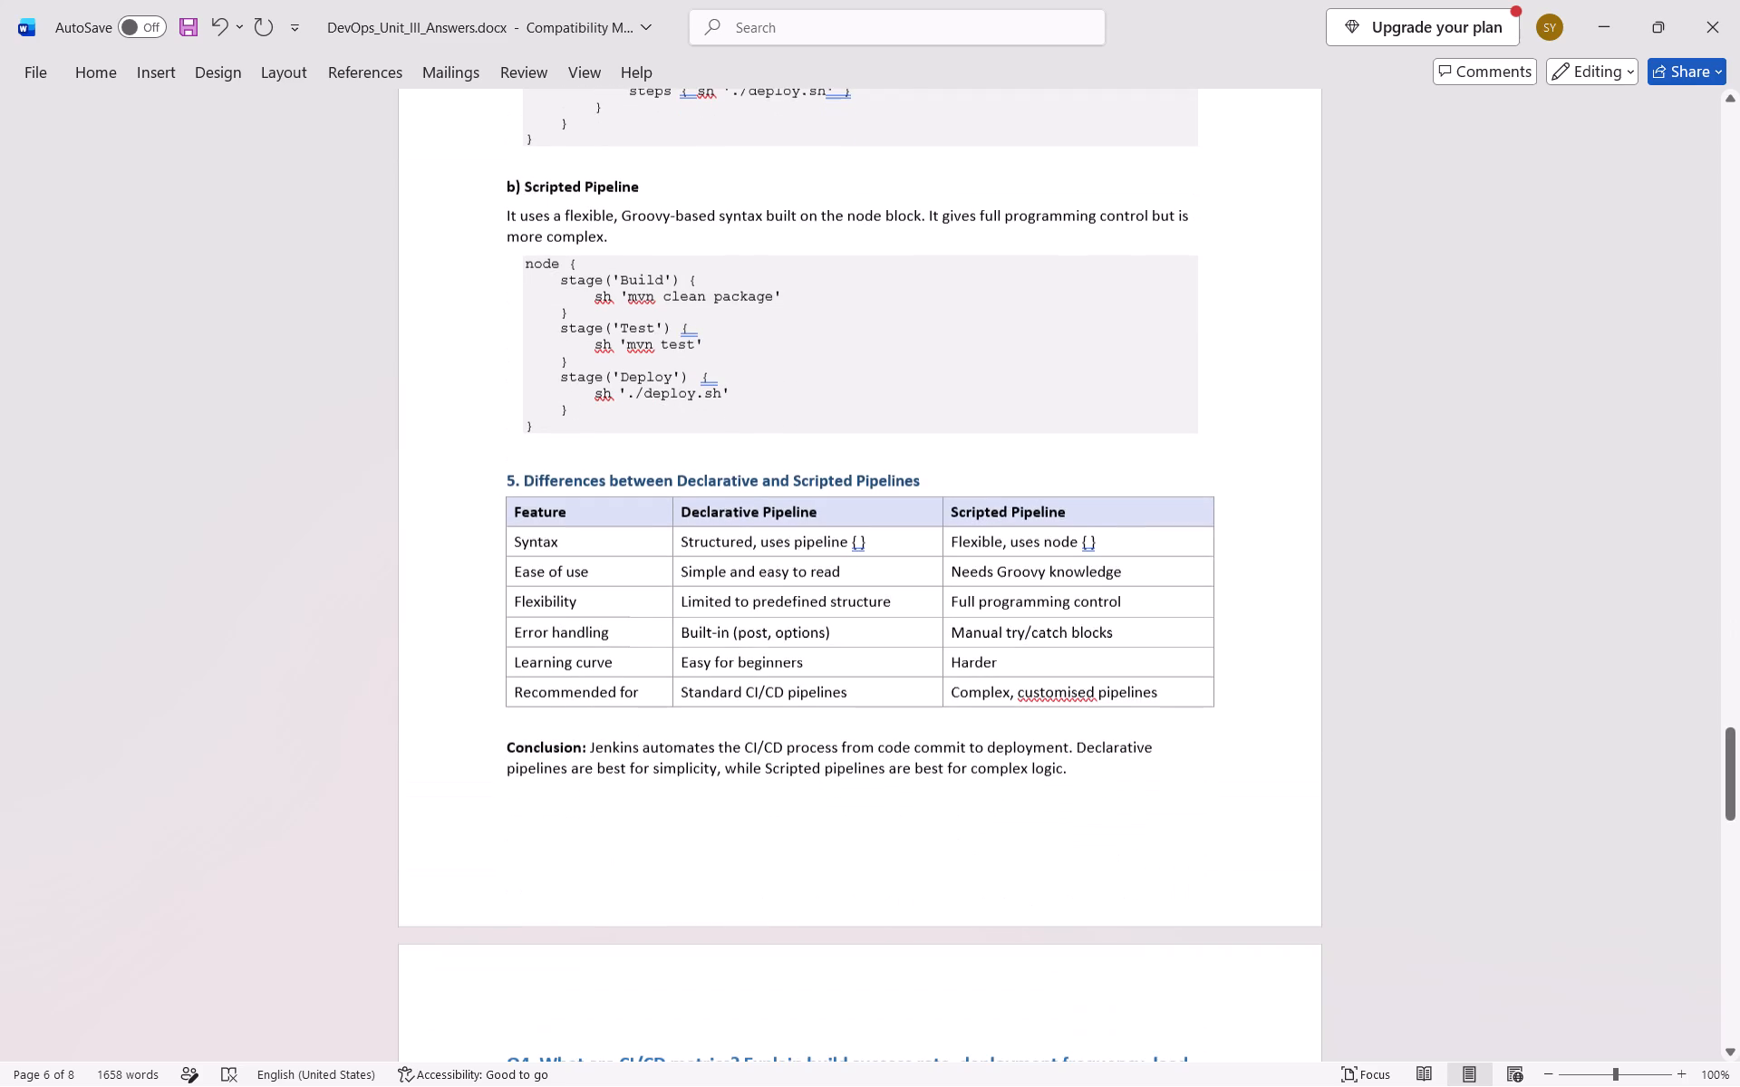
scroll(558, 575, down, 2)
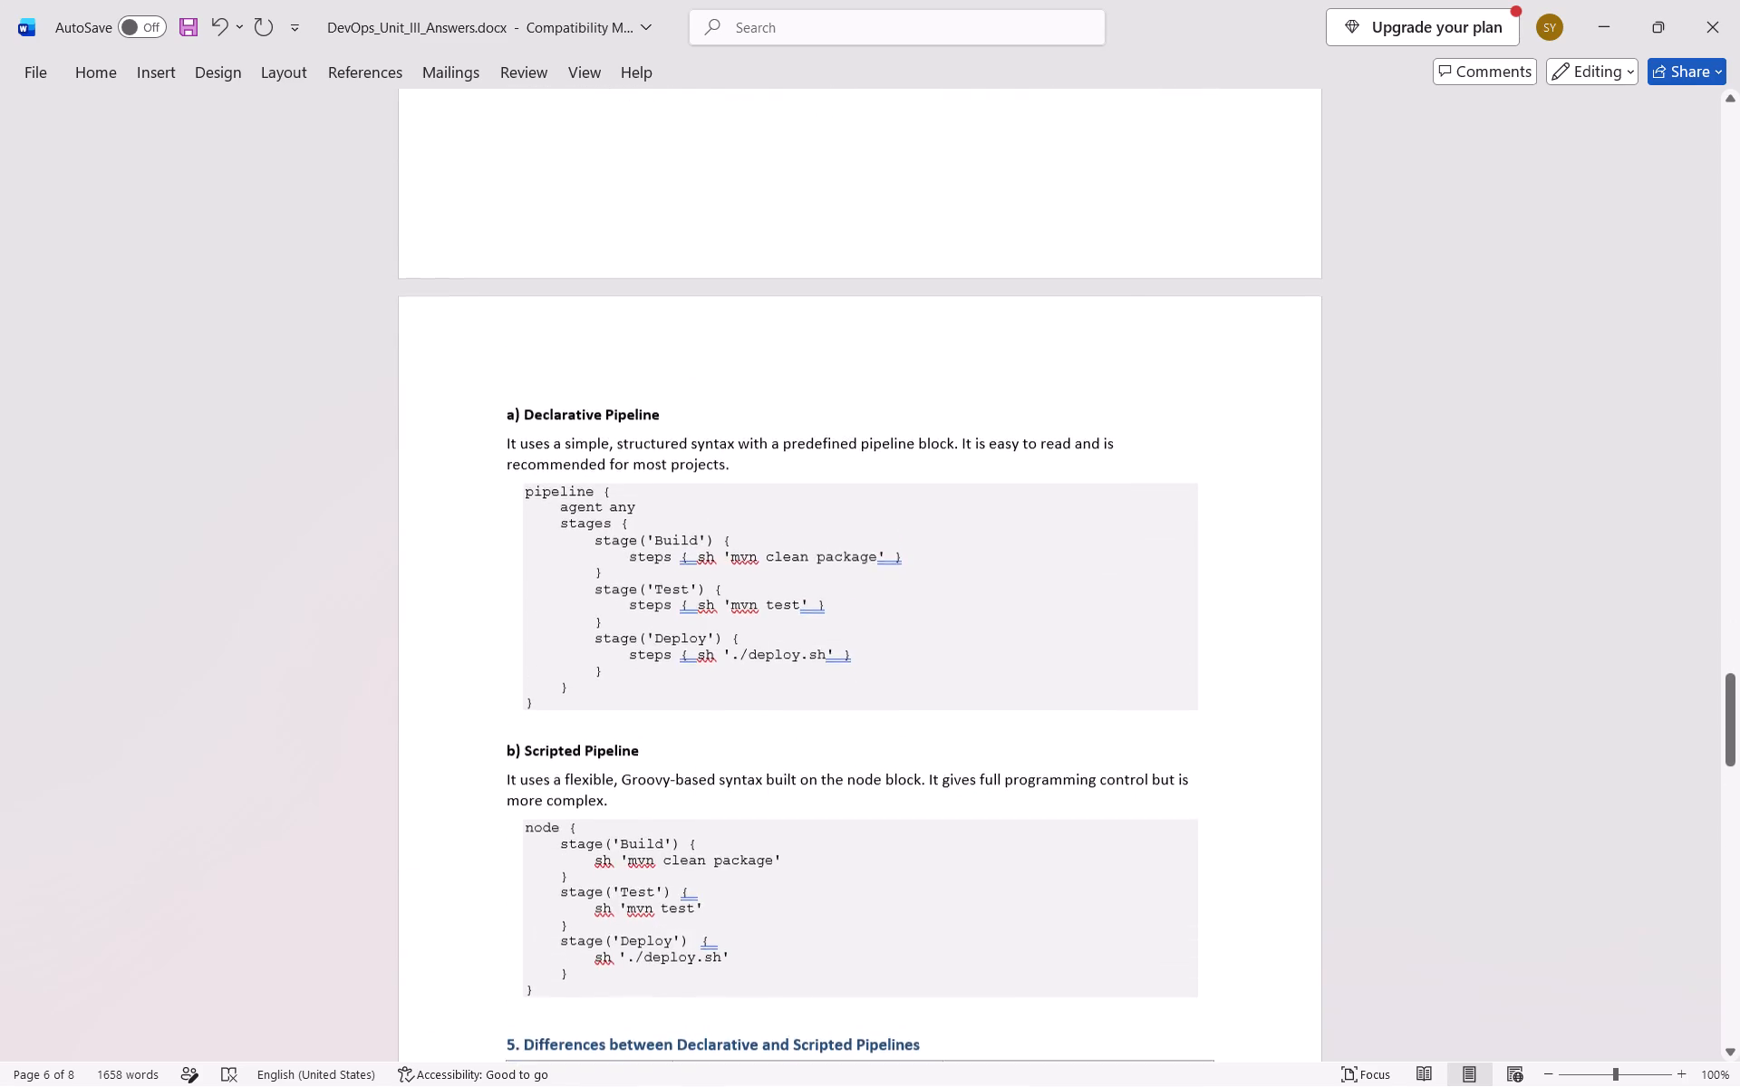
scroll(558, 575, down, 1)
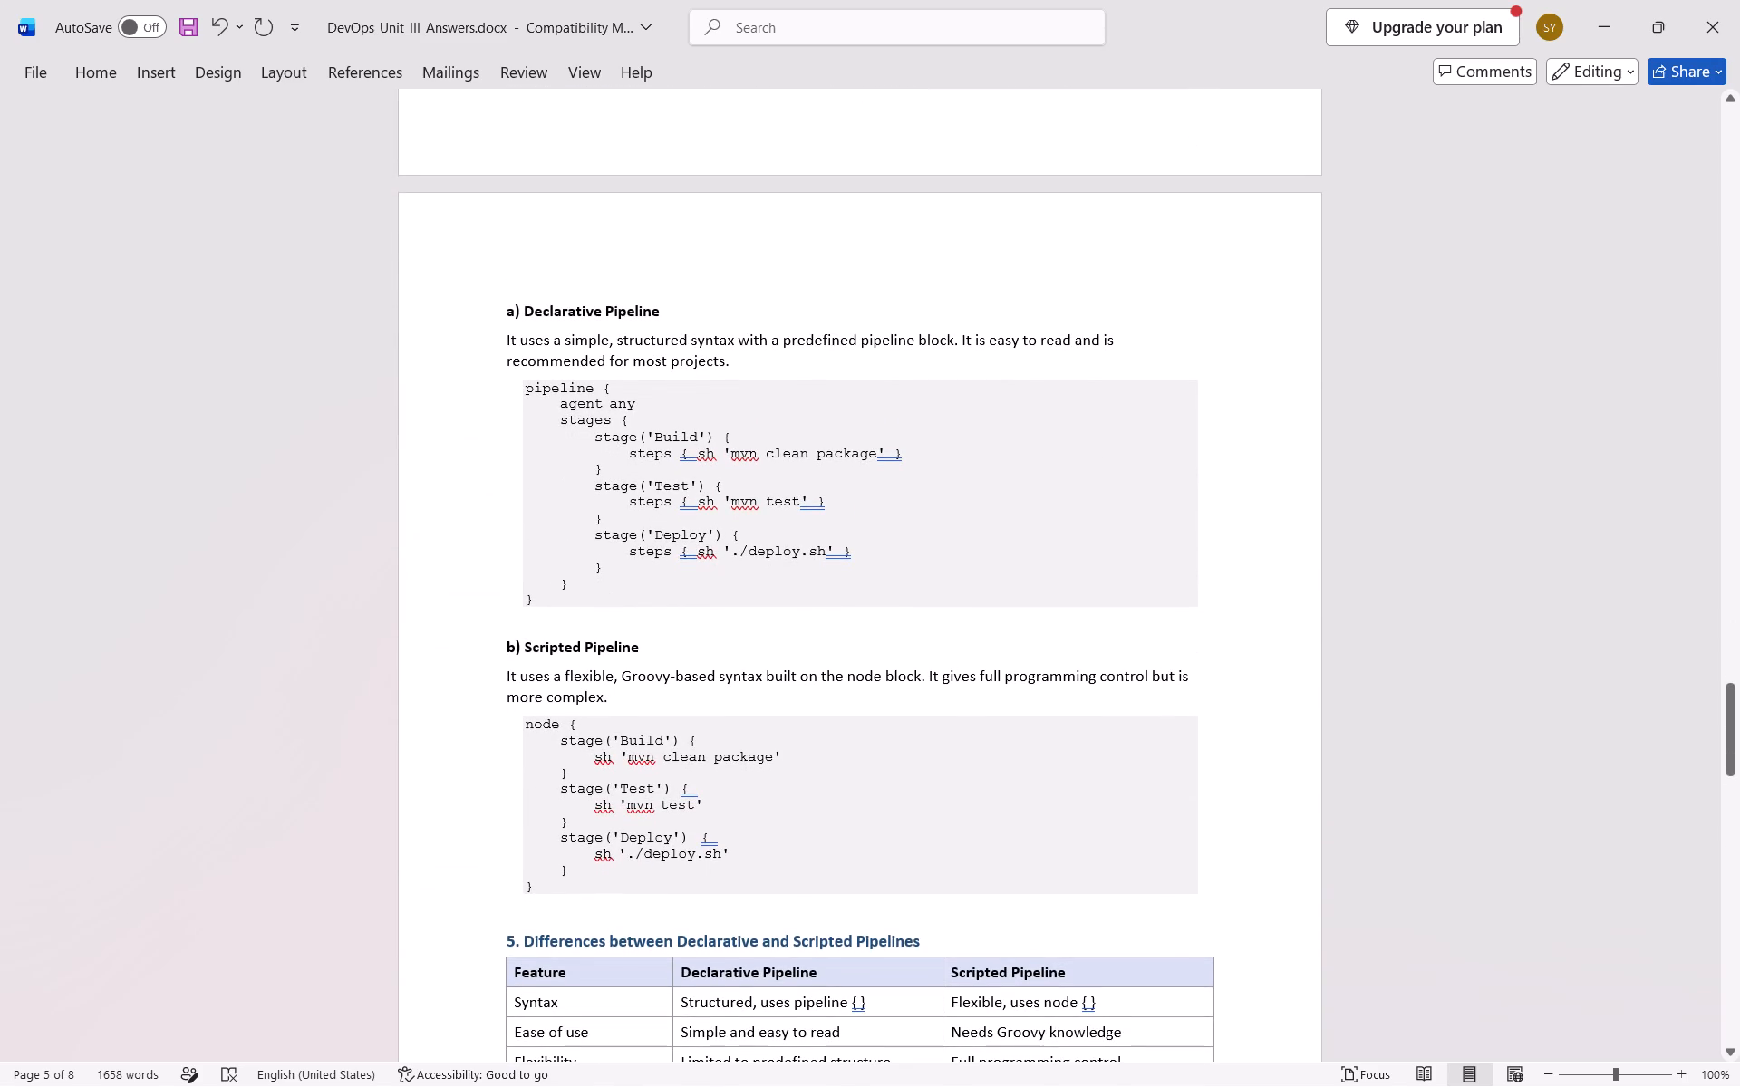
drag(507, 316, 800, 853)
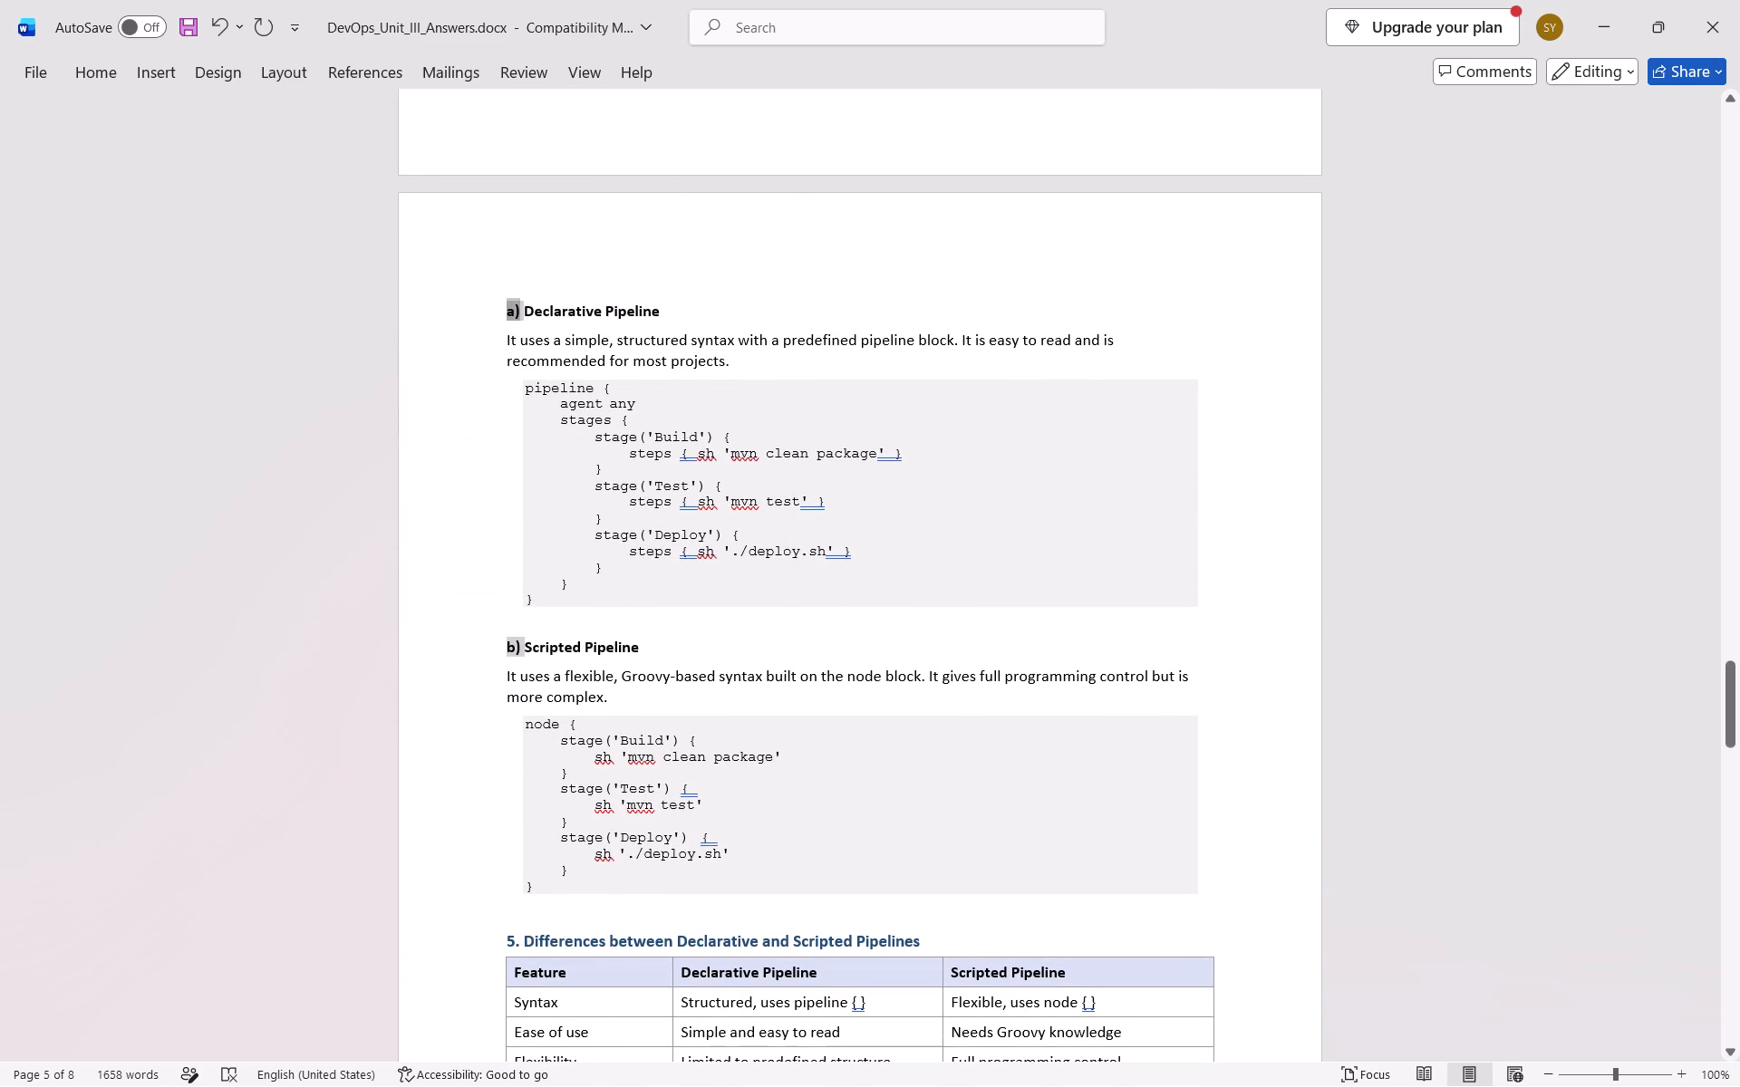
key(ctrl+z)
Move everything from the Declarative Pipeline heading through the Jenkins conclusion to directly beneath the "4. Pipeline types" paragraph.
scroll(743, 744, down, 2)
click(883, 707)
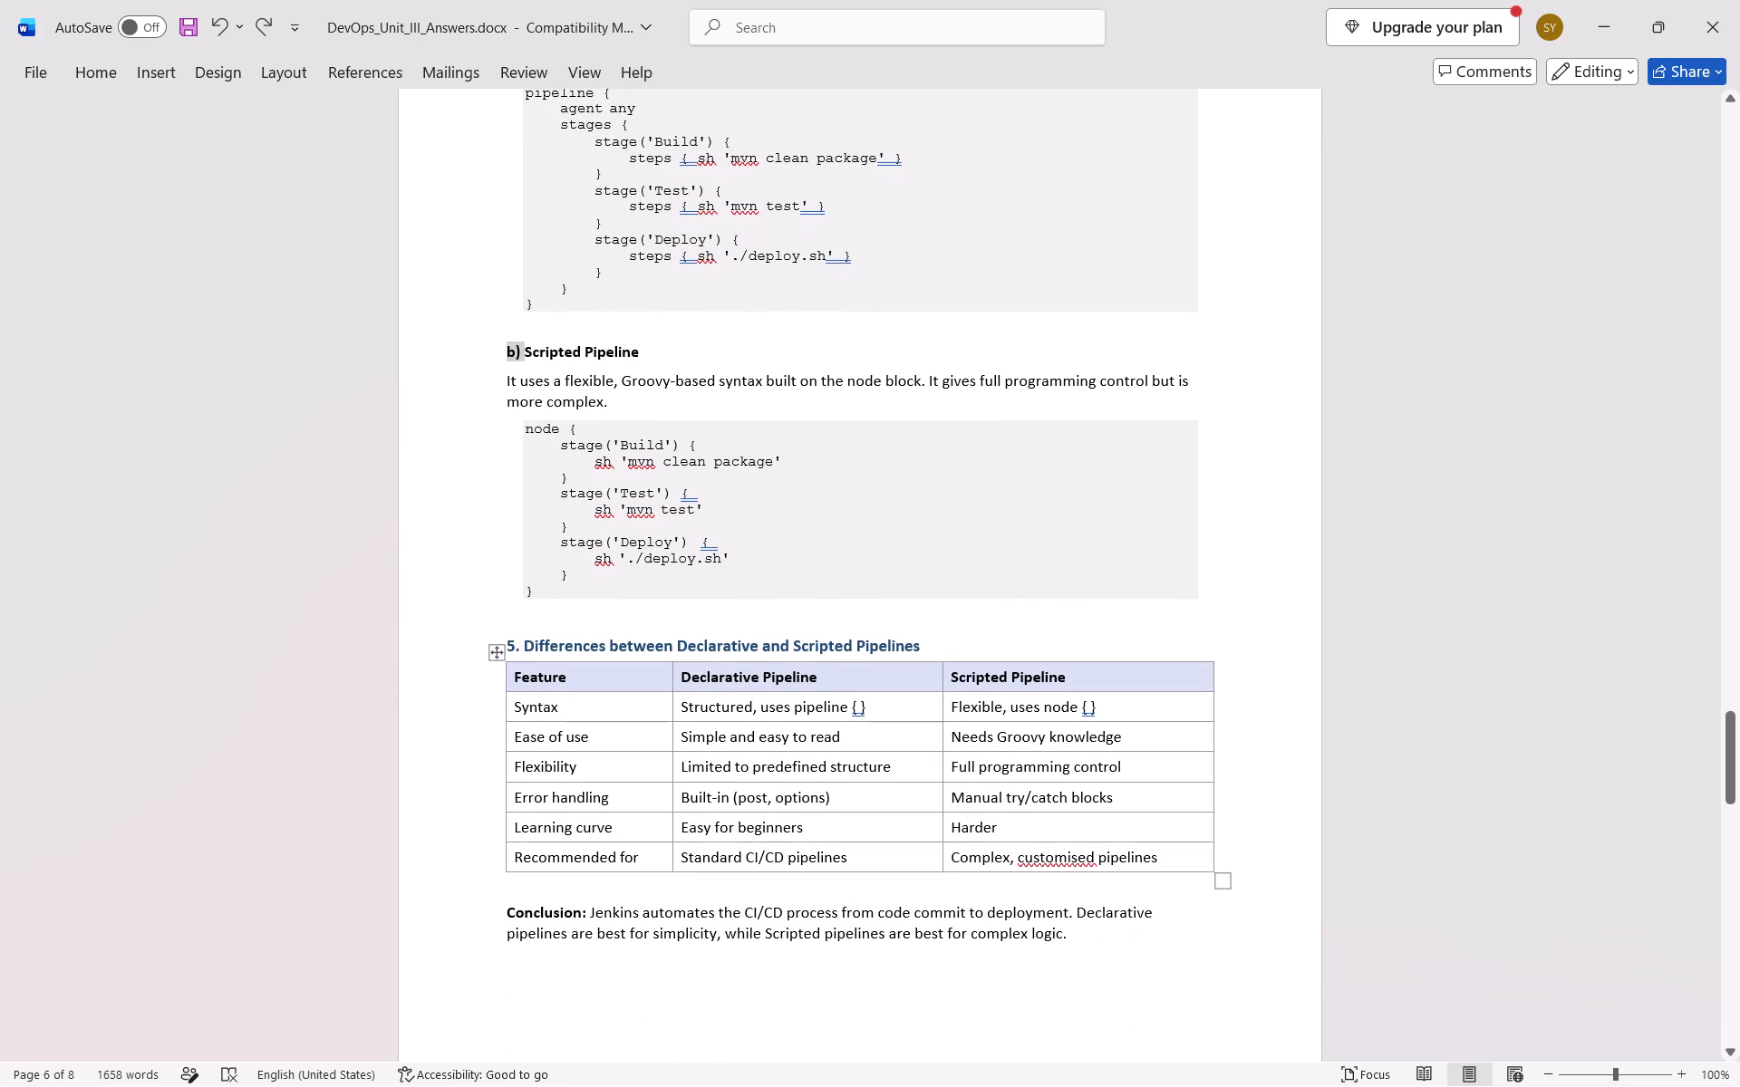
drag(1087, 937, 835, 620)
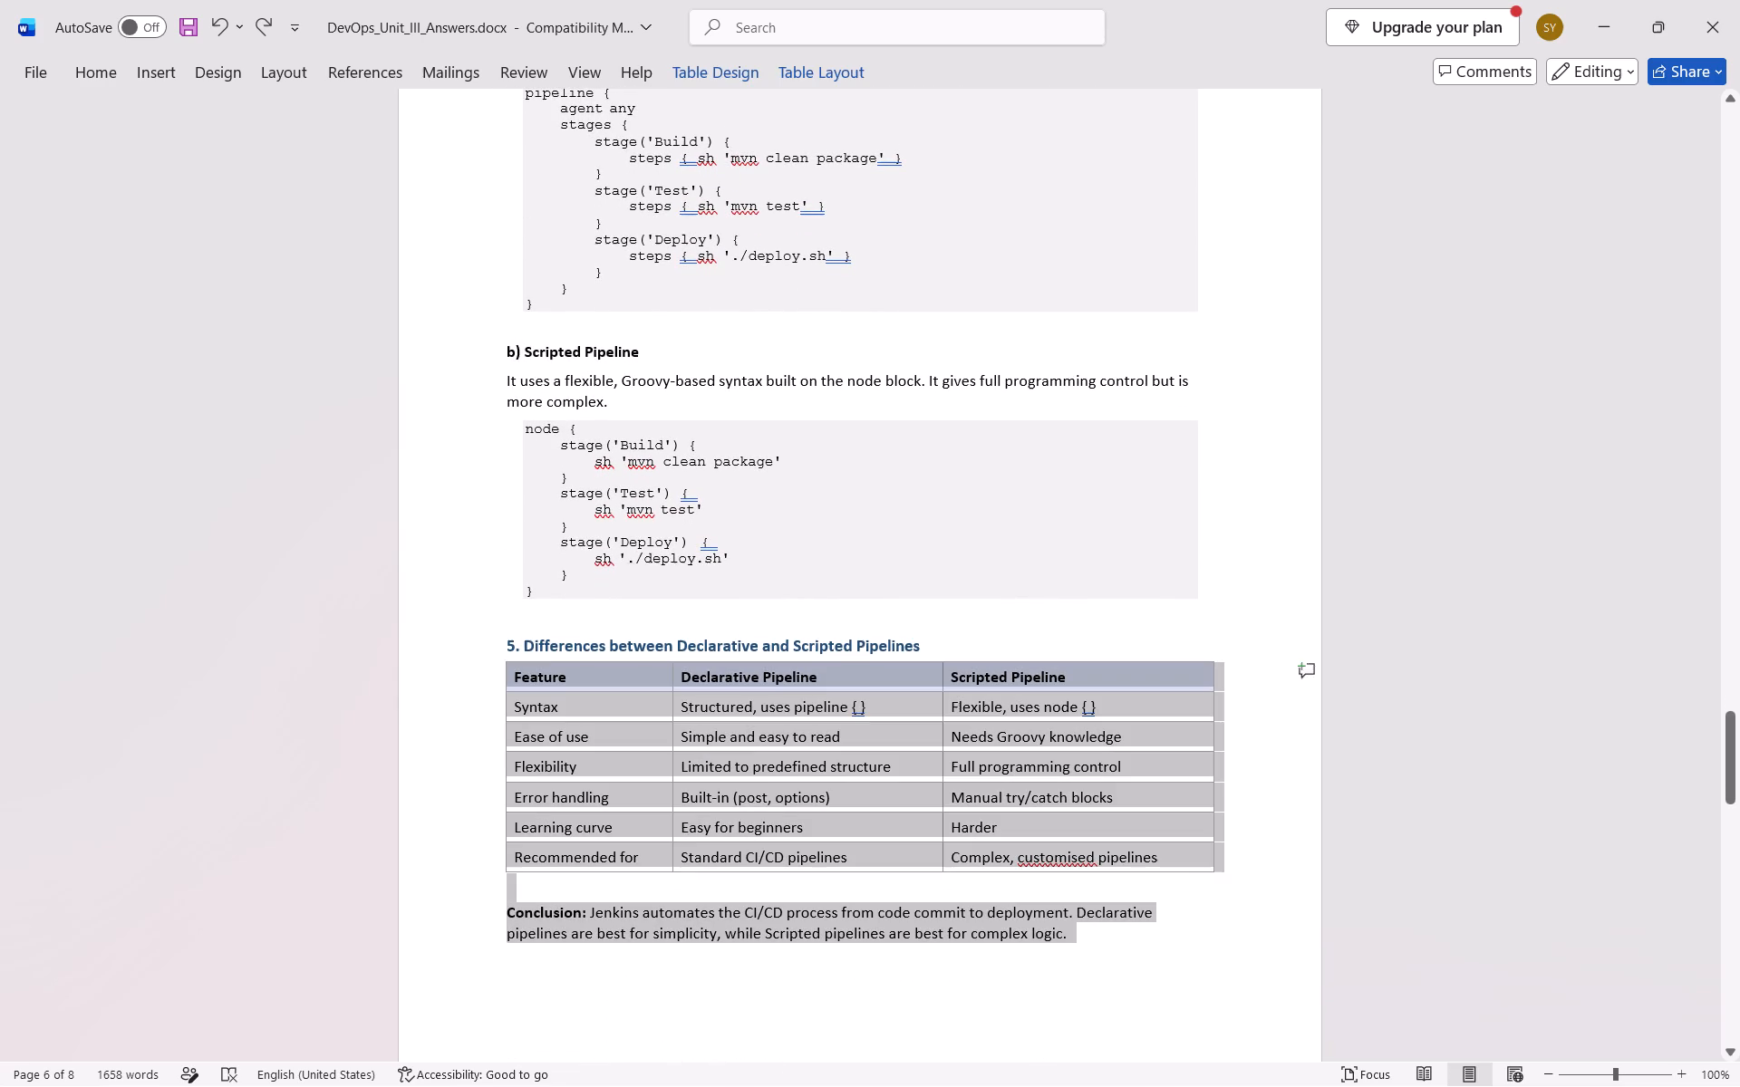
drag(835, 620, 490, 469)
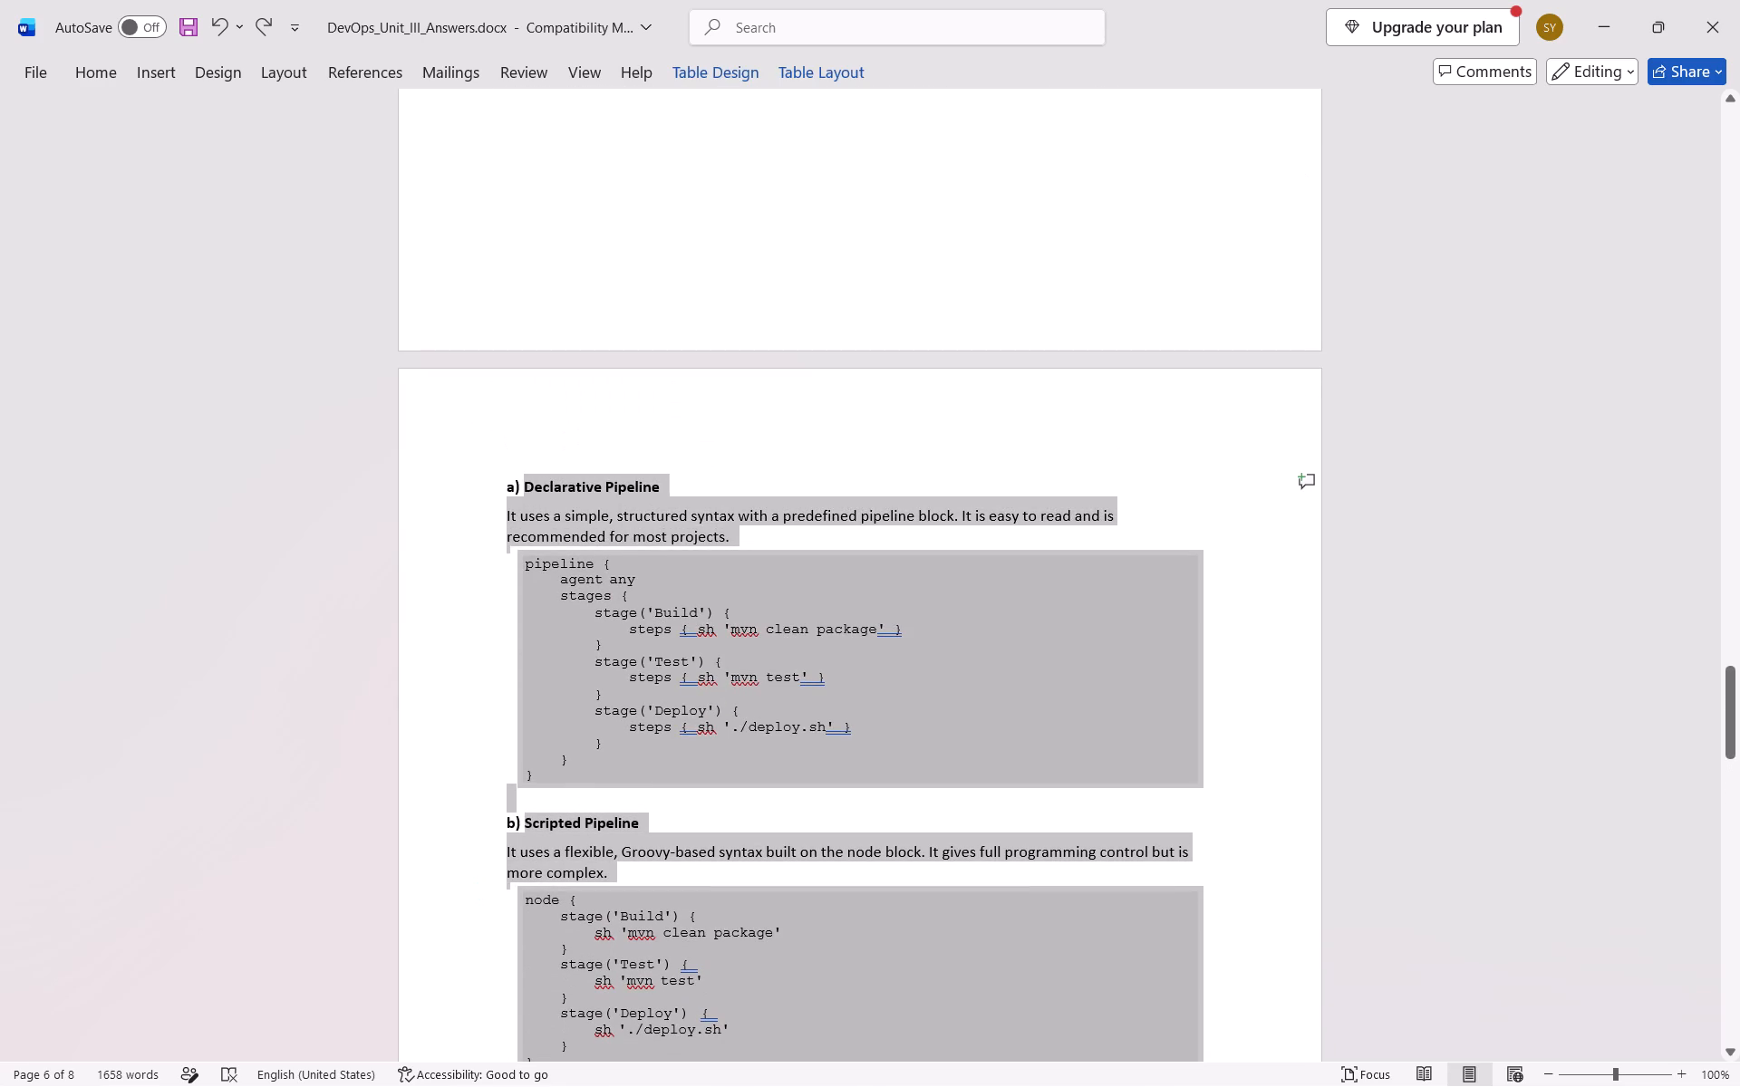
drag(490, 469, 490, 467)
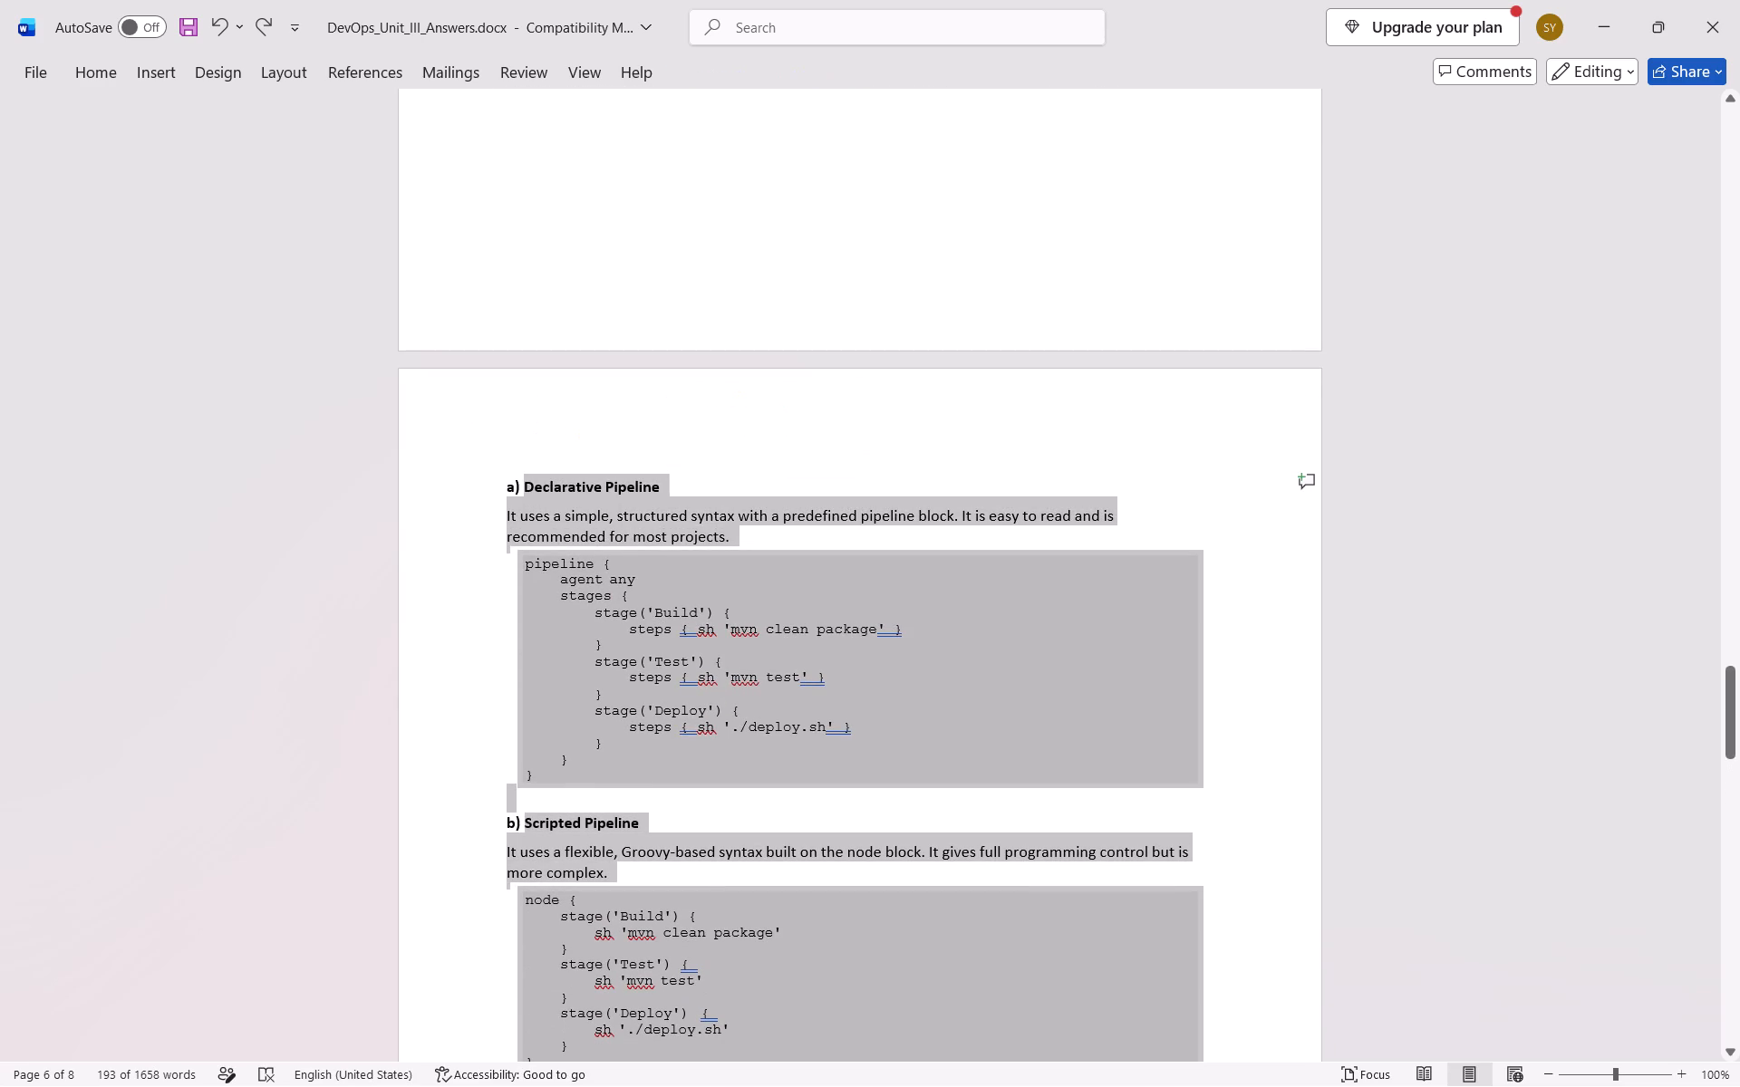
key(ctrl+x)
scroll(490, 467, up, 10)
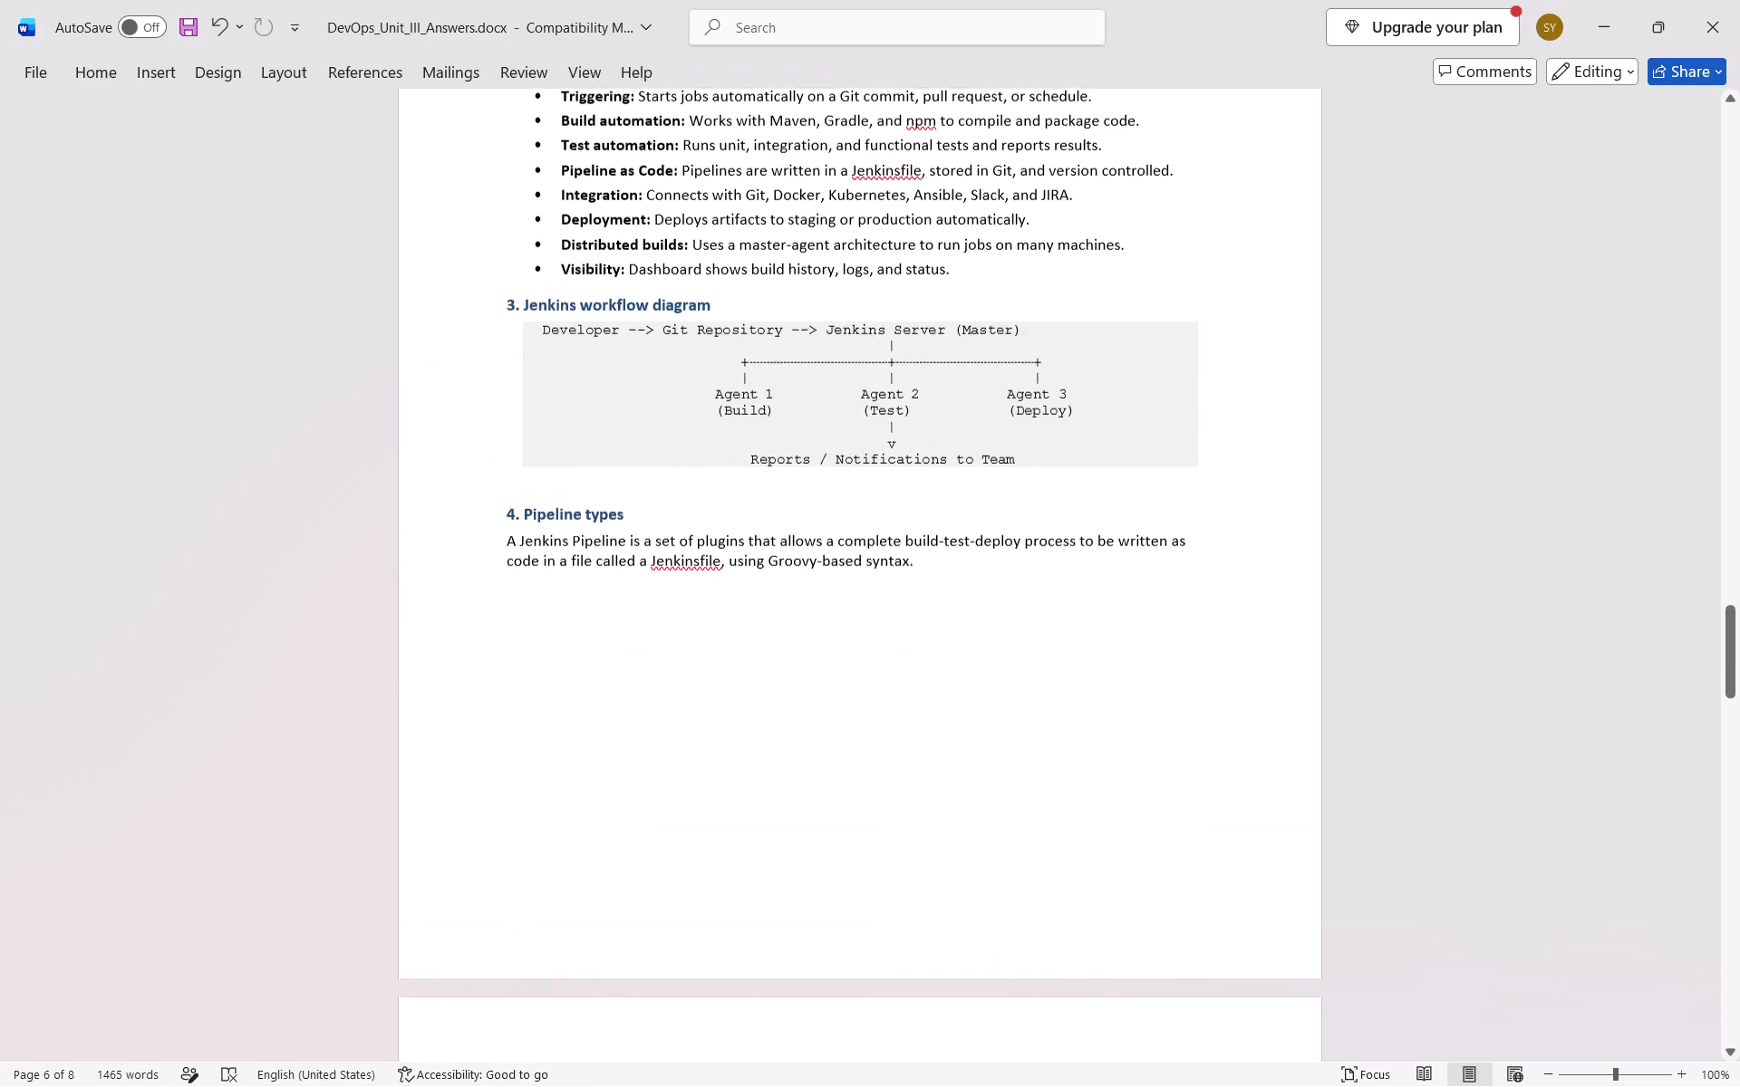
click(1025, 572)
key(Return)
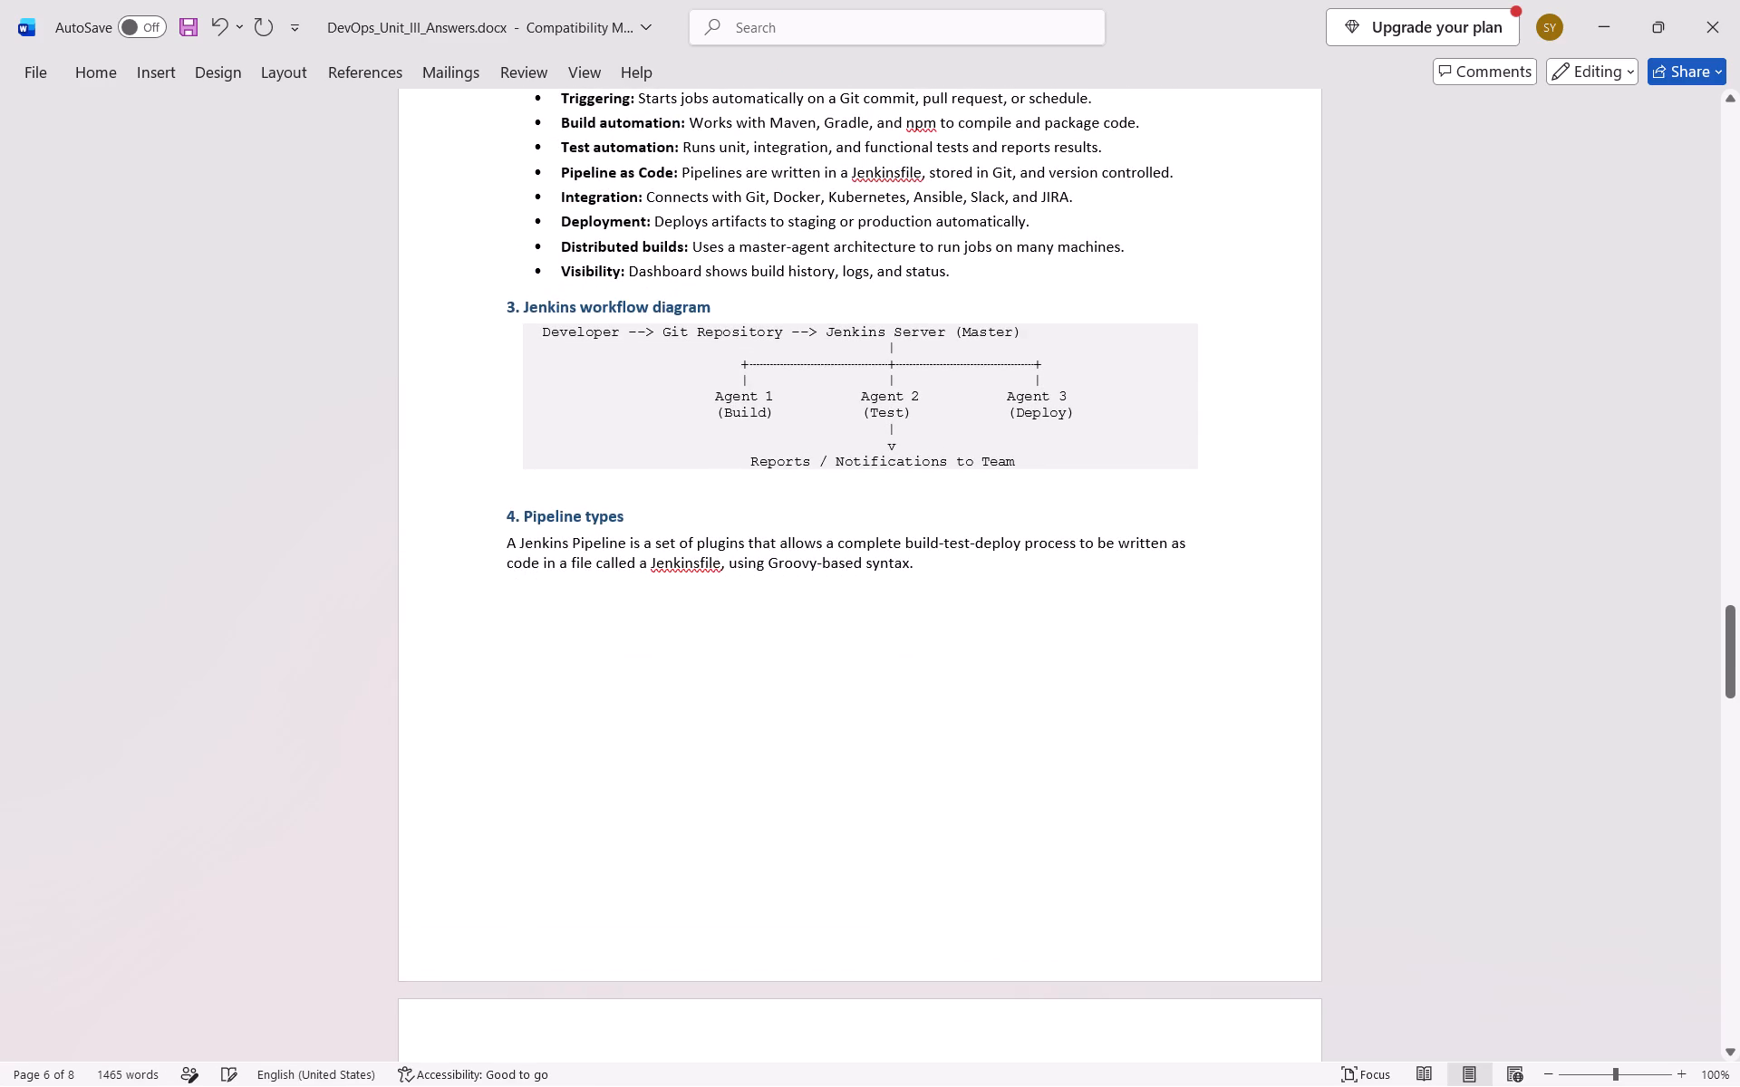
key(Return)
key(ctrl+v)
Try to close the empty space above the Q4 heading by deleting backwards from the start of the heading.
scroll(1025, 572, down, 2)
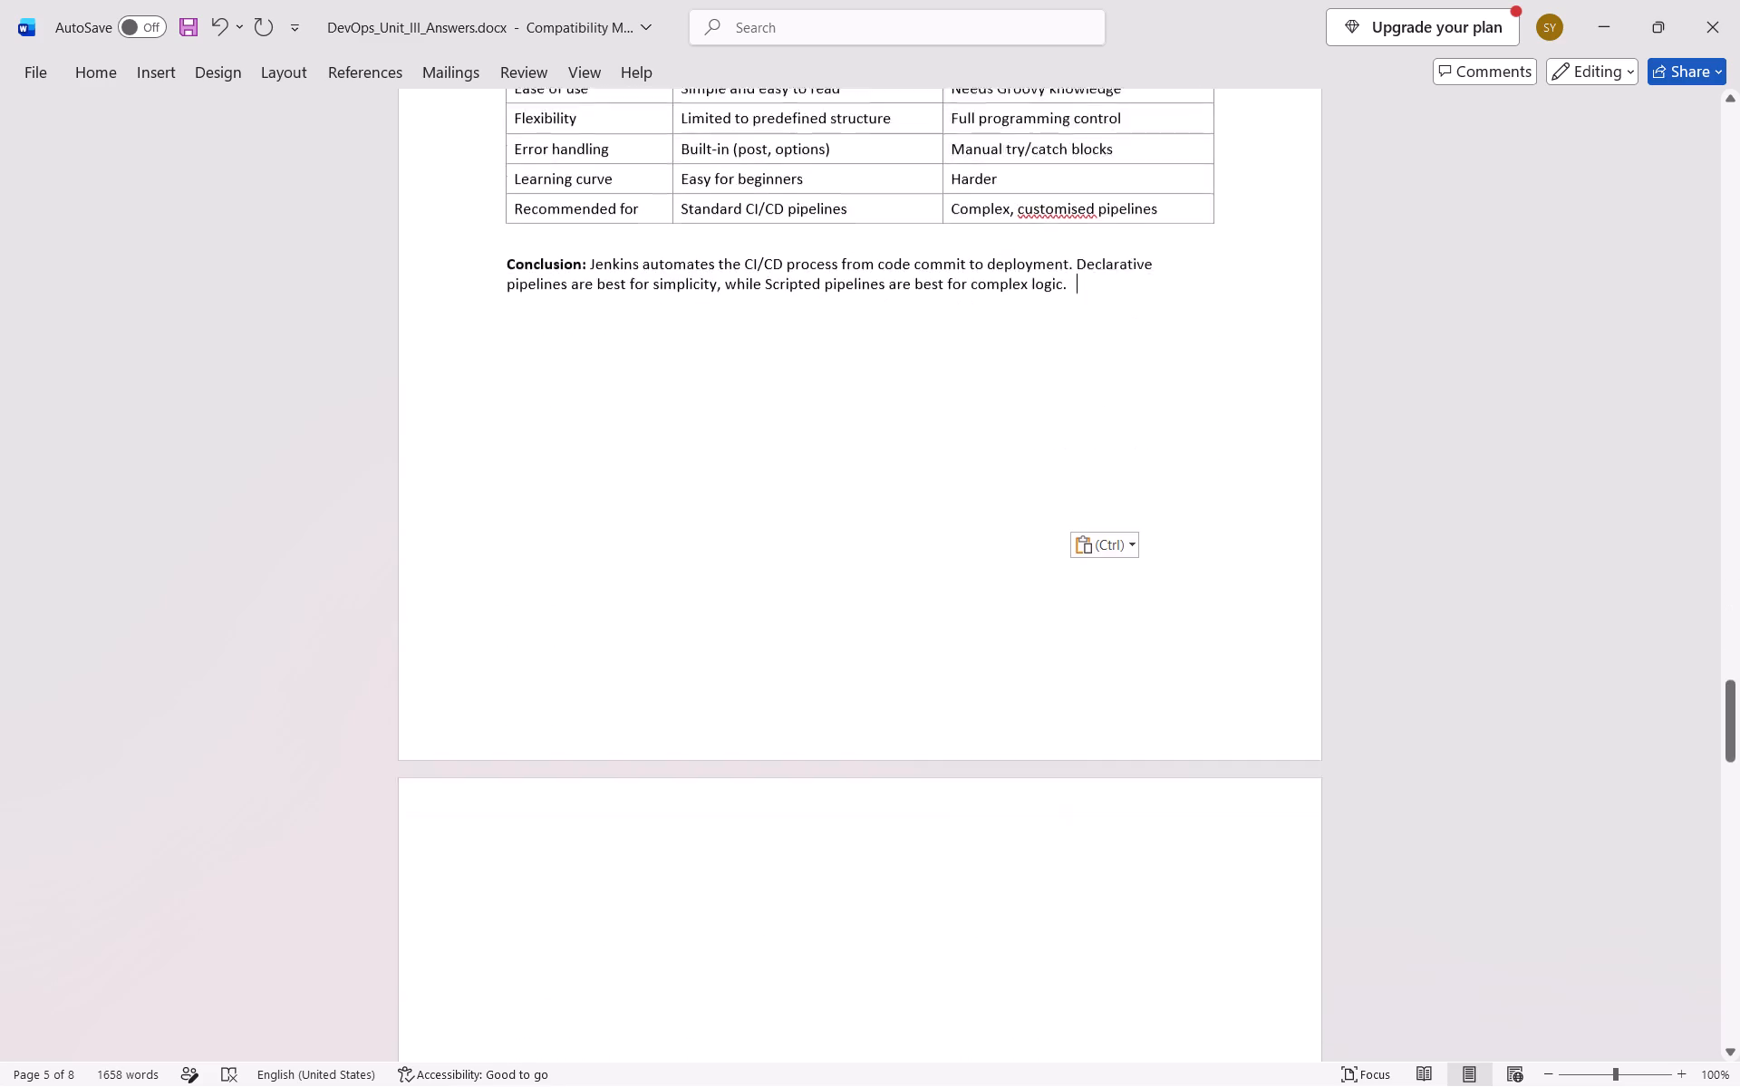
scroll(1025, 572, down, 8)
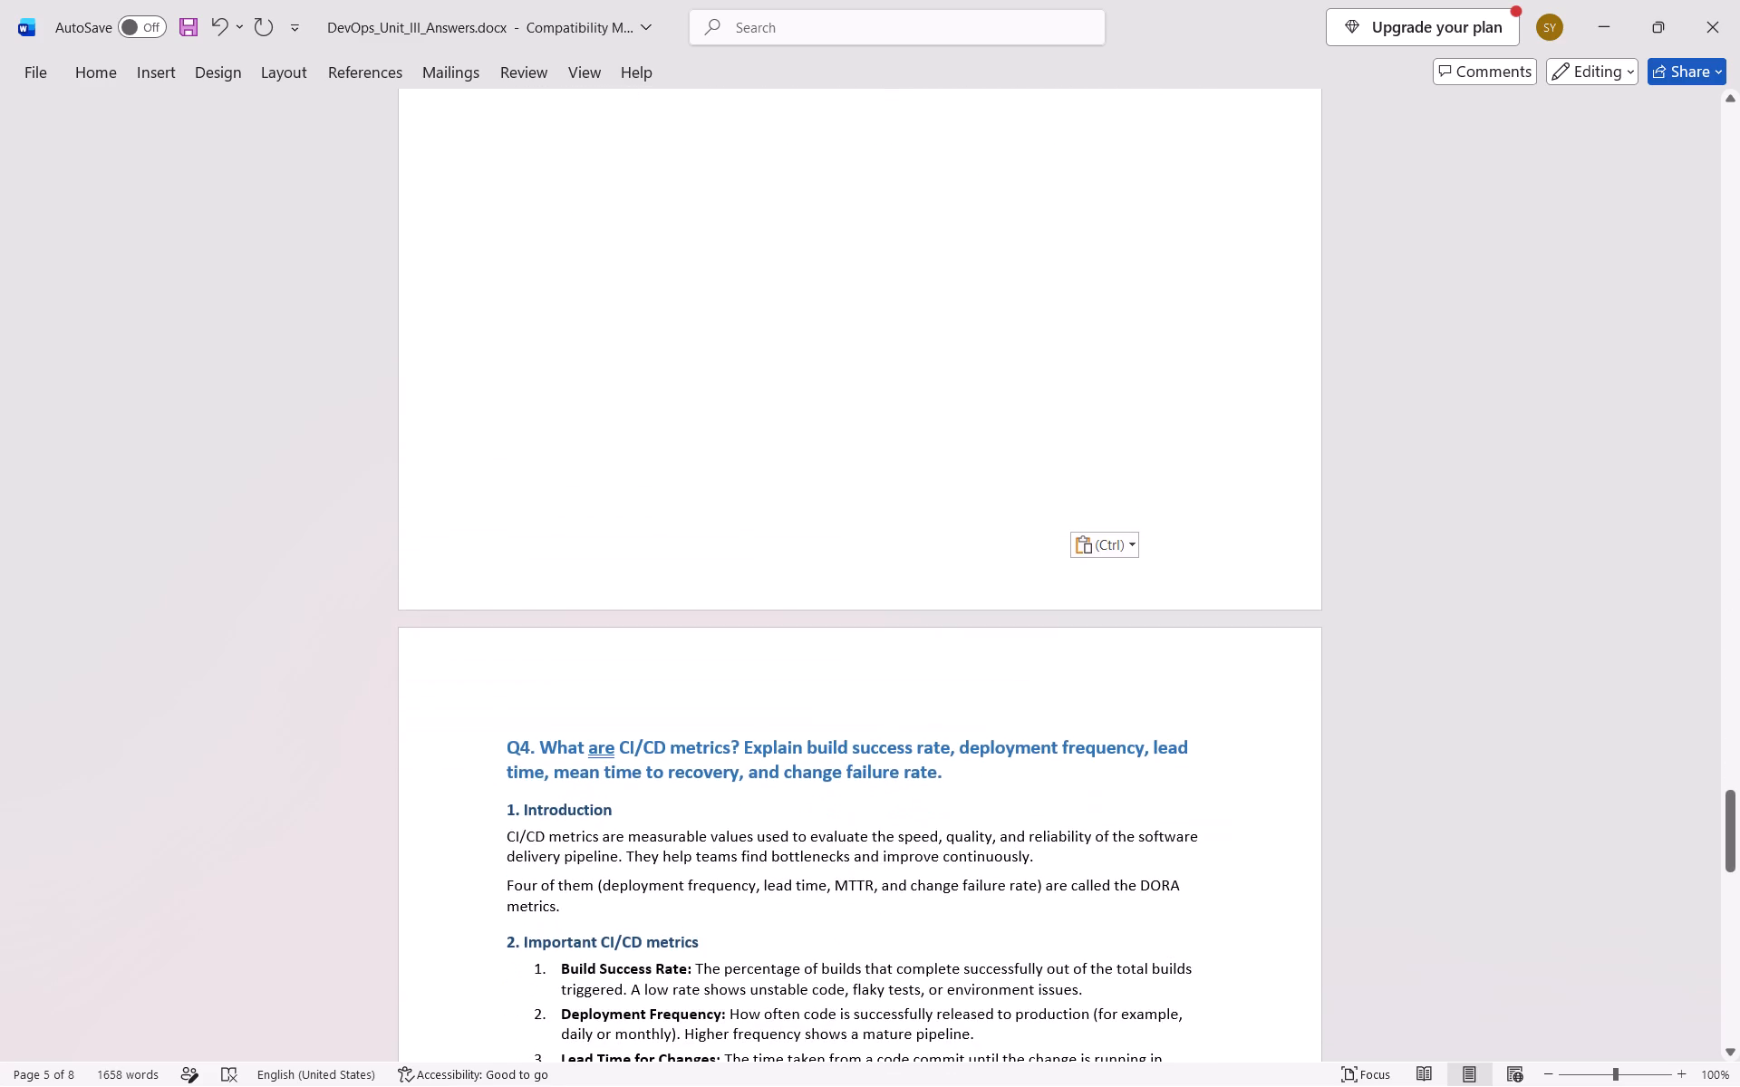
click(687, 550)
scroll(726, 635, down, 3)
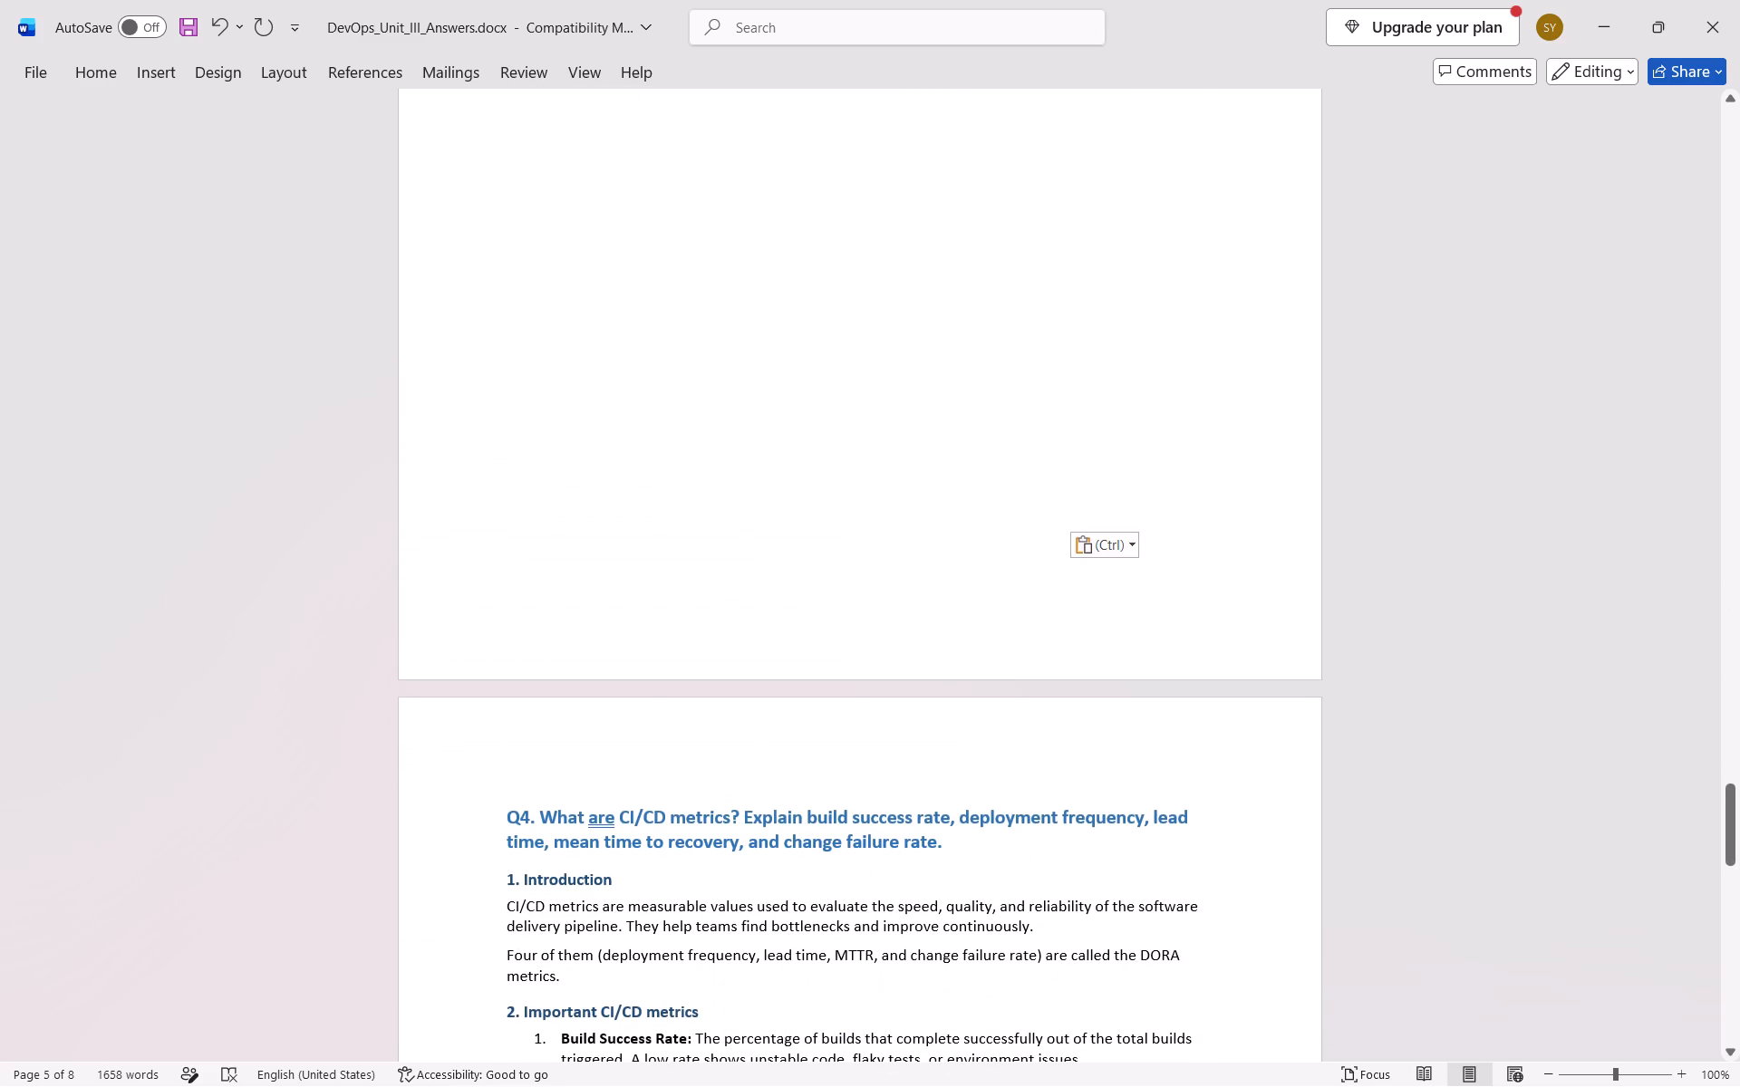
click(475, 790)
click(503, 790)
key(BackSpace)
Review the page layout from the Q3 conclusion through the Q4 CI/CD metrics answer to the end of the document.
scroll(508, 790, up, 1)
scroll(508, 790, down, 3)
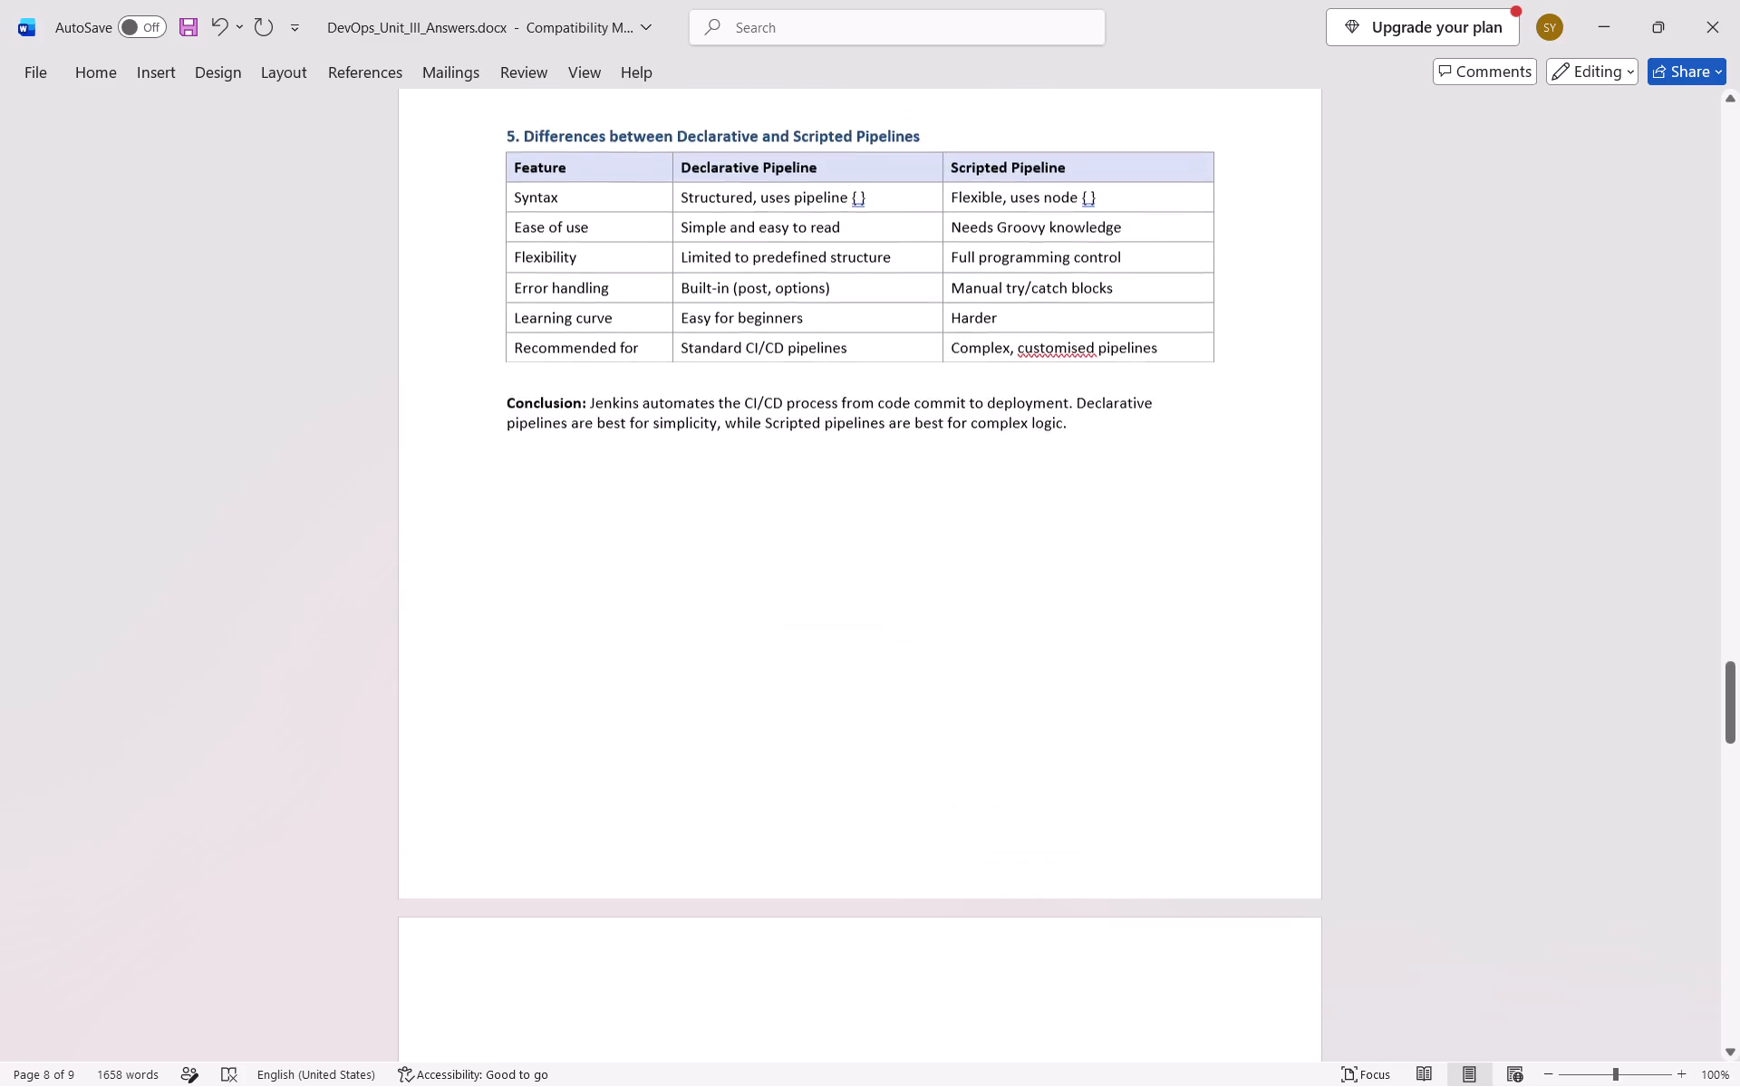
scroll(508, 790, down, 7)
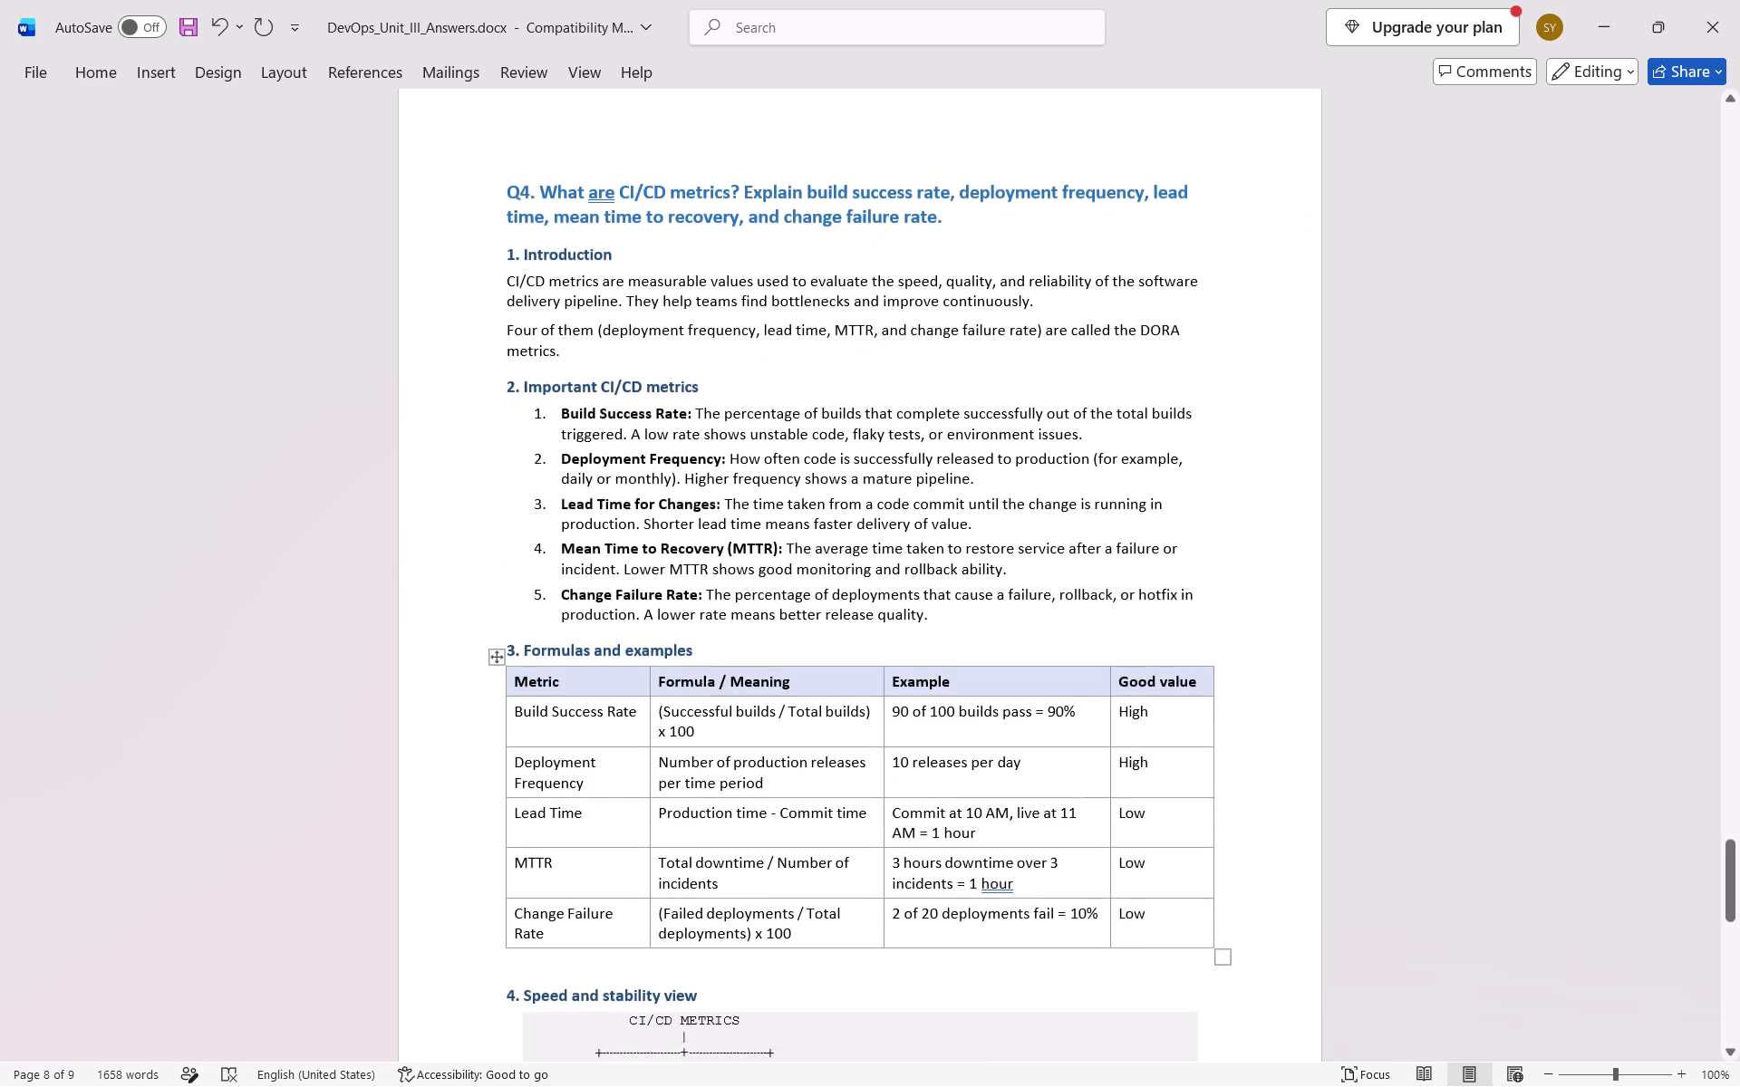
scroll(508, 790, down, 4)
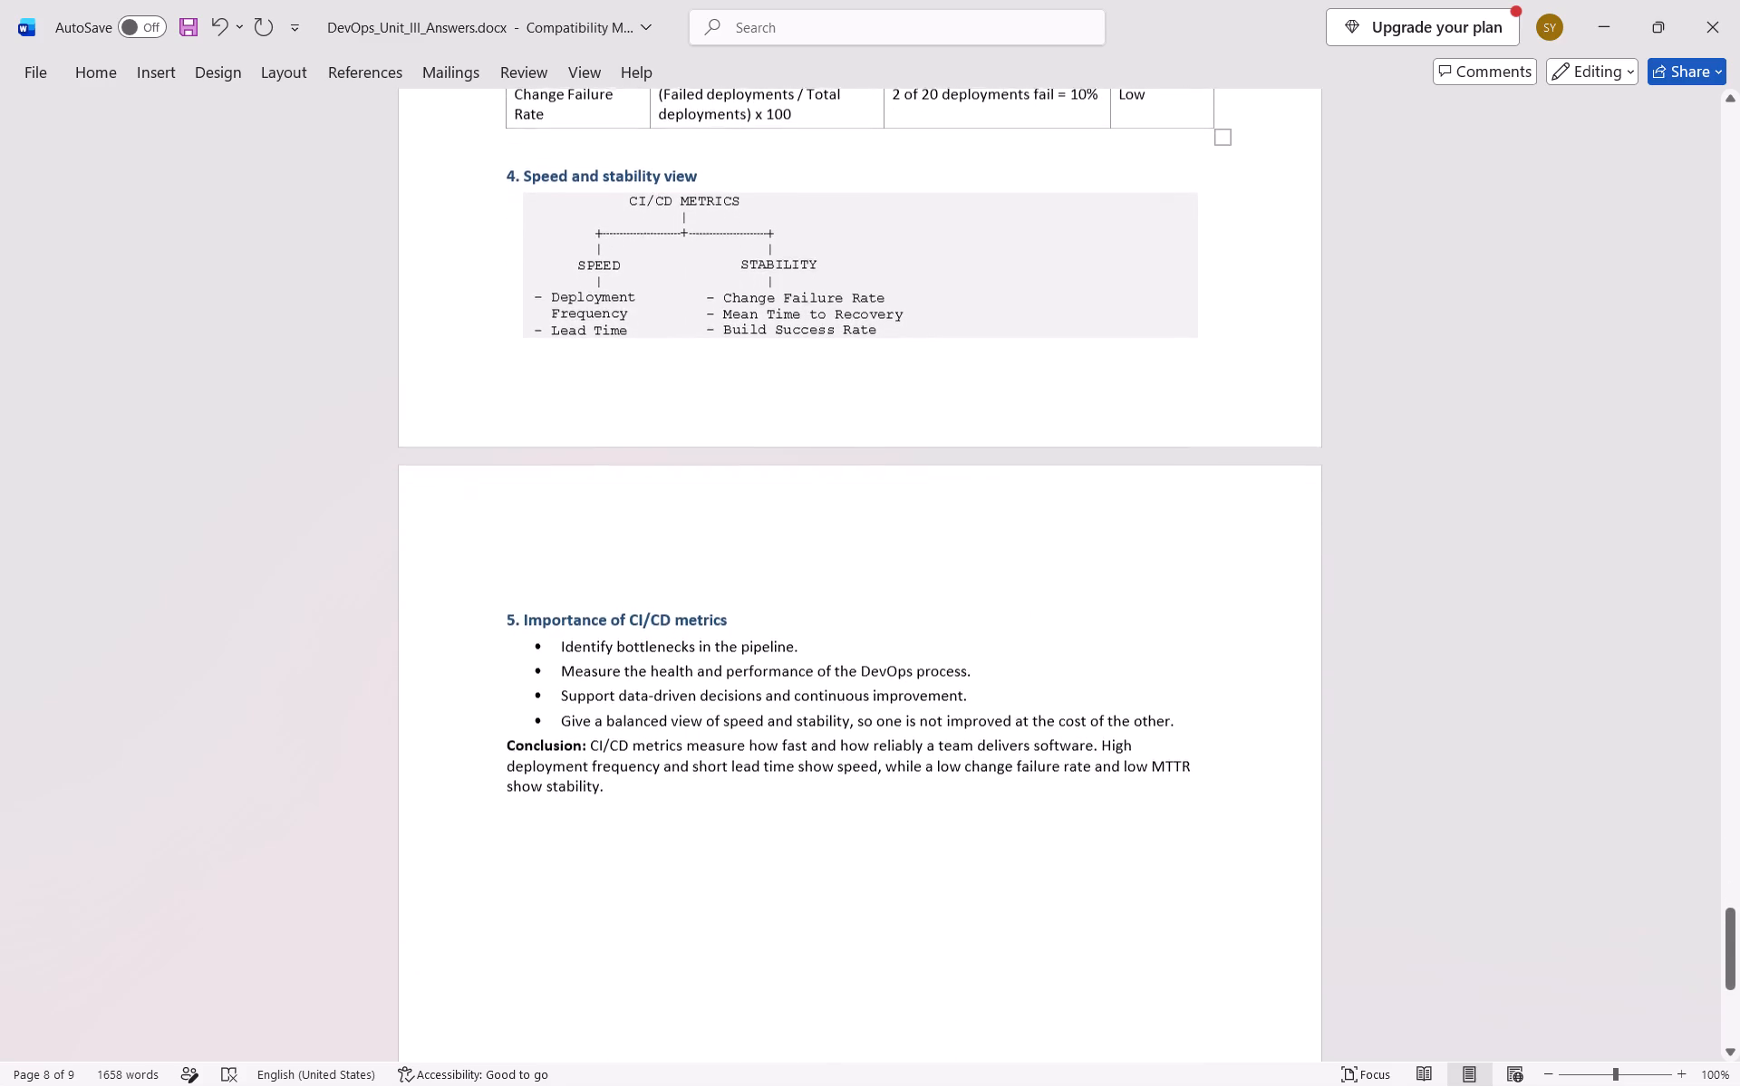
scroll(508, 790, down, 2)
scroll(508, 790, up, 2)
scroll(508, 790, down, 1)
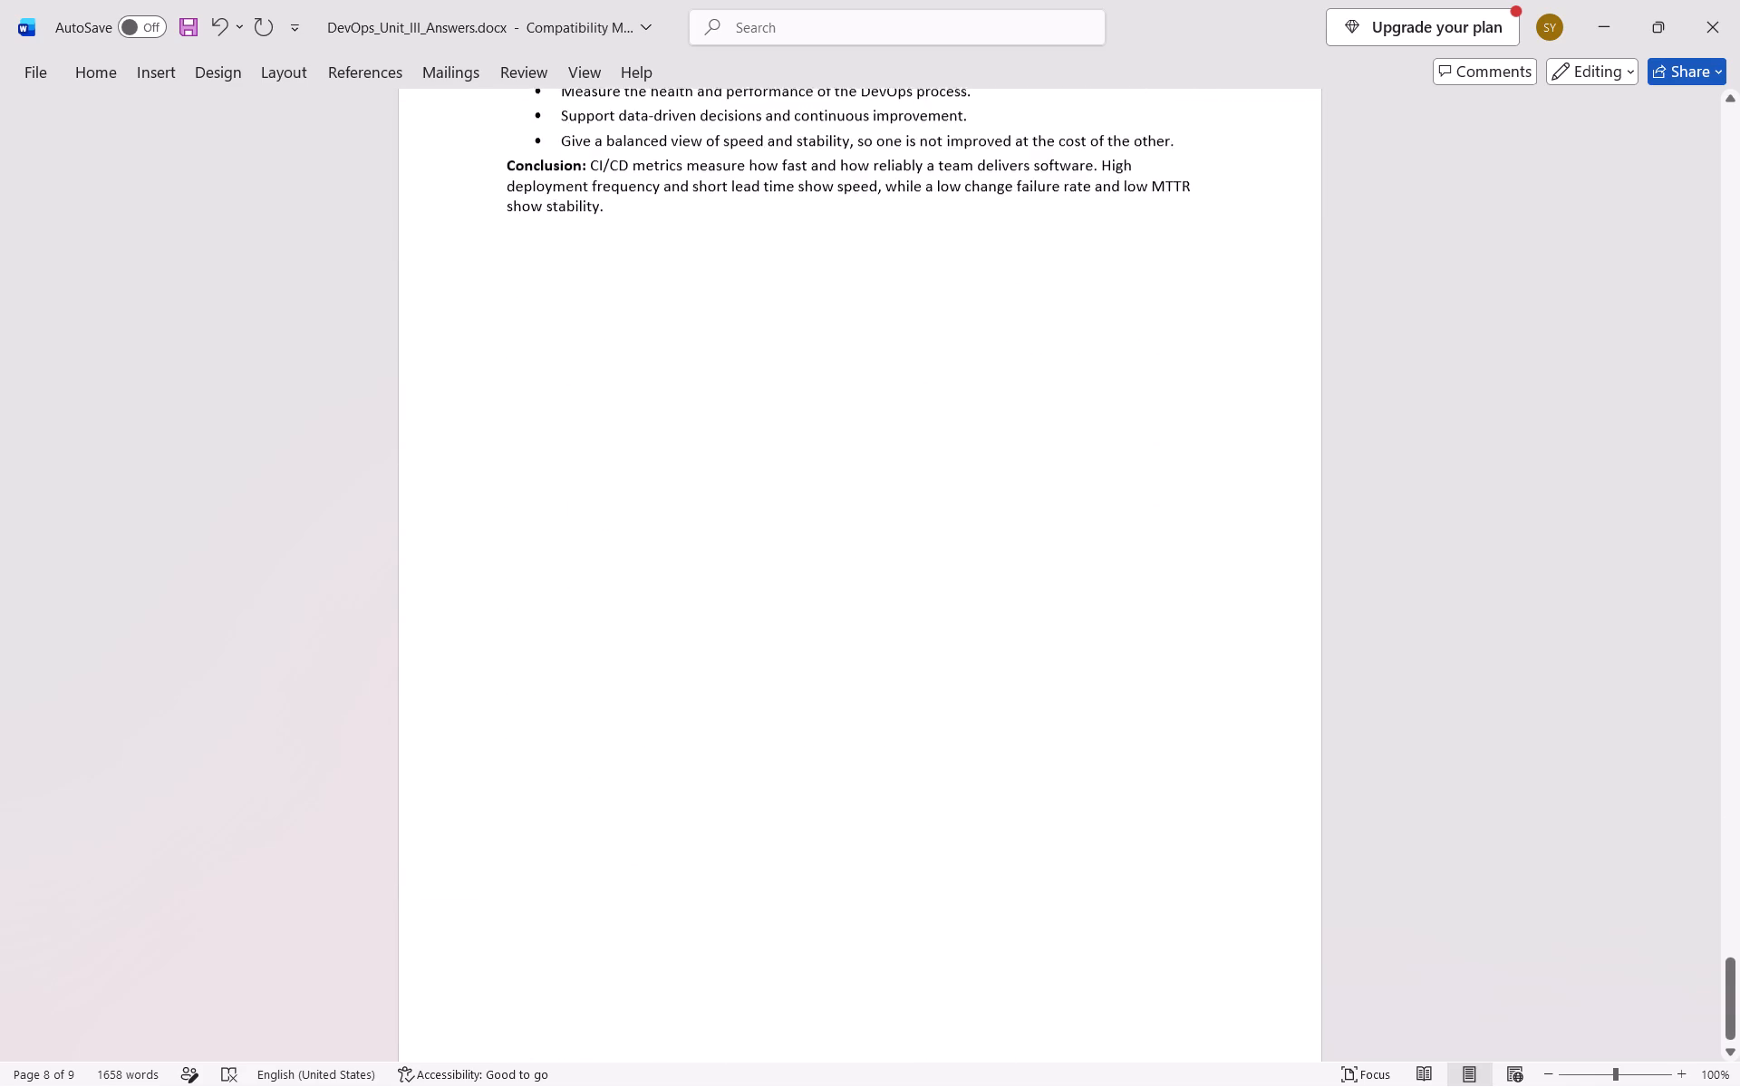
scroll(508, 790, down, 1)
scroll(508, 790, up, 1)
scroll(508, 790, down, 1)
scroll(508, 790, up, 2)
scroll(508, 790, down, 1)
scroll(508, 790, up, 1)
scroll(508, 790, down, 1)
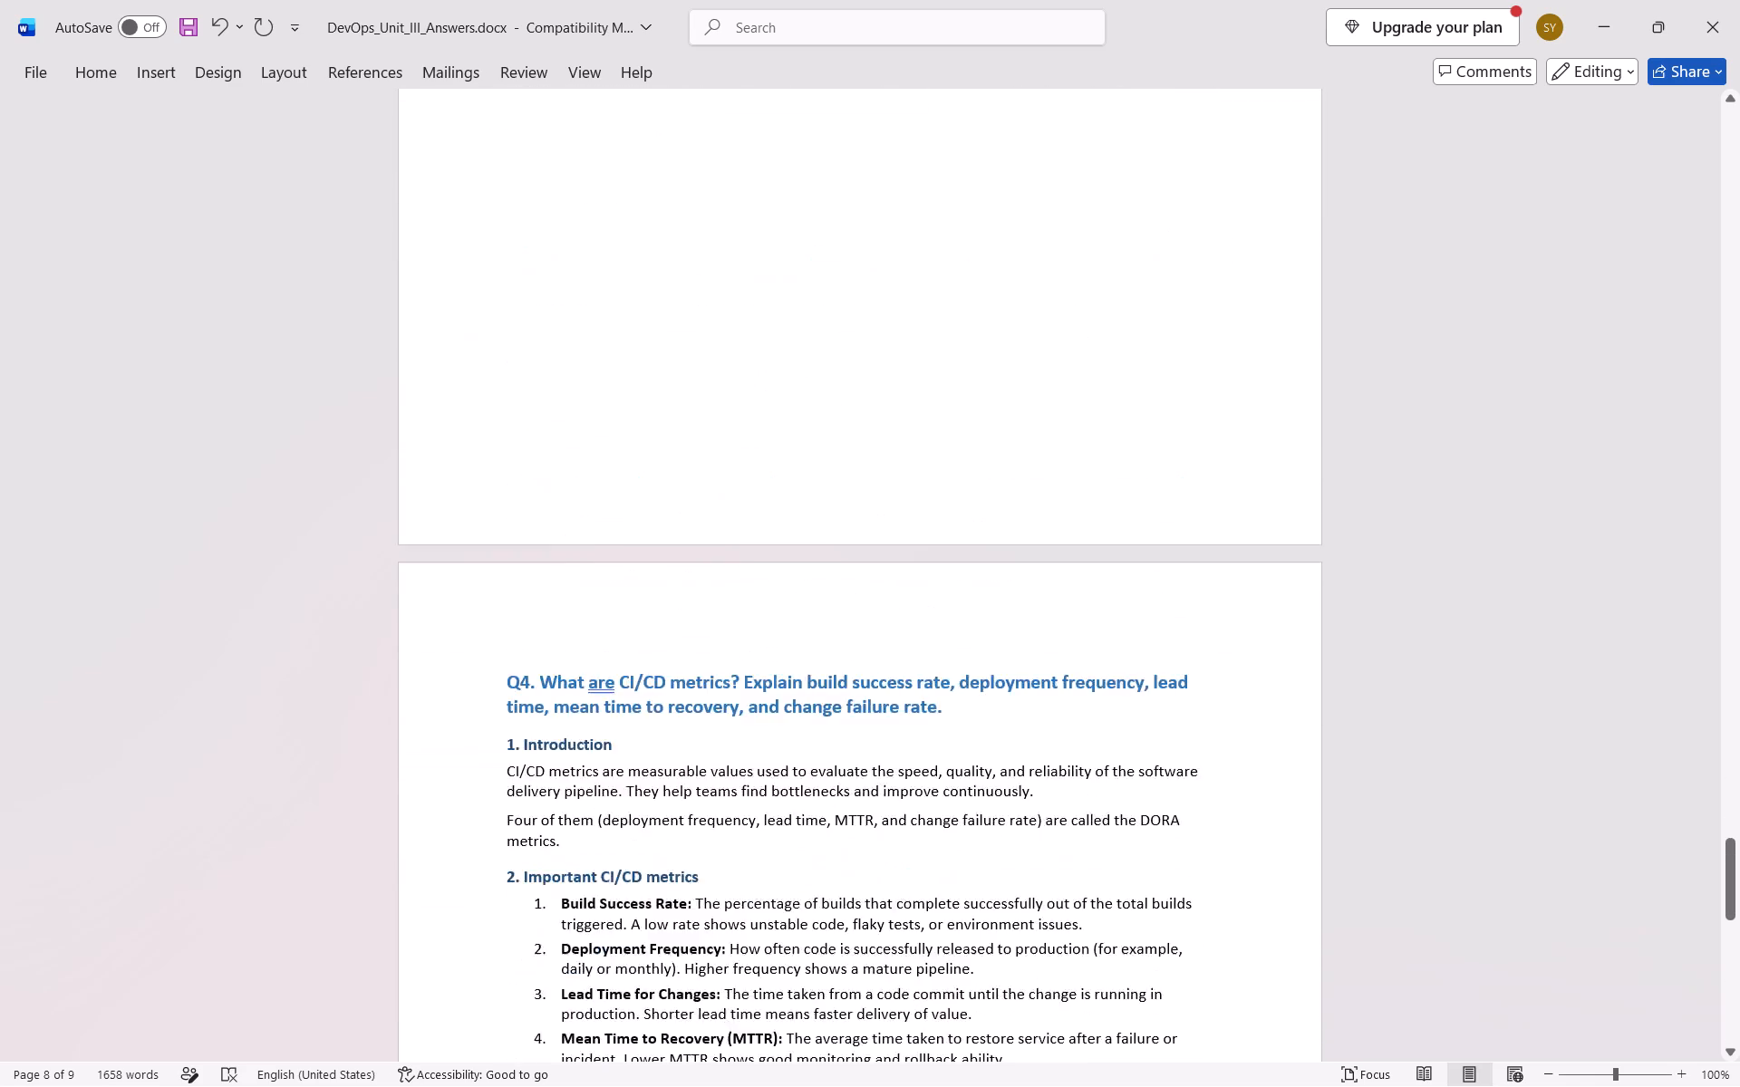
Compact the row heights of the "3. Formulas and examples" table in Q4 and widen the table slightly.
scroll(508, 790, down, 1)
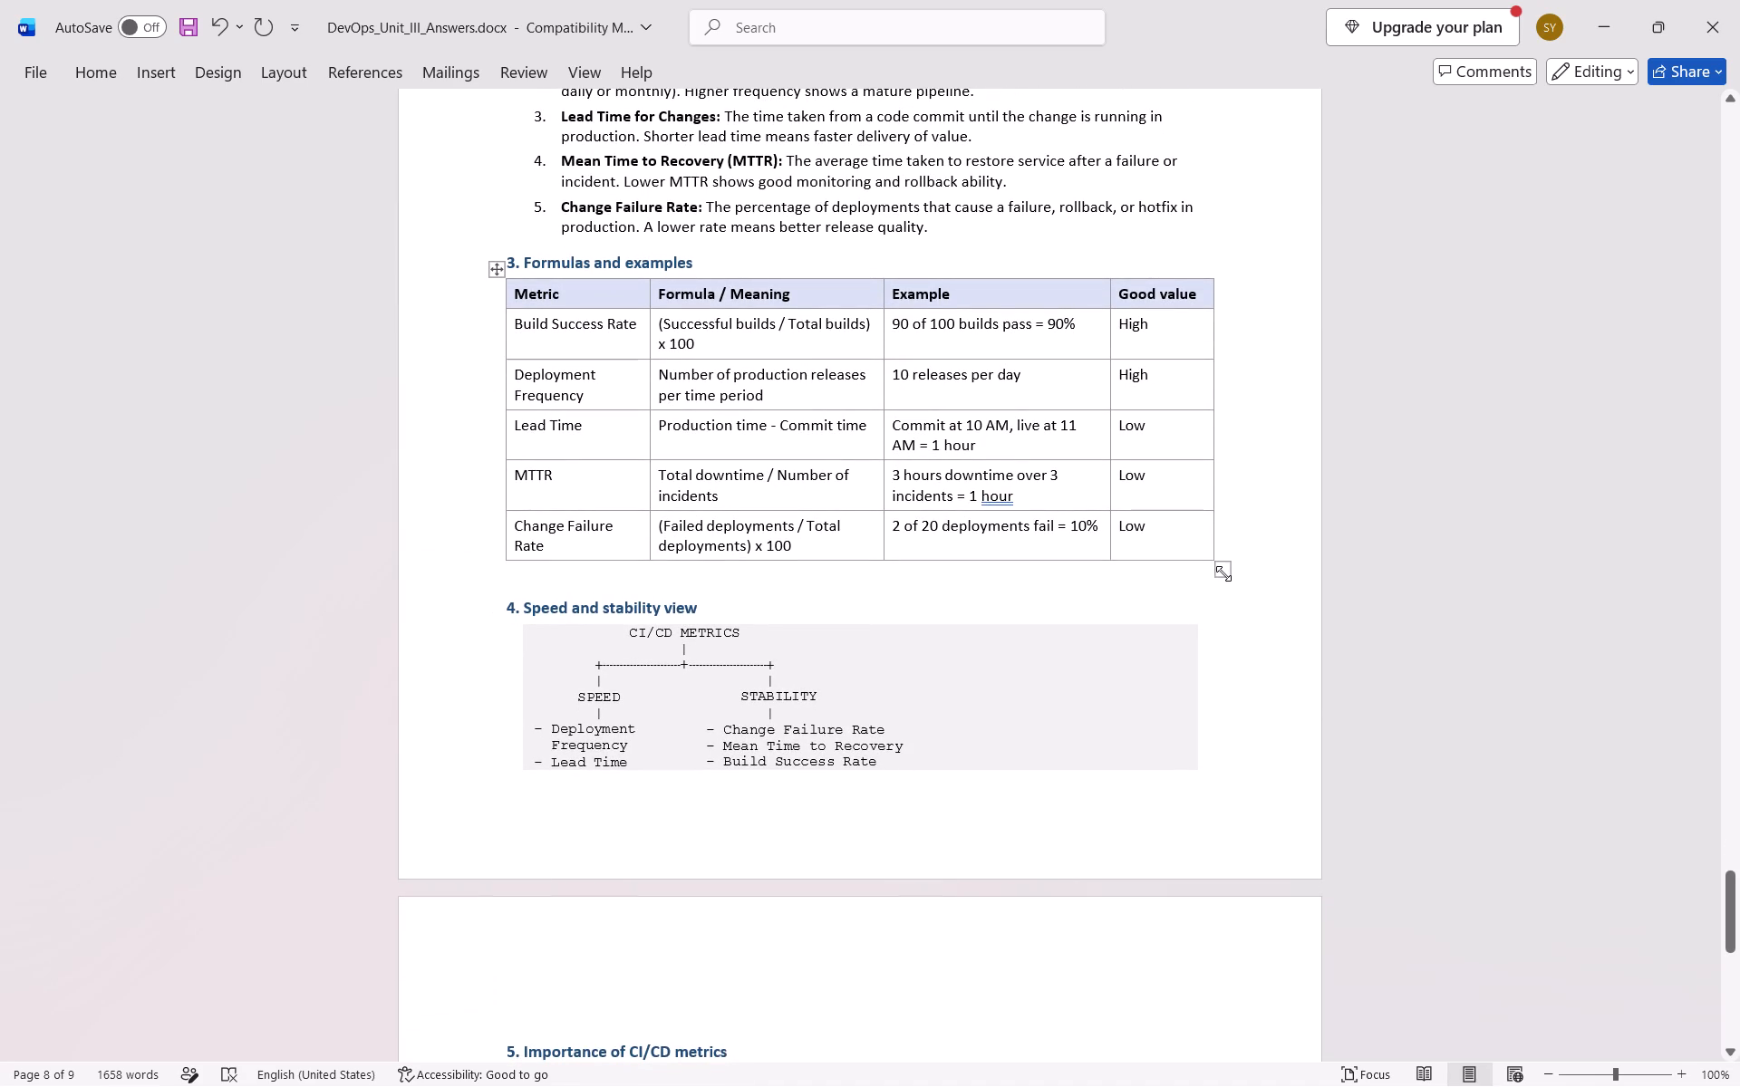
drag(1223, 573, 1215, 476)
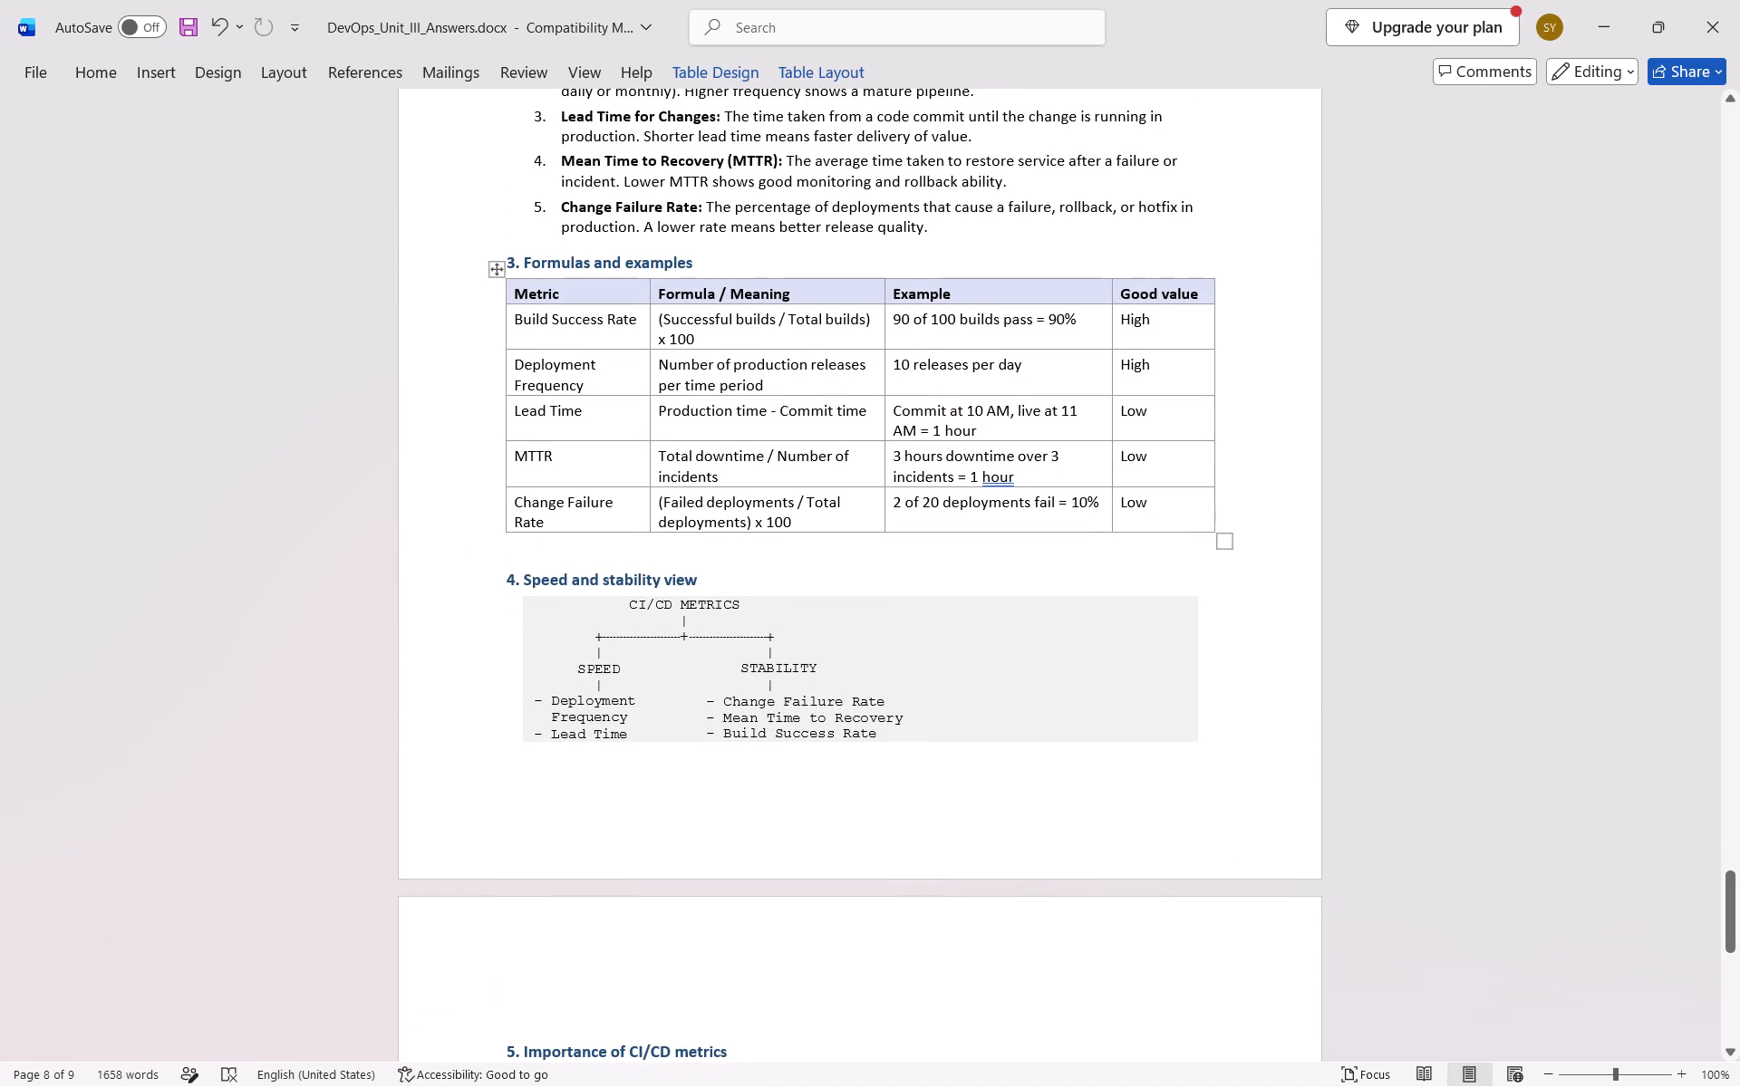
drag(1222, 544, 1223, 443)
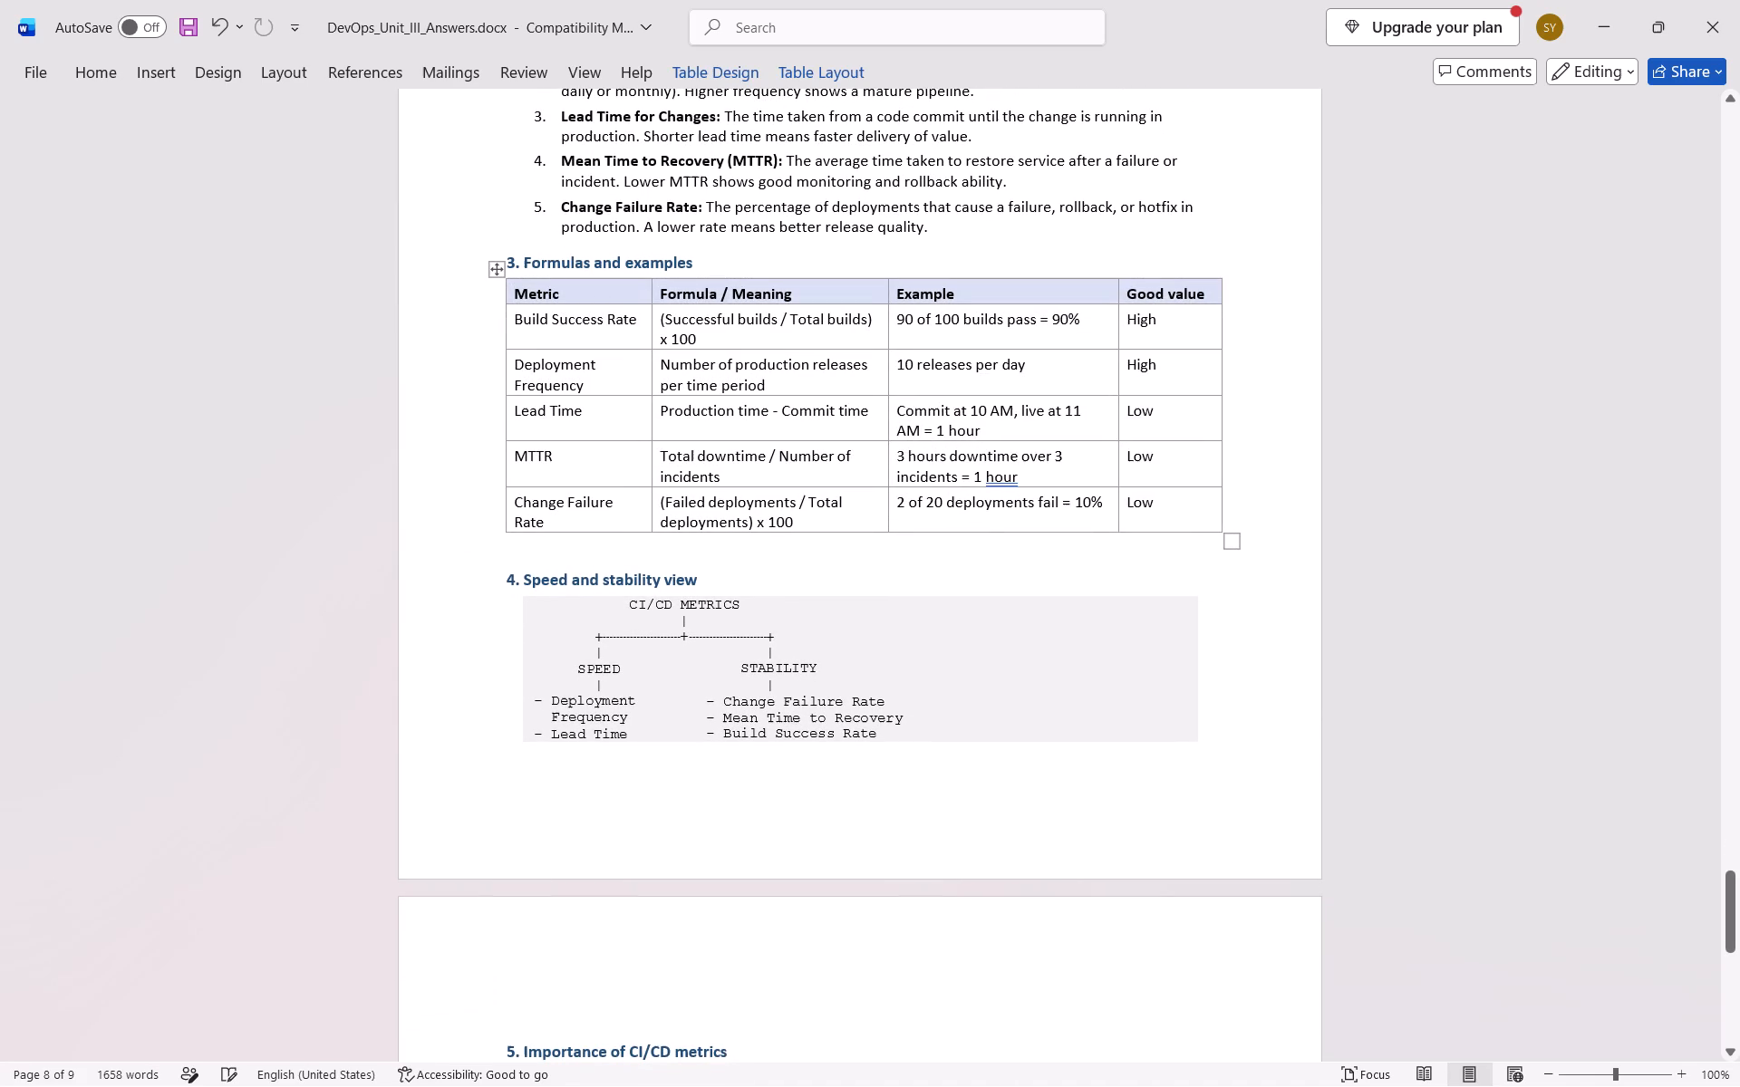
drag(1242, 543, 1252, 422)
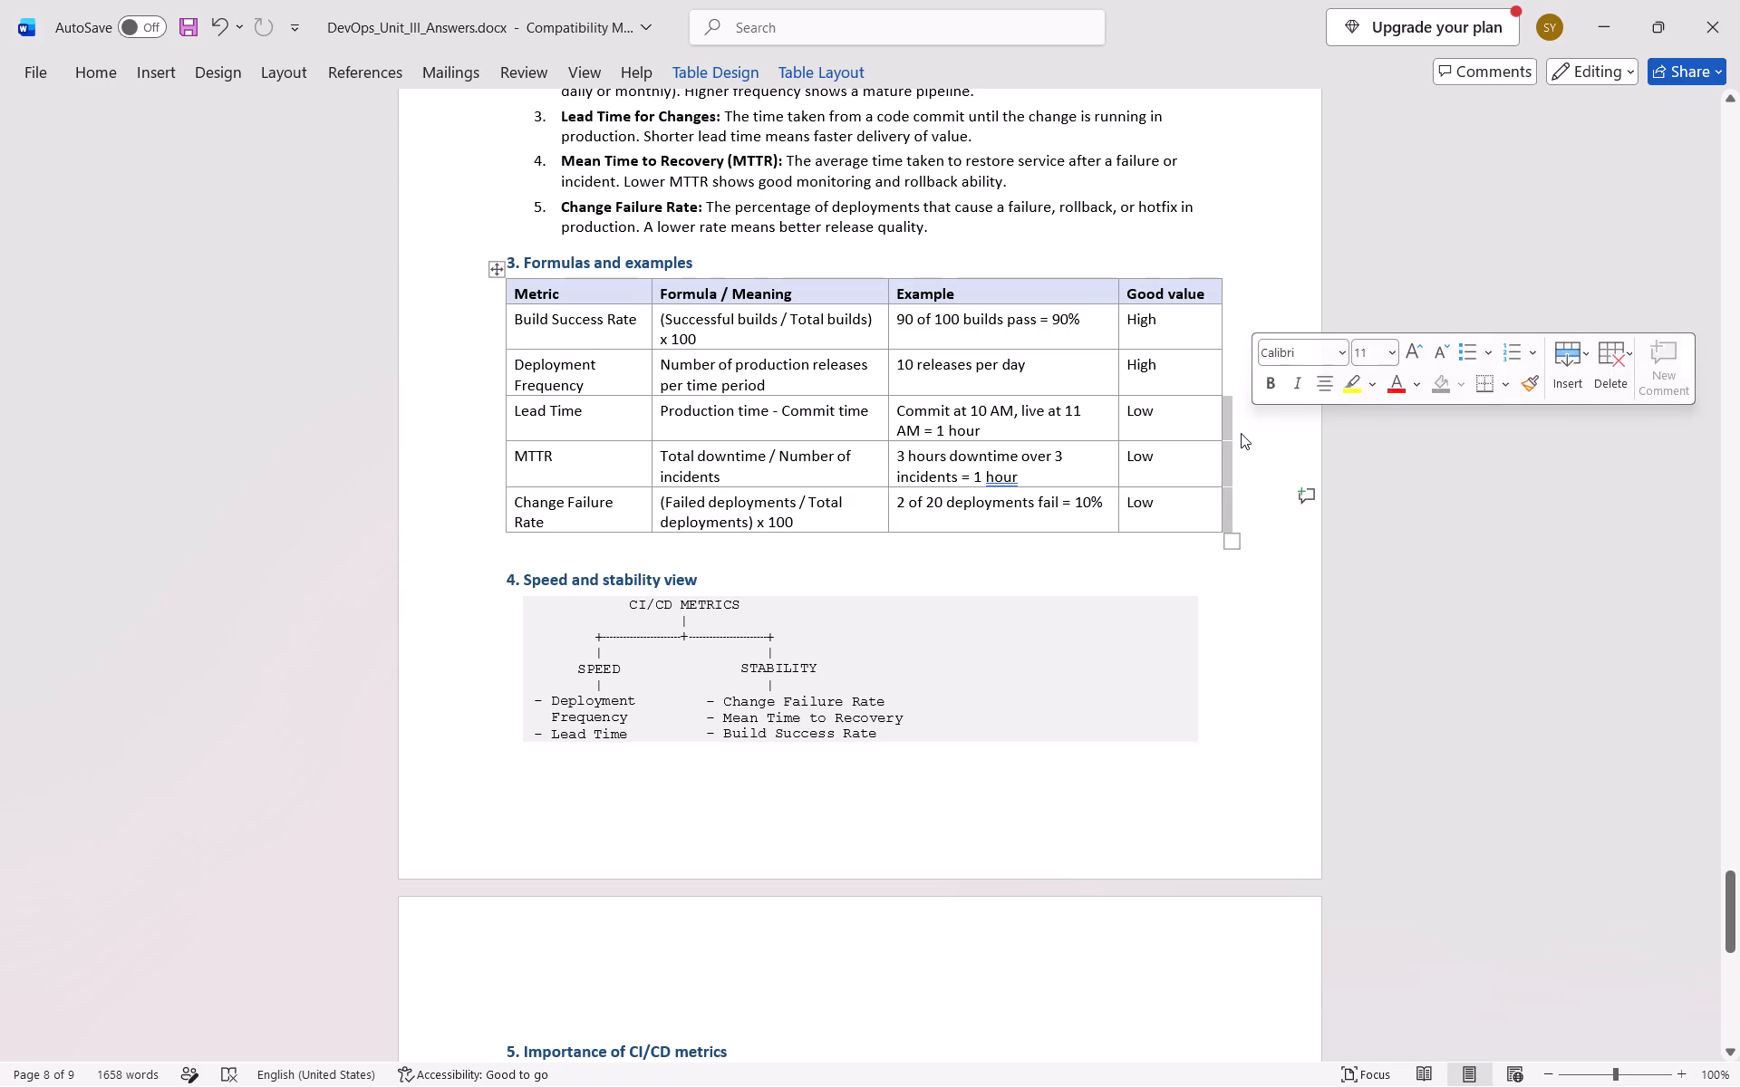
click(1239, 435)
scroll(1035, 634, down, 1)
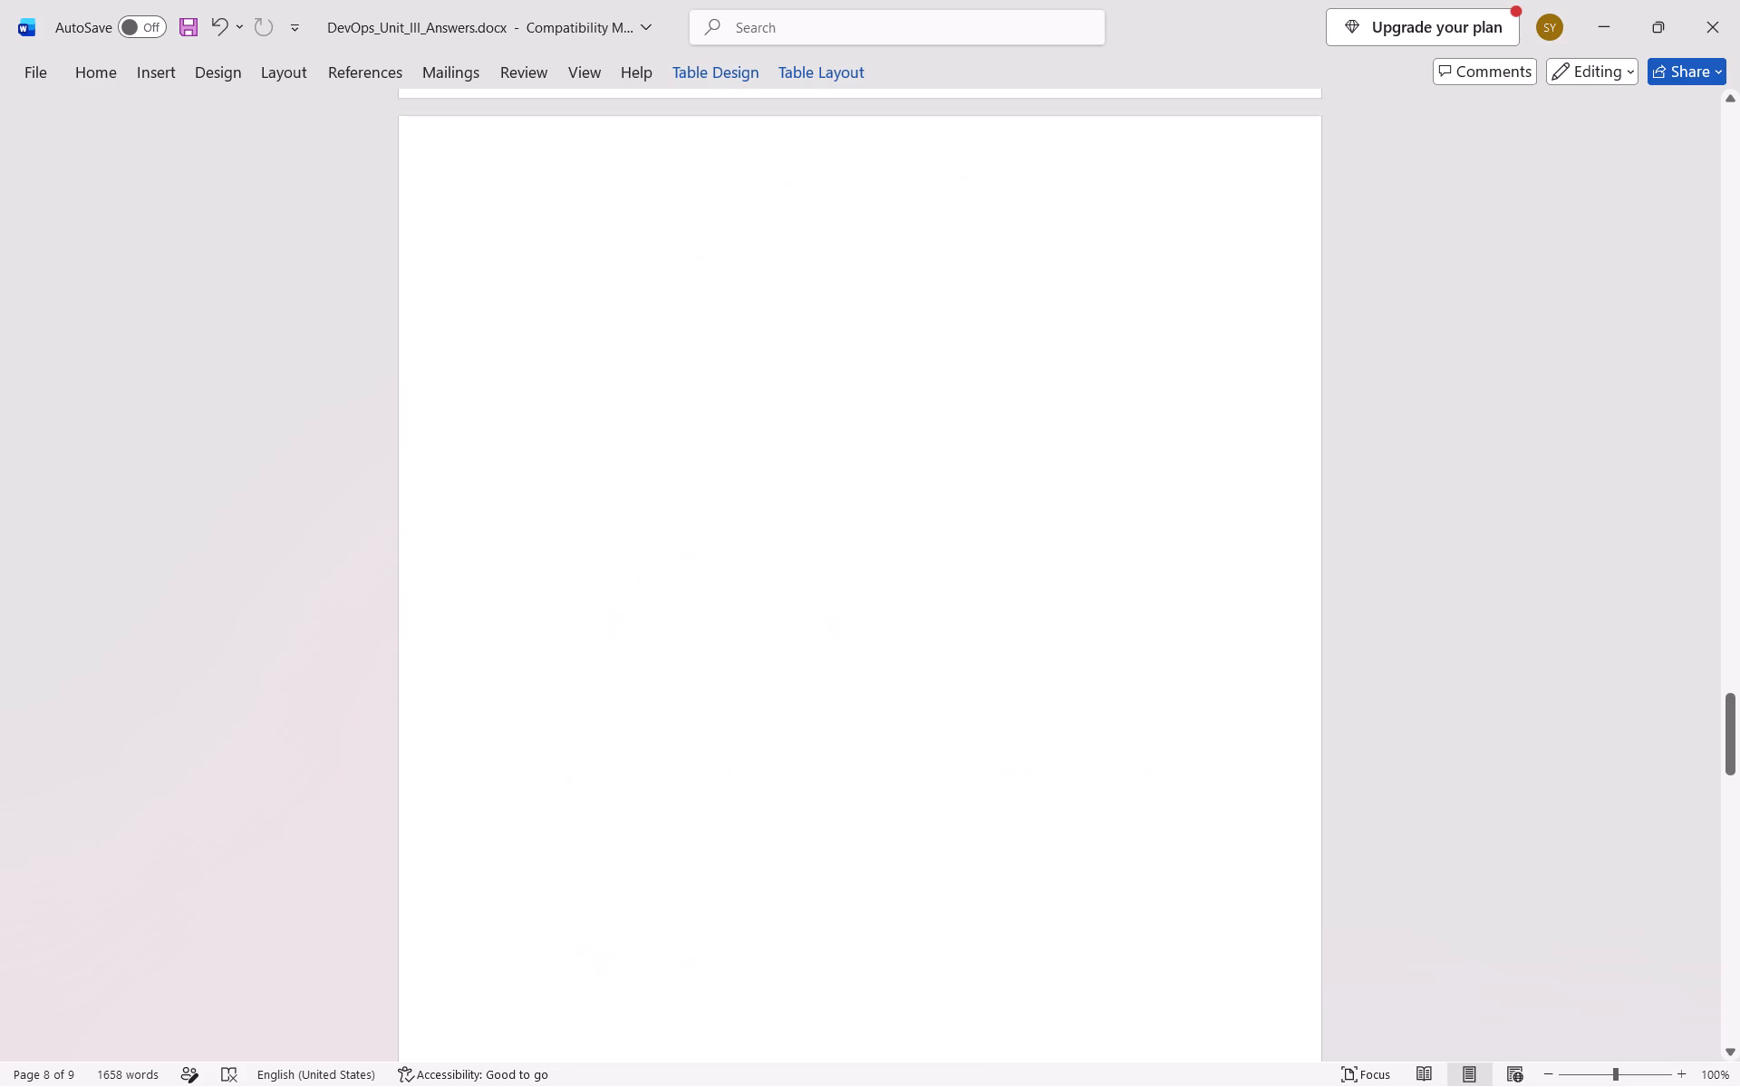
Review the layout of the Q4 CI/CD metrics answer from the blank space above its title through the conclusion.
scroll(1035, 634, down, 4)
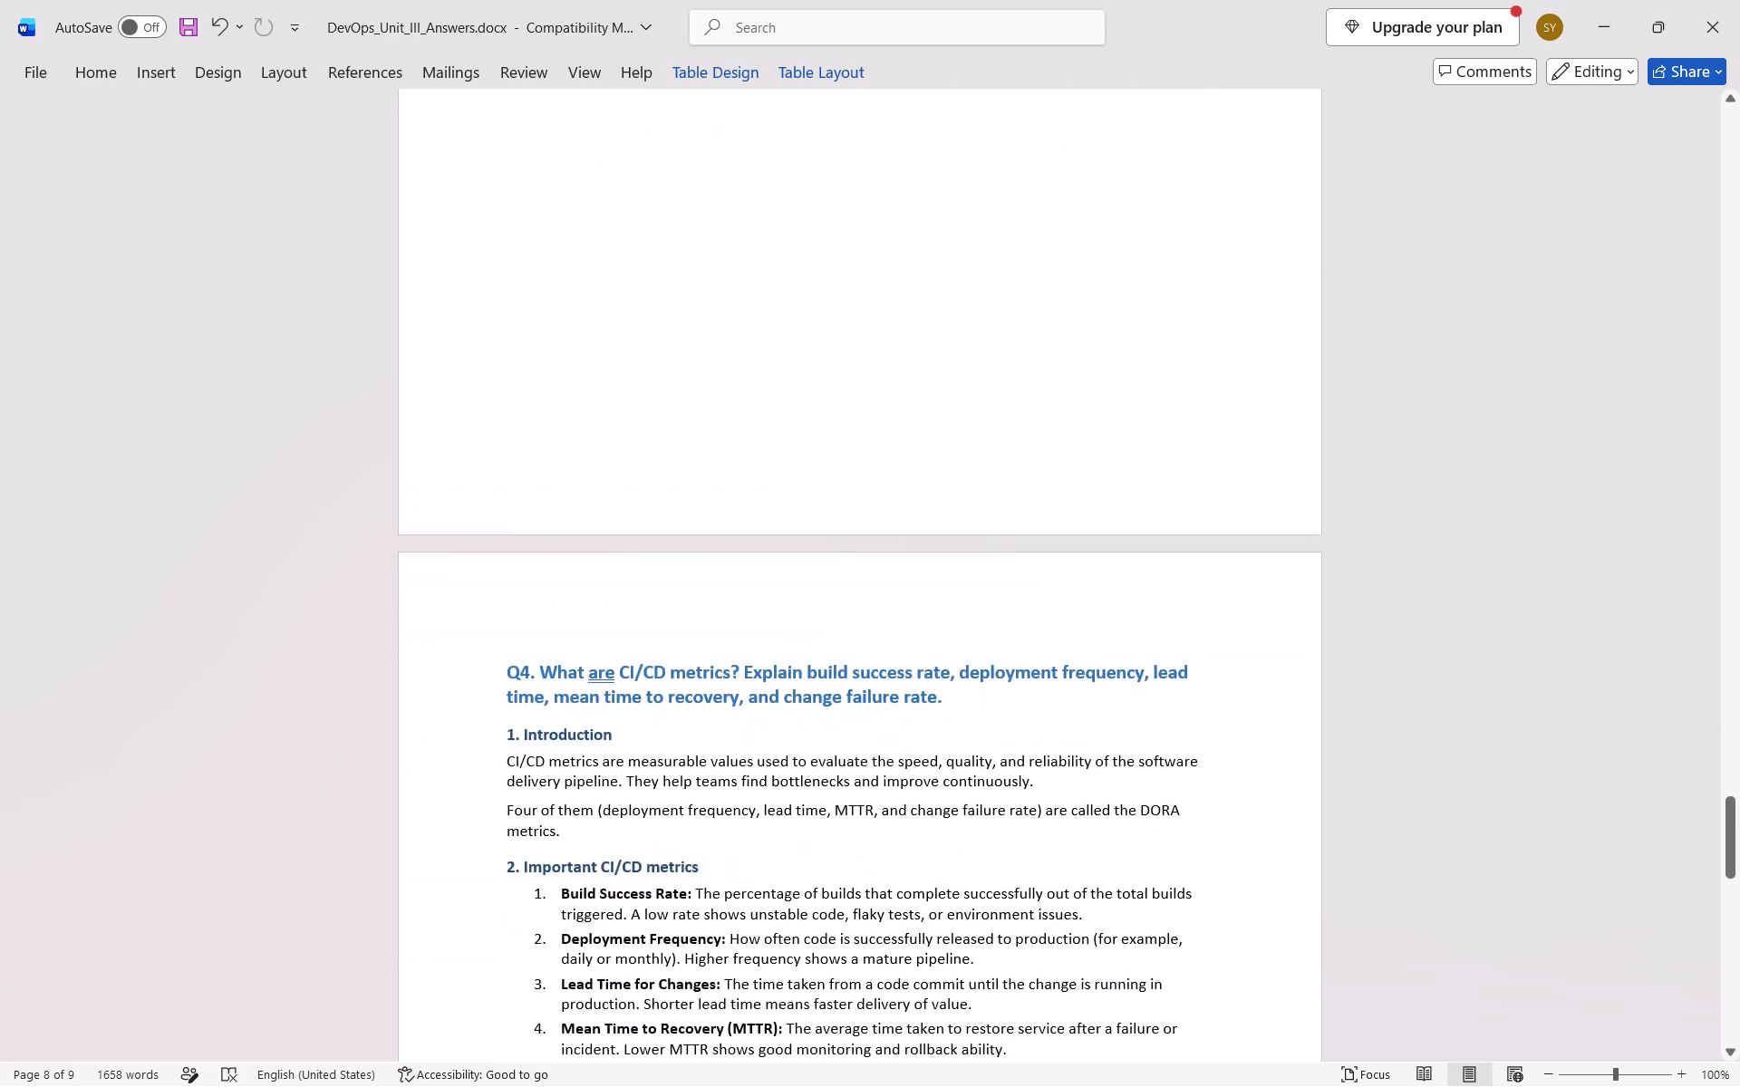
scroll(1035, 634, down, 6)
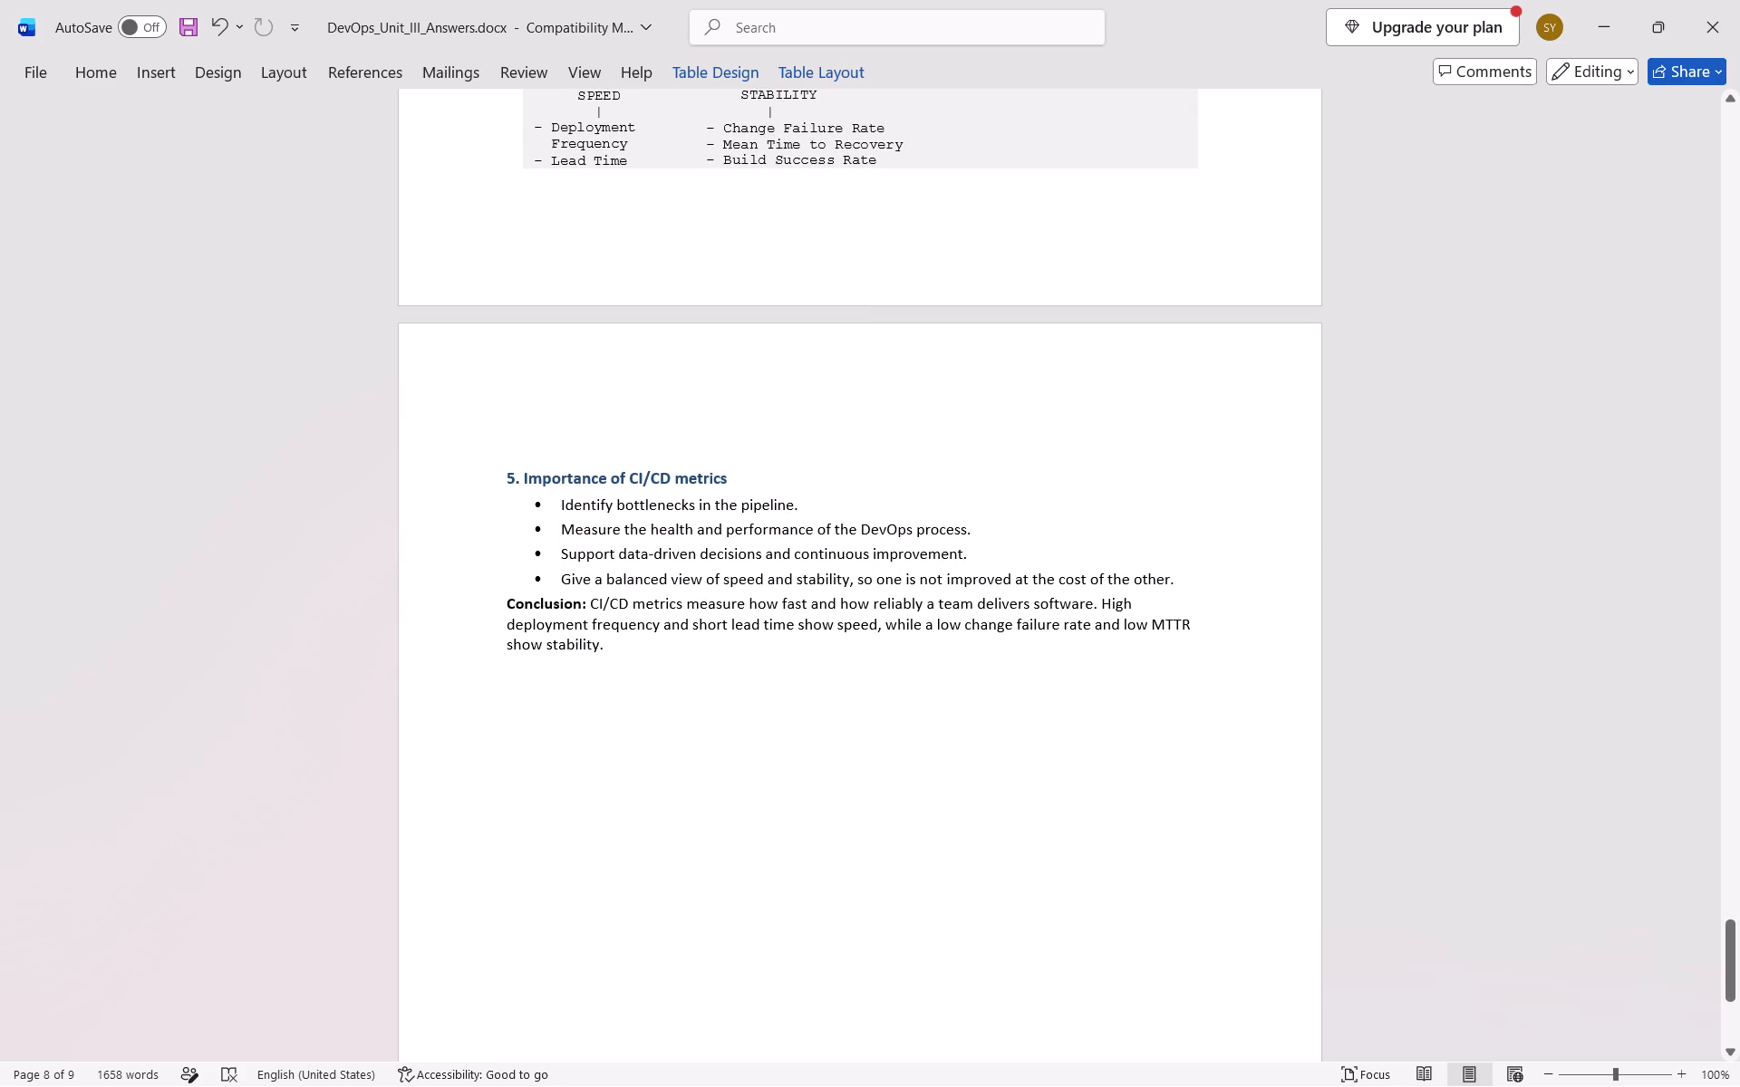
scroll(554, 615, up, 1)
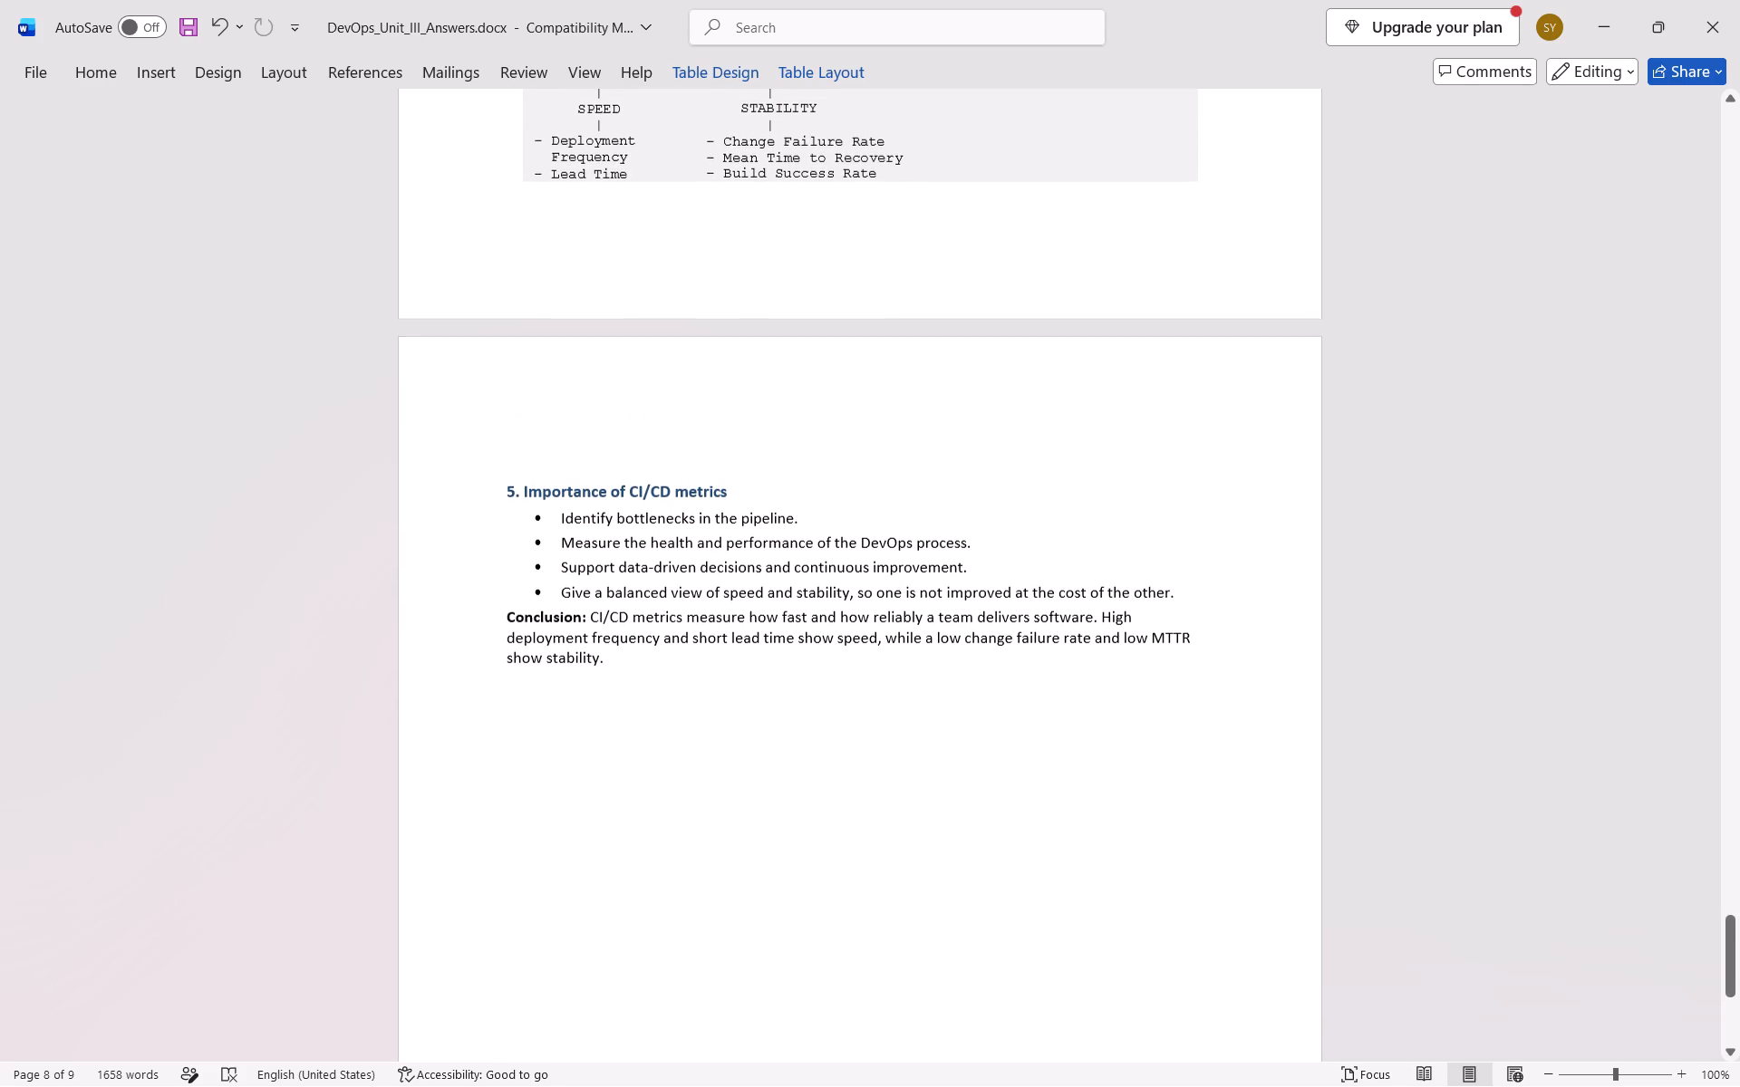
scroll(554, 615, up, 2)
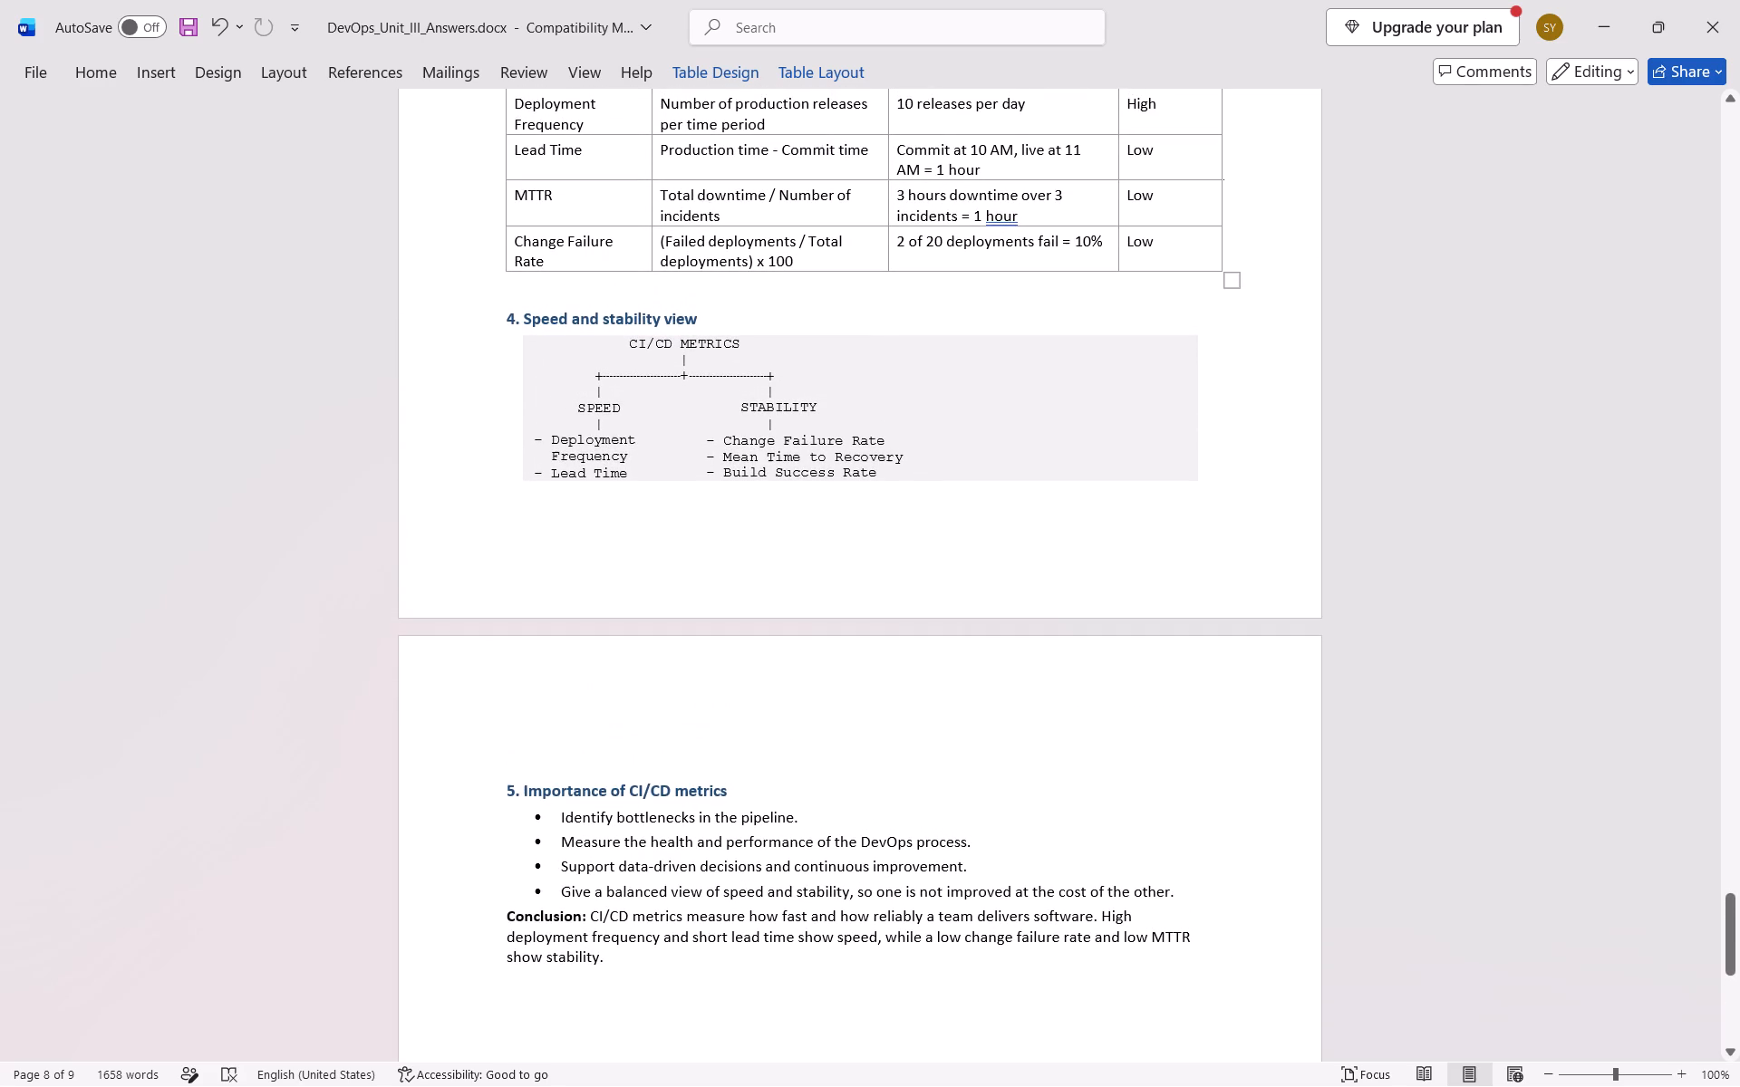
scroll(599, 393, up, 1)
scroll(782, 306, up, 1)
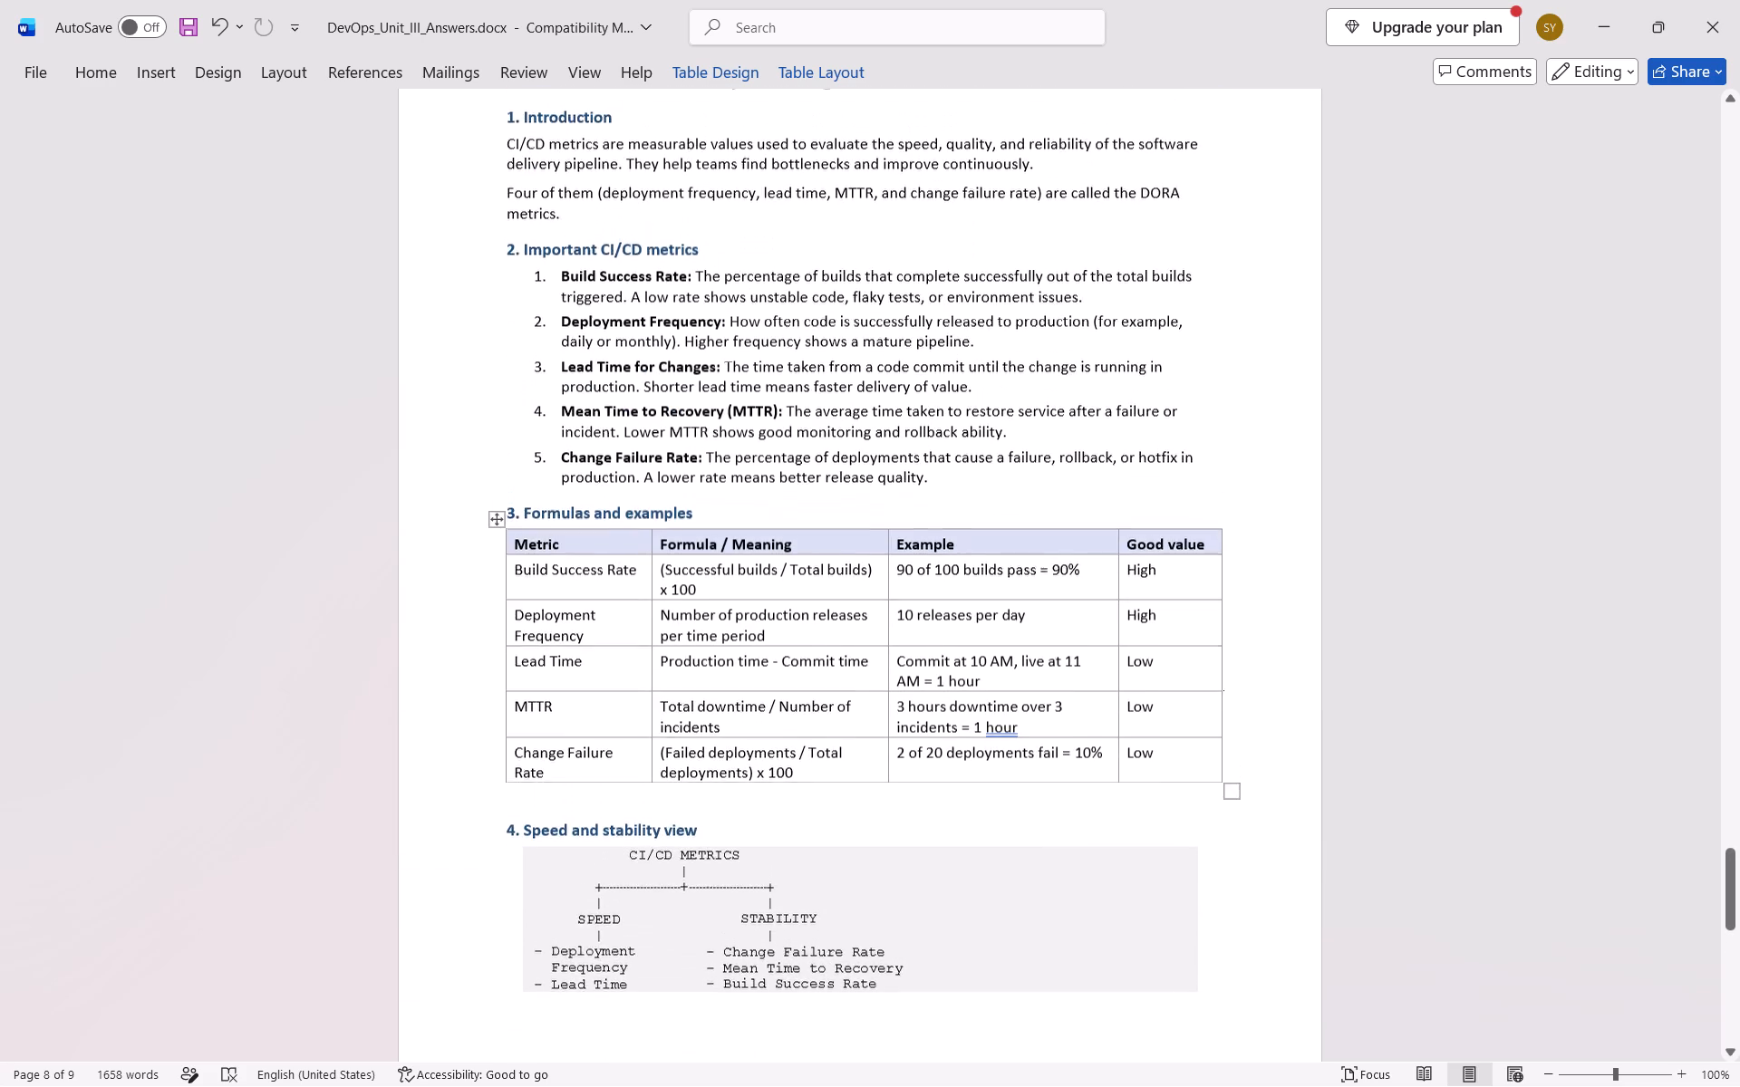
scroll(782, 306, up, 1)
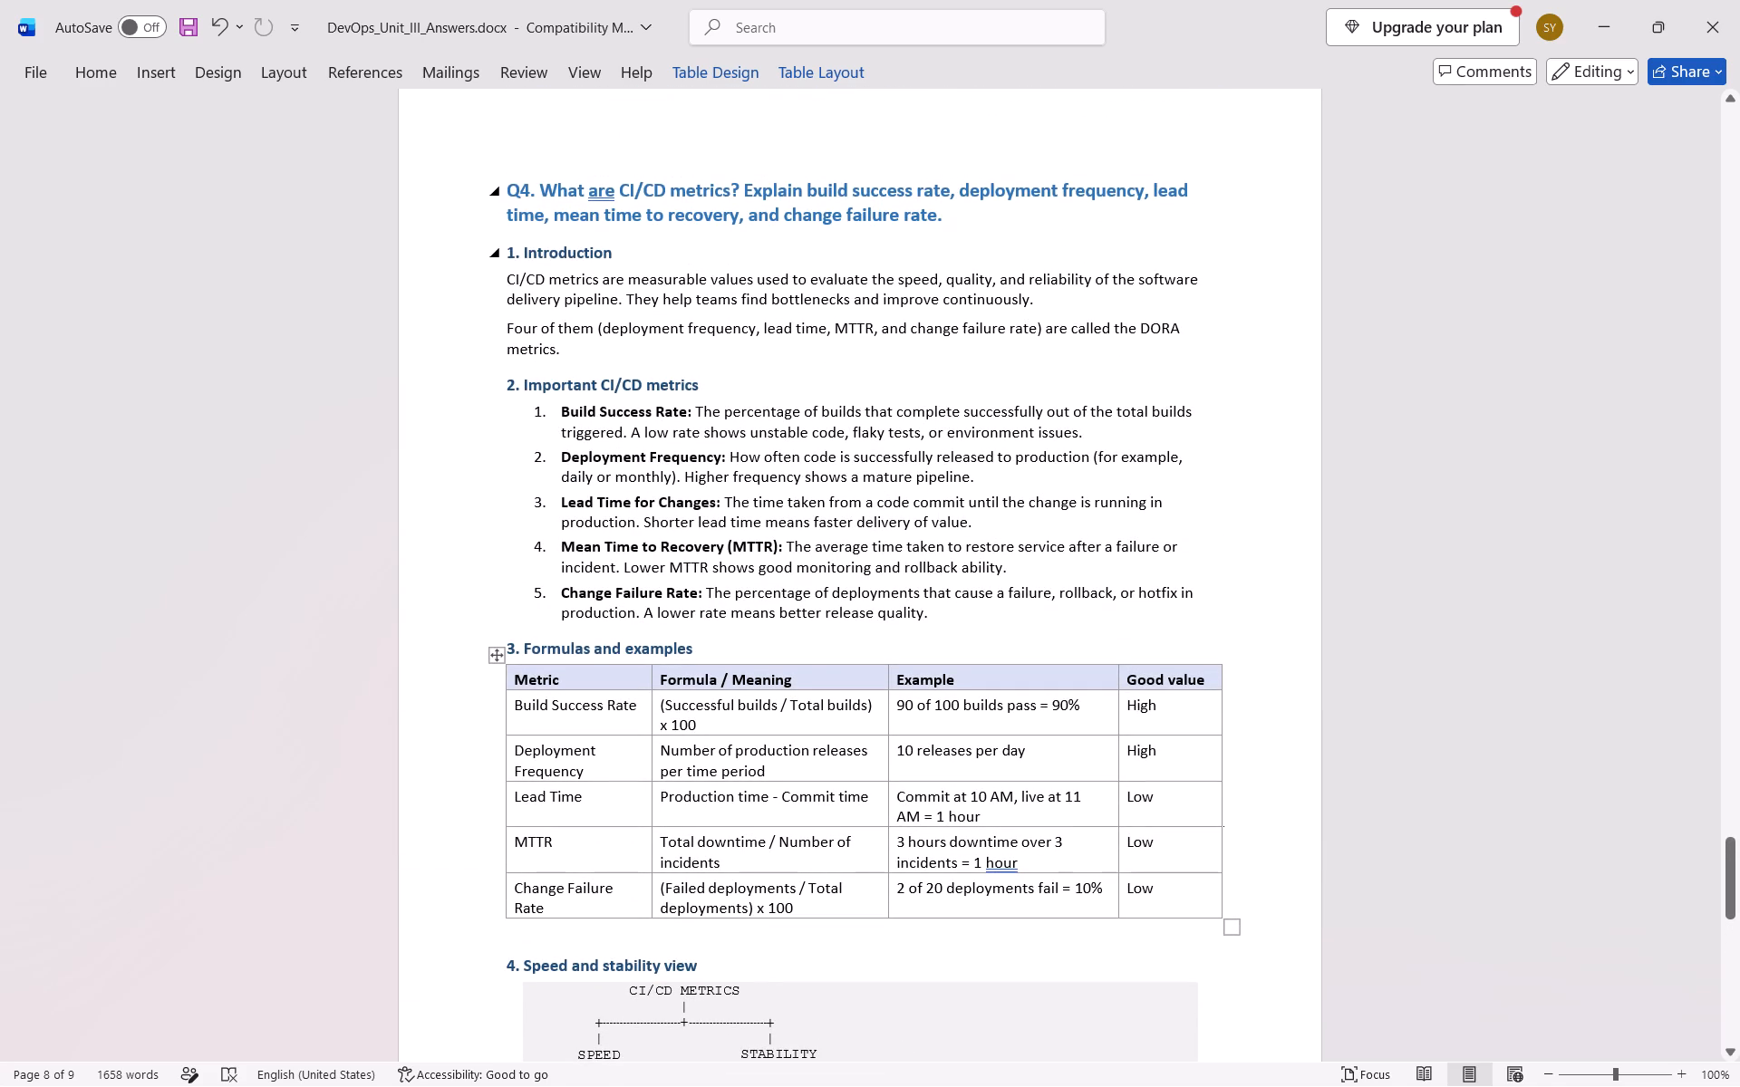
Remove the number from Q4's Introduction heading and join it directly beneath the Q4 title with a line break.
click(507, 254)
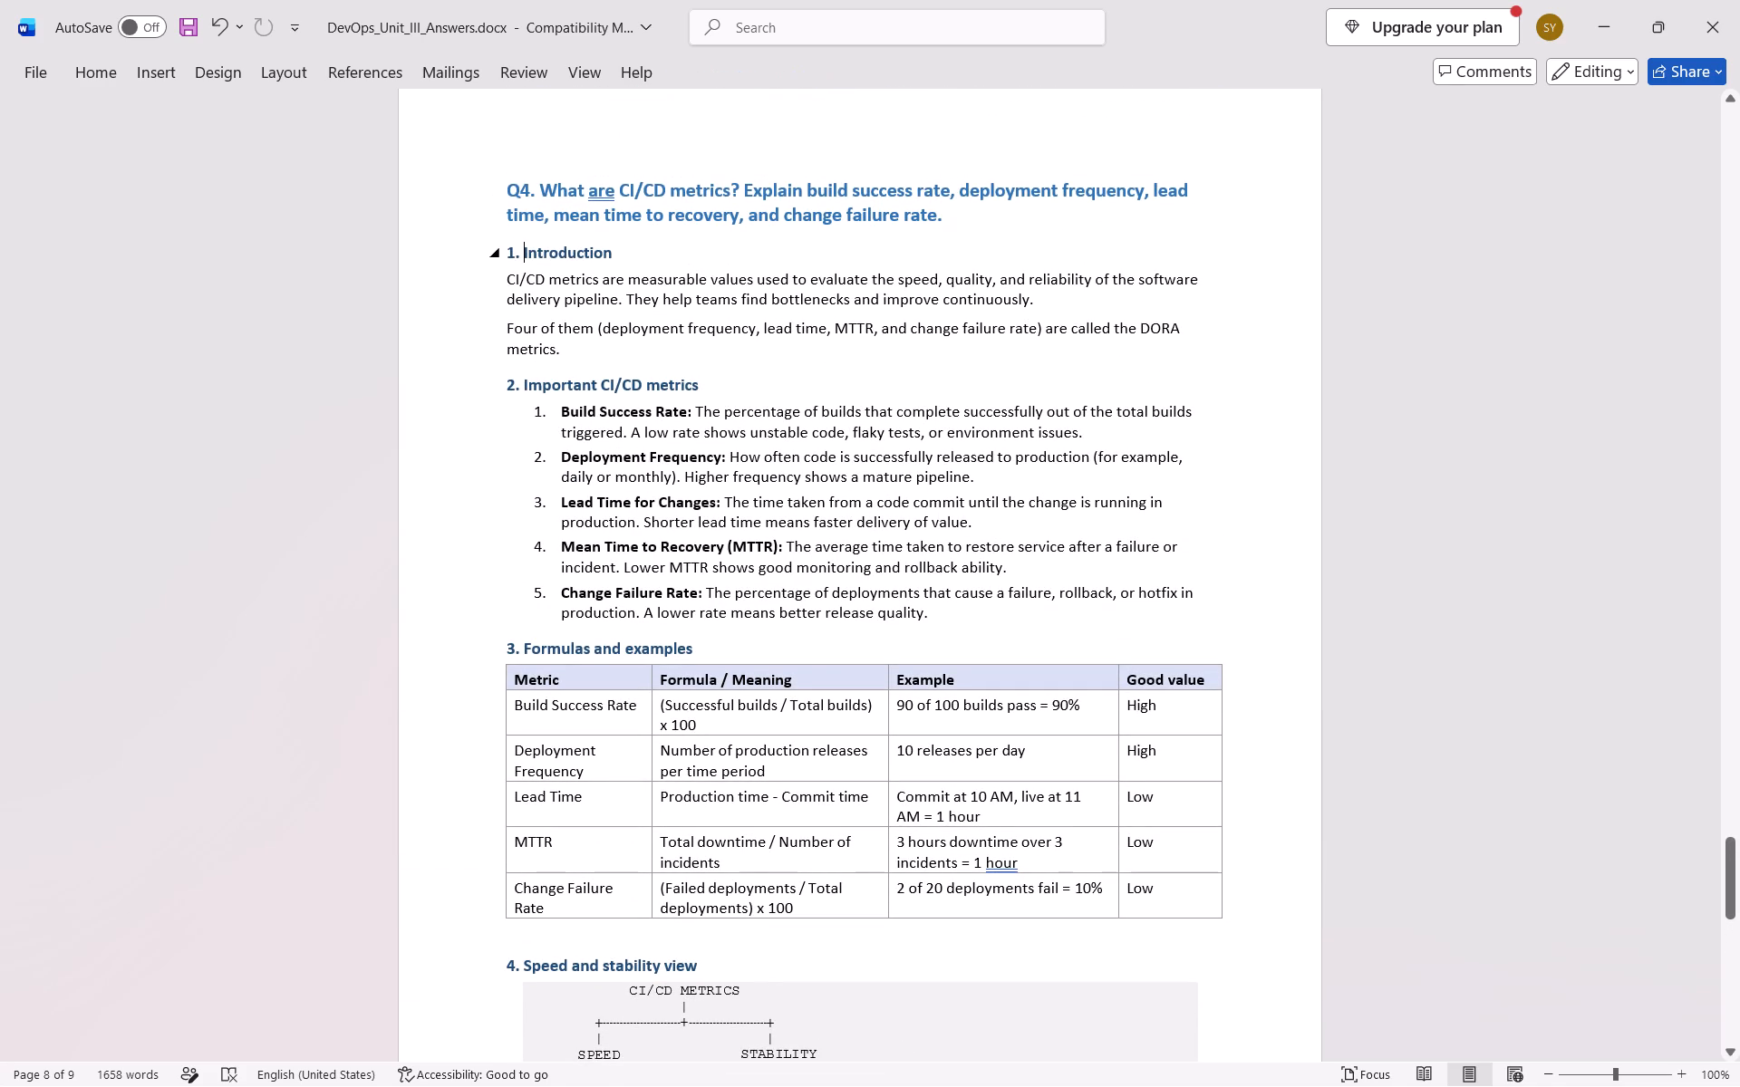
key(BackSpace)
key(BackSpace)
key(BackSpace)
key(BackSpace)
key(shift+Return)
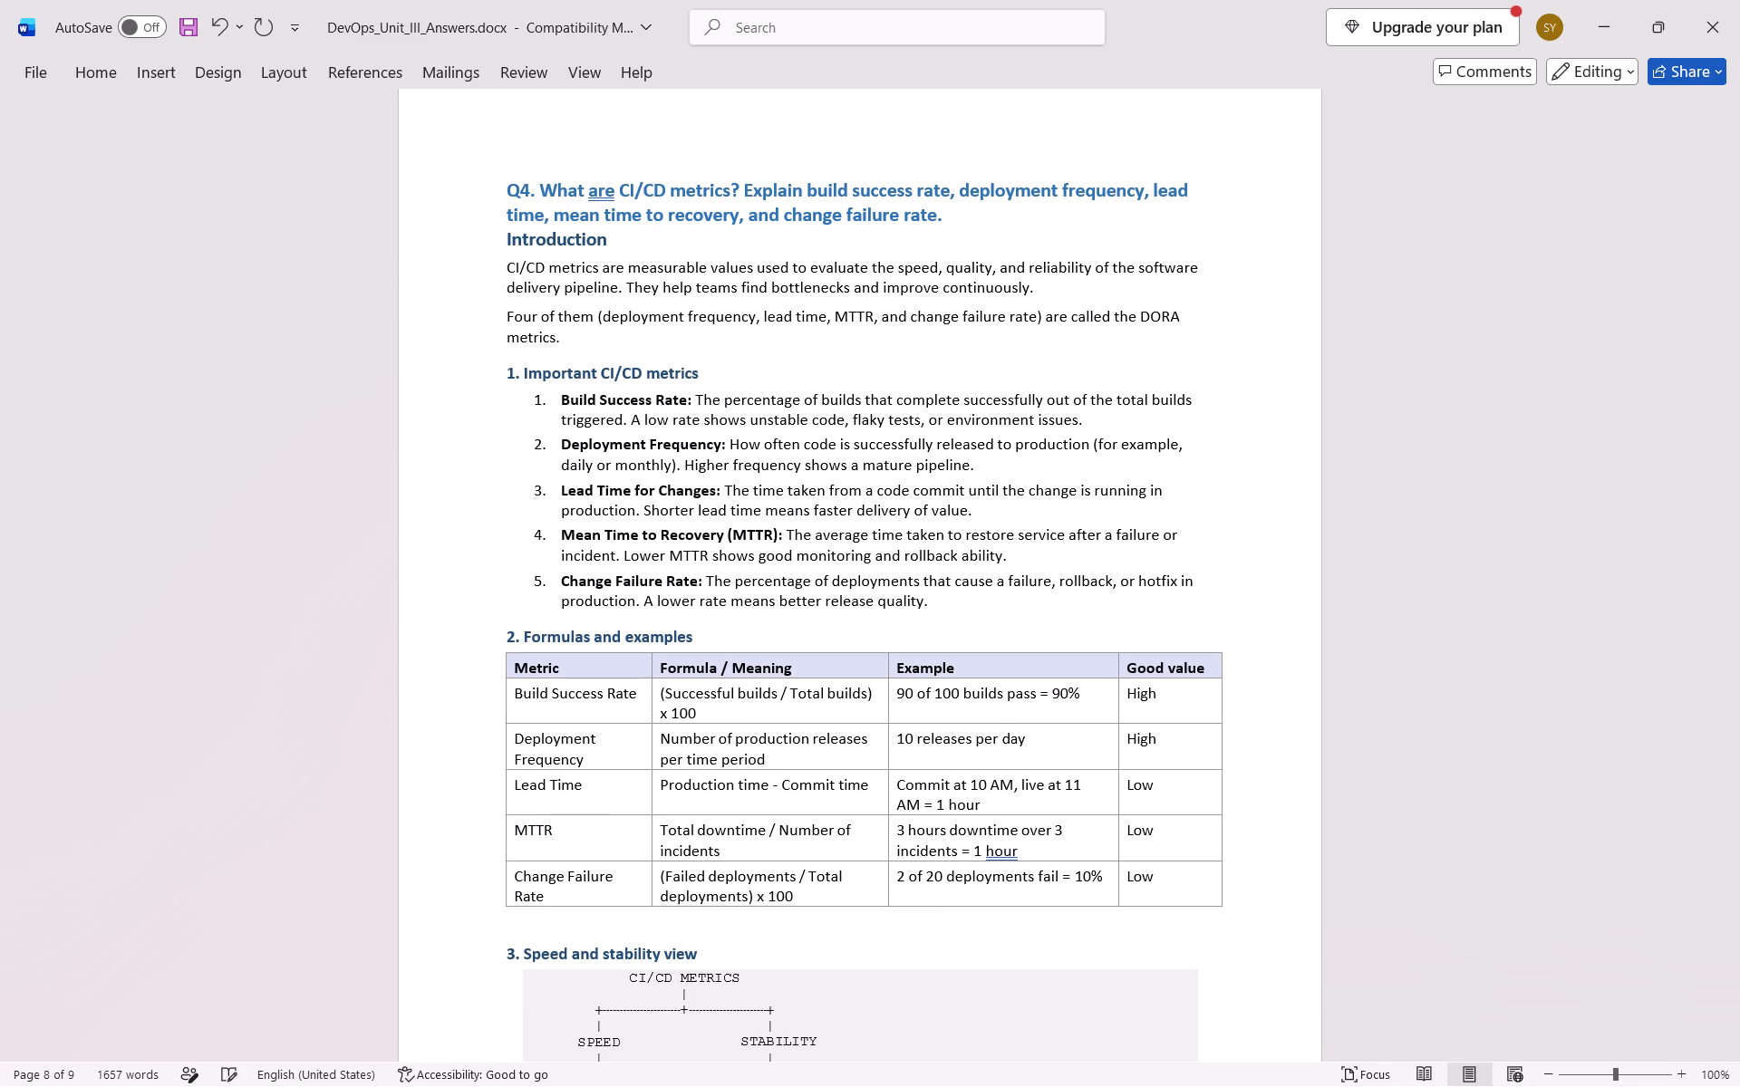
Join the first introduction paragraph to the Introduction line with a line break and remove the paragraph's bold formatting.
key(Down)
key(BackSpace)
key(shift+Return)
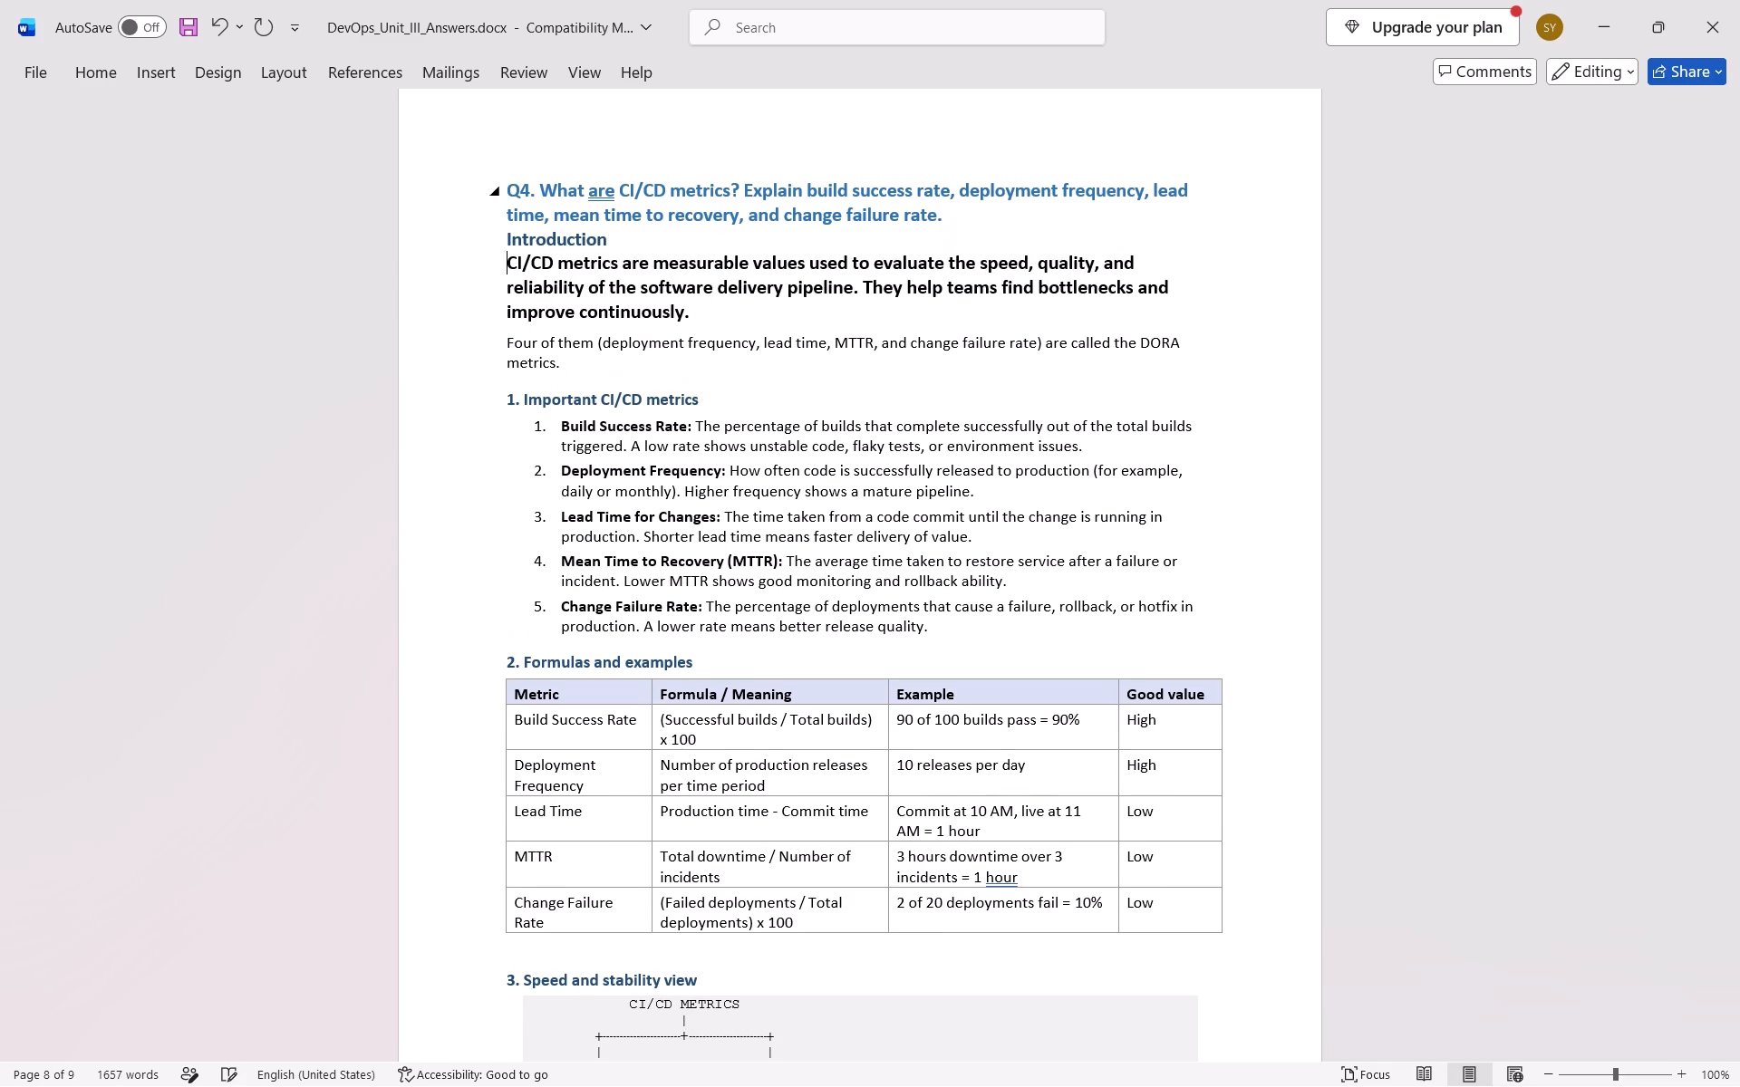
key(Down)
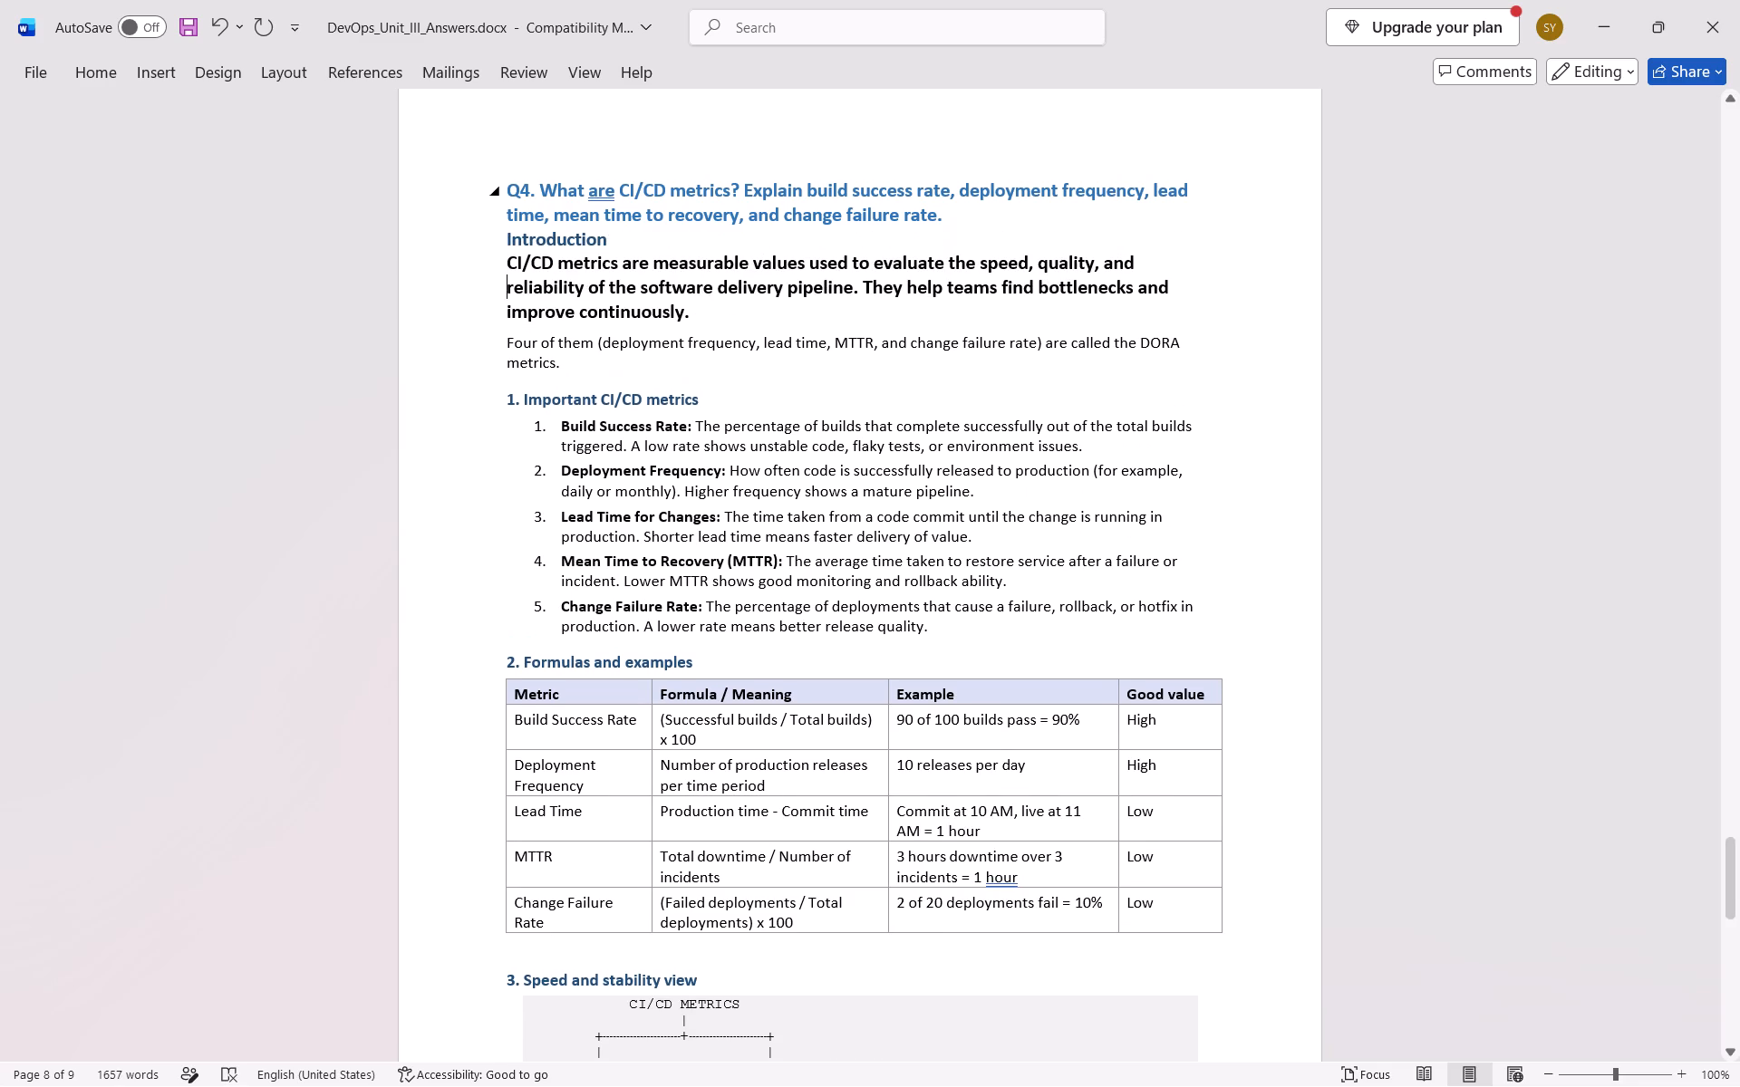
drag(504, 262, 681, 303)
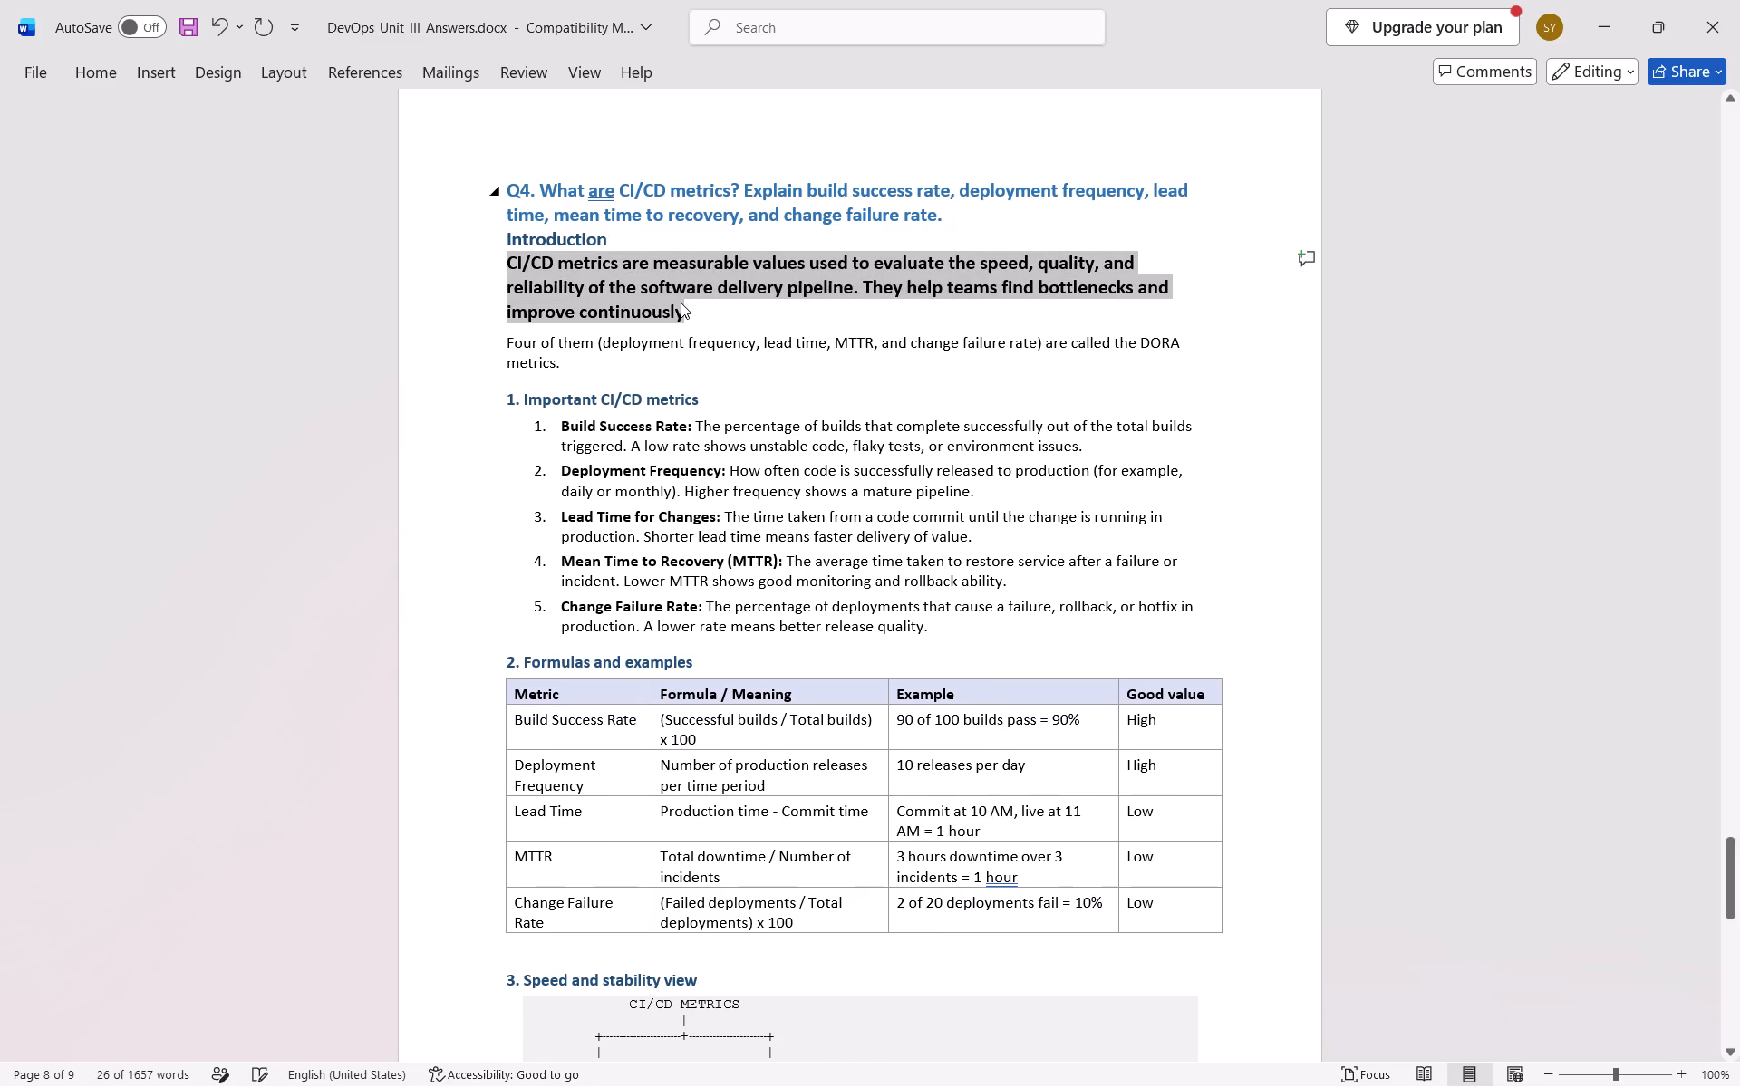
key(ctrl+b)
click(681, 303)
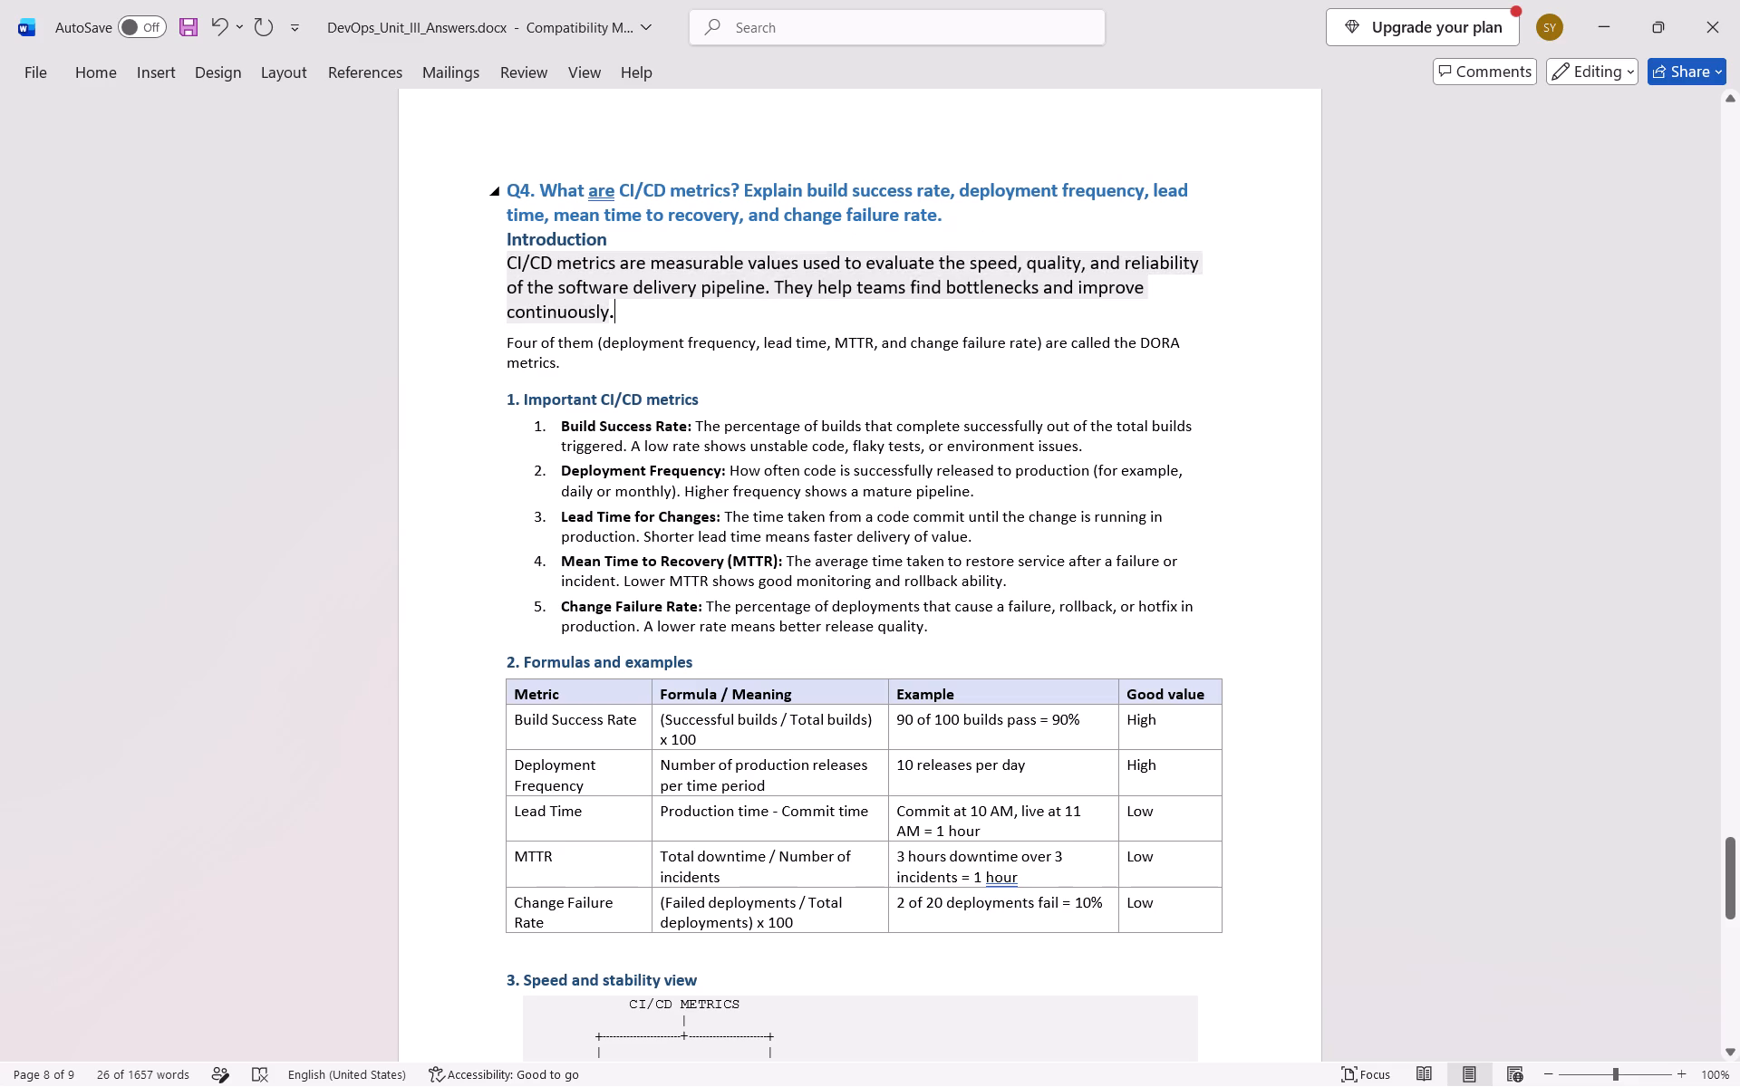
click(681, 303)
Join the "Four of them" DORA metrics paragraph to the introduction text above it with a line break.
click(508, 345)
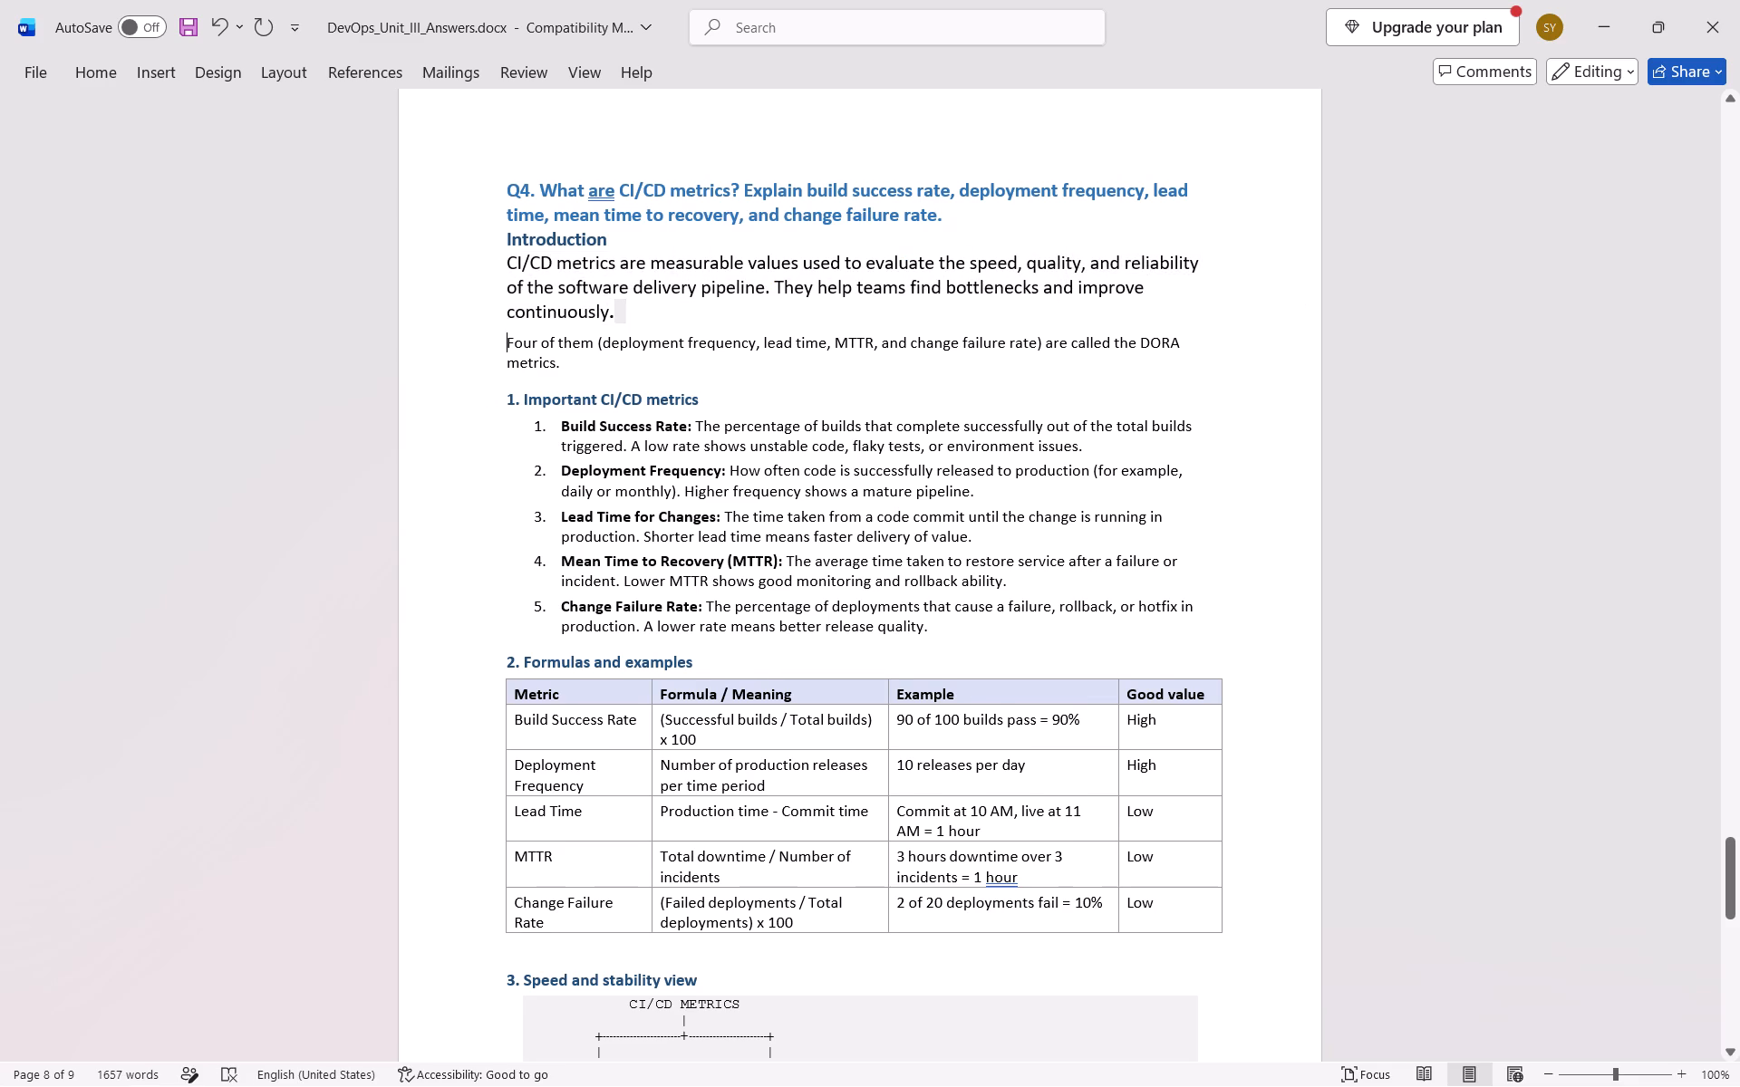
key(BackSpace)
key(shift+Return)
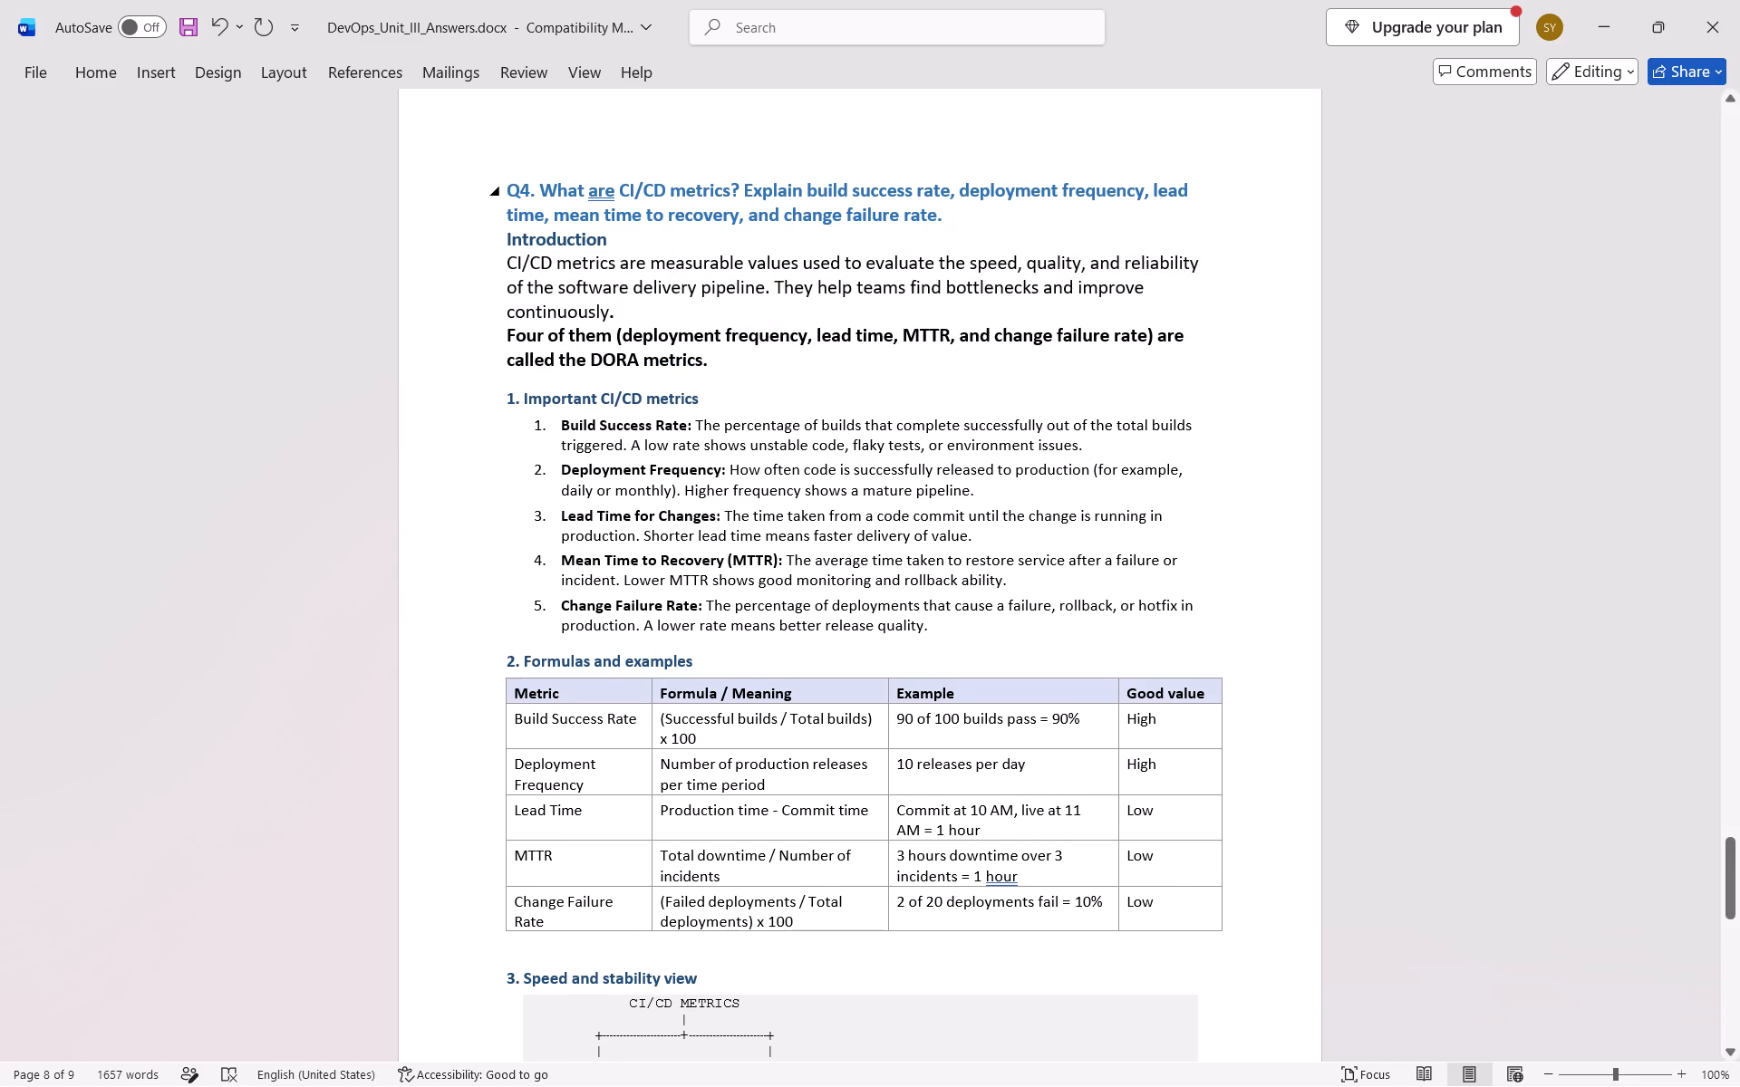
double_click(511, 331)
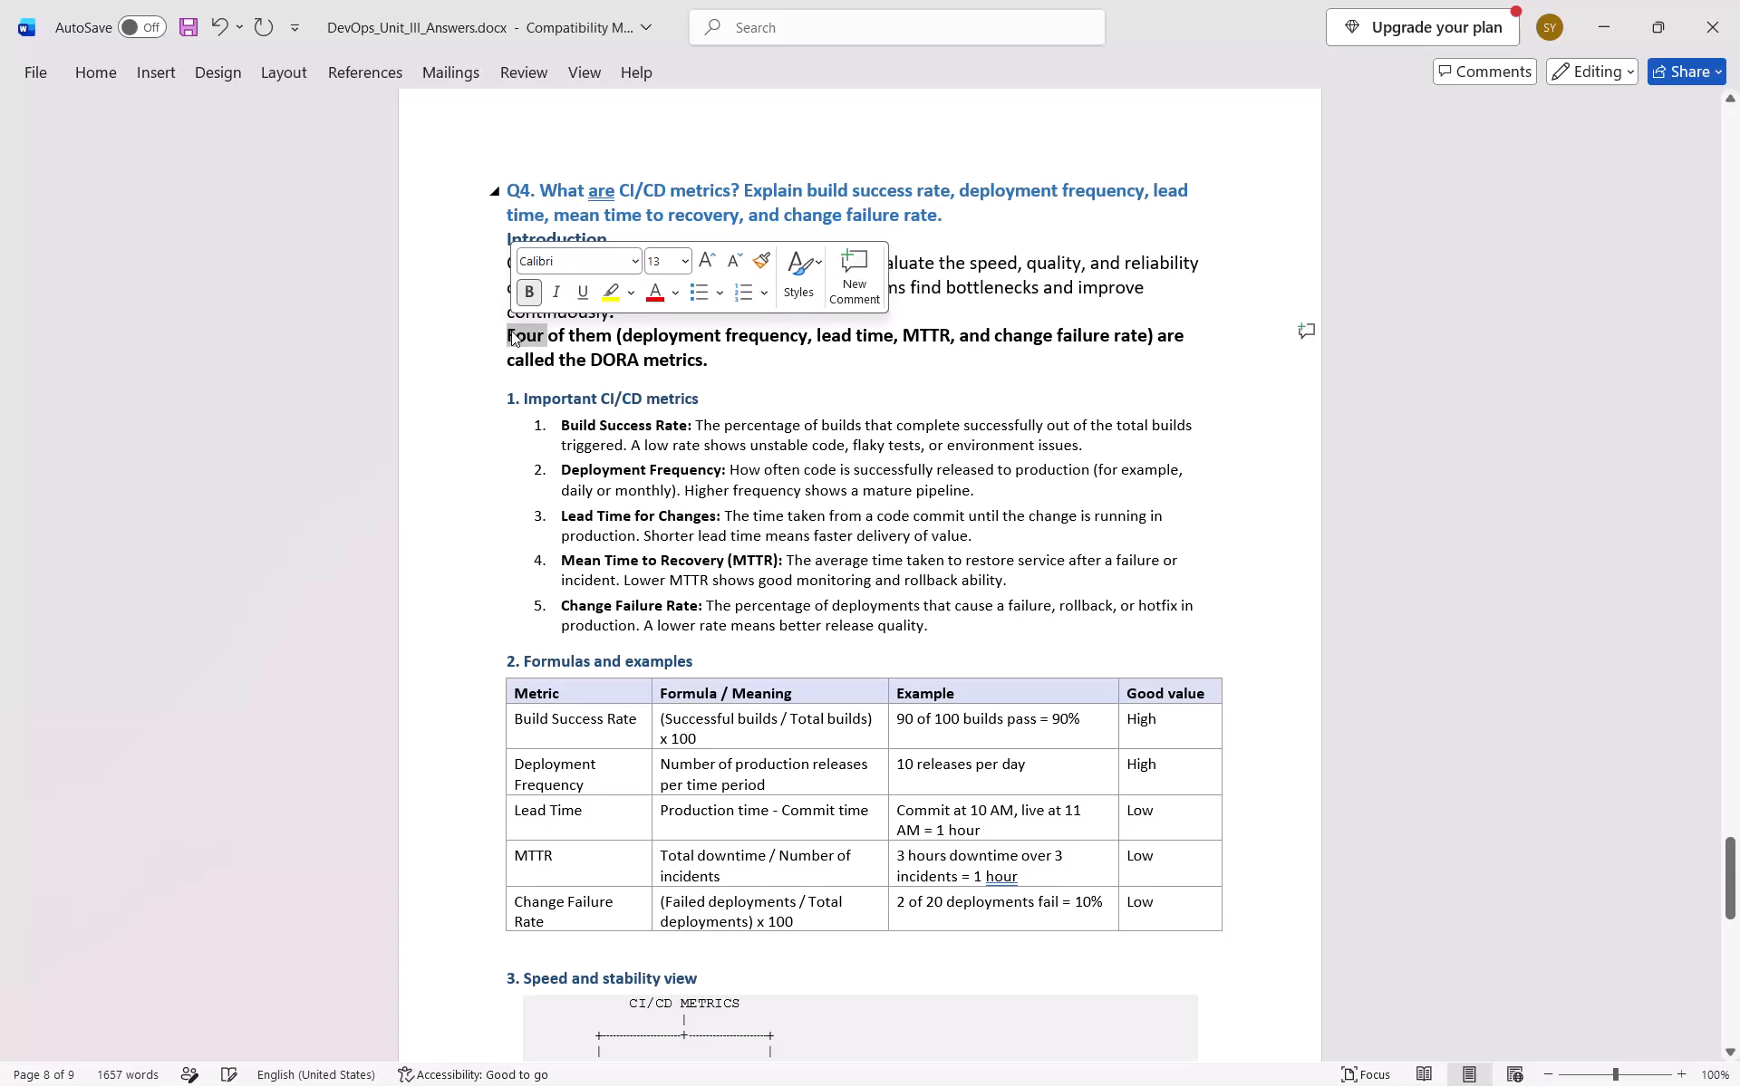
click(759, 457)
click(768, 433)
double_click(768, 433)
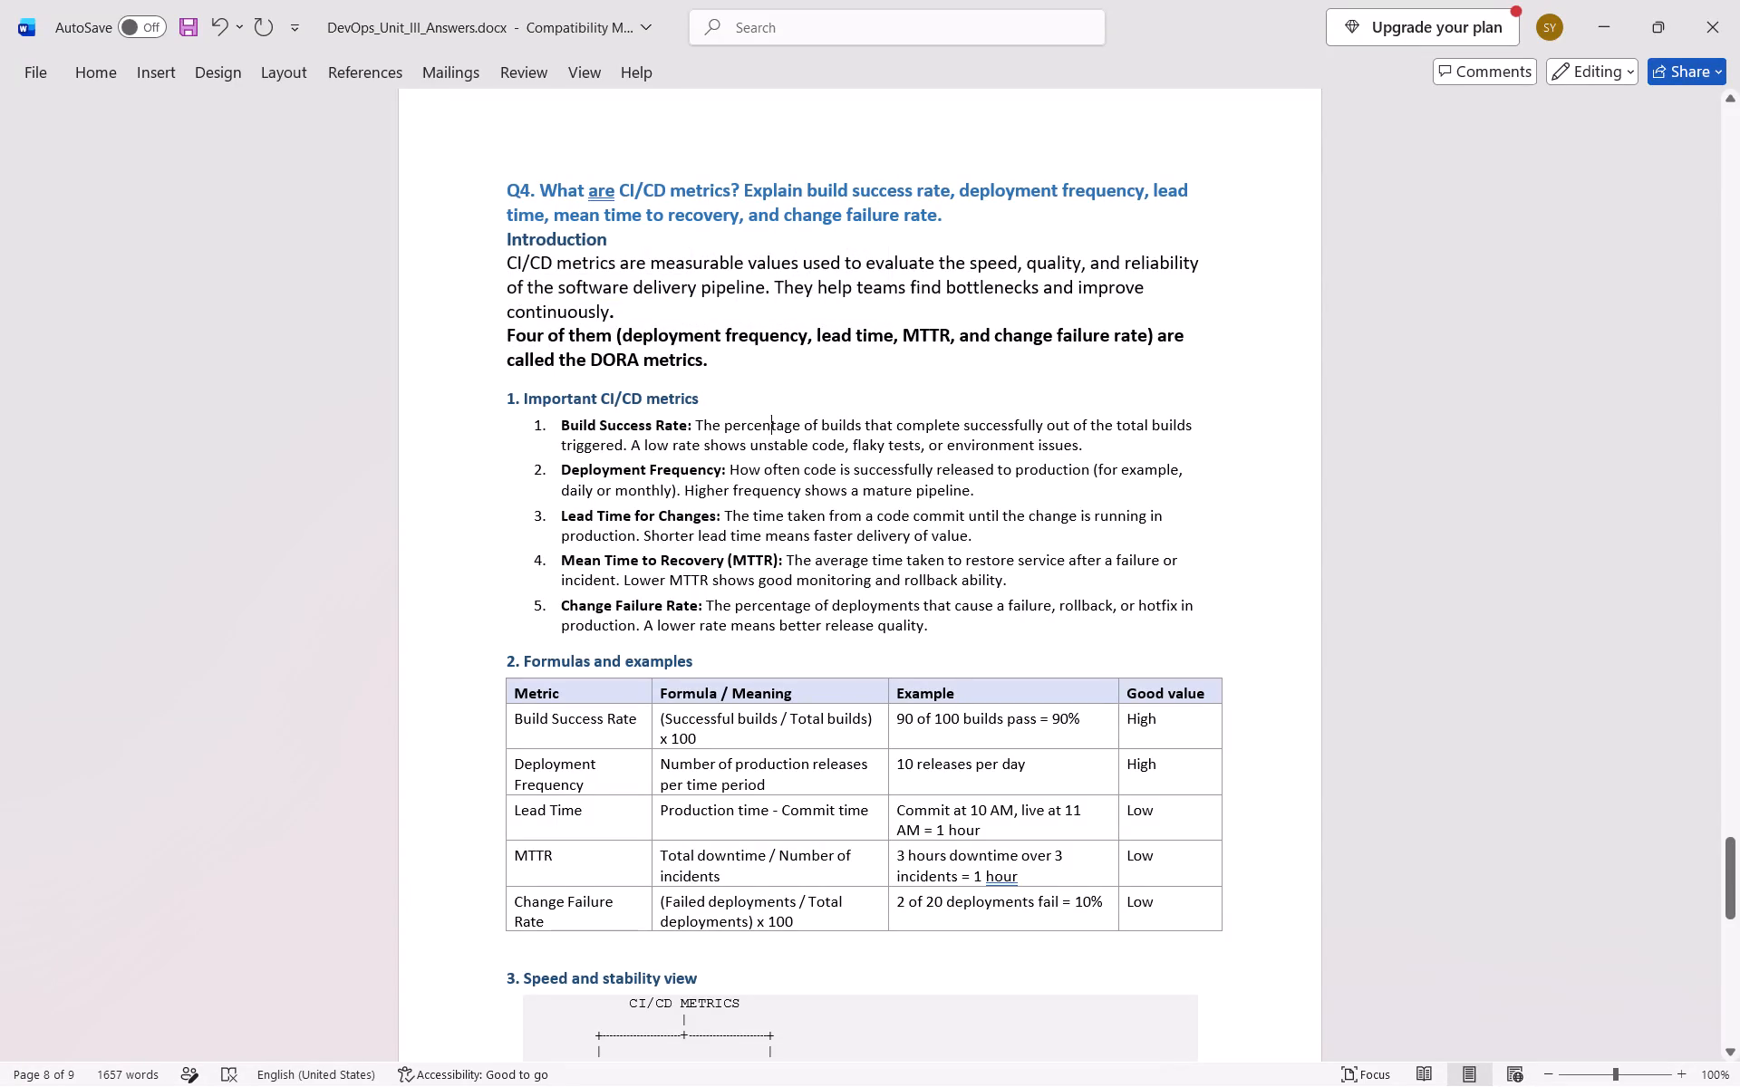
click(717, 435)
Reduce the Q4 title and all introduction text beneath it to 11 pt and remove their bold formatting.
drag(517, 187, 555, 234)
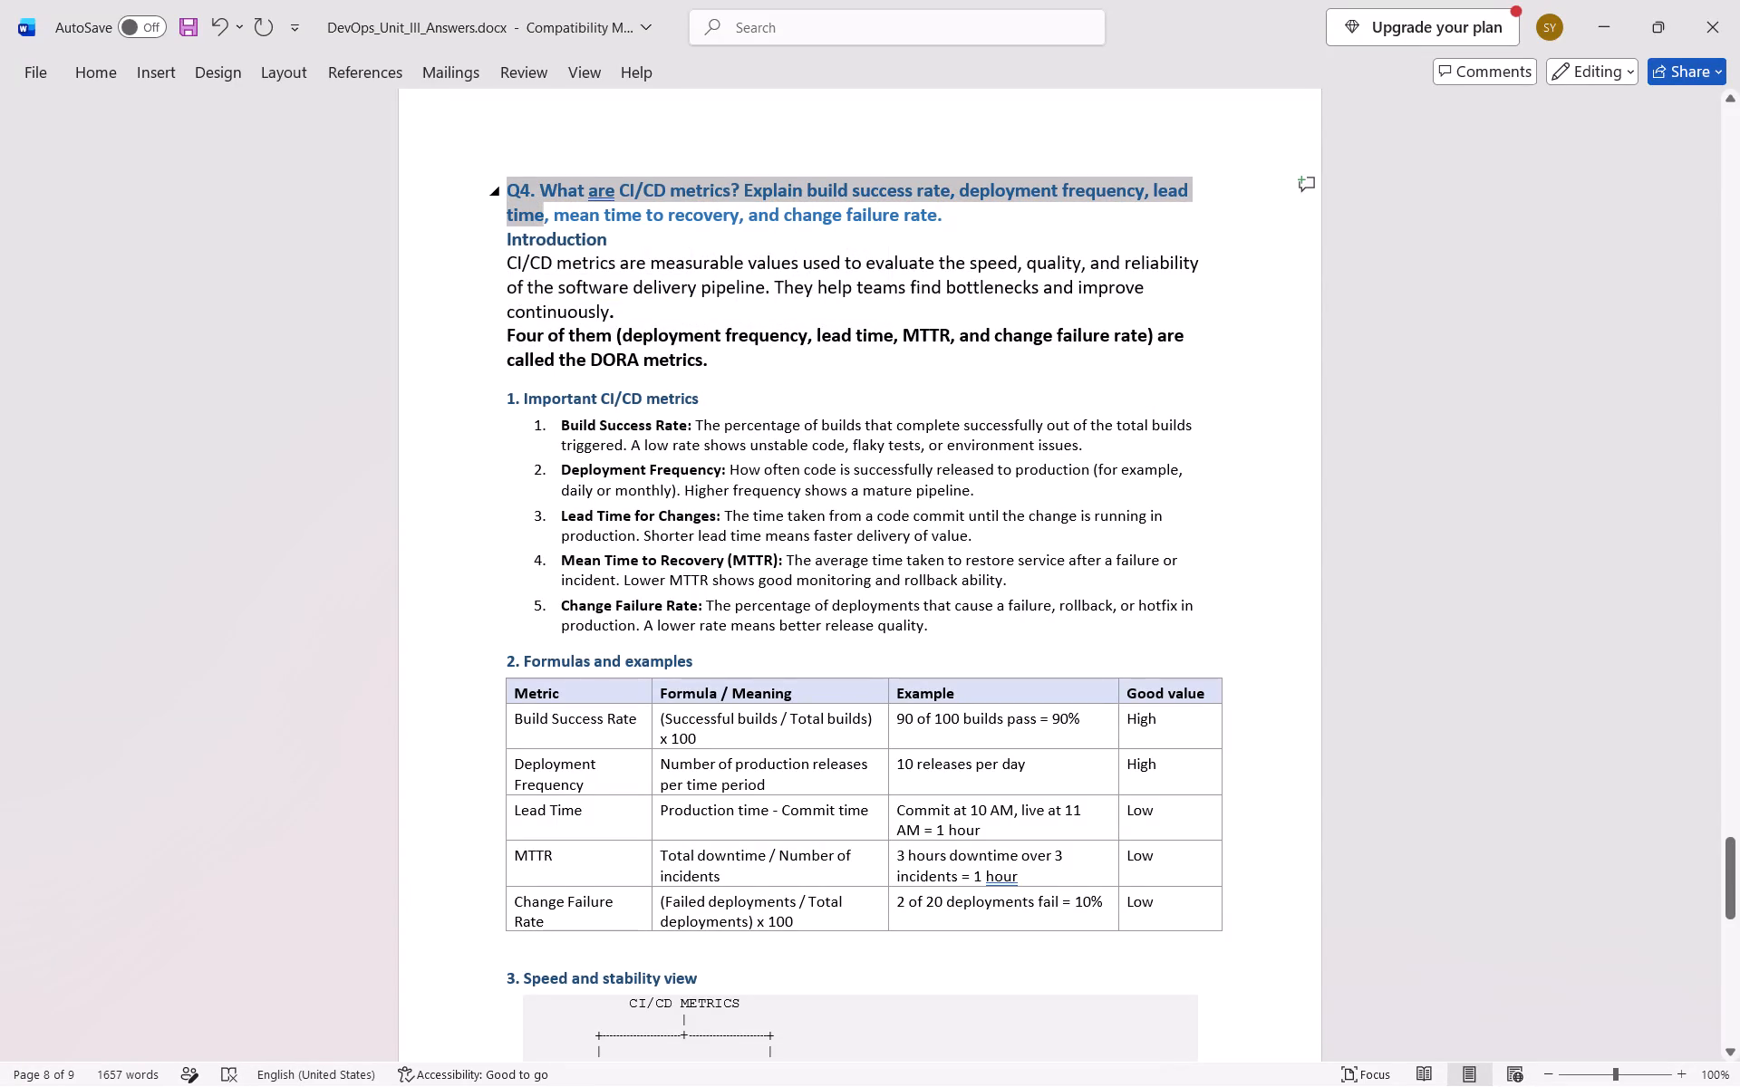
drag(555, 234, 727, 358)
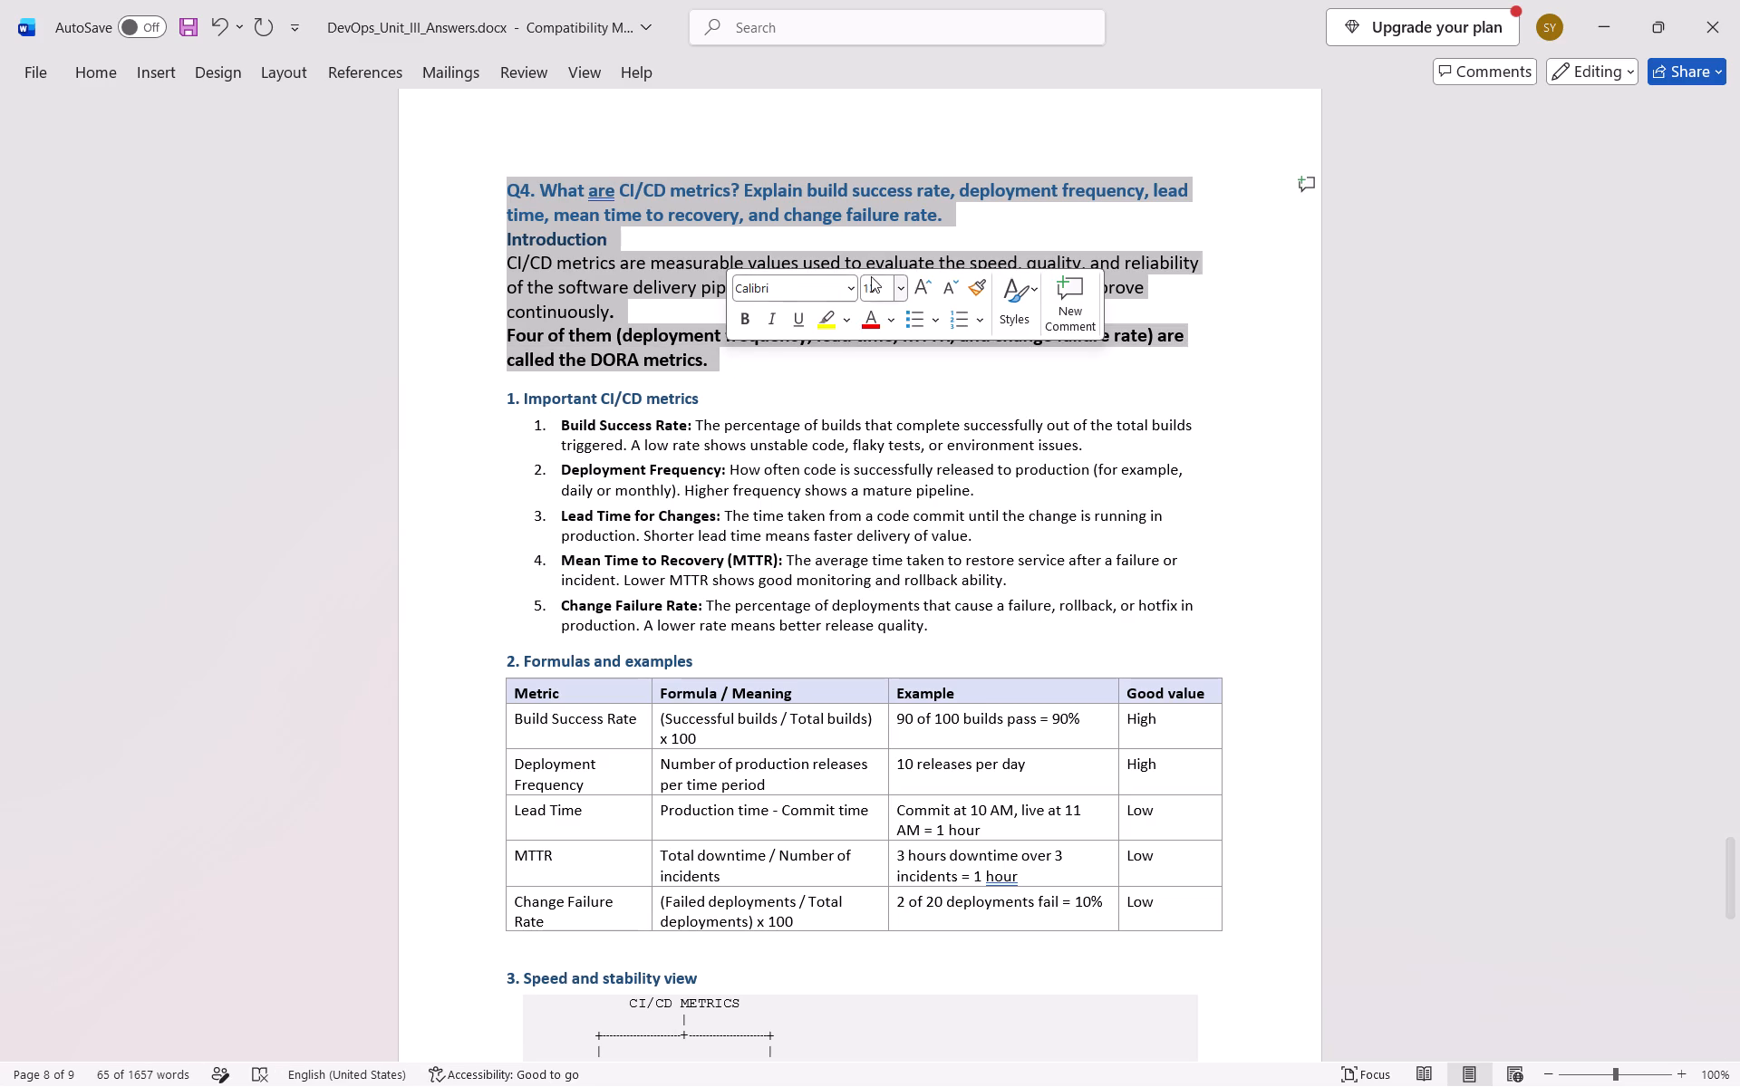
click(940, 295)
click(940, 295)
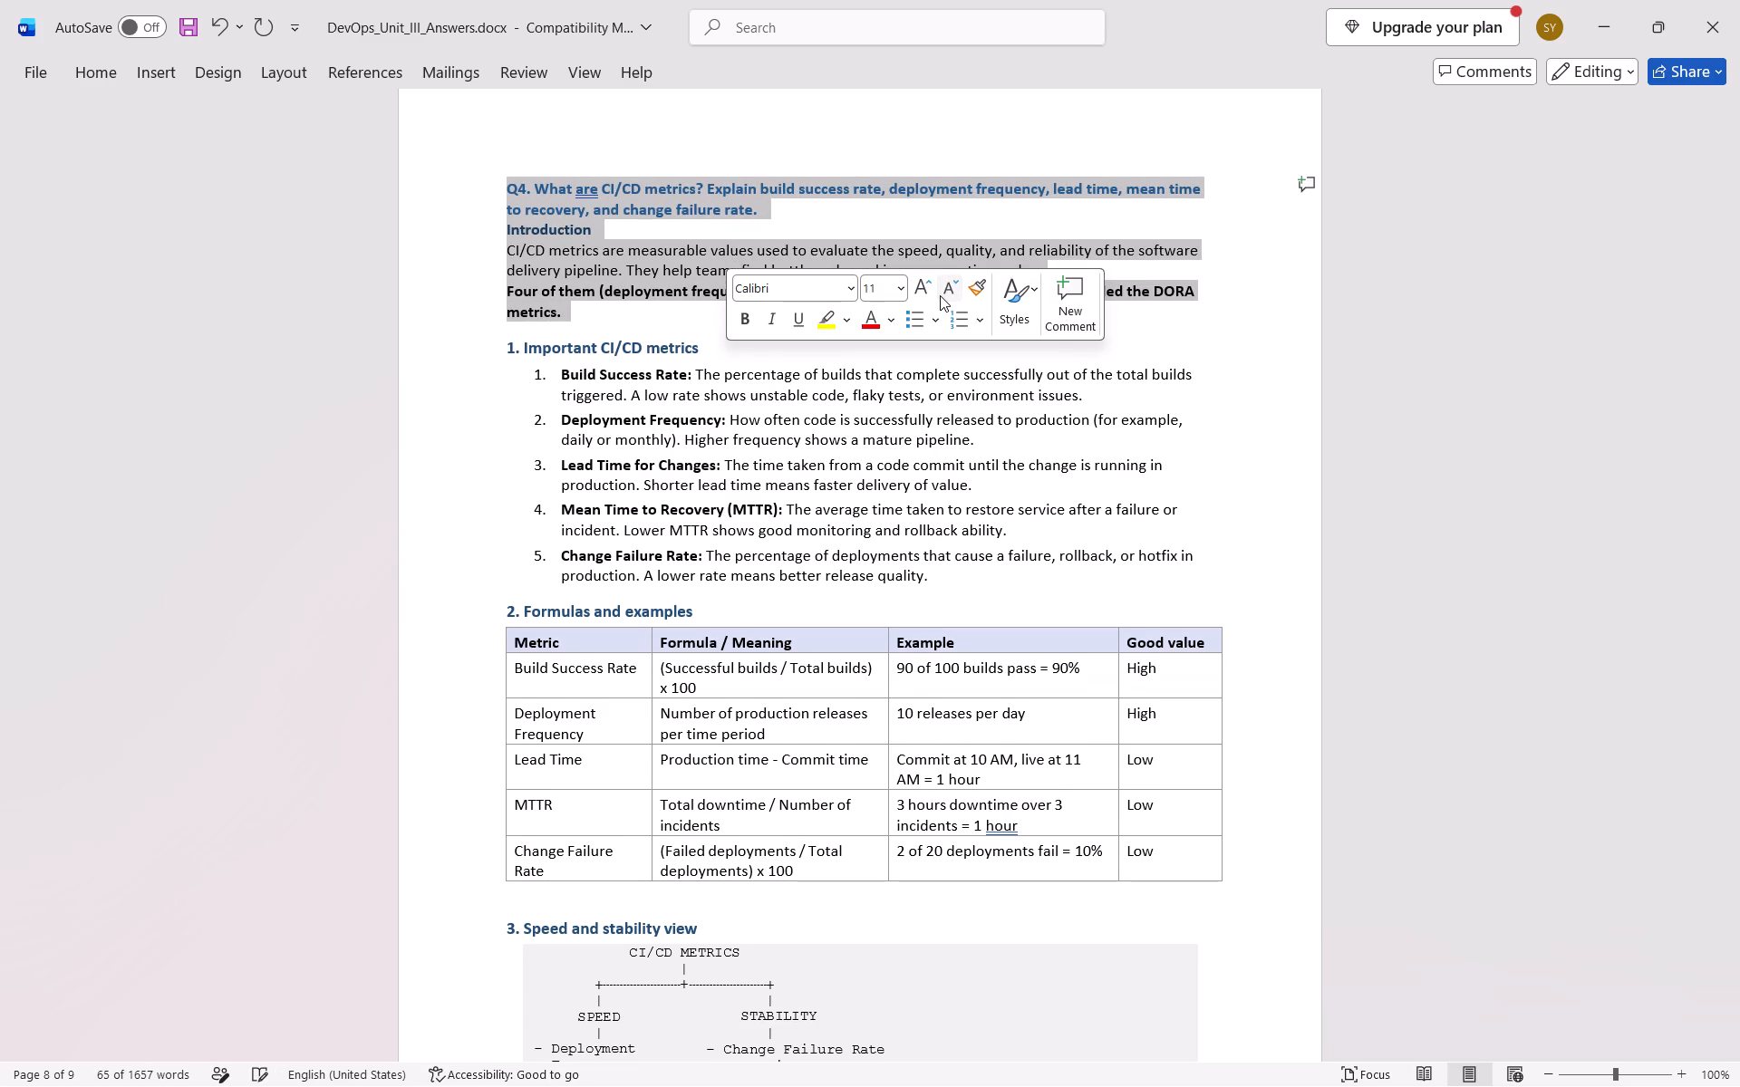
click(741, 323)
click(650, 314)
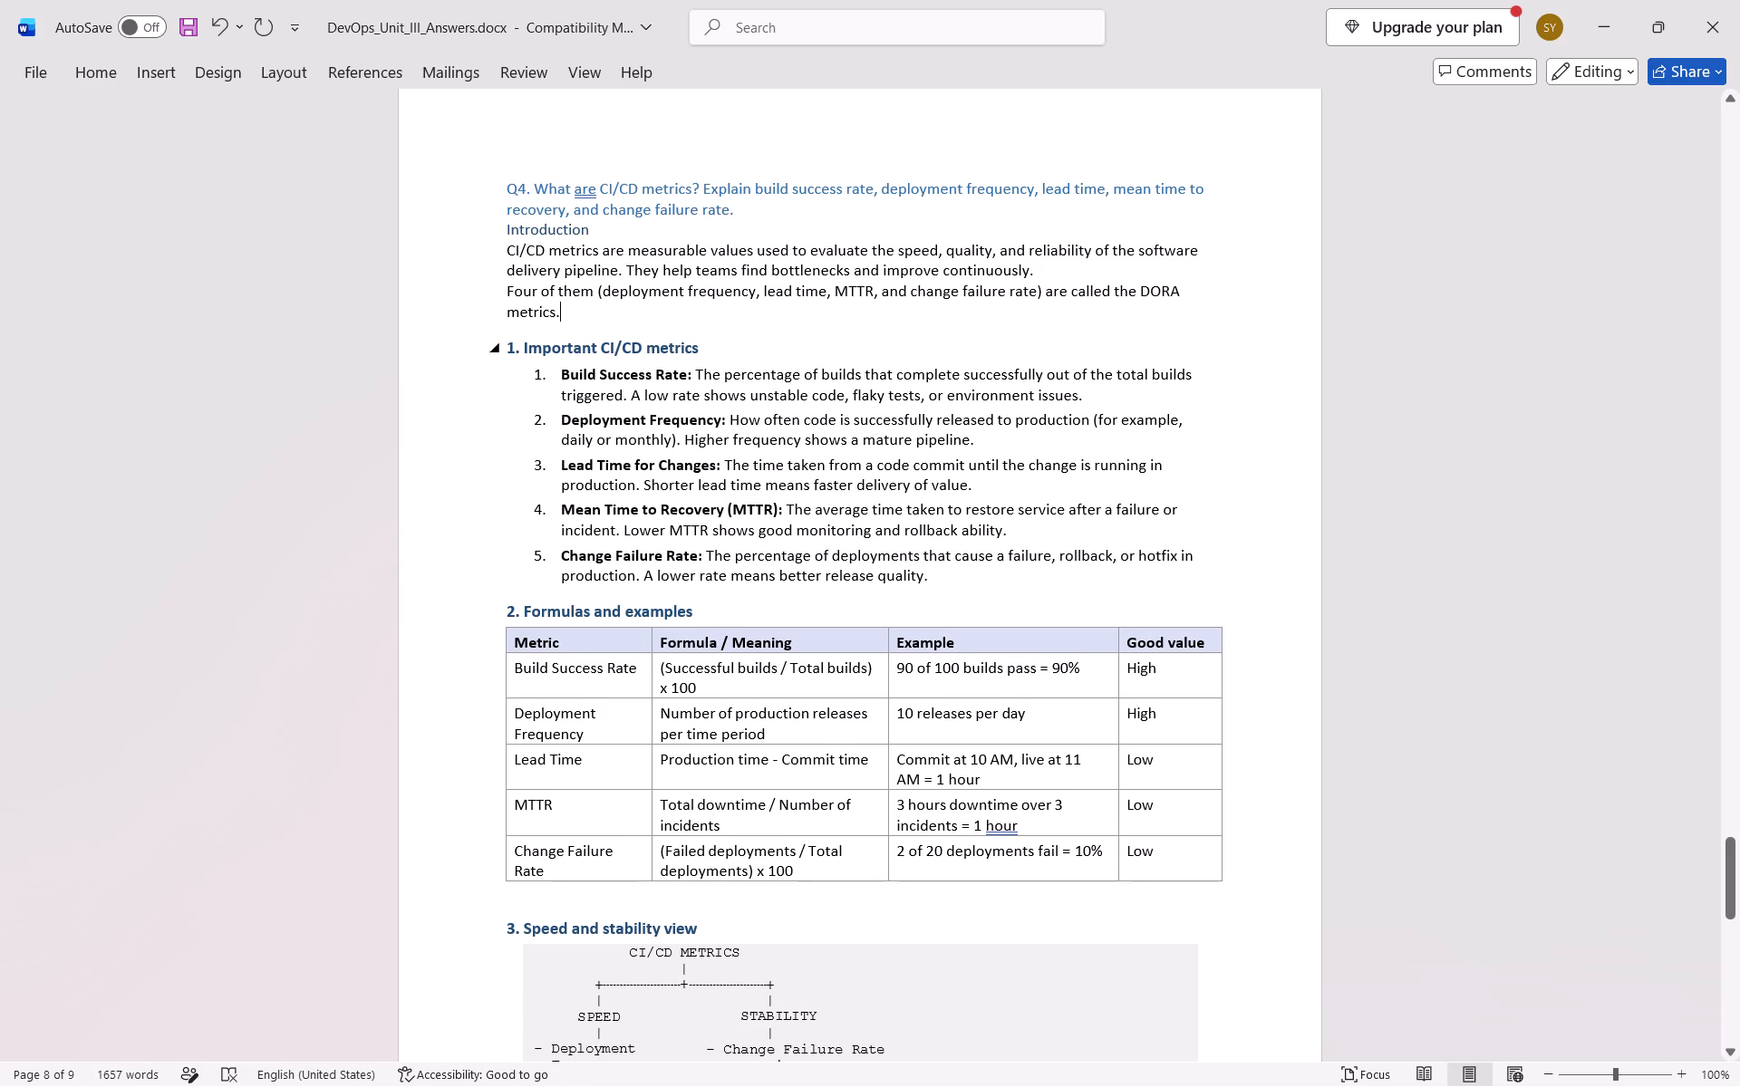
Check the spacing and page flow of the Q4 sections from Important CI/CD metrics through the conclusion.
click(518, 351)
click(518, 352)
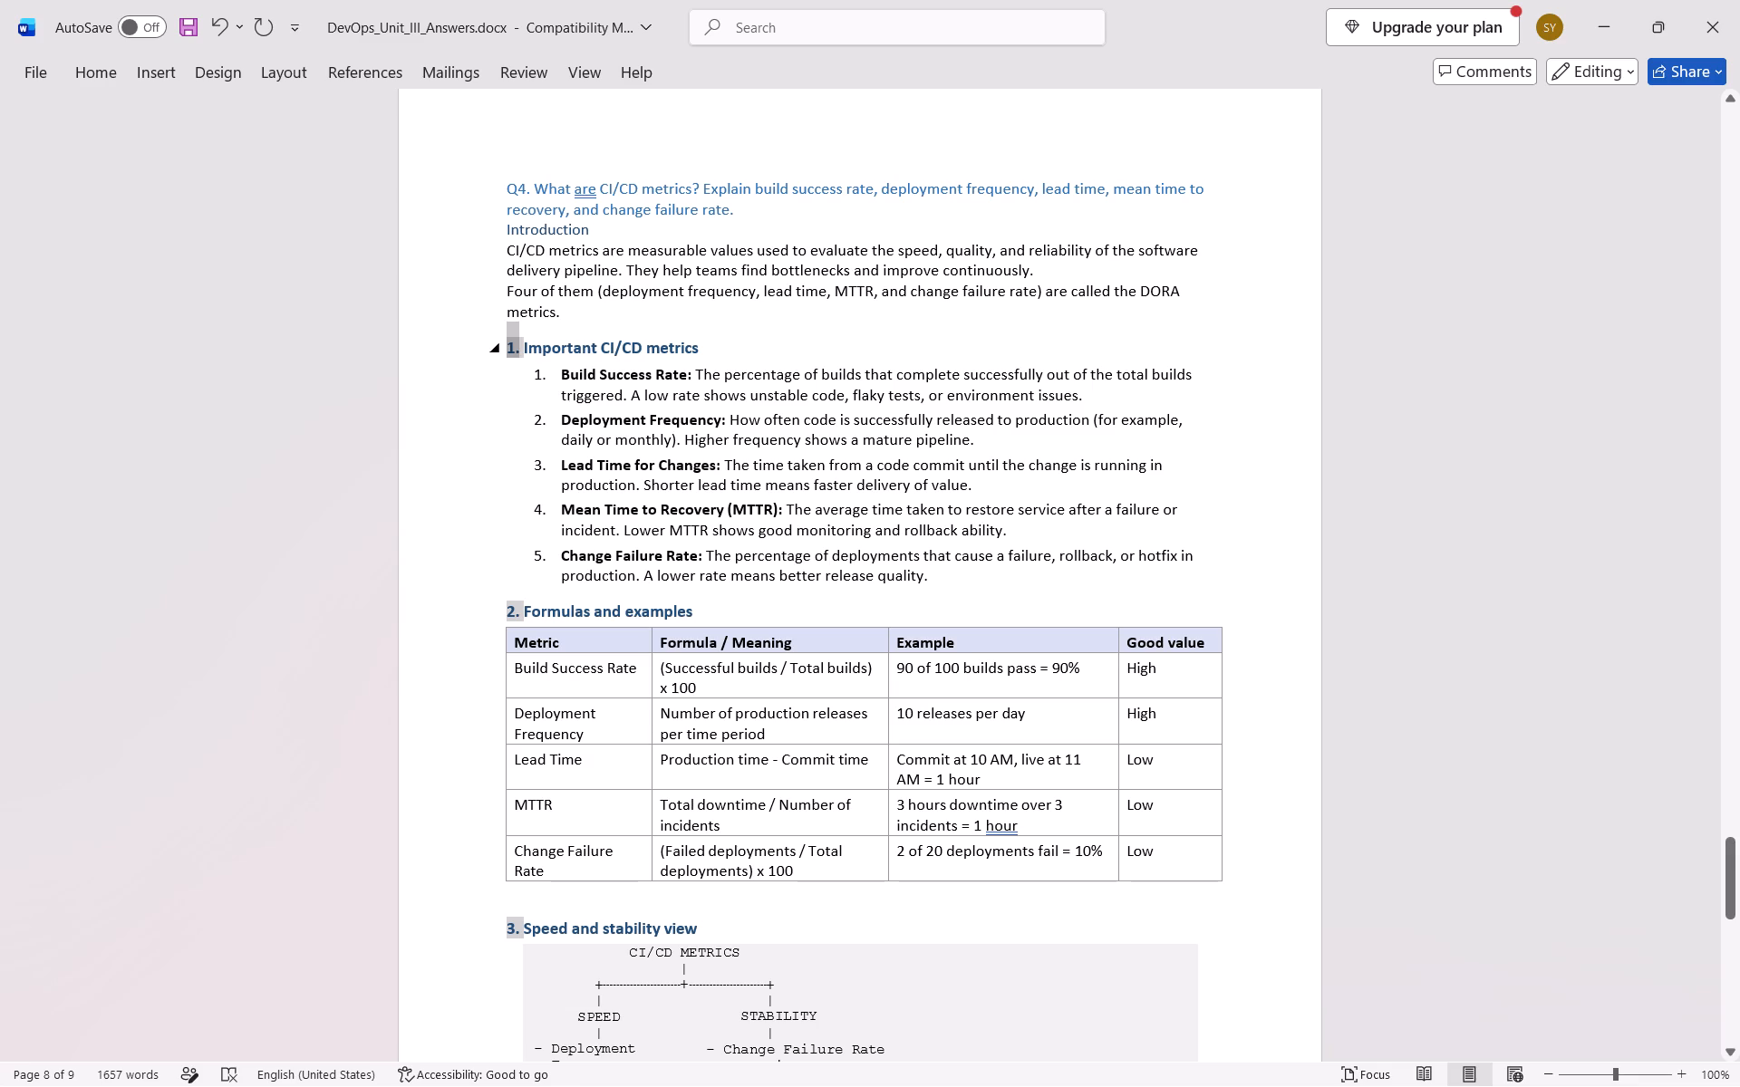
click(602, 332)
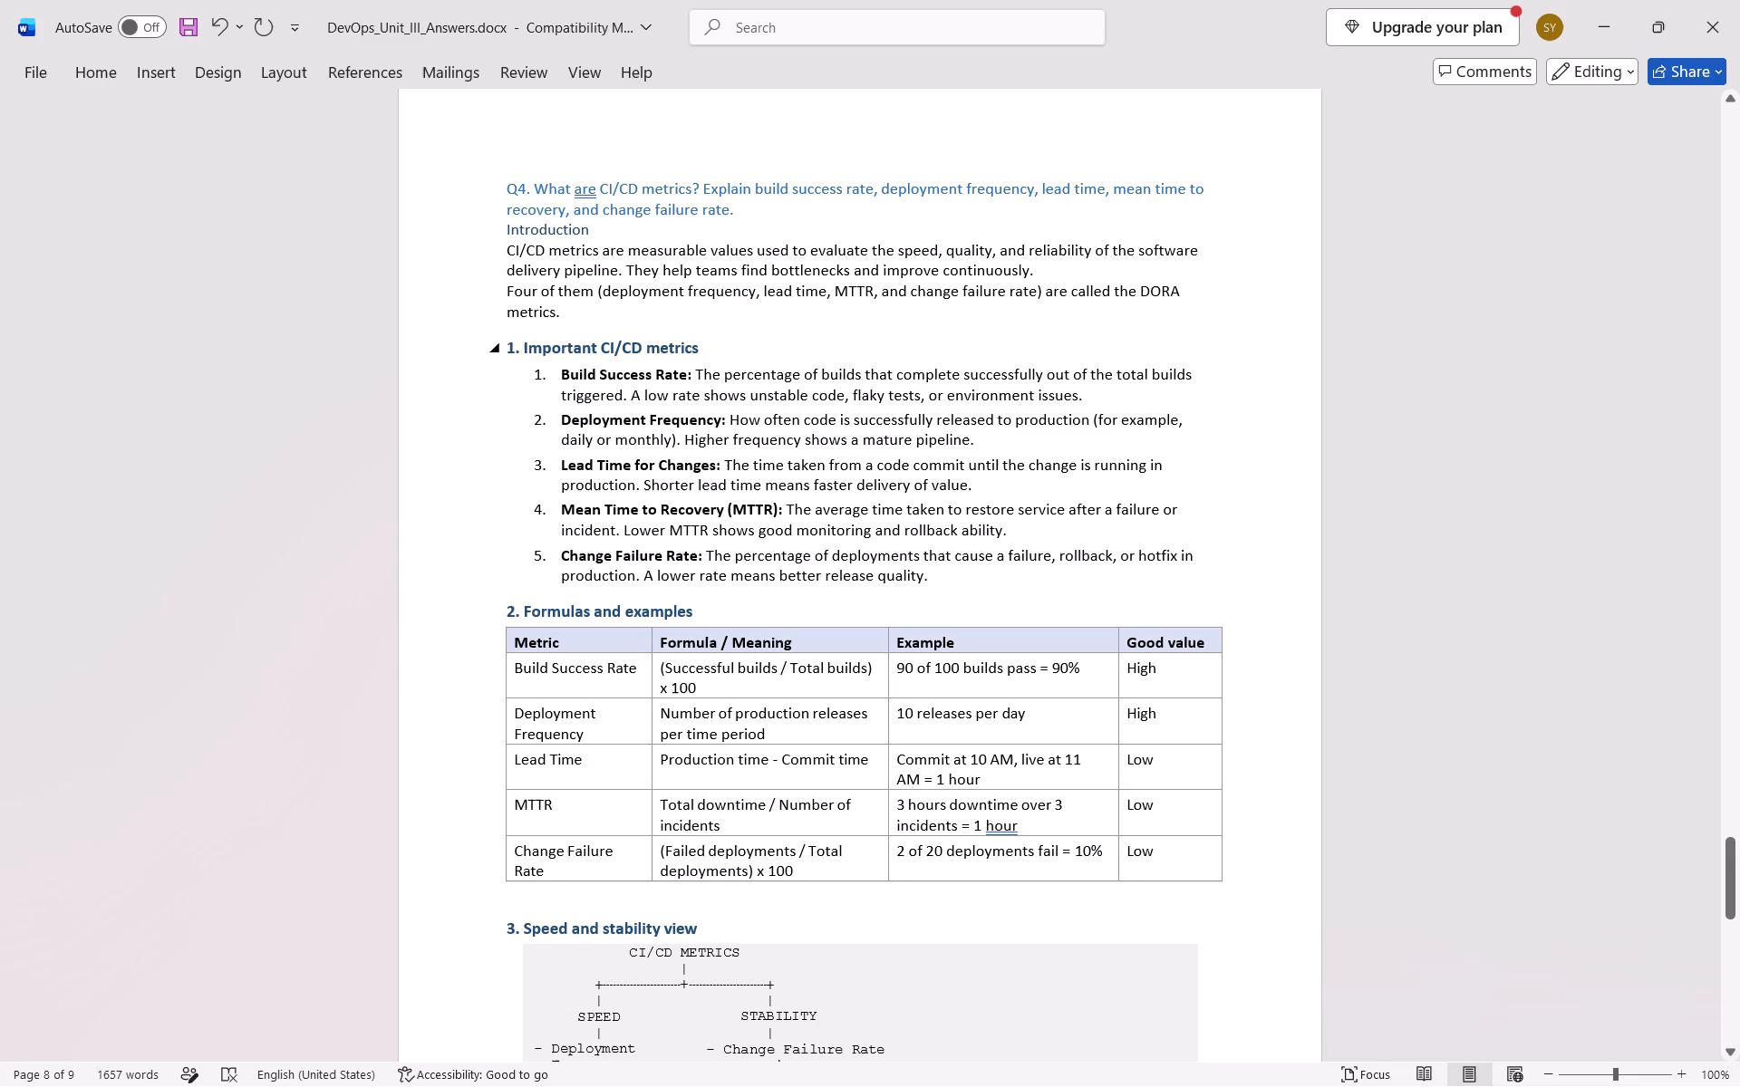
scroll(653, 500, down, 2)
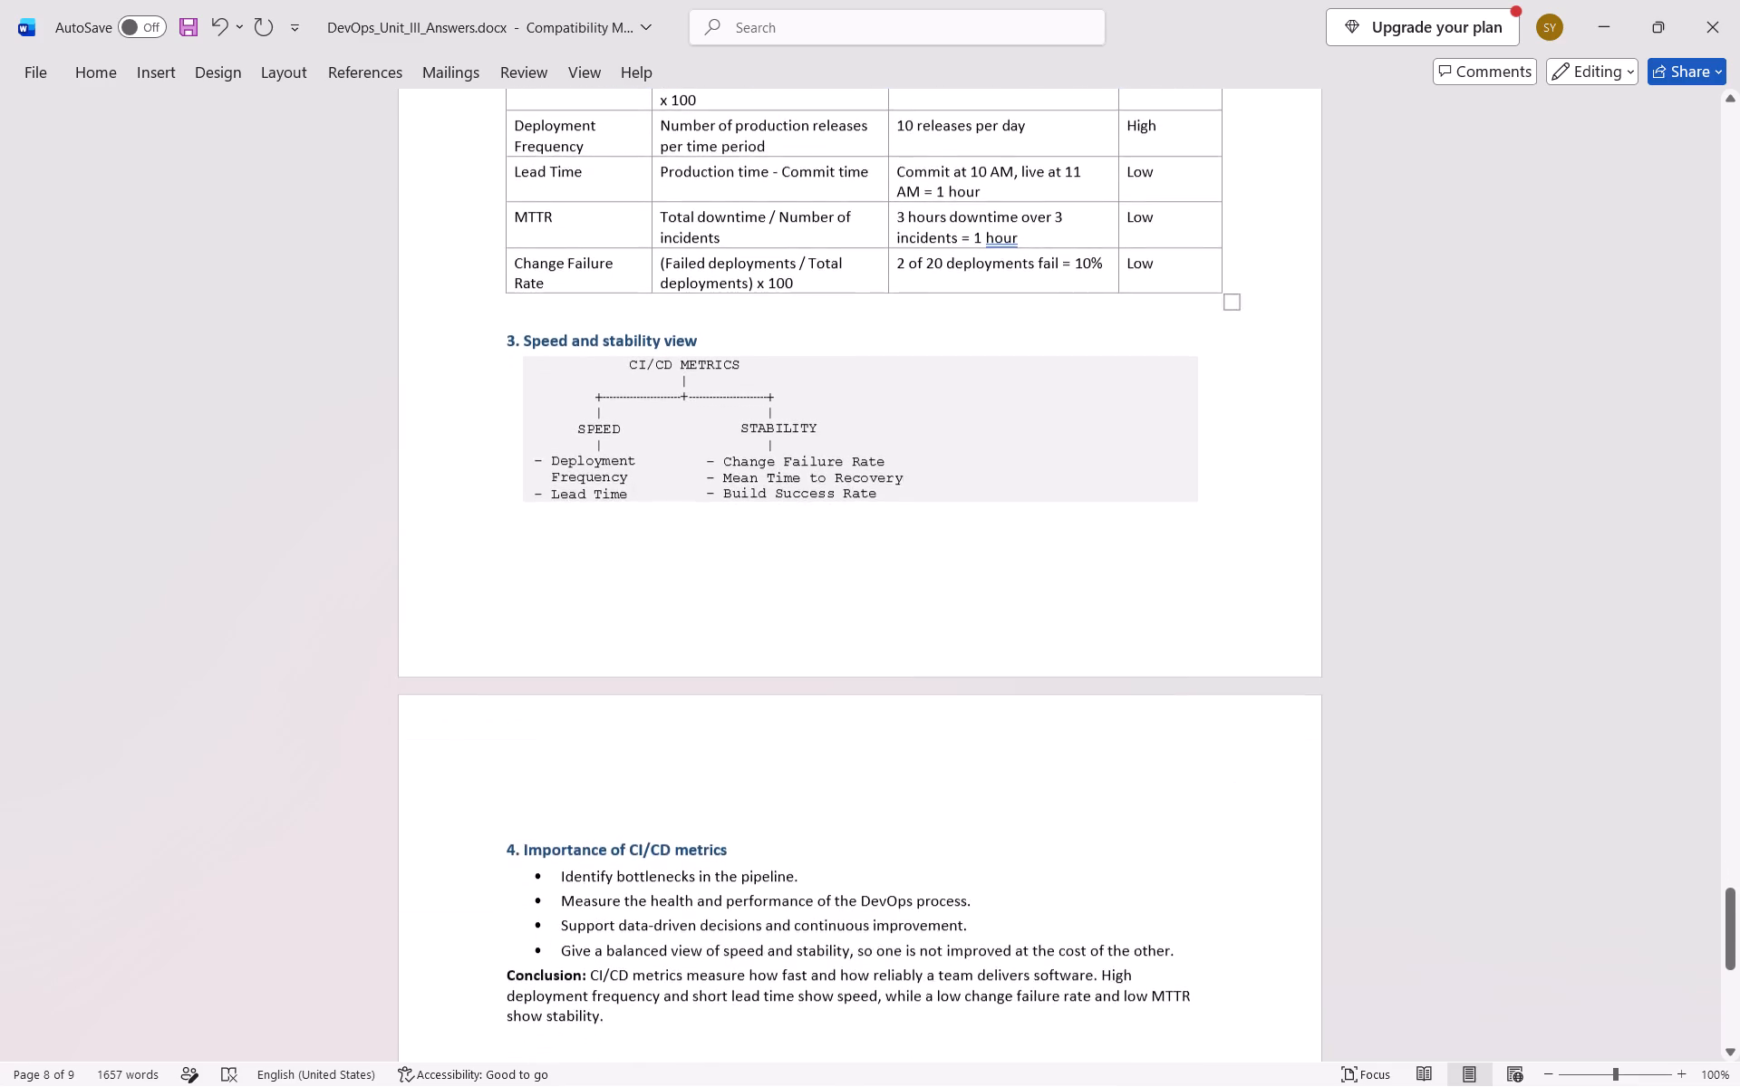
scroll(653, 500, down, 1)
click(579, 636)
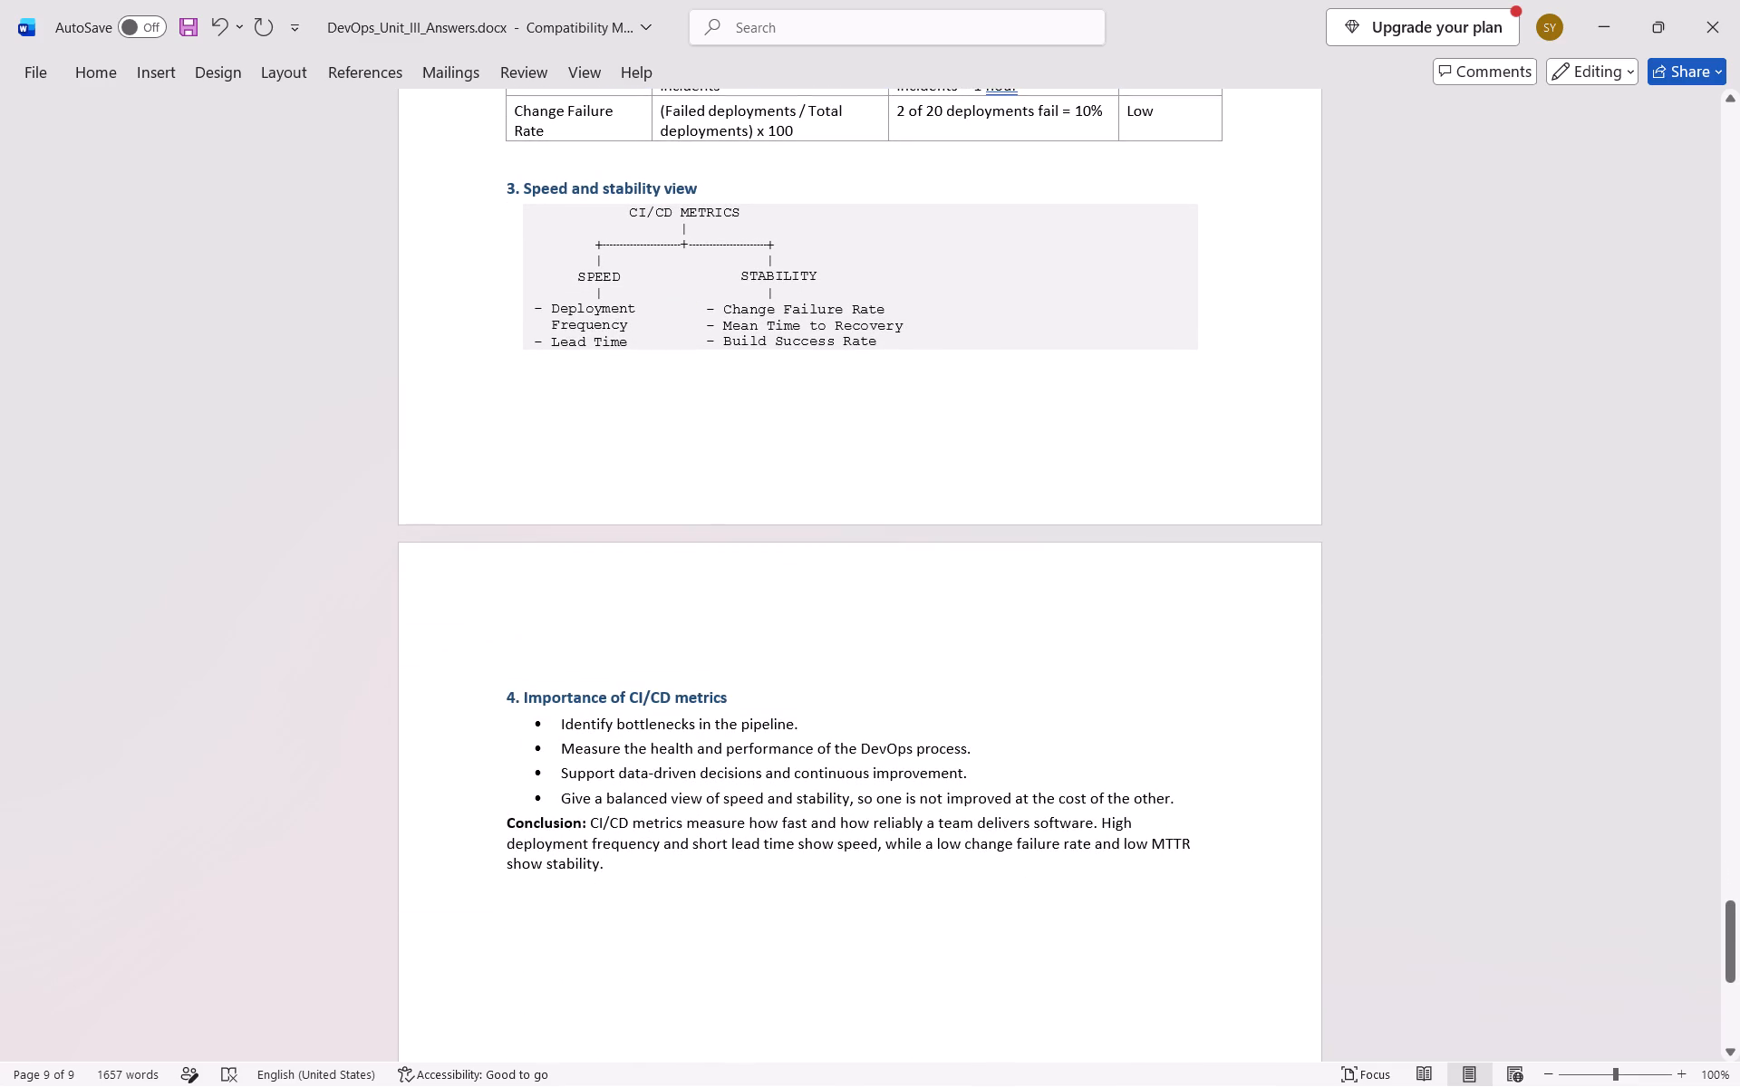
click(644, 436)
scroll(644, 435, up, 4)
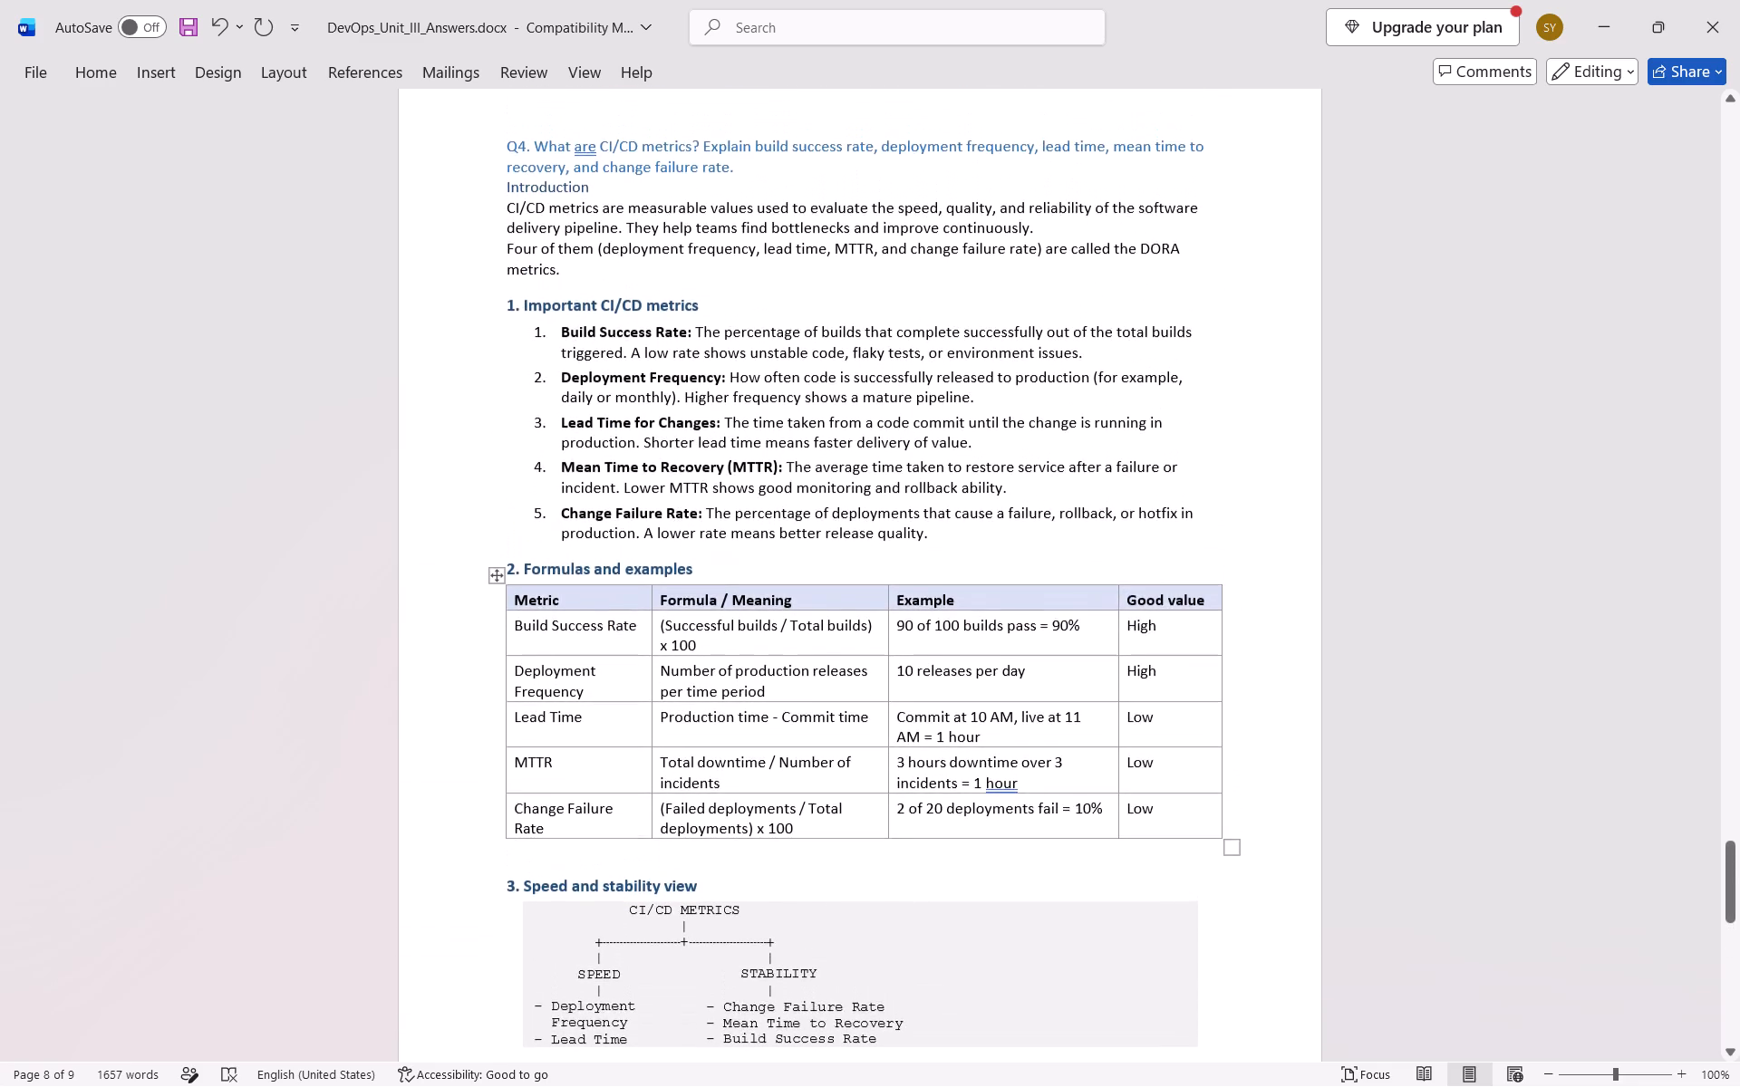
scroll(644, 435, up, 1)
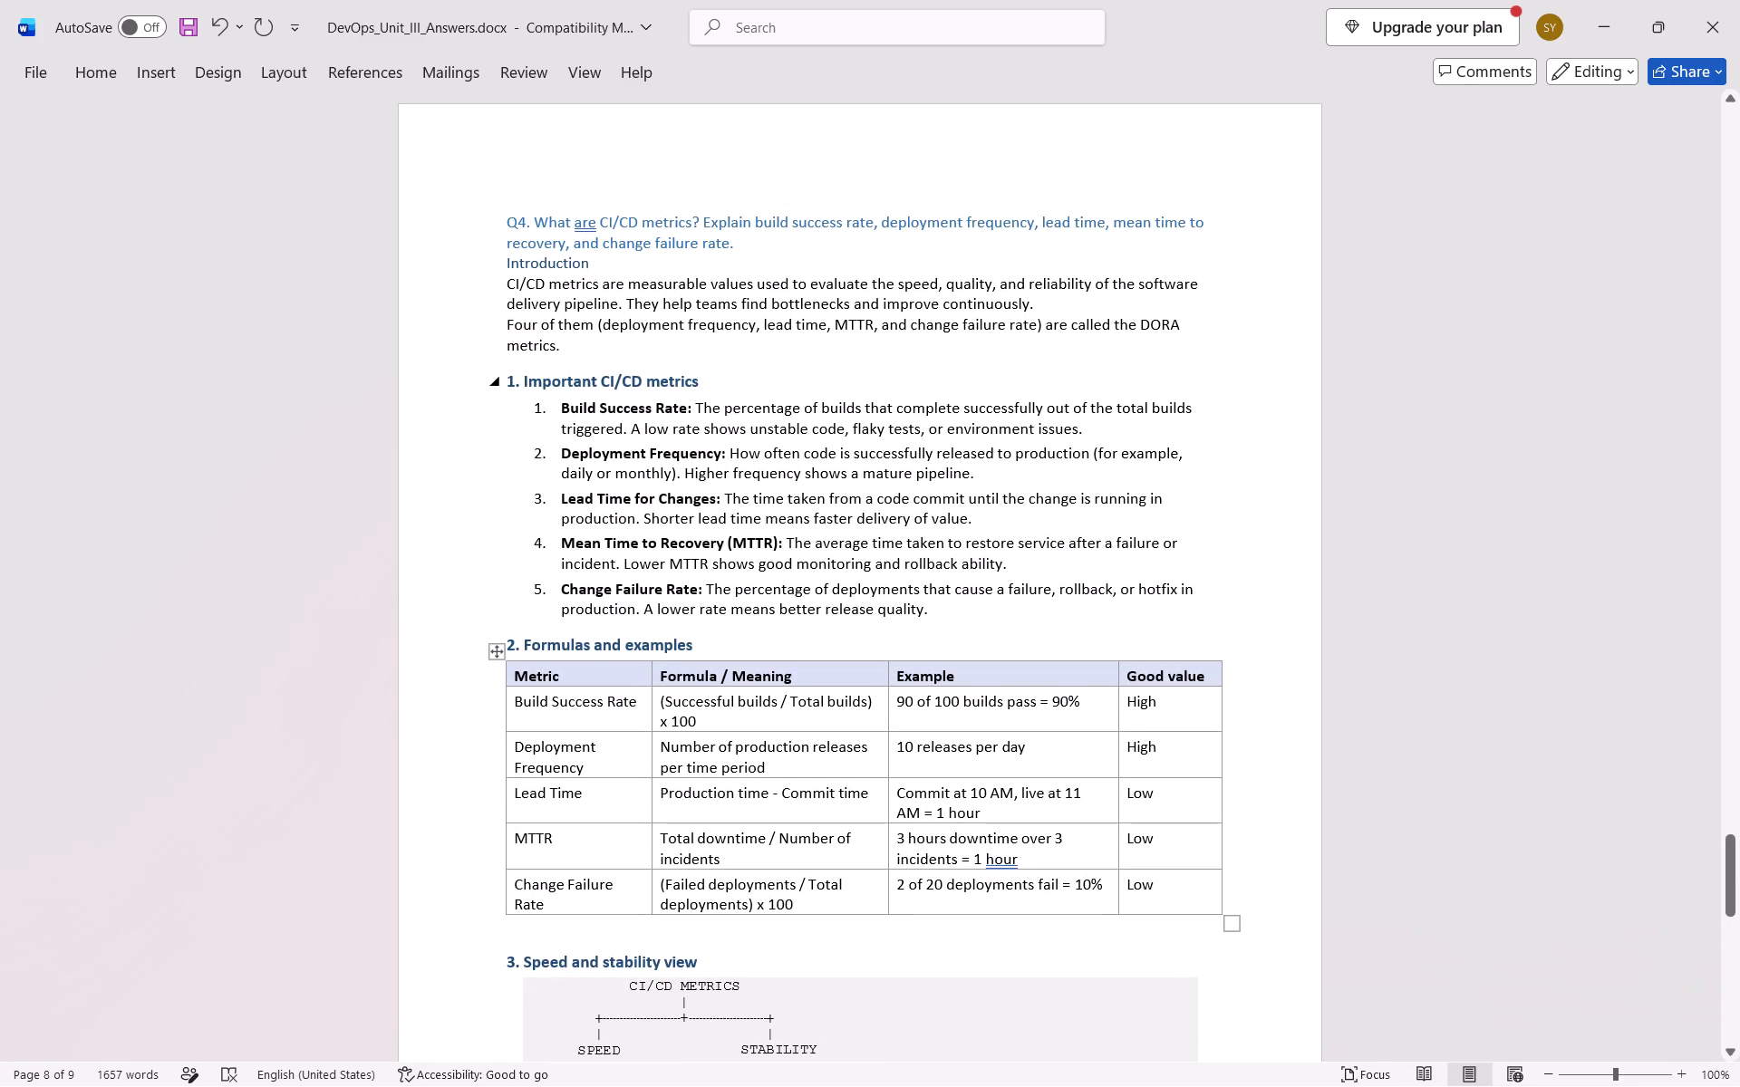
Remove the number from the "Important CI/CD metrics" heading and join it beneath the DORA metrics text with a line break.
click(527, 374)
key(Left)
key(BackSpace)
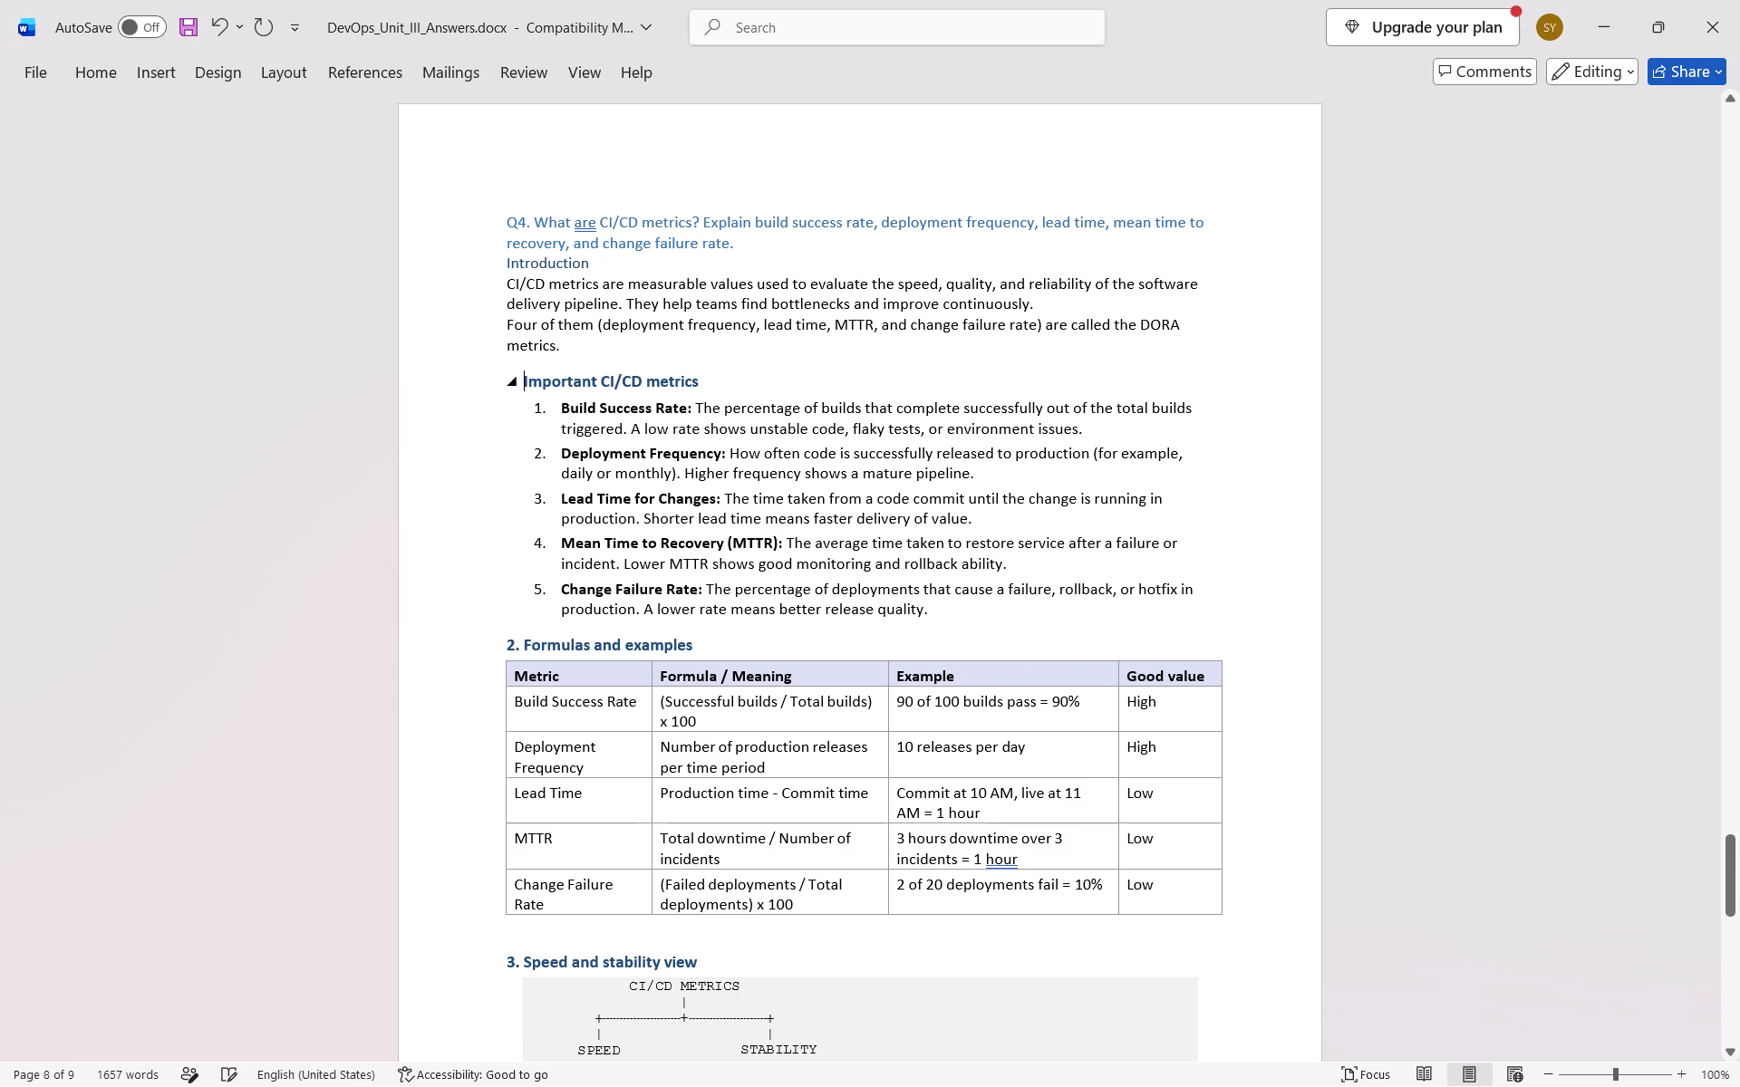
key(BackSpace)
key(BackSpace)
key(BackSpace)
key(shift+Return)
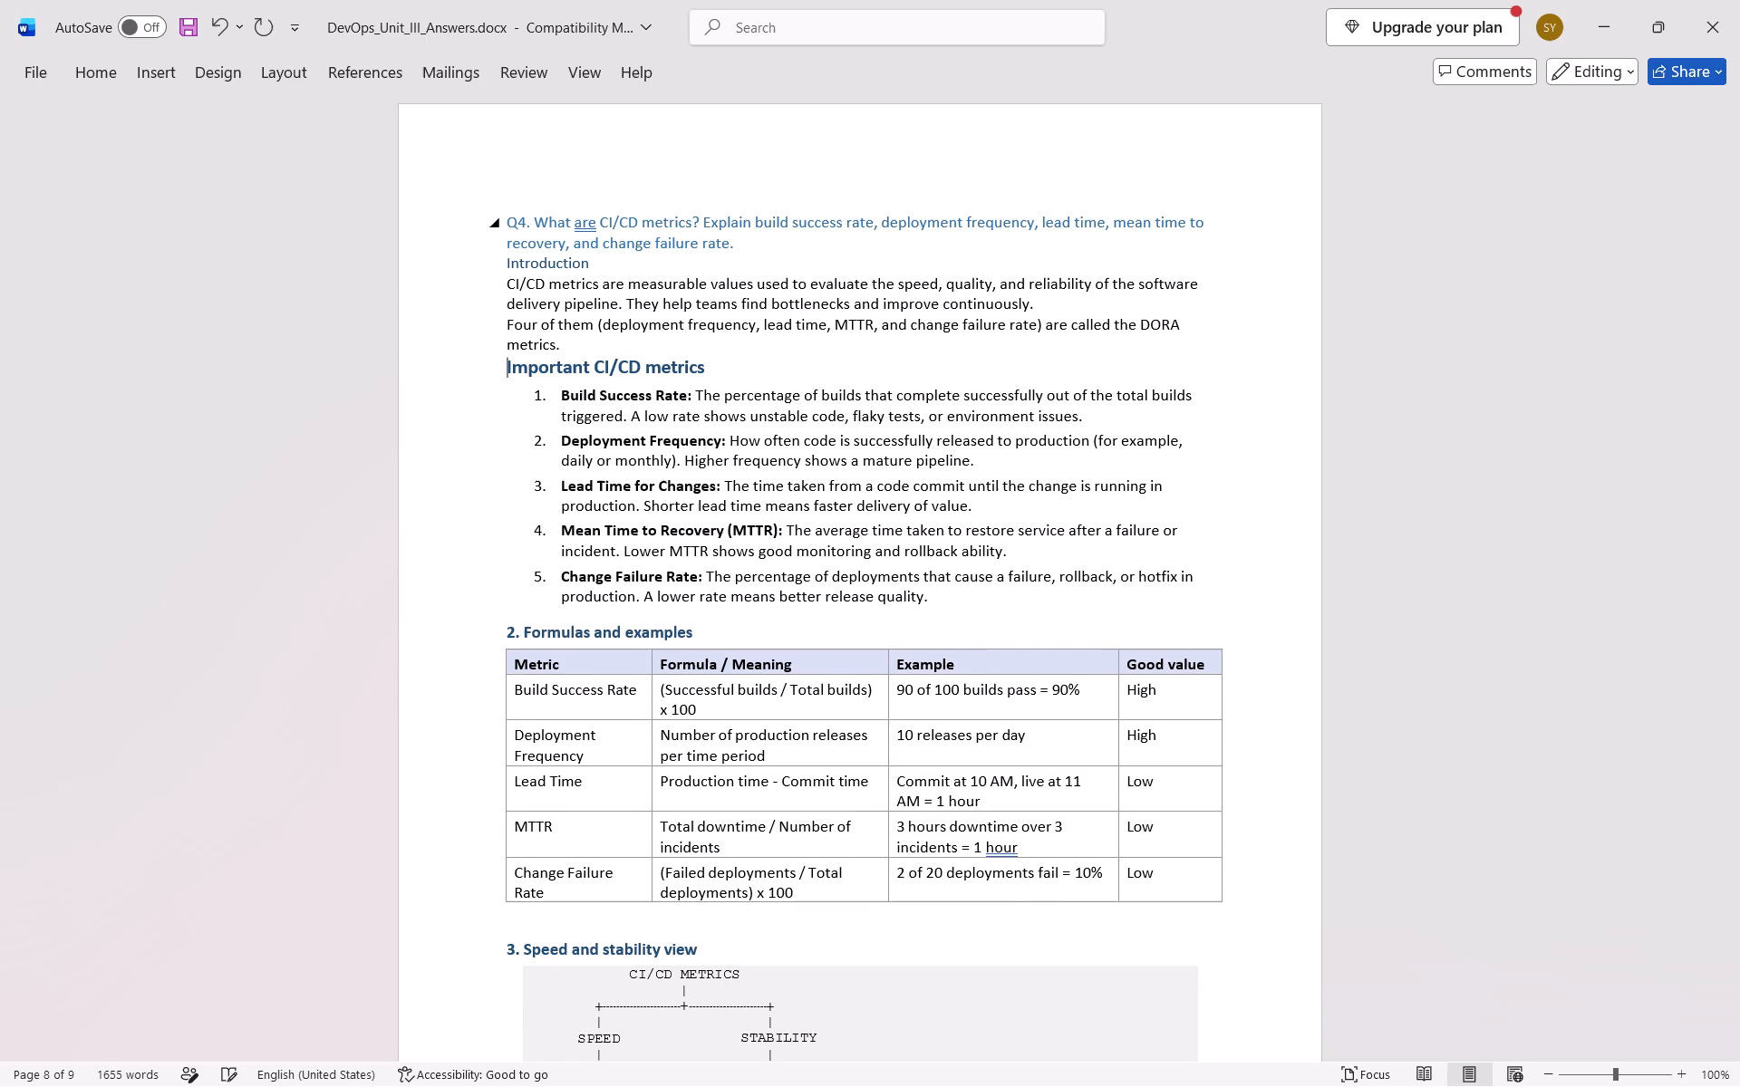
Remove the list number from the Build Success Rate item and join it beneath the "Important CI/CD metrics" heading with a line break.
key(Down)
key(BackSpace)
key(BackSpace)
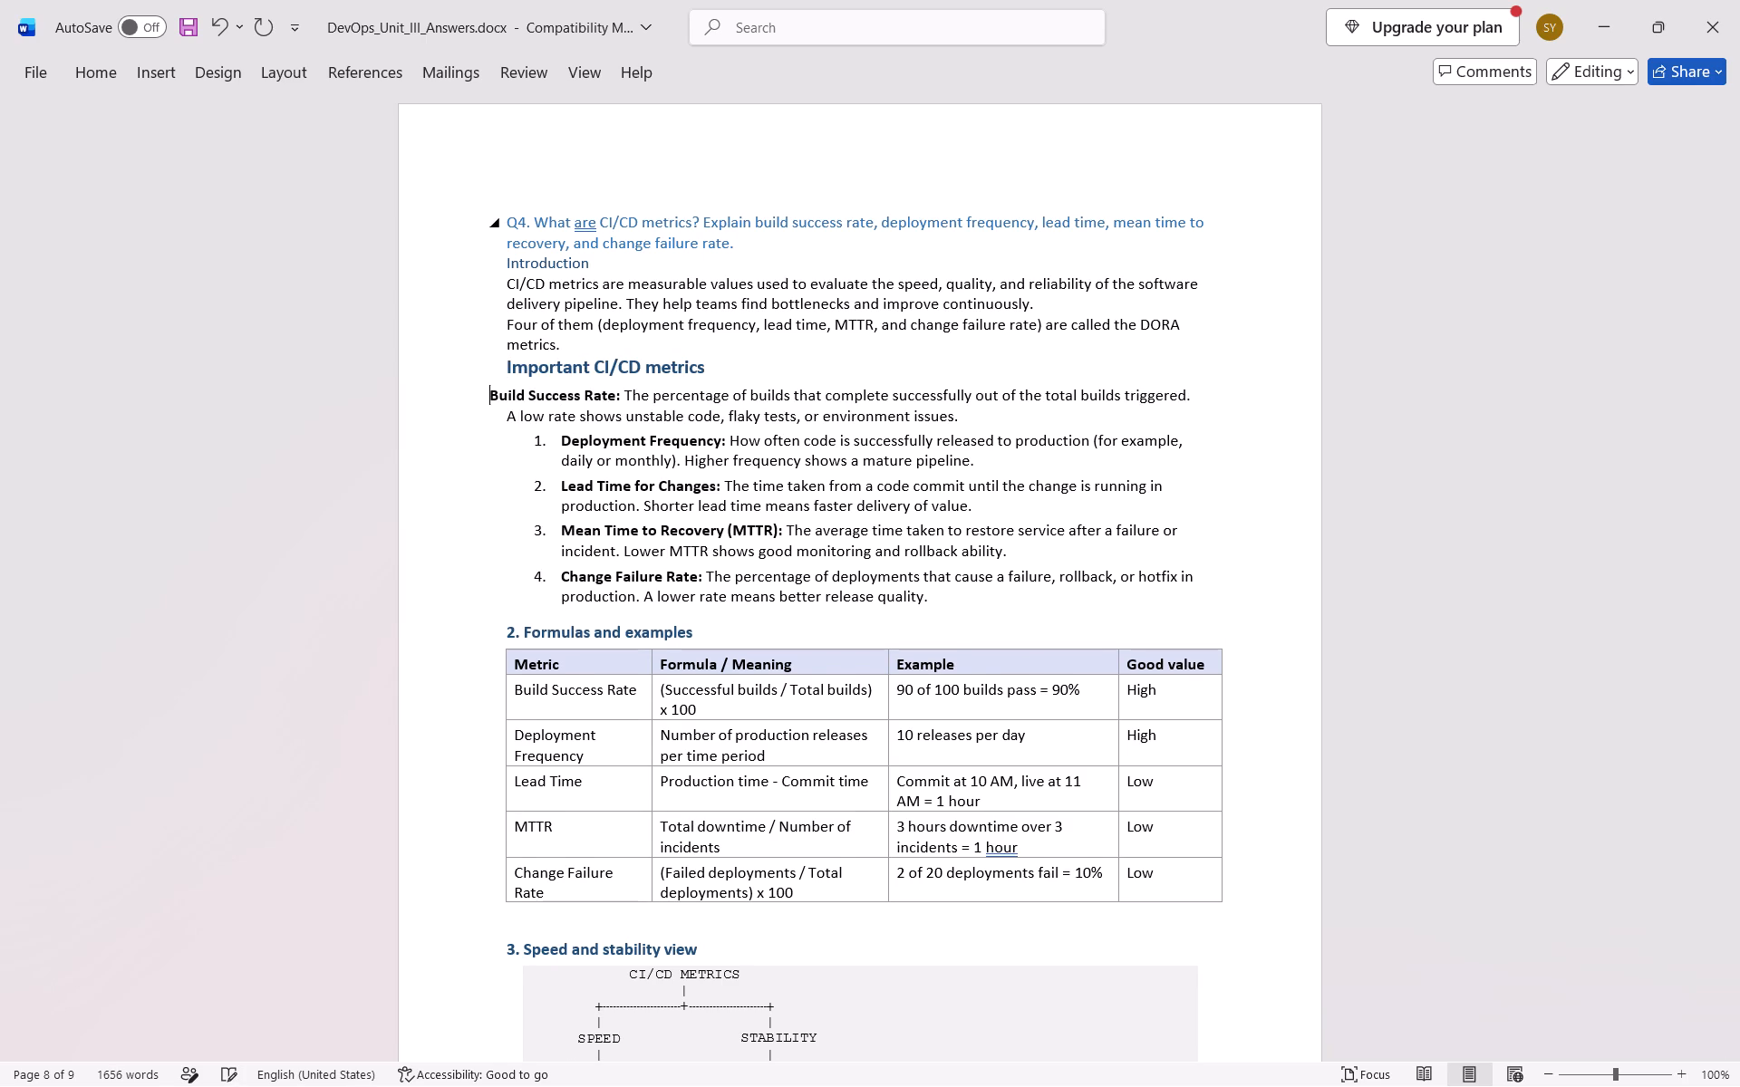
key(BackSpace)
key(BackSpace)
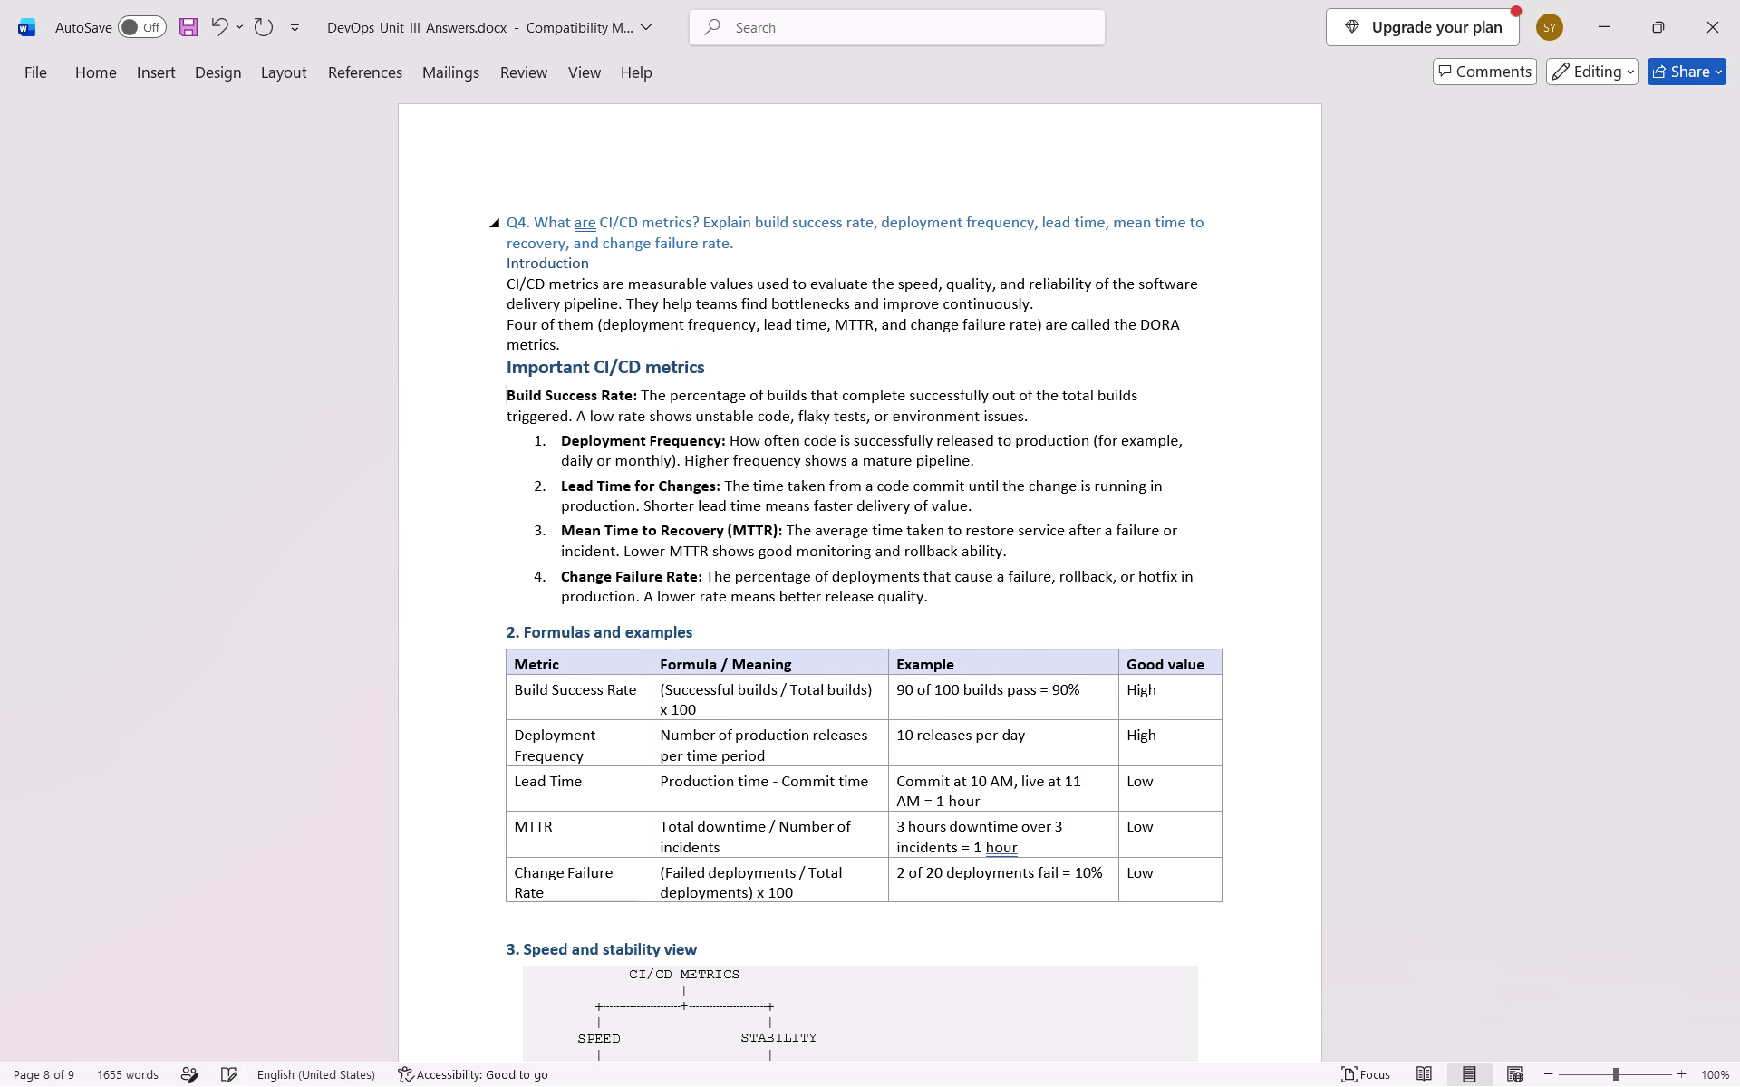
key(BackSpace)
key(BackSpace)
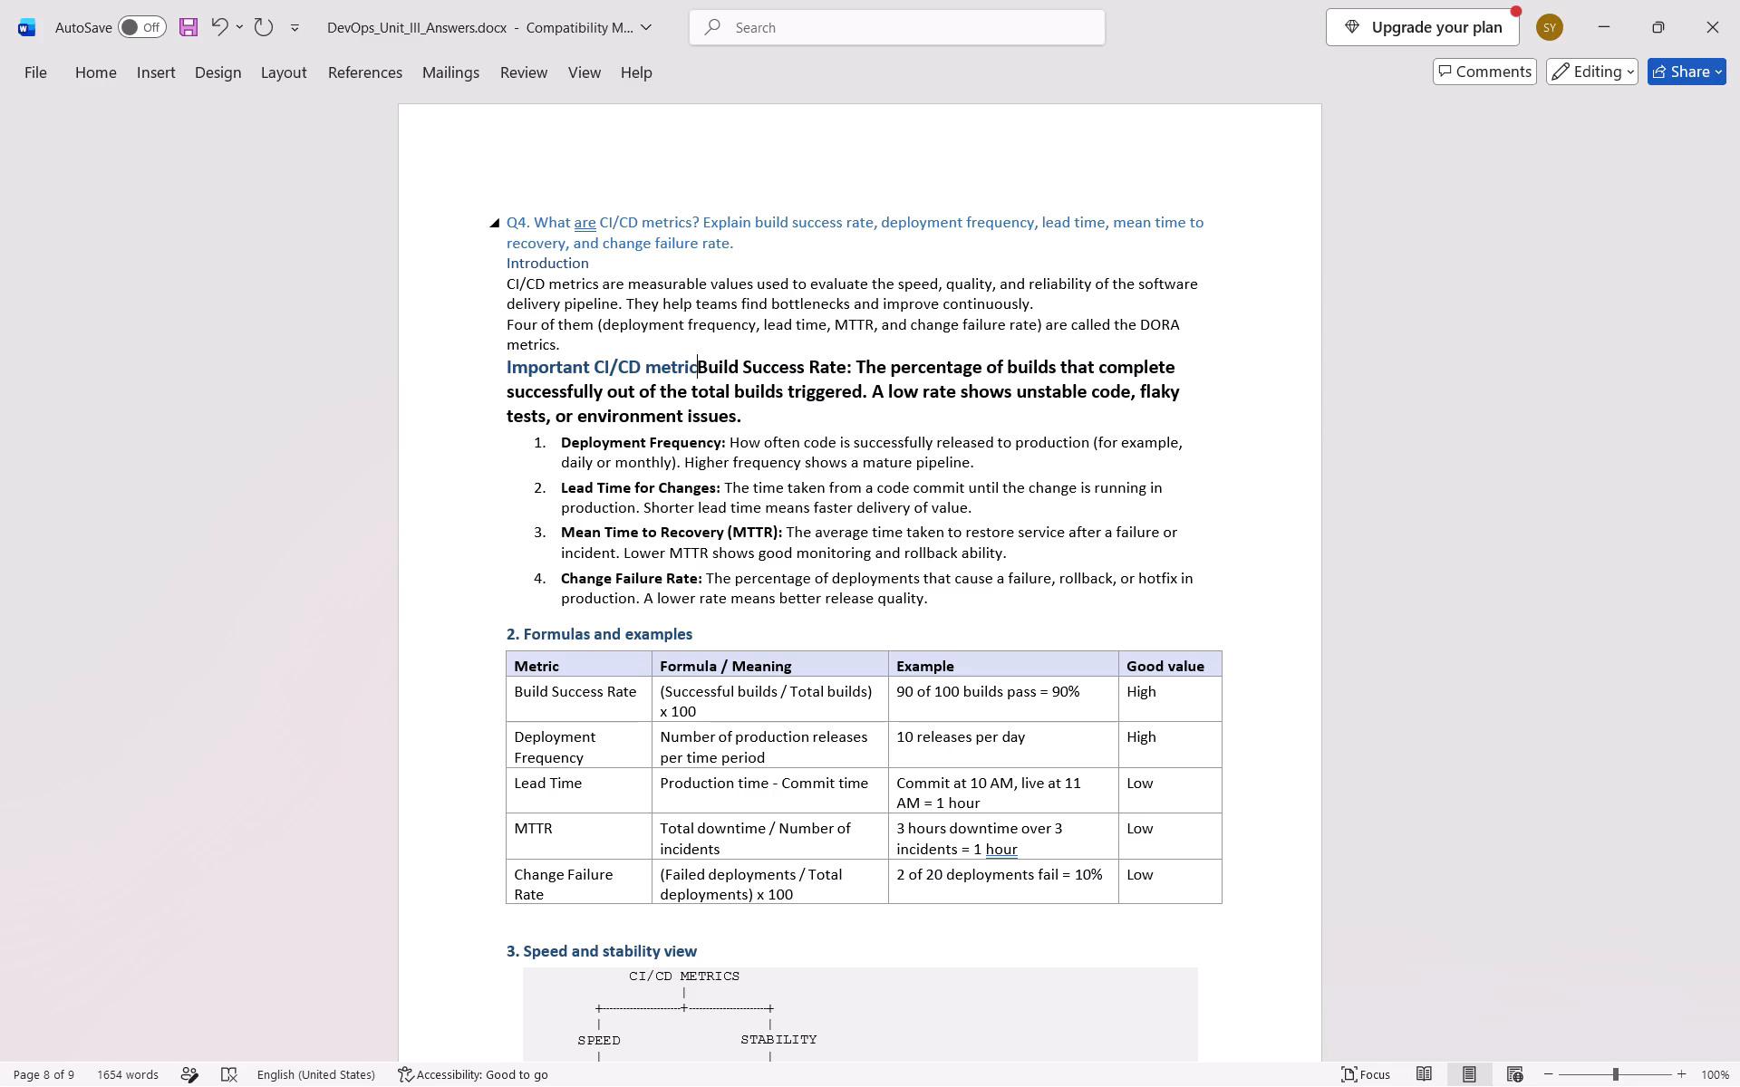
key(ctrl+z)
key(shift+Return)
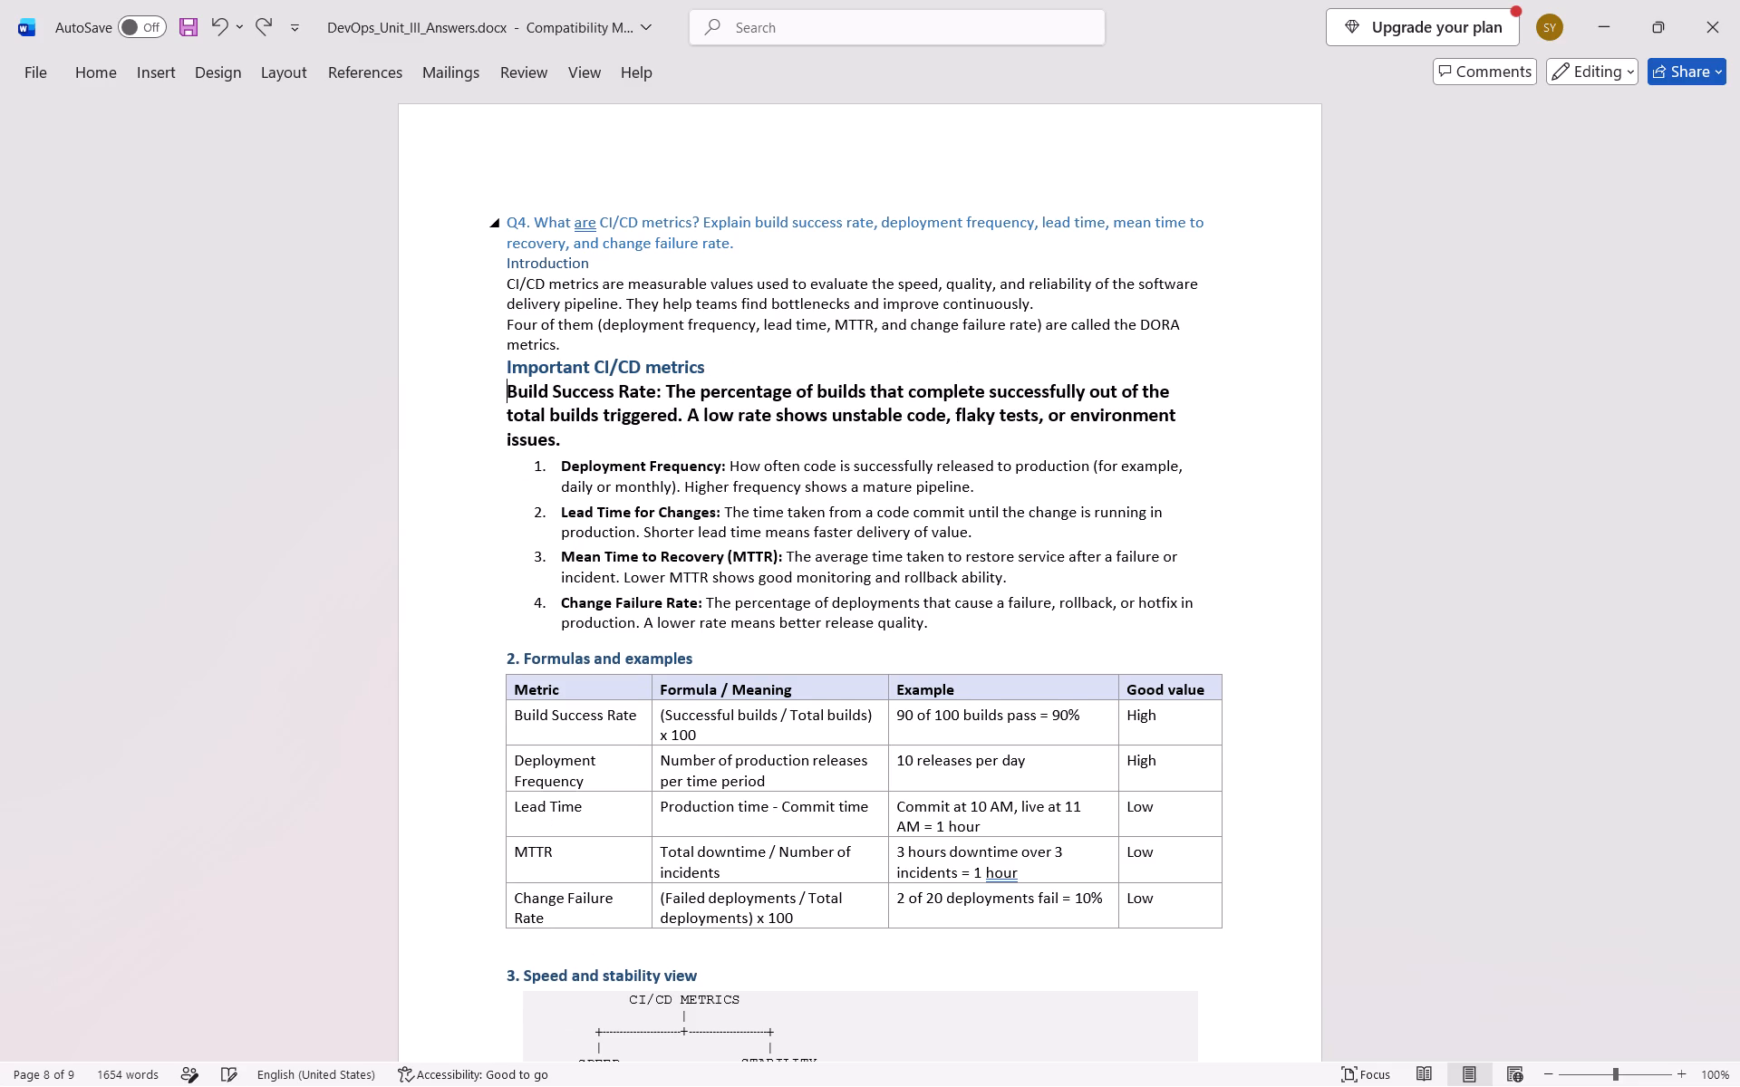
Remove the list number from the Deployment Frequency item and join it beneath the Build Success Rate text with a line break.
click(561, 459)
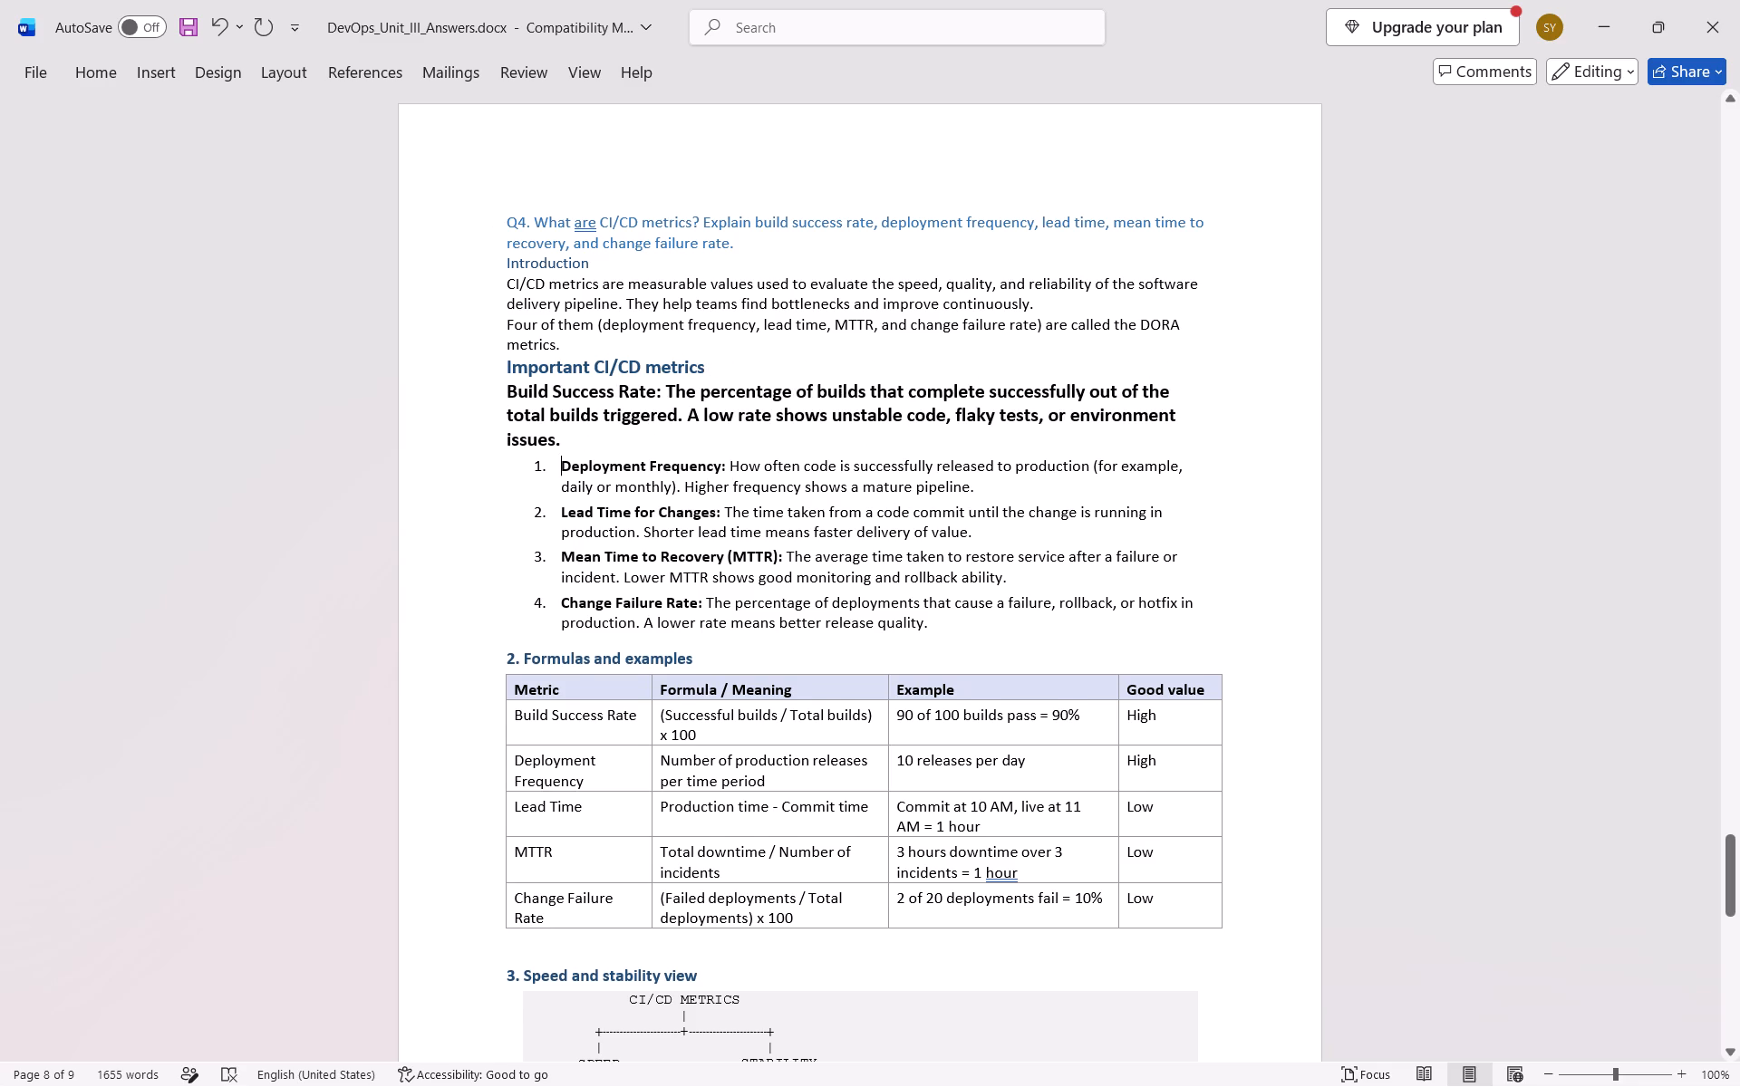
key(BackSpace)
key(BackSpace)
key(BackSpace)
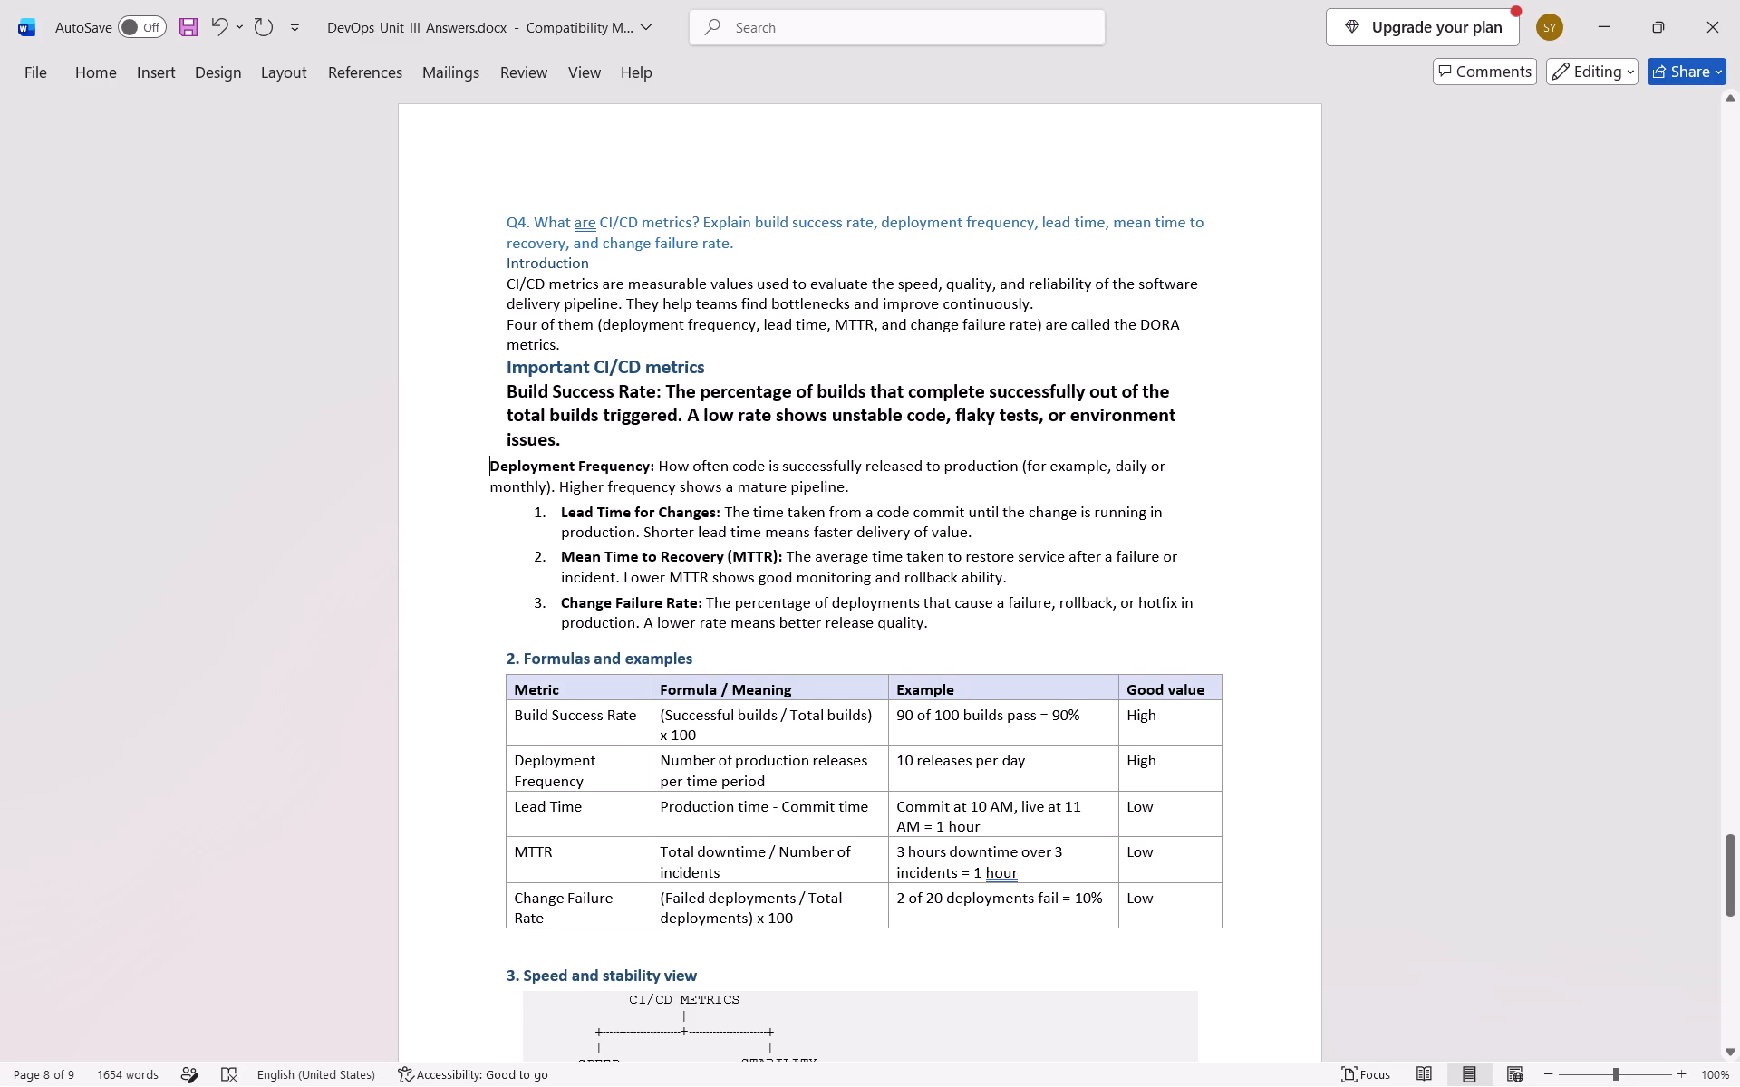
key(BackSpace)
key(BackSpace)
key(shift+Return)
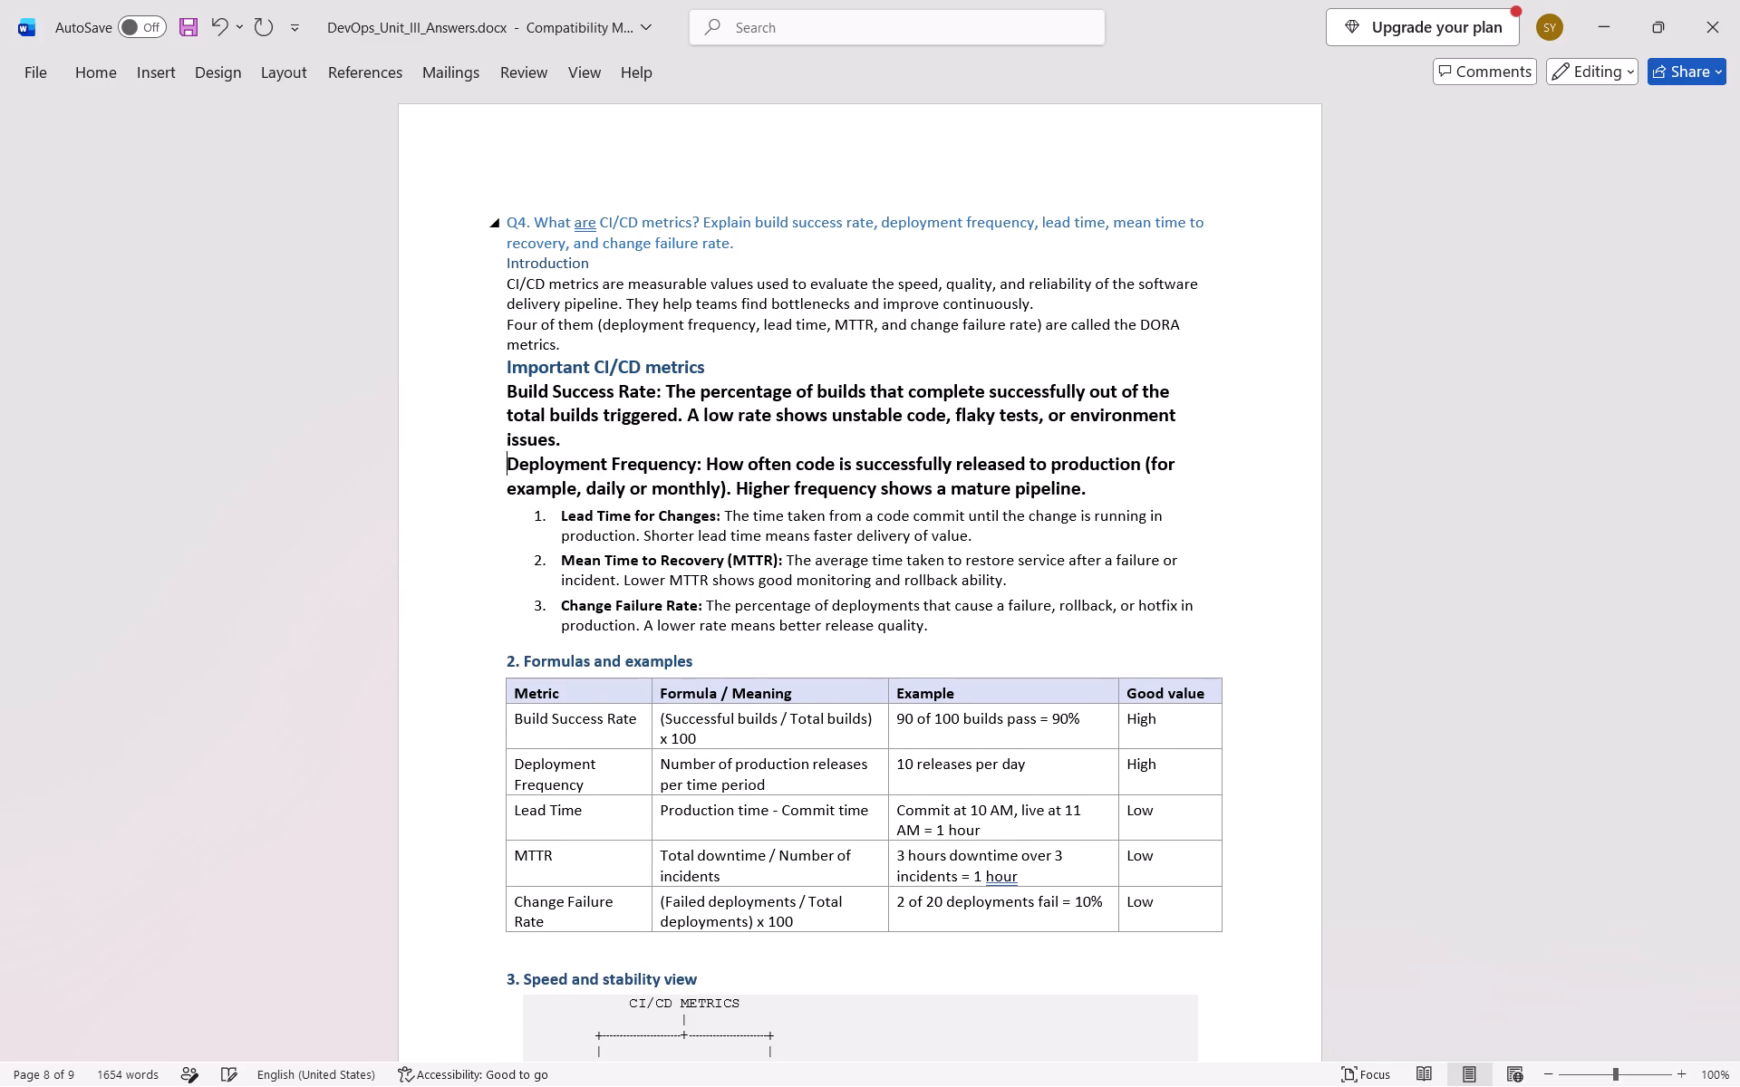
Remove the list number from the Lead Time for Changes item and join it beneath the Deployment Frequency text with a line break.
key(Down)
key(Down)
key(BackSpace)
key(BackSpace)
key(BackSpace)
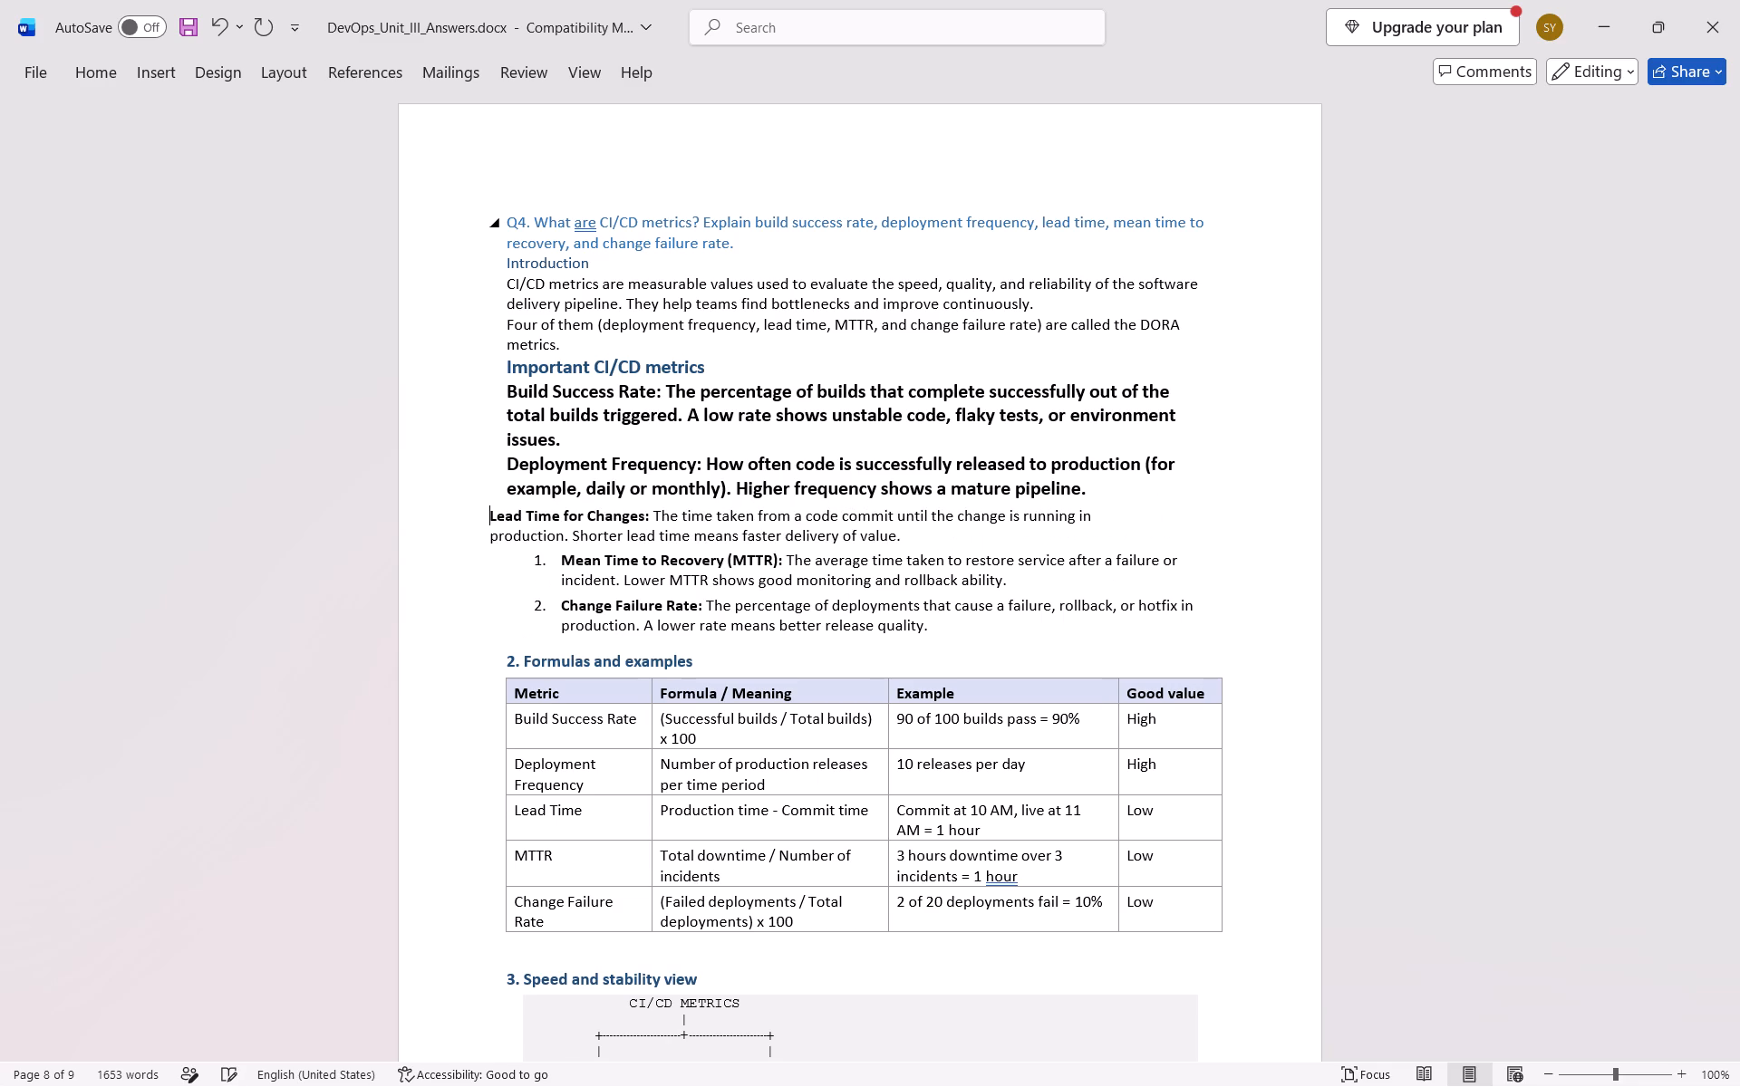
key(BackSpace)
key(BackSpace)
key(shift+Return)
Remove the list number from the Mean Time to Recovery item and join it beneath the Lead Time for Changes text with a line break.
key(Down)
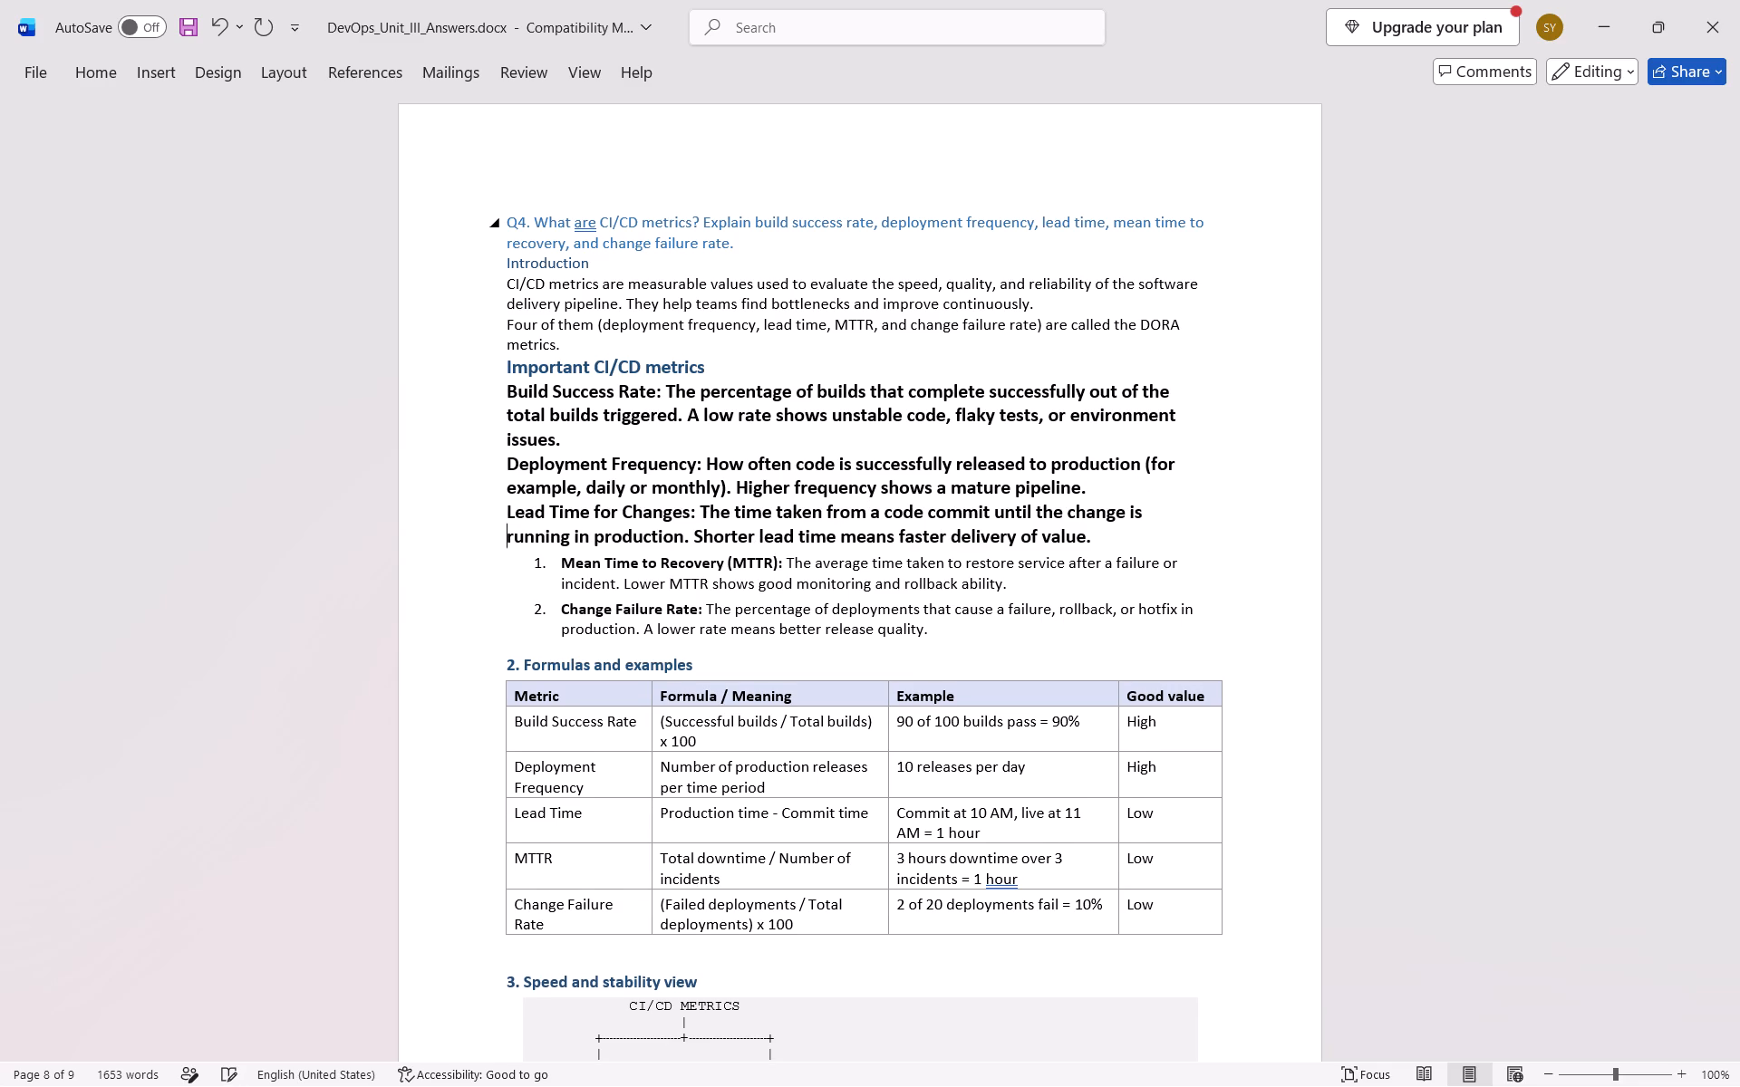
key(Down)
key(BackSpace)
key(BackSpace)
key(BackSpace)
key(BackSpace)
key(BackSpace)
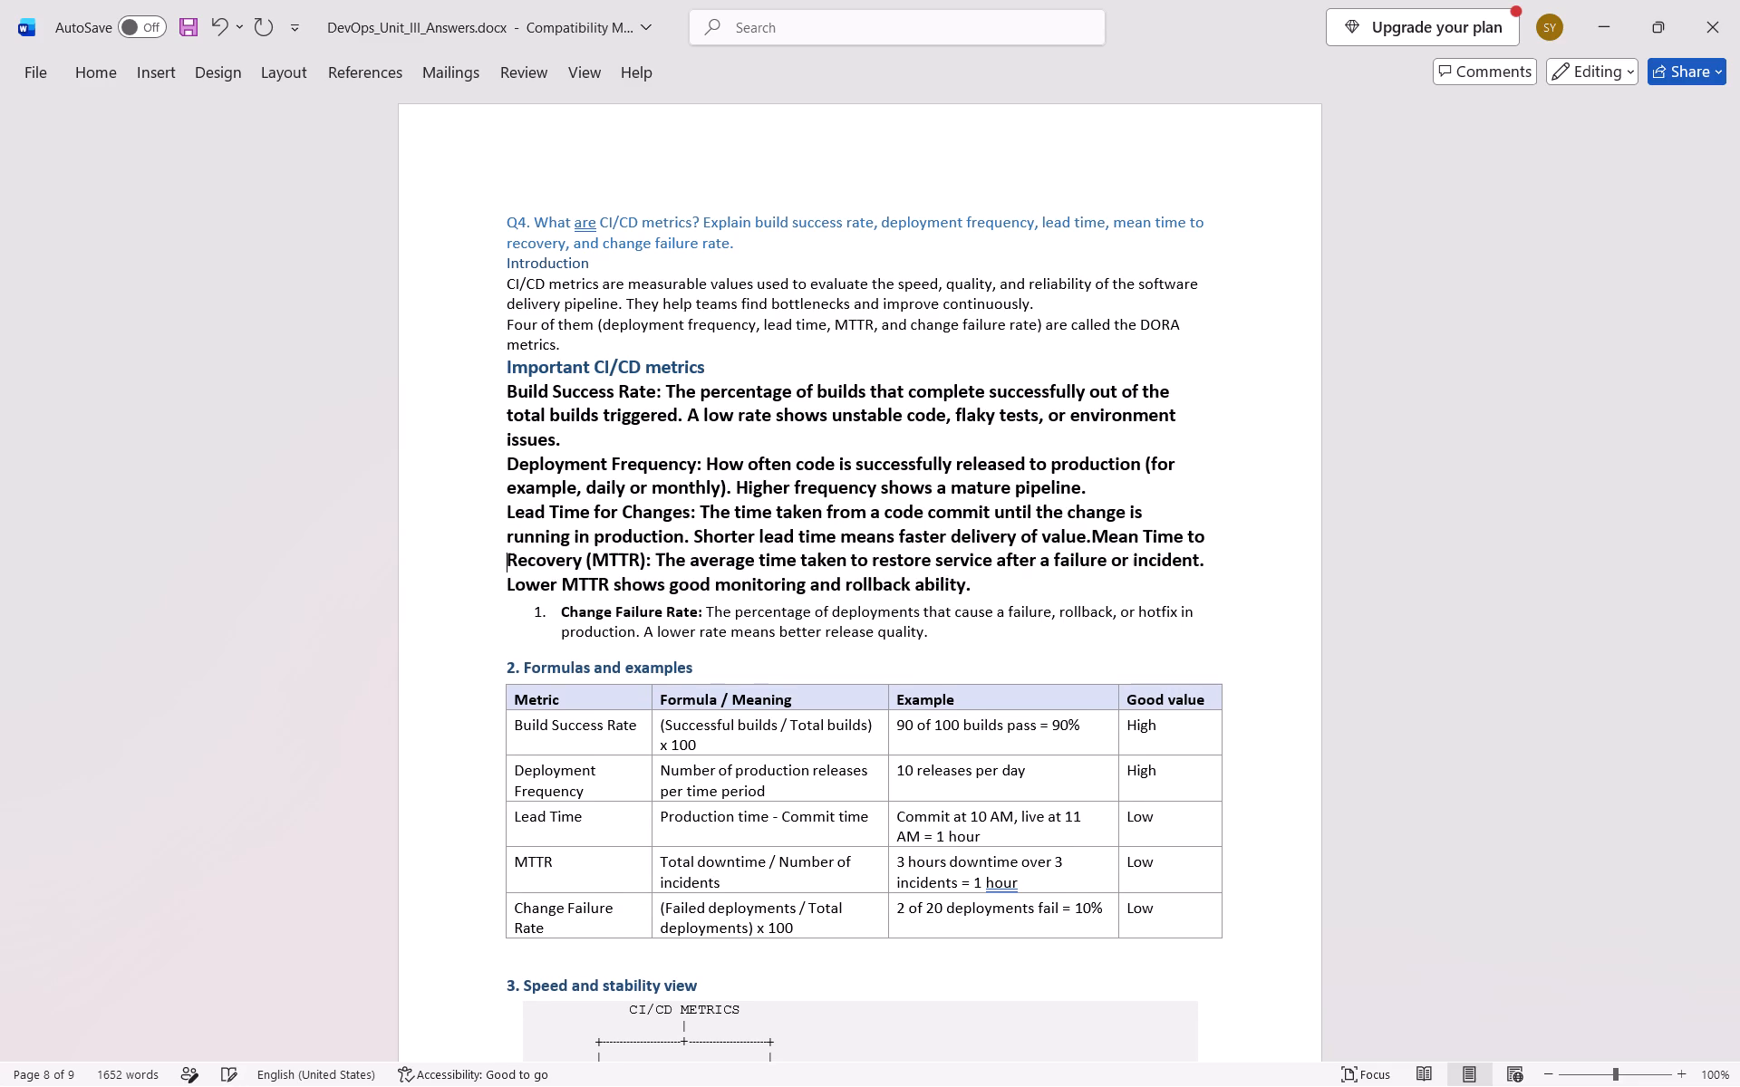
key(shift+Return)
Remove the list number from the Change Failure Rate item and join it beneath the Mean Time to Recovery text with a line break.
key(Down)
key(Down)
key(BackSpace)
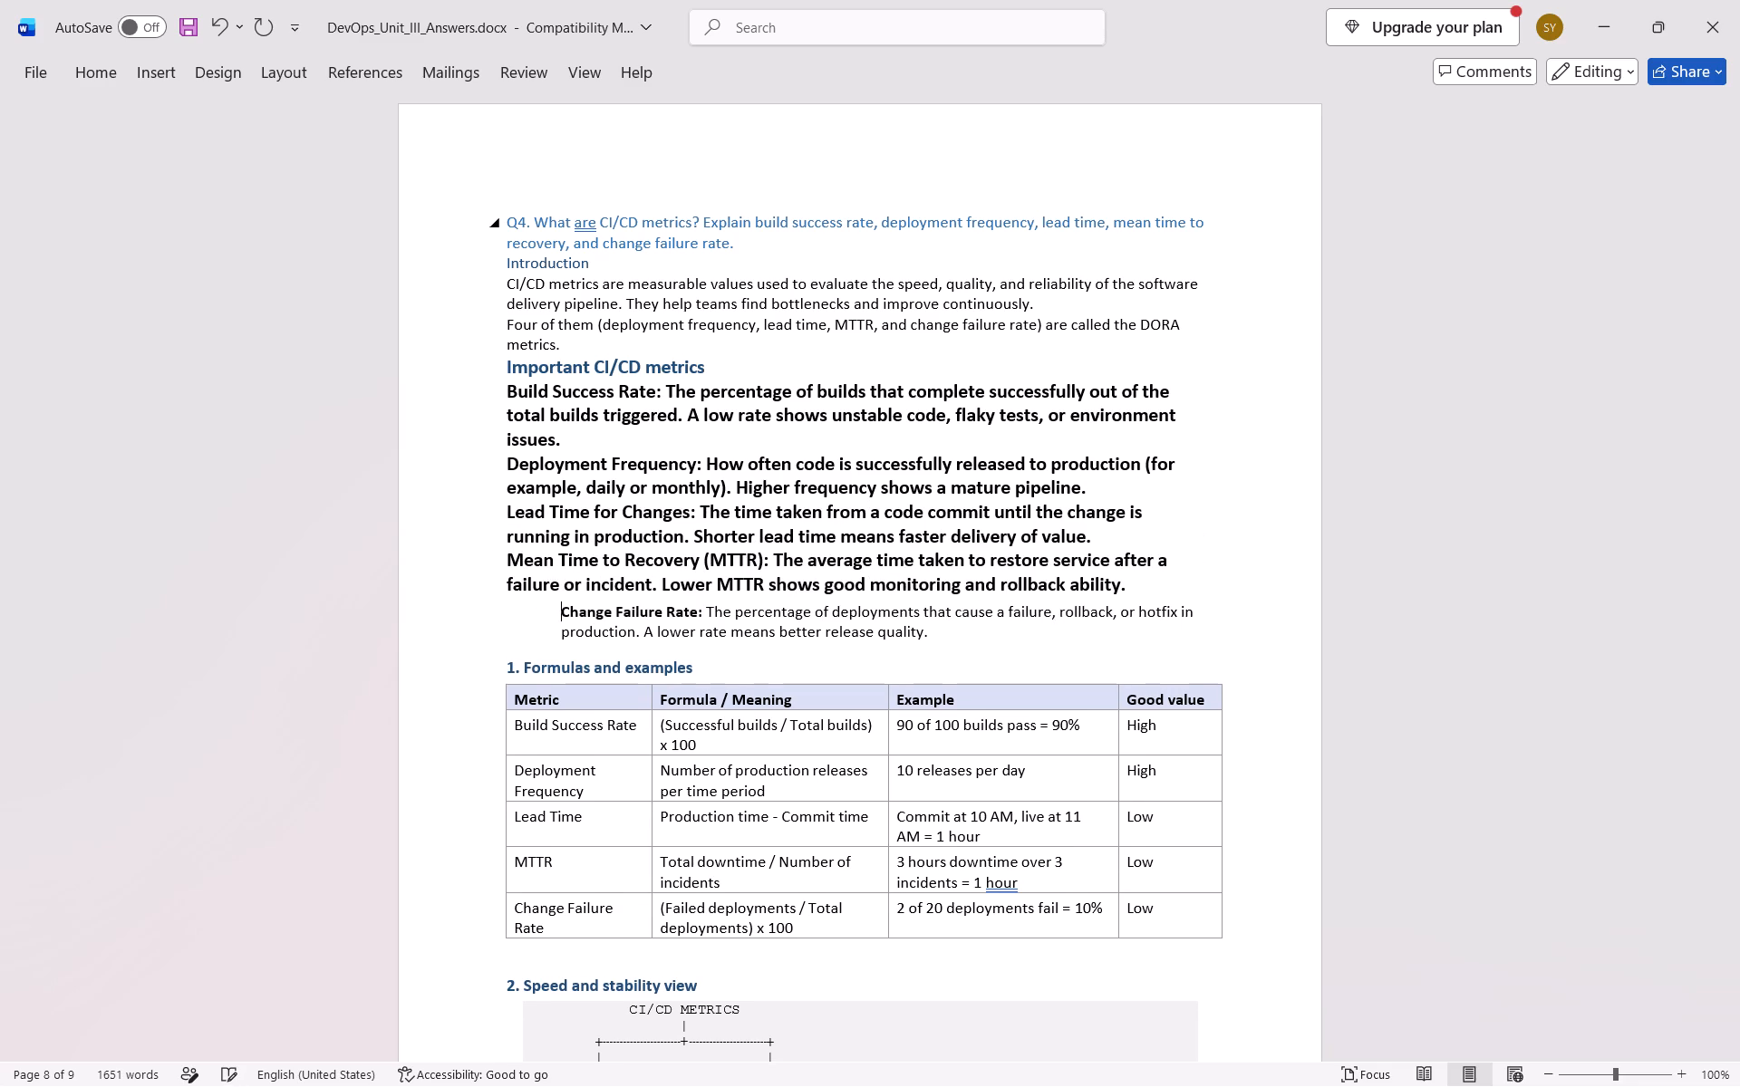
key(BackSpace)
key(BackSpace)
key(BackSpace)
key(BackSpace)
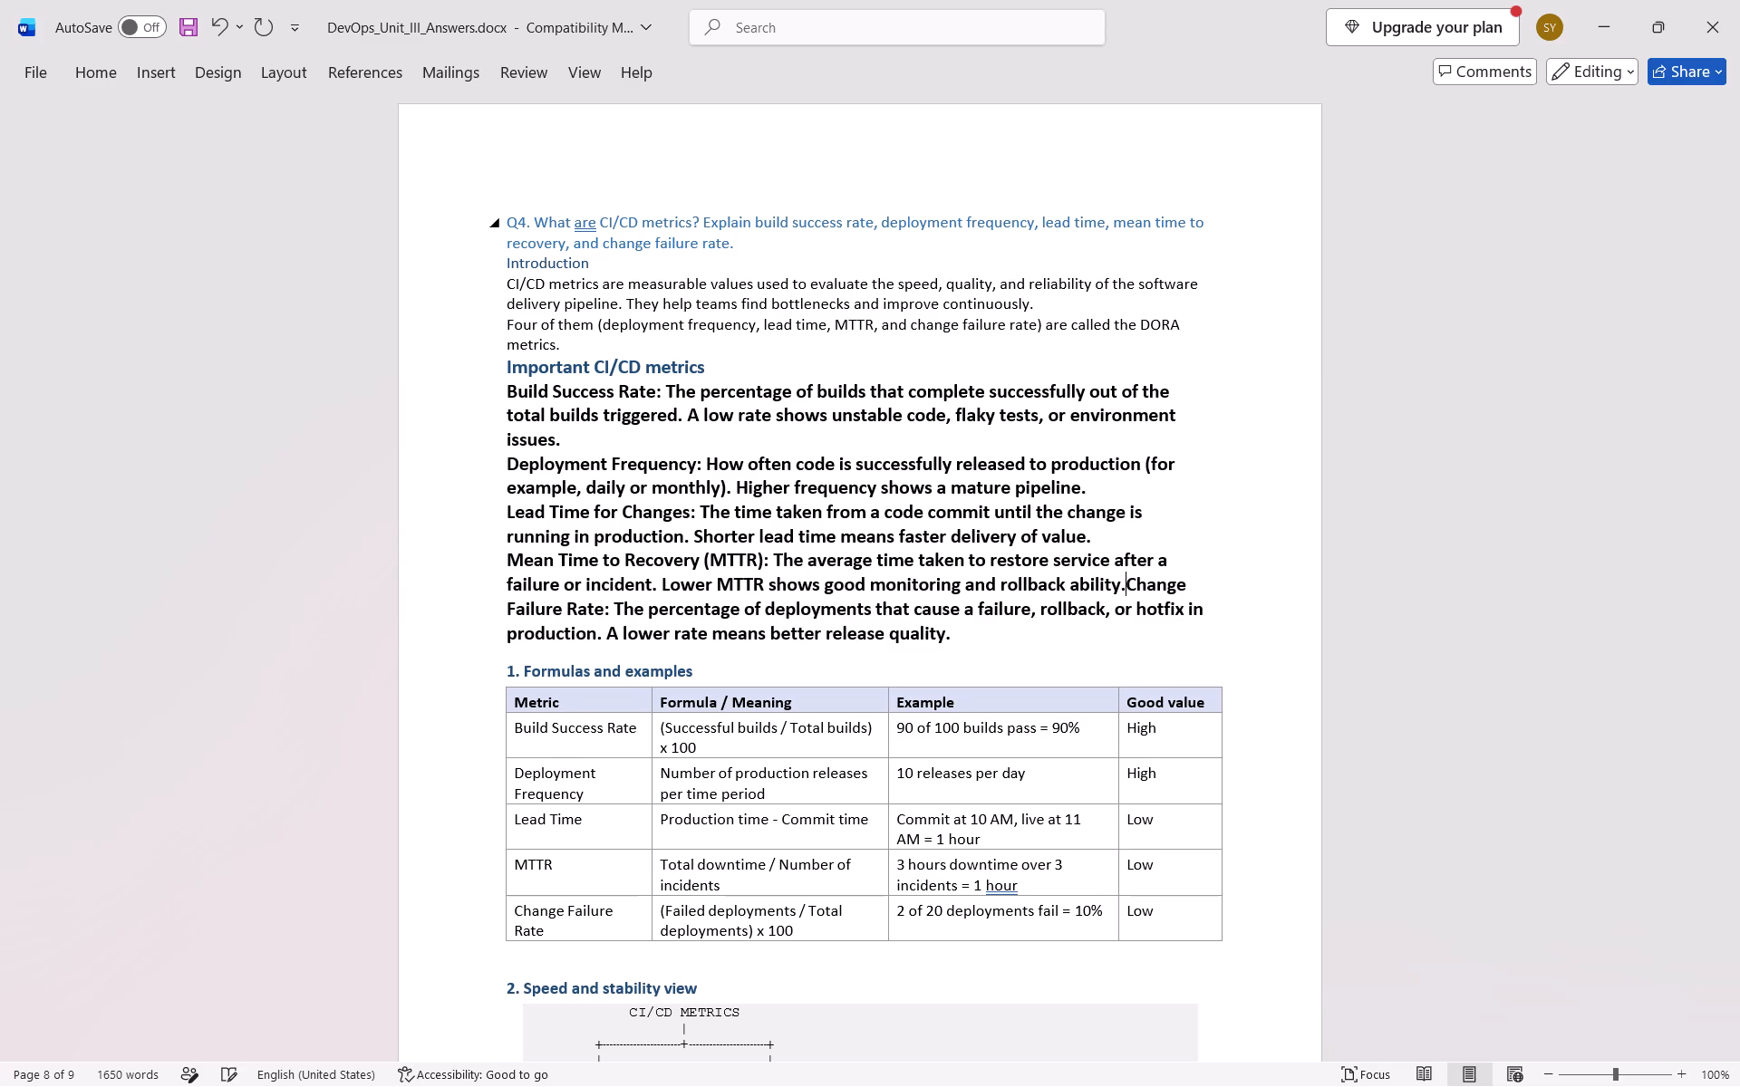
key(shift+Return)
Remove bold from the five metric descriptions, Build Success Rate through Change Failure Rate, and reduce them to 11 pt.
drag(502, 391, 1015, 634)
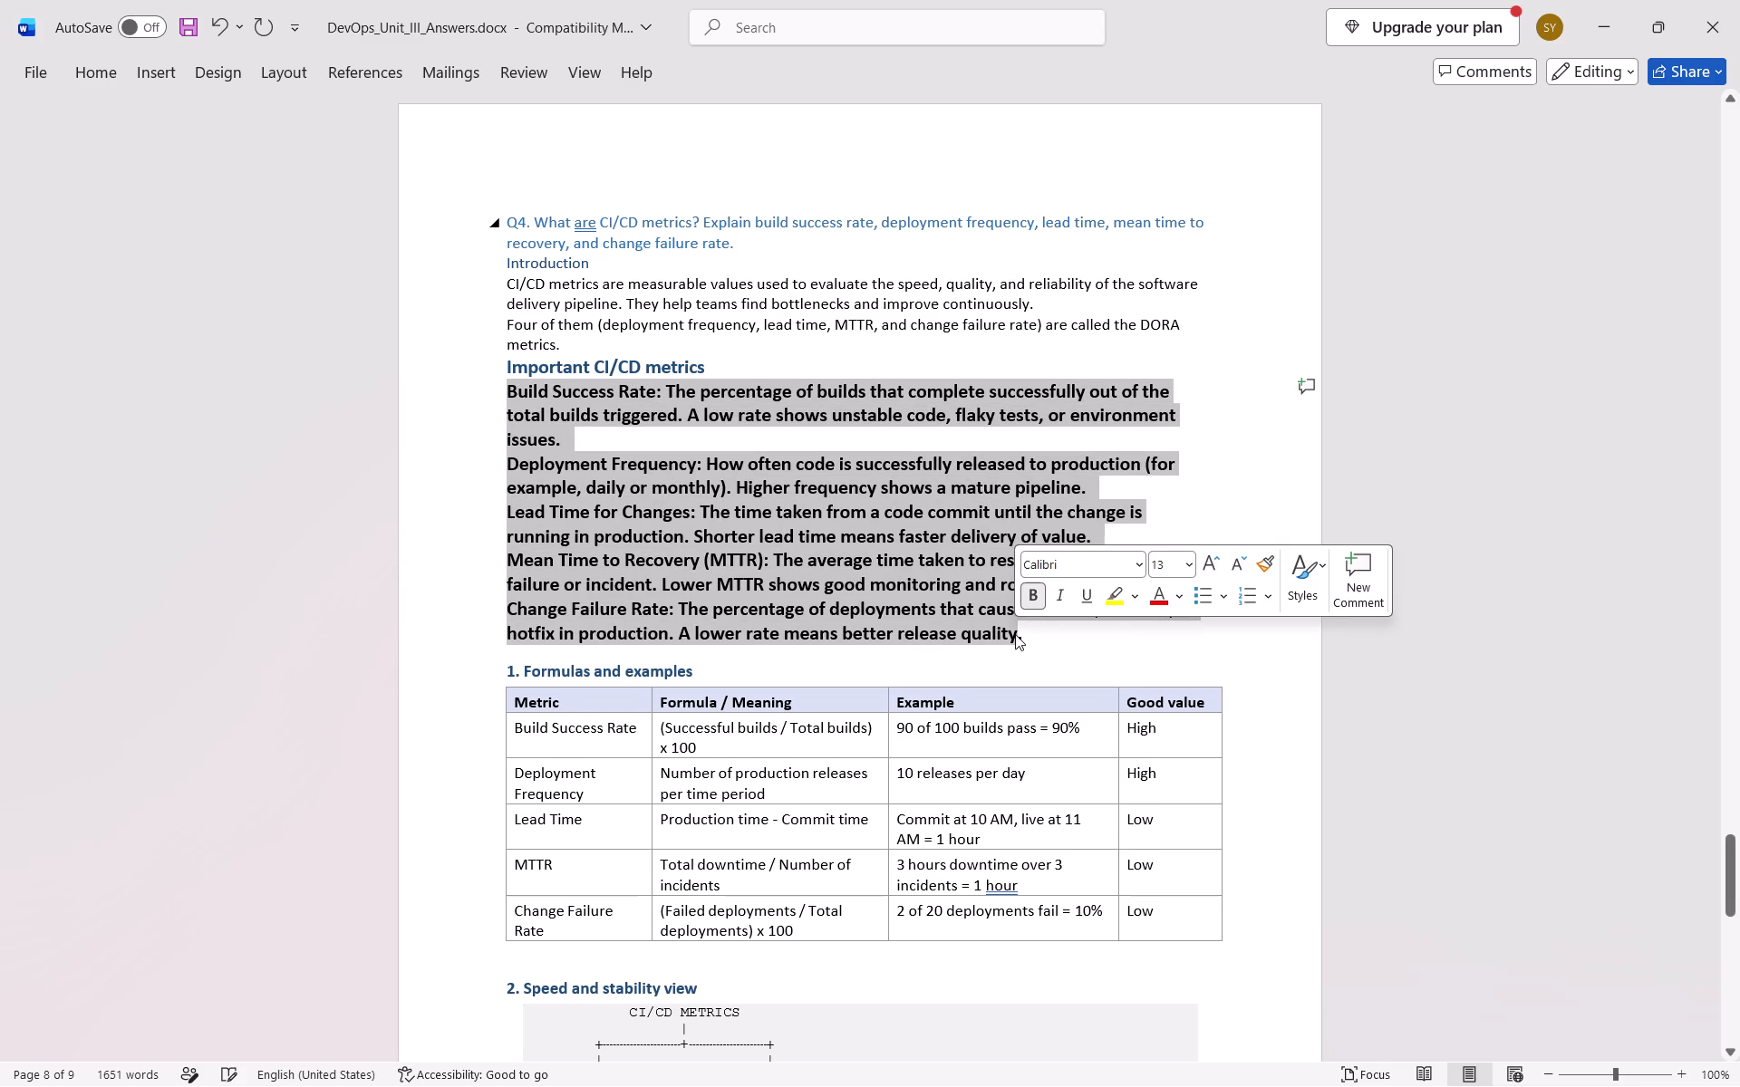
click(1029, 608)
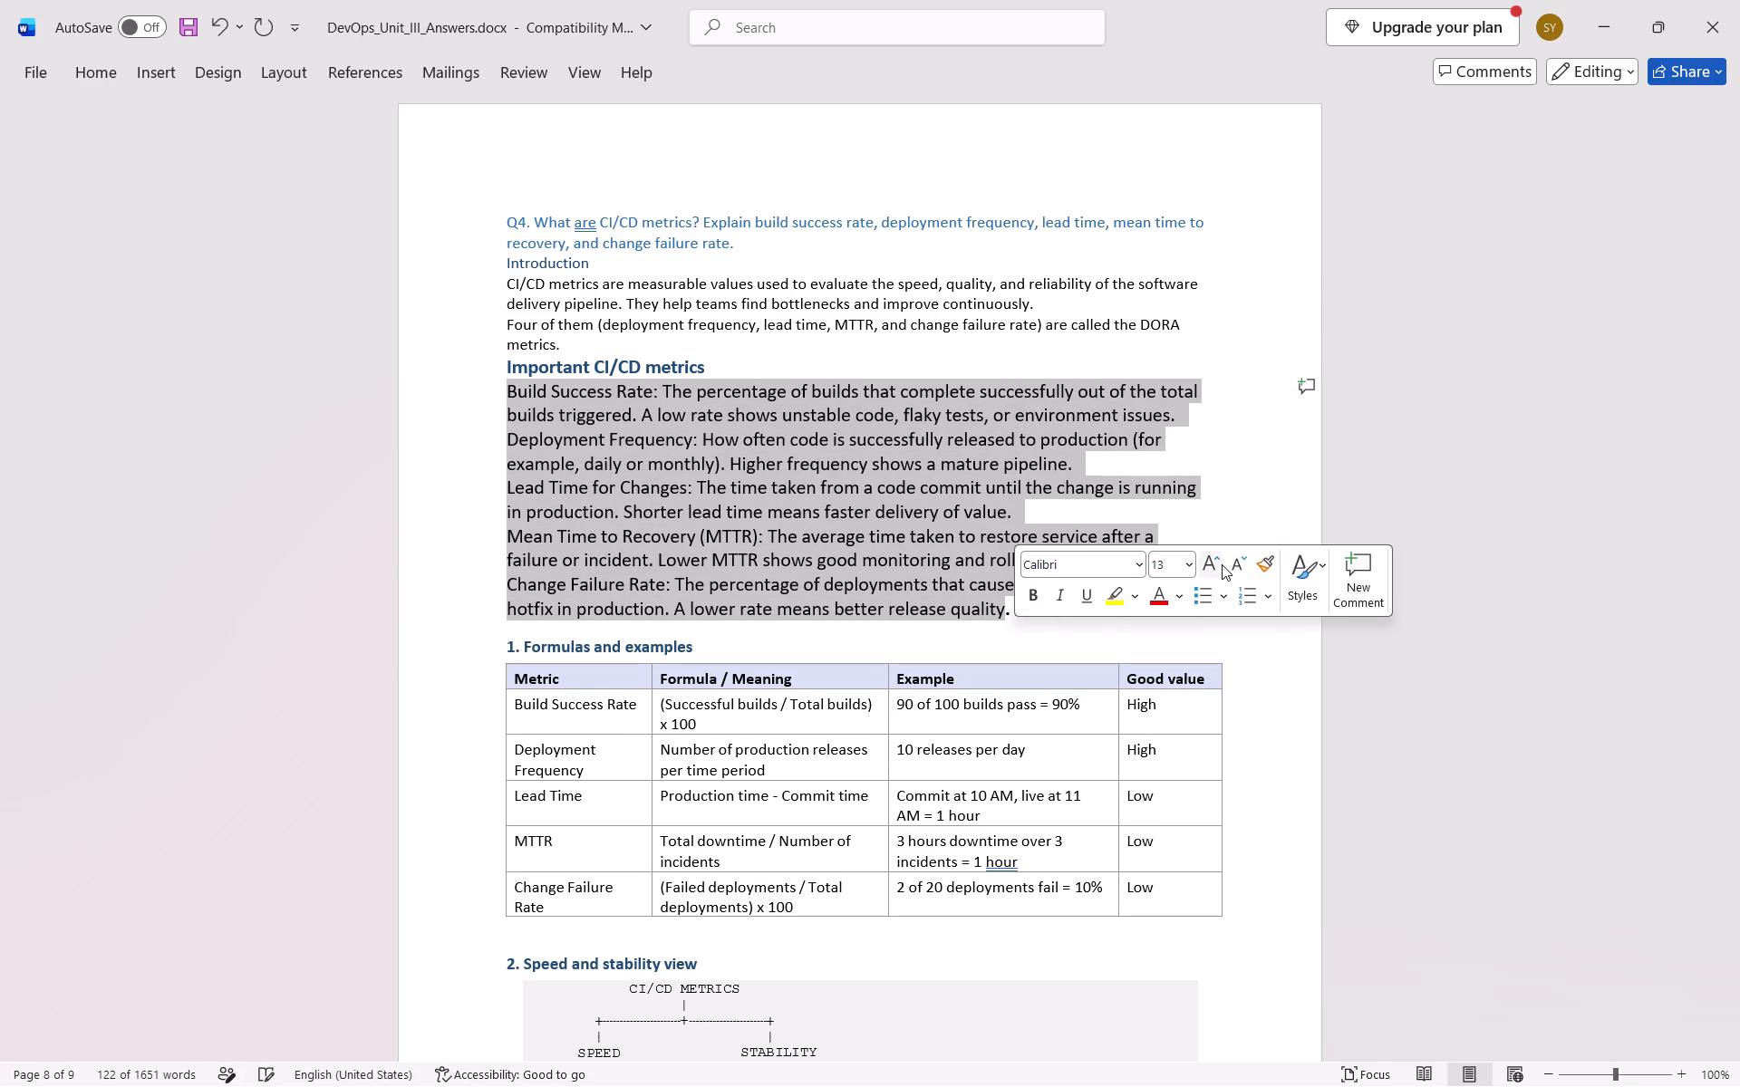
click(1231, 571)
click(1231, 571)
click(904, 443)
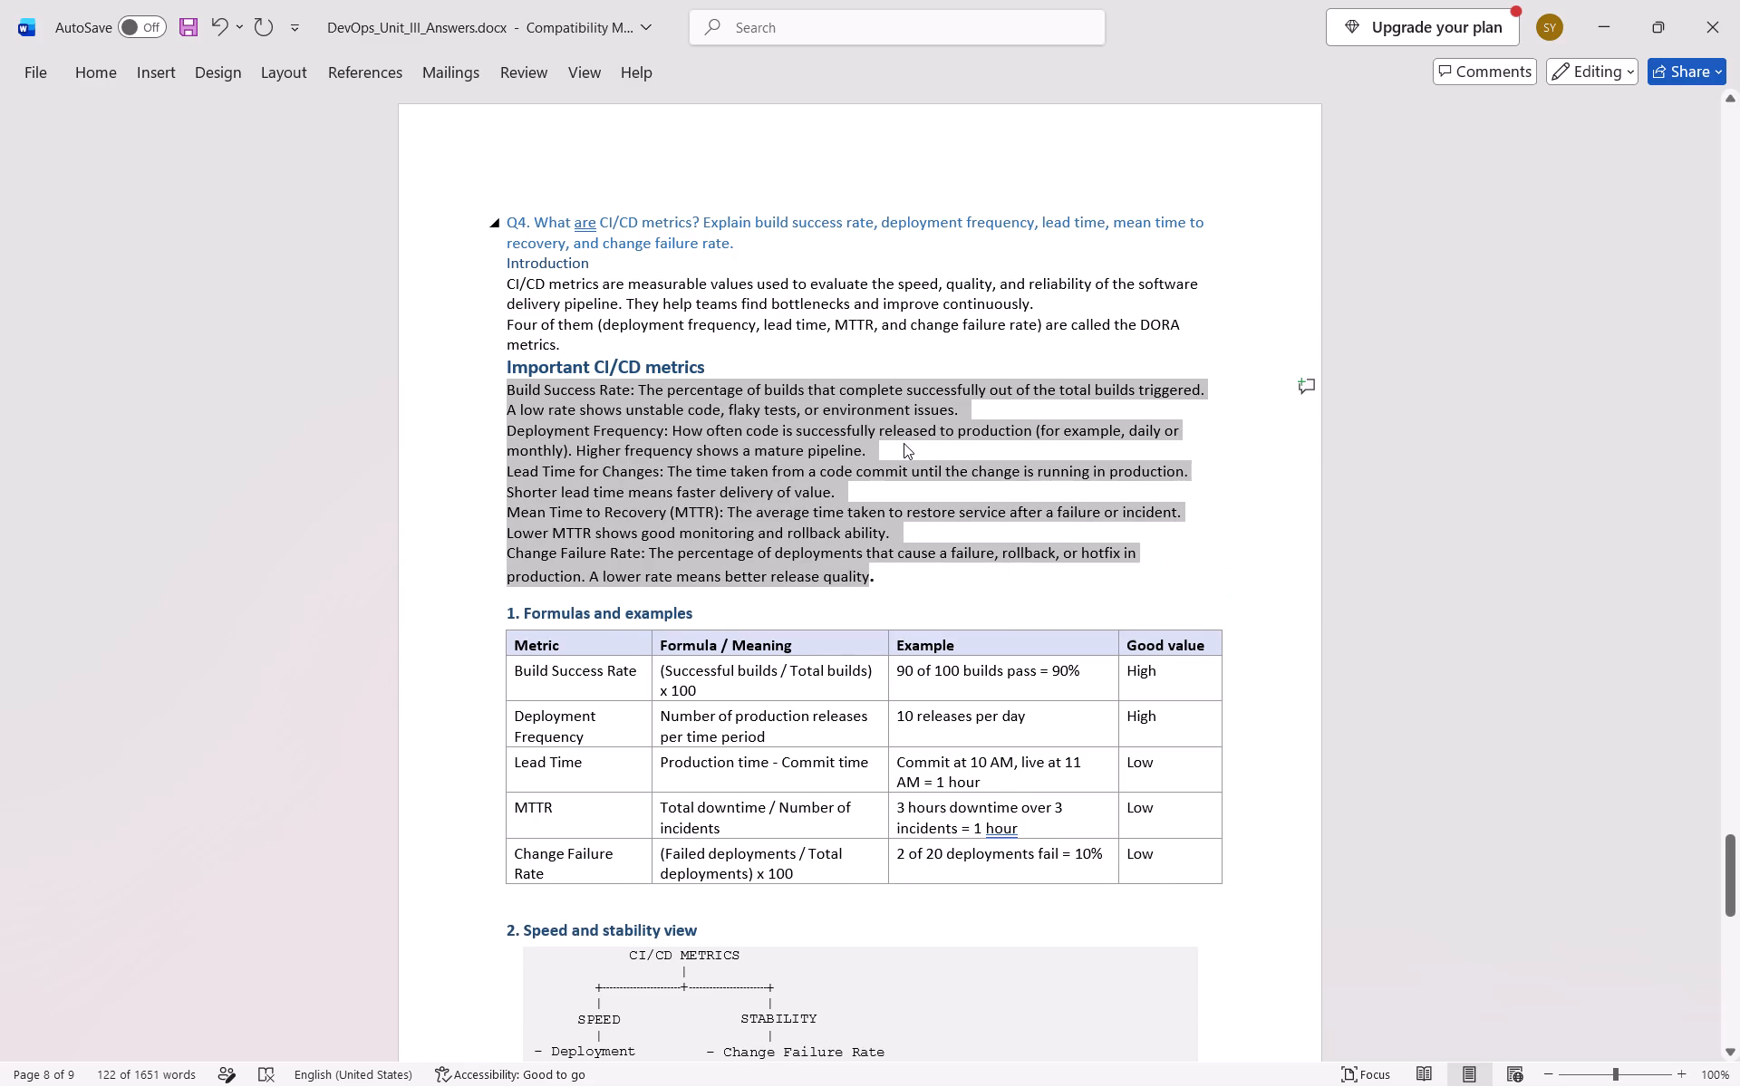
Resize the Formulas and examples table to make it slightly wider.
scroll(553, 584, down, 2)
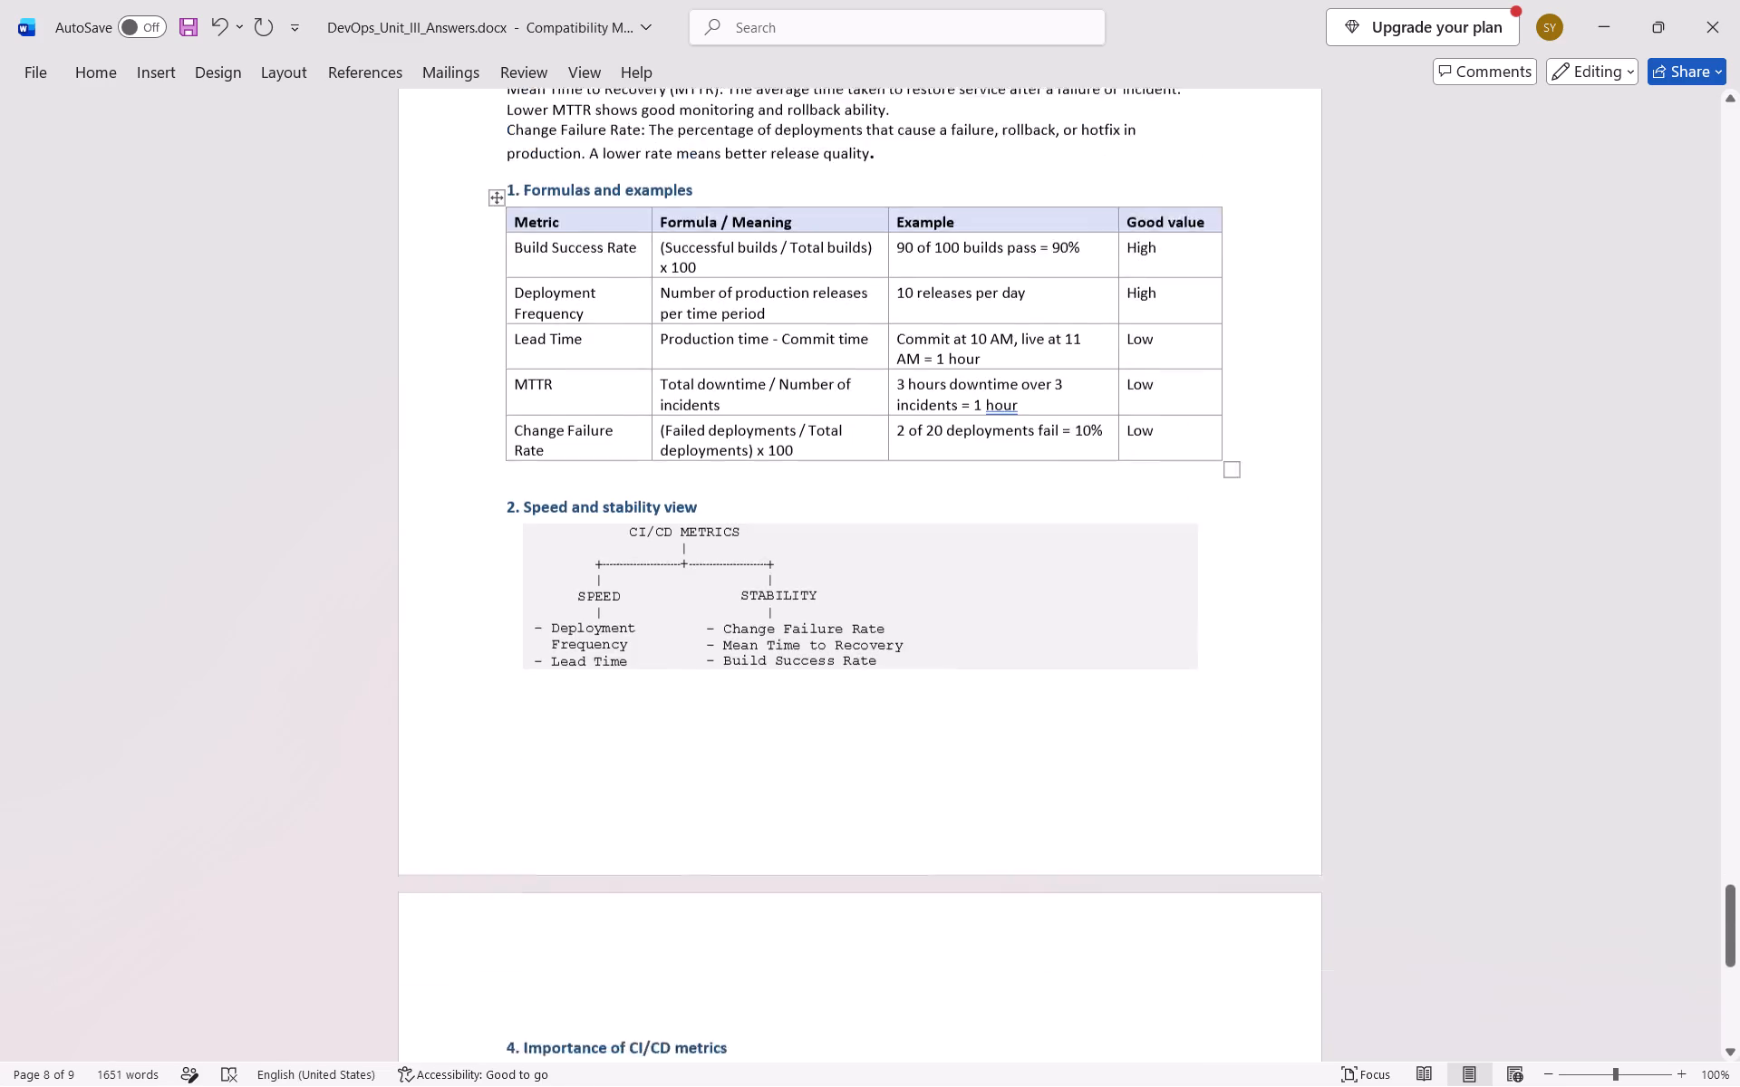
scroll(553, 584, down, 1)
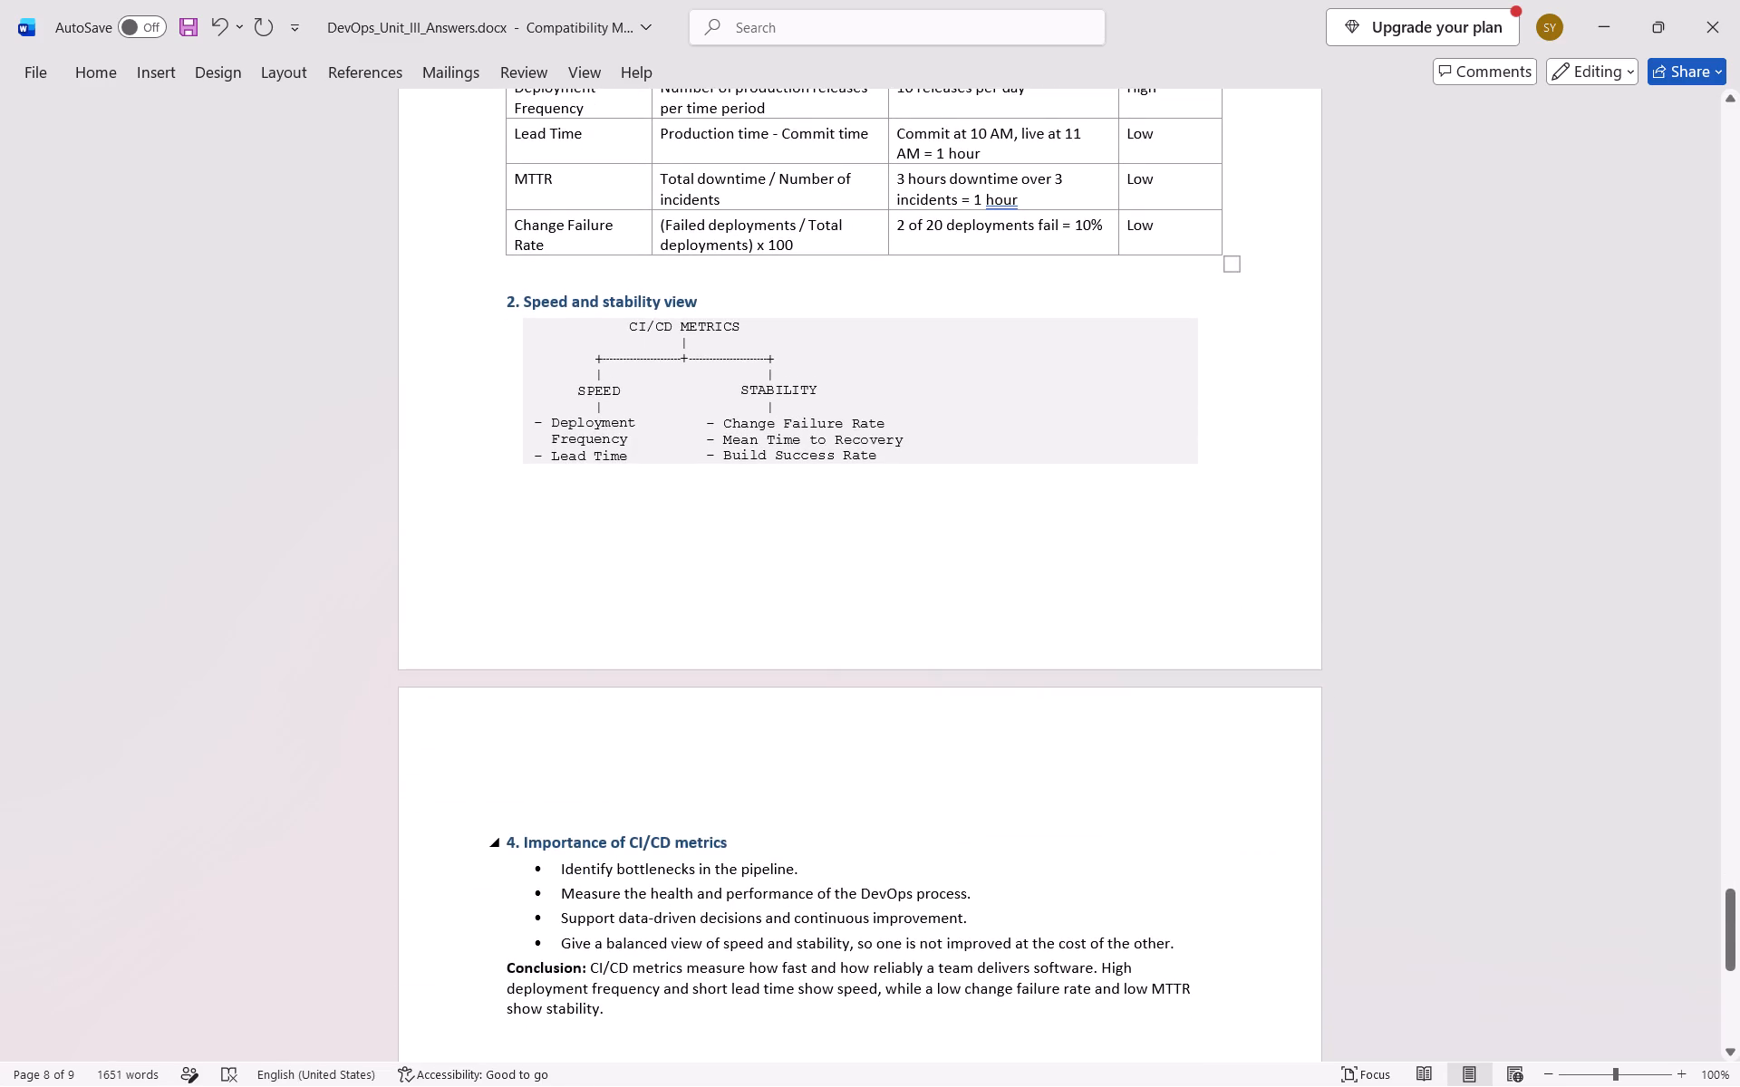
scroll(505, 852, up, 2)
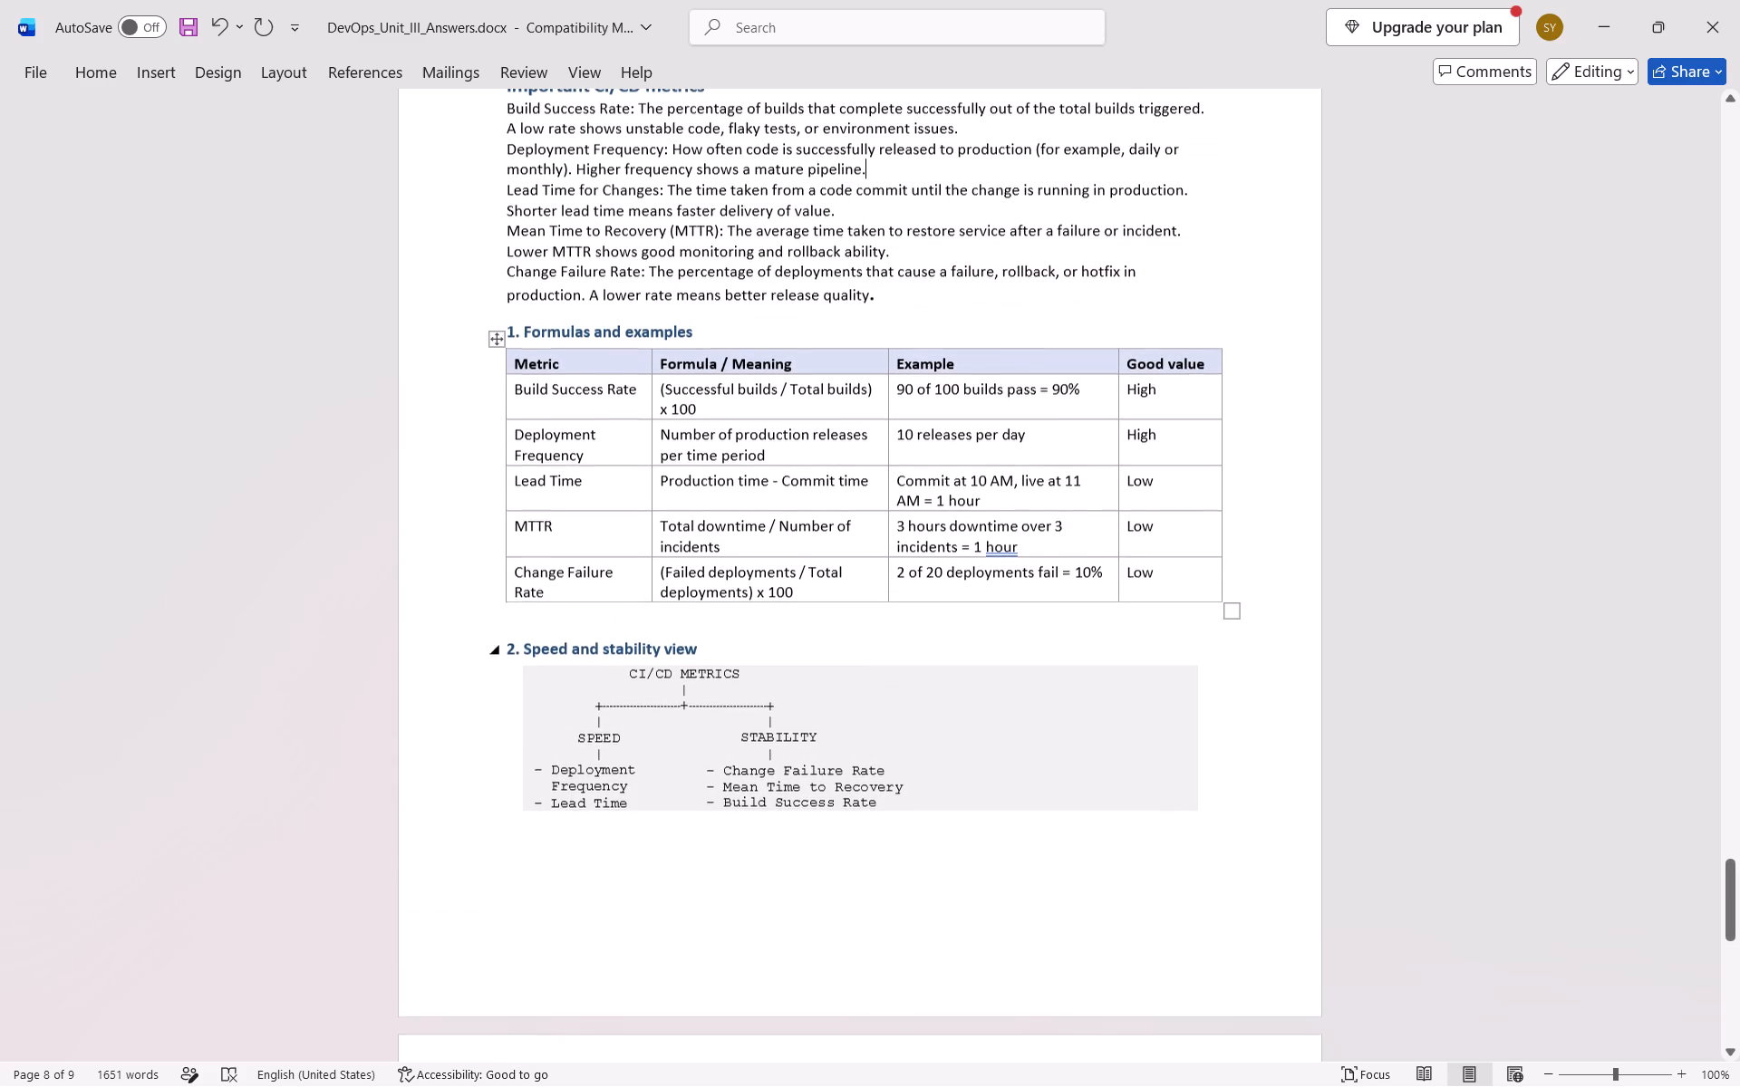
drag(1228, 612, 1241, 464)
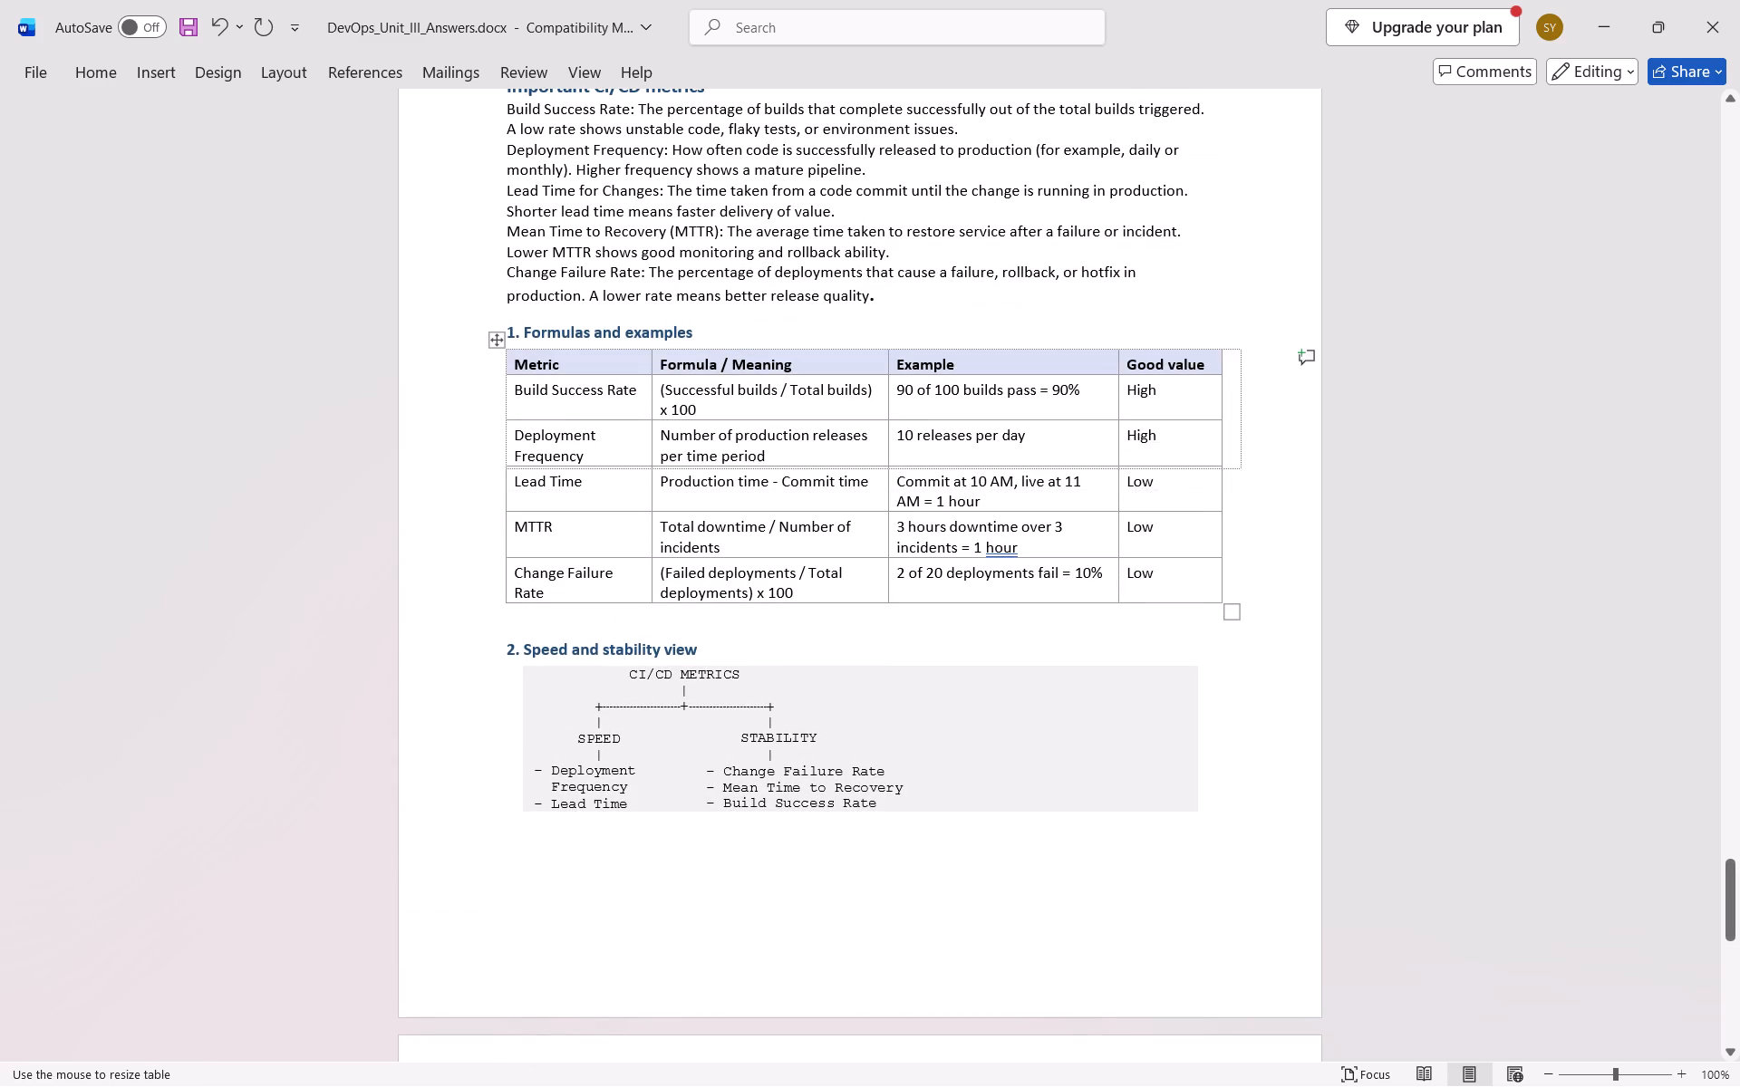
drag(1241, 464, 1244, 461)
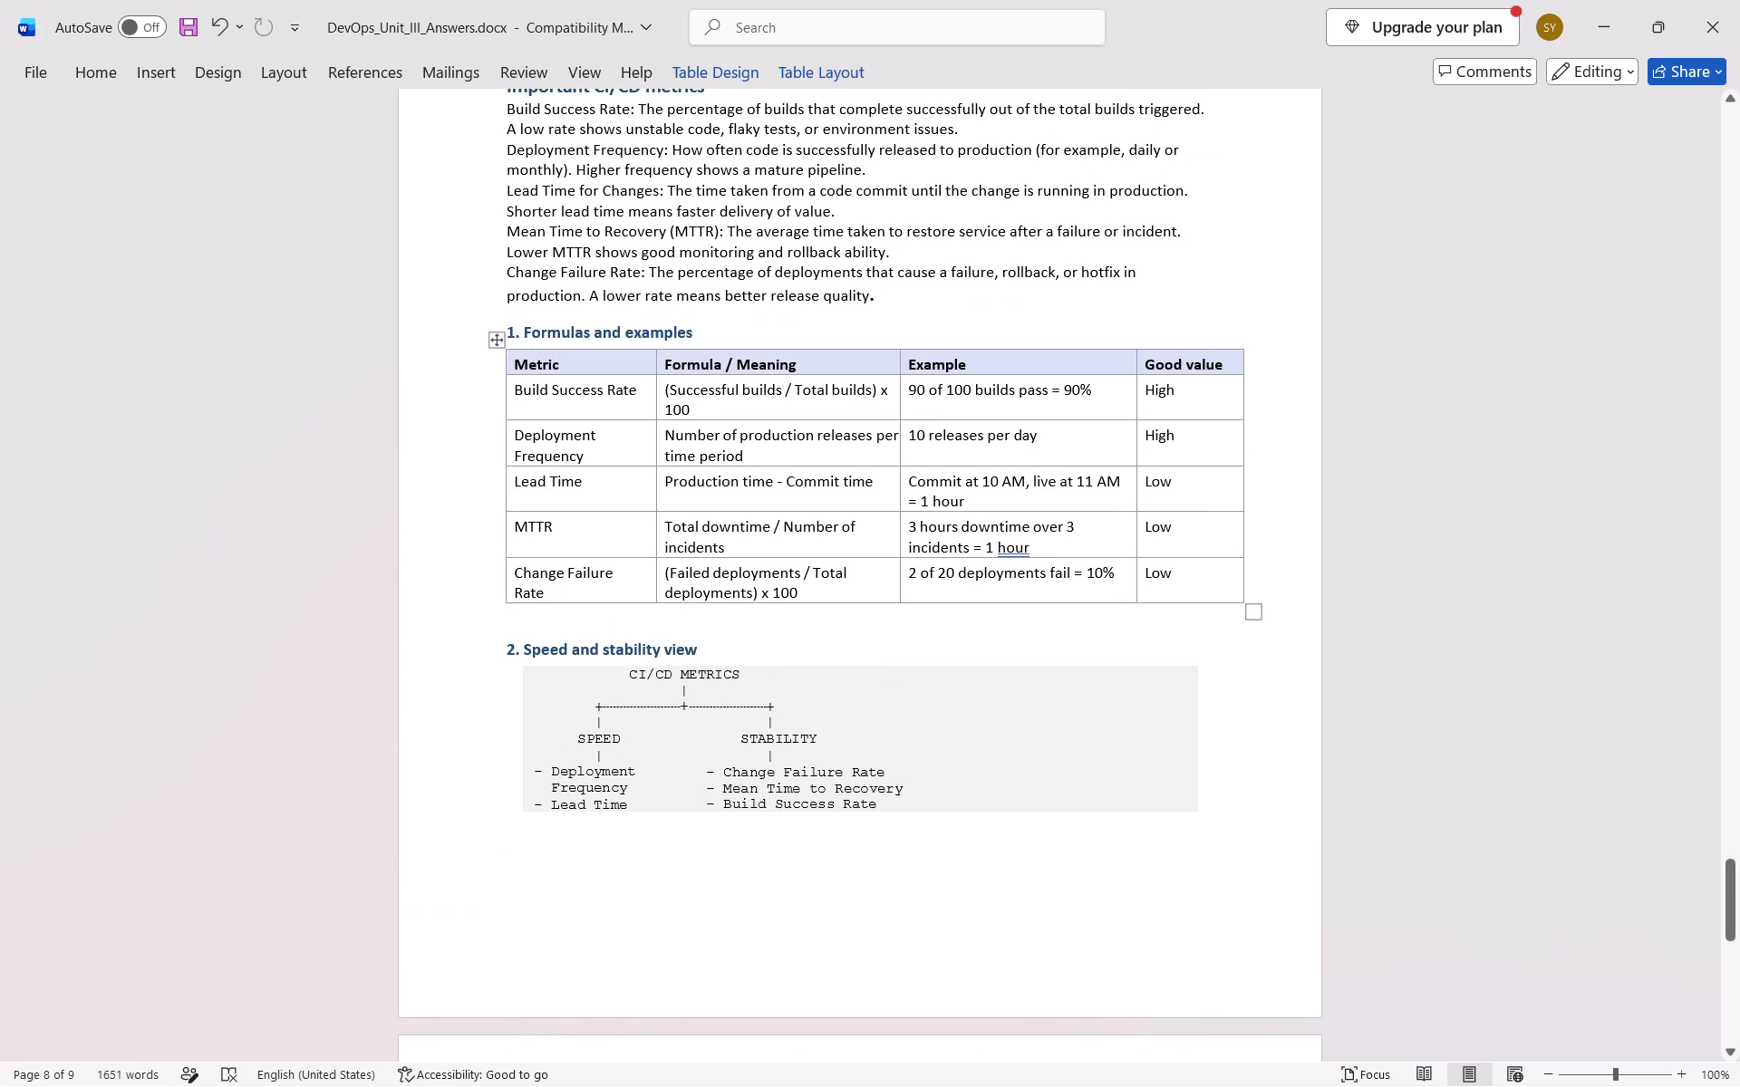
Remove the number from the "Formulas and examples" heading, join it beneath the Change Failure Rate text with a line break, and tighten the gap above the table.
click(517, 331)
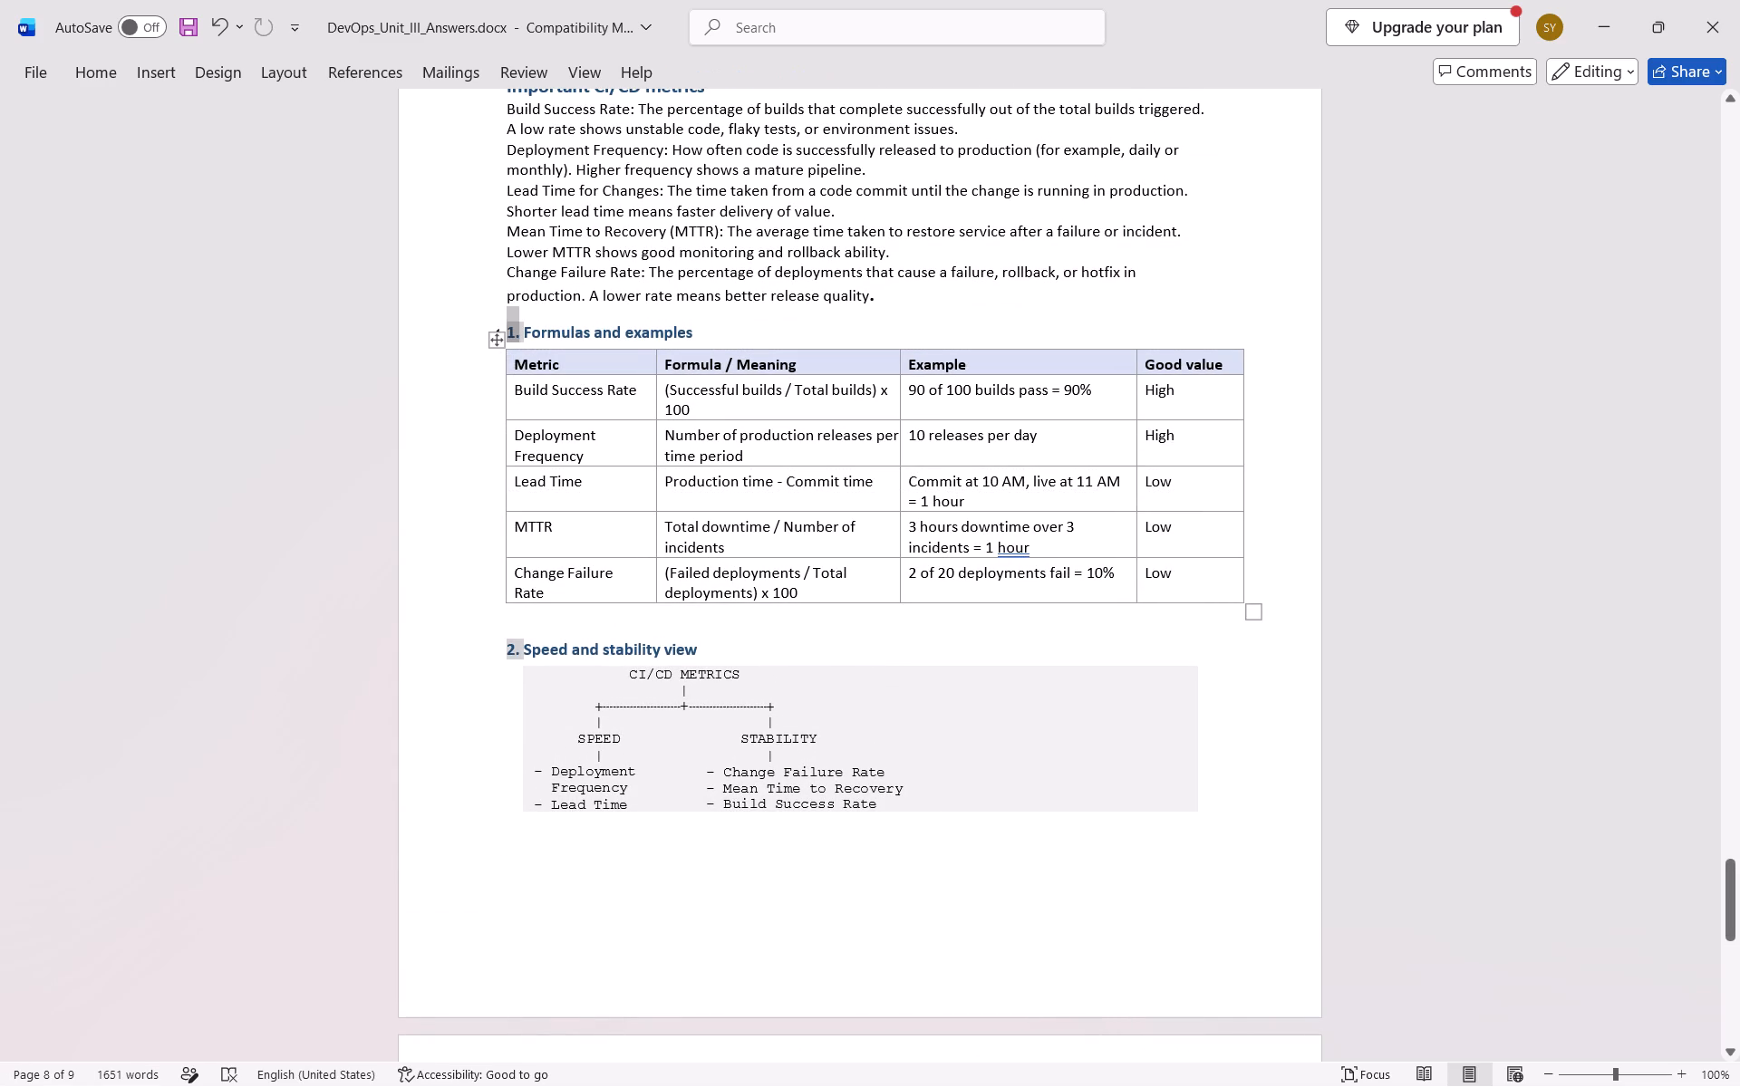
click(517, 331)
click(517, 331)
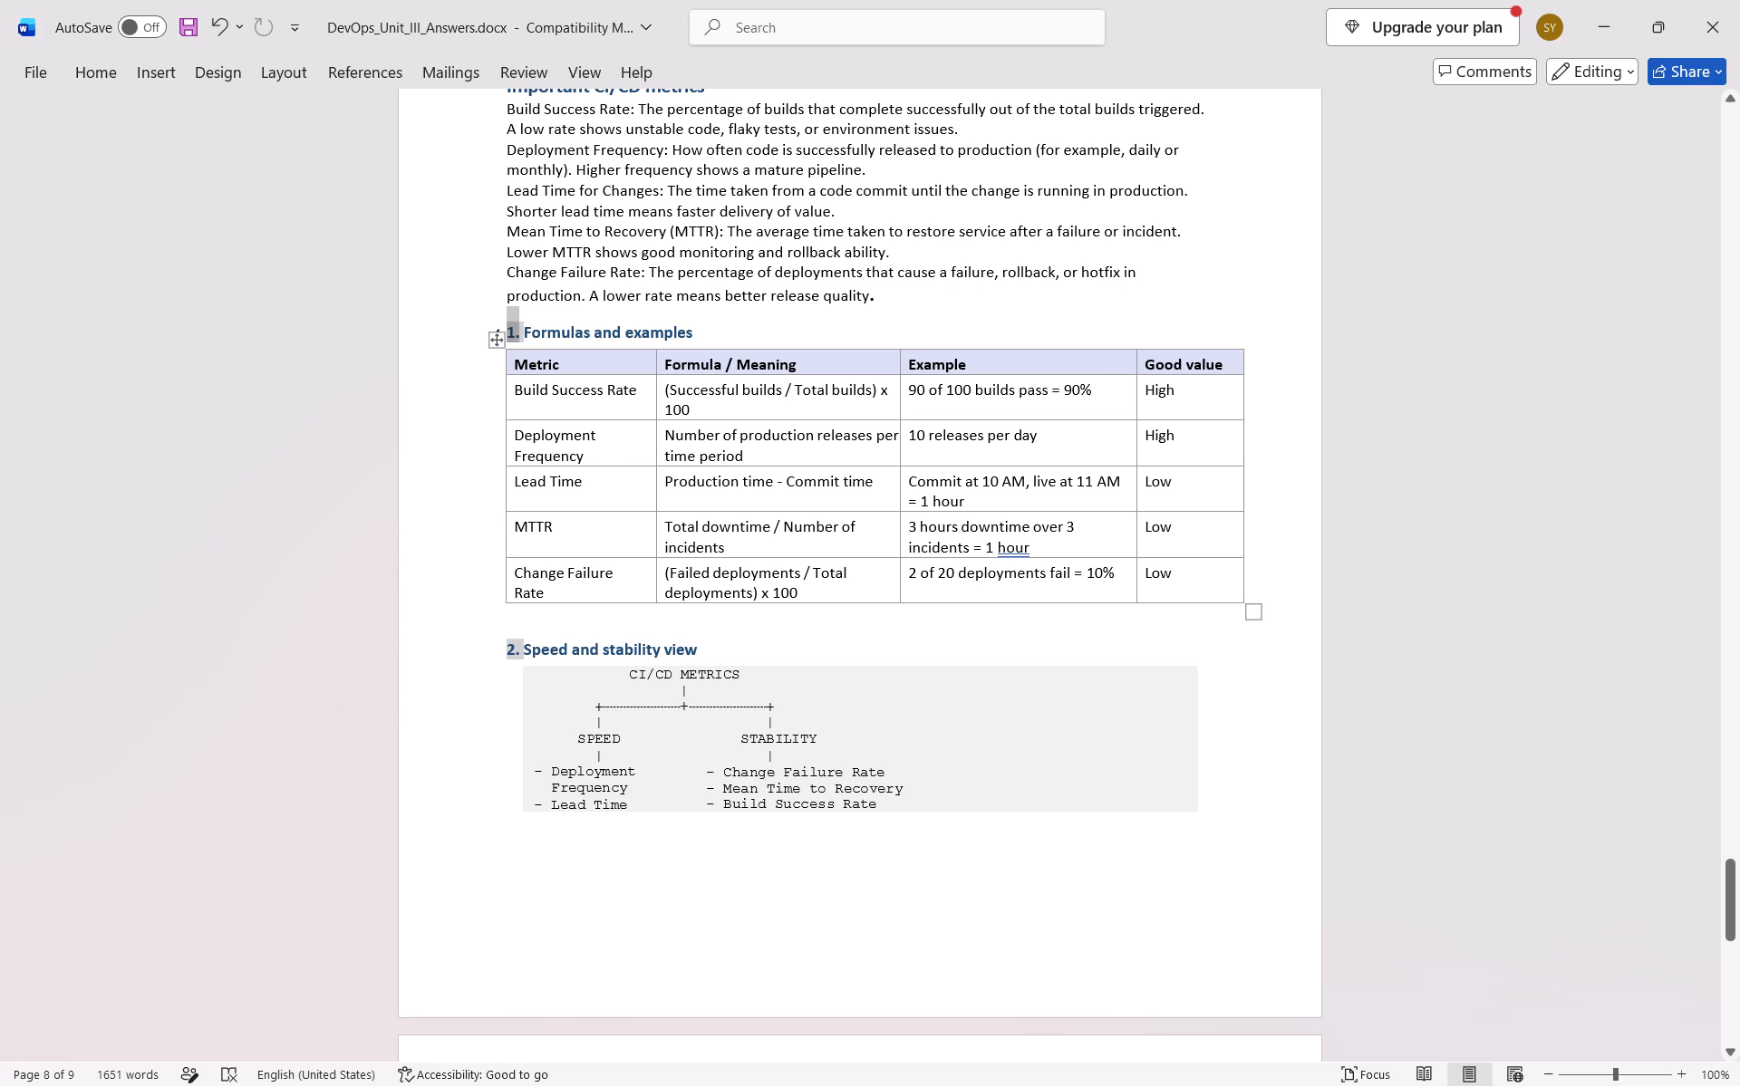
click(539, 332)
click(532, 334)
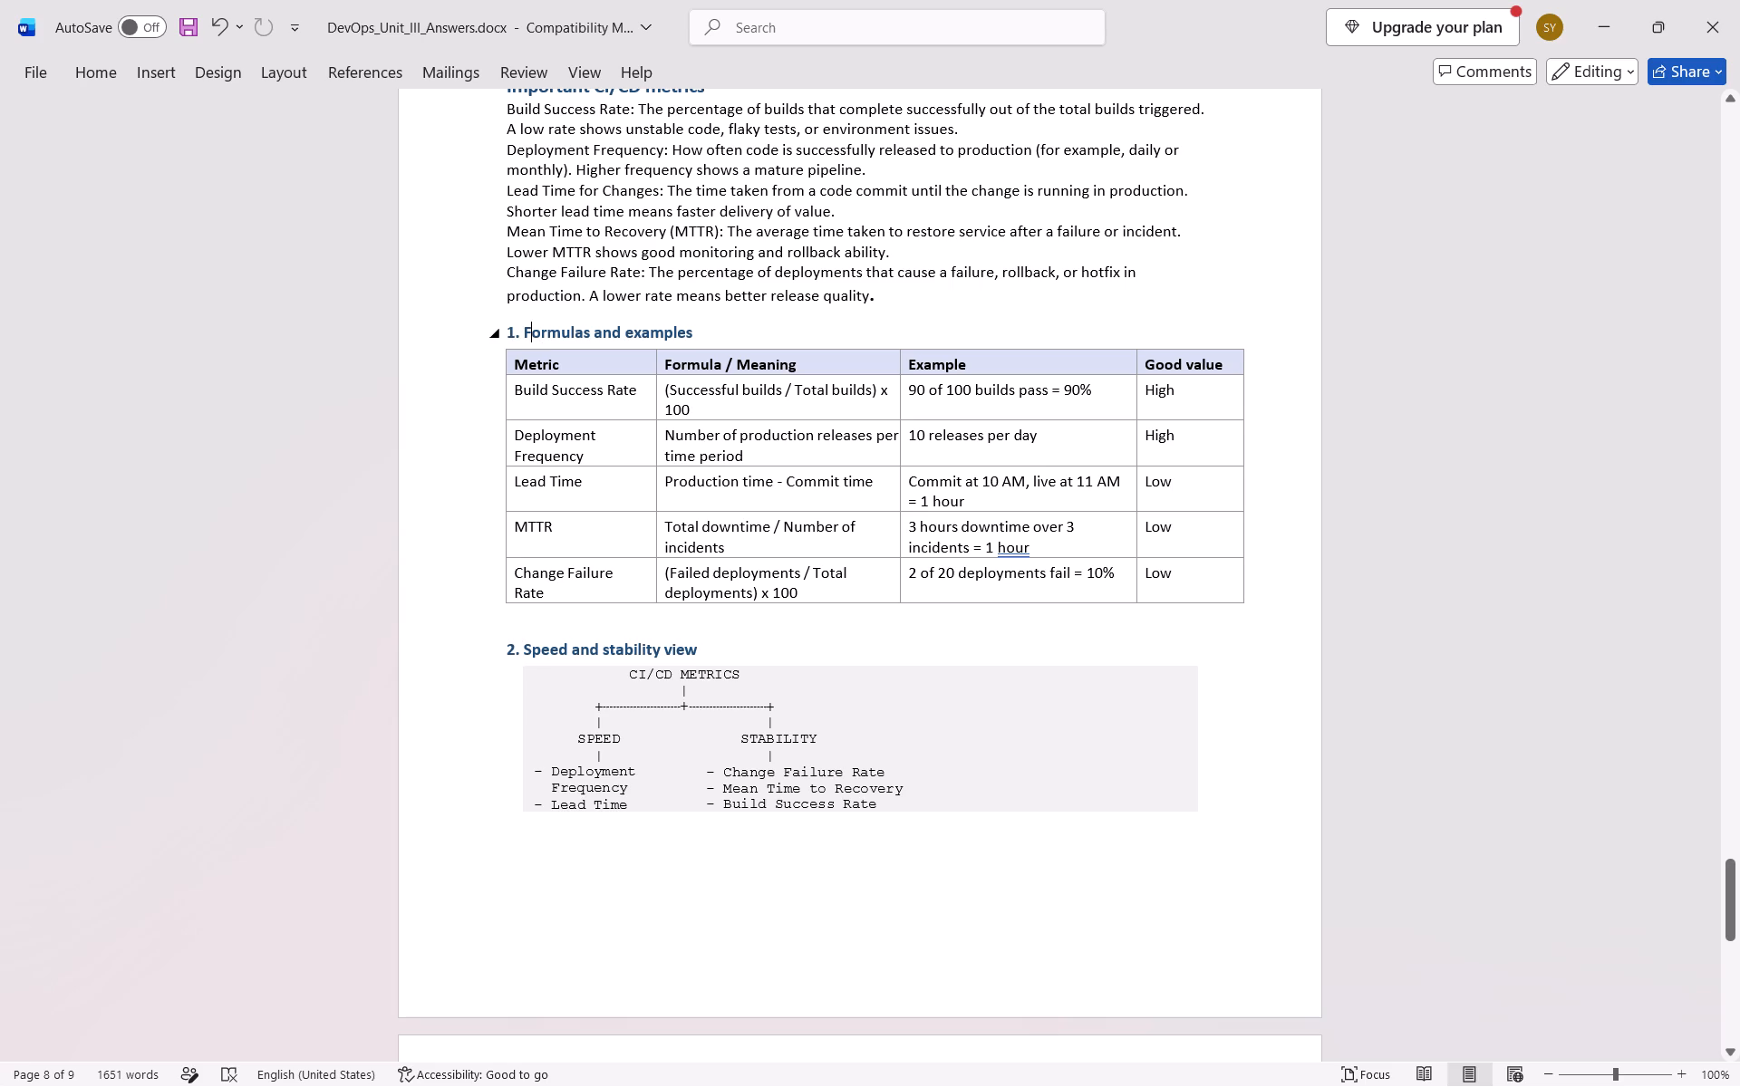
click(527, 334)
key(BackSpace)
key(BackSpace)
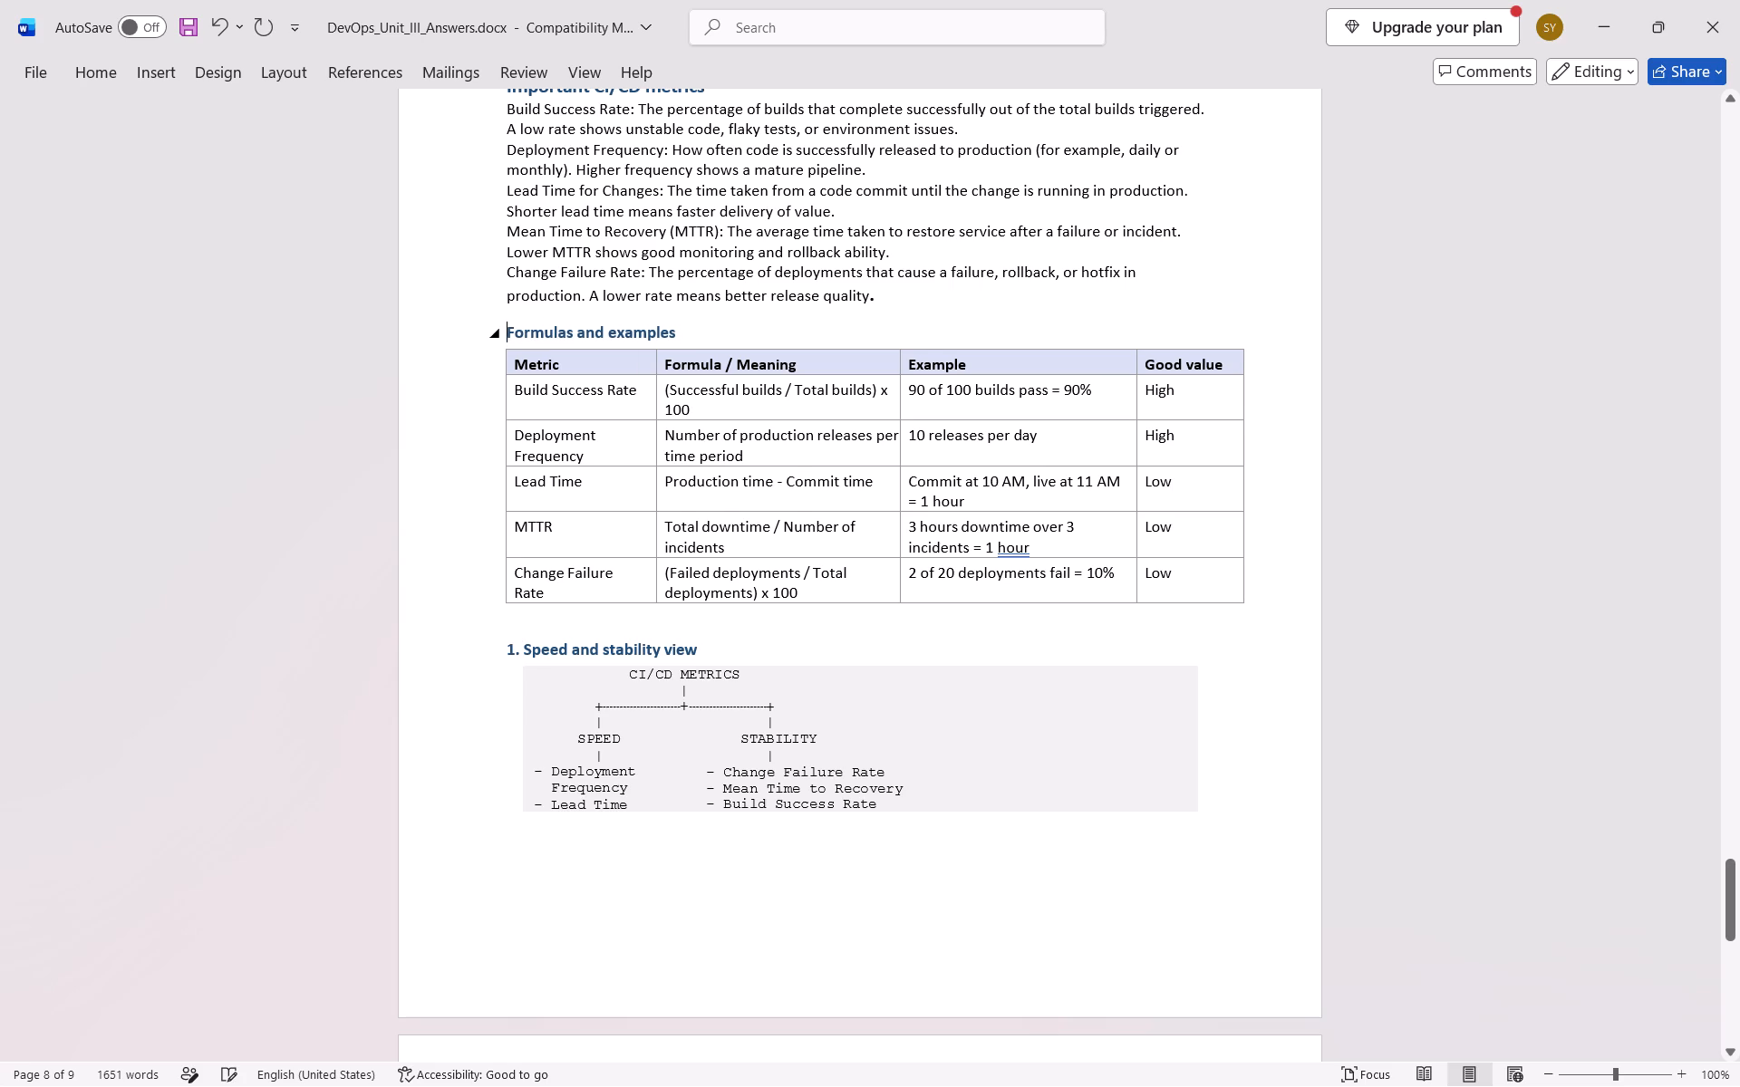
key(BackSpace)
key(BackSpace)
key(shift+Return)
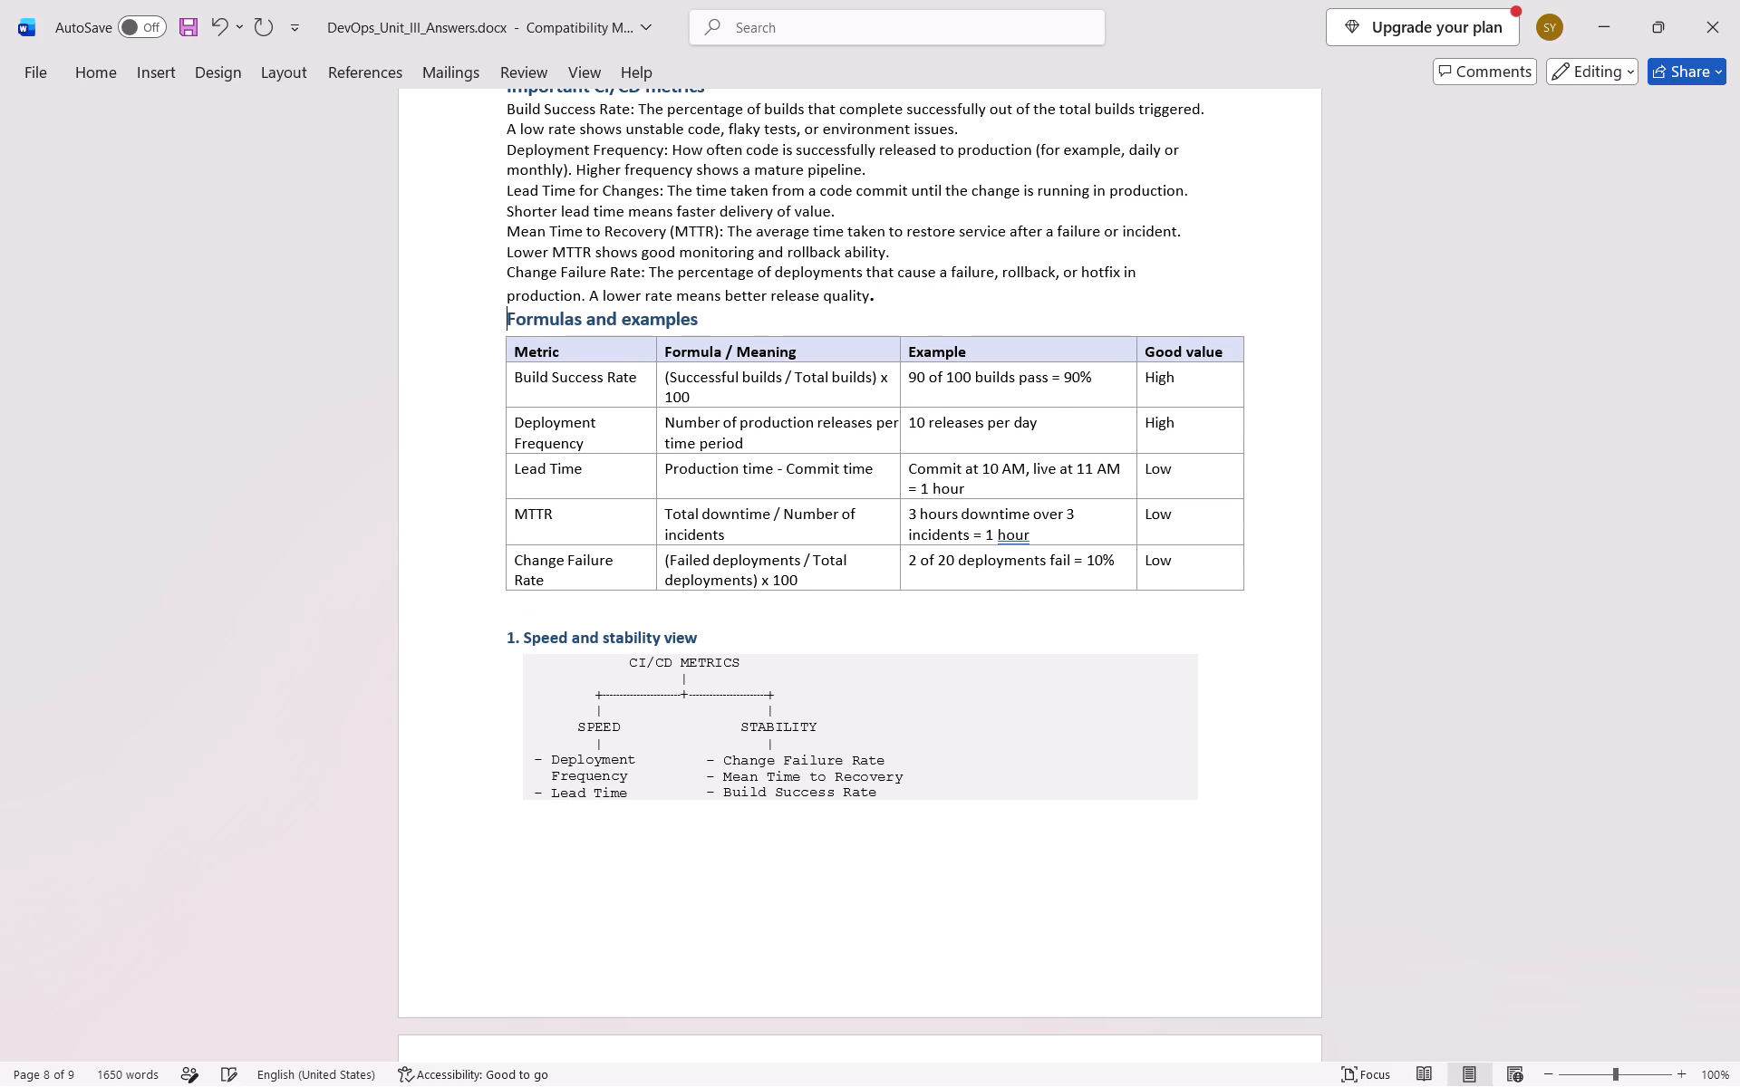
key(Down)
key(BackSpace)
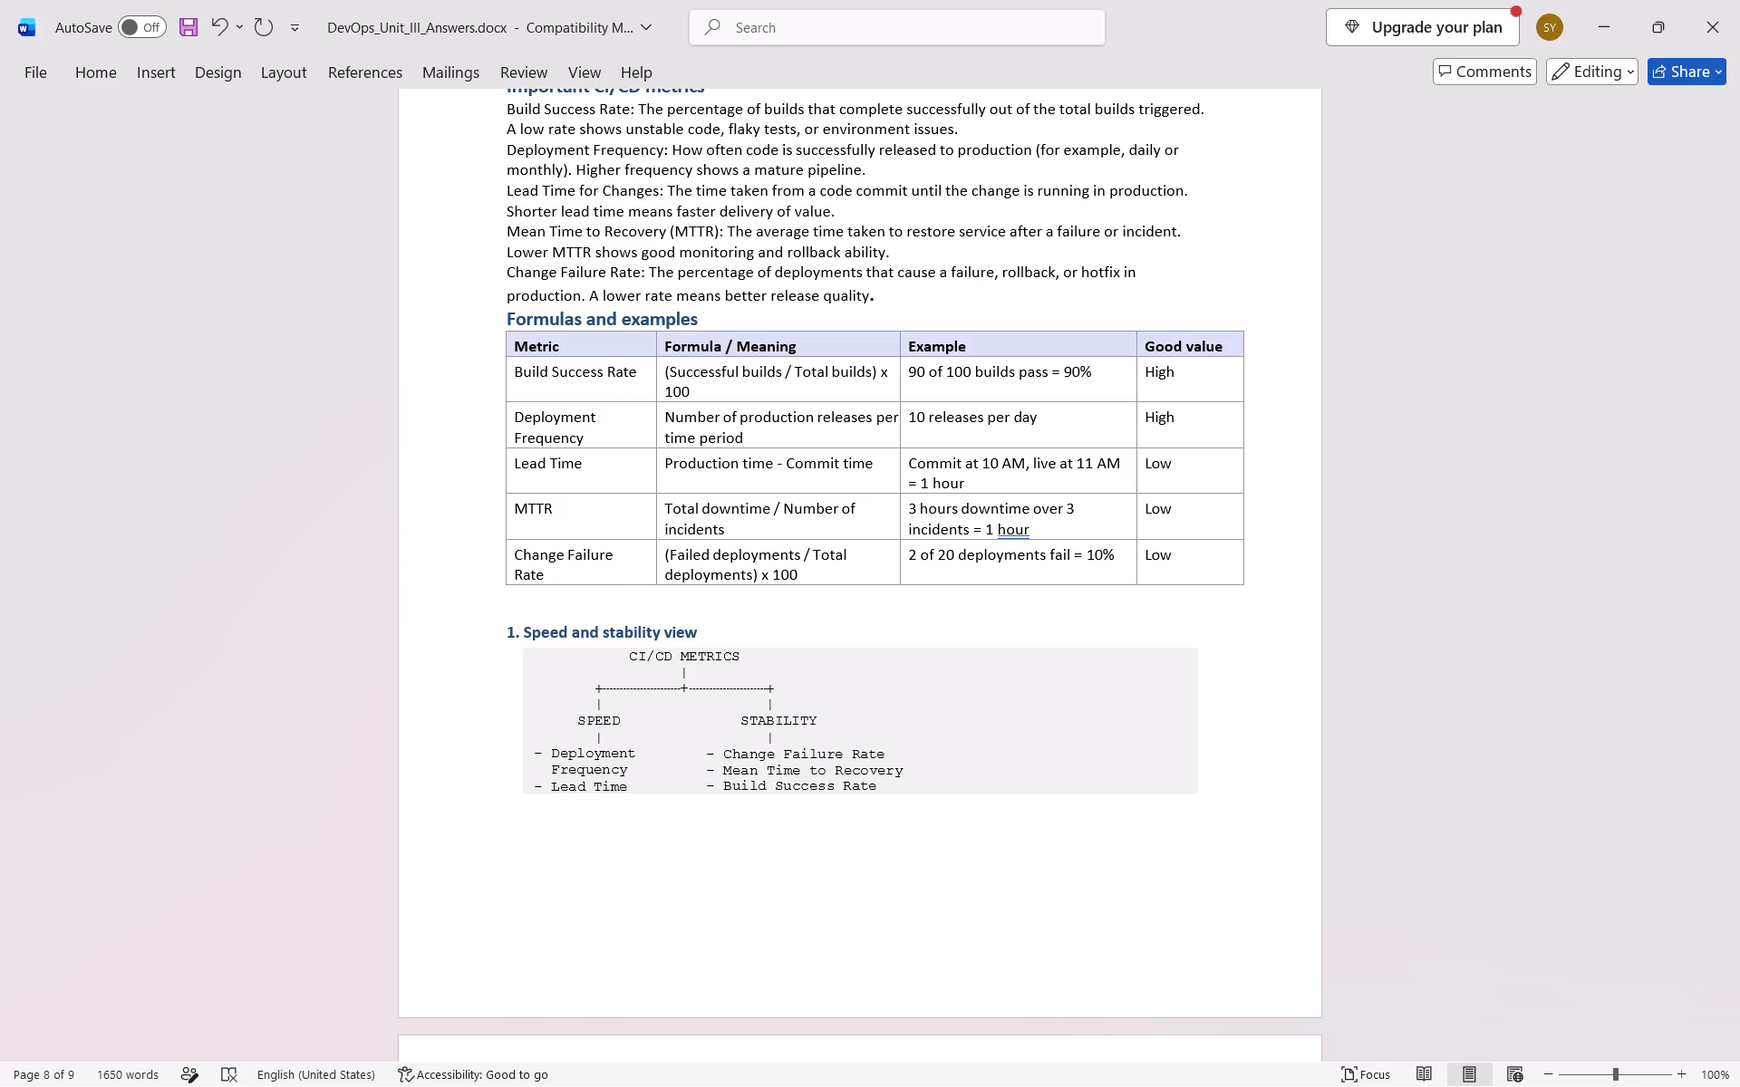
Remove the number from the "Speed and stability view" heading and close the blank gap between it and the table above.
click(524, 627)
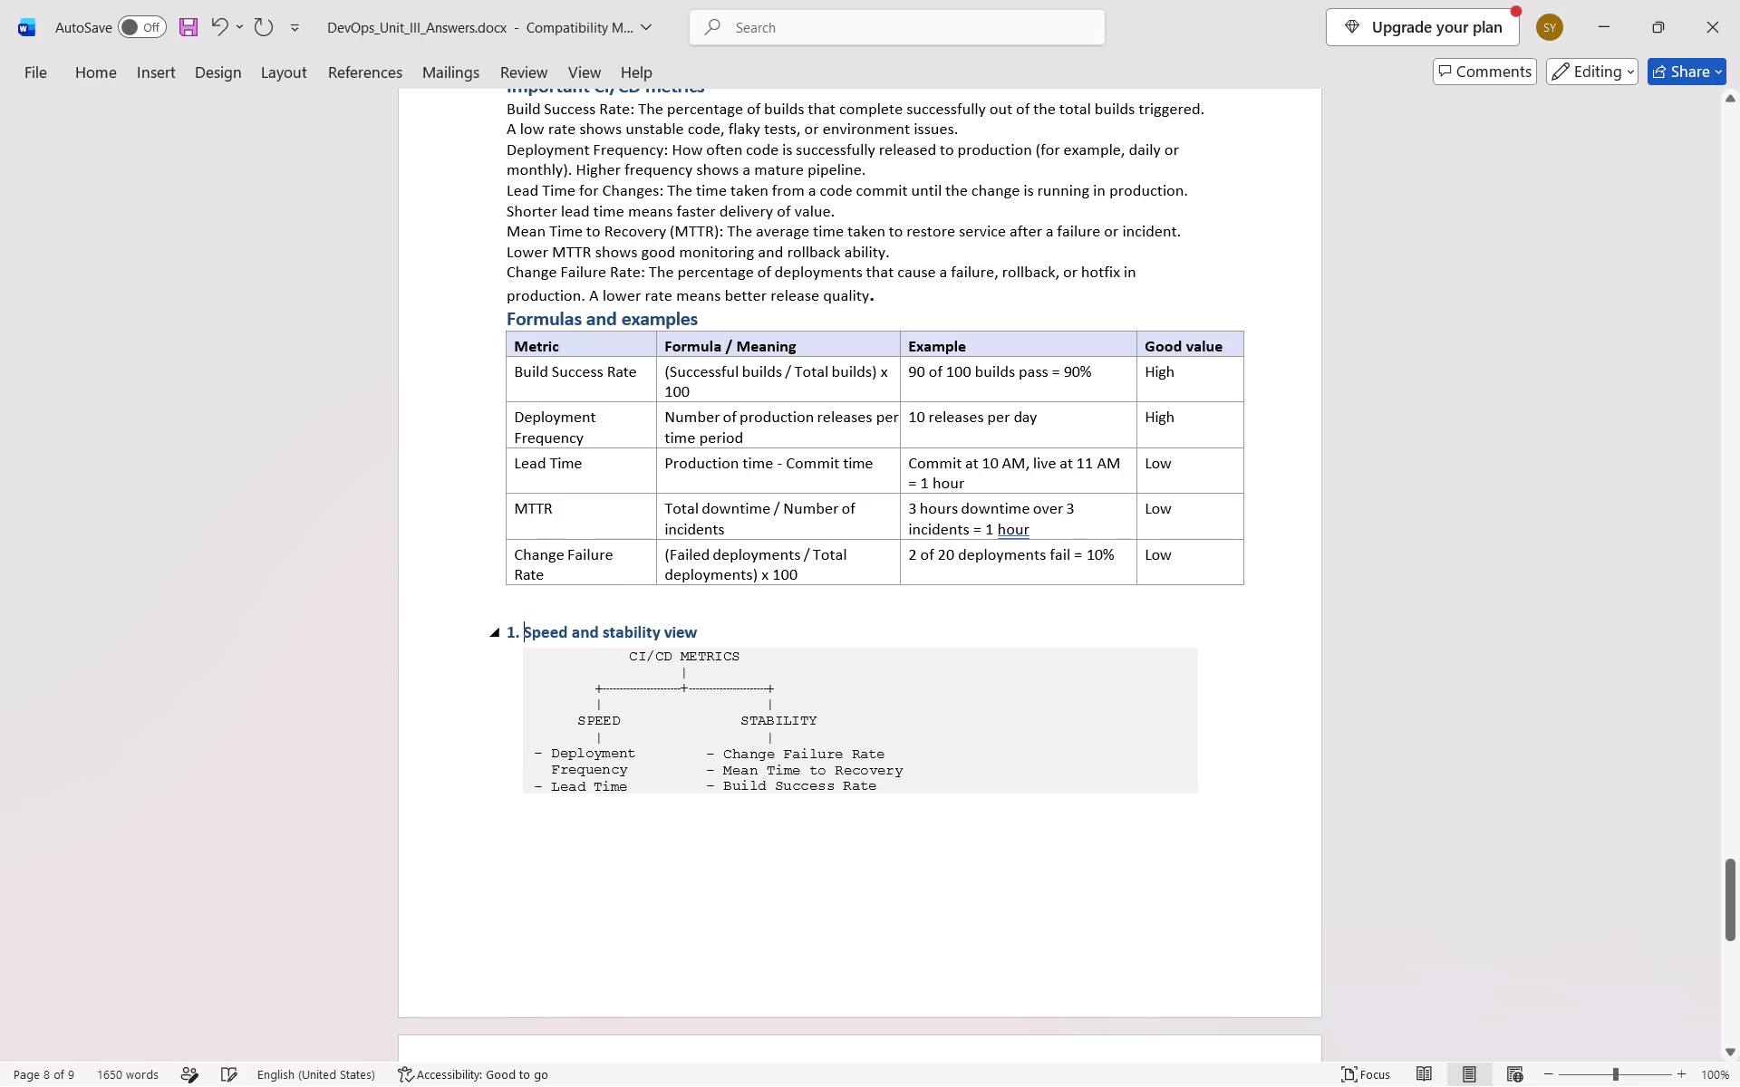
key(BackSpace)
key(BackSpace)
key(BackSpace)
key(BackSpace)
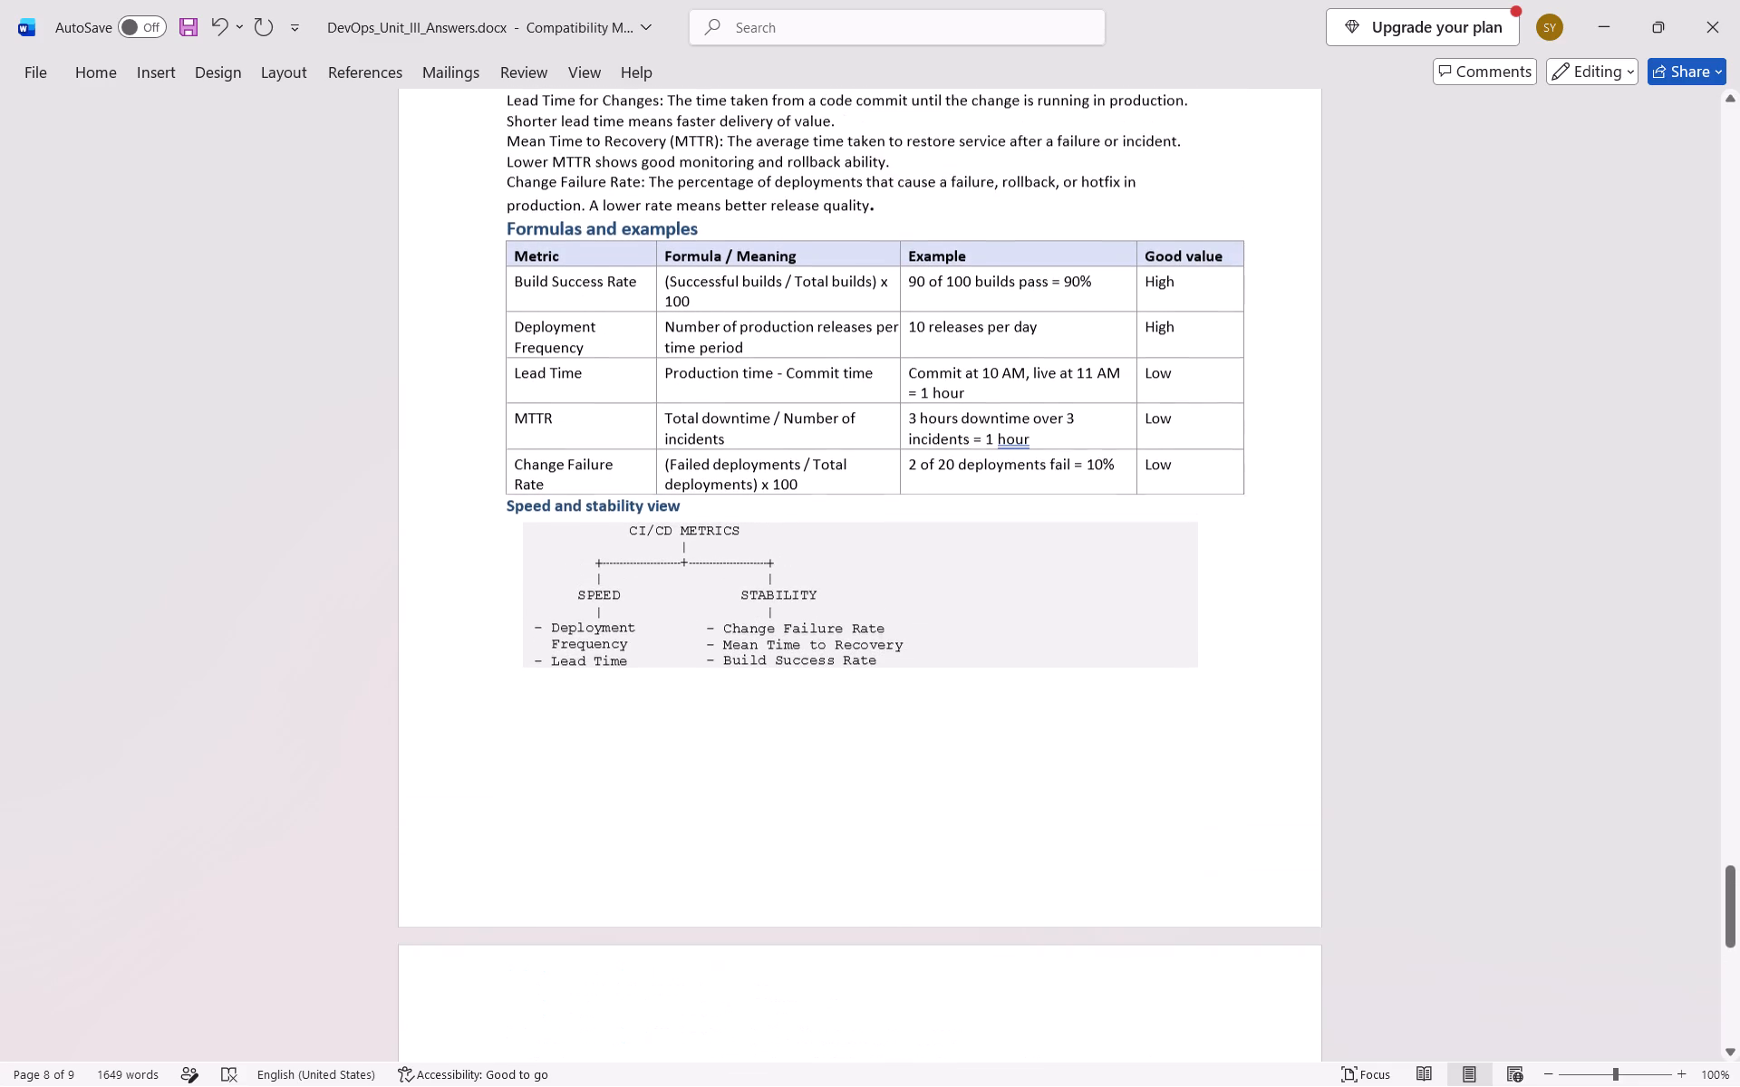
Reduce the "Formulas and examples" heading to 11 pt and remove its bold formatting.
drag(502, 236, 643, 241)
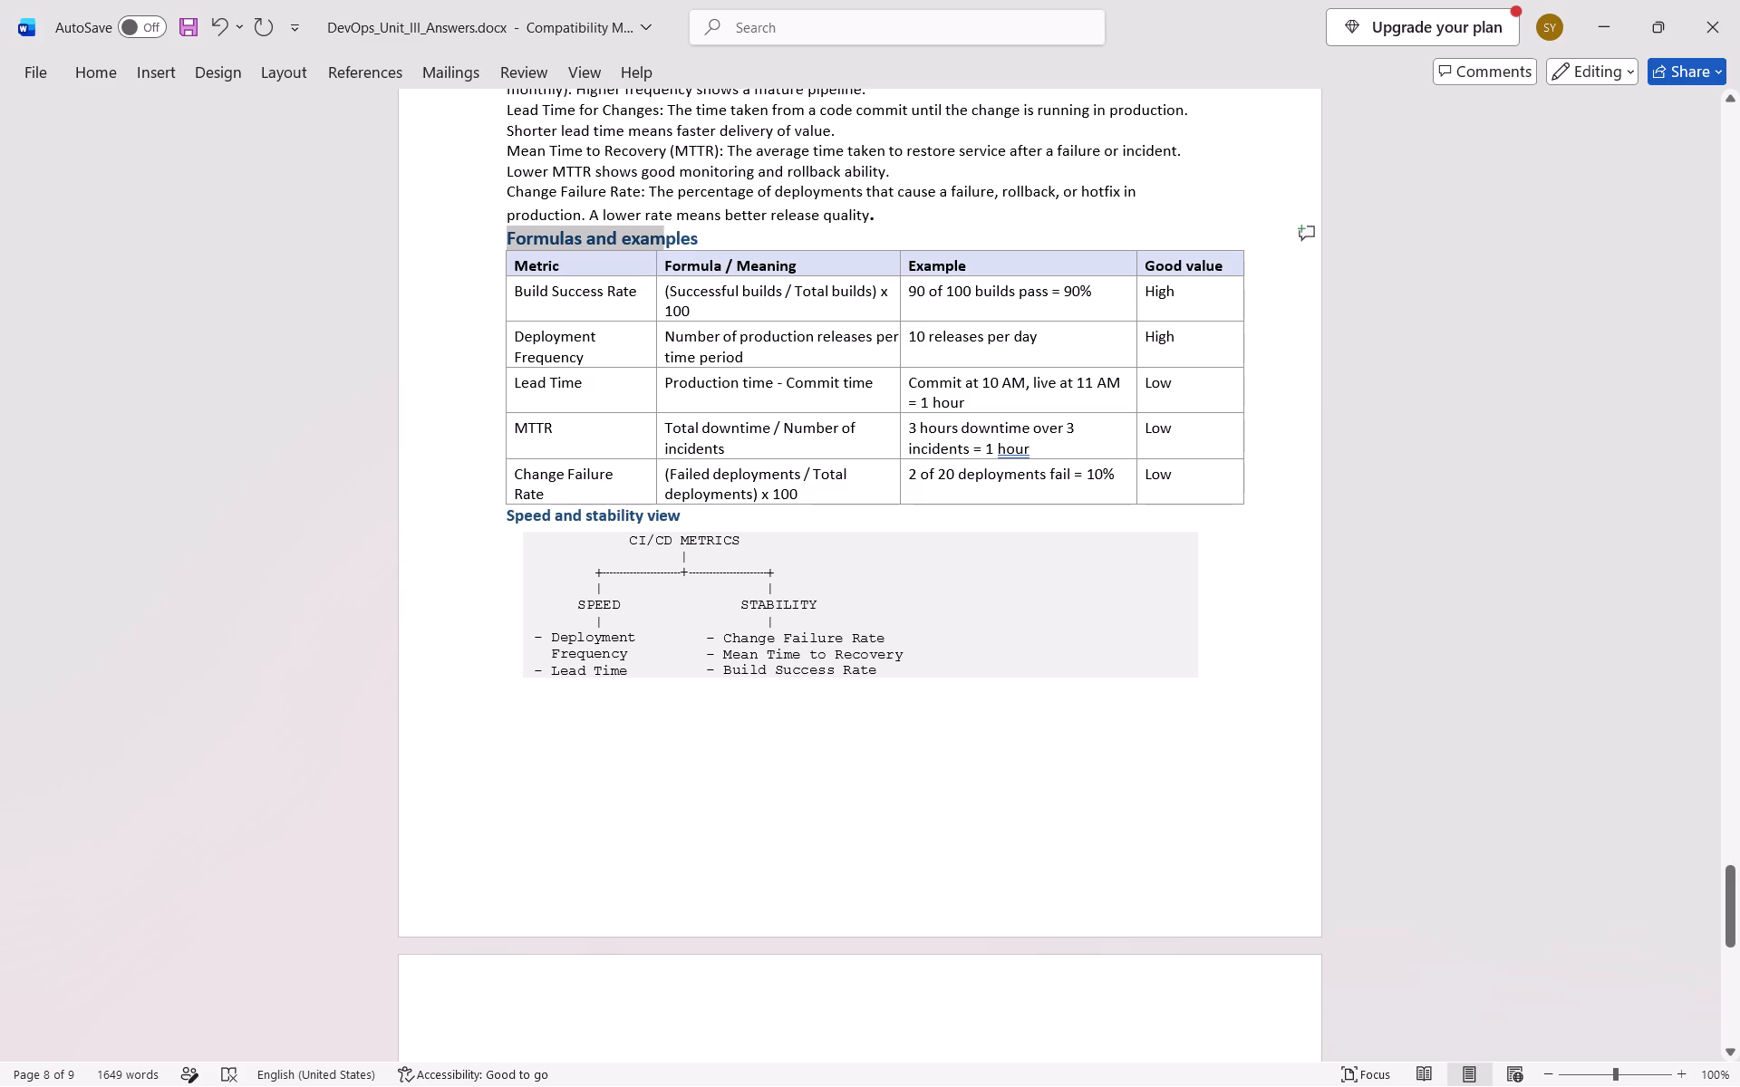
drag(643, 241, 693, 238)
click(914, 170)
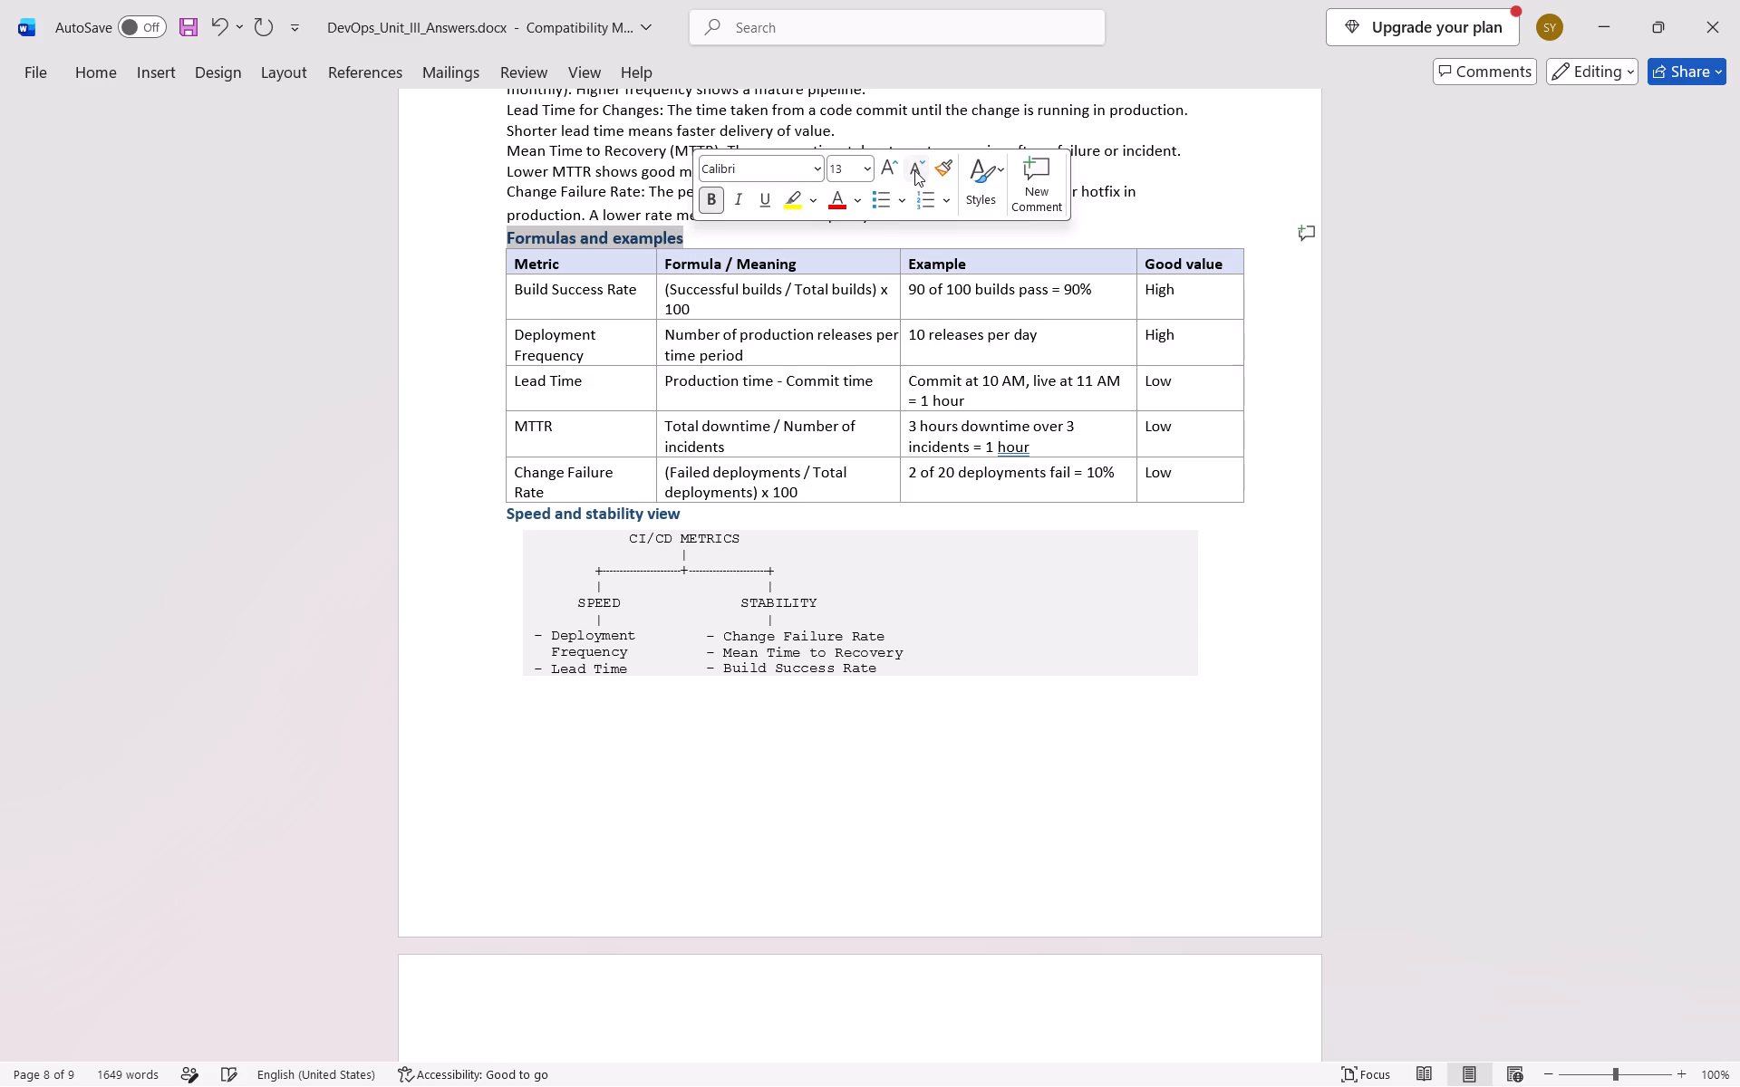
click(914, 170)
click(708, 200)
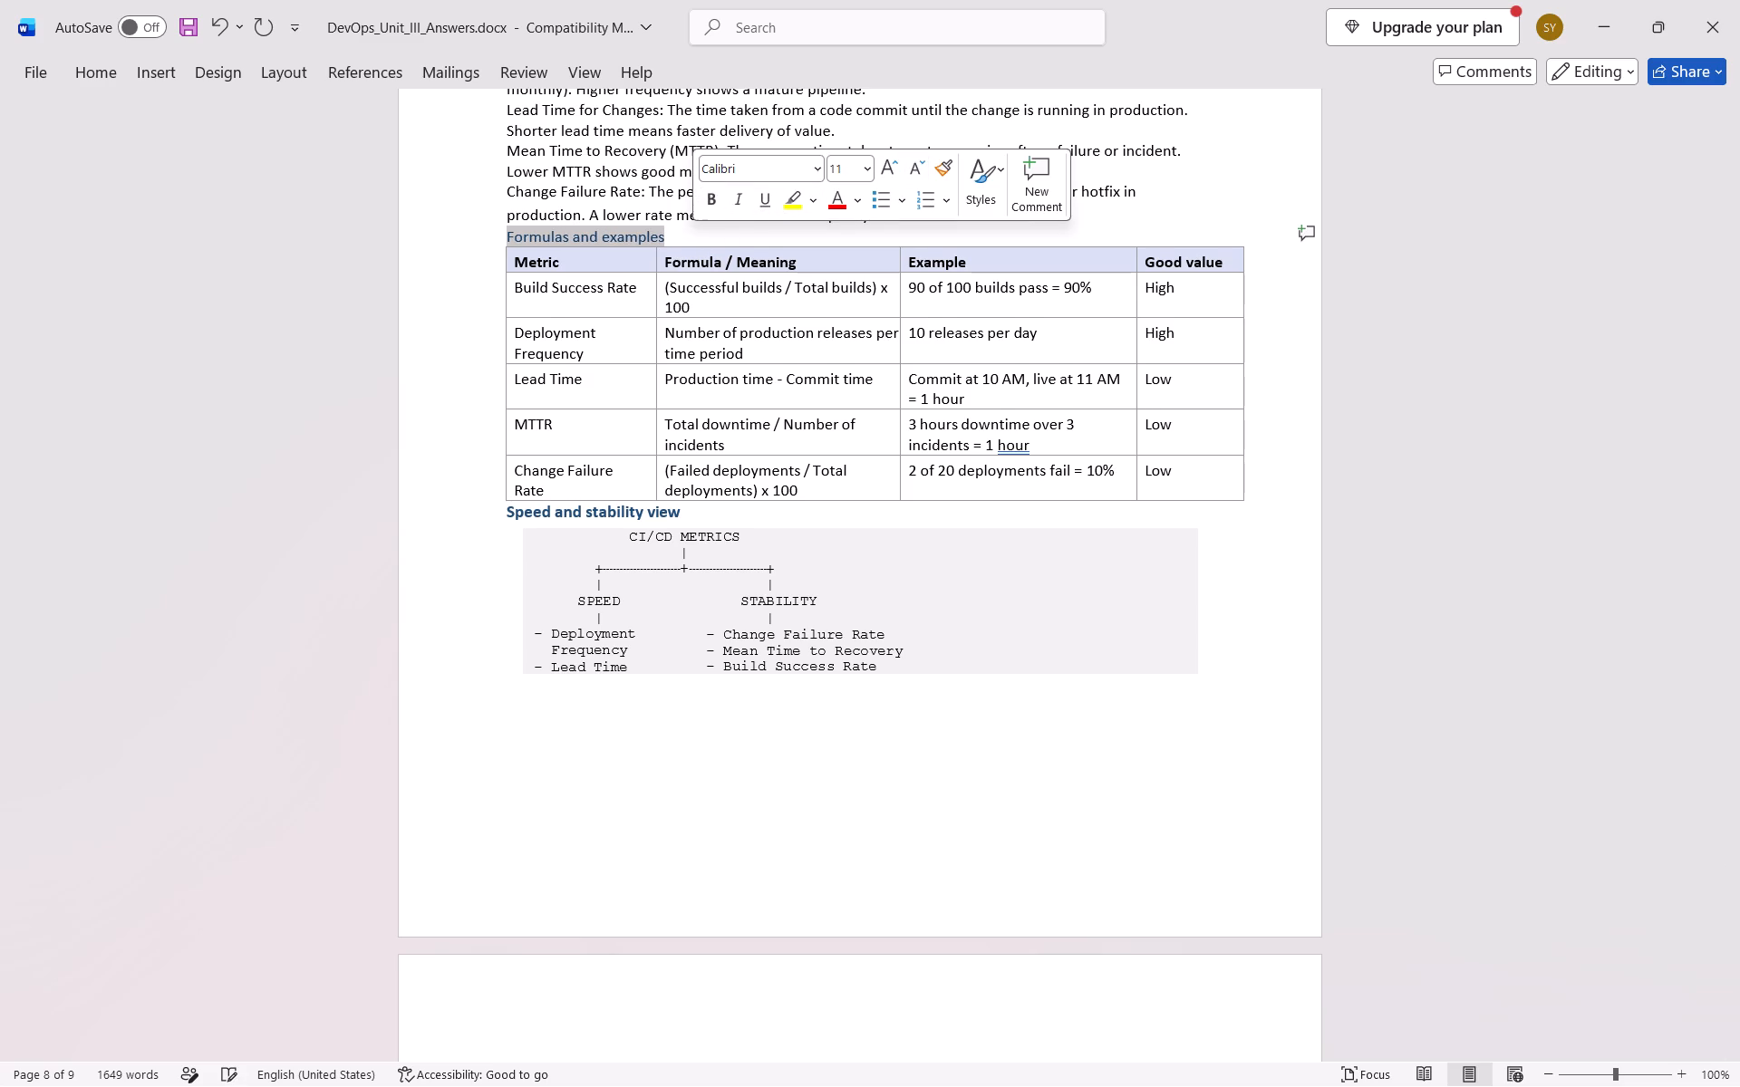
Remove bold from the "Speed and stability view" heading and reduce it to 11 pt.
drag(509, 515, 681, 515)
click(694, 480)
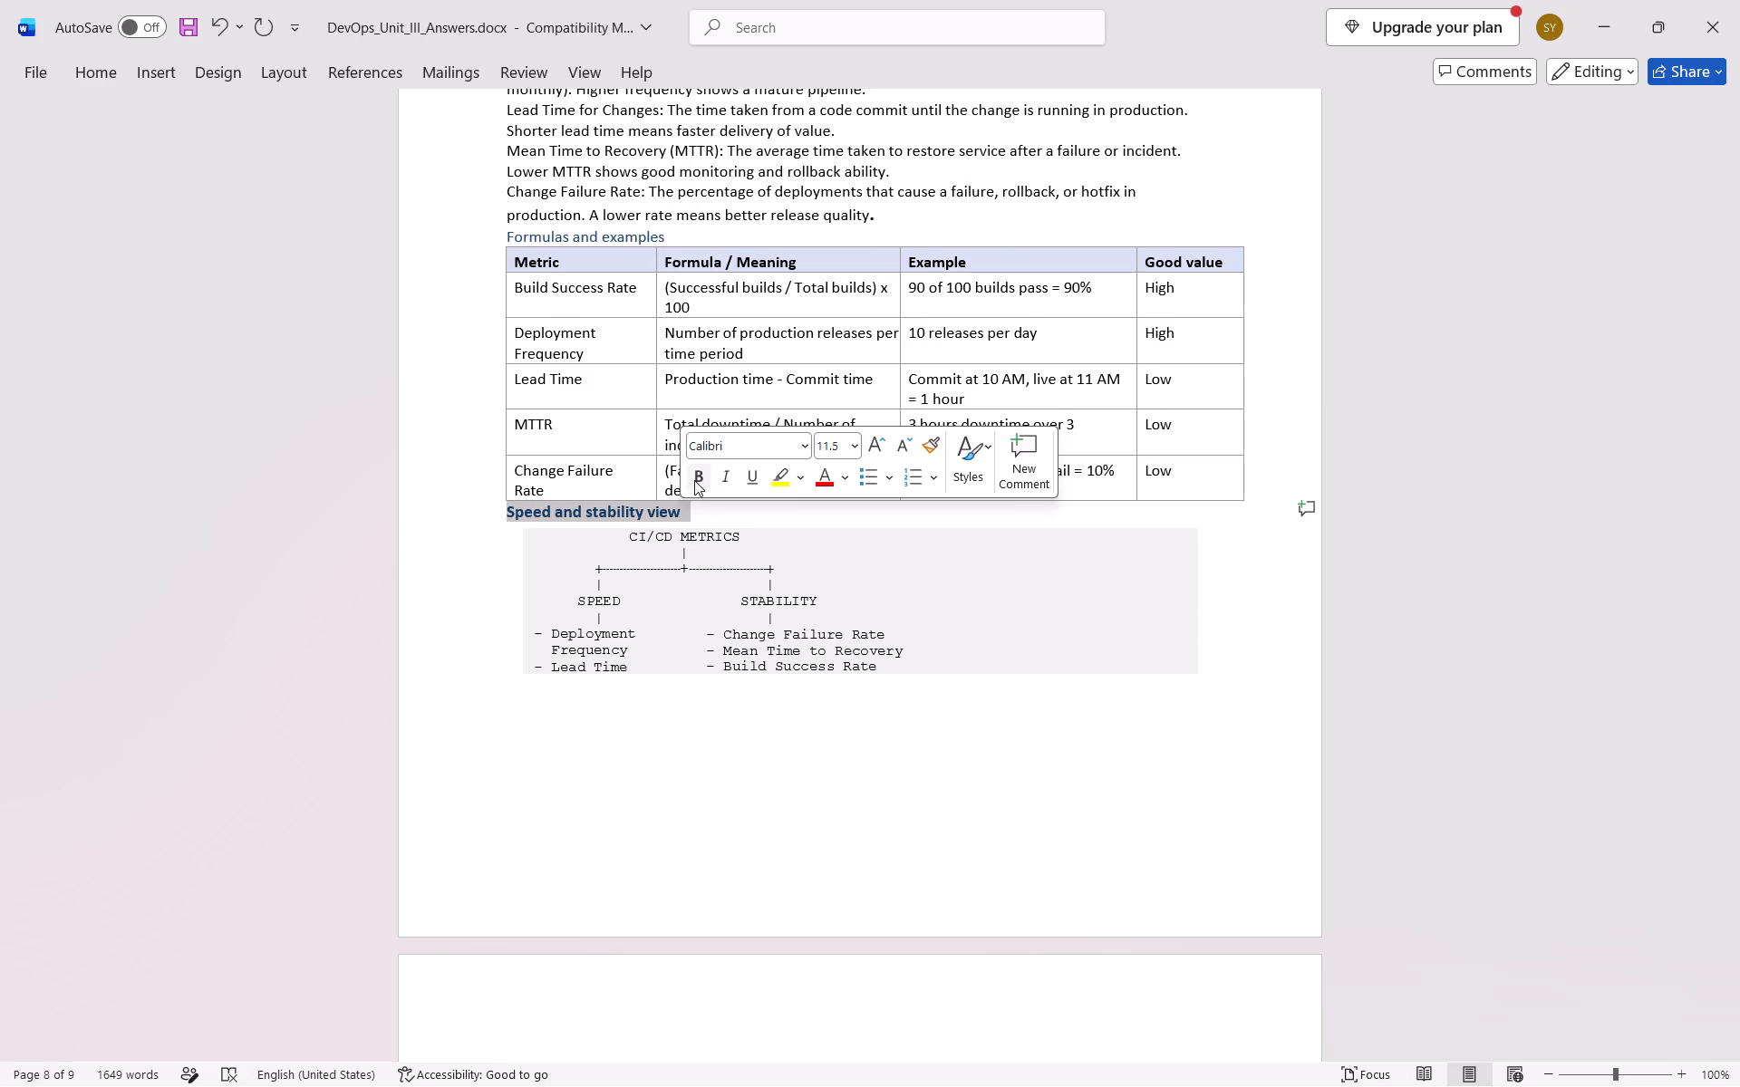
click(905, 451)
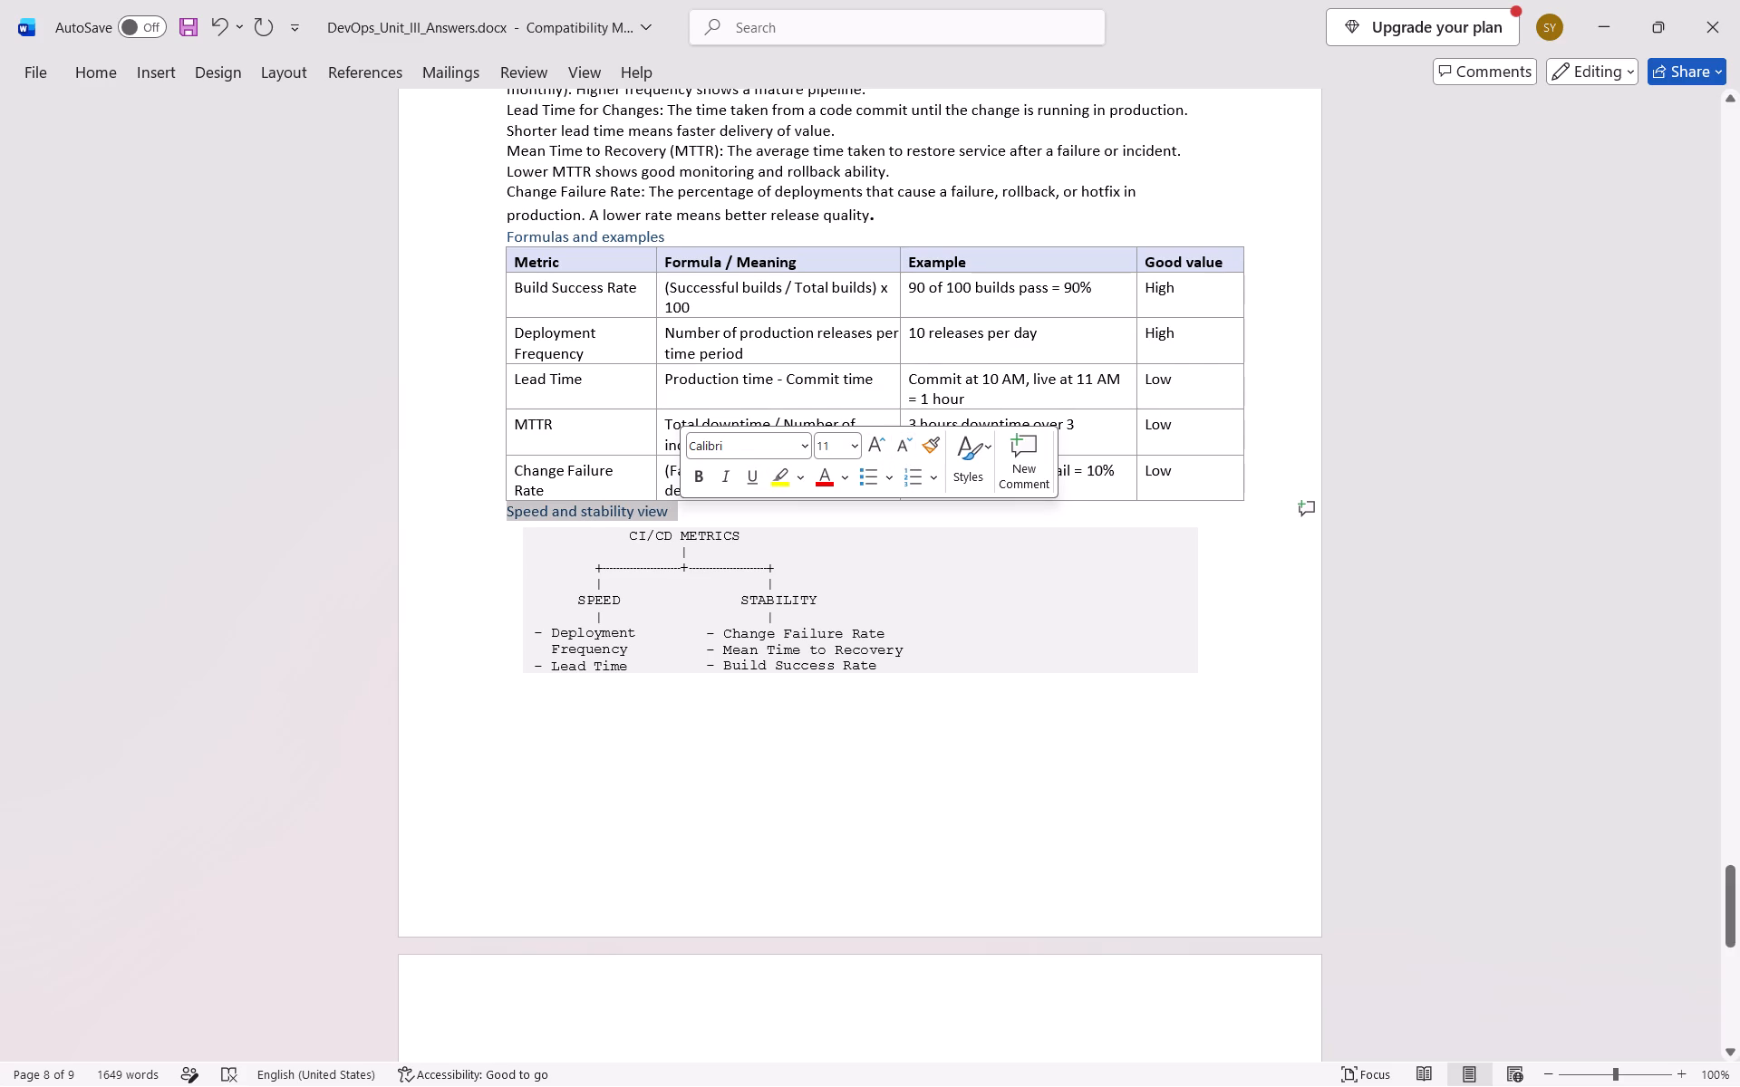
click(762, 720)
Move the "Importance of CI/CD metrics" section and its conclusion from the last page to below the CI/CD metrics diagram.
scroll(762, 720, down, 3)
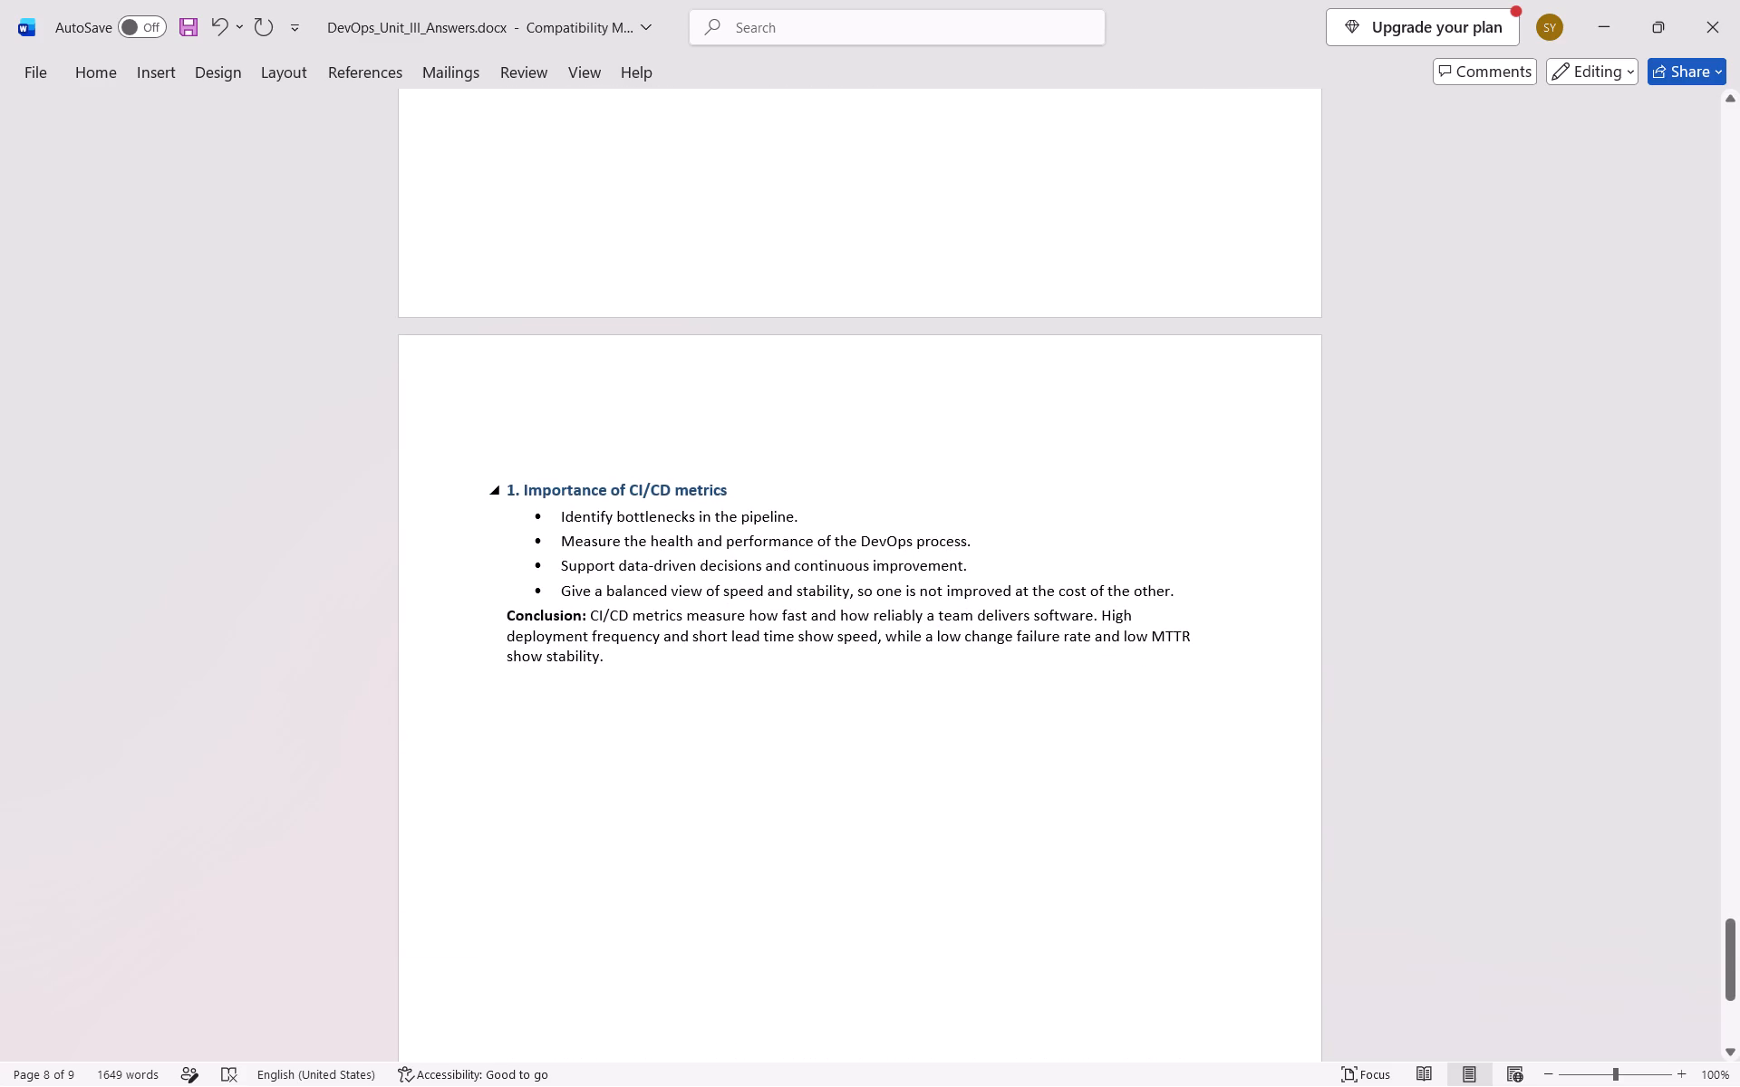
drag(505, 482, 611, 655)
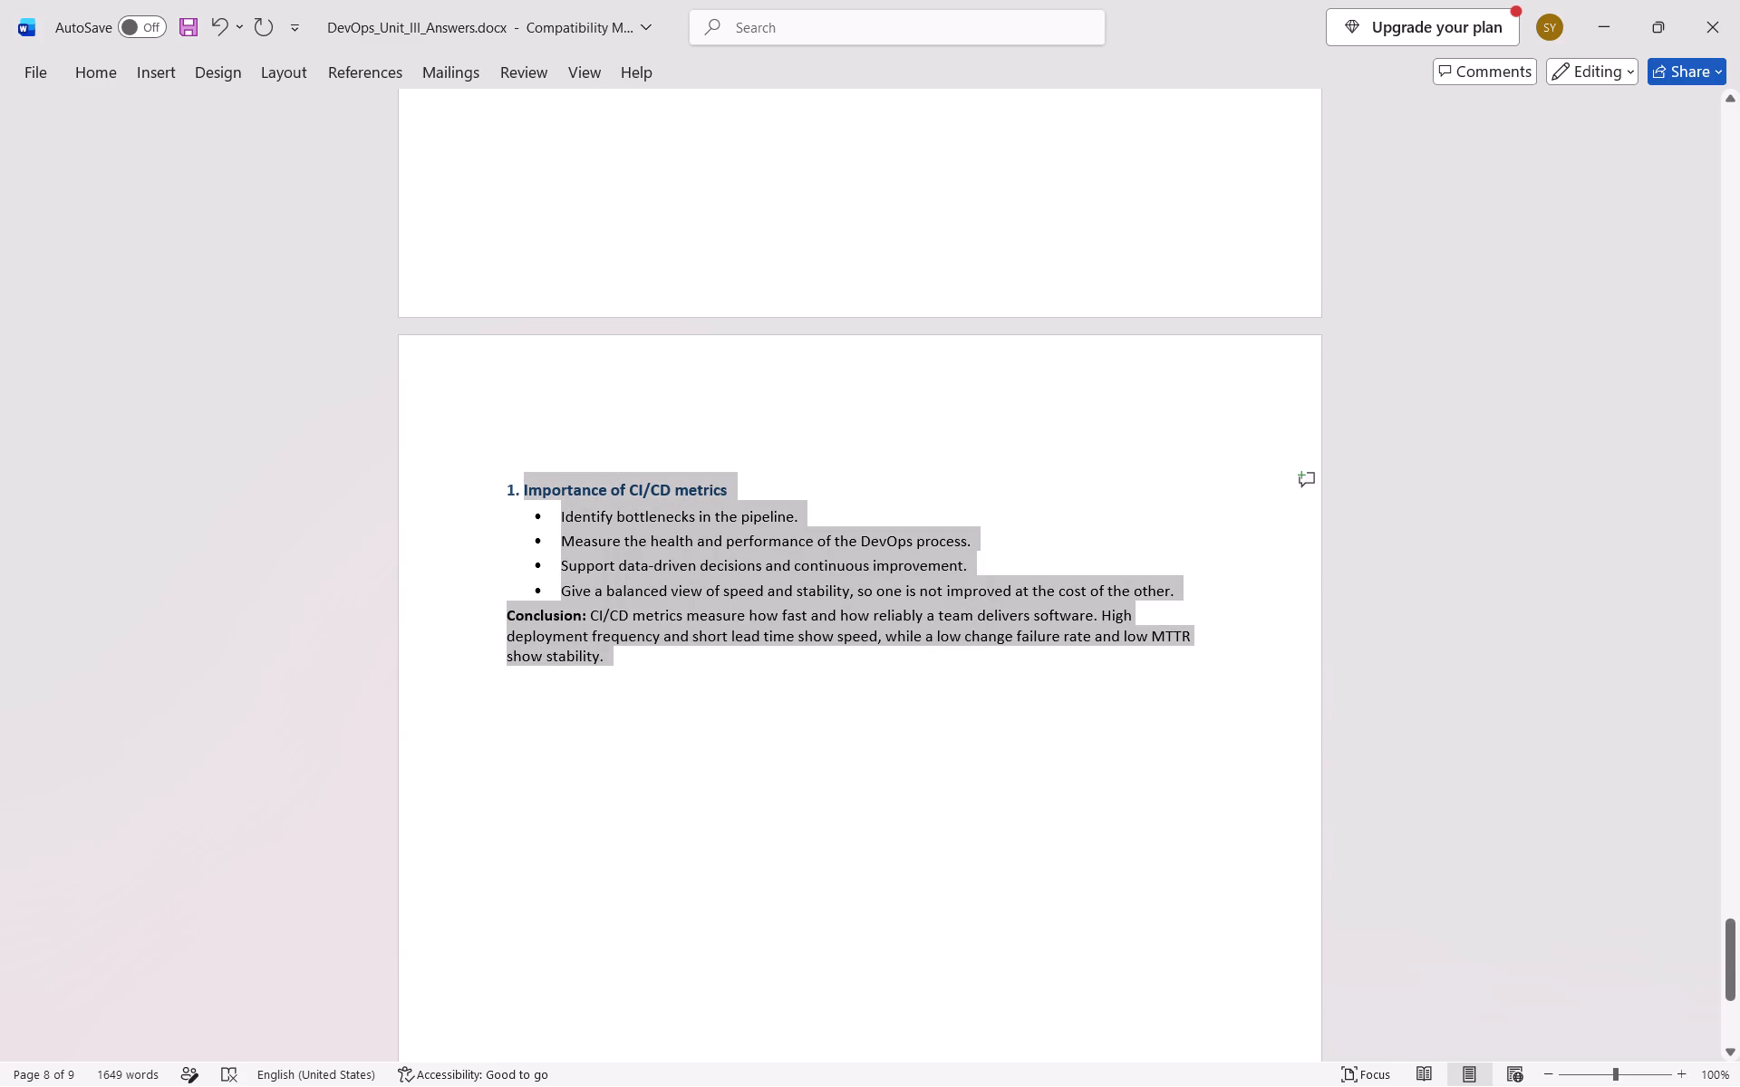
key(ctrl+x)
scroll(611, 655, up, 1)
key(BackSpace)
key(BackSpace)
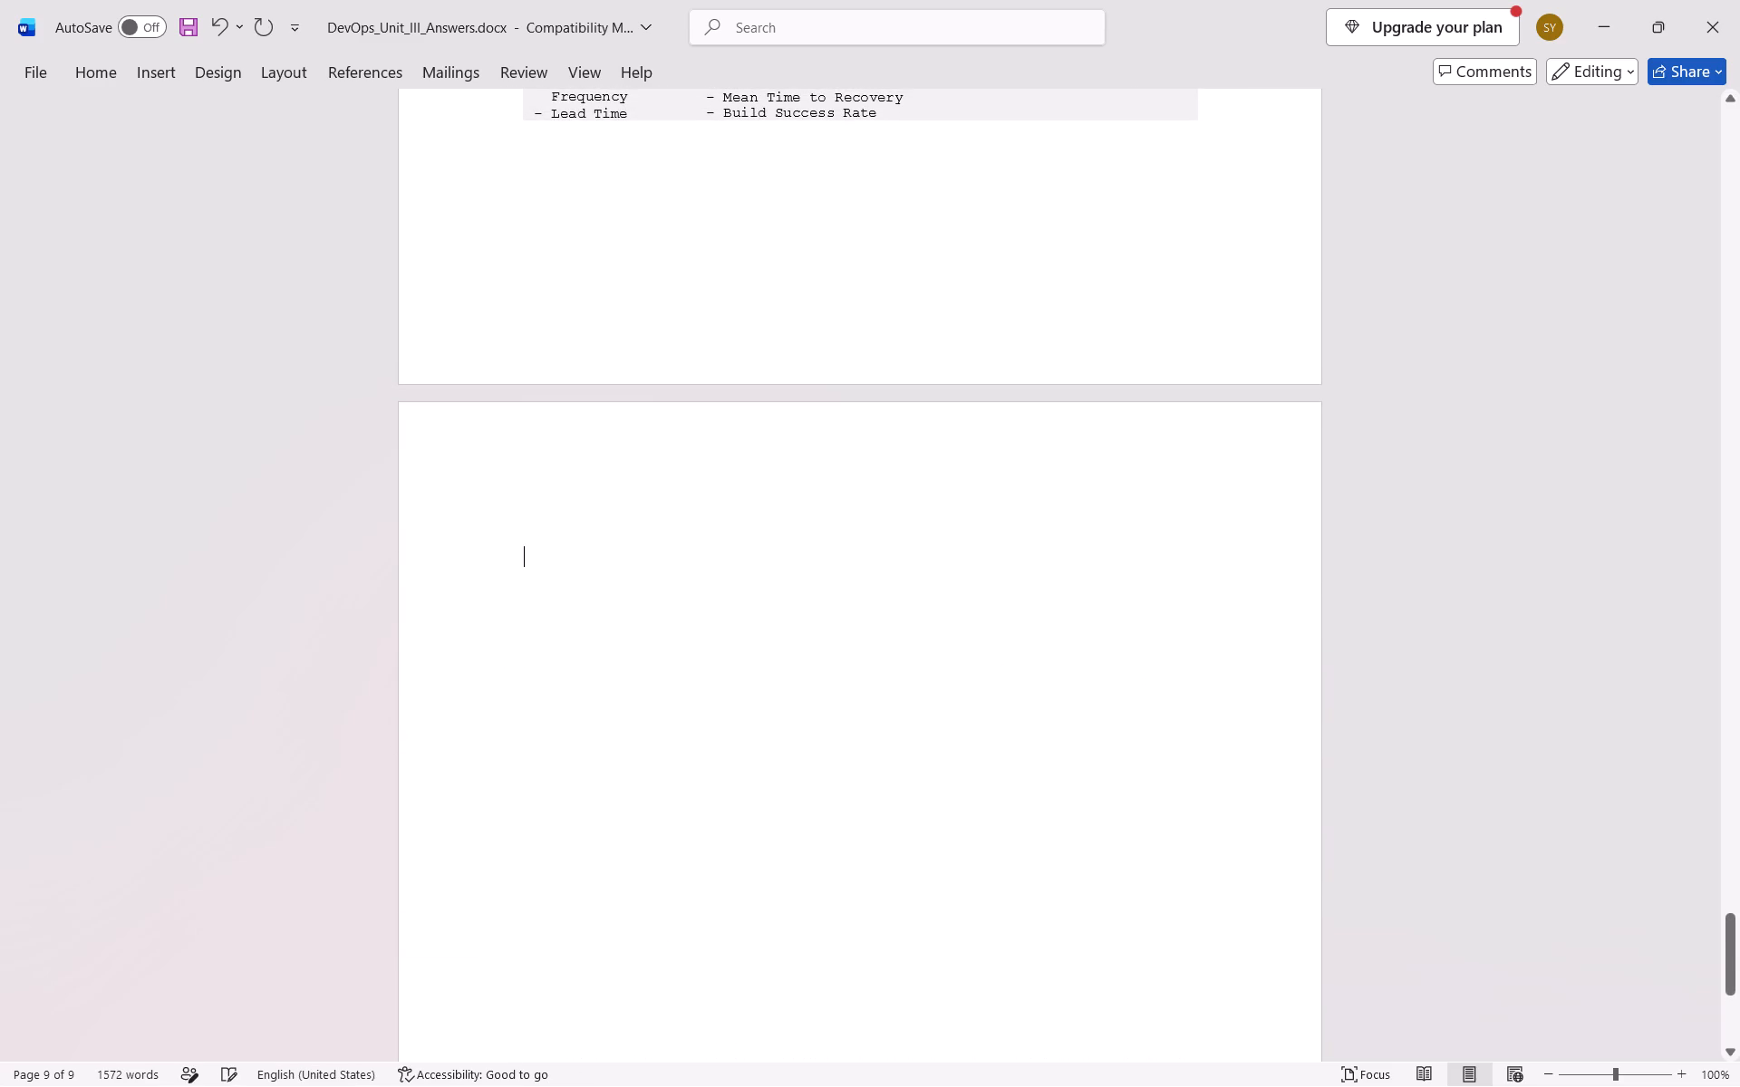
scroll(611, 655, up, 1)
click(1241, 412)
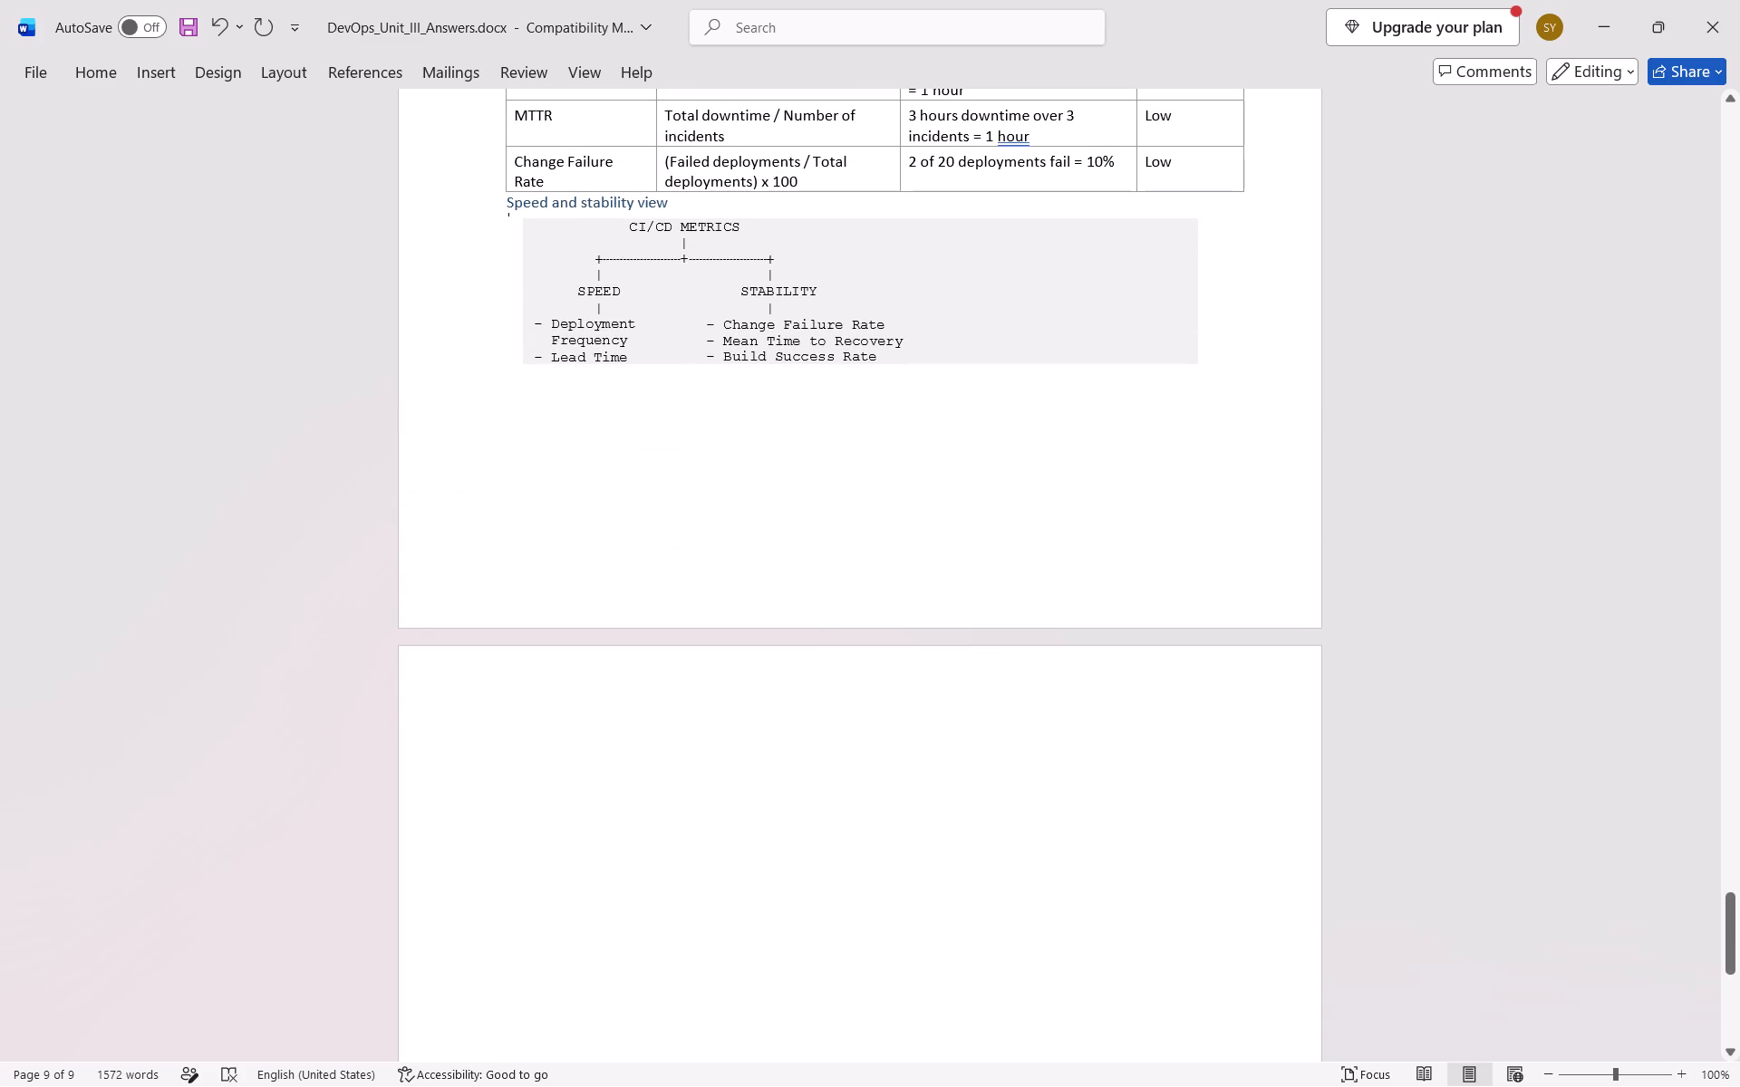
click(1152, 386)
double_click(1093, 416)
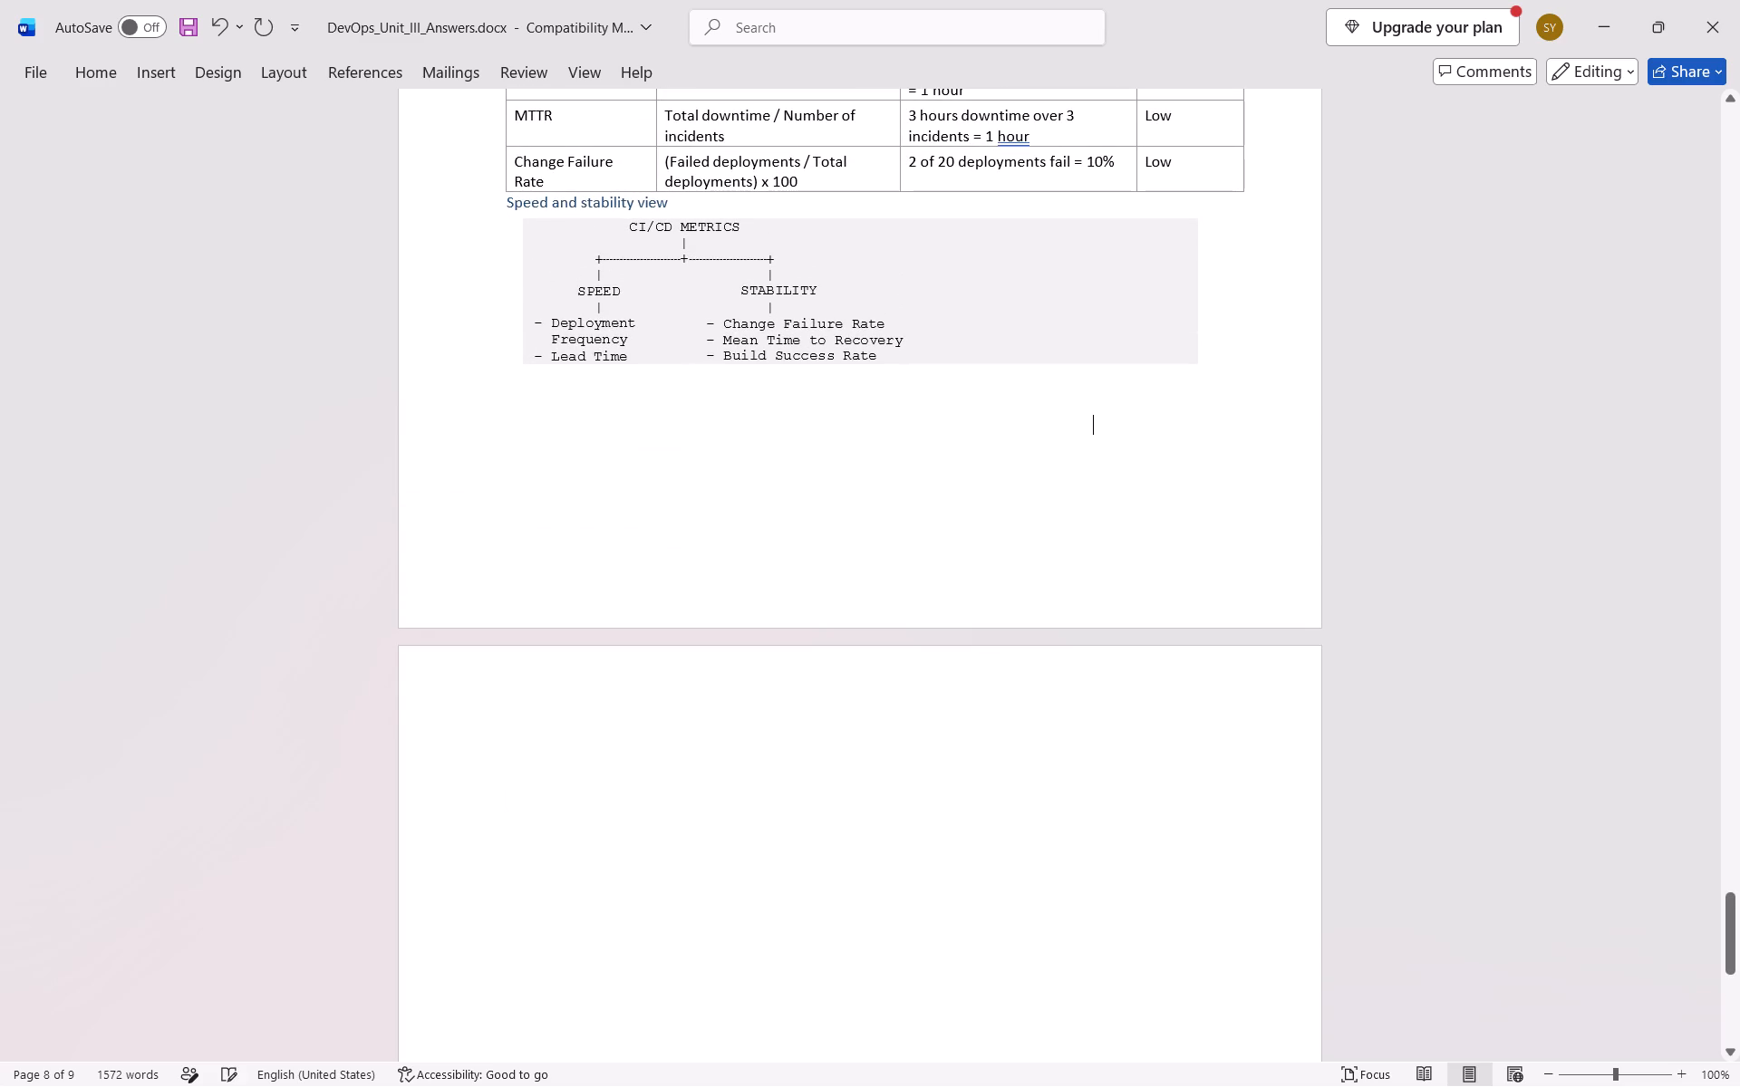
double_click(1093, 416)
key(ctrl+v)
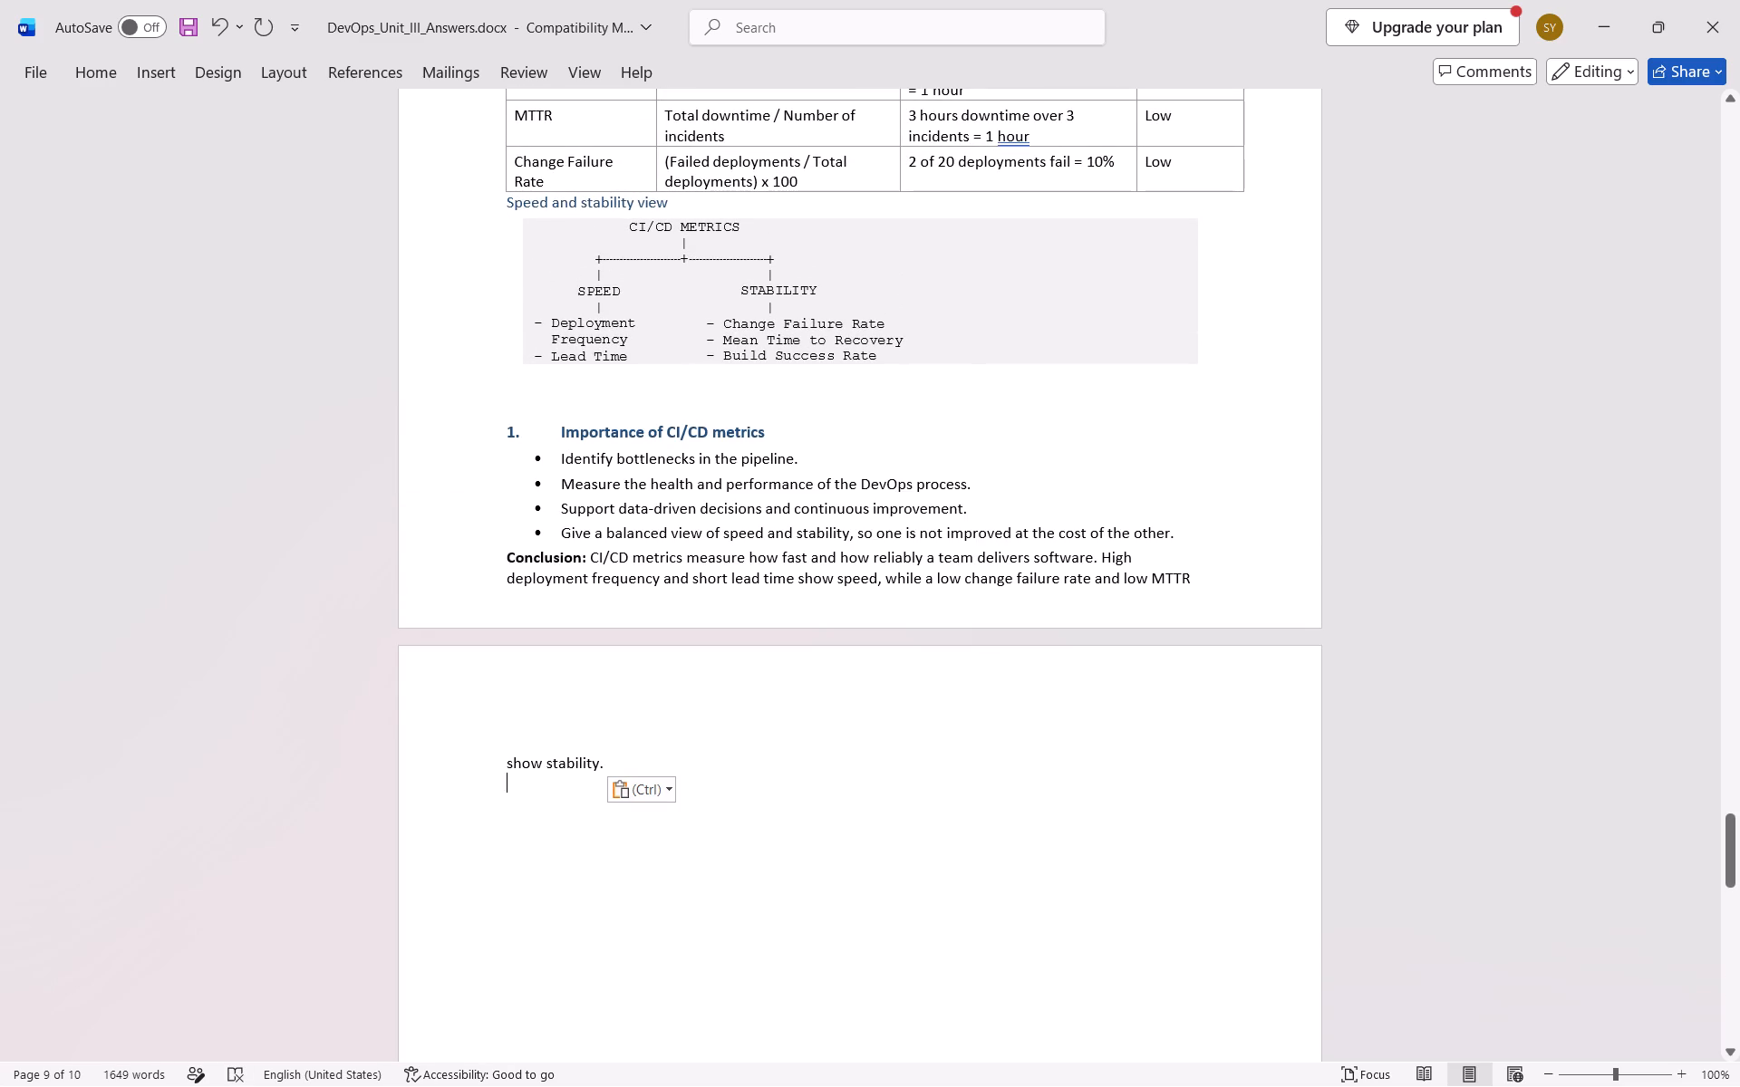
Remove the number from the "Importance of CI/CD metrics" heading and tighten the gap above it so the conclusion fits the page.
click(529, 423)
key(BackSpace)
key(BackSpace)
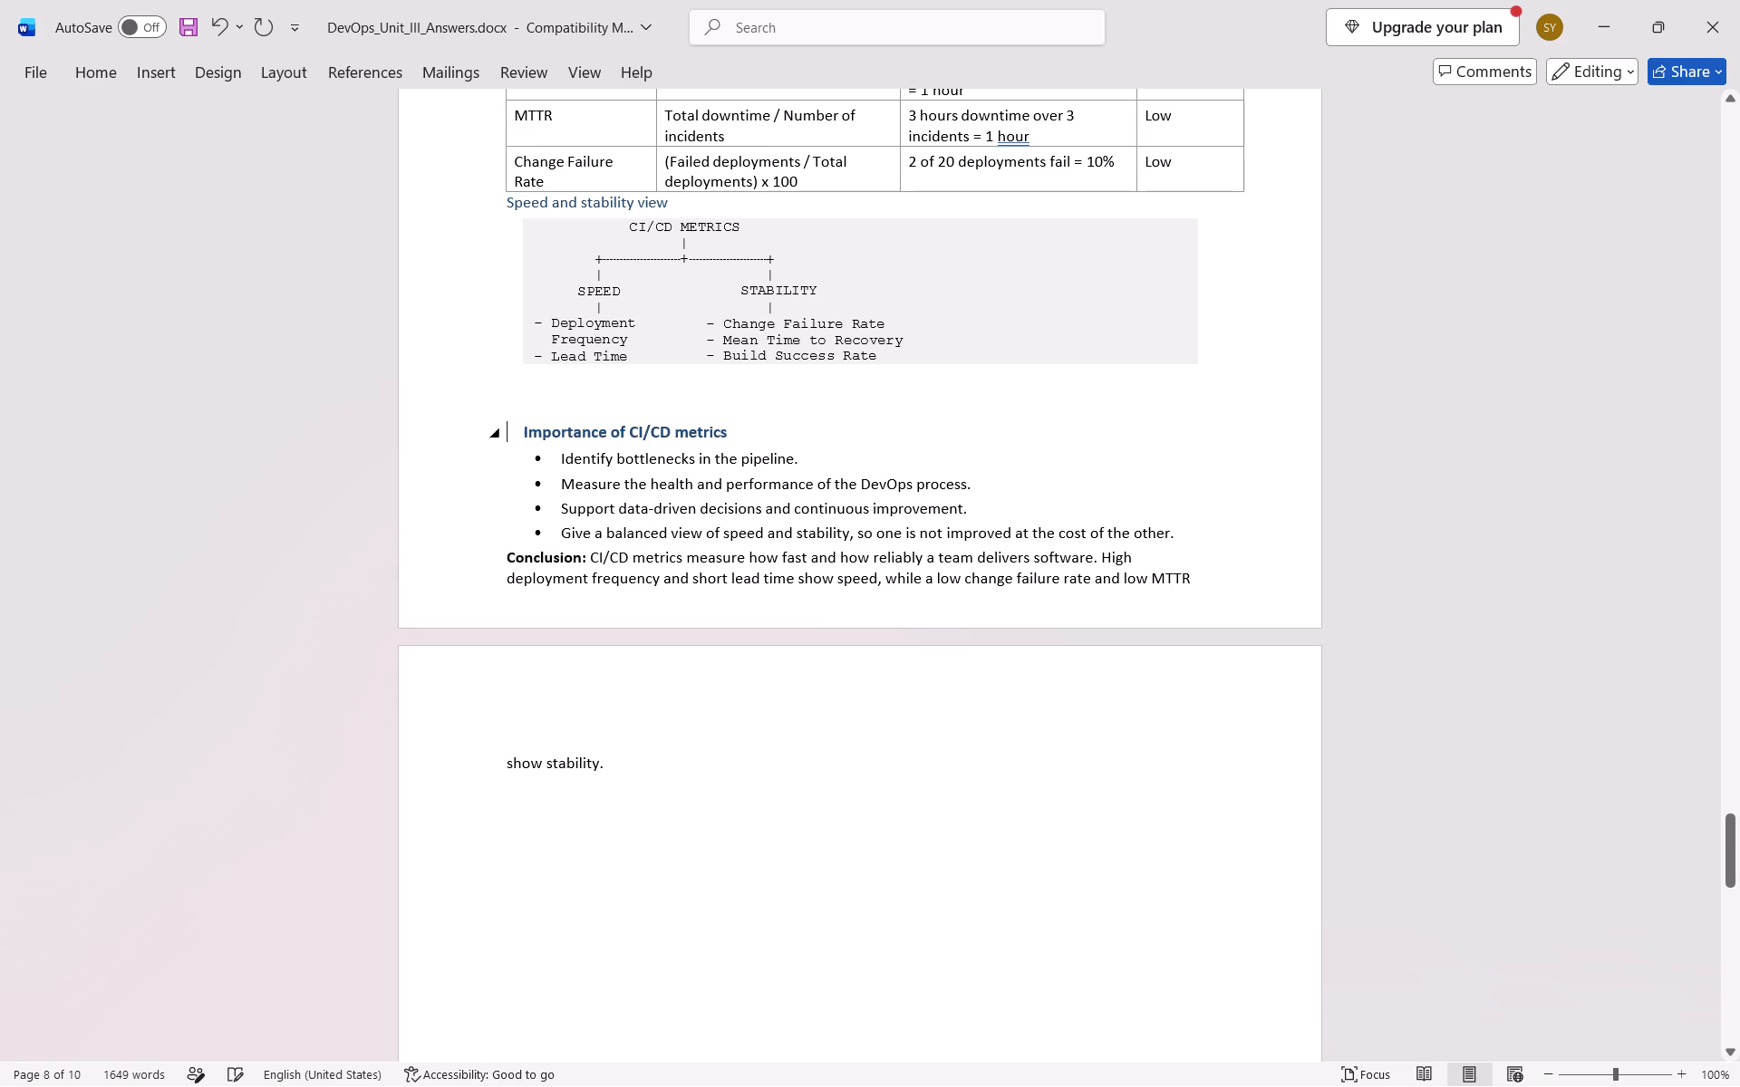
key(BackSpace)
key(BackSpace)
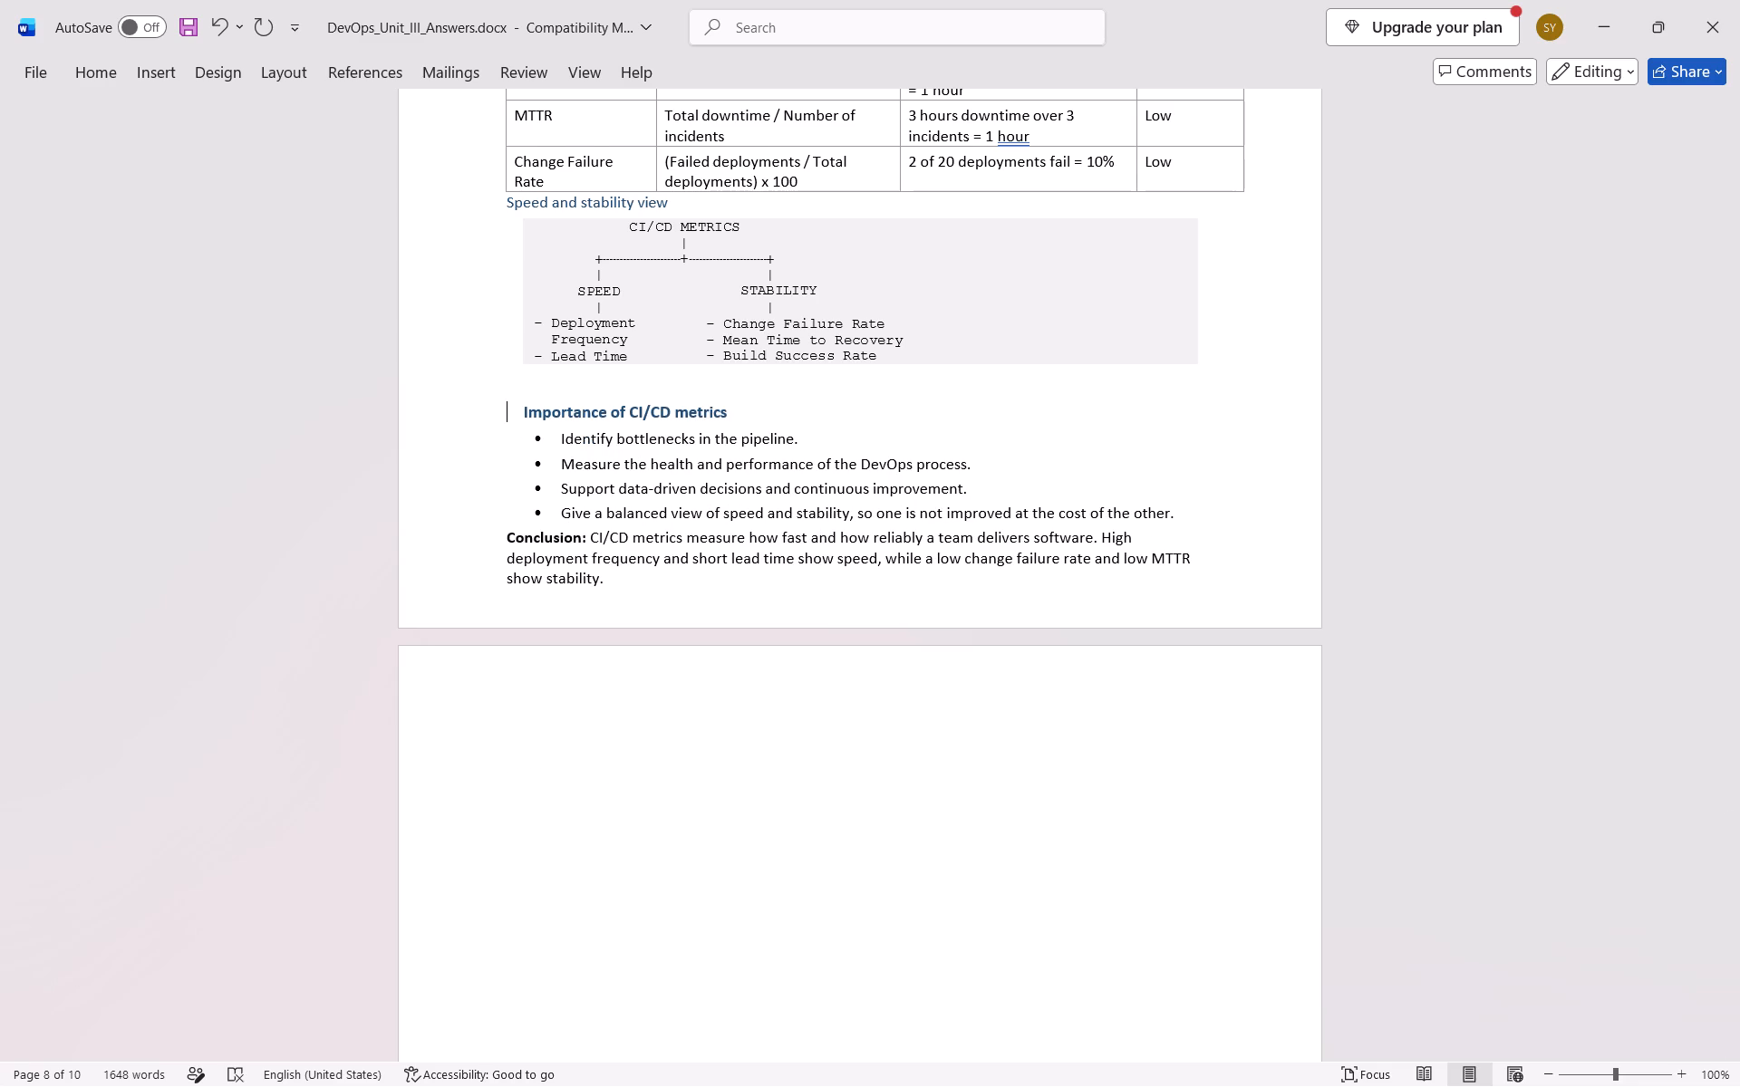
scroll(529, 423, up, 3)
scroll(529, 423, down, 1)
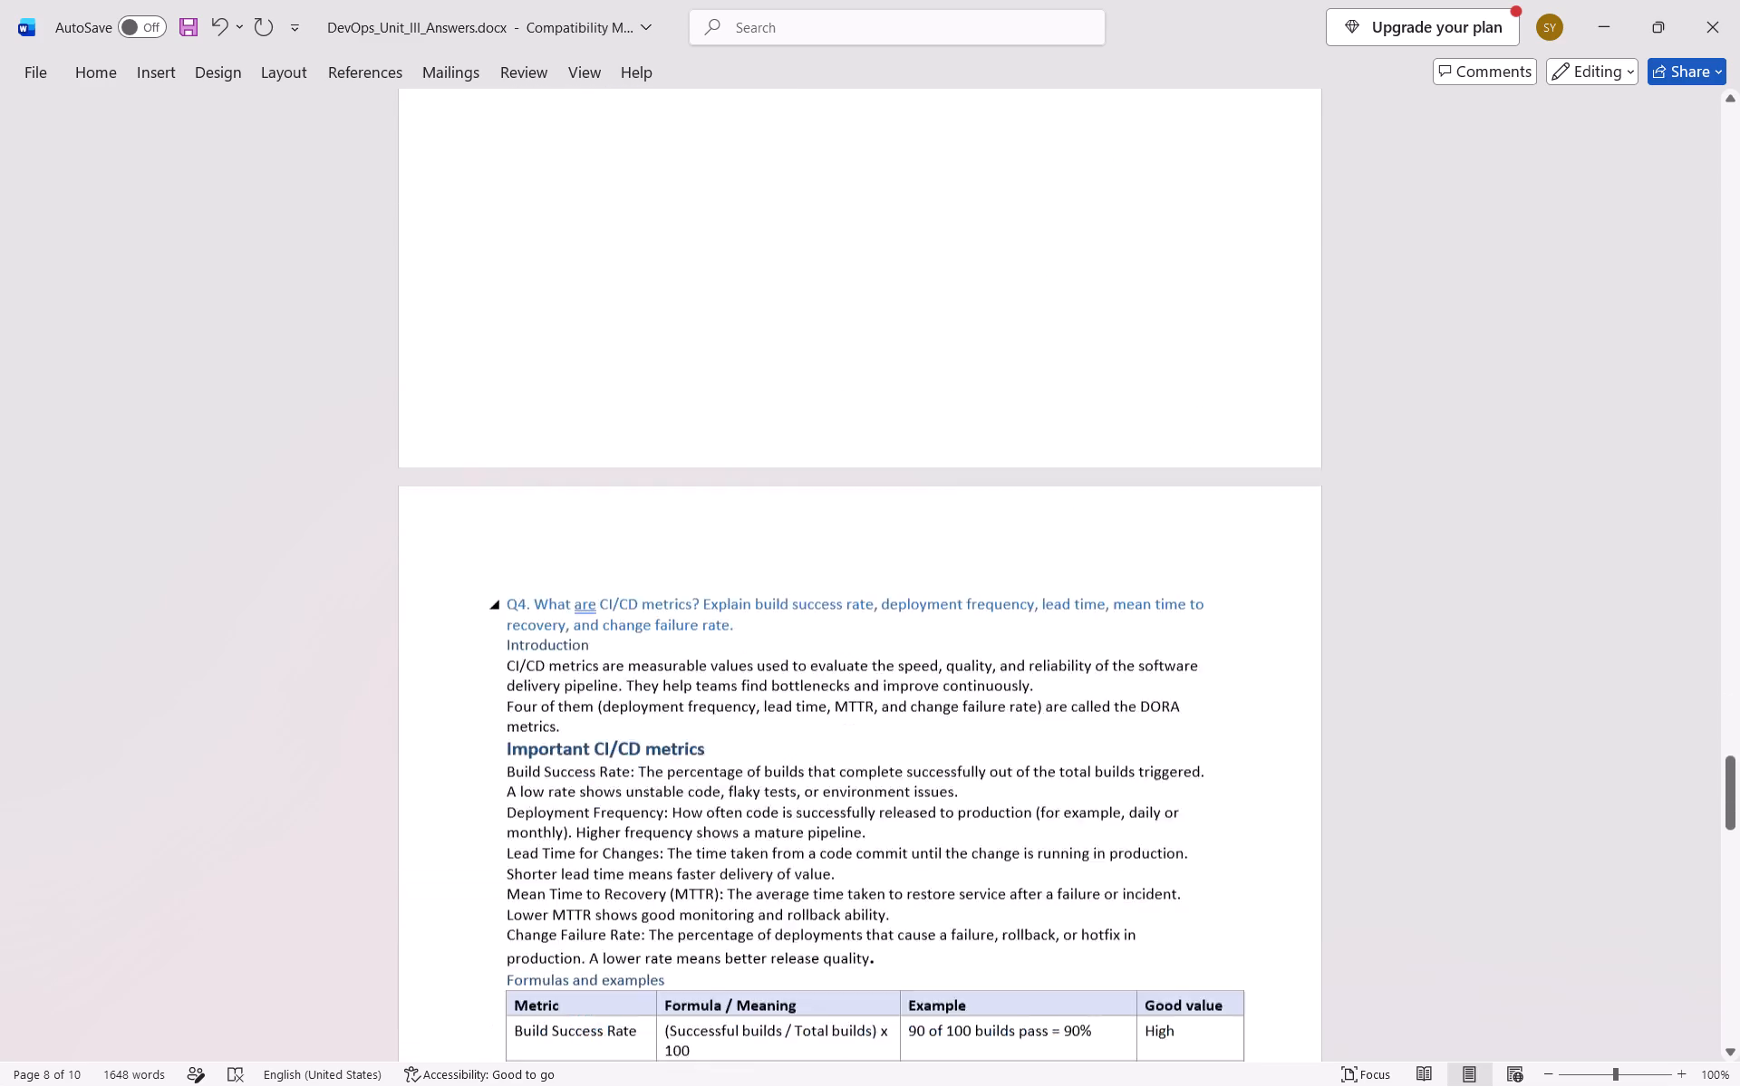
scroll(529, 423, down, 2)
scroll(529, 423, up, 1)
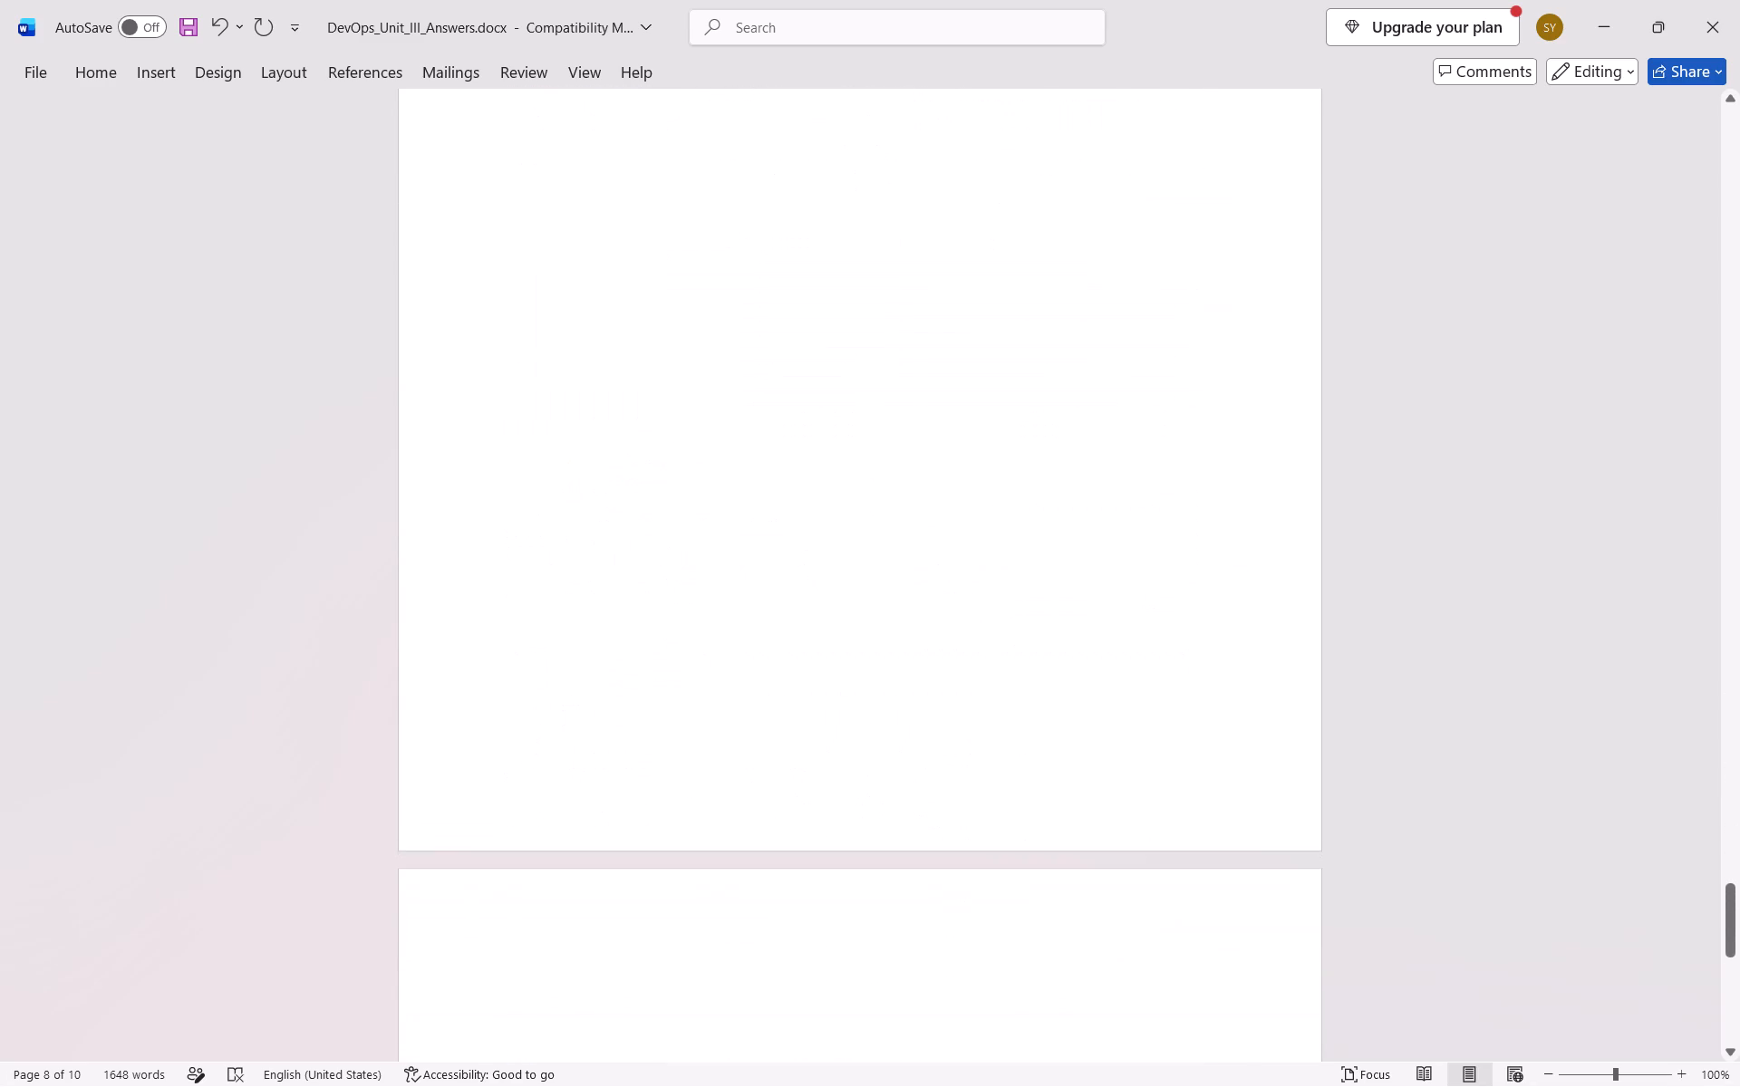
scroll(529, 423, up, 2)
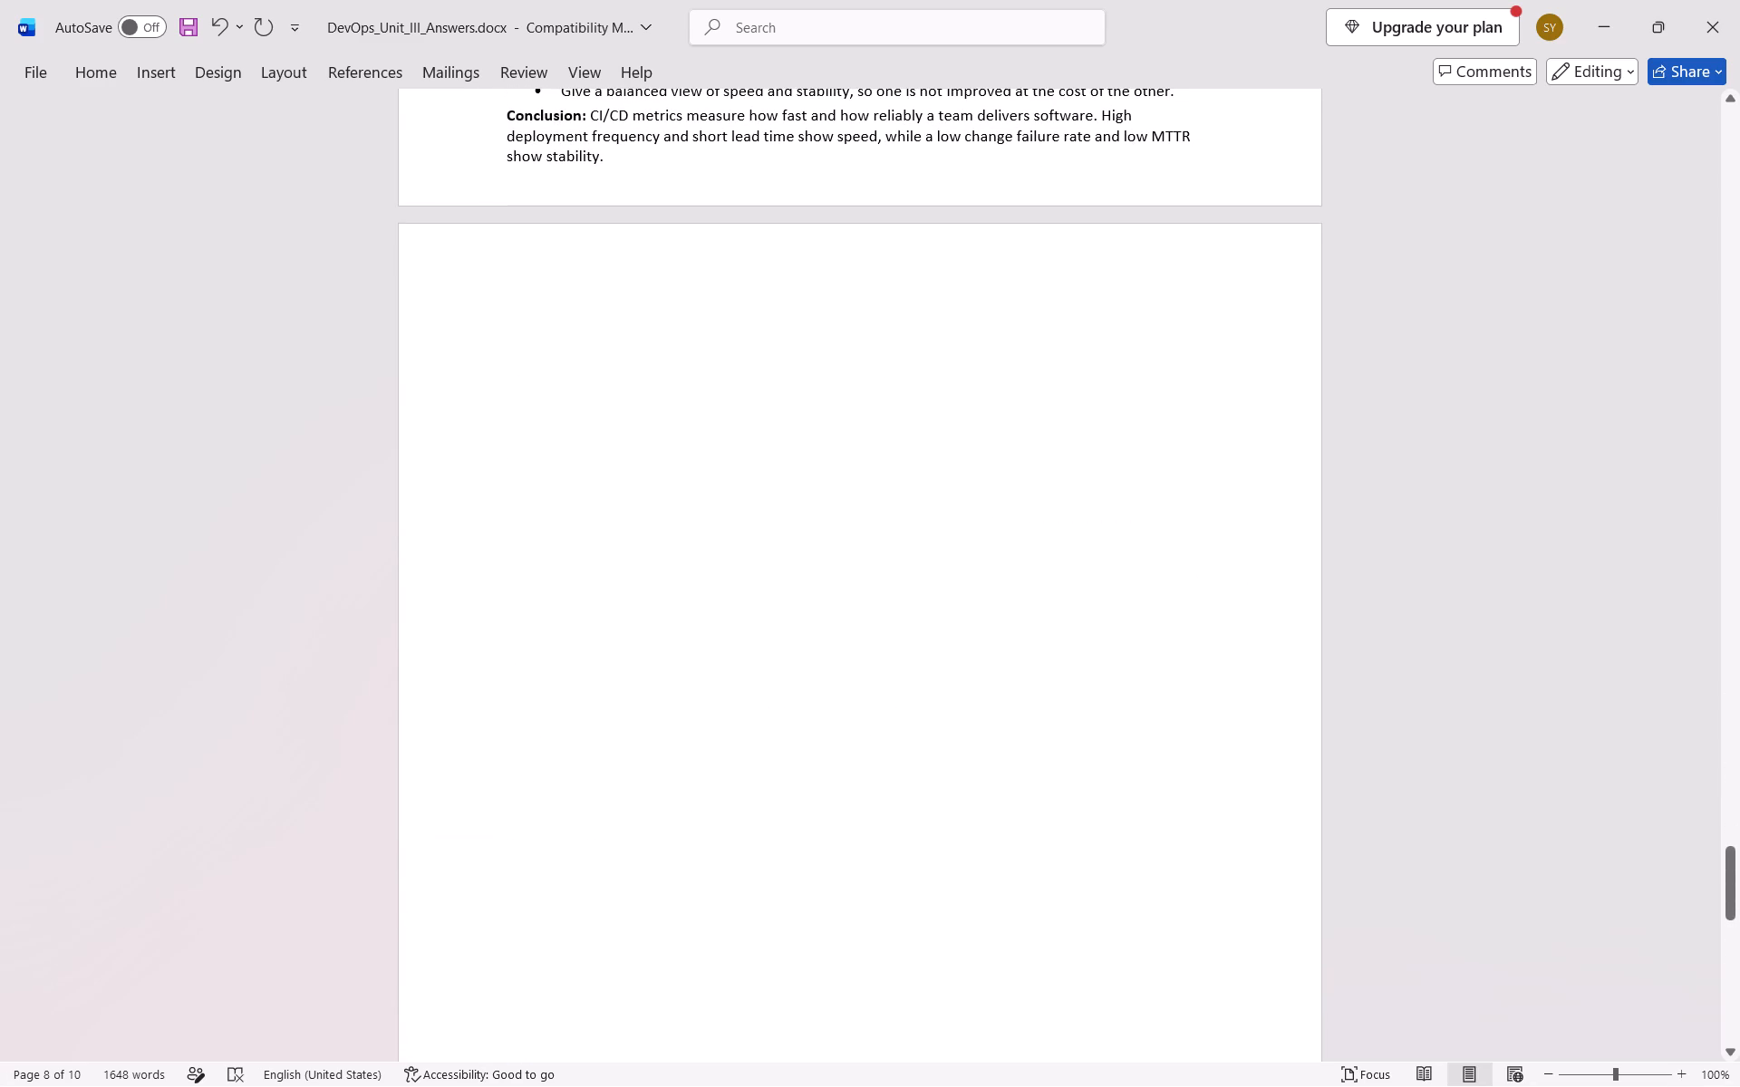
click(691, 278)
Switch to Chrome, open the downloaded DevOps_Unit_IV-V_Answers.docx in Word and enable editing.
key(alt+Tab)
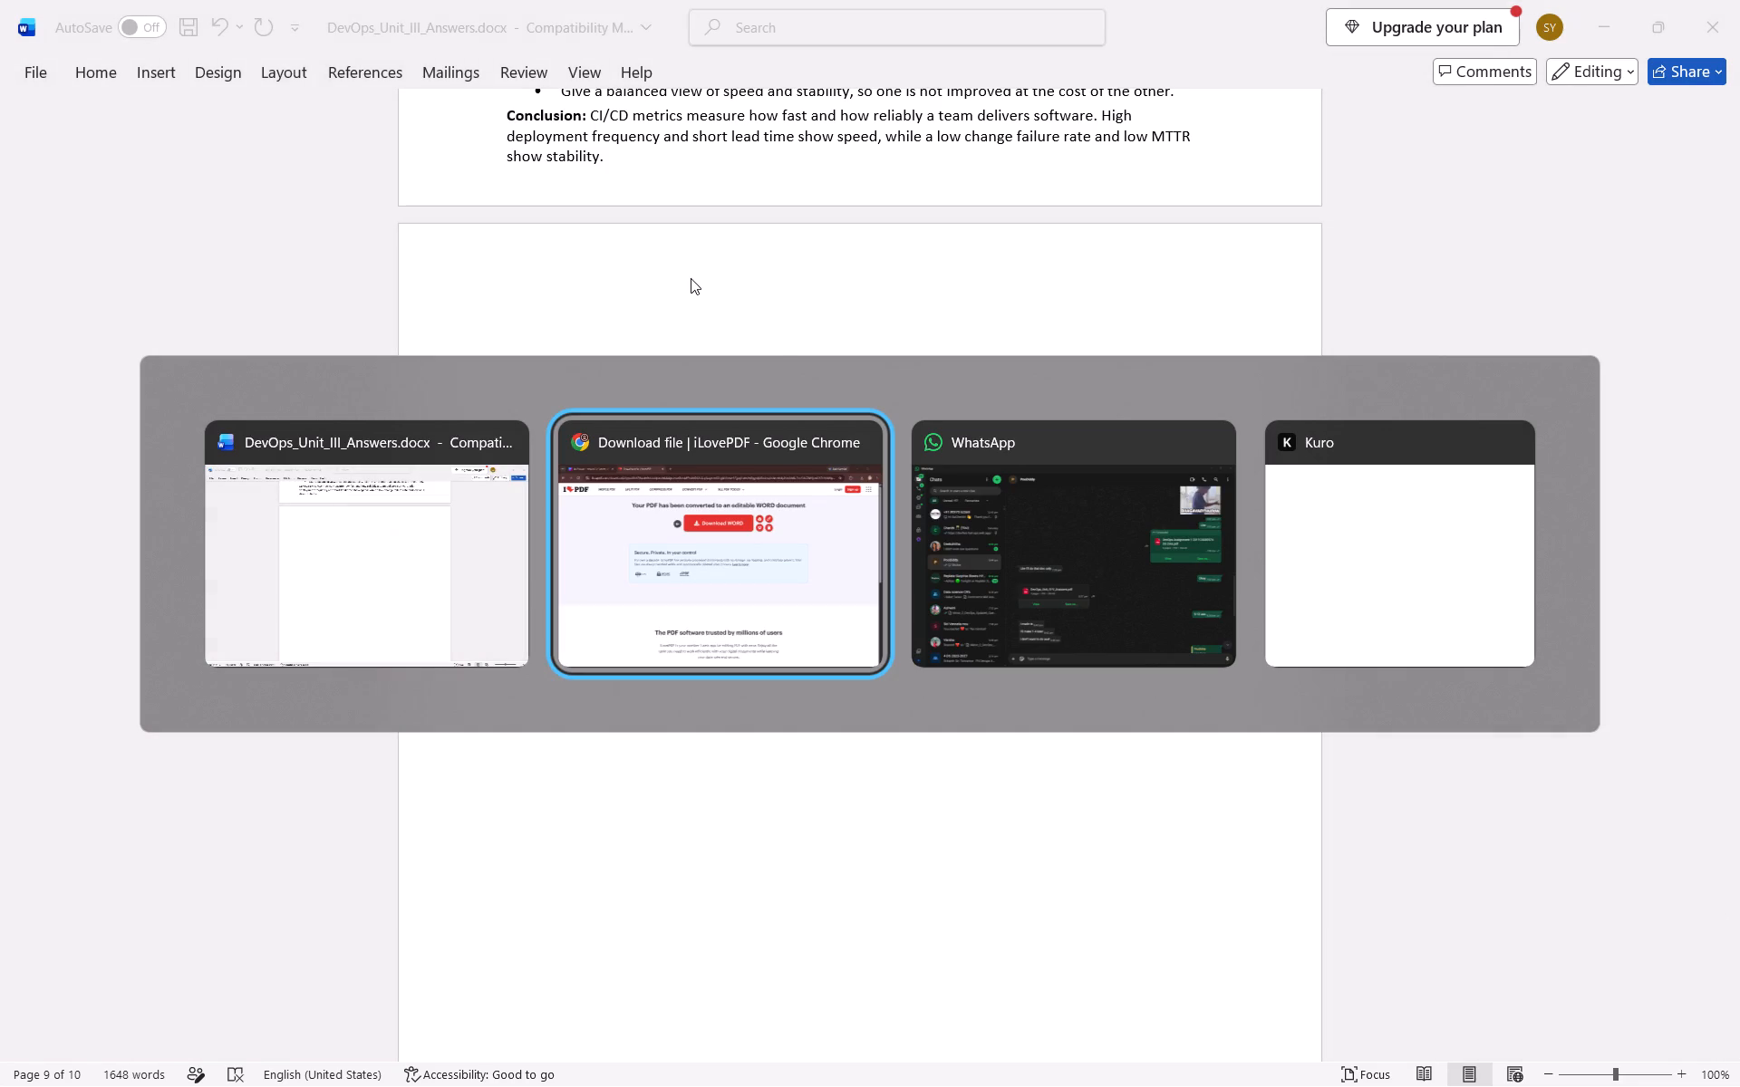
click(1637, 69)
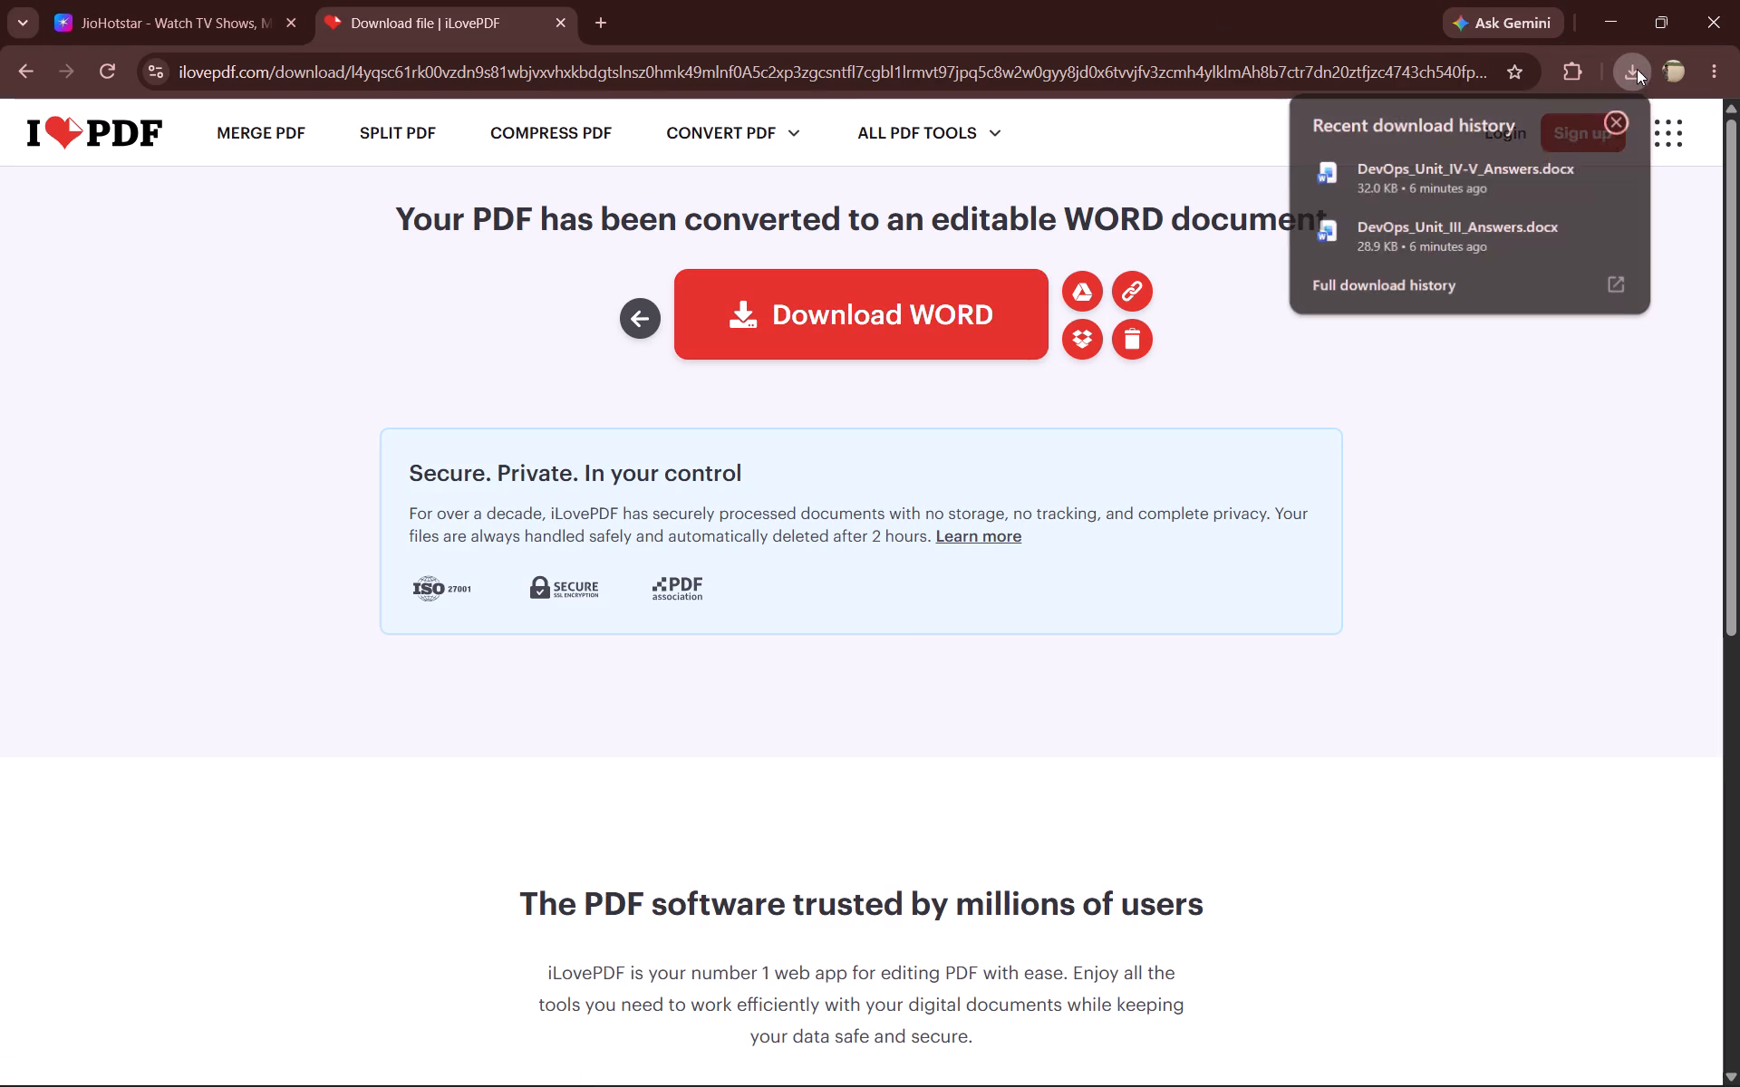
click(1495, 188)
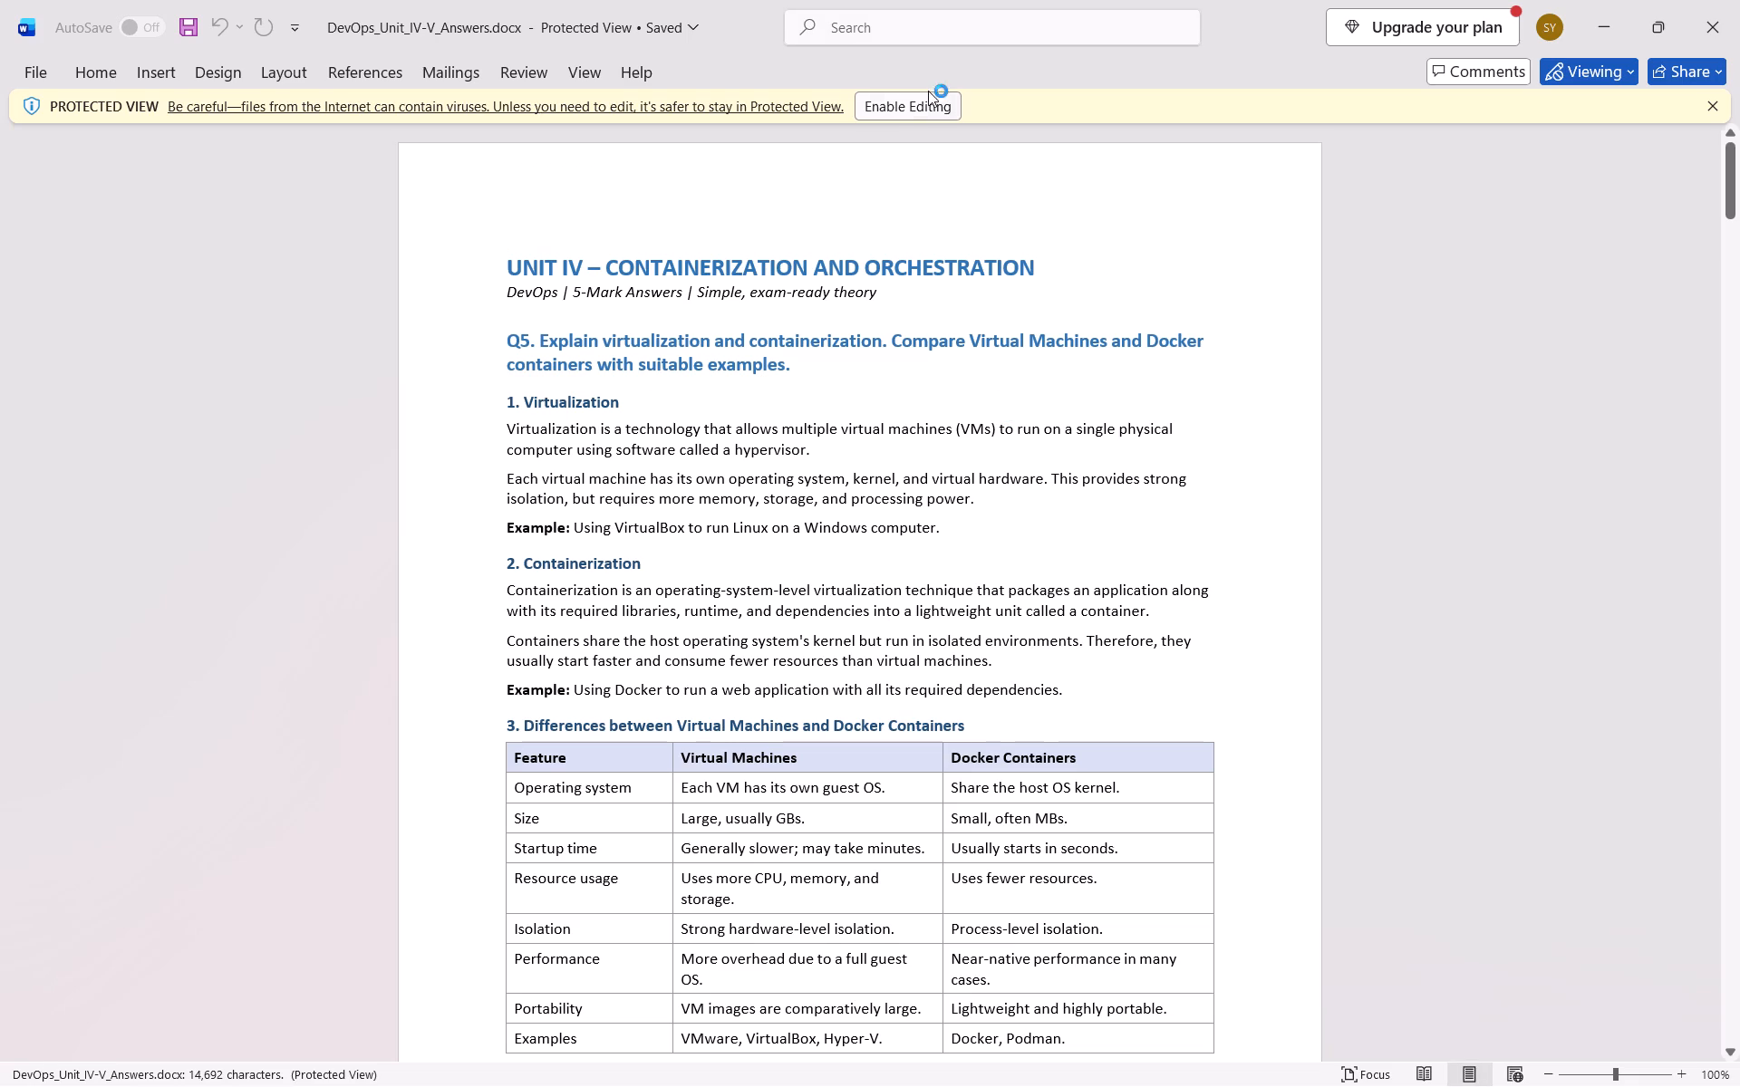
click(932, 99)
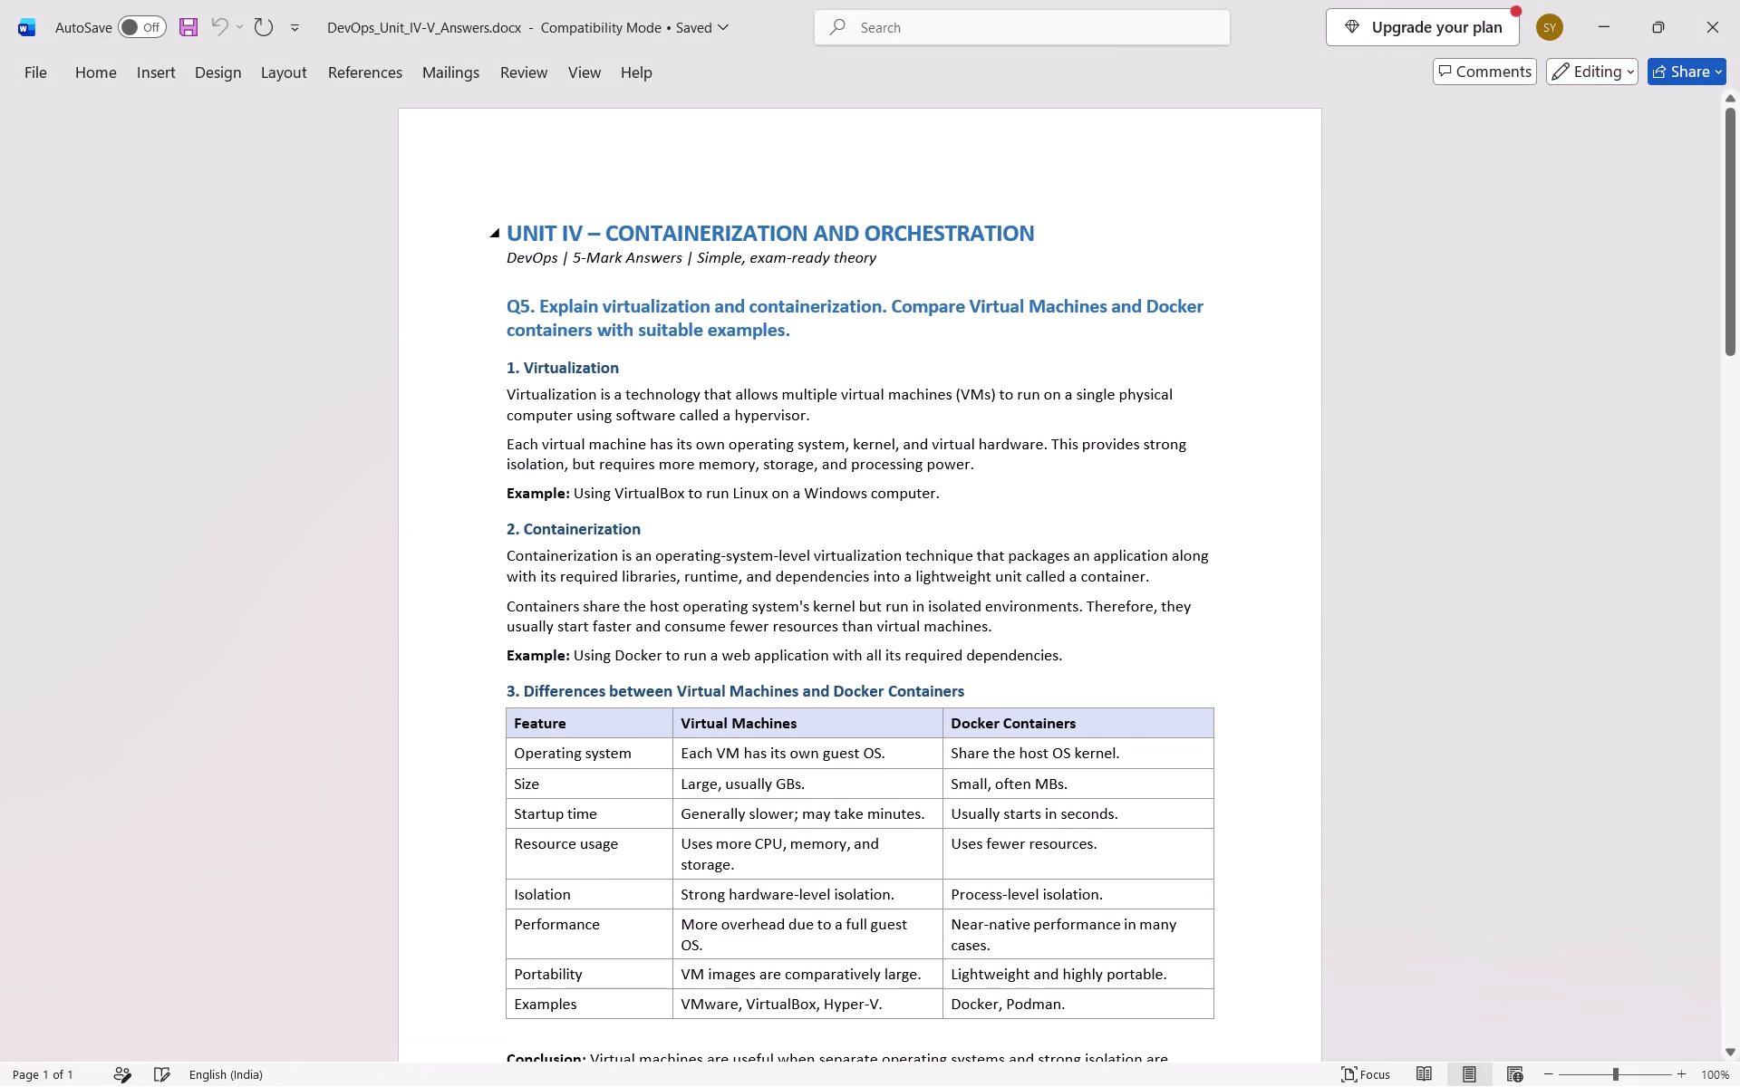
Delete the Unit IV title and subtitle above Q5, along with the leftover blank line.
drag(893, 269, 397, 168)
key(BackSpace)
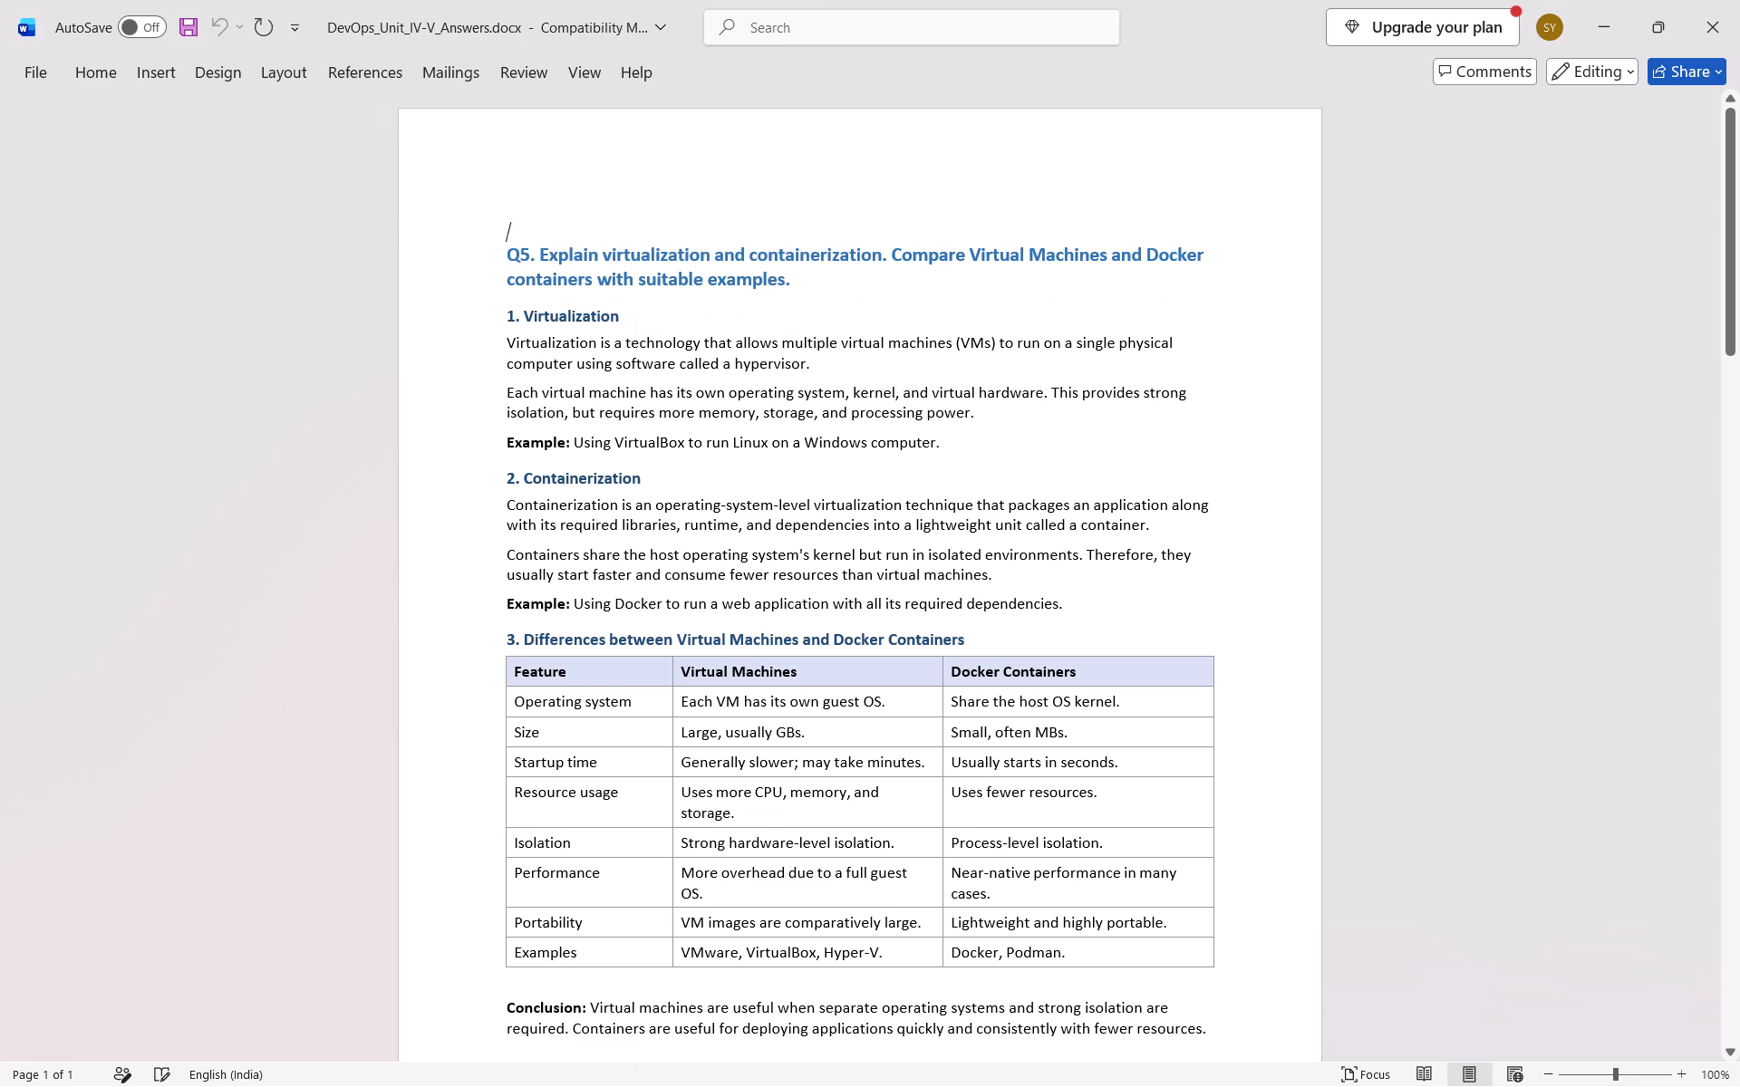
key(Down)
key(BackSpace)
key(BackSpace)
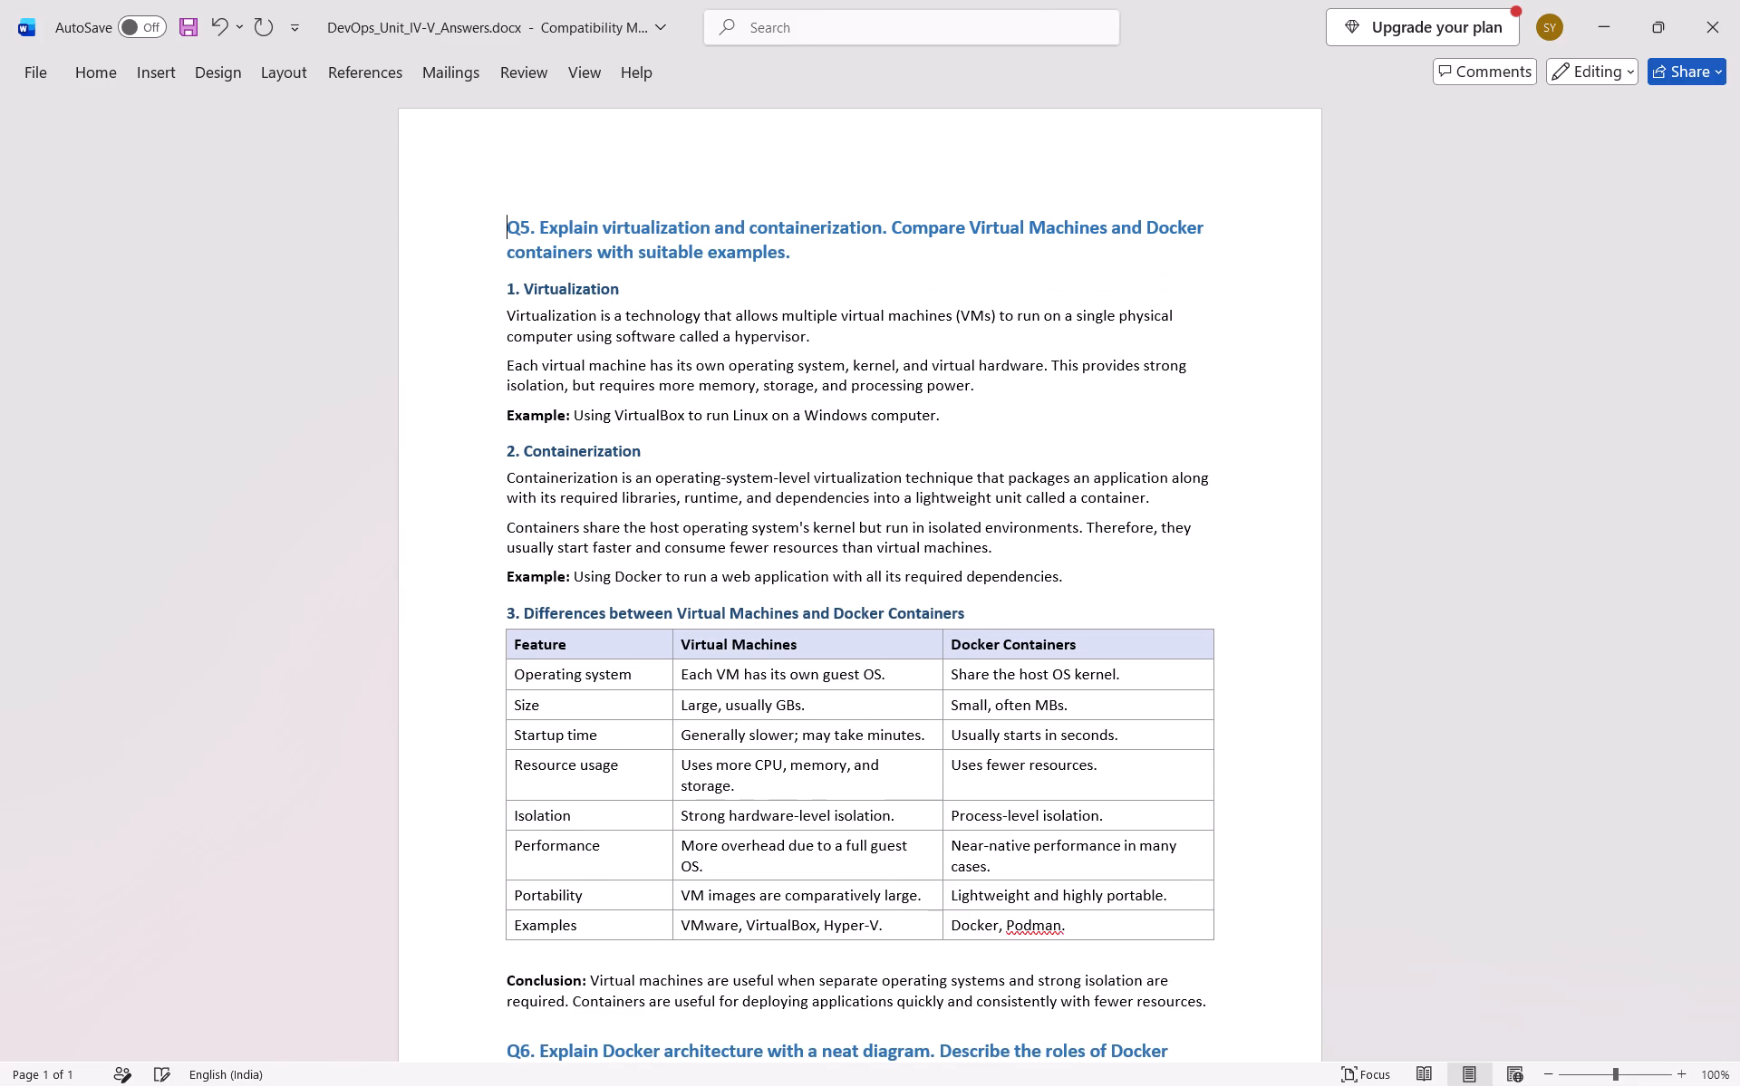
Insert blank paragraphs after the Q5 conclusion to push the Q6 question onto the next page.
scroll(920, 311, down, 3)
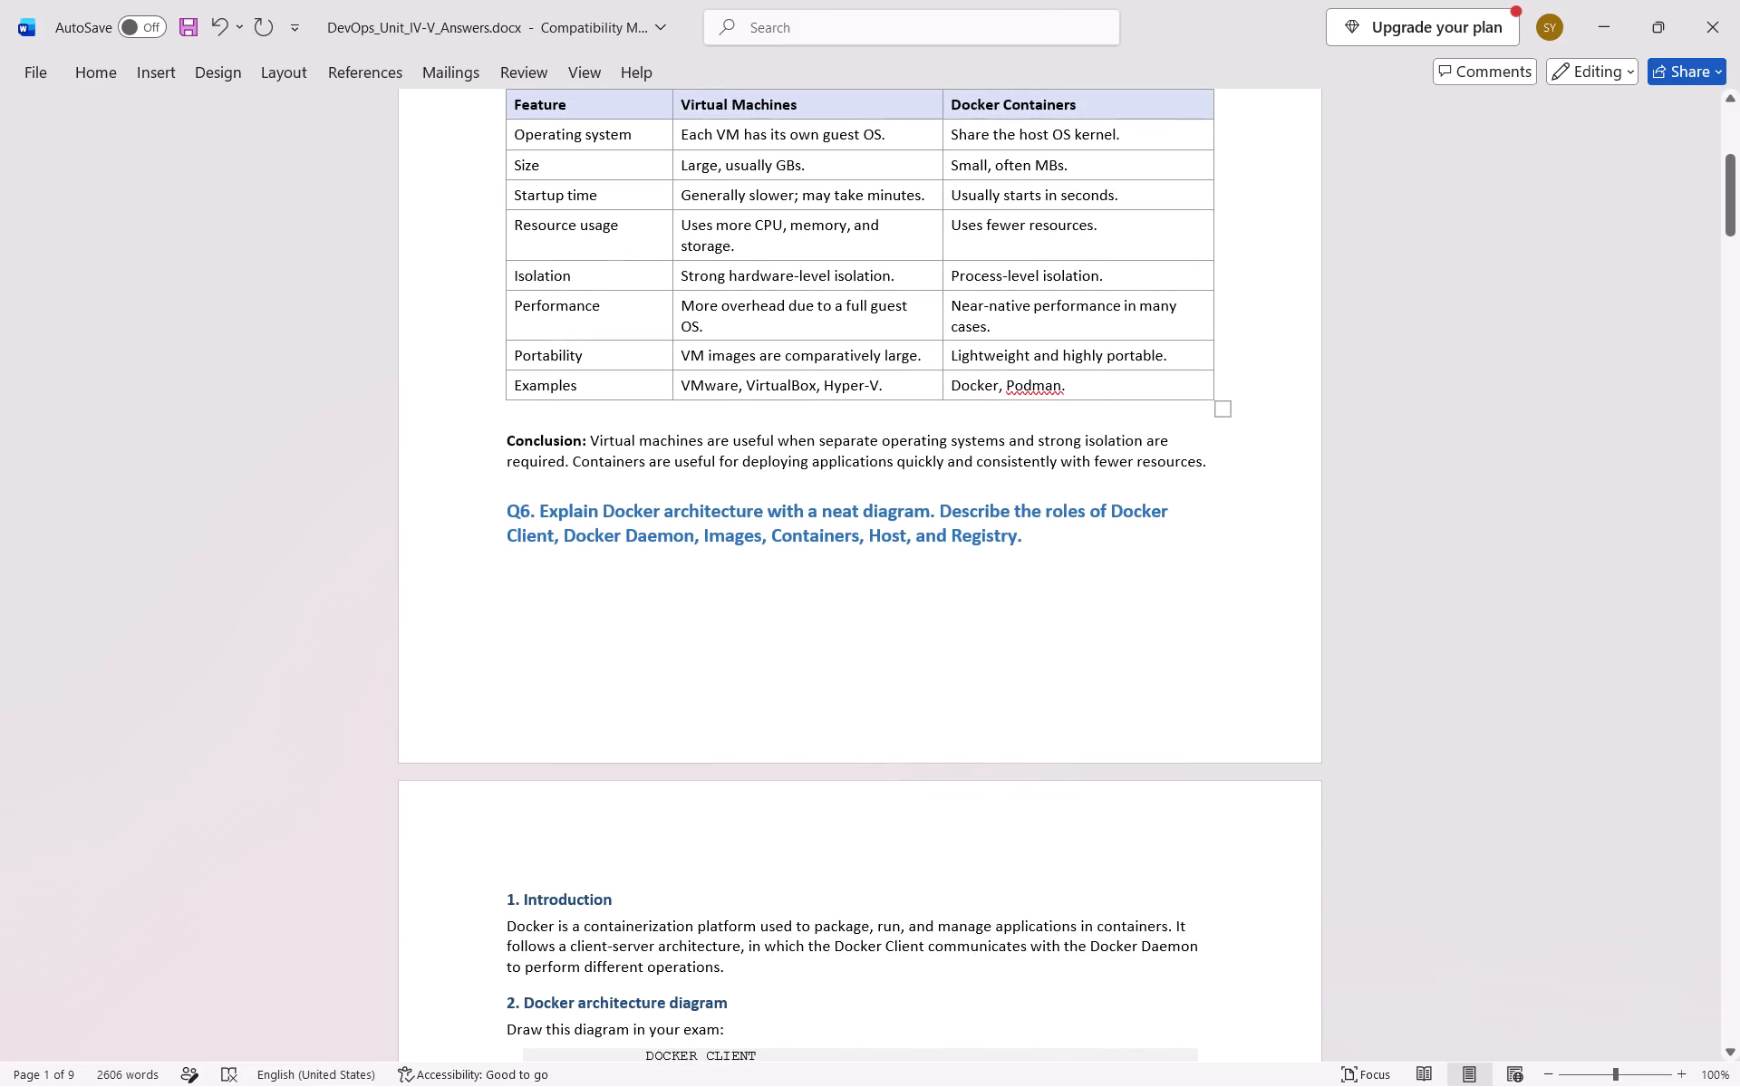
click(1252, 476)
key(Return)
key(Return)
key(Return)
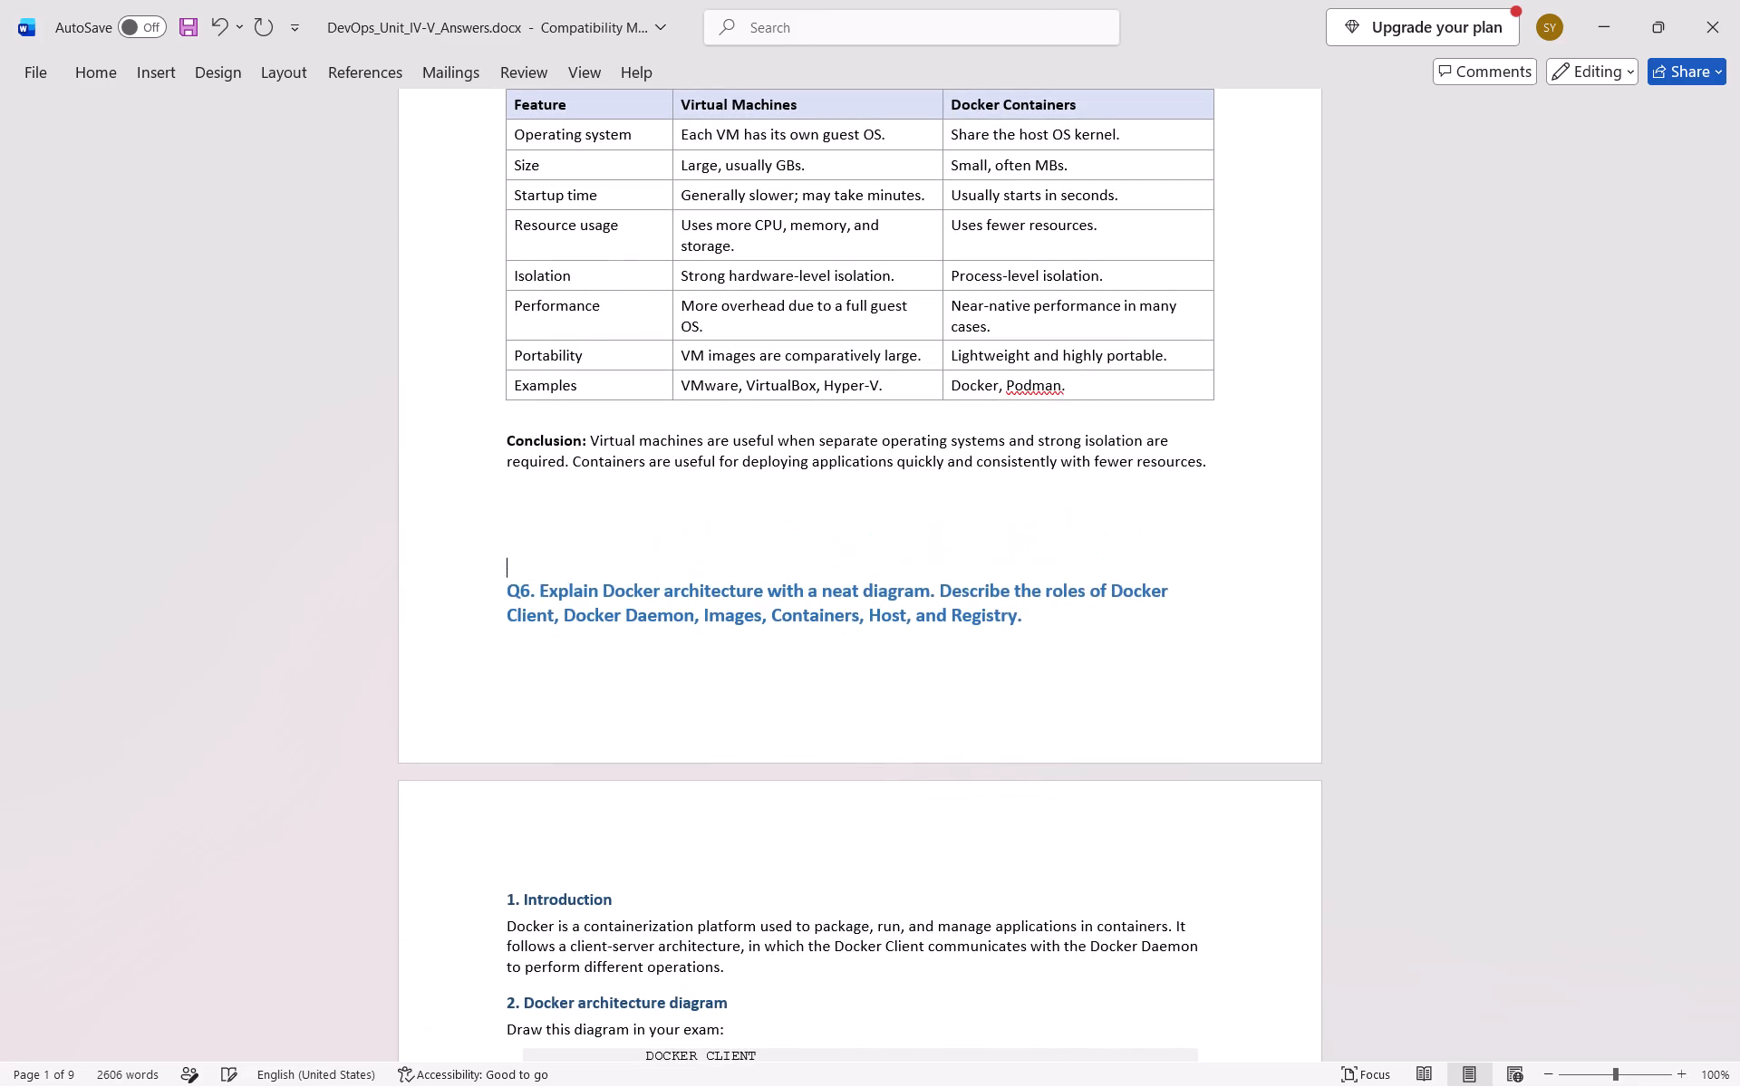
key(Return)
key(Return)
key(Return)
key(Return)
key(Return)
key(Return)
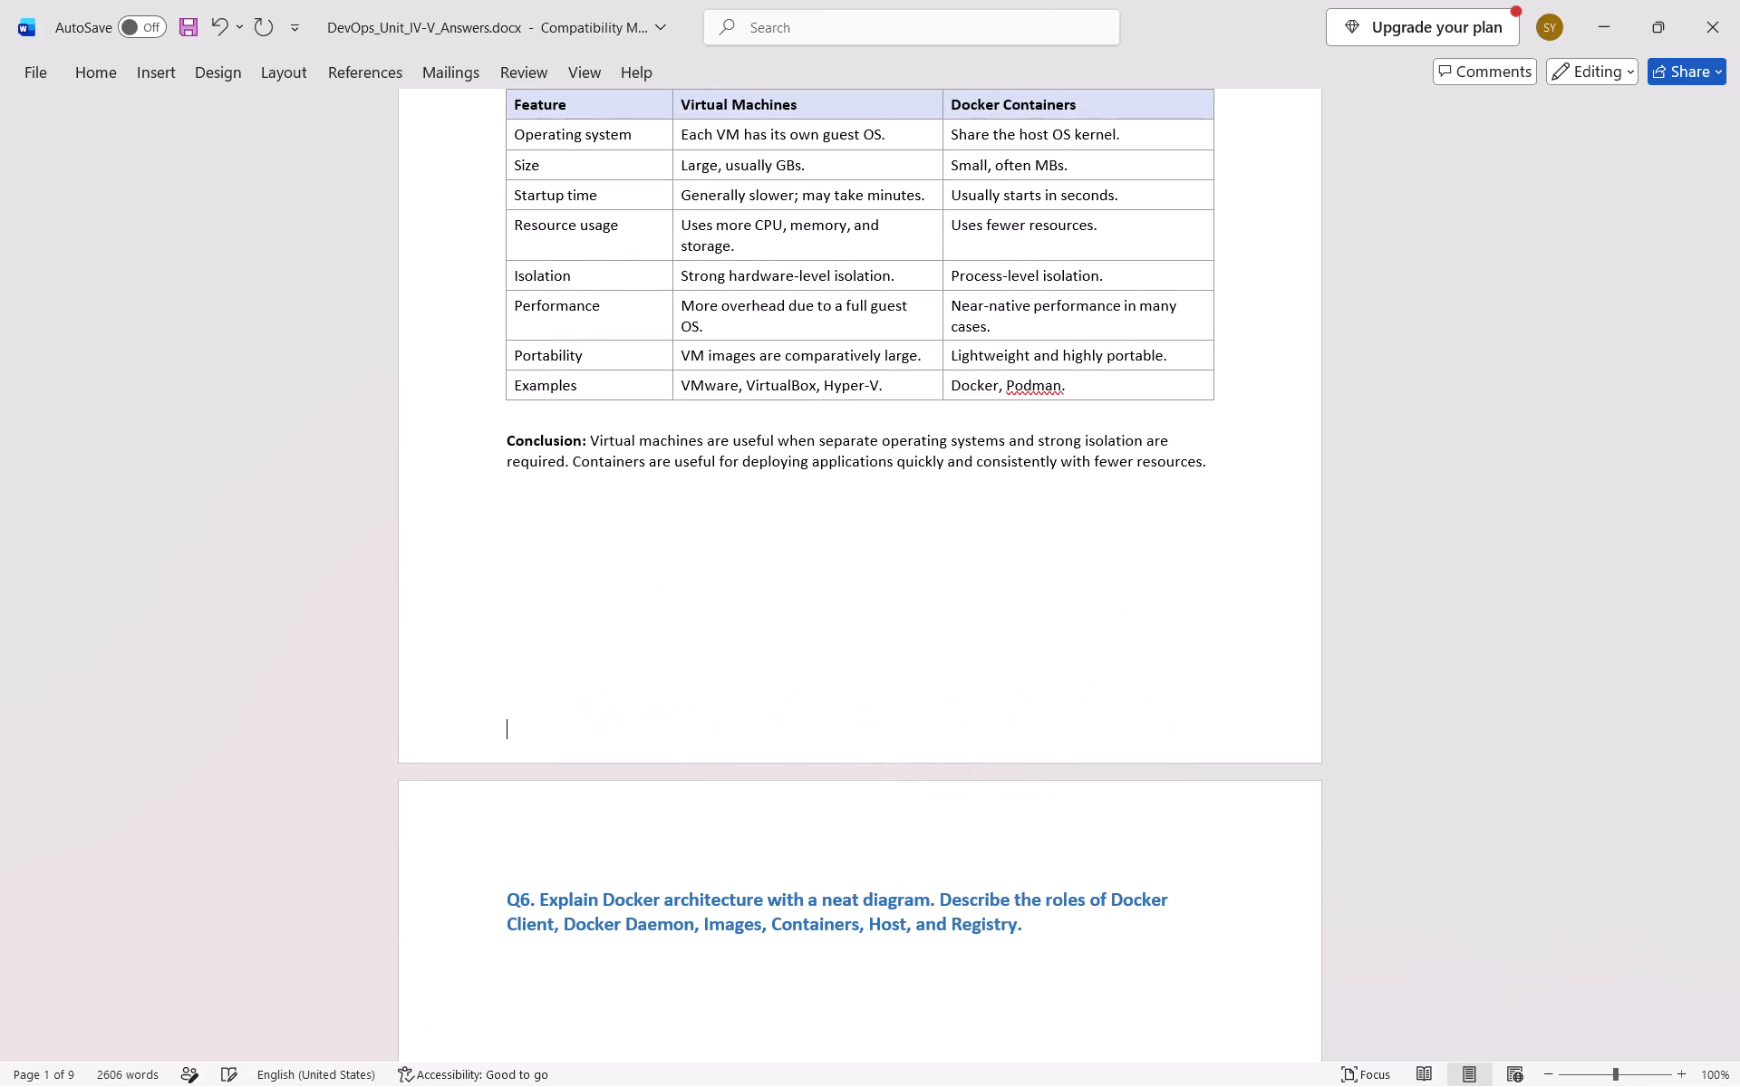
Move the whole Q6 answer, from Introduction through its Conclusion, directly beneath the Q6 question heading.
scroll(1252, 476, down, 4)
scroll(1327, 572, down, 2)
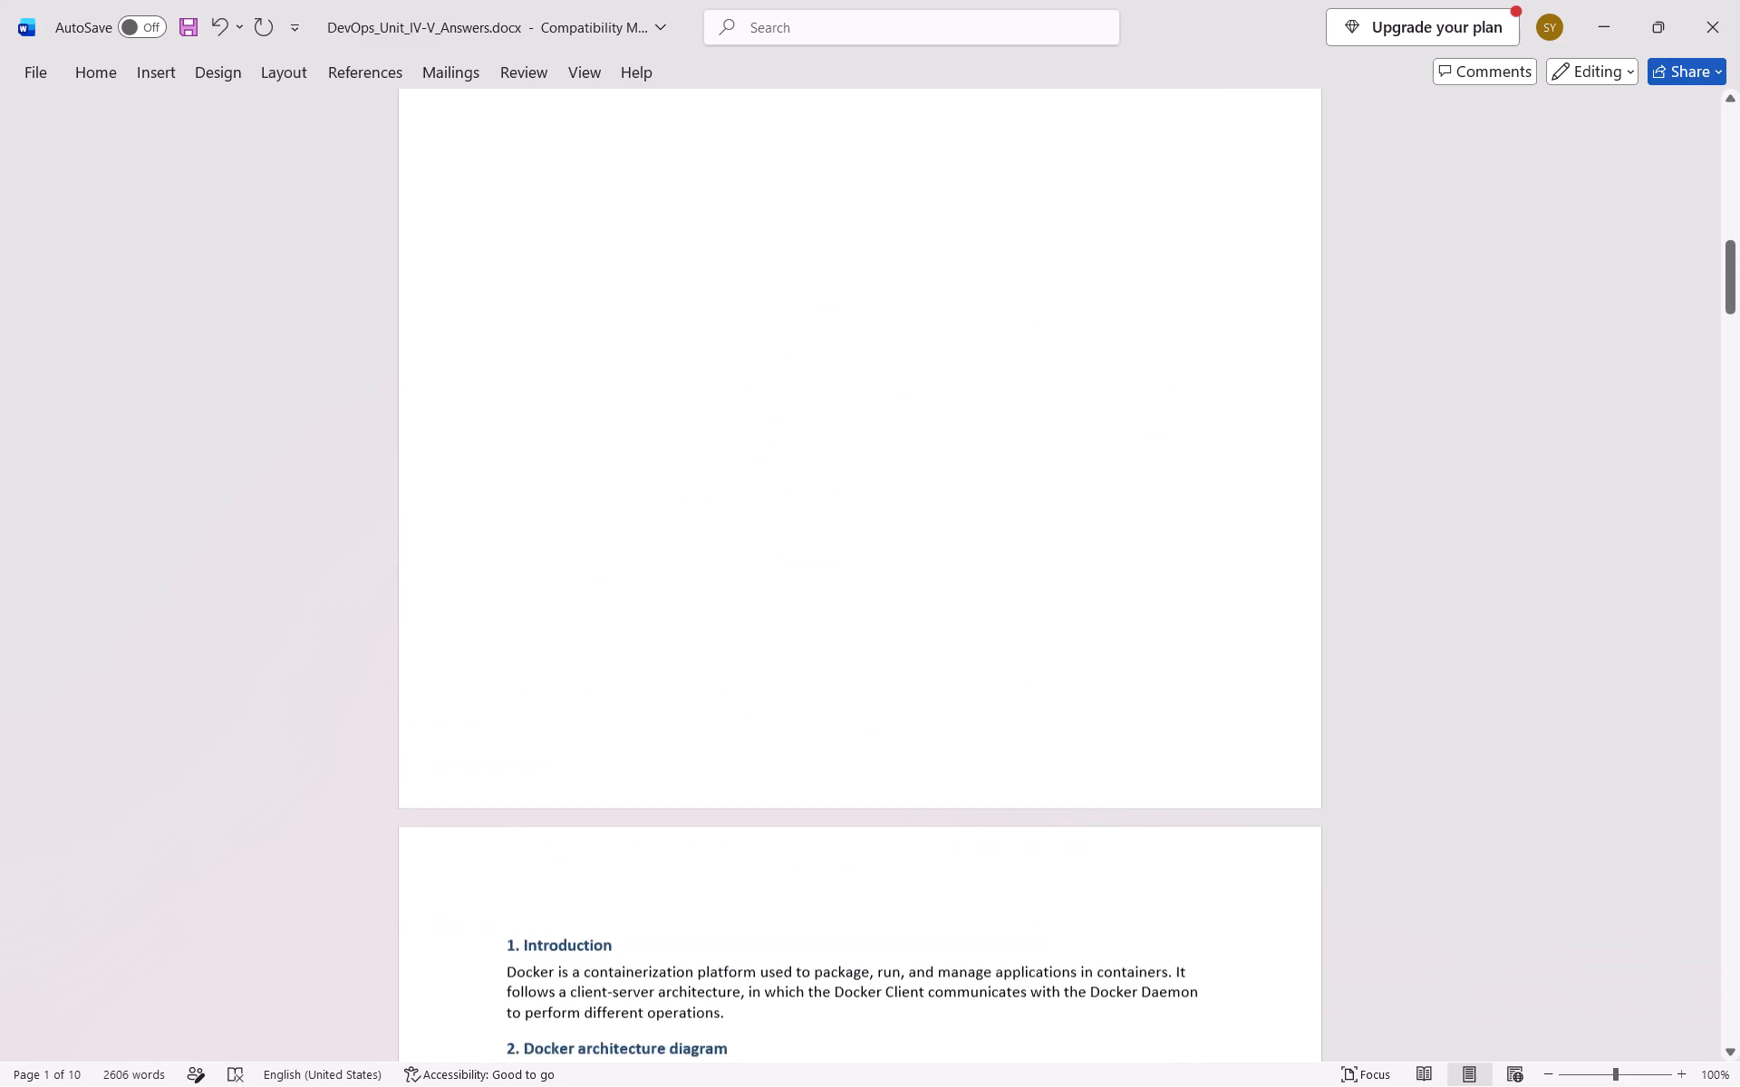
scroll(1327, 572, down, 2)
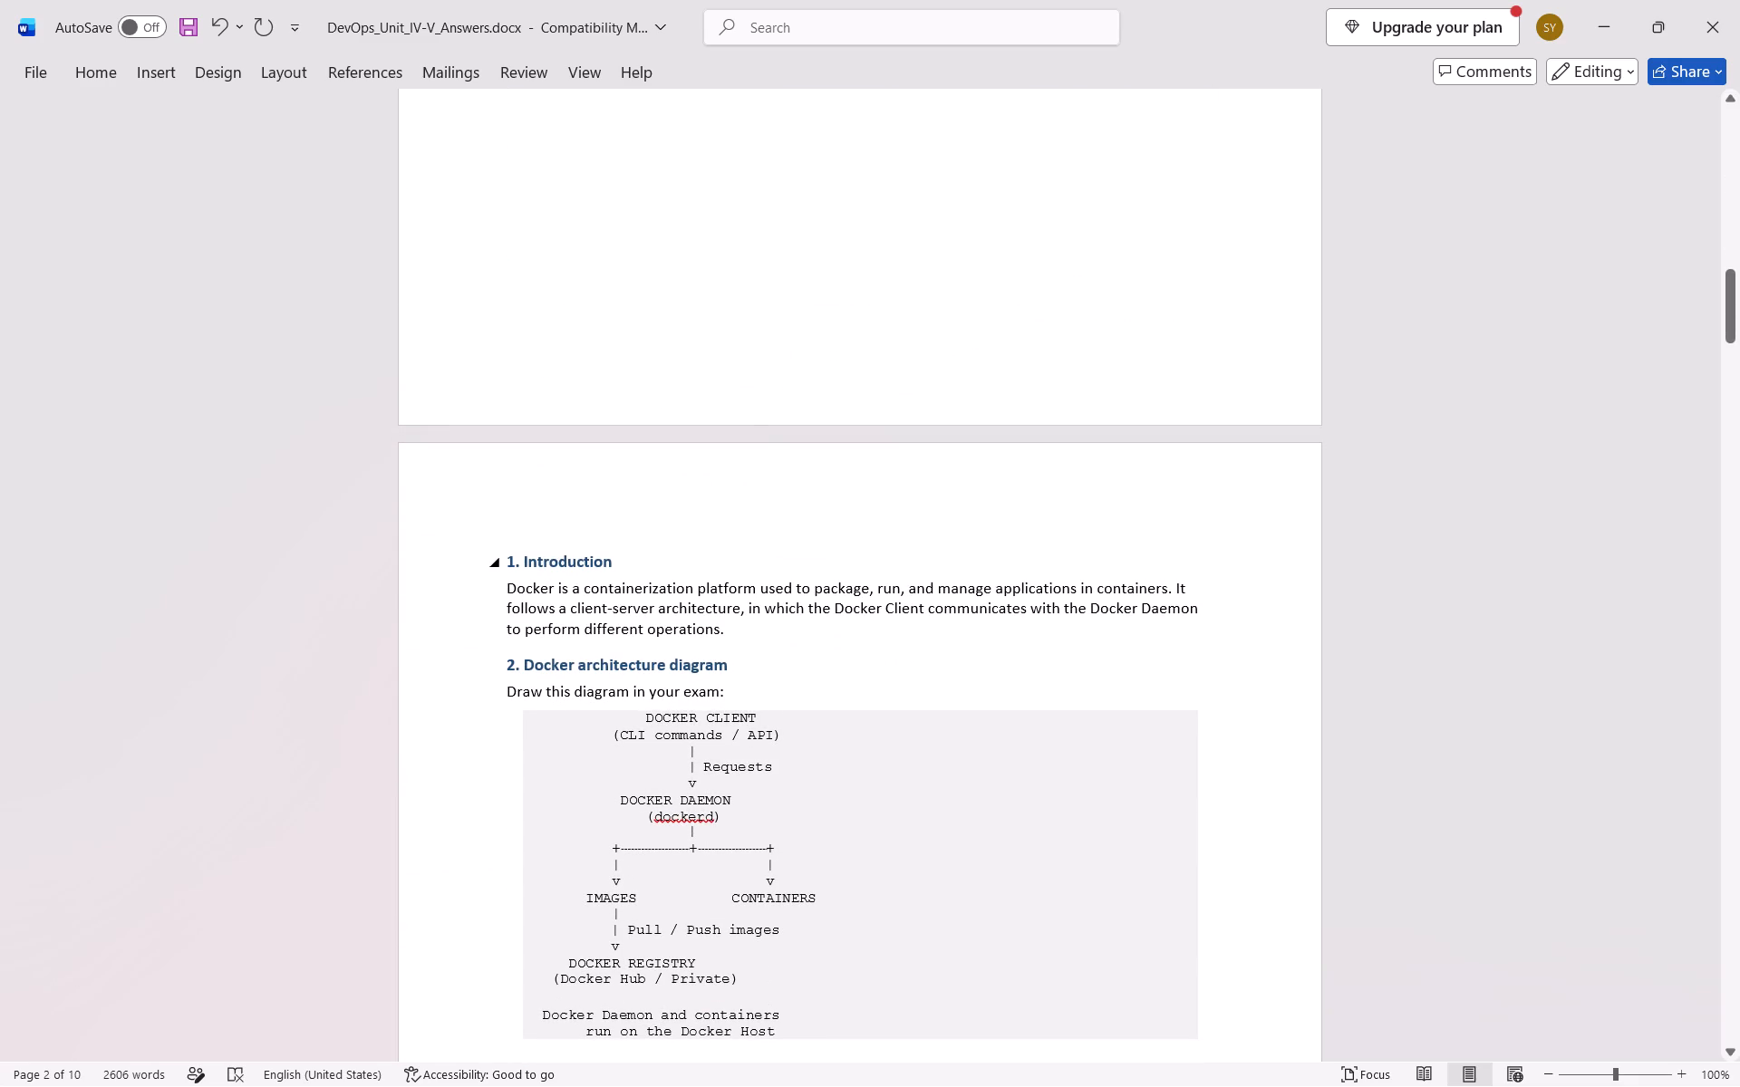
drag(503, 564, 913, 1086)
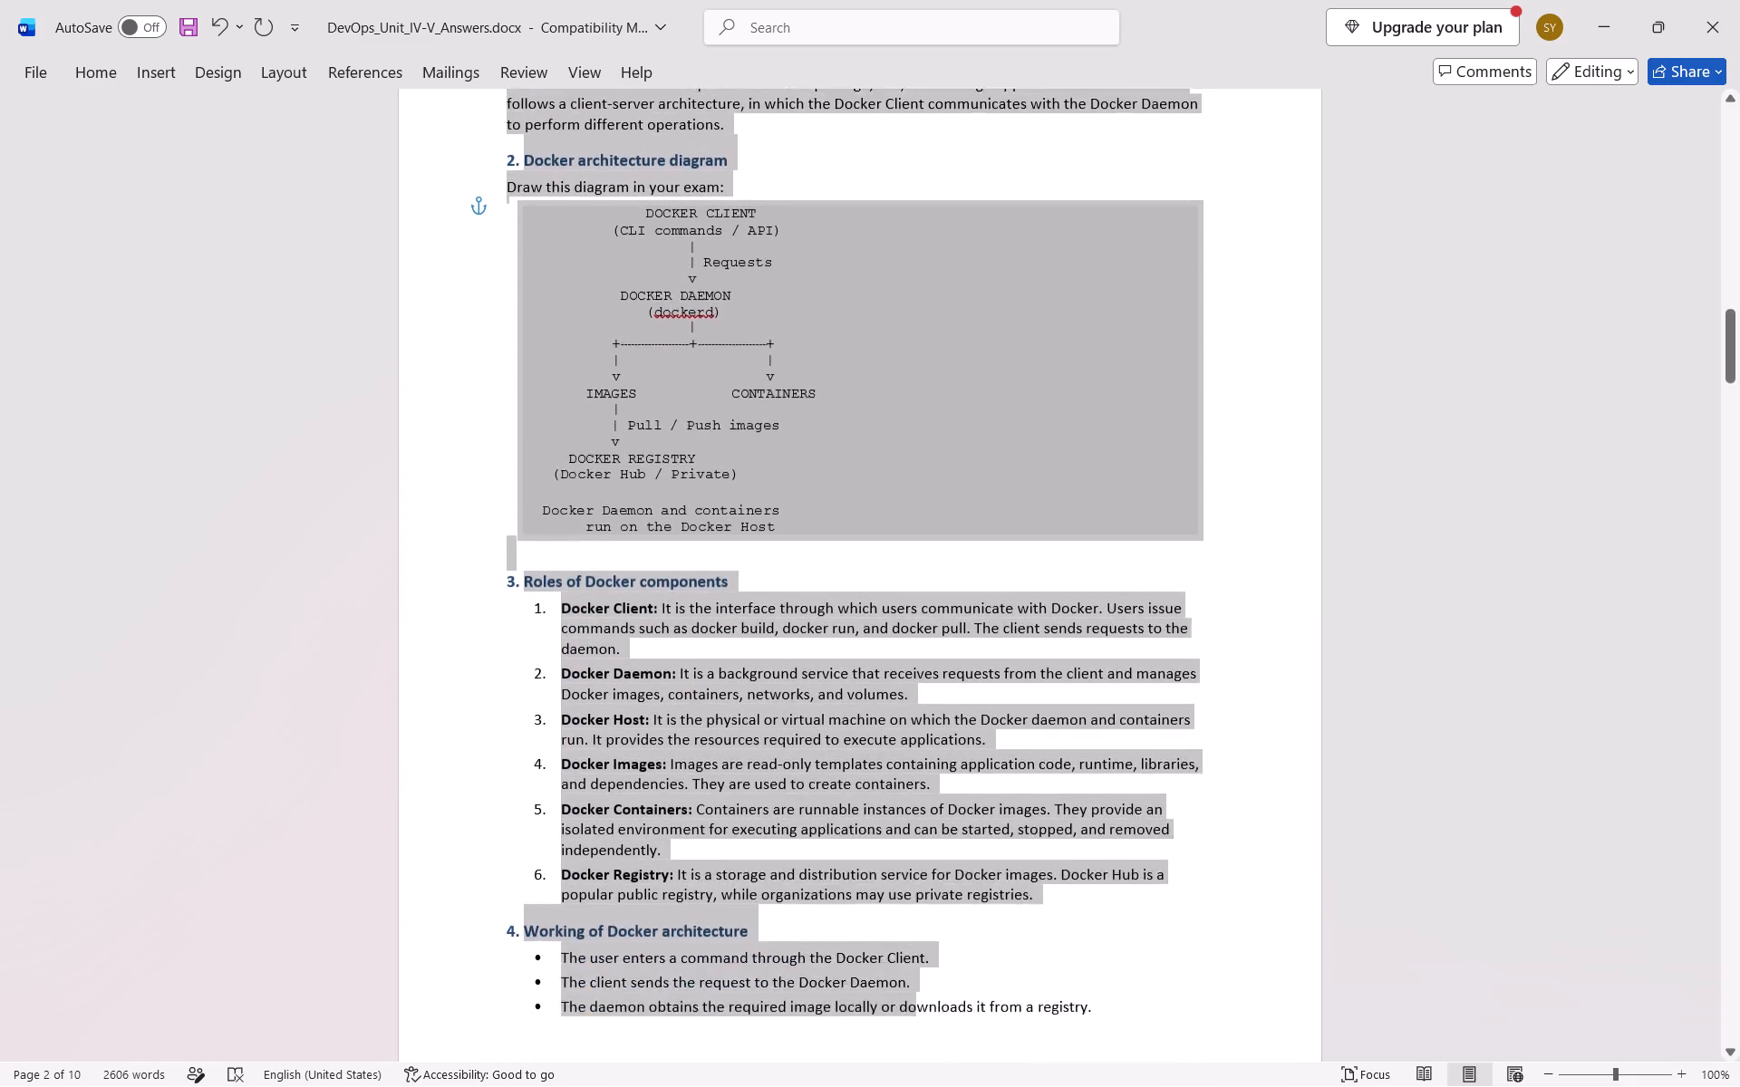
drag(913, 1086, 754, 463)
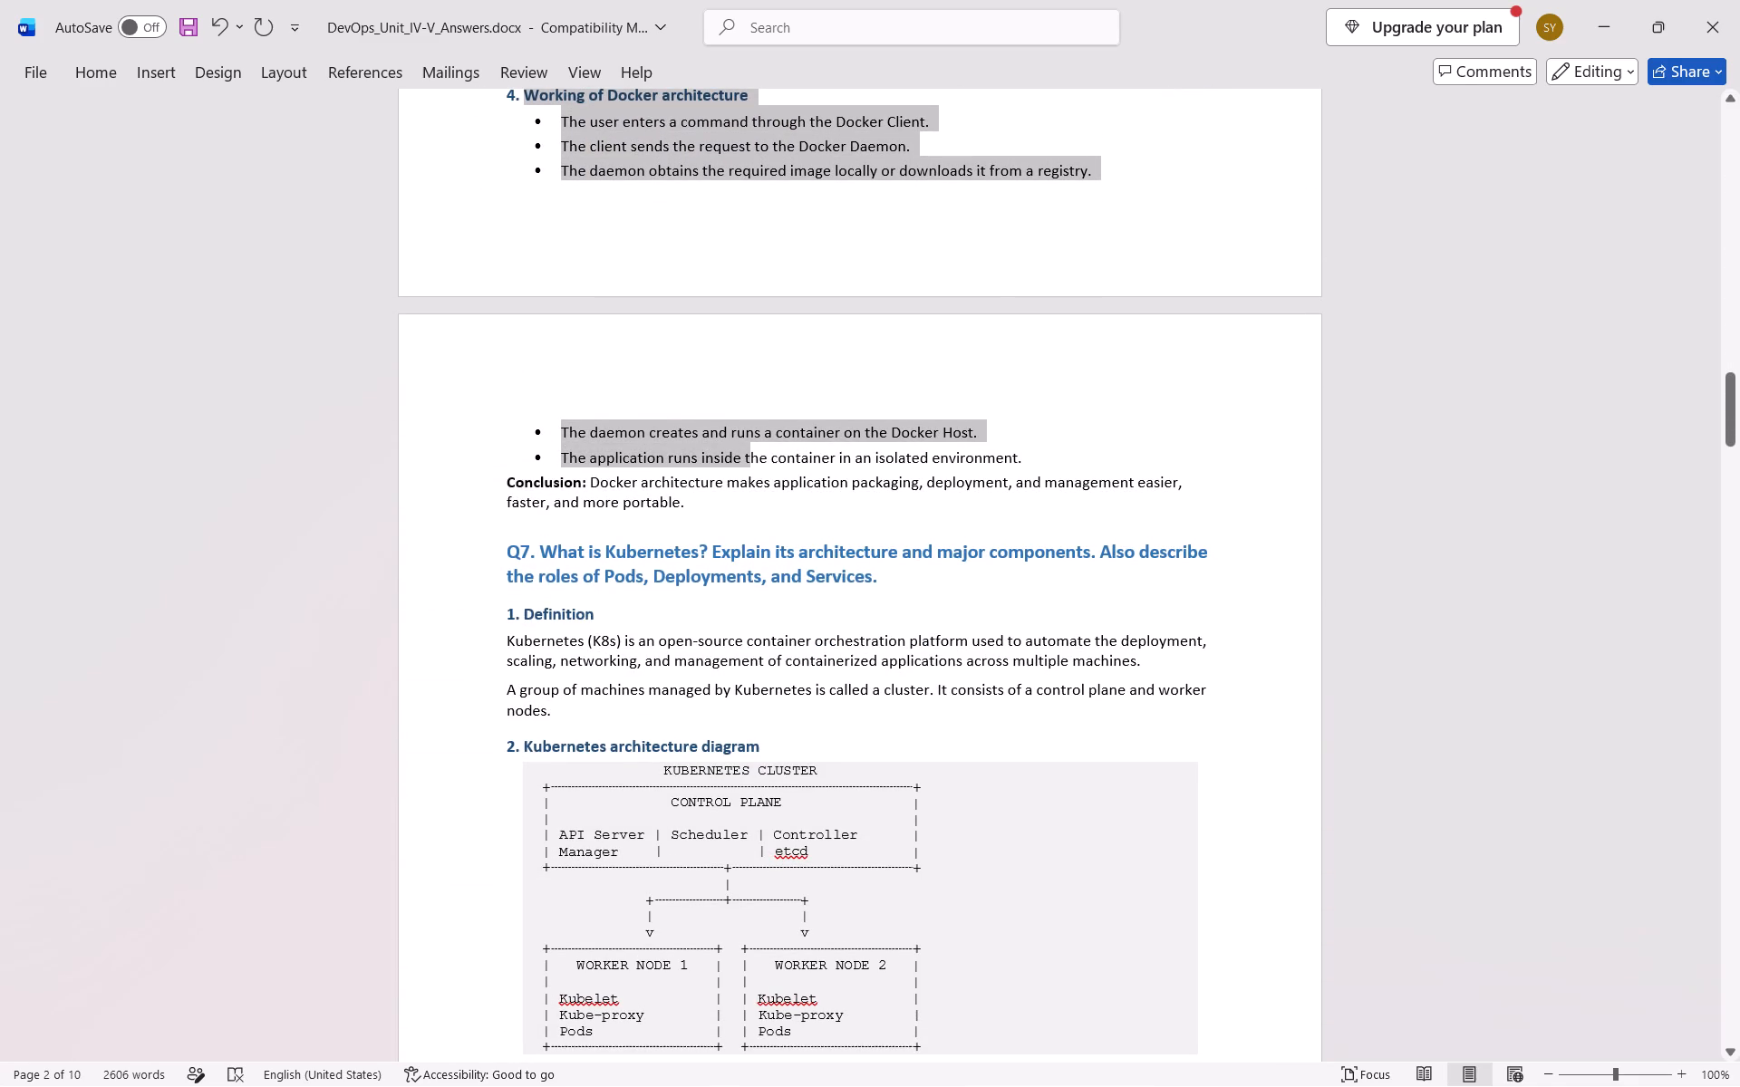
drag(754, 463, 746, 502)
key(ctrl+x)
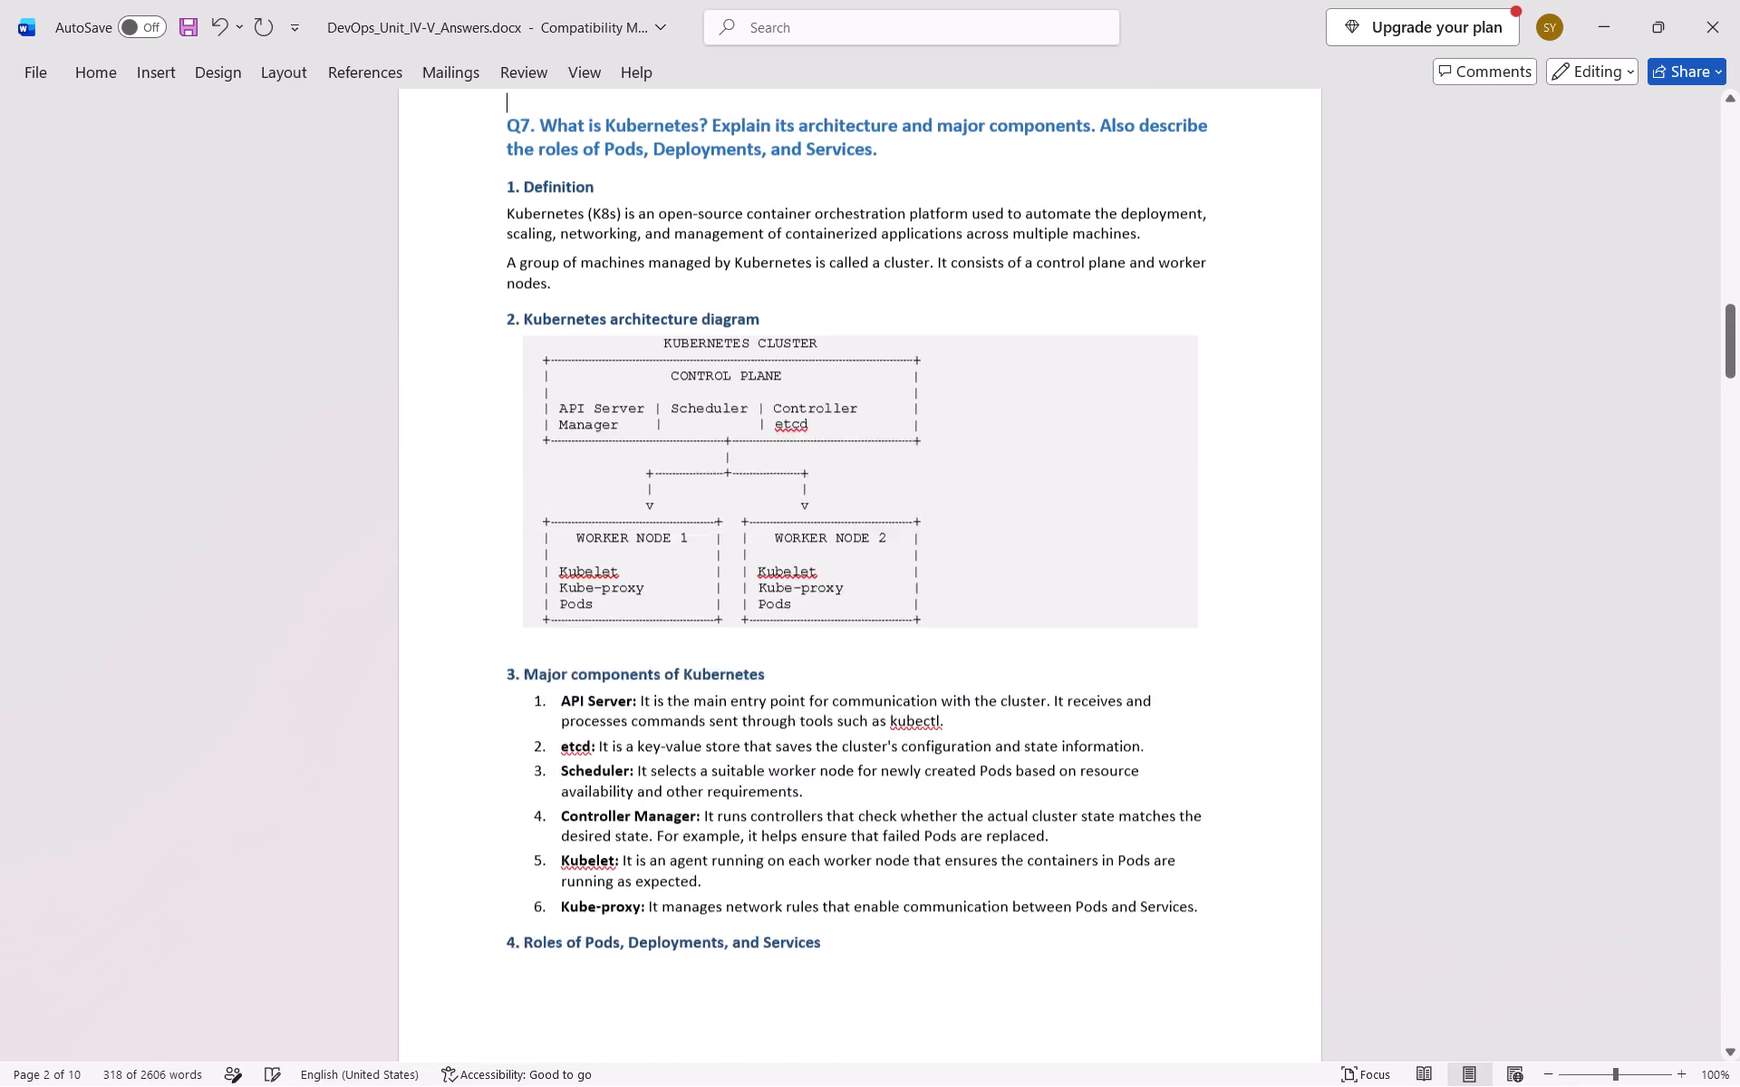
scroll(746, 502, up, 3)
key(BackSpace)
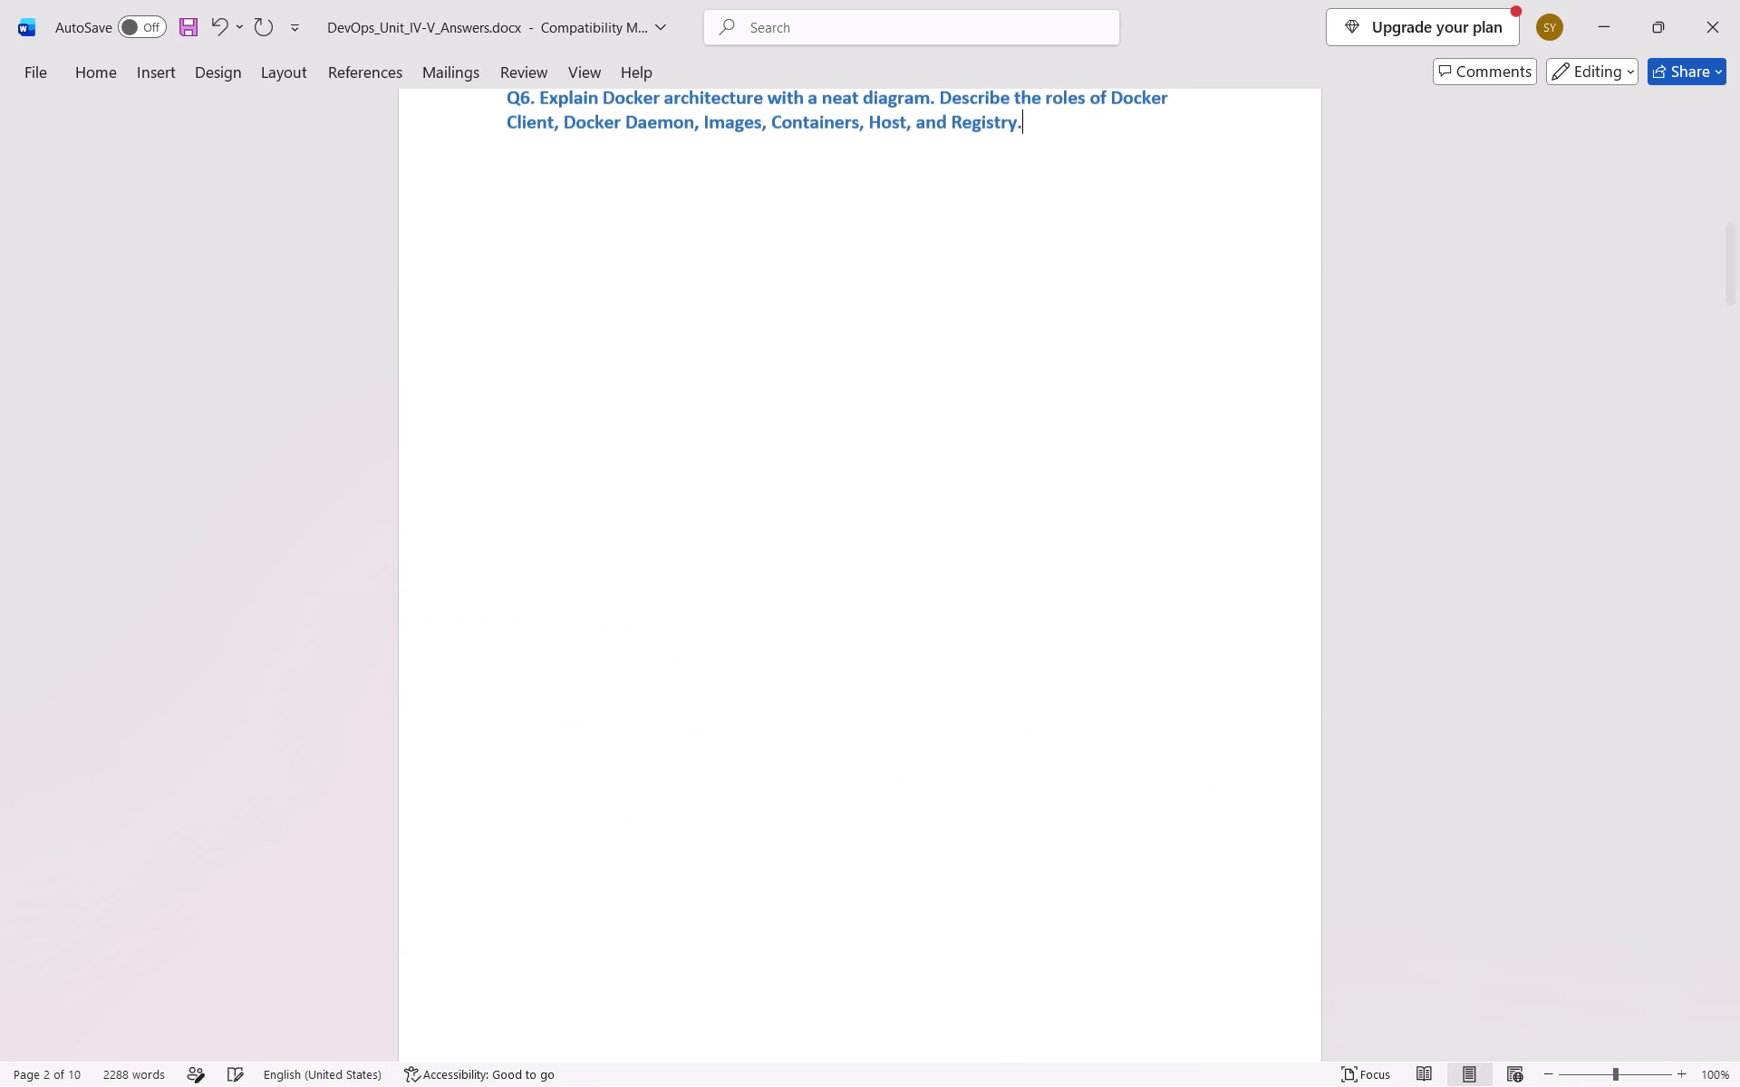
key(Return)
key(shift+Return)
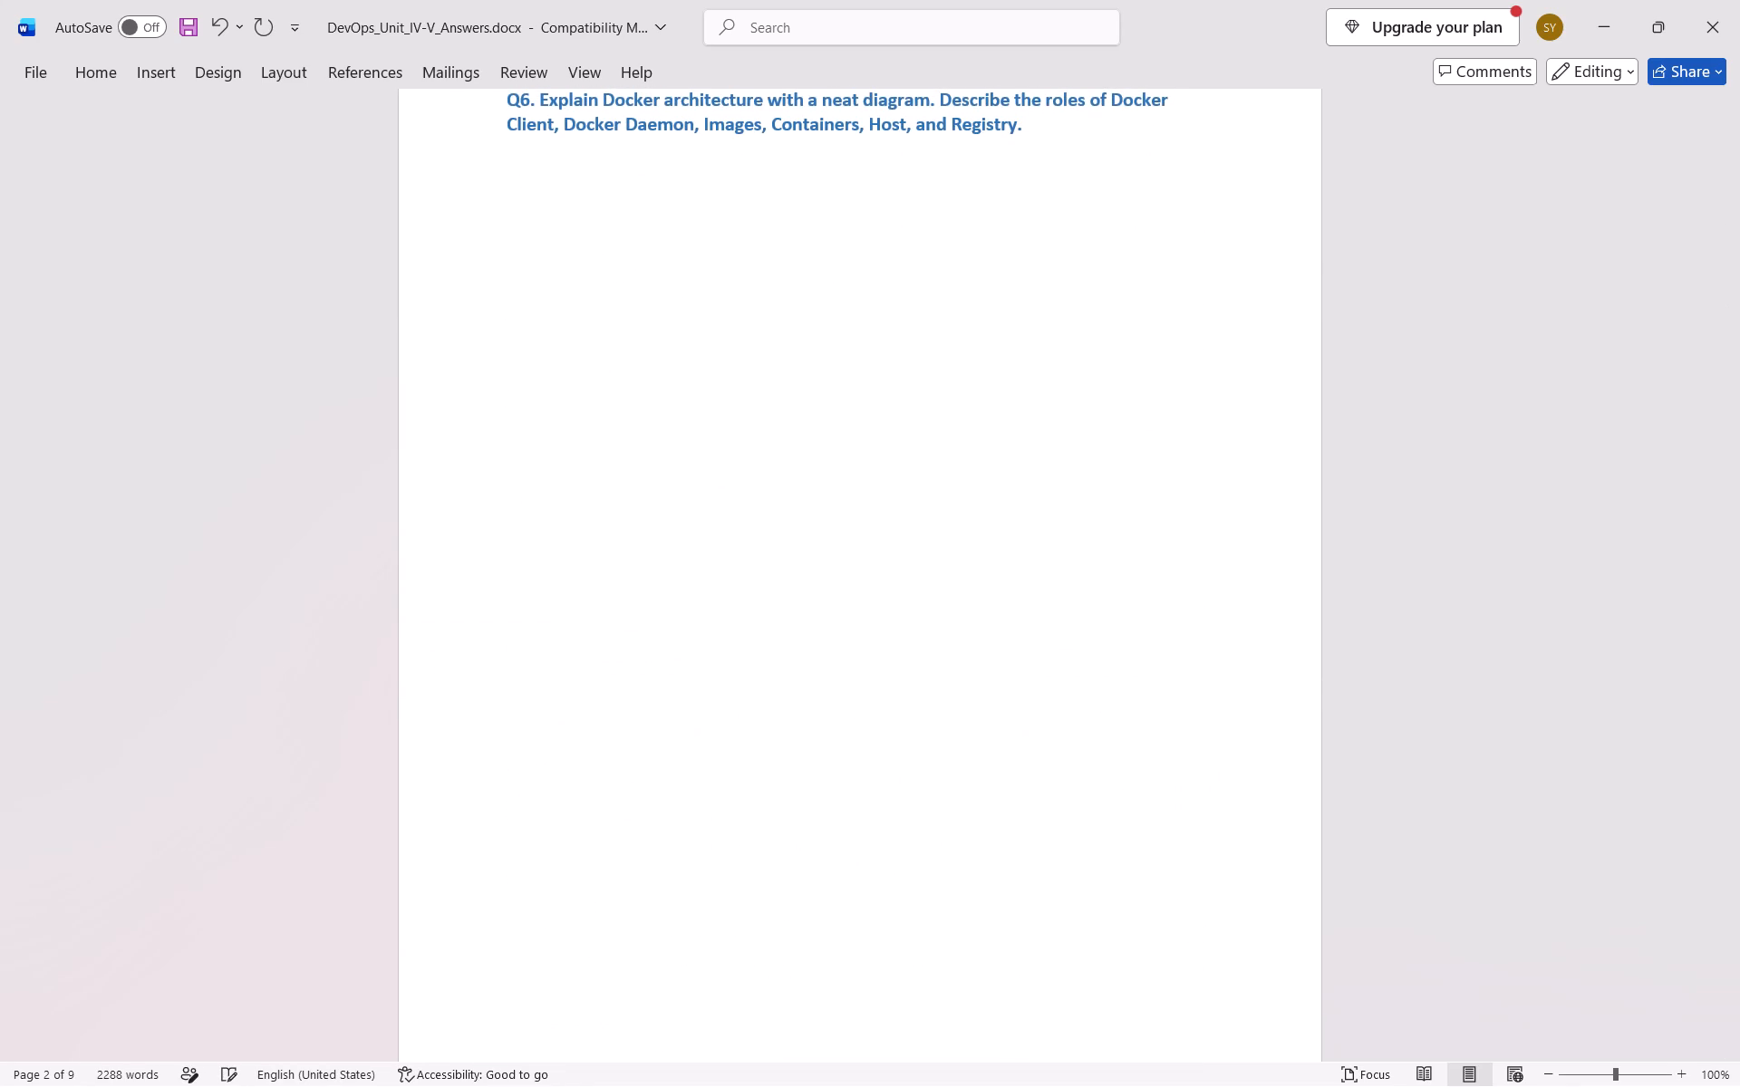
key(ctrl+v)
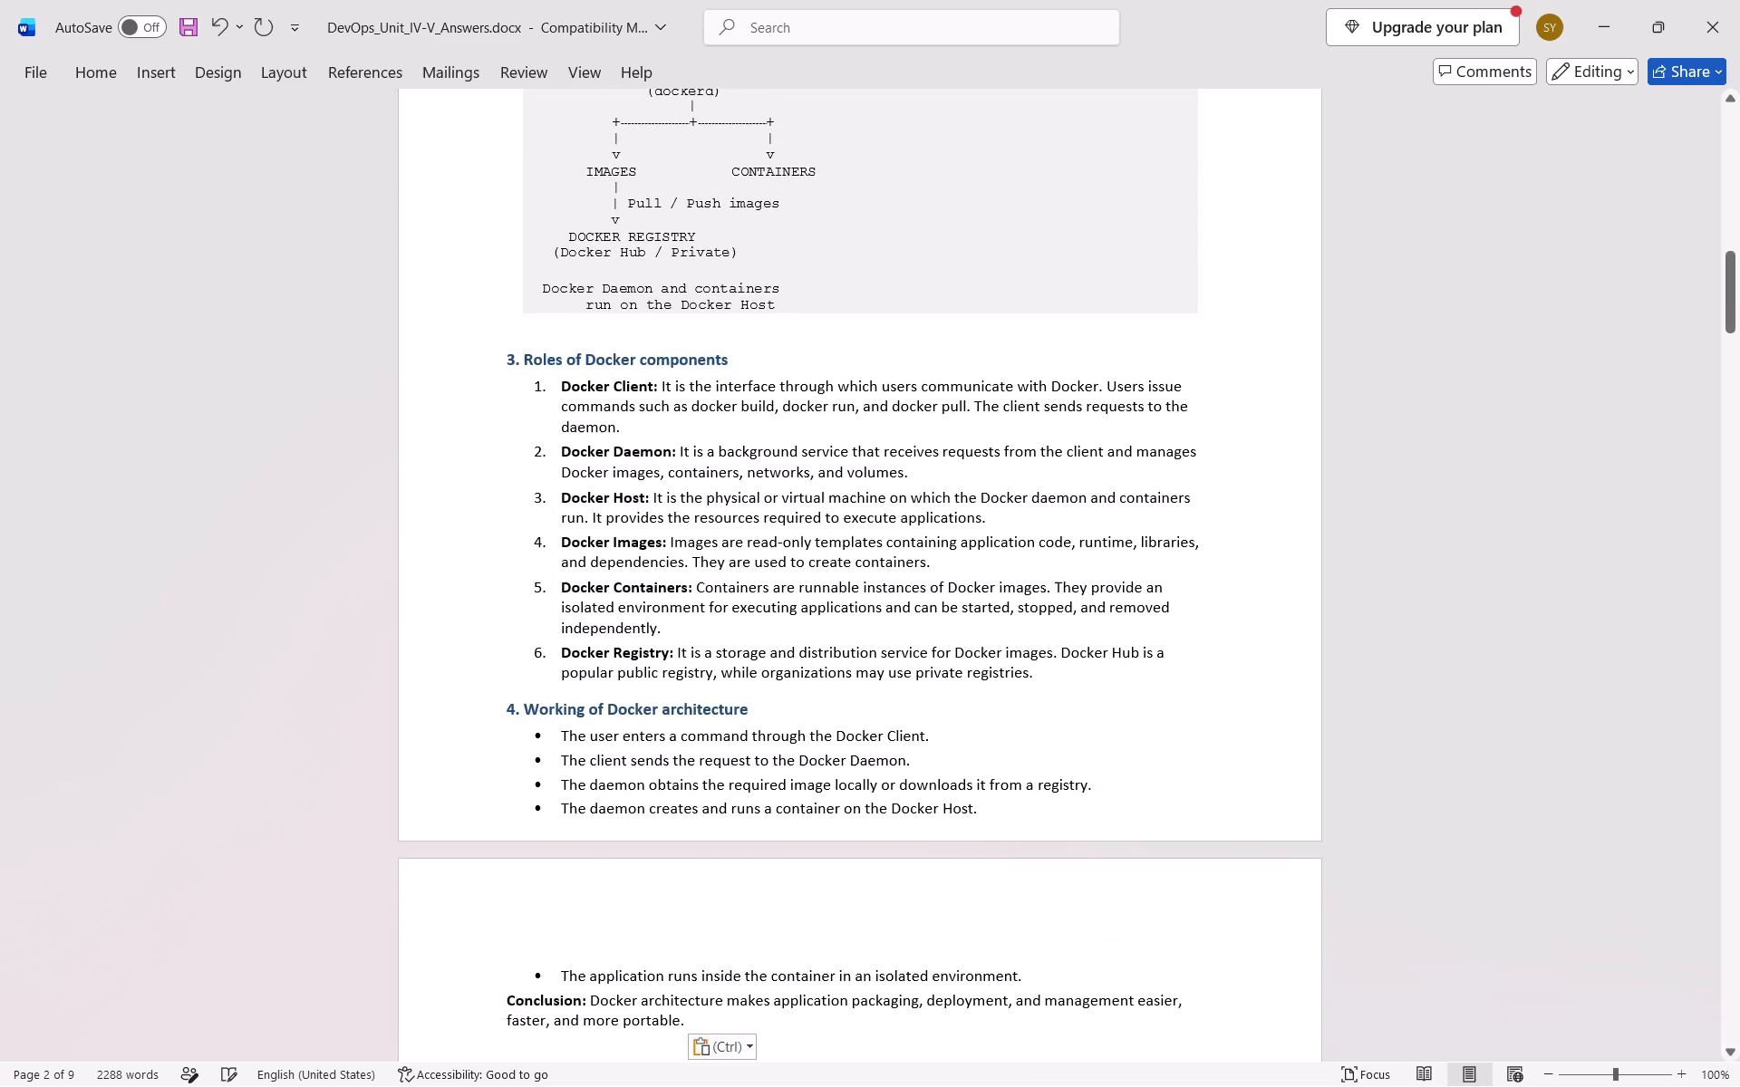
Review the Q5 and Q6 page layout, checking how the moved Docker answer flows across pages.
scroll(746, 502, up, 1)
scroll(746, 502, down, 1)
scroll(746, 502, up, 1)
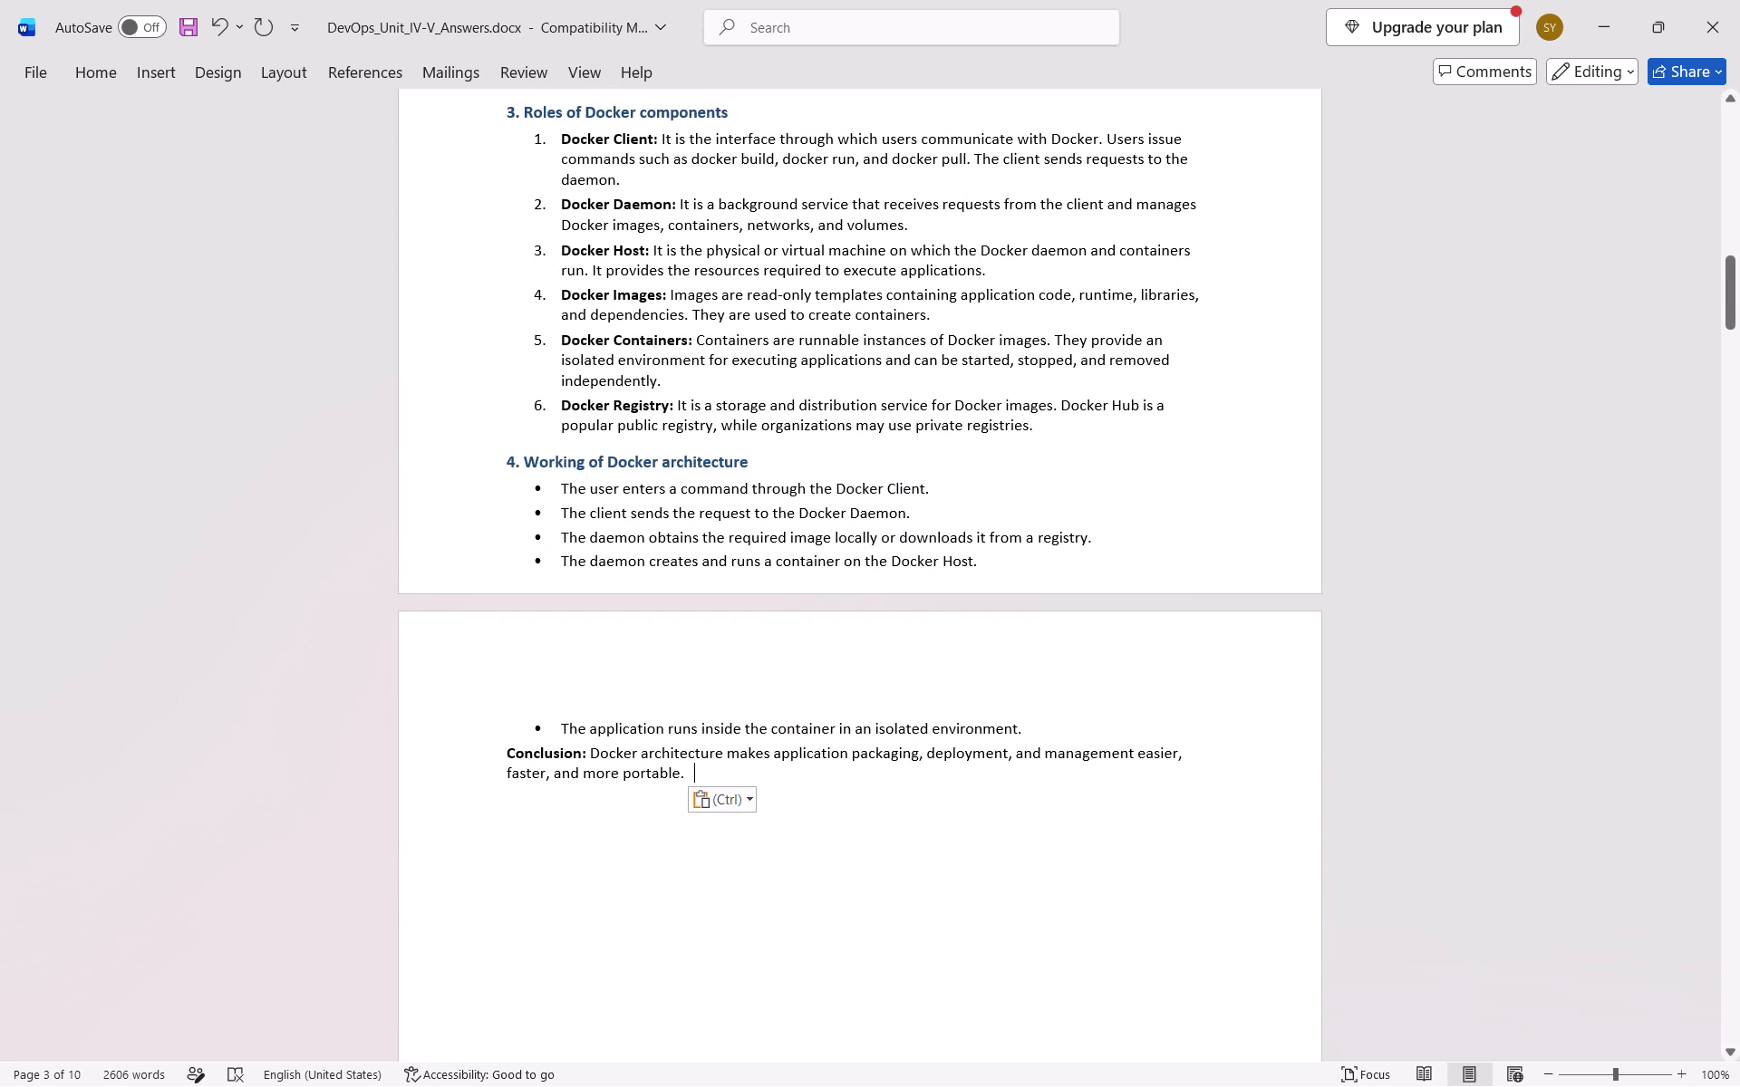
scroll(746, 502, up, 1)
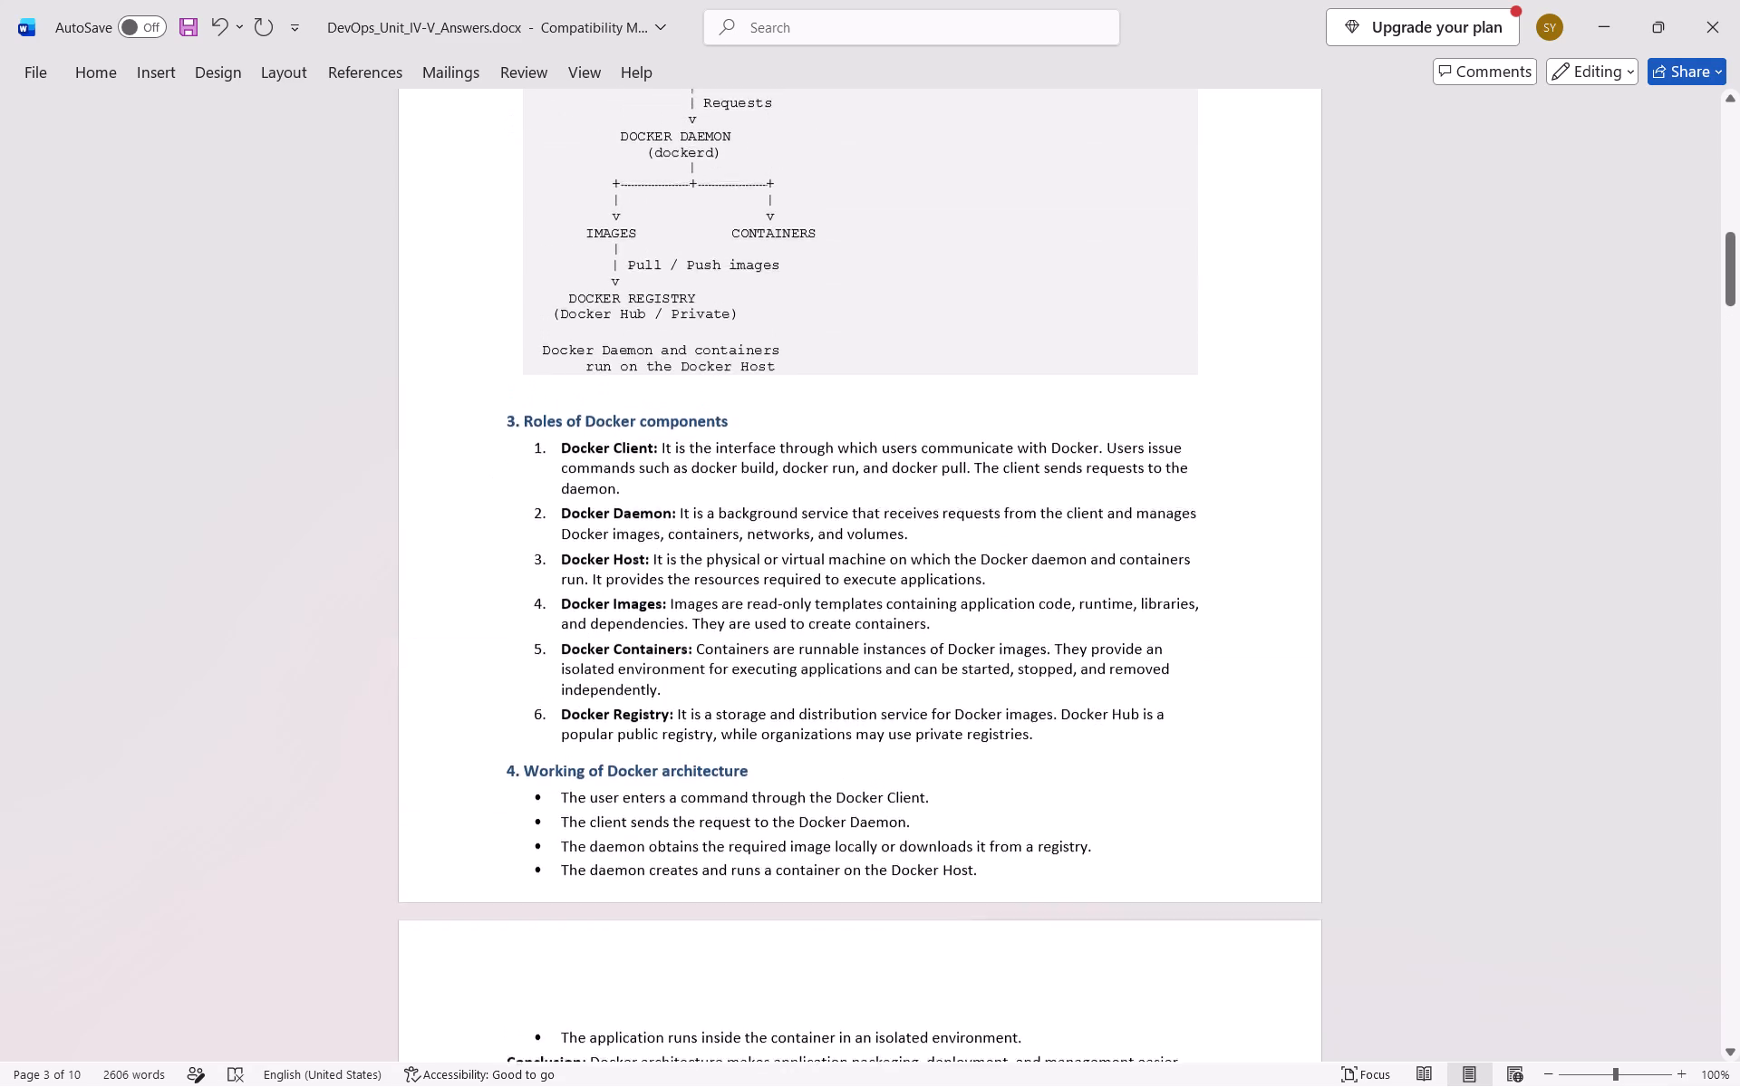
scroll(746, 502, up, 1)
scroll(746, 502, down, 2)
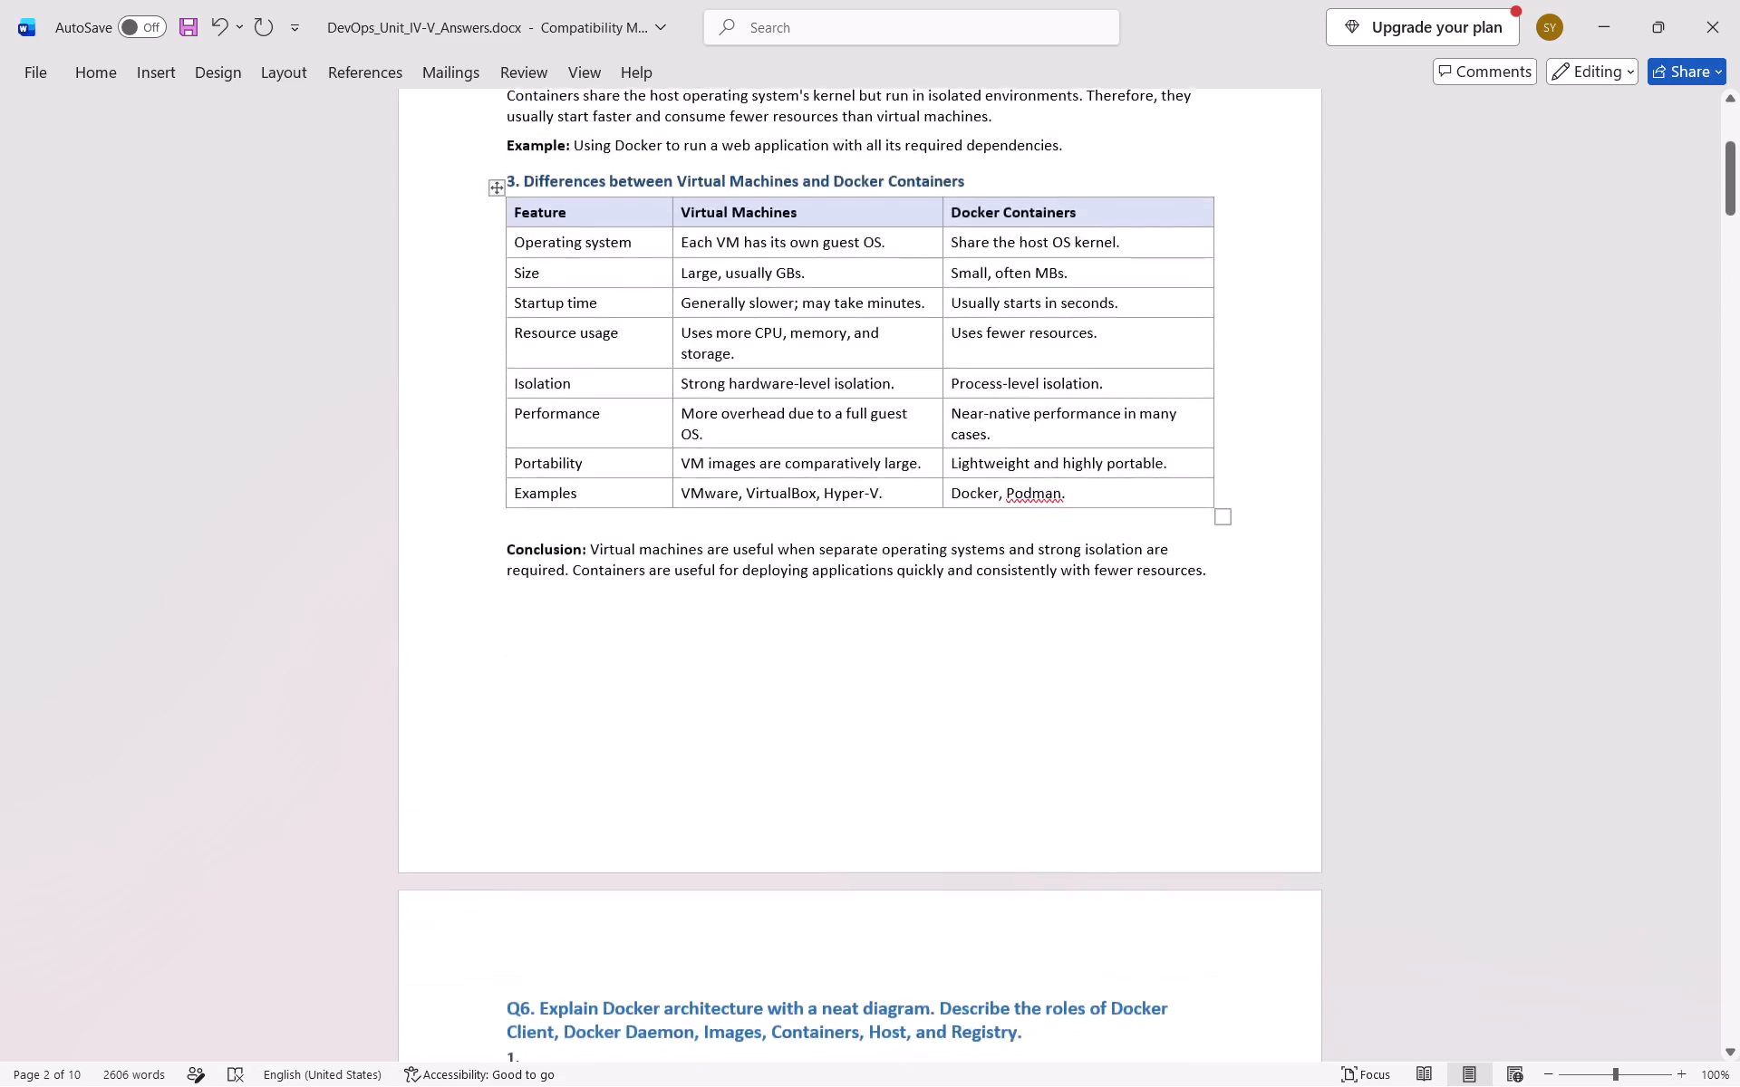
scroll(746, 502, down, 5)
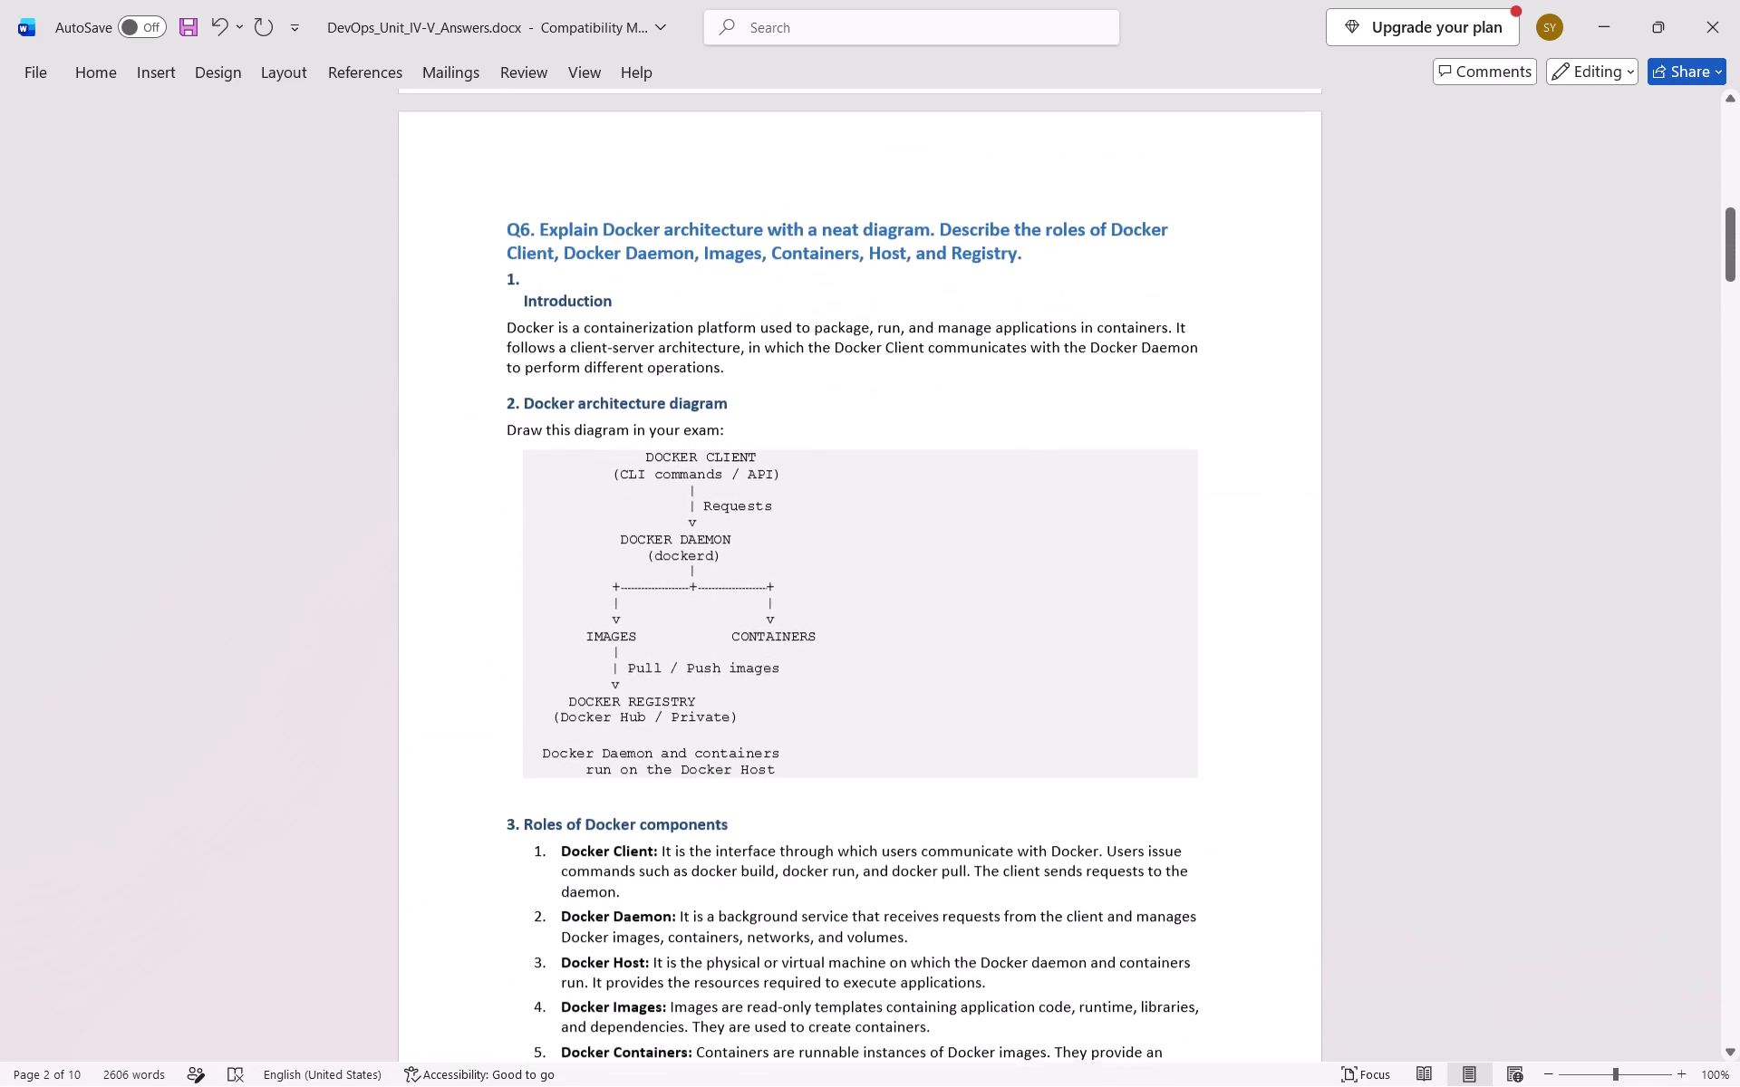
scroll(746, 502, down, 2)
scroll(746, 502, up, 2)
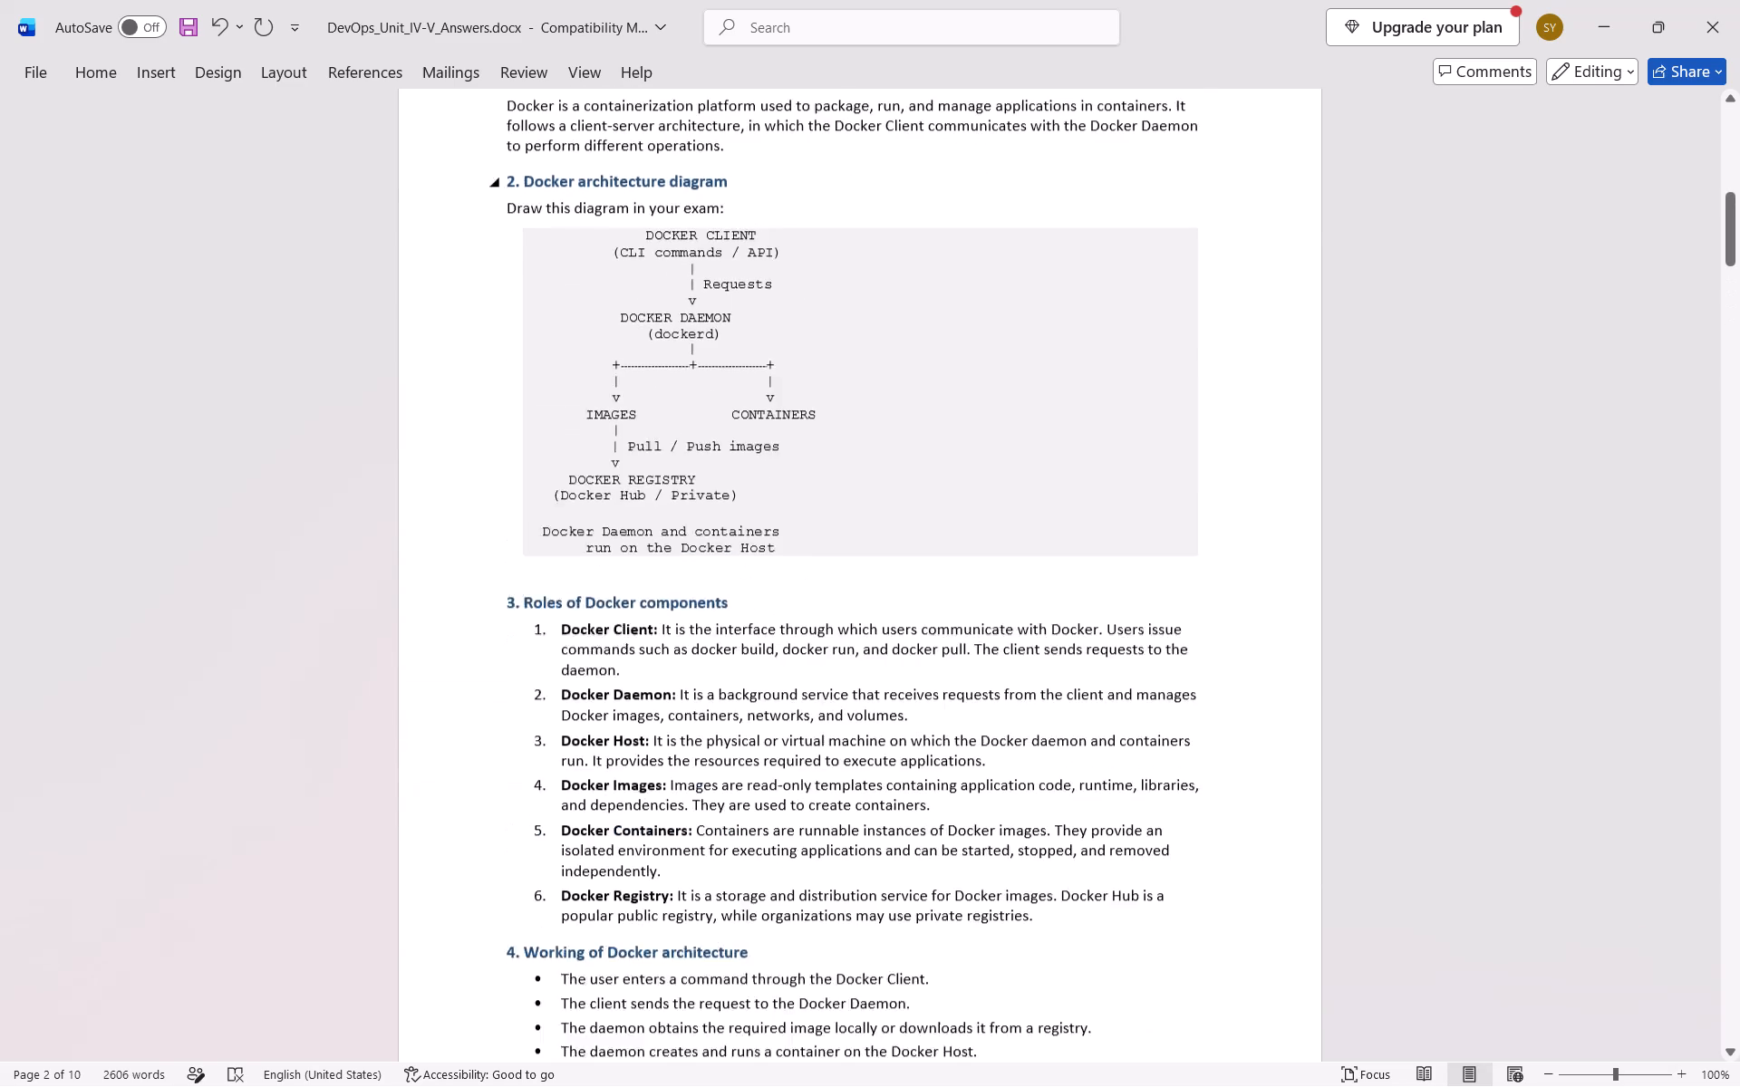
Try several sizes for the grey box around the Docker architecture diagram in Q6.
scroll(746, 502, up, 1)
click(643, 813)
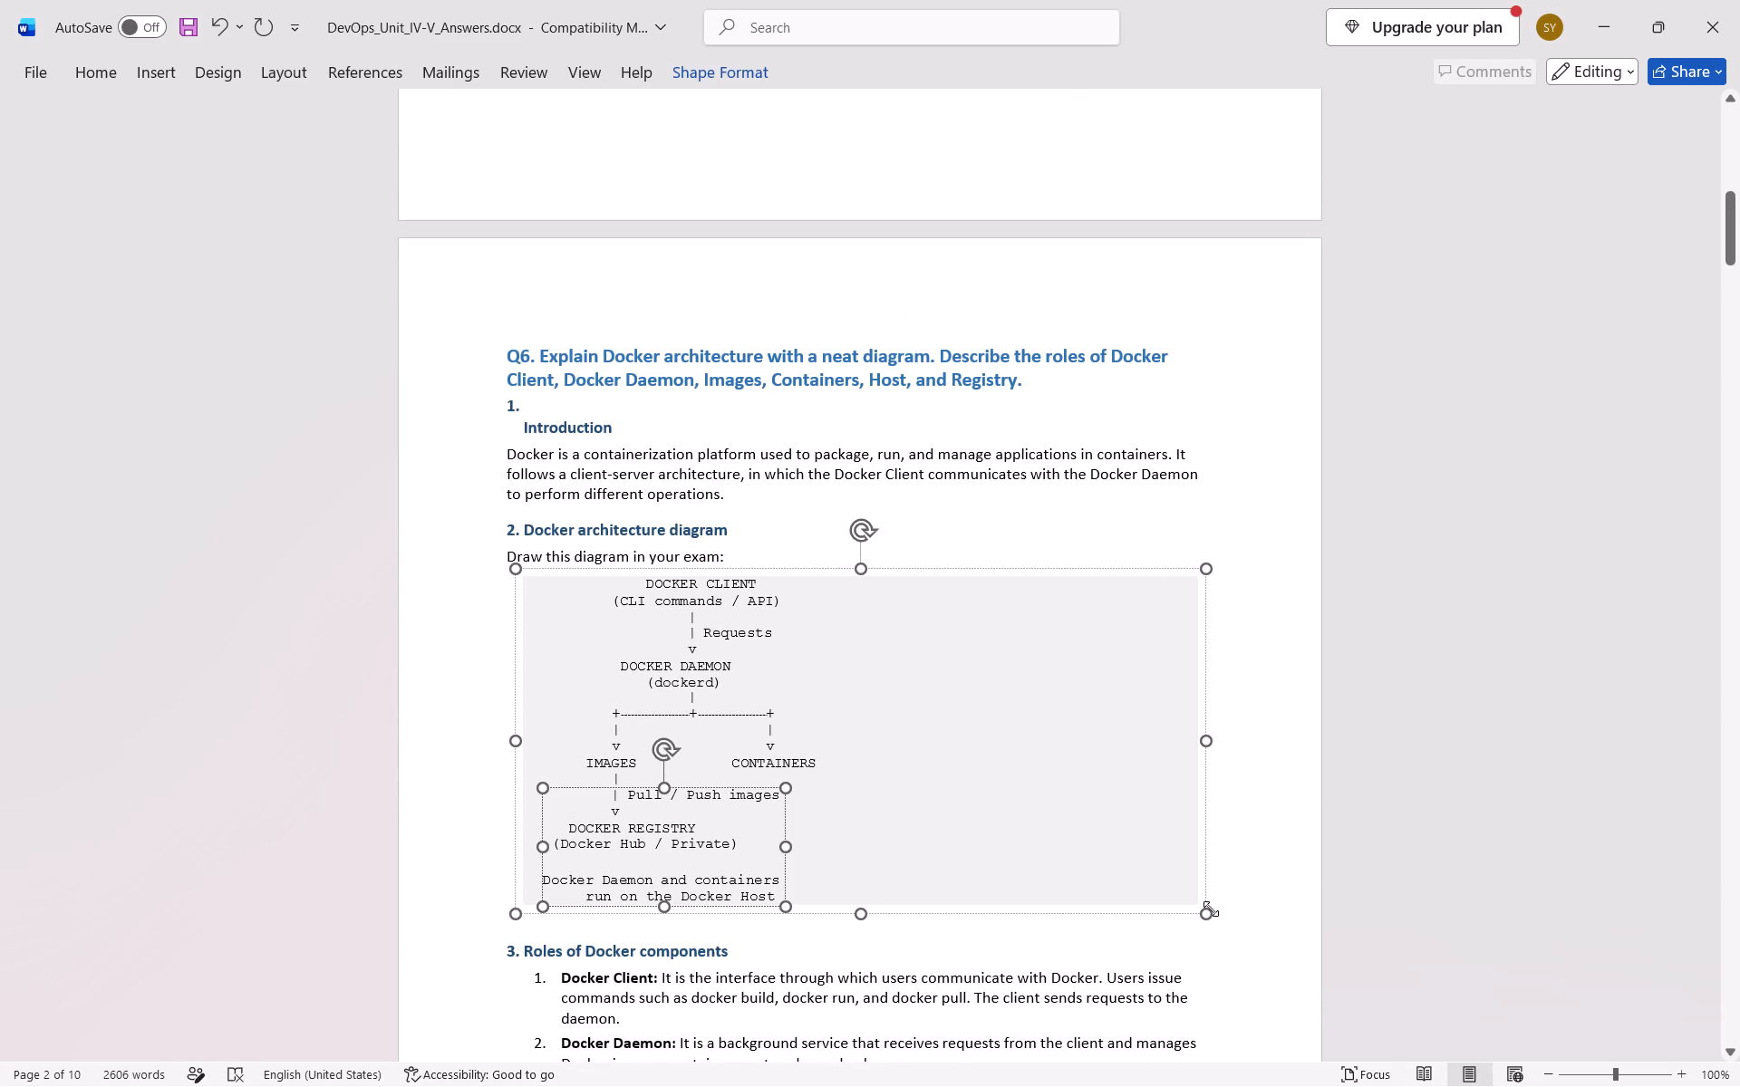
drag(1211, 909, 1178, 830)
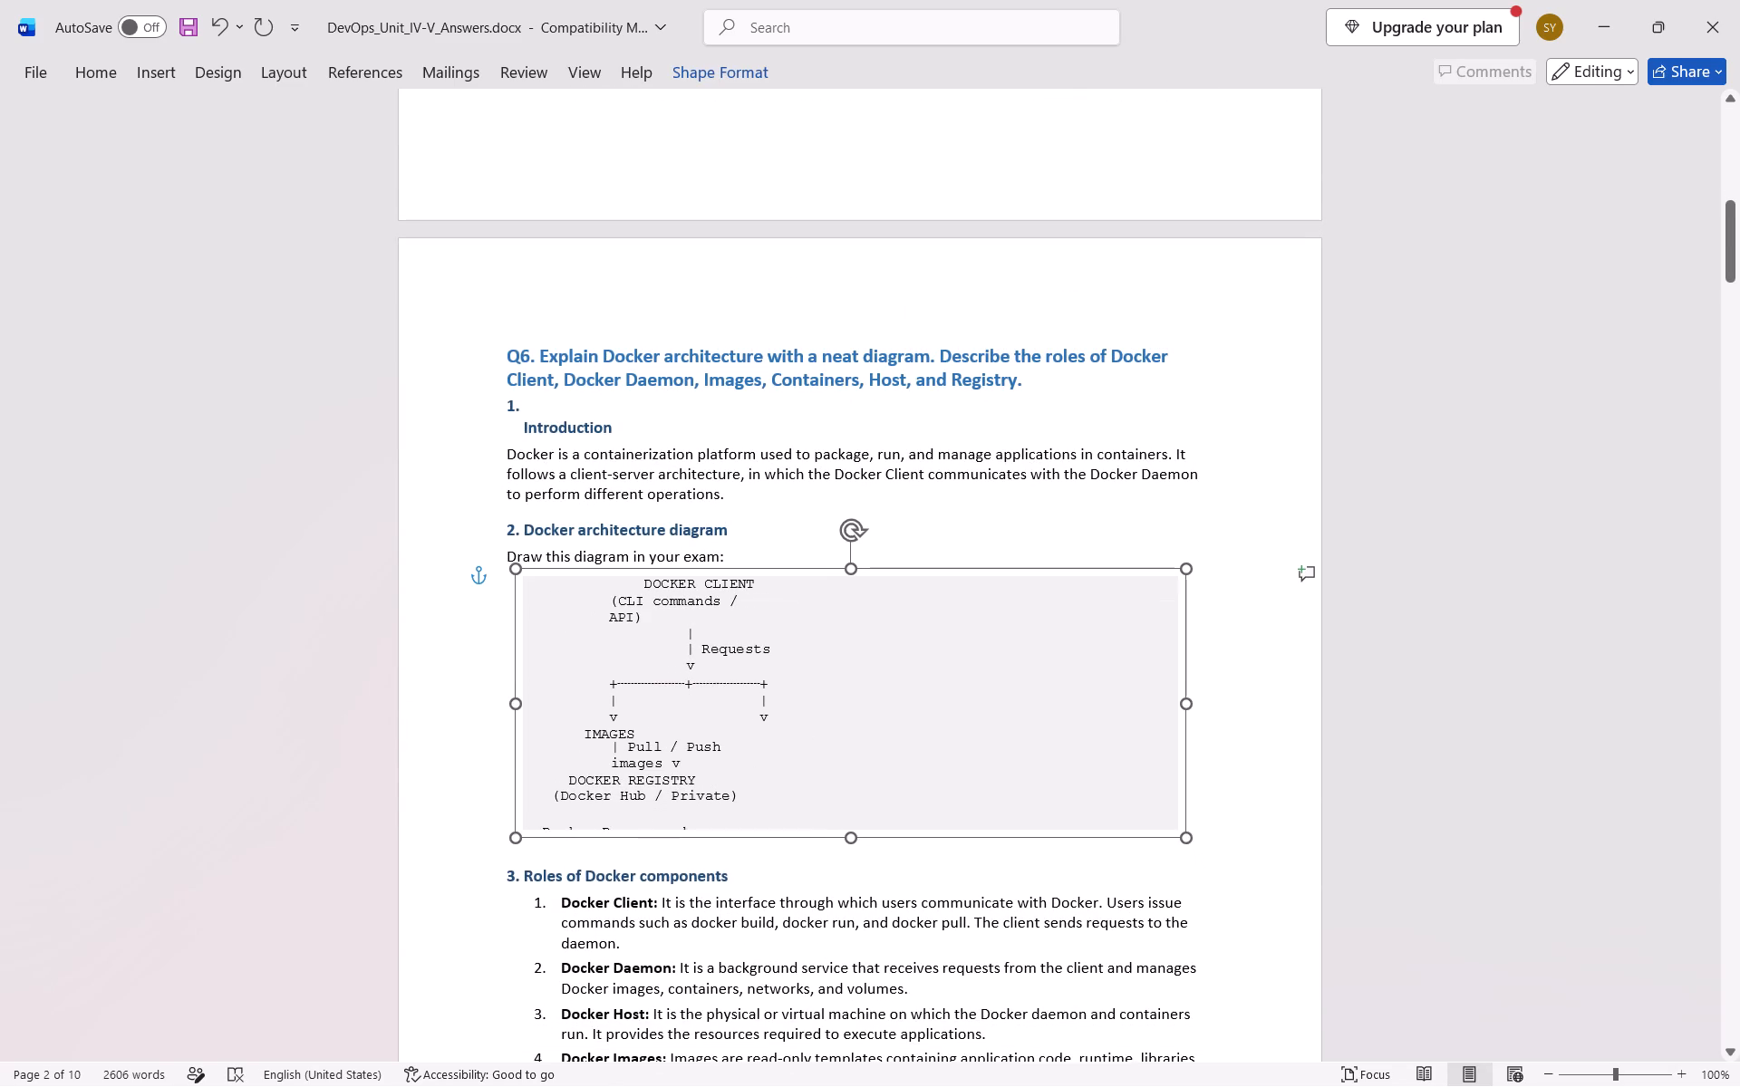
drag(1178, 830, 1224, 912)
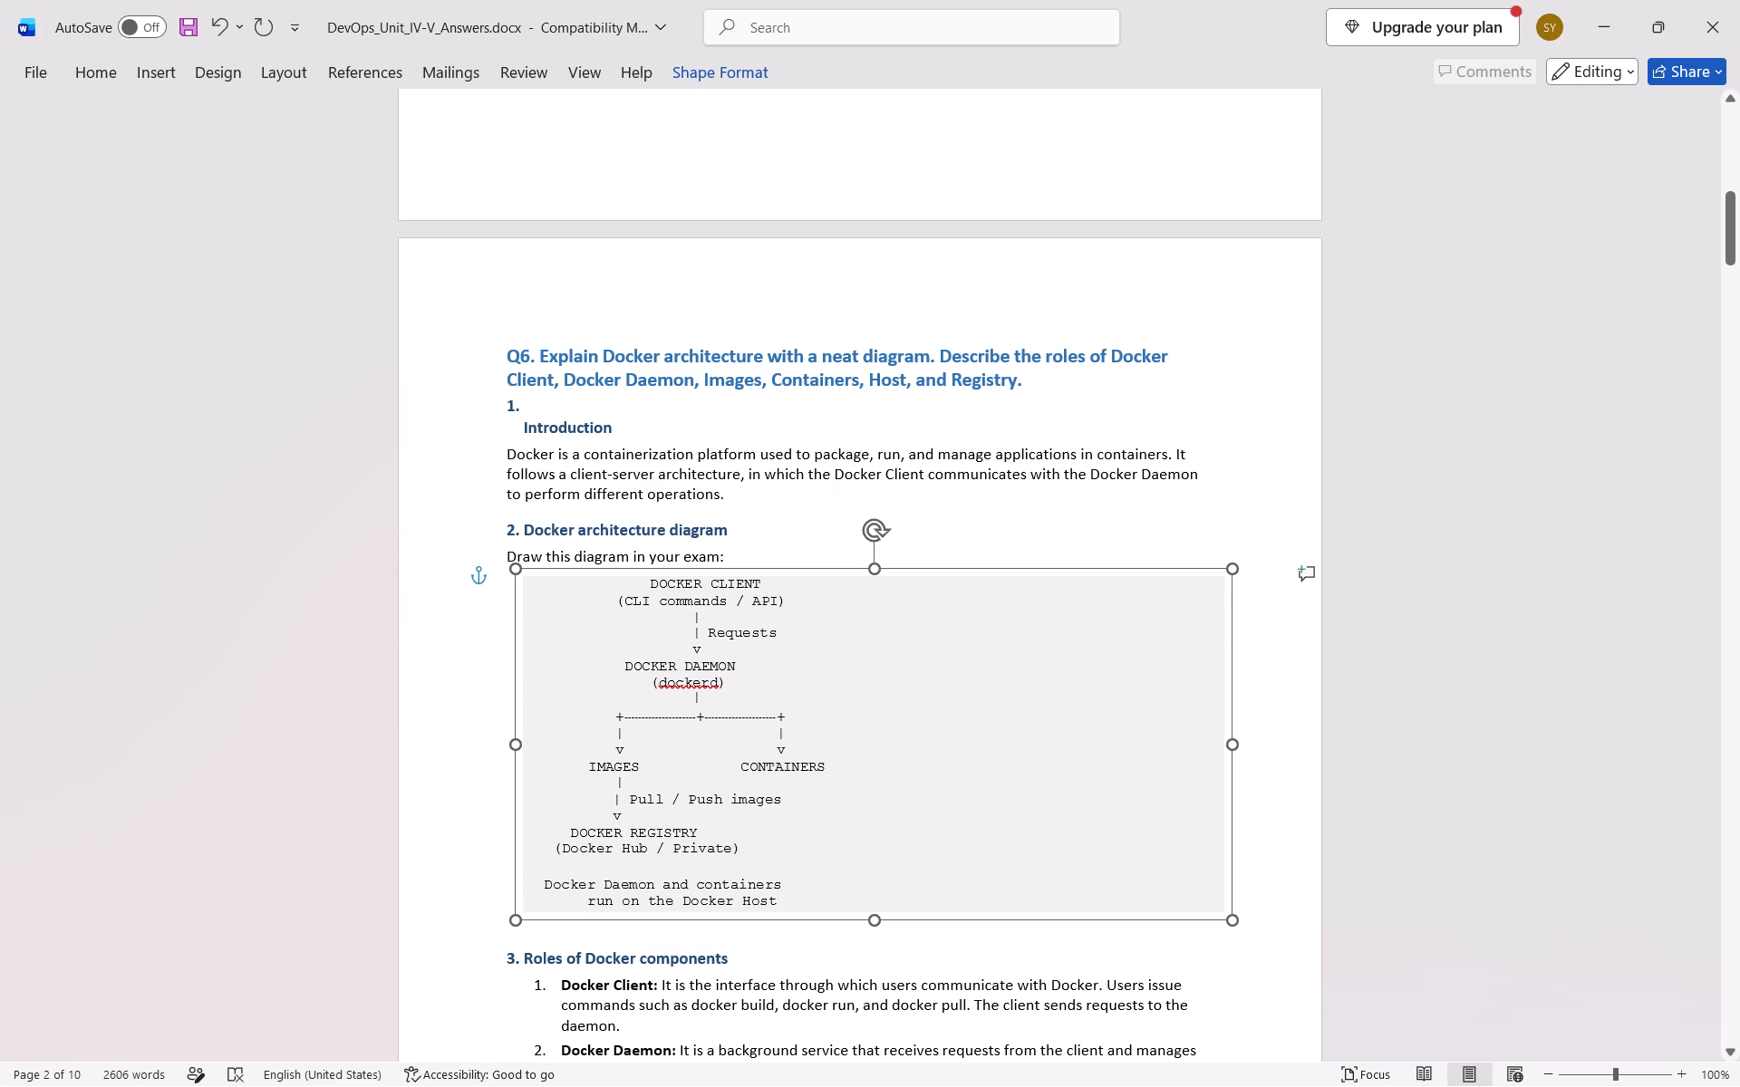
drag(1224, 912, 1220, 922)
Shrink the diagram's lower text box so it ends after "(Docker Hub / Private)", cutting off the Docker Host note.
click(611, 856)
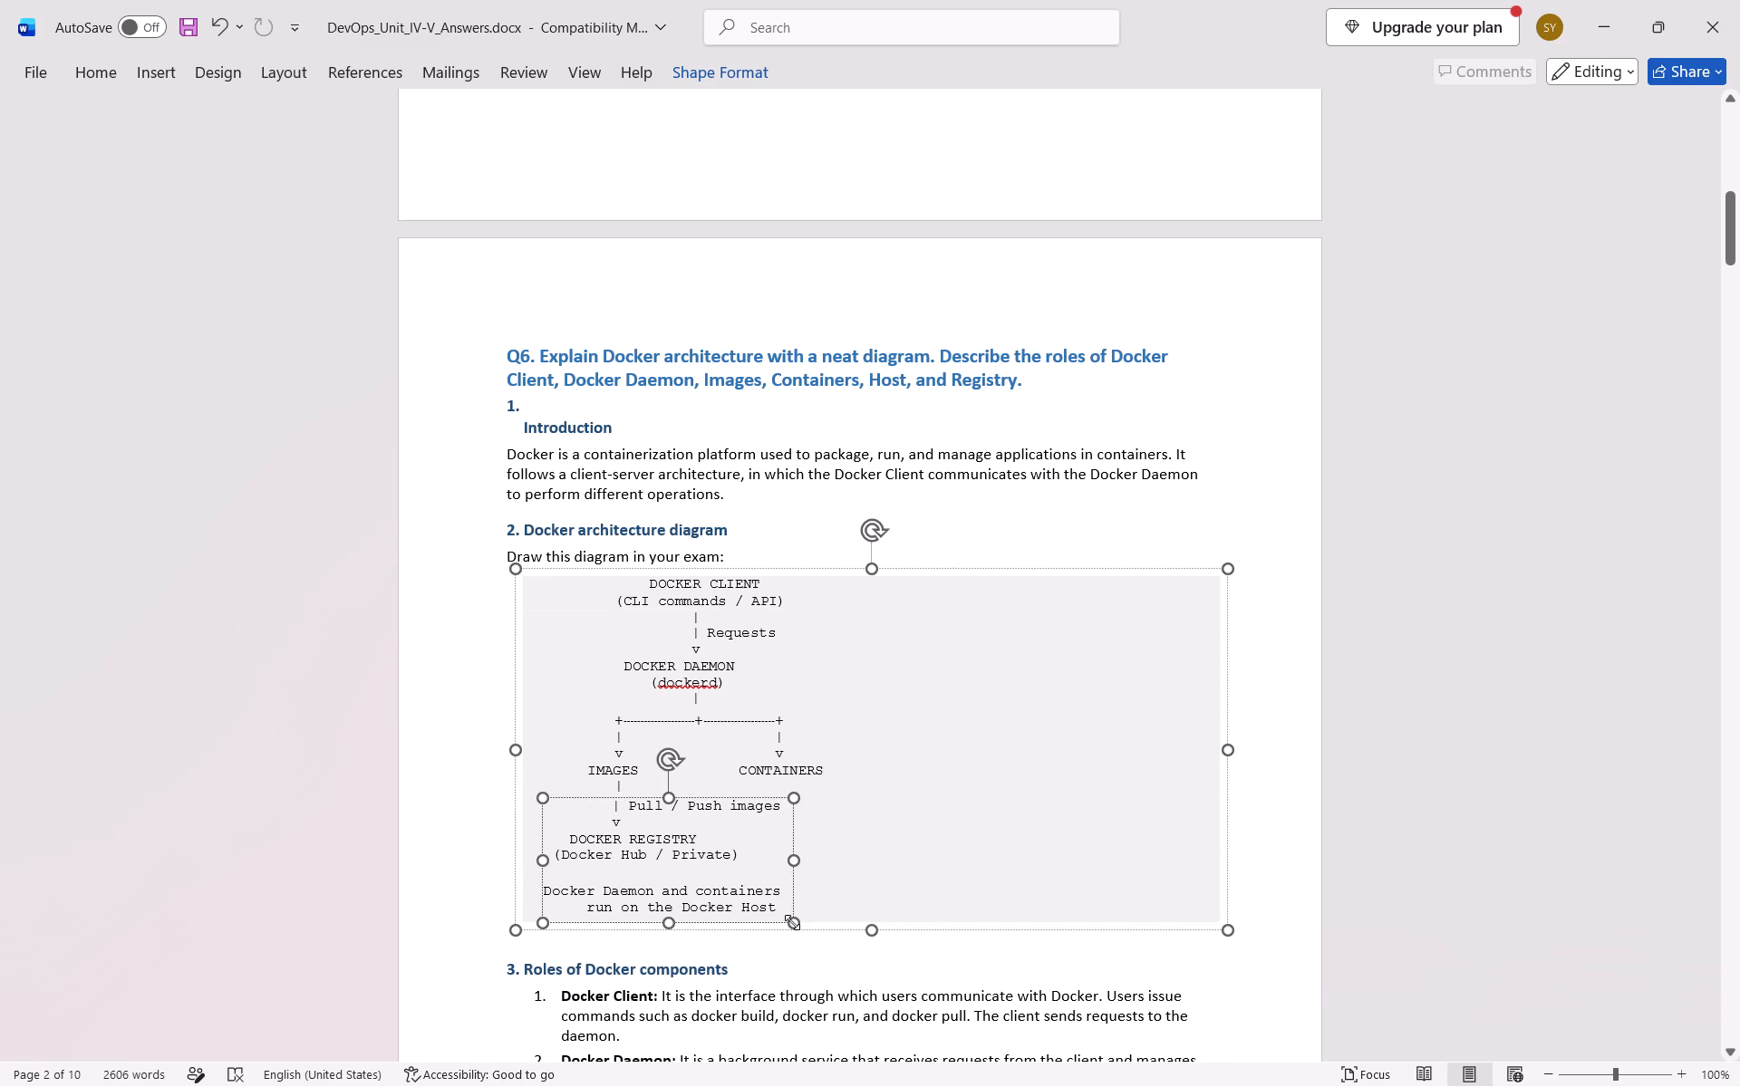
drag(792, 922, 799, 899)
drag(799, 899, 817, 870)
drag(817, 870, 788, 950)
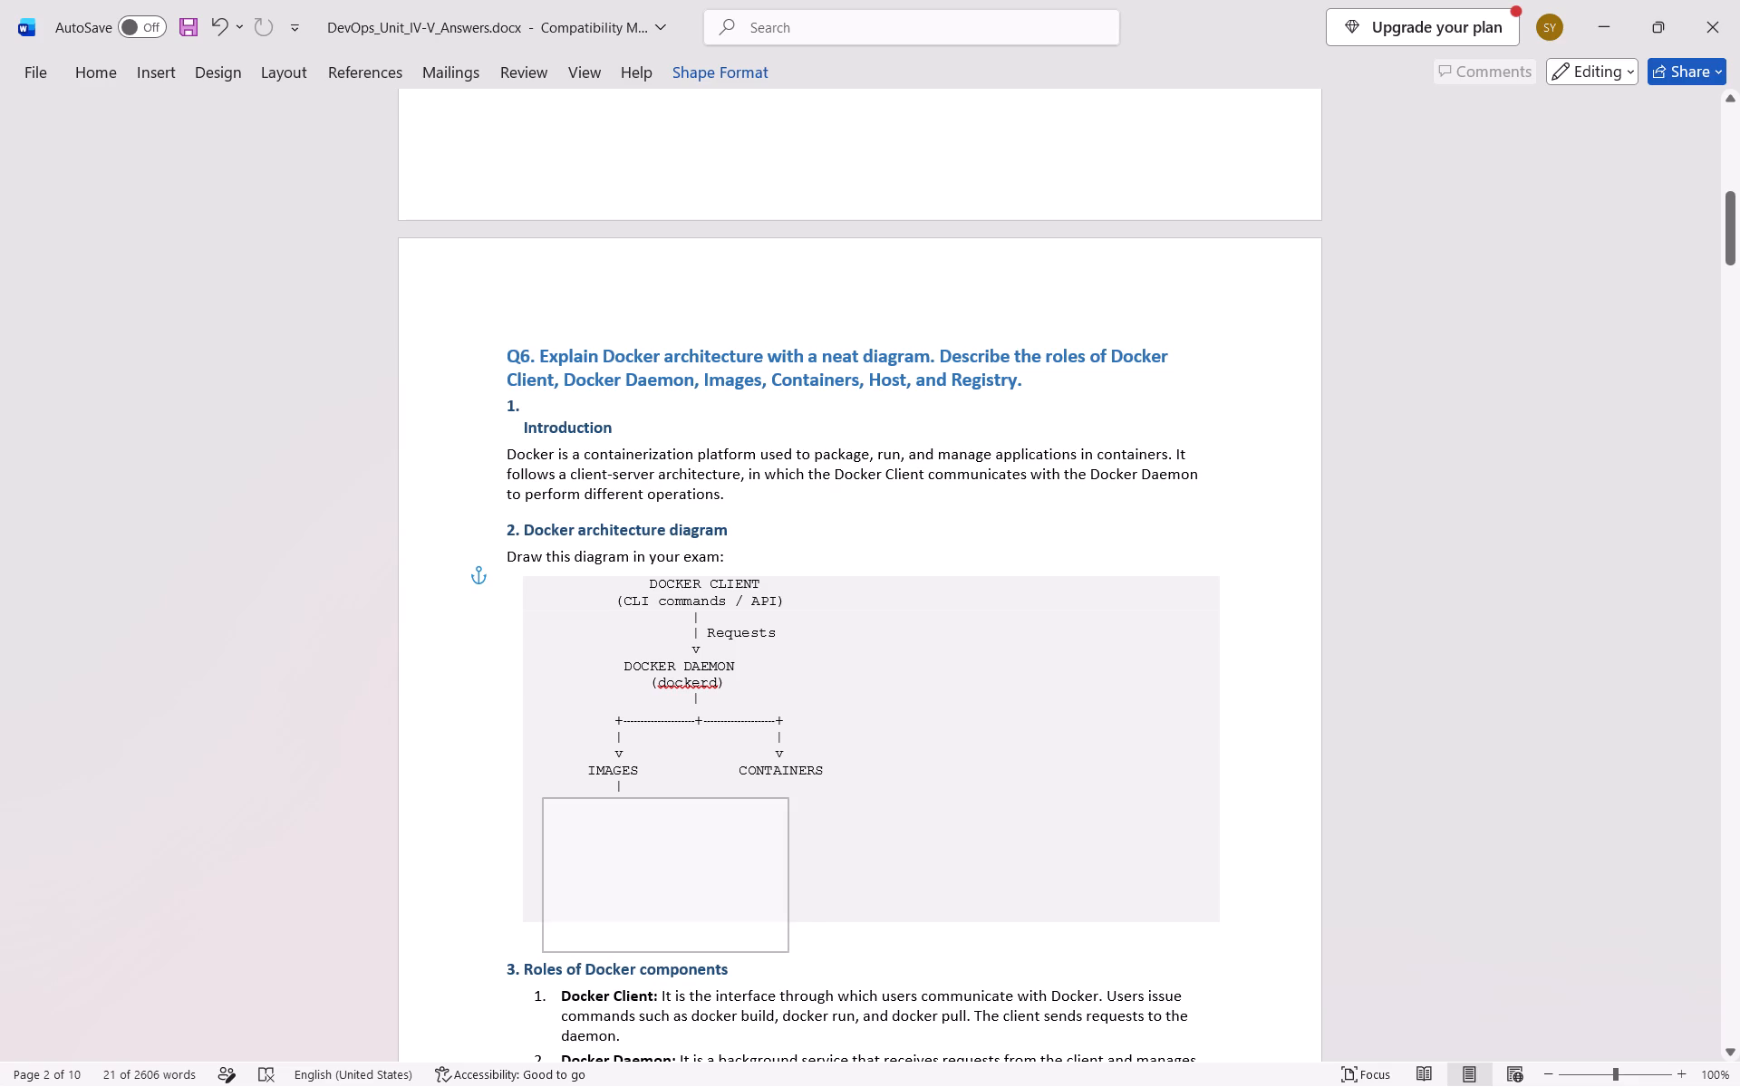
drag(788, 950, 804, 919)
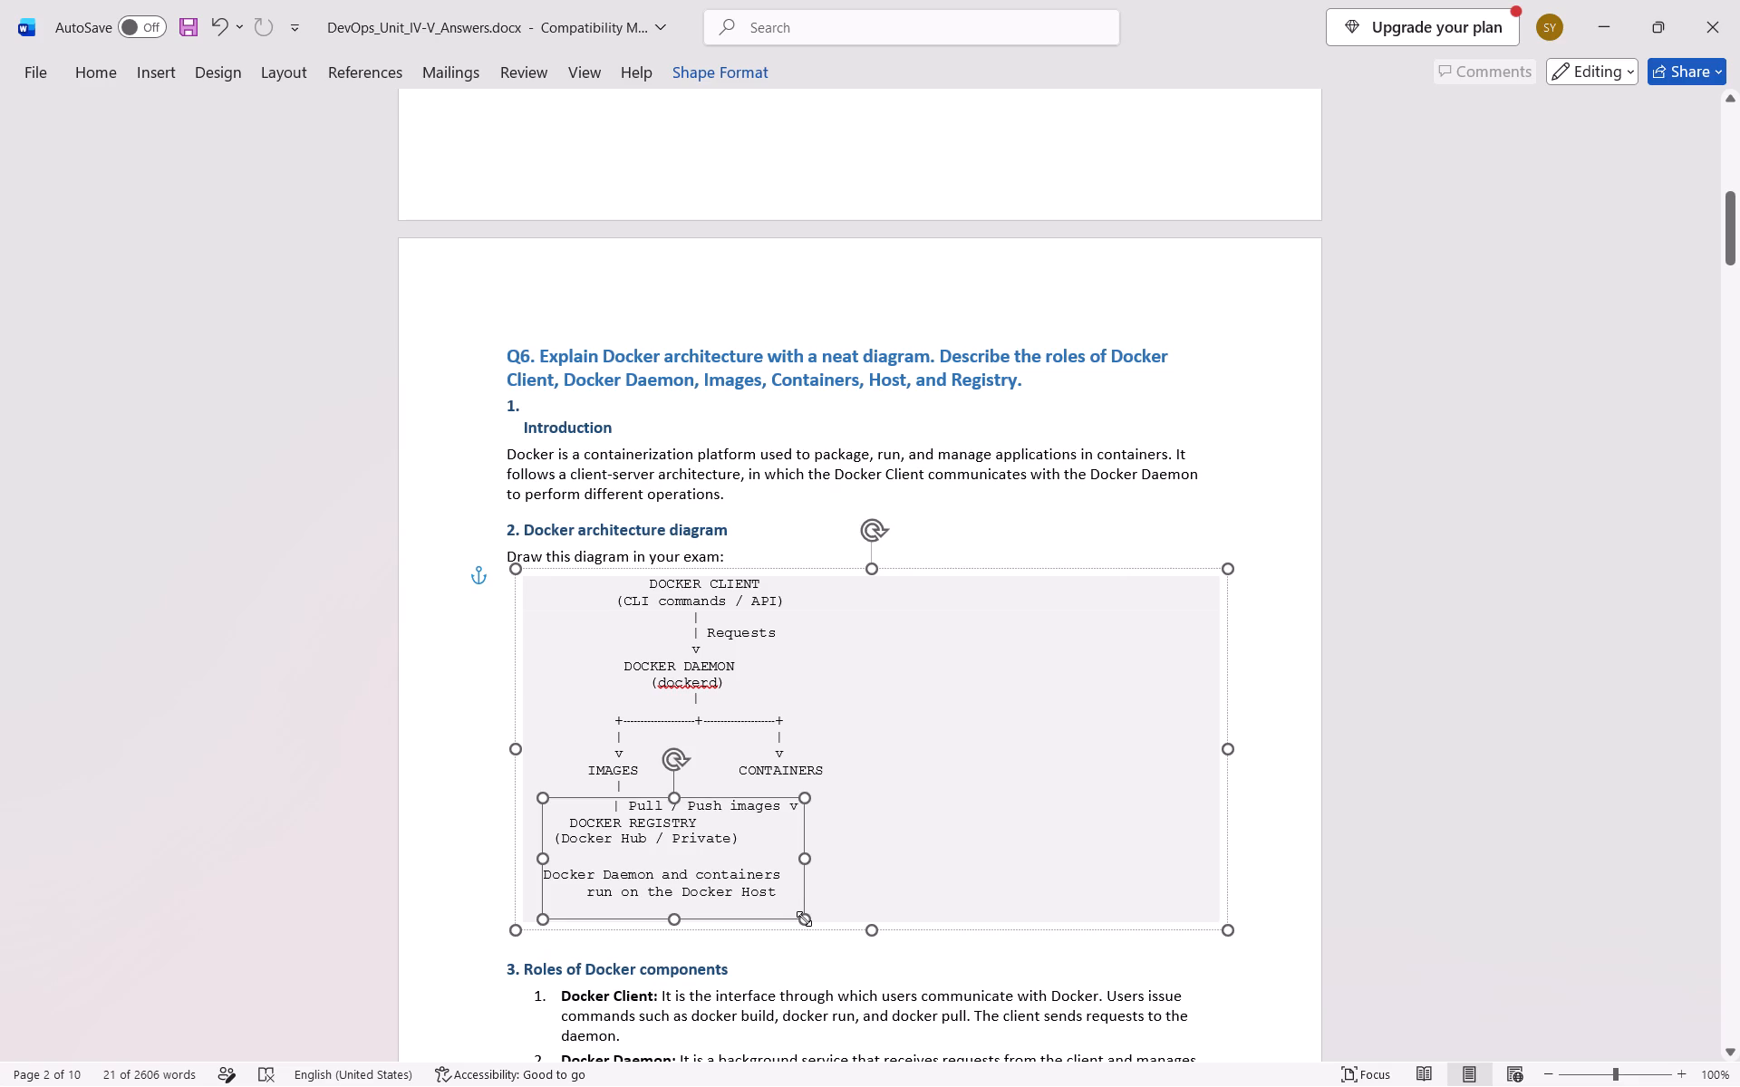
drag(804, 919, 778, 867)
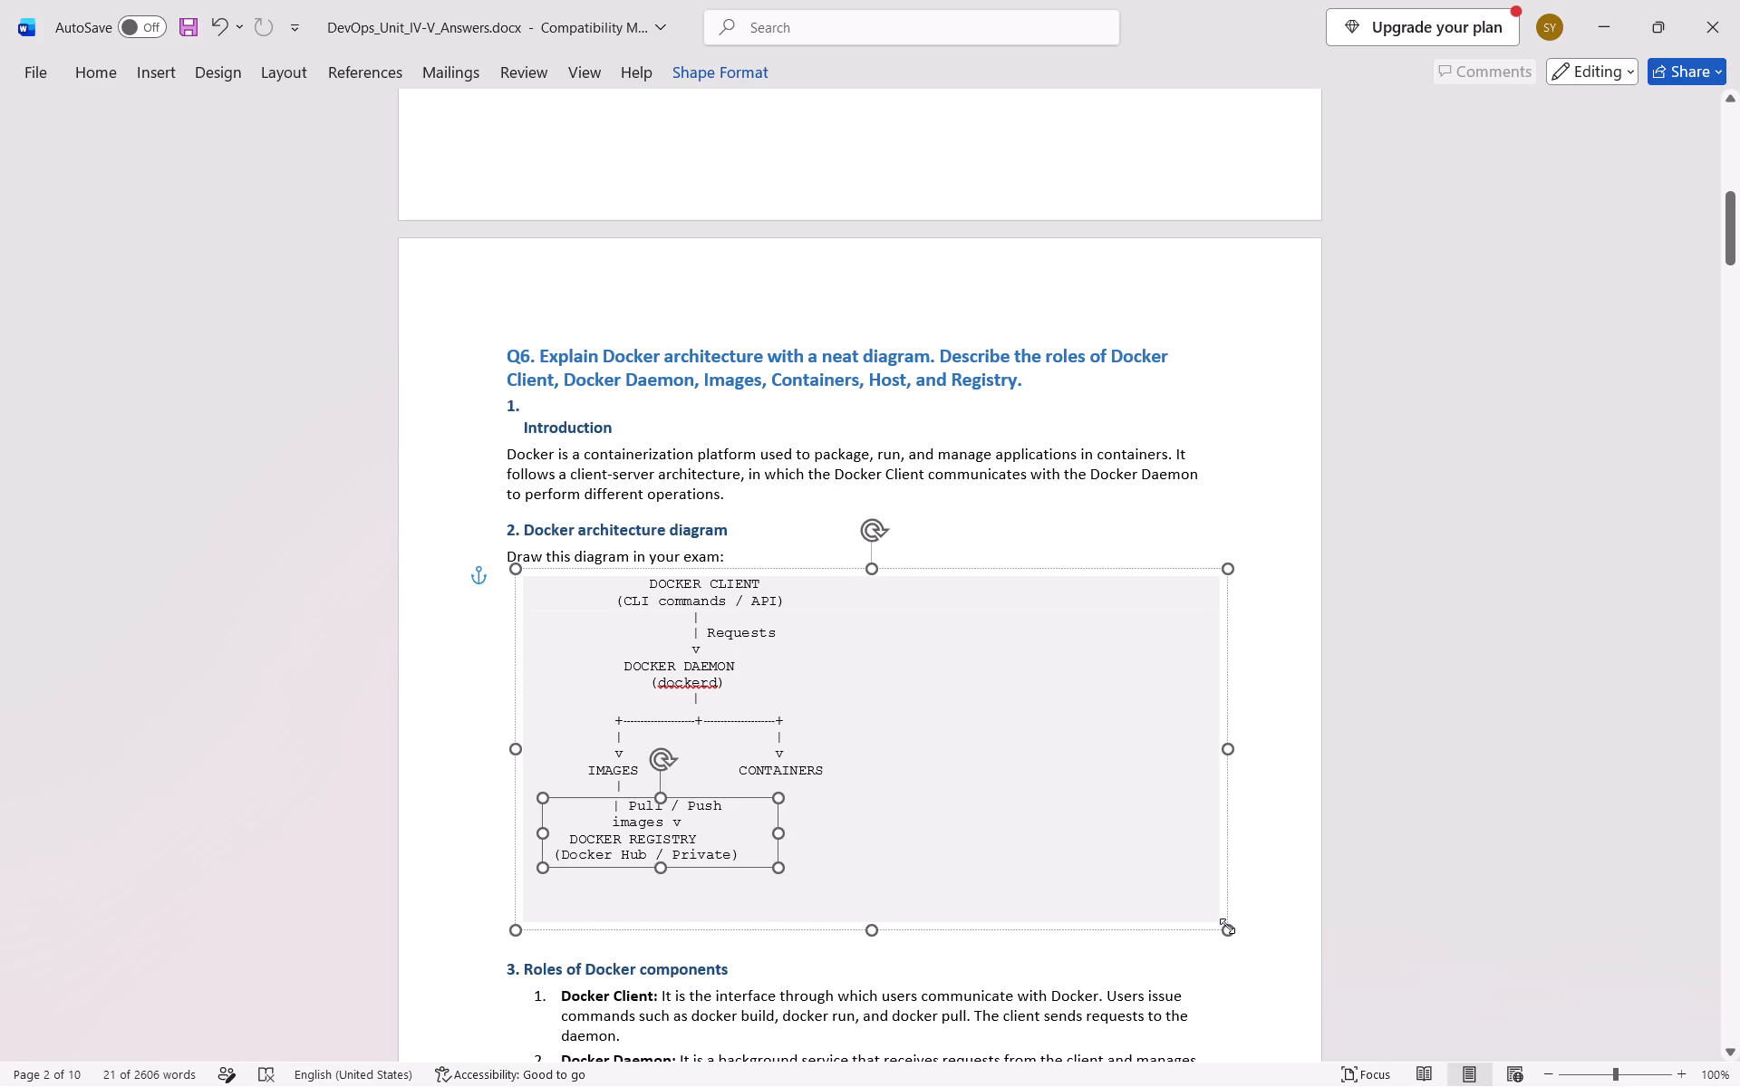
Reduce the height of the grey Docker diagram box while keeping the text from Docker Client to Docker Registry readable.
drag(1227, 925, 1211, 868)
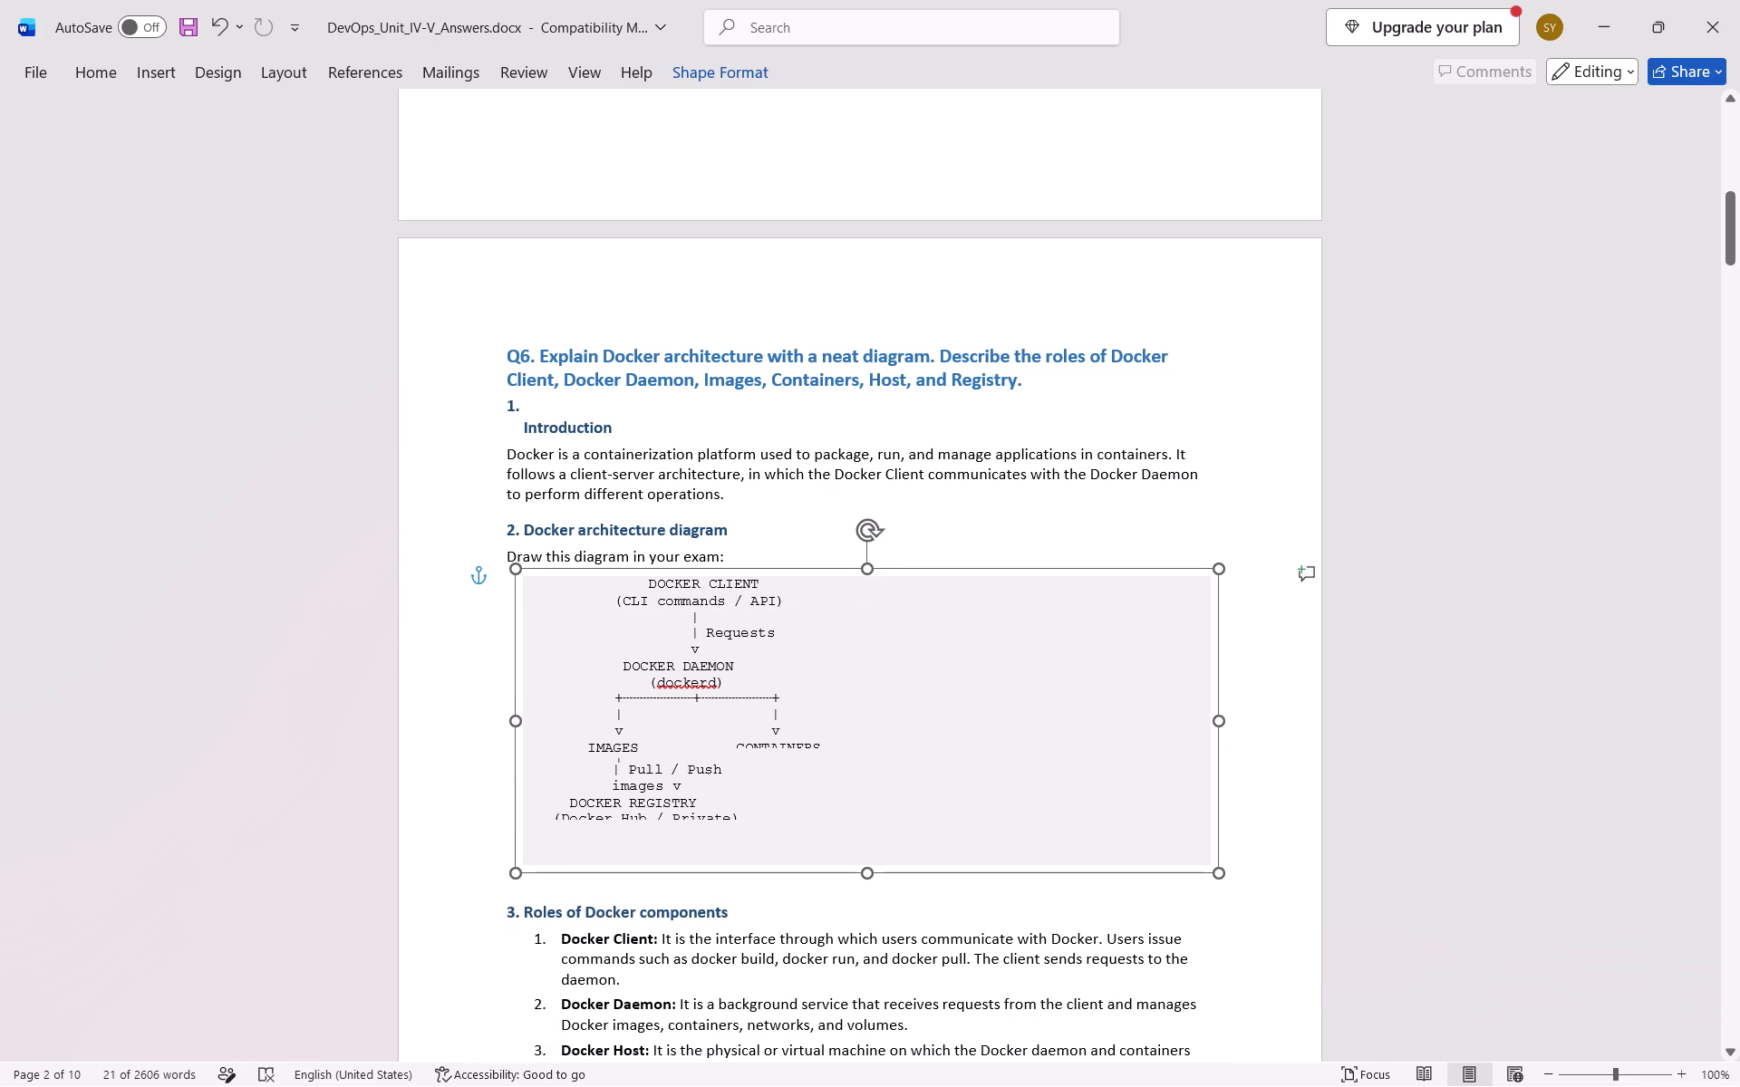
drag(1211, 868, 1211, 857)
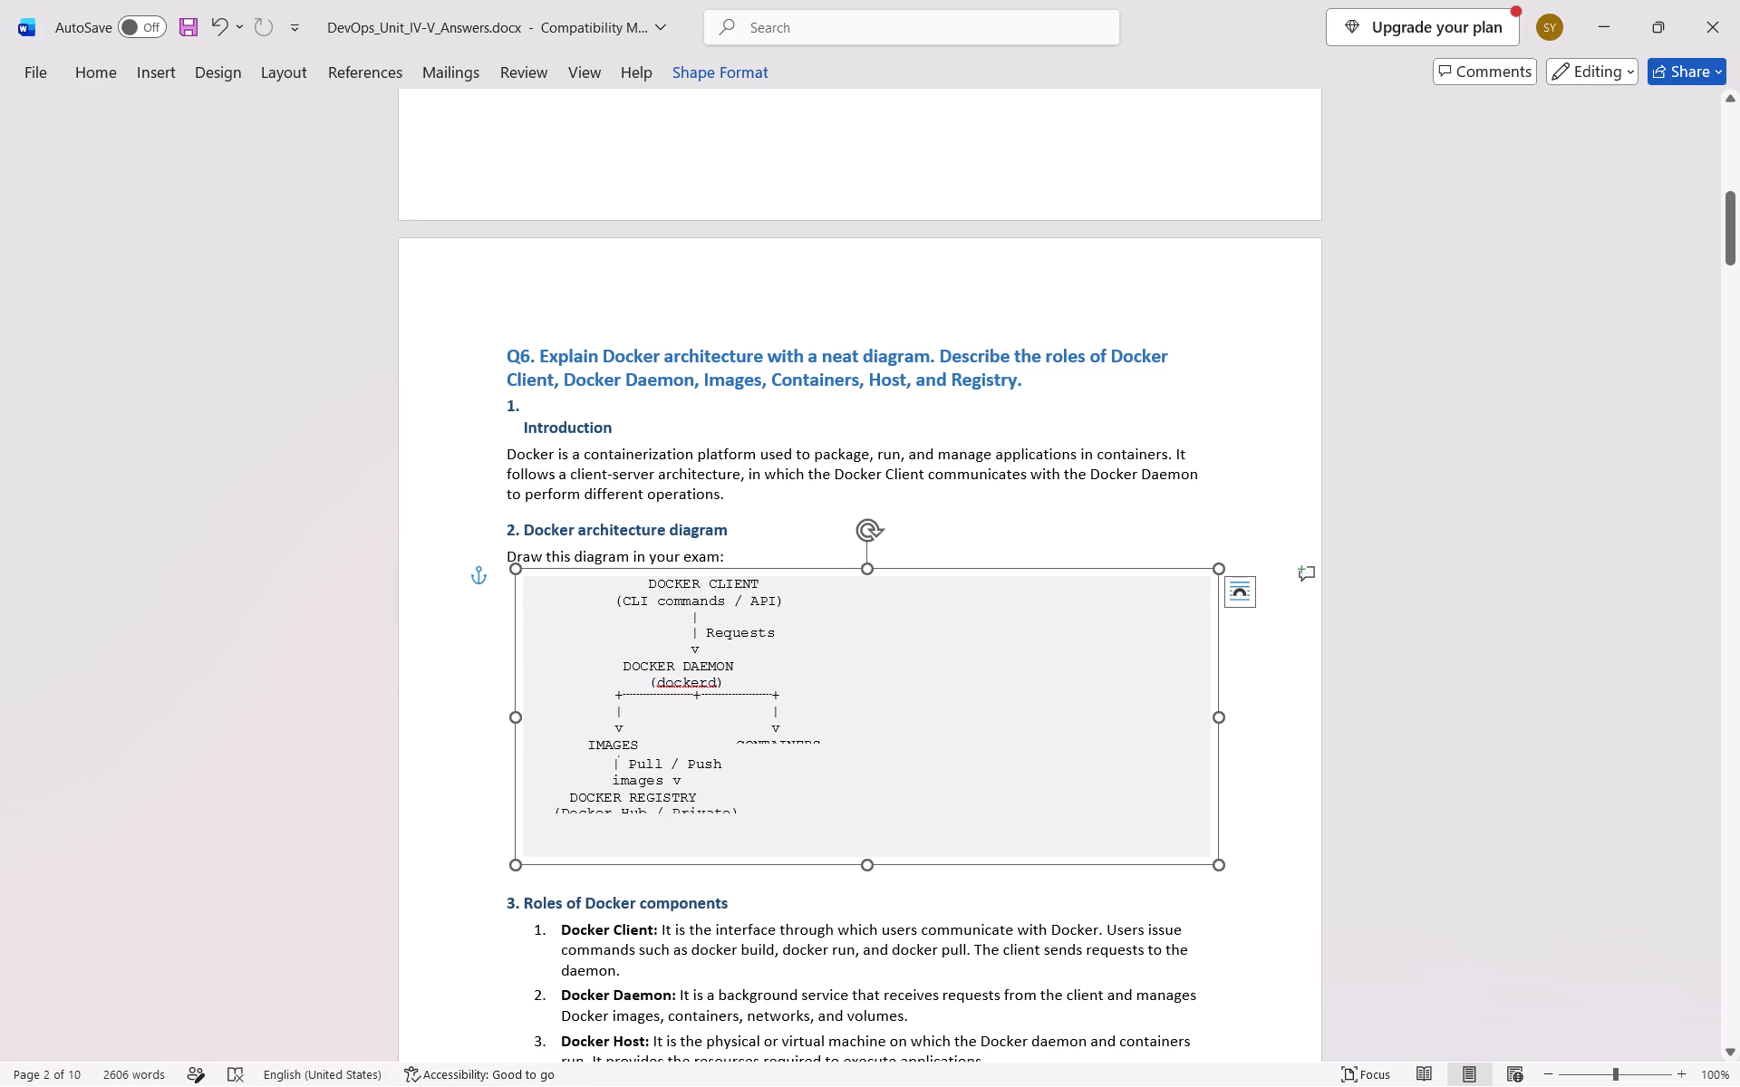
drag(1220, 866, 1222, 891)
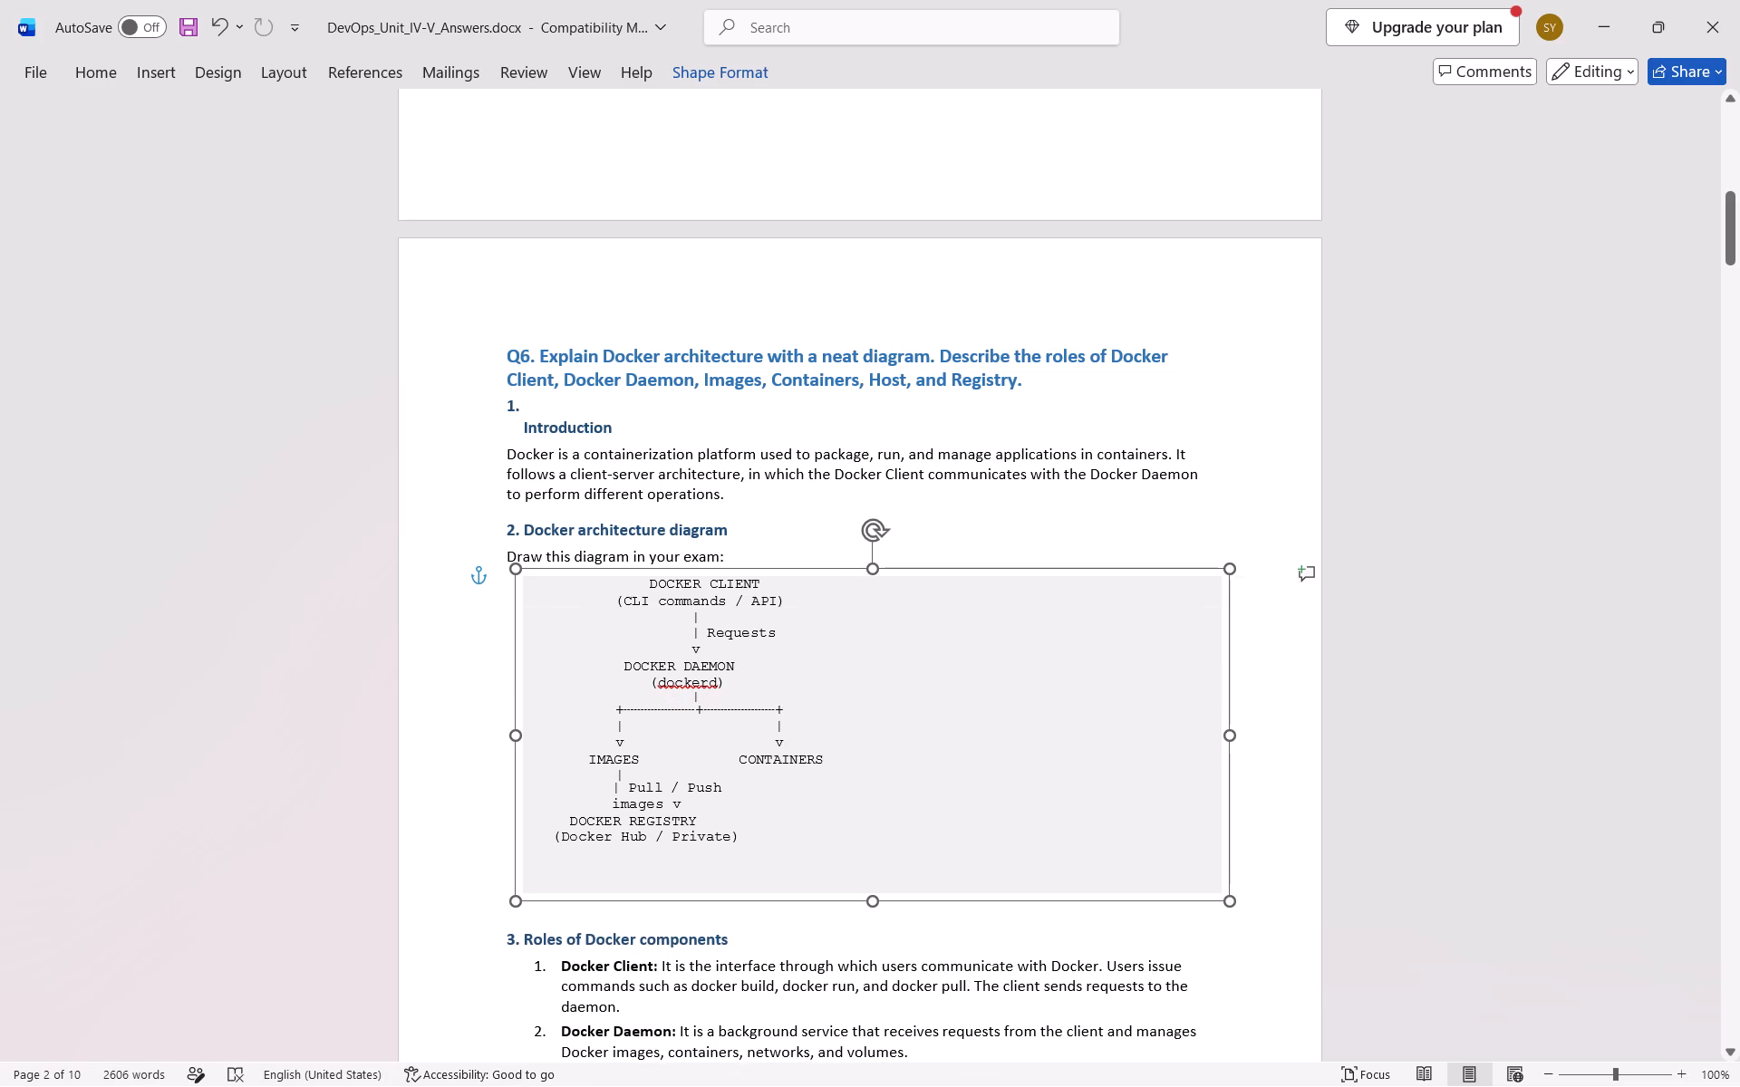
scroll(1121, 984, down, 2)
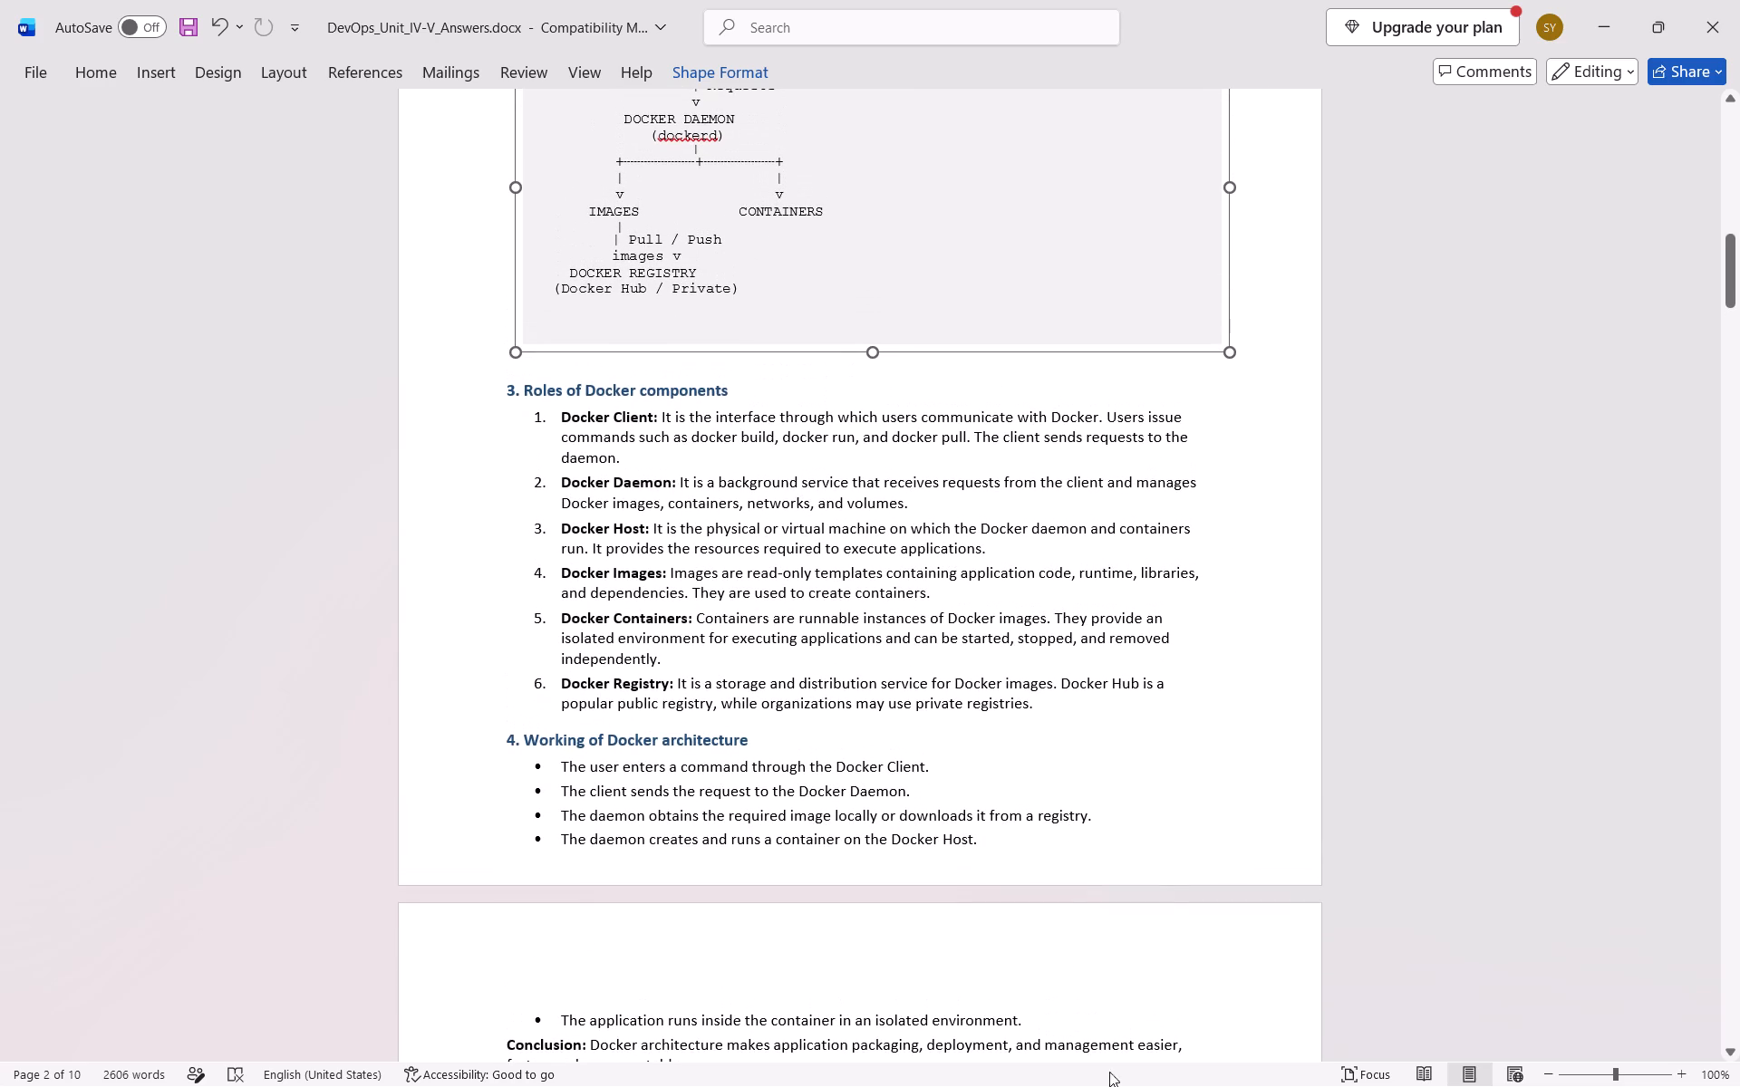
Remove bold from the Q6 question heading and reduce its font size by two steps.
scroll(1462, 672, up, 1)
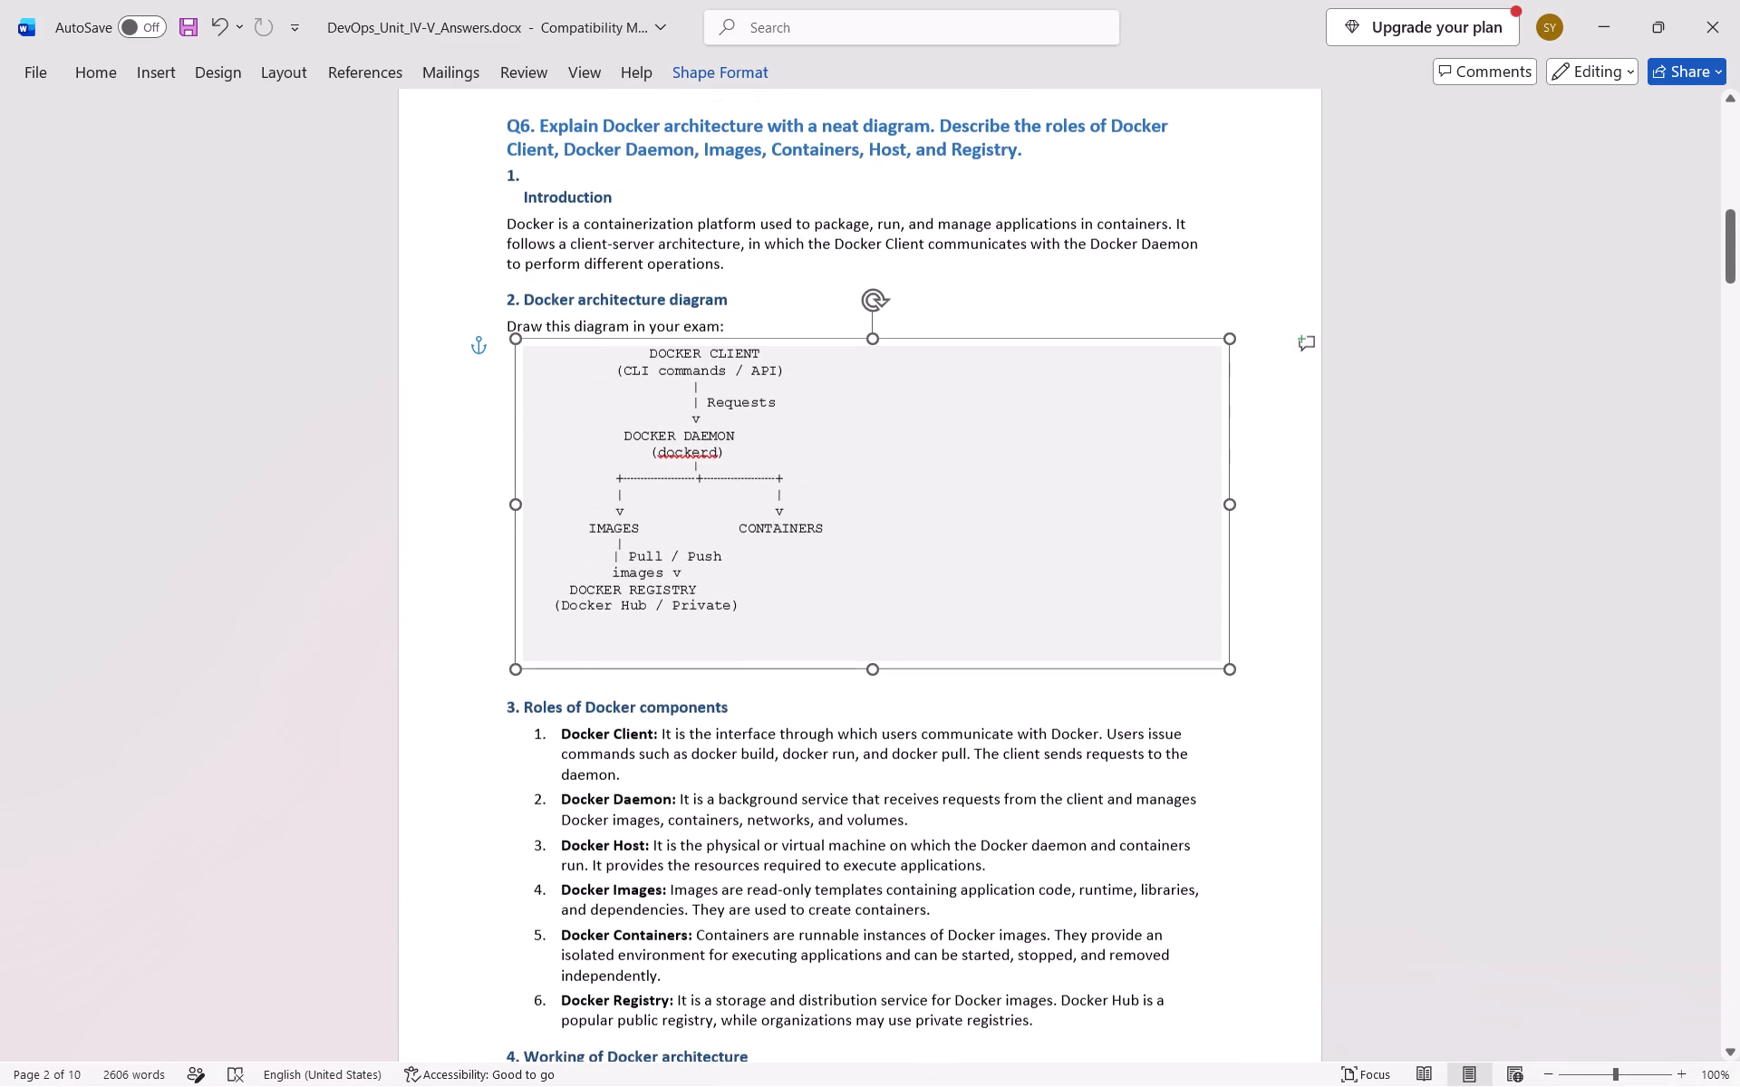
scroll(684, 232, up, 1)
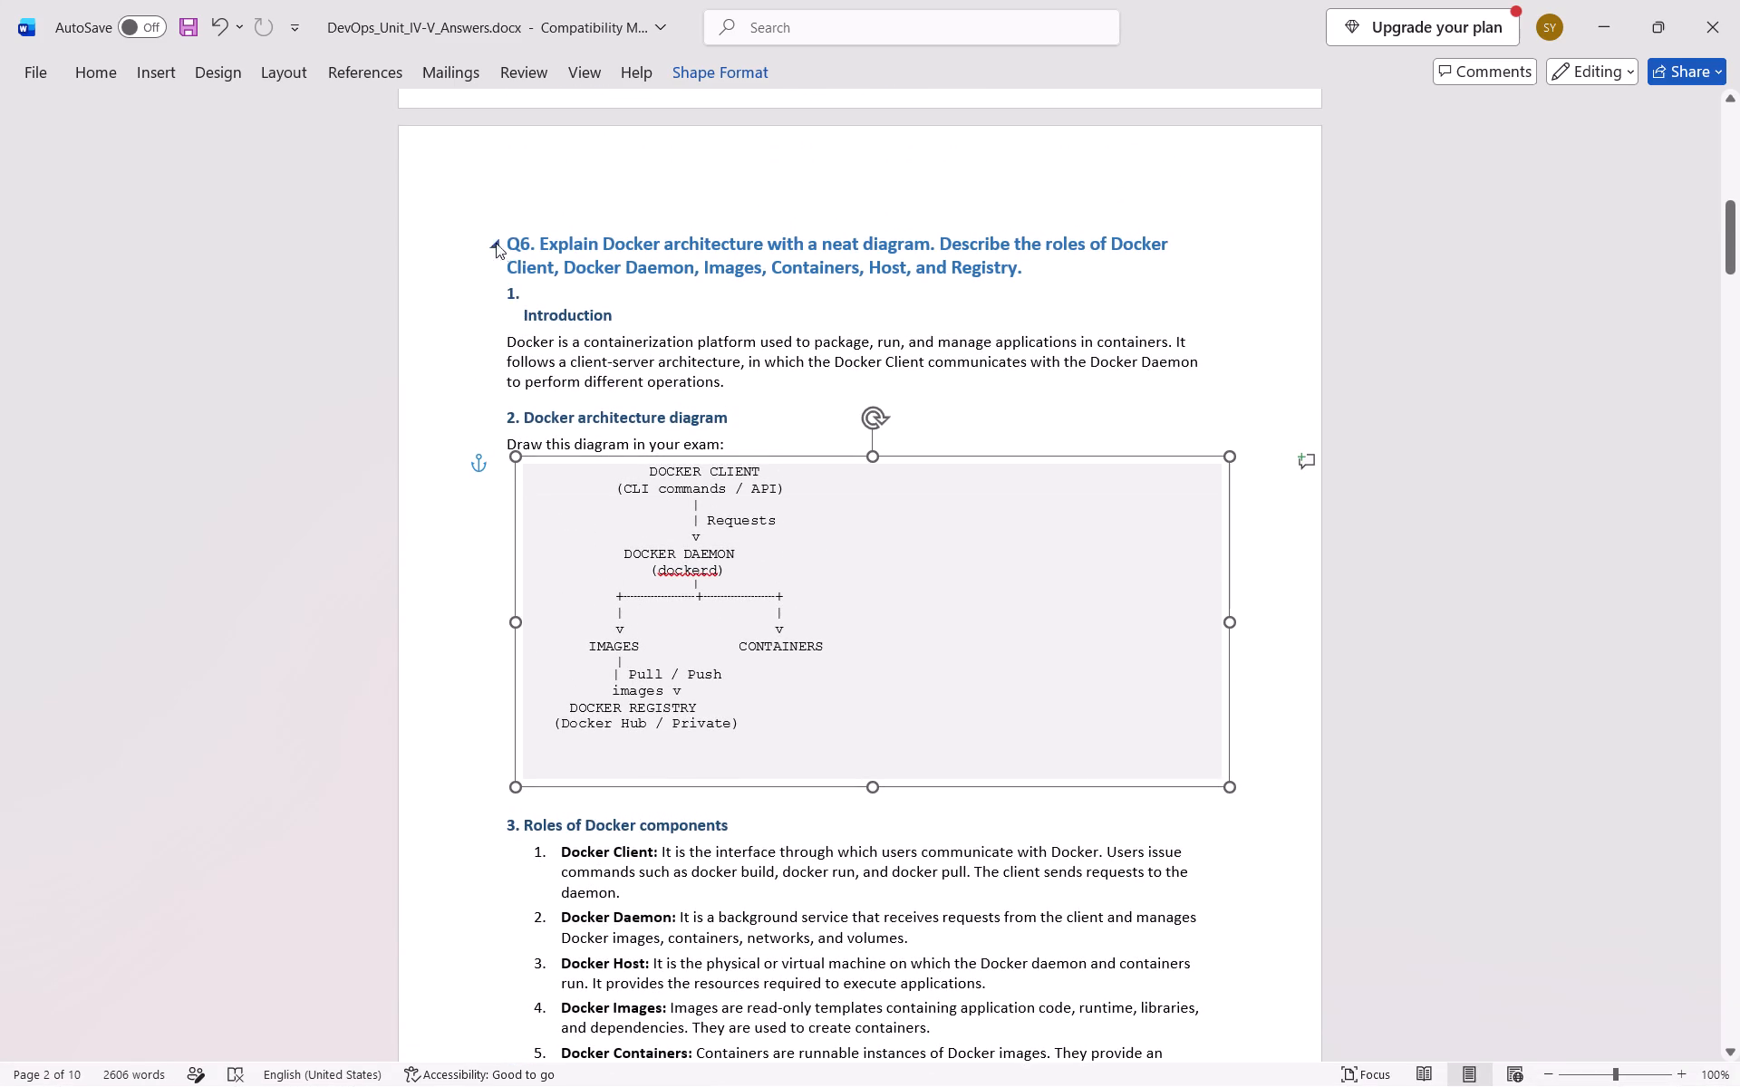
drag(510, 243, 957, 283)
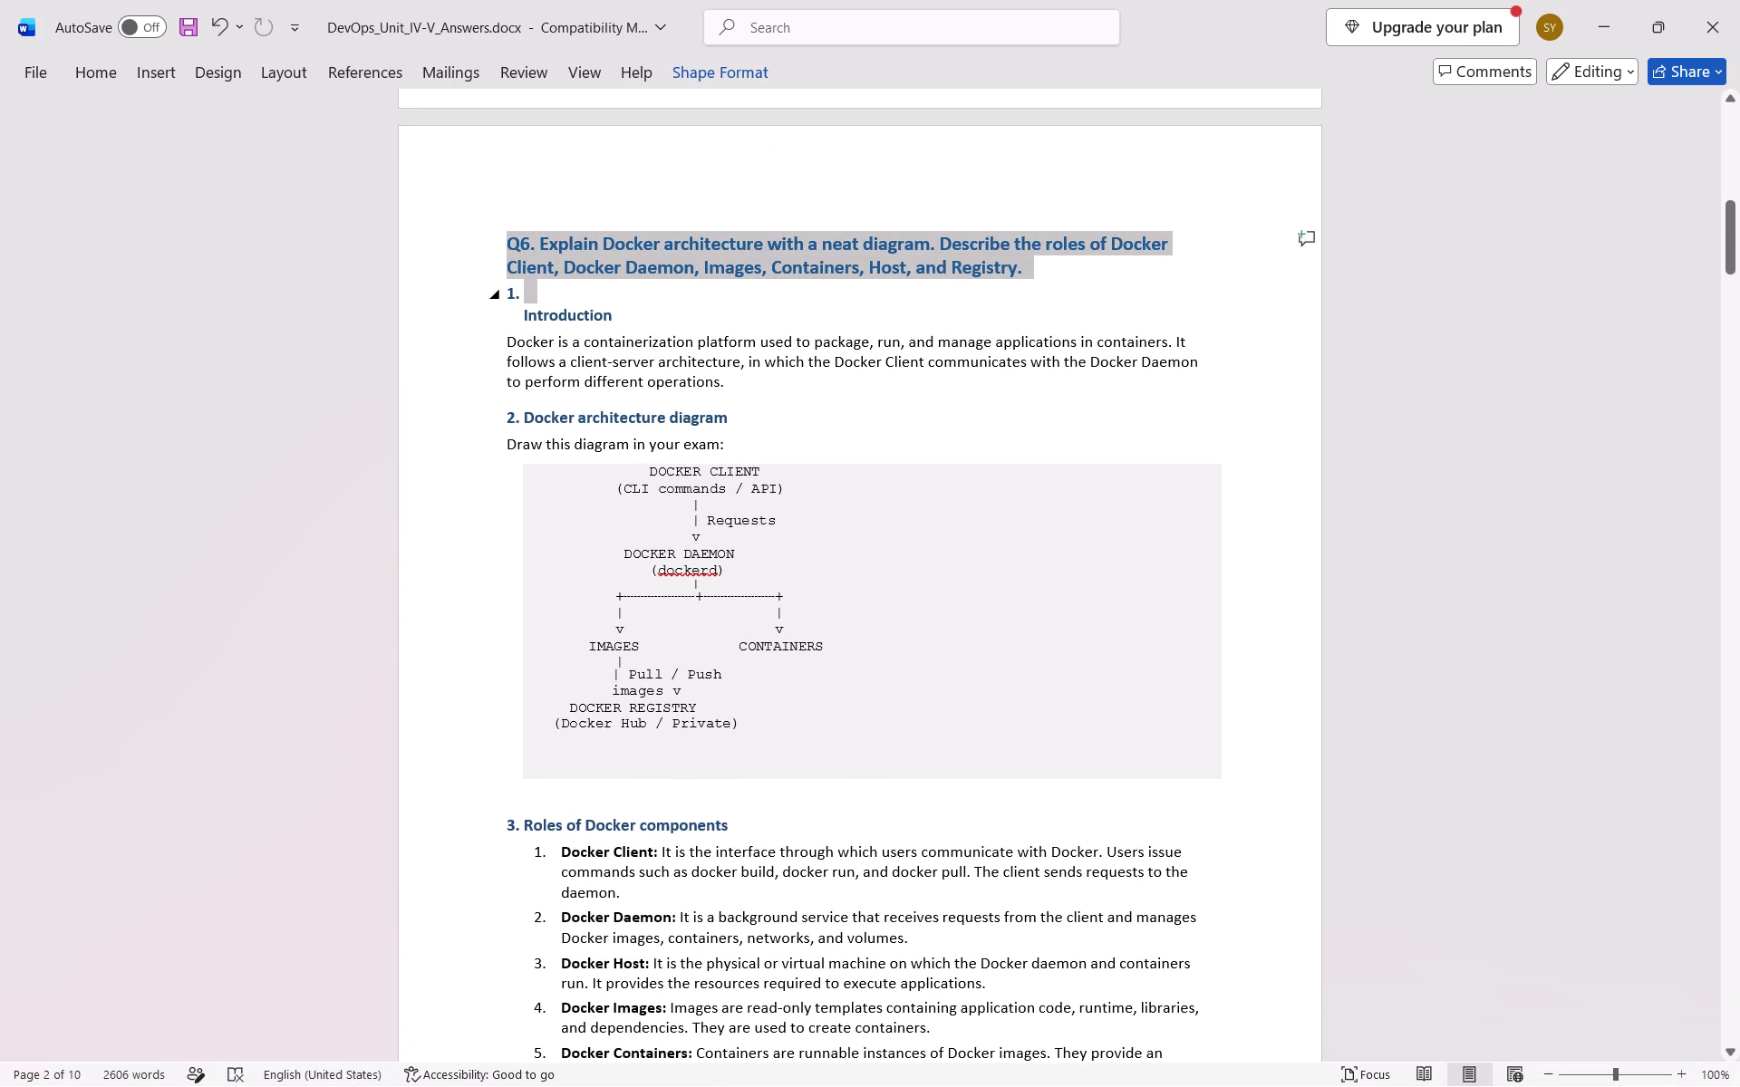
drag(957, 283, 1027, 260)
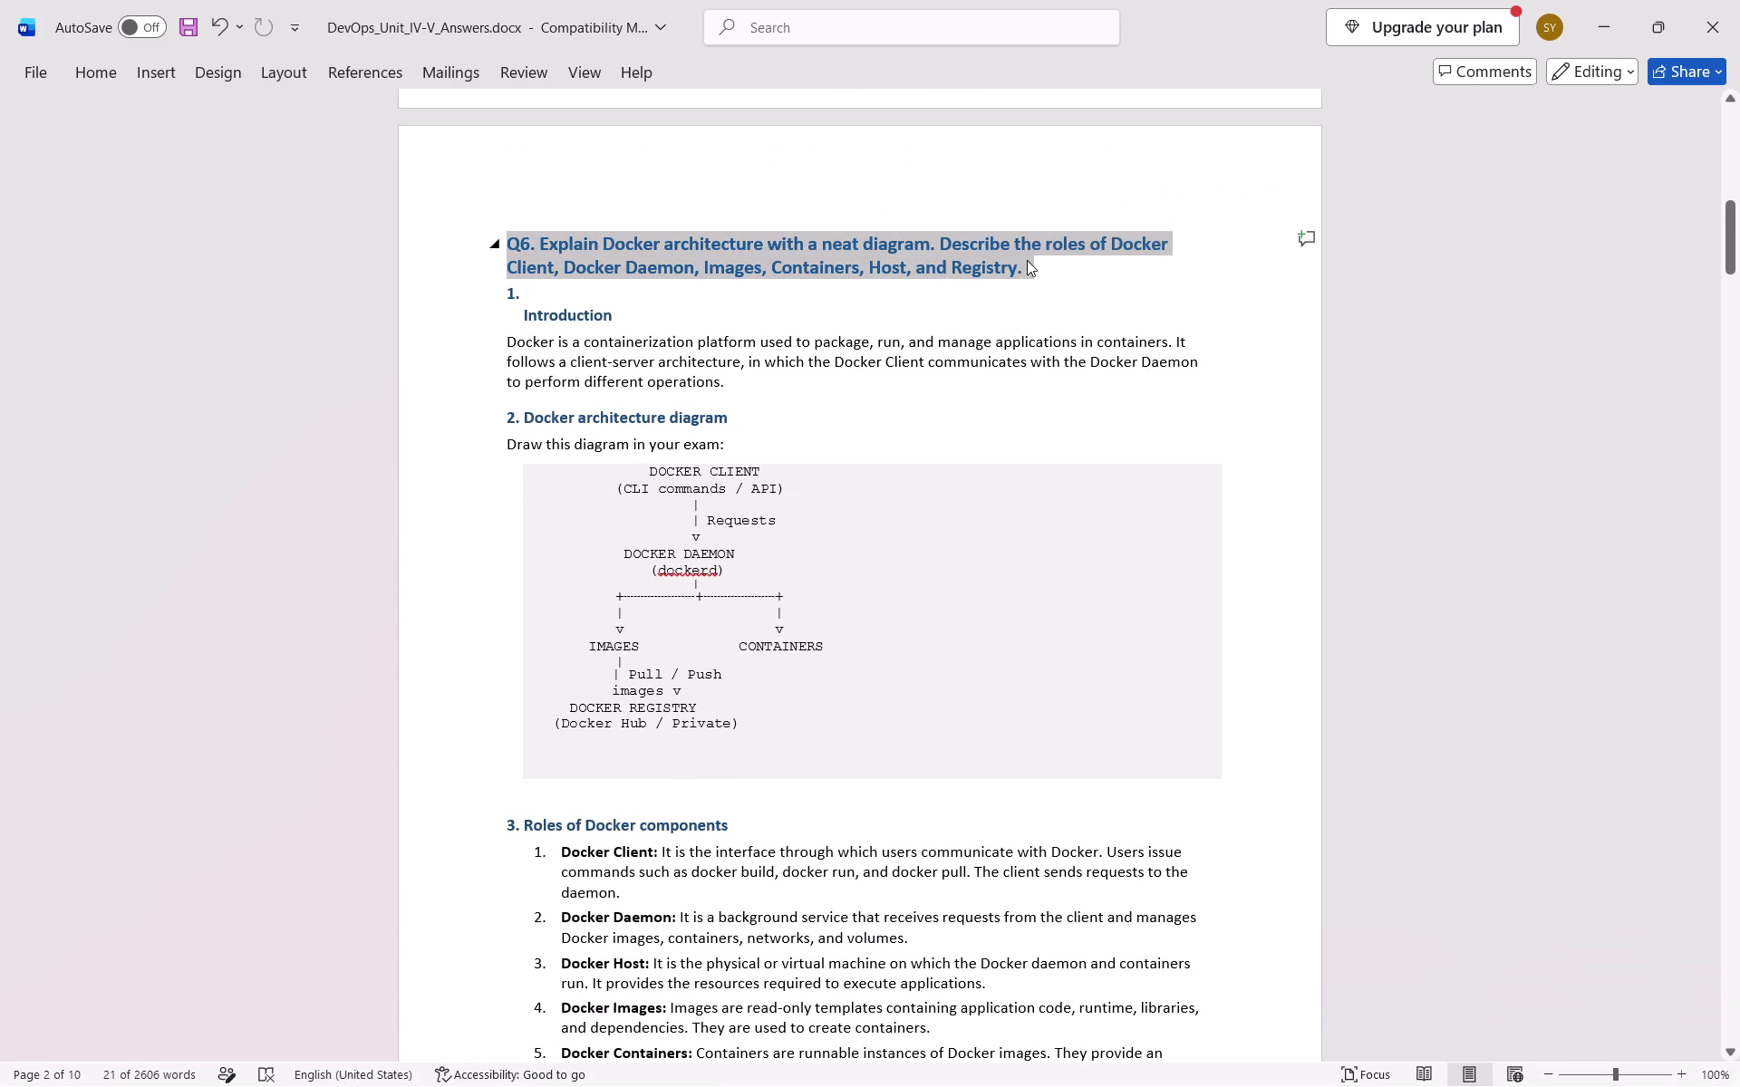
key(ctrl+b)
right_click(880, 259)
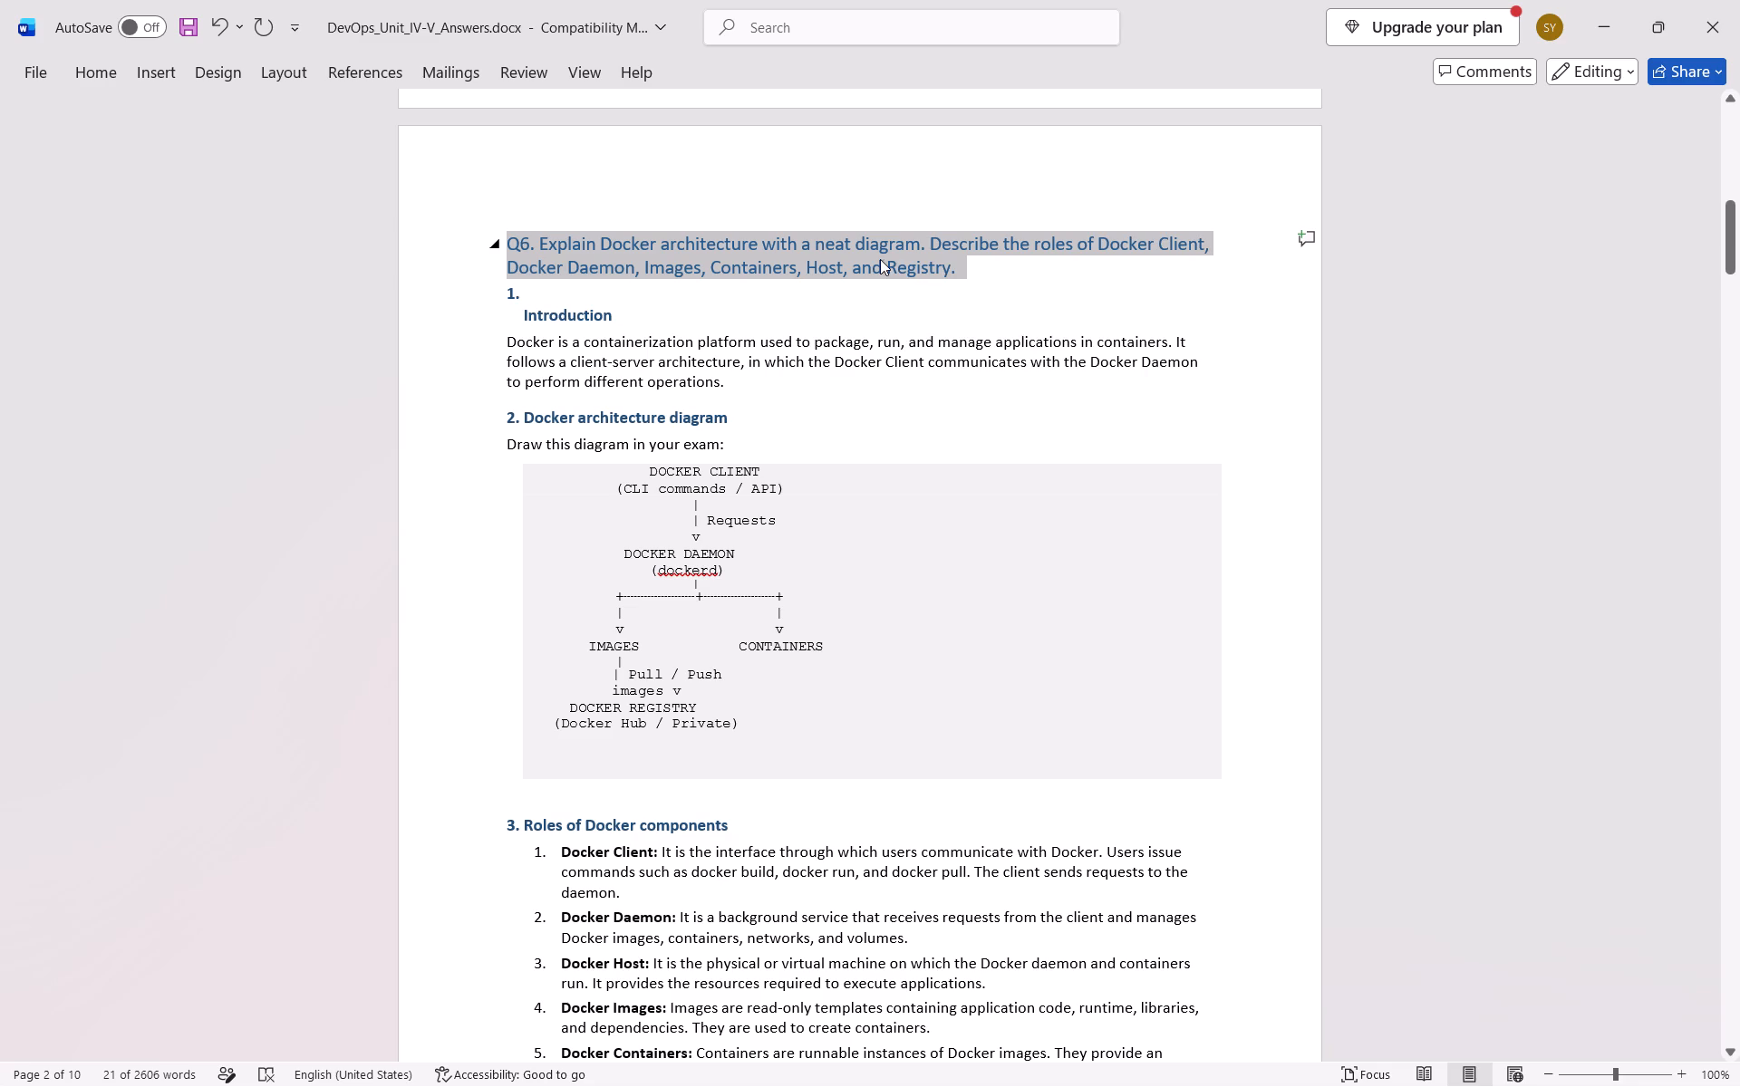
click(1102, 194)
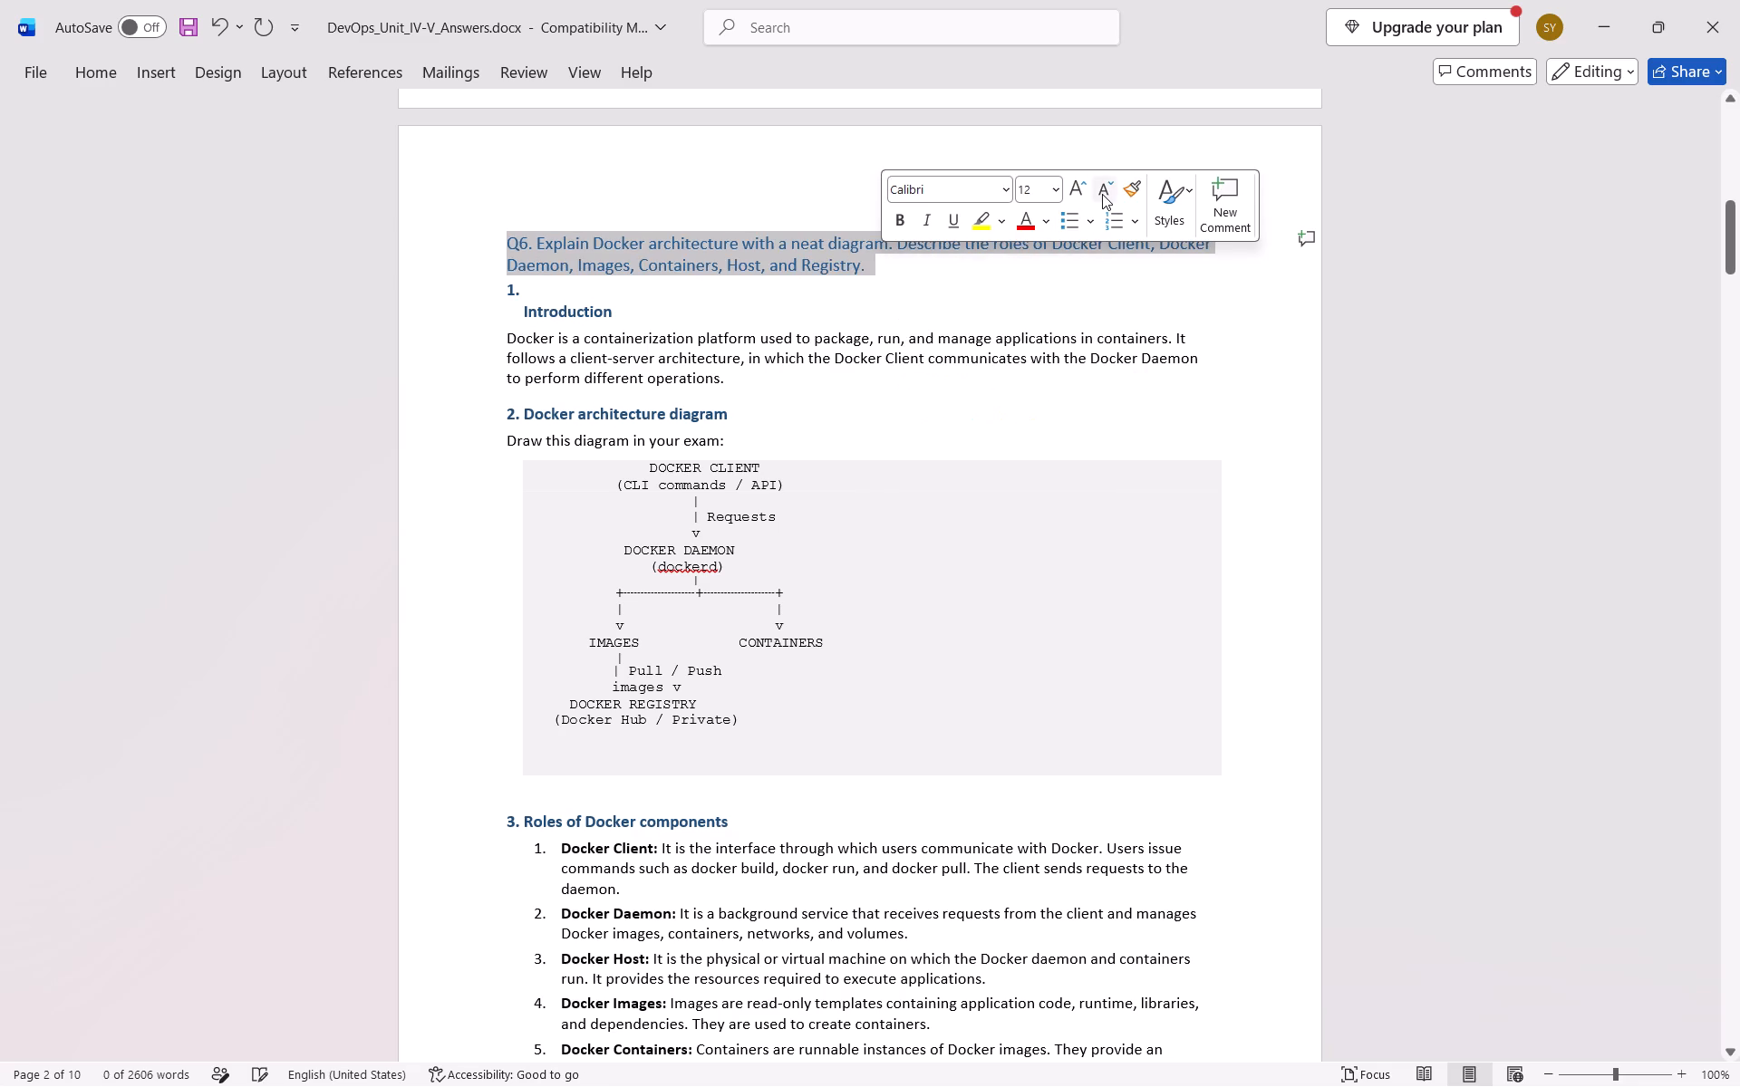
click(1102, 194)
click(894, 328)
Delete the blank line between the Docker diagram and the "3. Roles of Docker components" heading.
scroll(894, 328, down, 4)
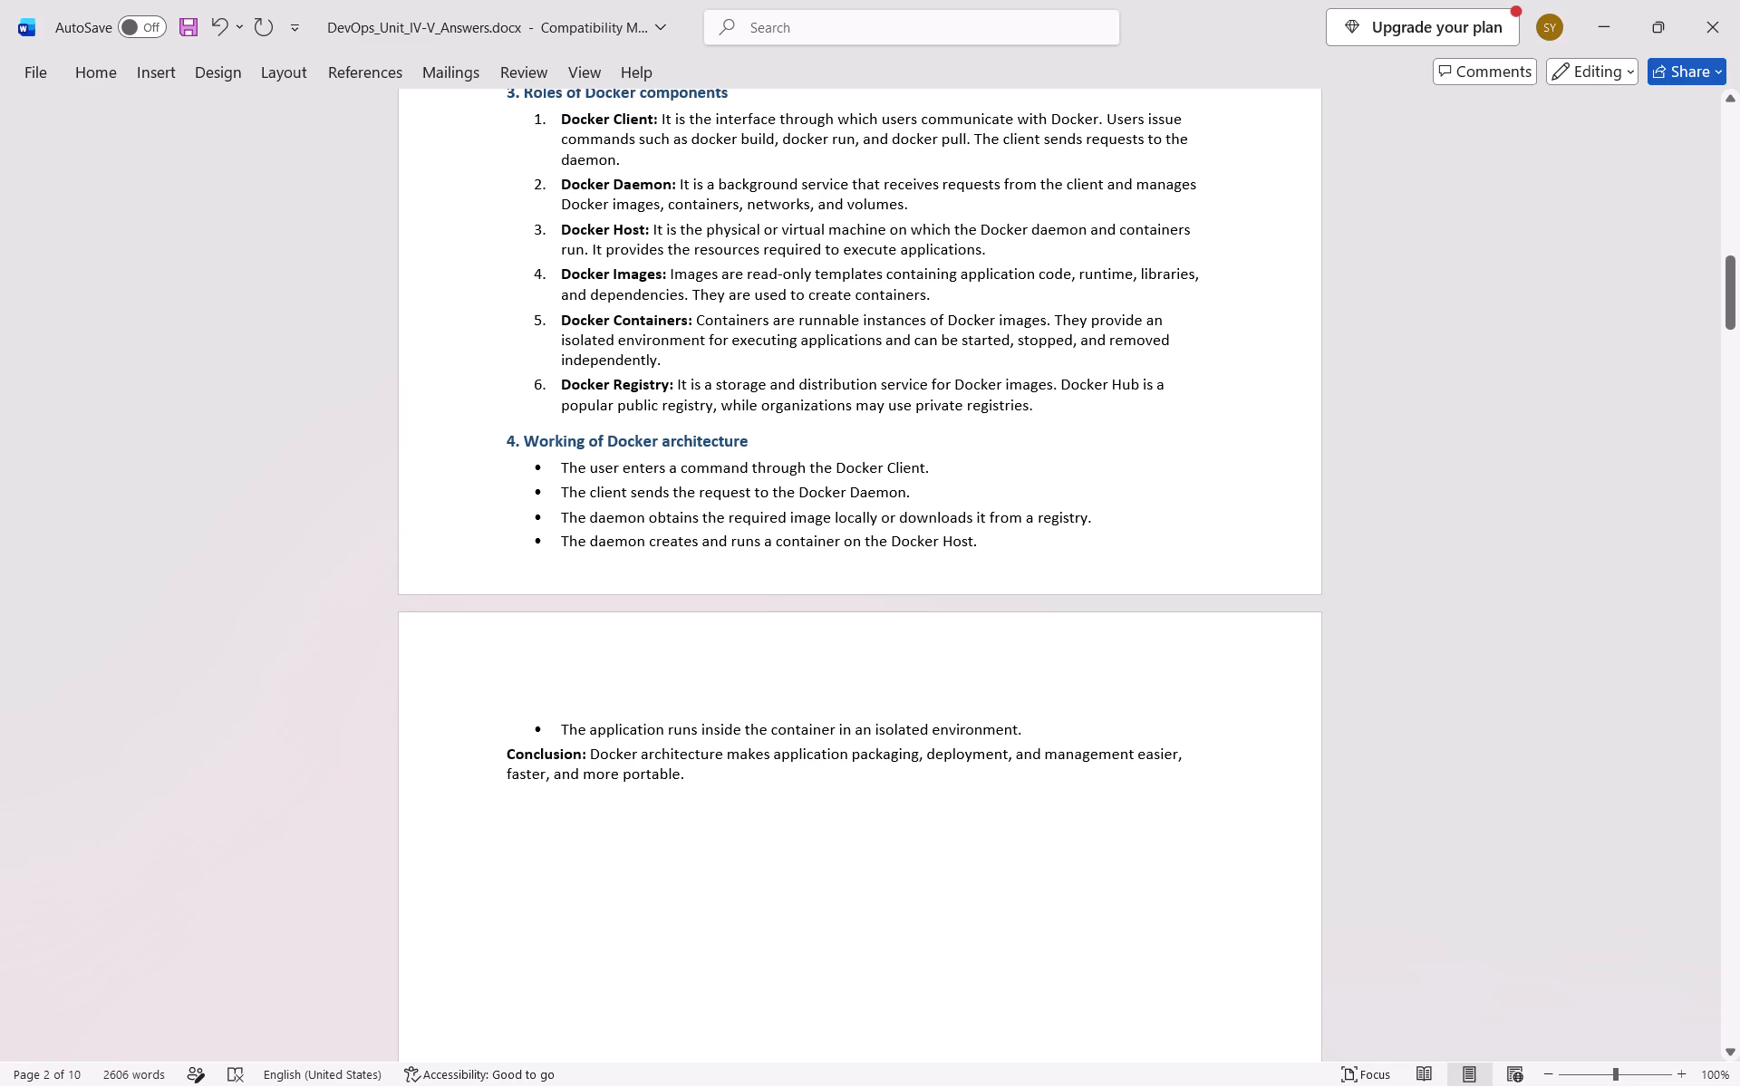
scroll(642, 504, up, 1)
scroll(684, 332, up, 1)
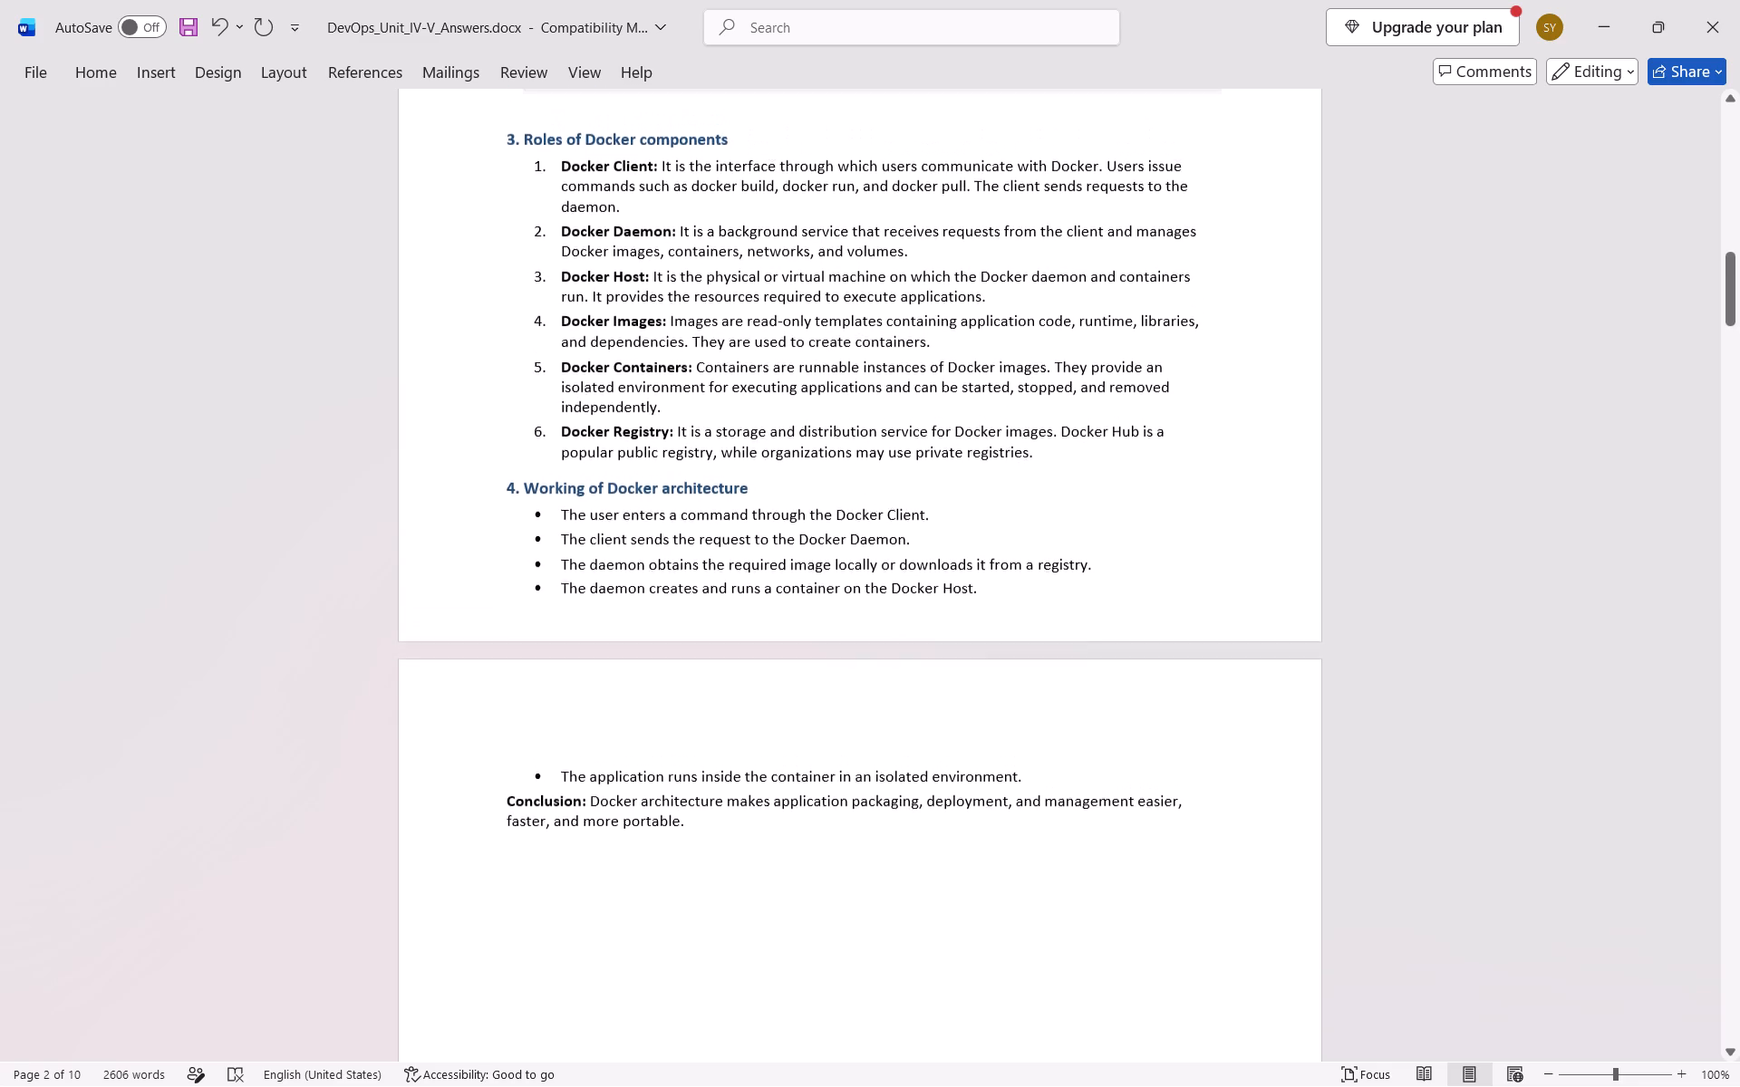
scroll(684, 332, up, 1)
scroll(691, 527, up, 1)
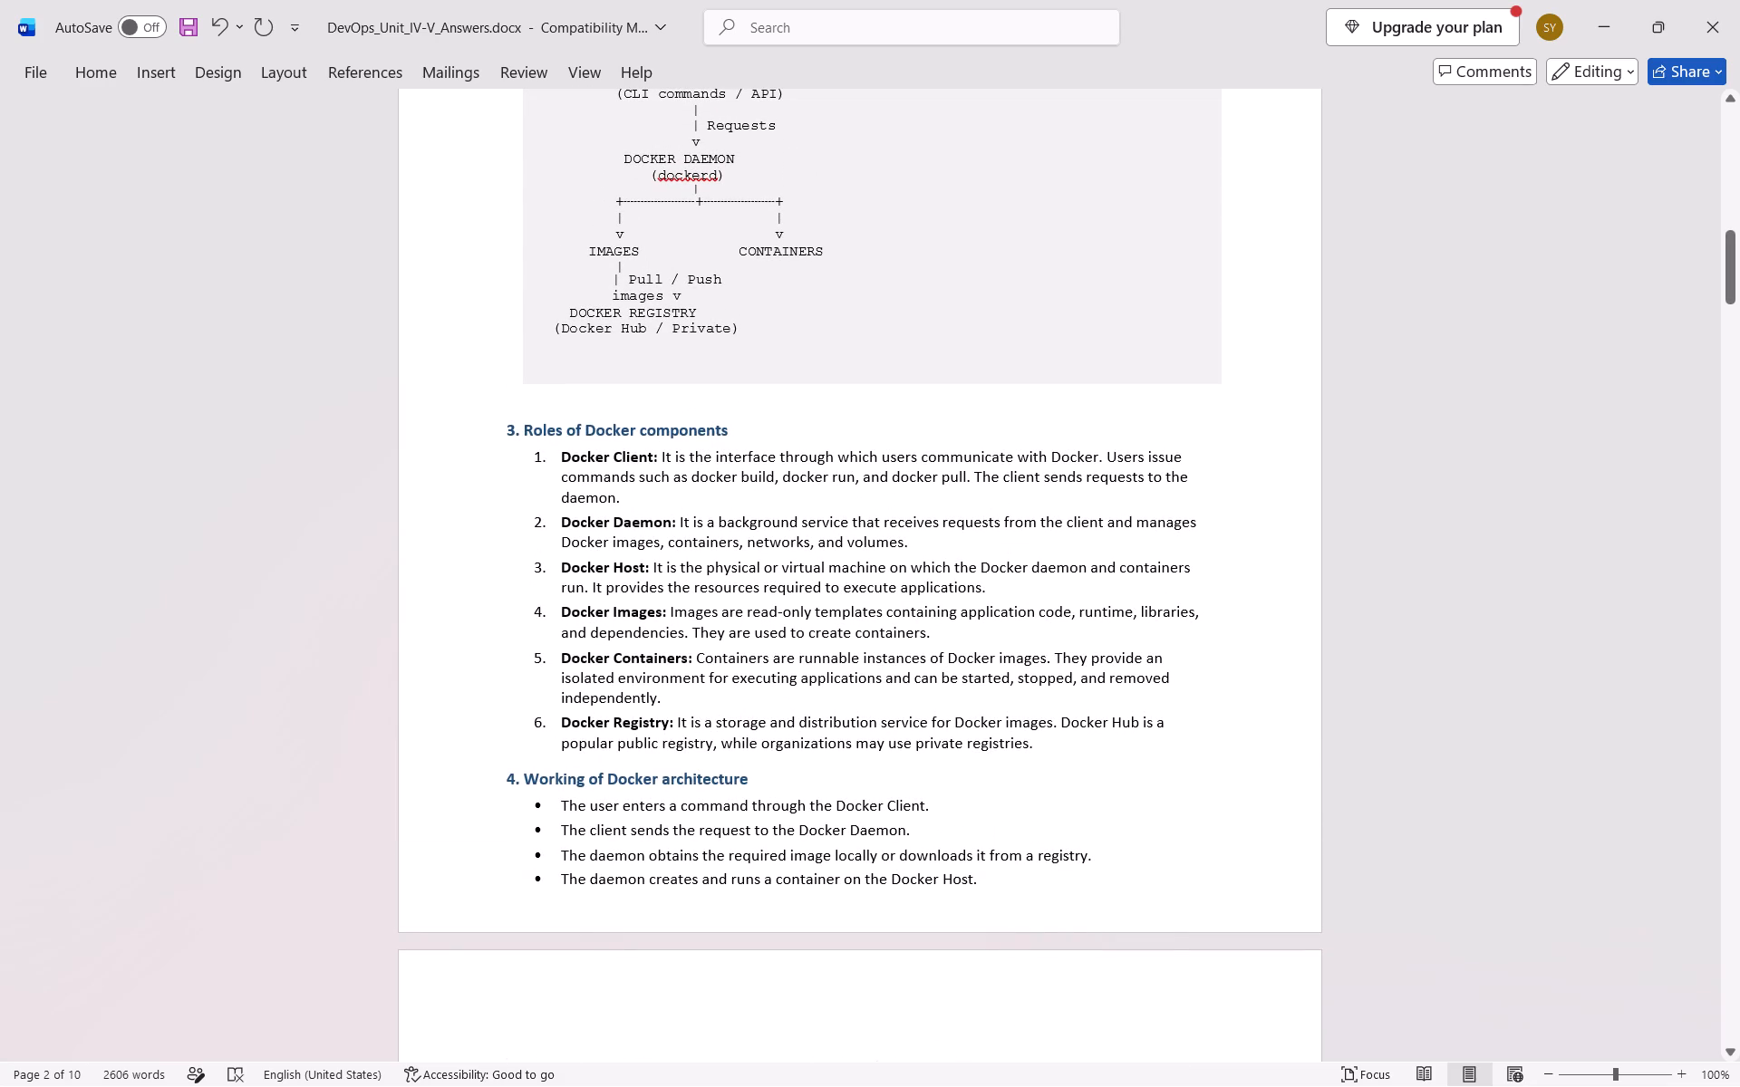
click(498, 405)
key(BackSpace)
Shorten the Q6 conclusion by deleting "faster, and more portable" so the sentence ends with "management easier.".
scroll(672, 816, down, 1)
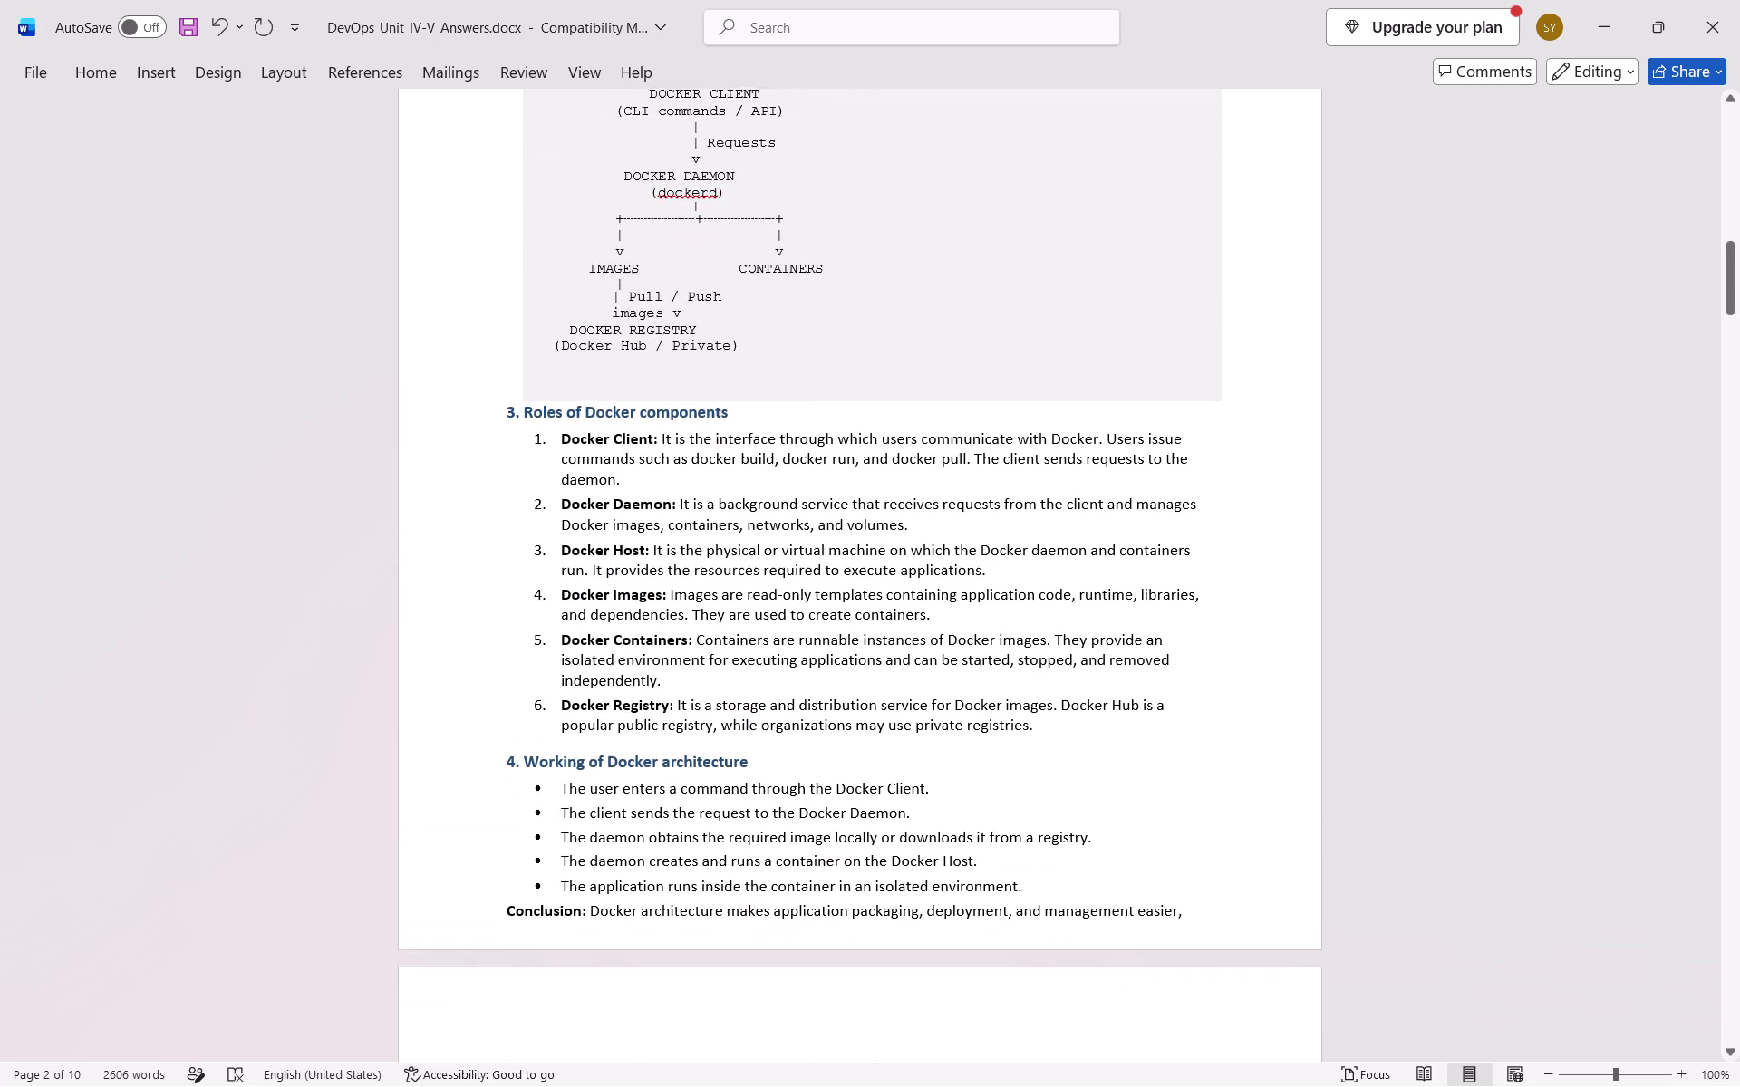
scroll(672, 816, down, 2)
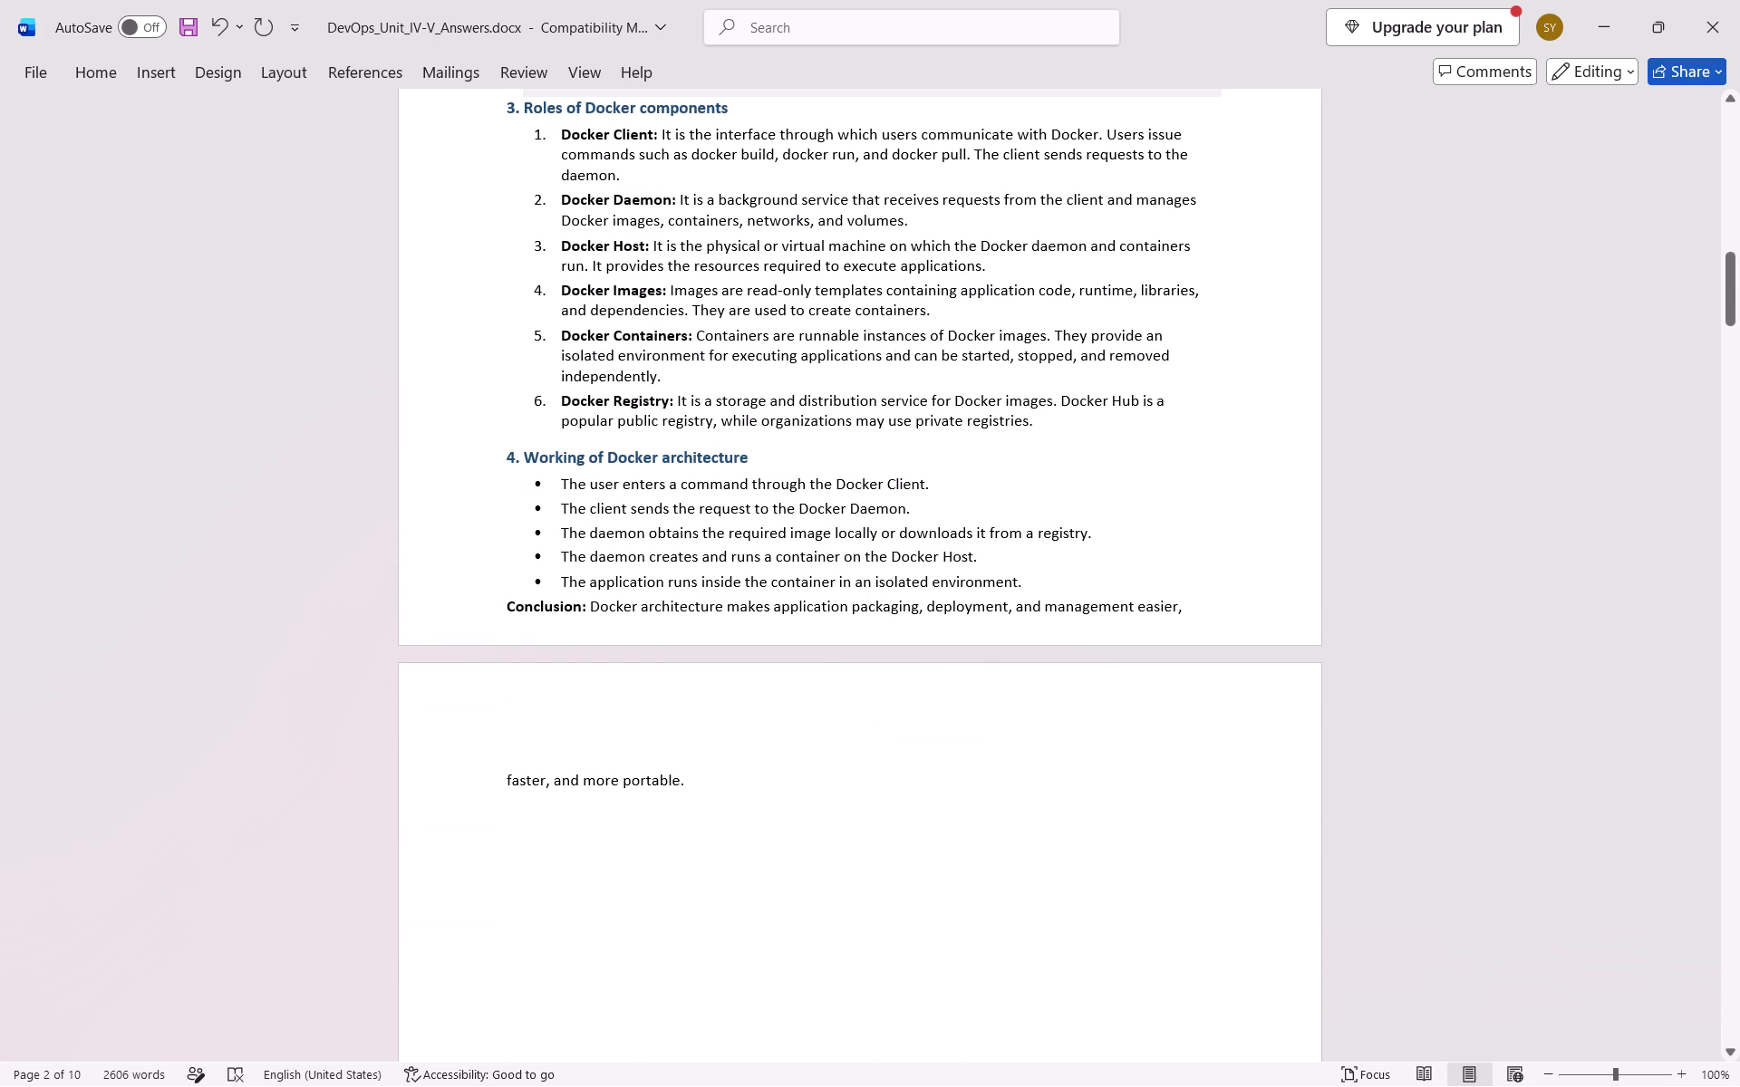
drag(691, 779, 463, 761)
key(BackSpace)
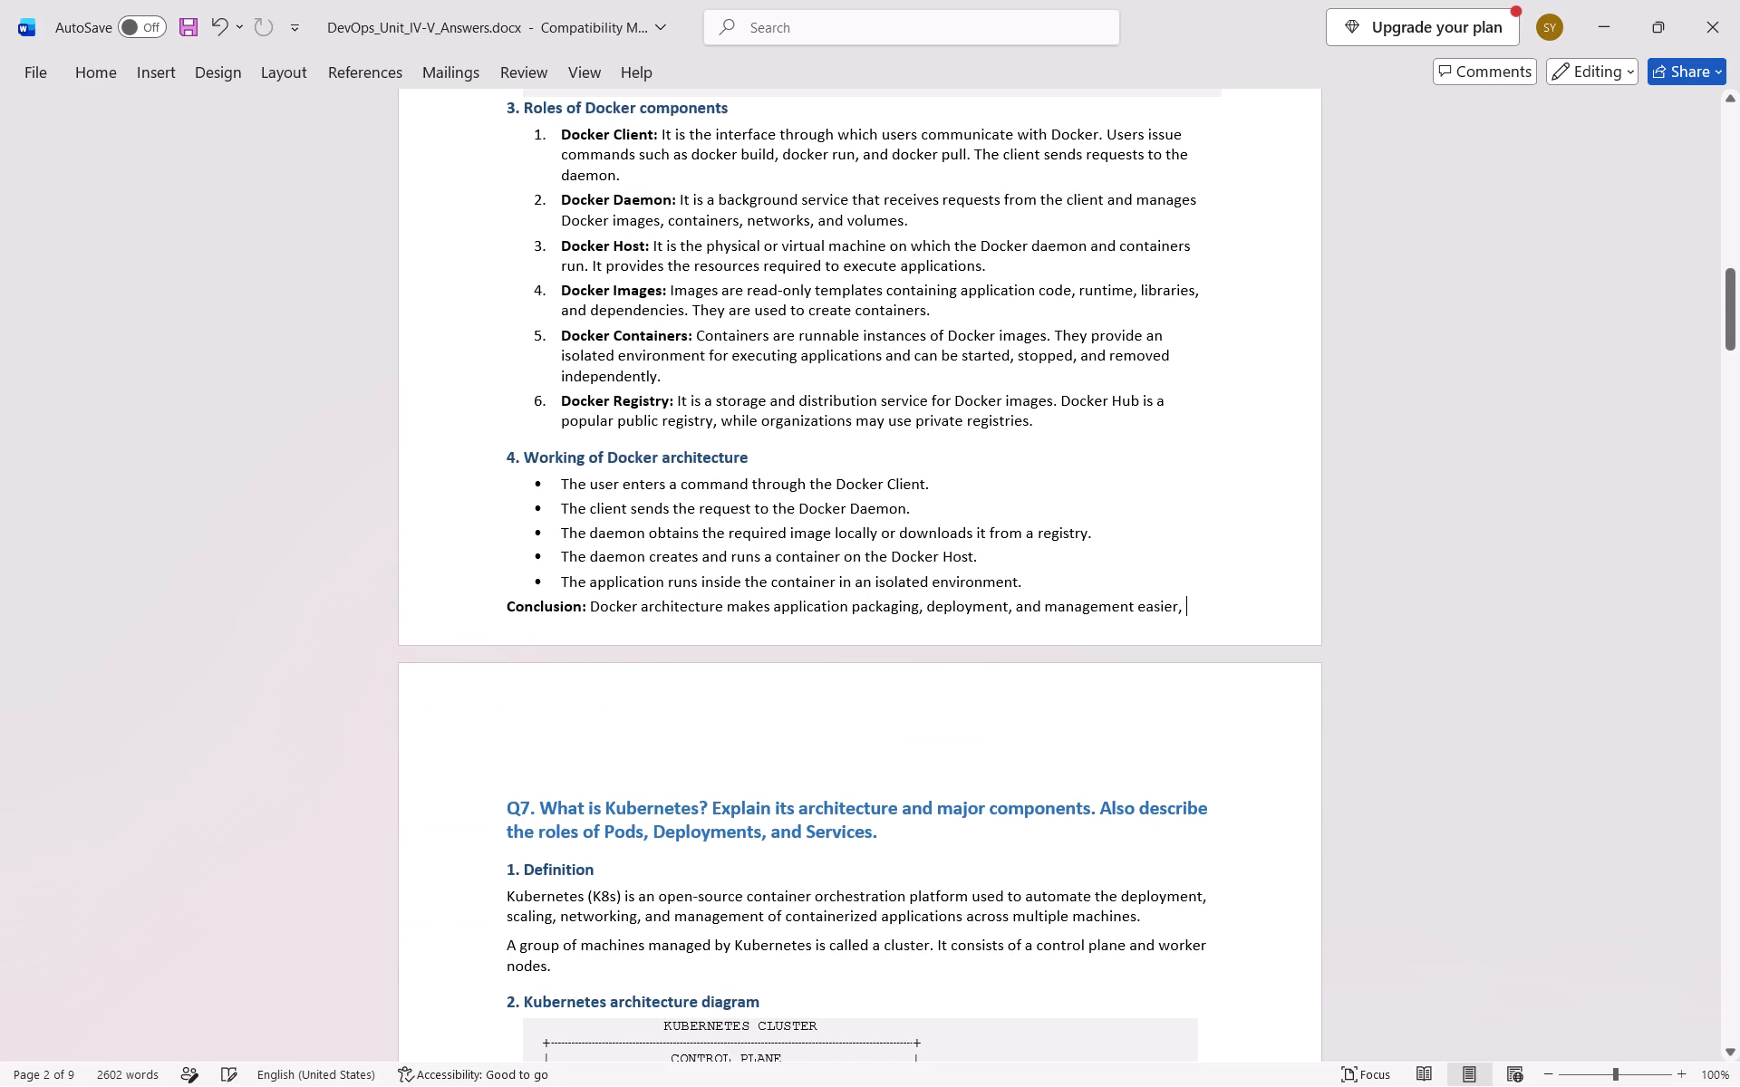
key(Down)
key(BackSpace)
key(BackSpace)
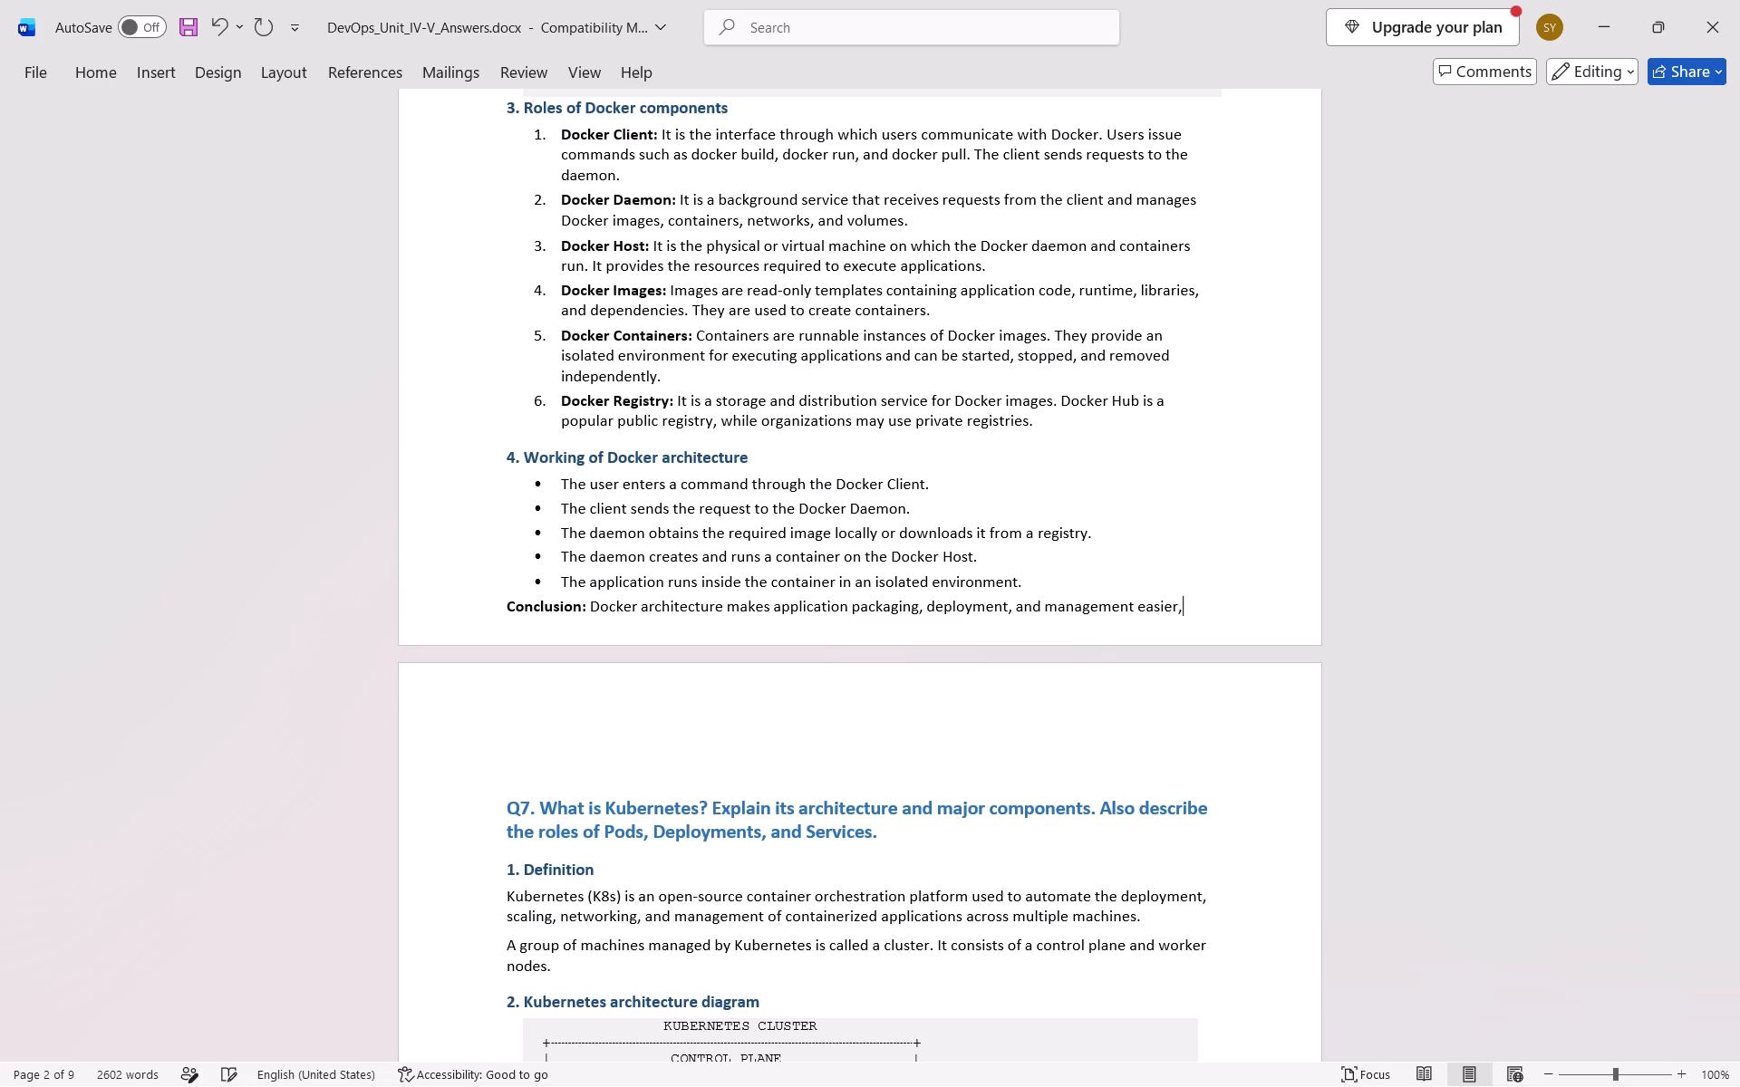
key(BackSpace)
key(period)
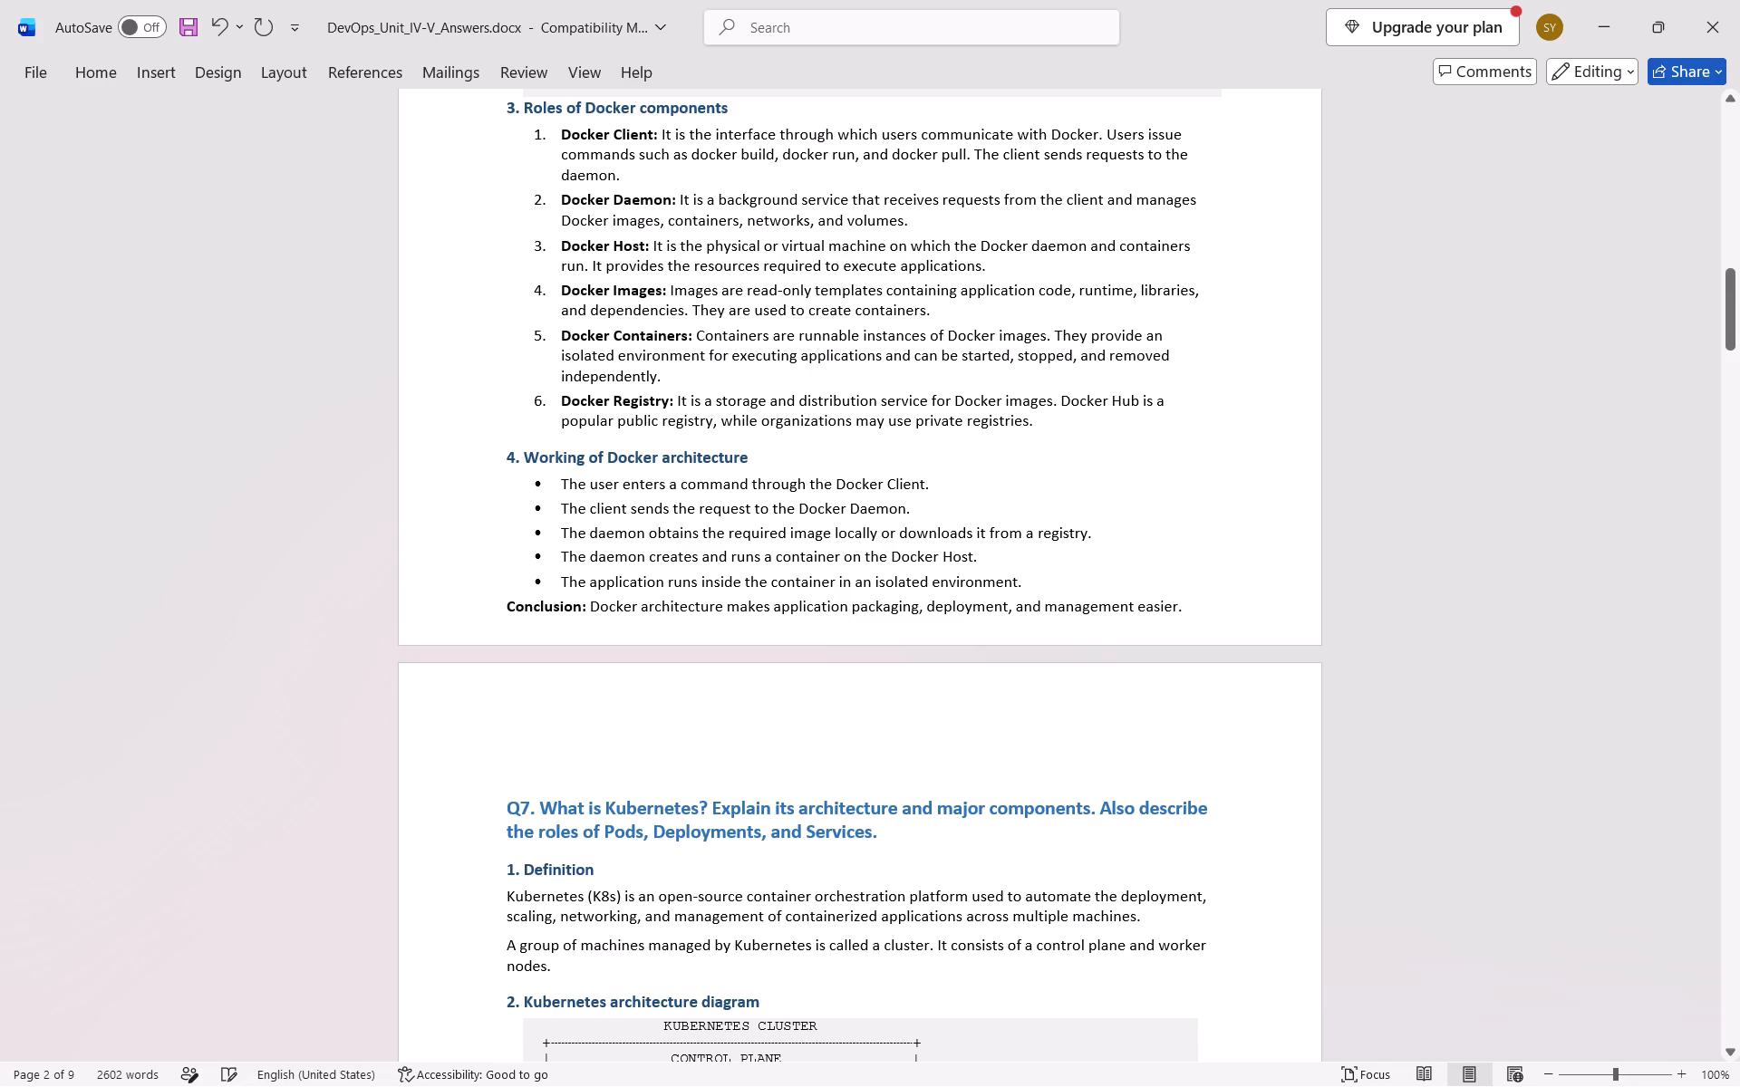
click(539, 763)
key(BackSpace)
scroll(539, 763, down, 1)
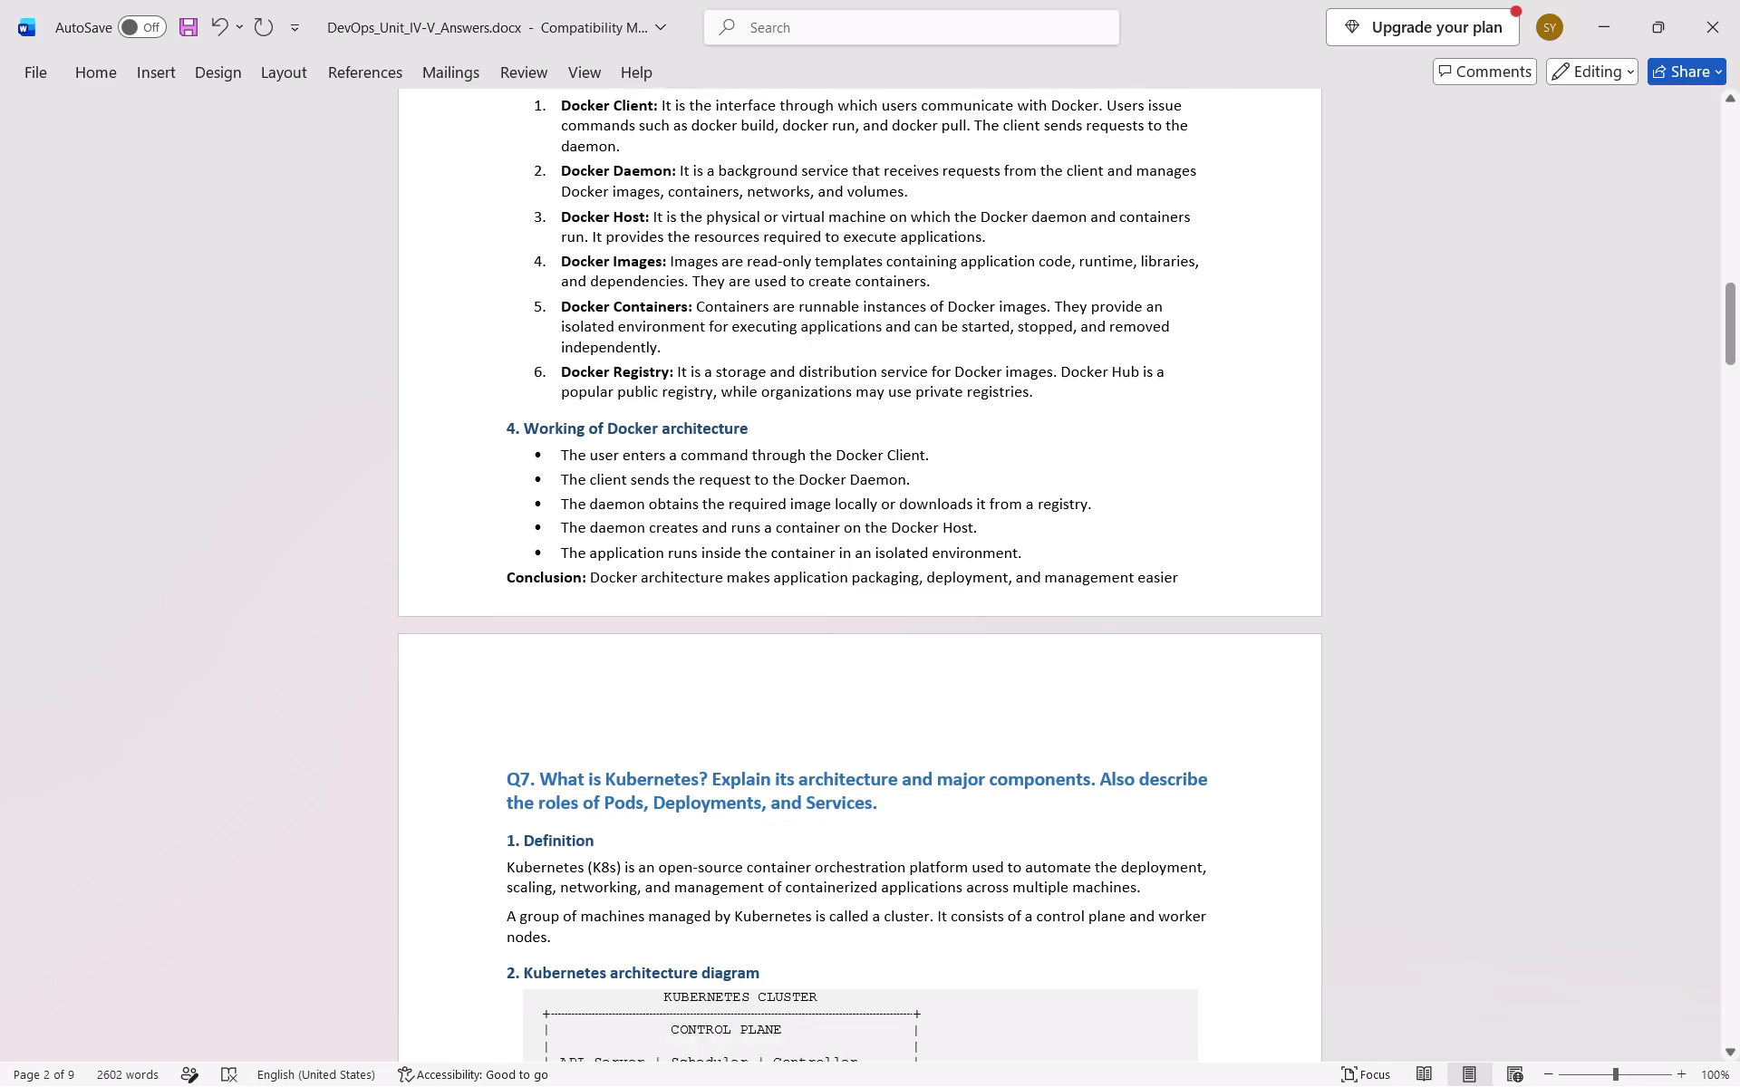
scroll(539, 763, down, 1)
key(period)
Review the Q7 and Q8 Kubernetes answers, checking where their sections break across pages.
scroll(539, 763, down, 3)
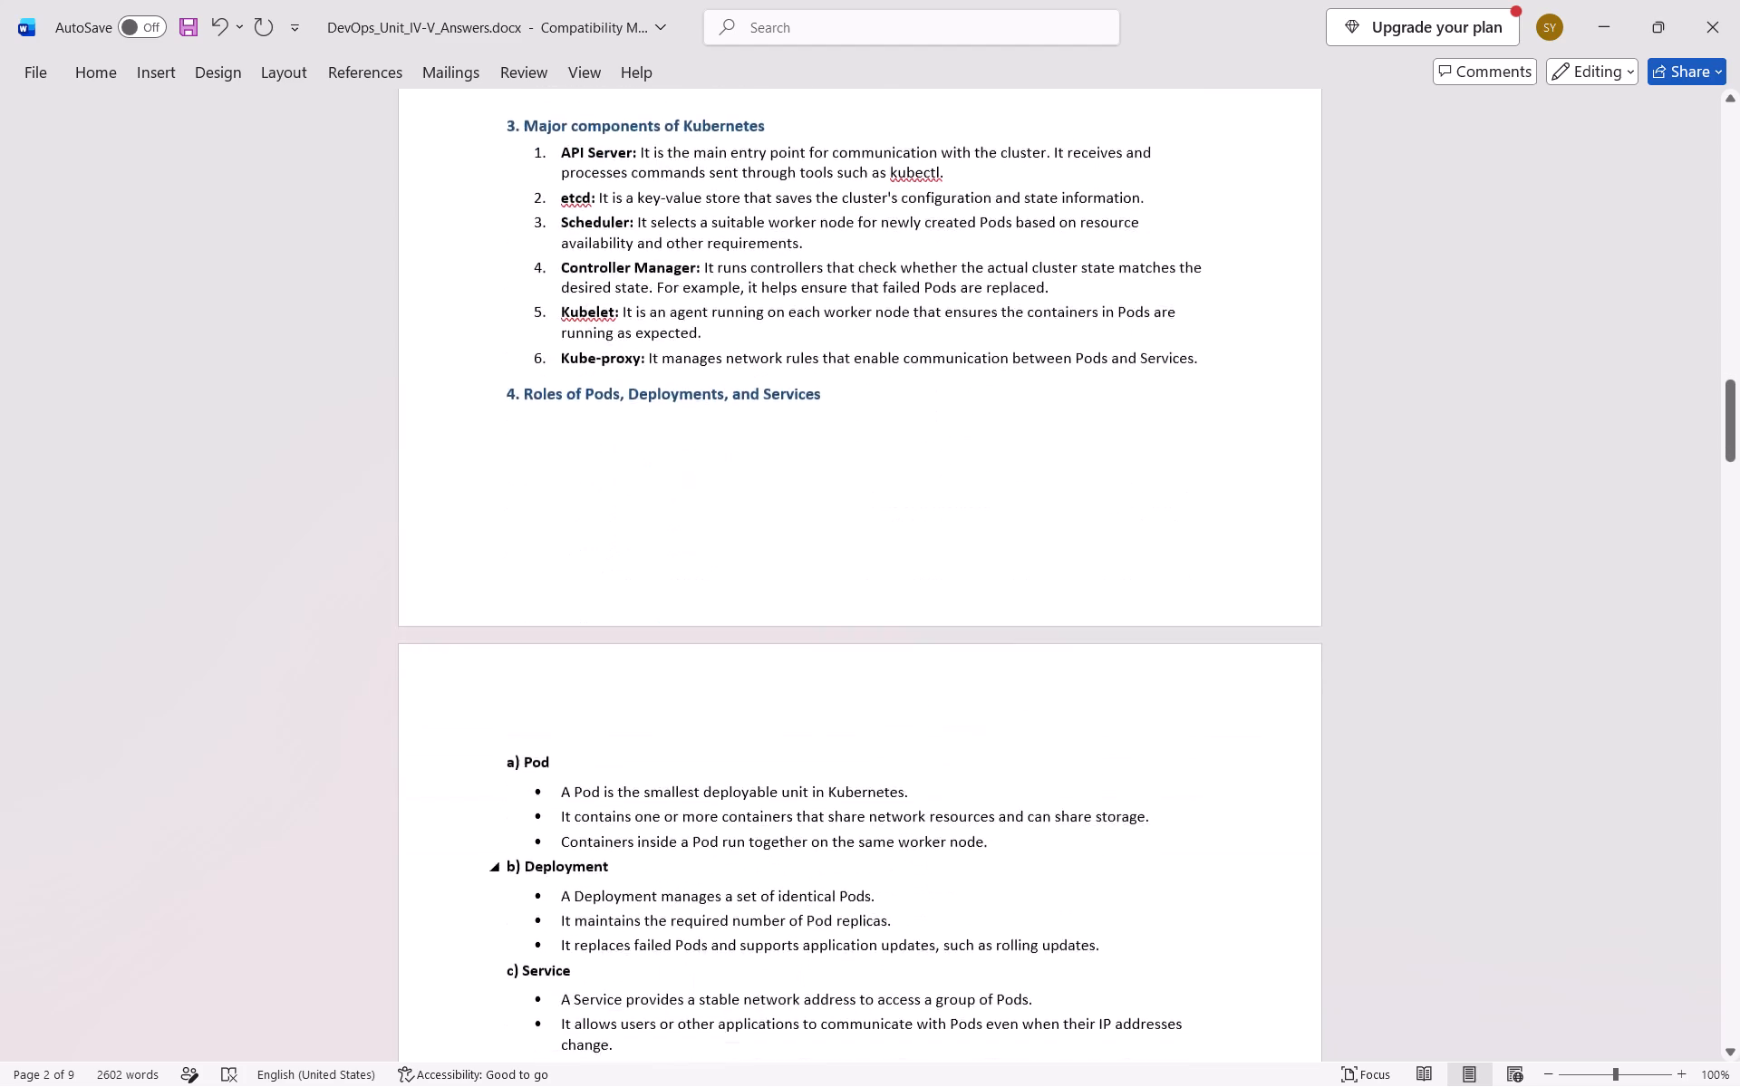
scroll(539, 763, down, 1)
scroll(645, 880, down, 3)
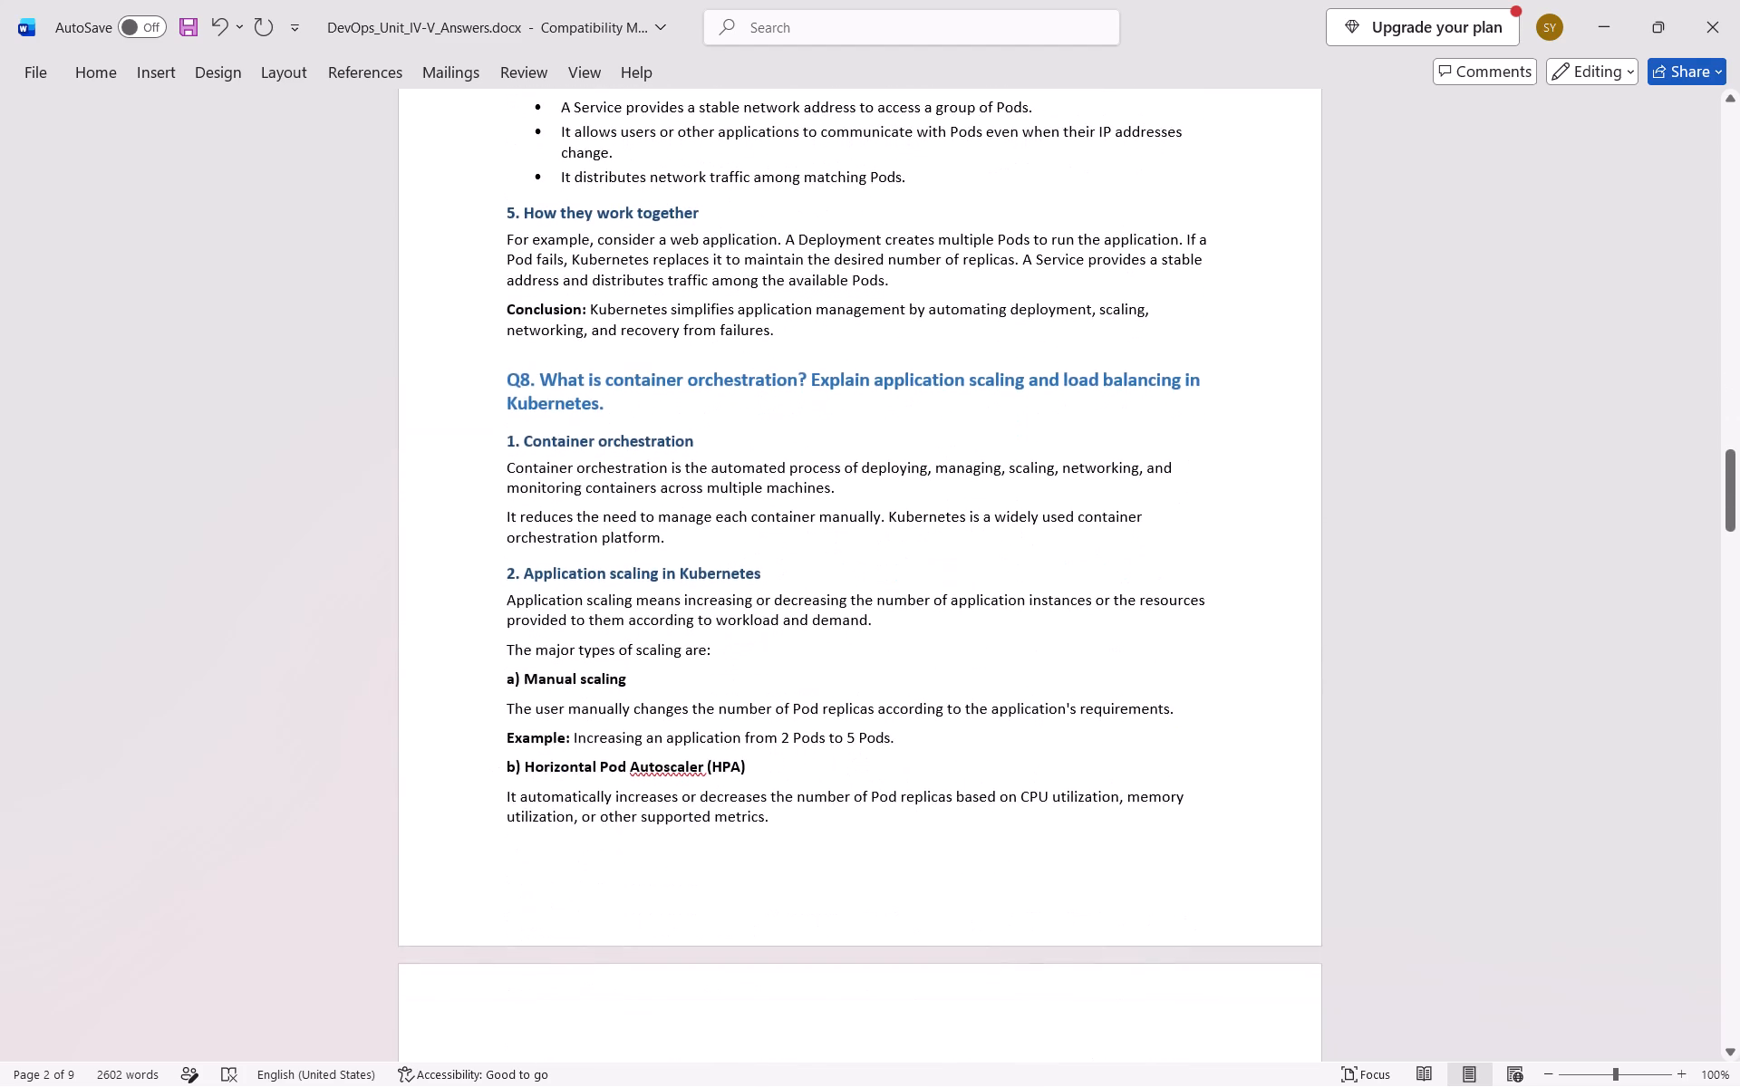
scroll(878, 595, up, 1)
scroll(798, 769, down, 4)
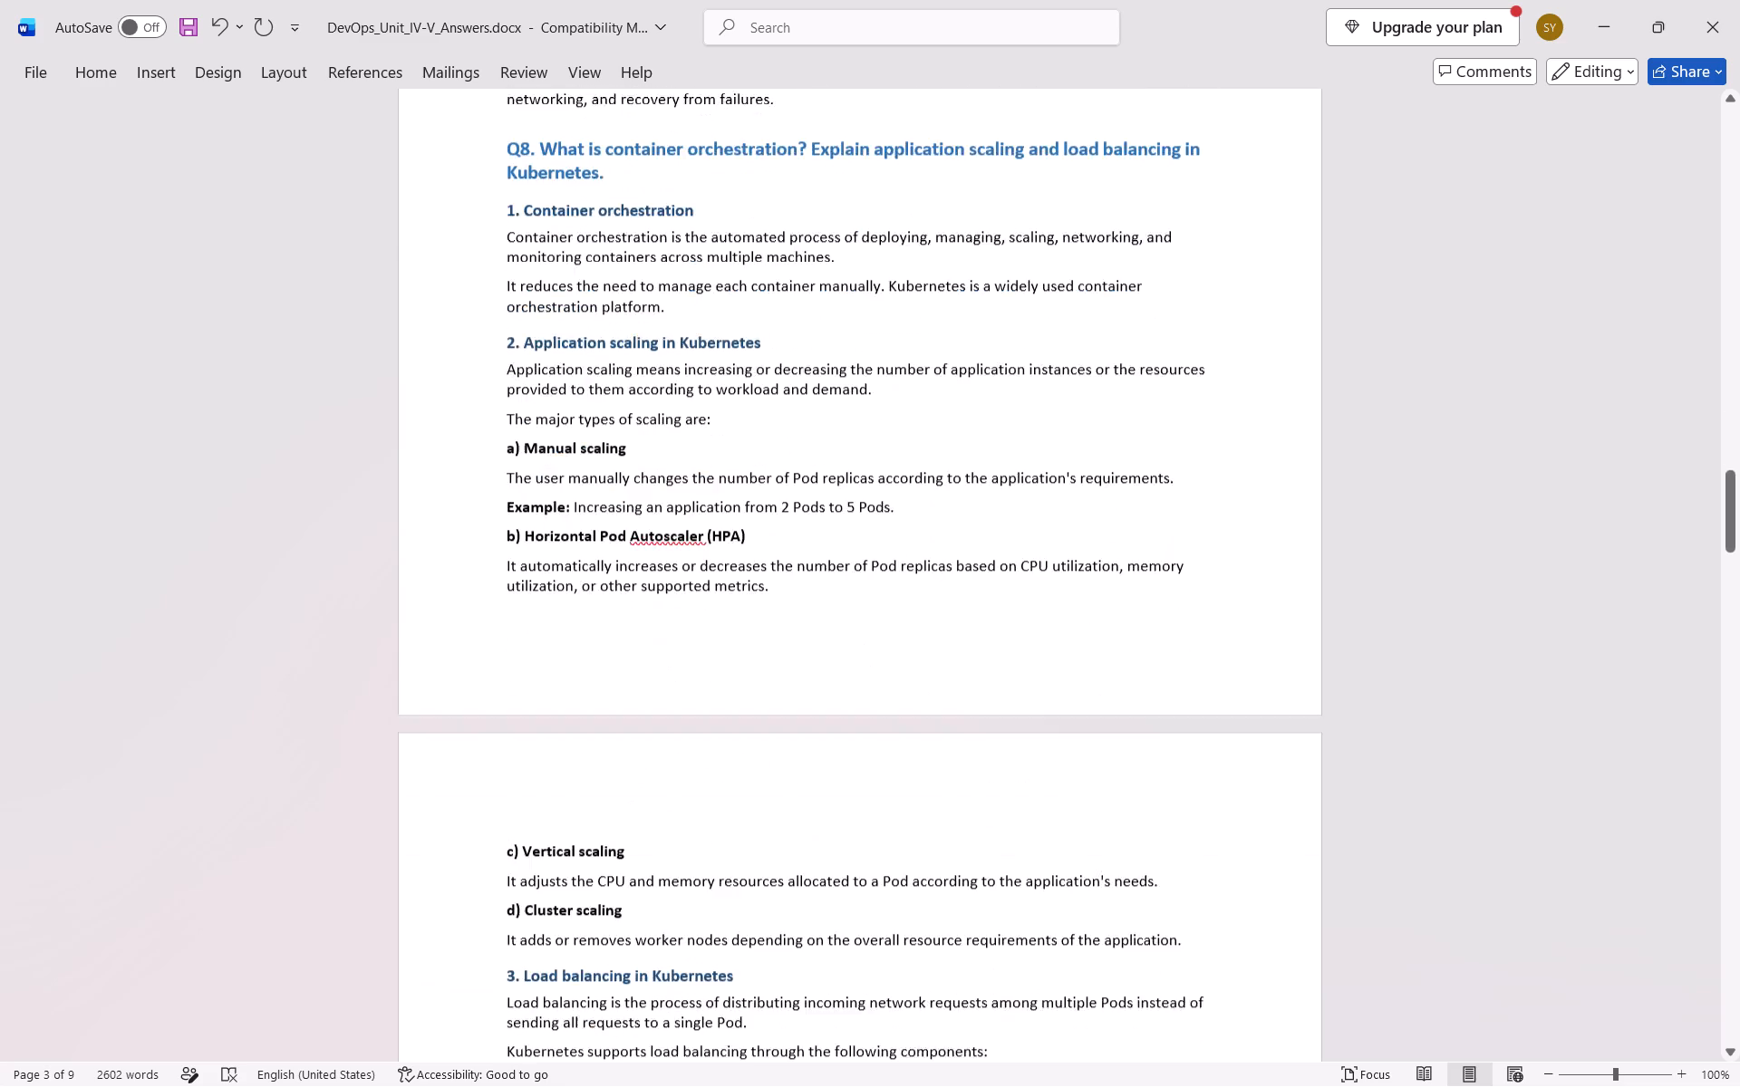
scroll(798, 769, down, 5)
scroll(798, 769, up, 1)
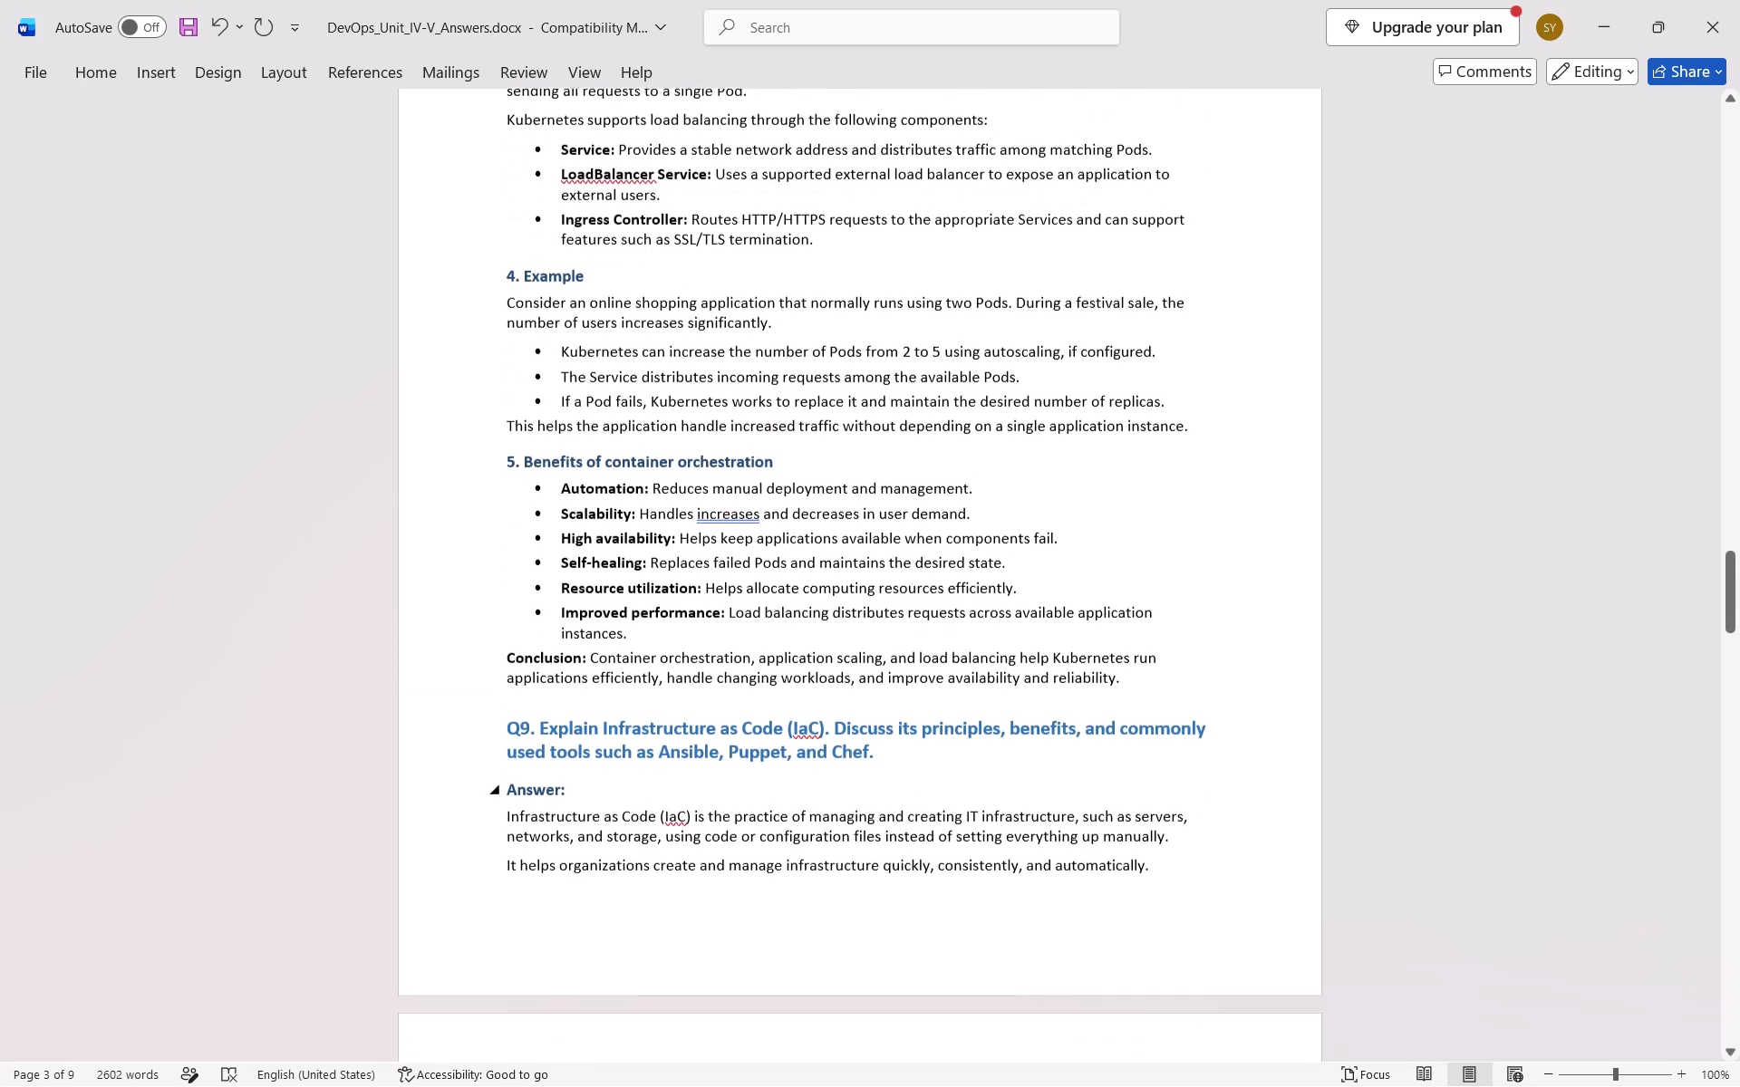
scroll(798, 769, up, 5)
scroll(798, 769, down, 1)
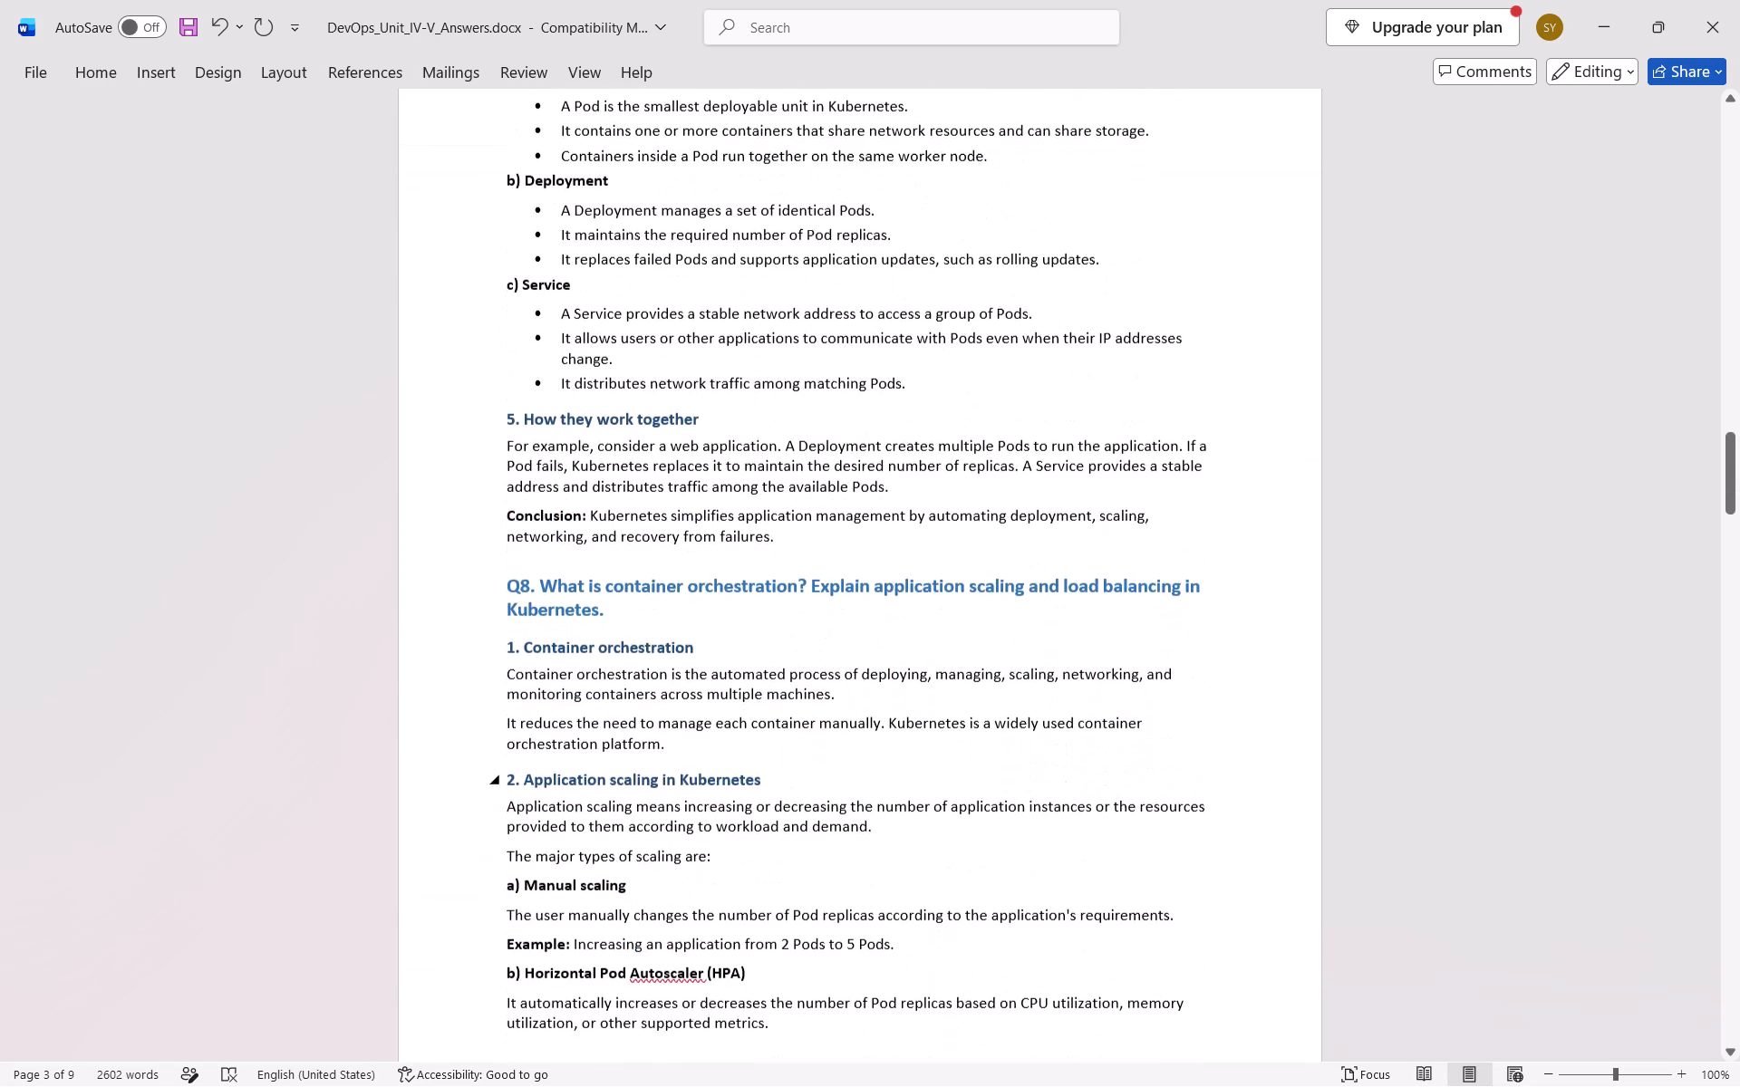
scroll(798, 769, up, 5)
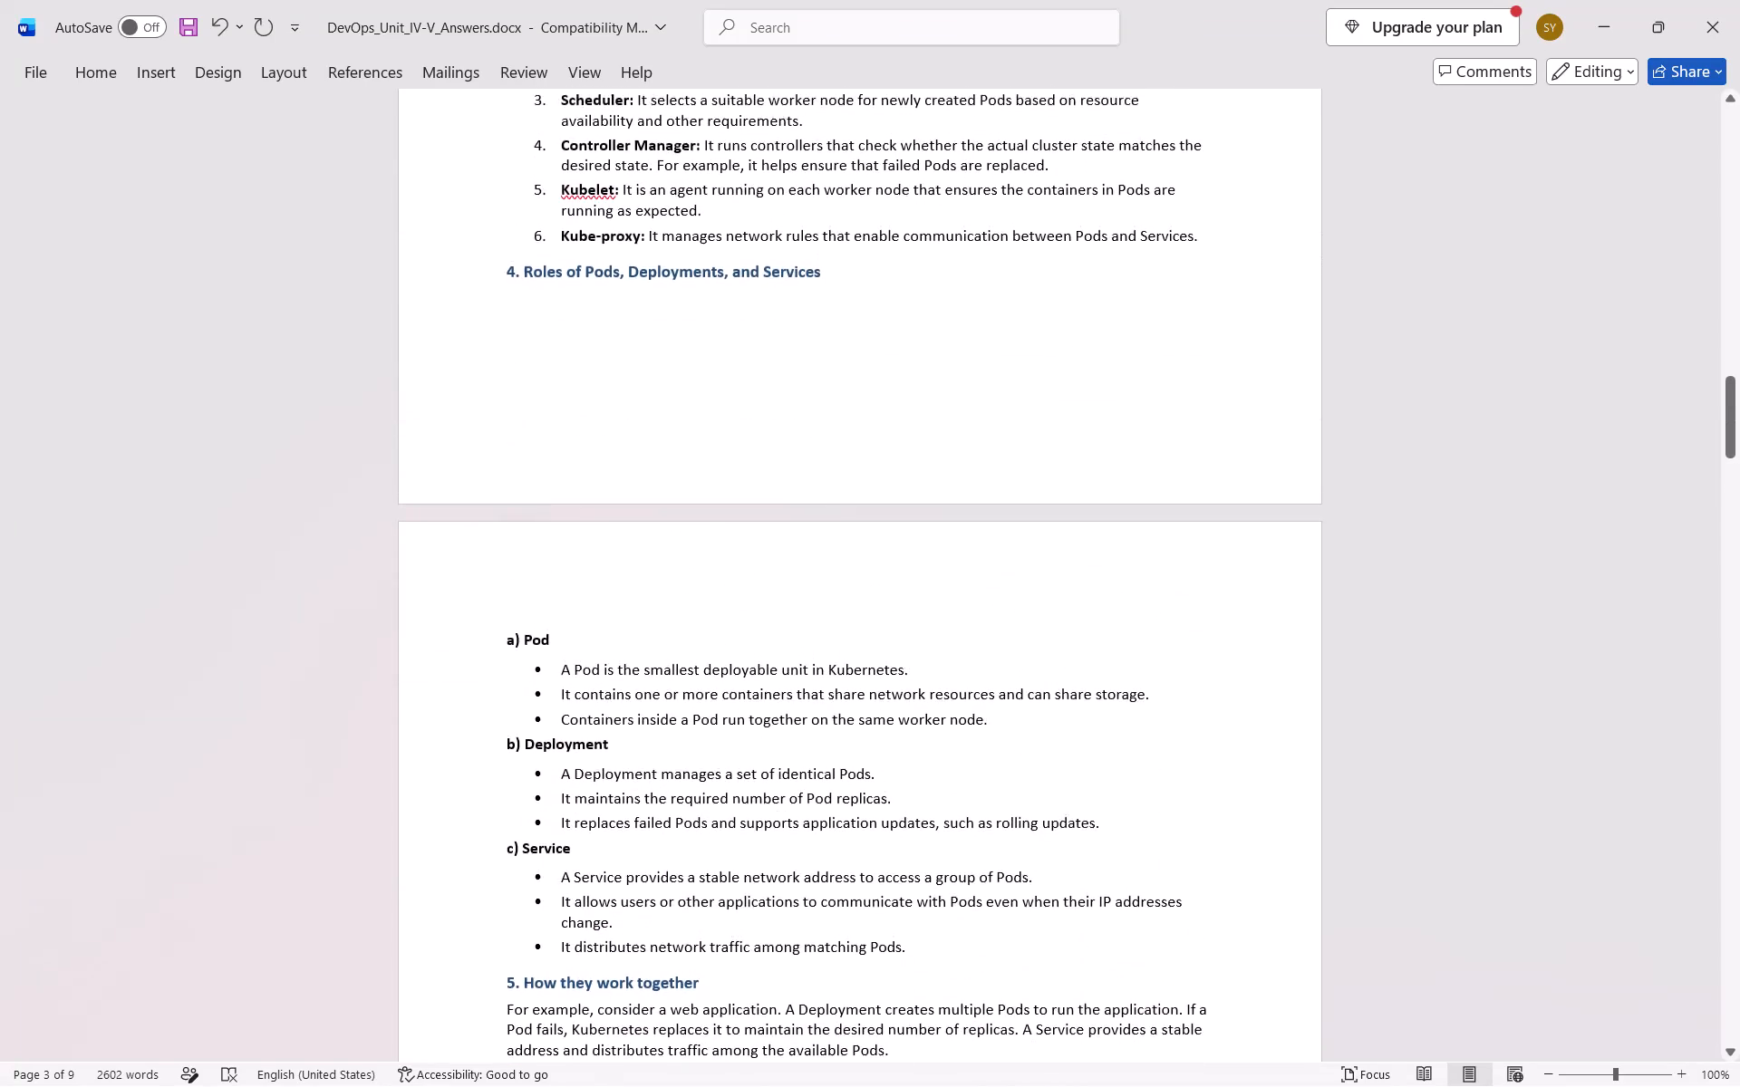
scroll(798, 769, up, 1)
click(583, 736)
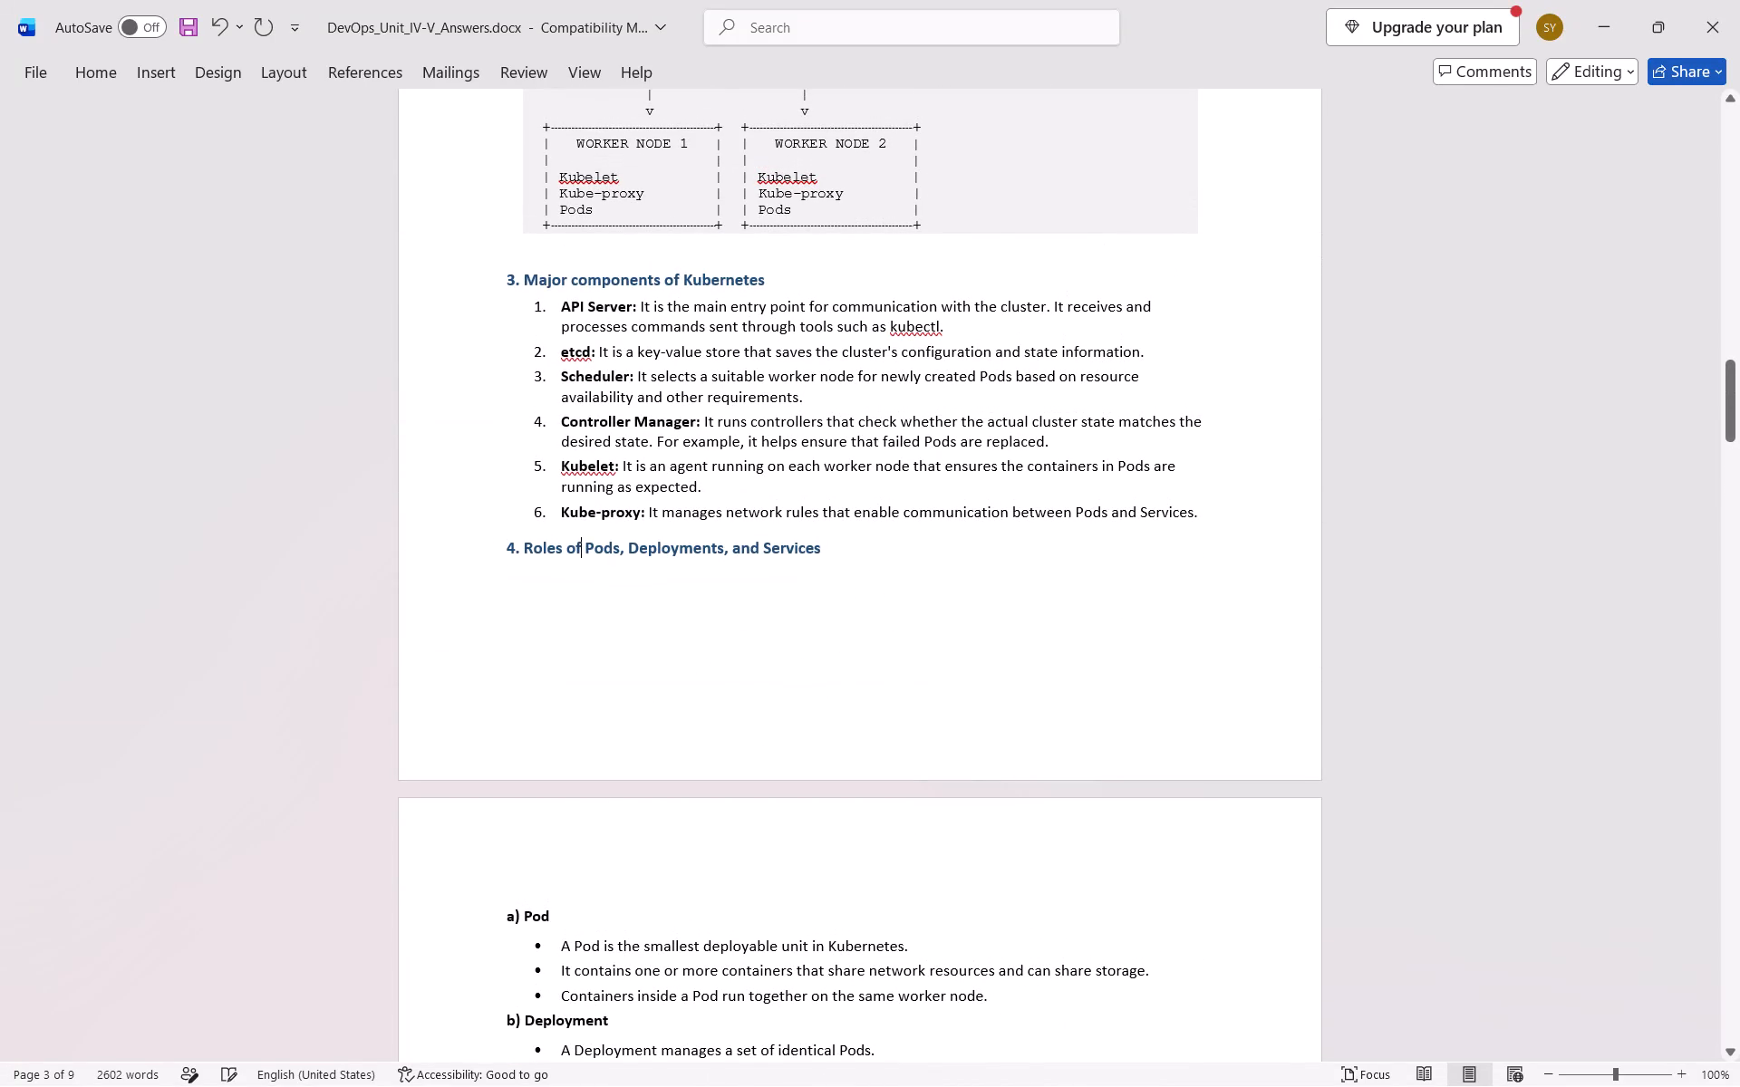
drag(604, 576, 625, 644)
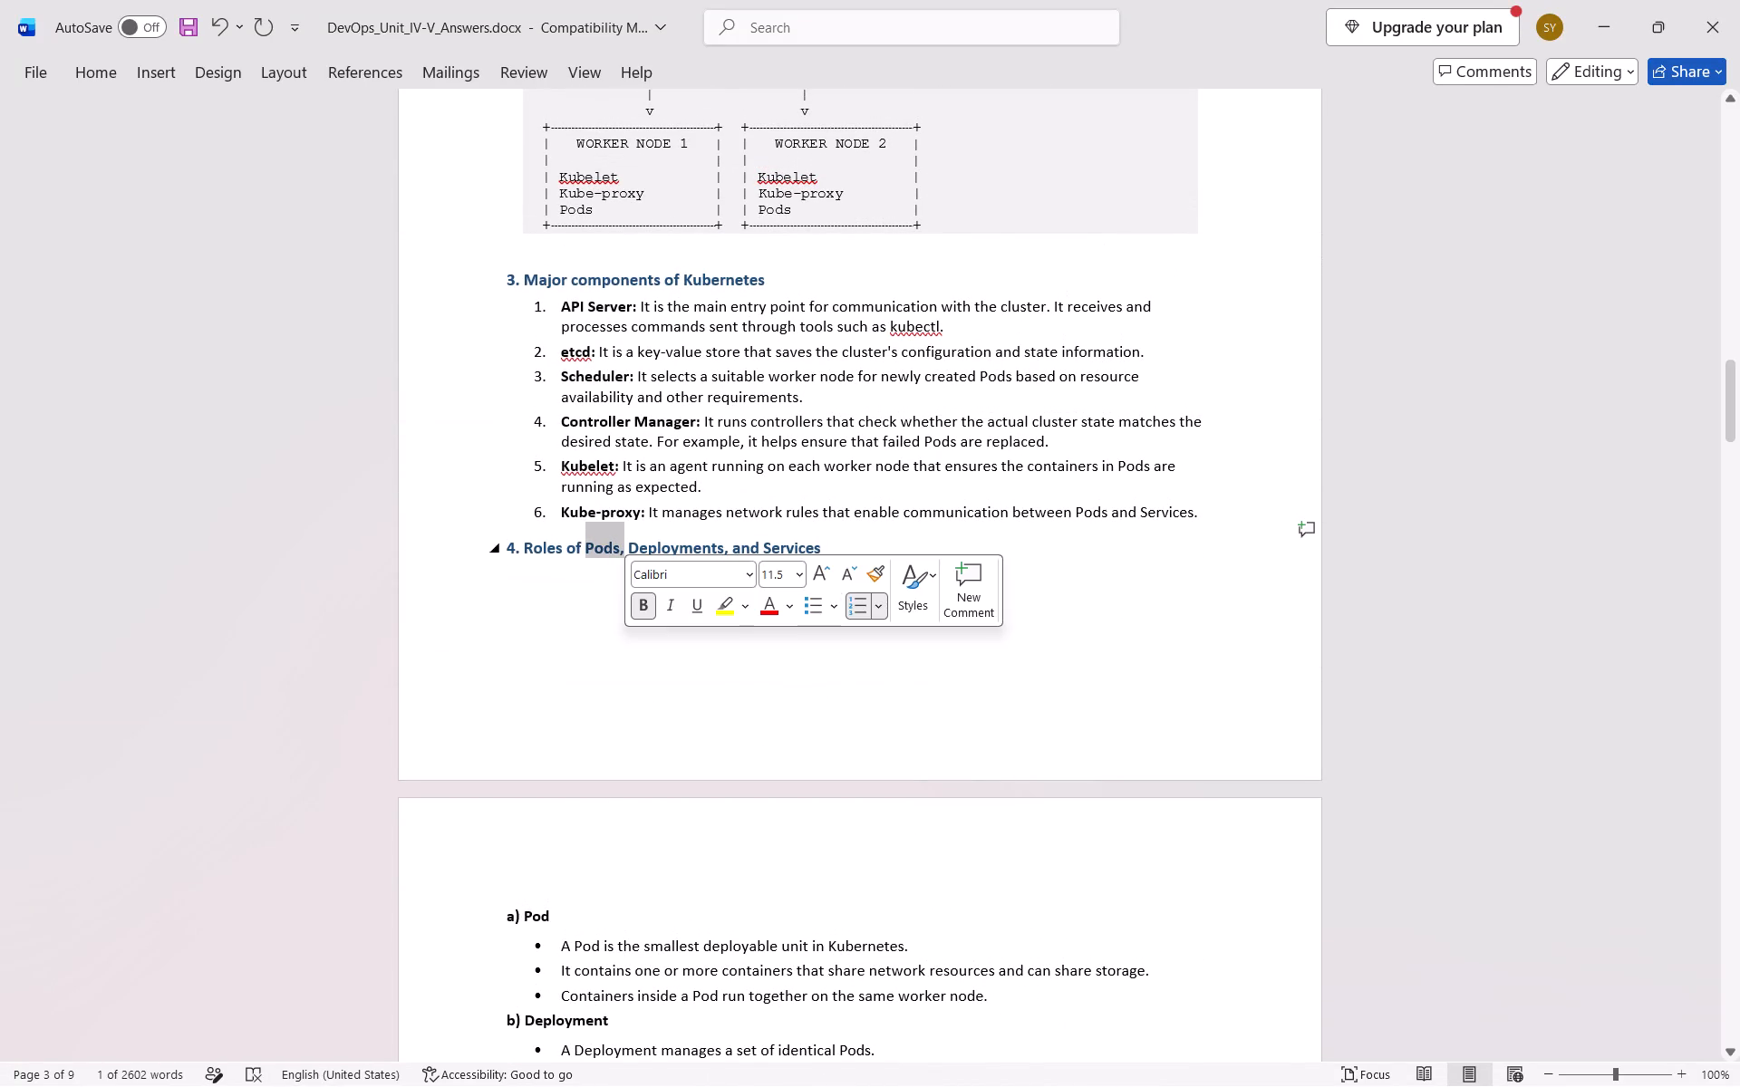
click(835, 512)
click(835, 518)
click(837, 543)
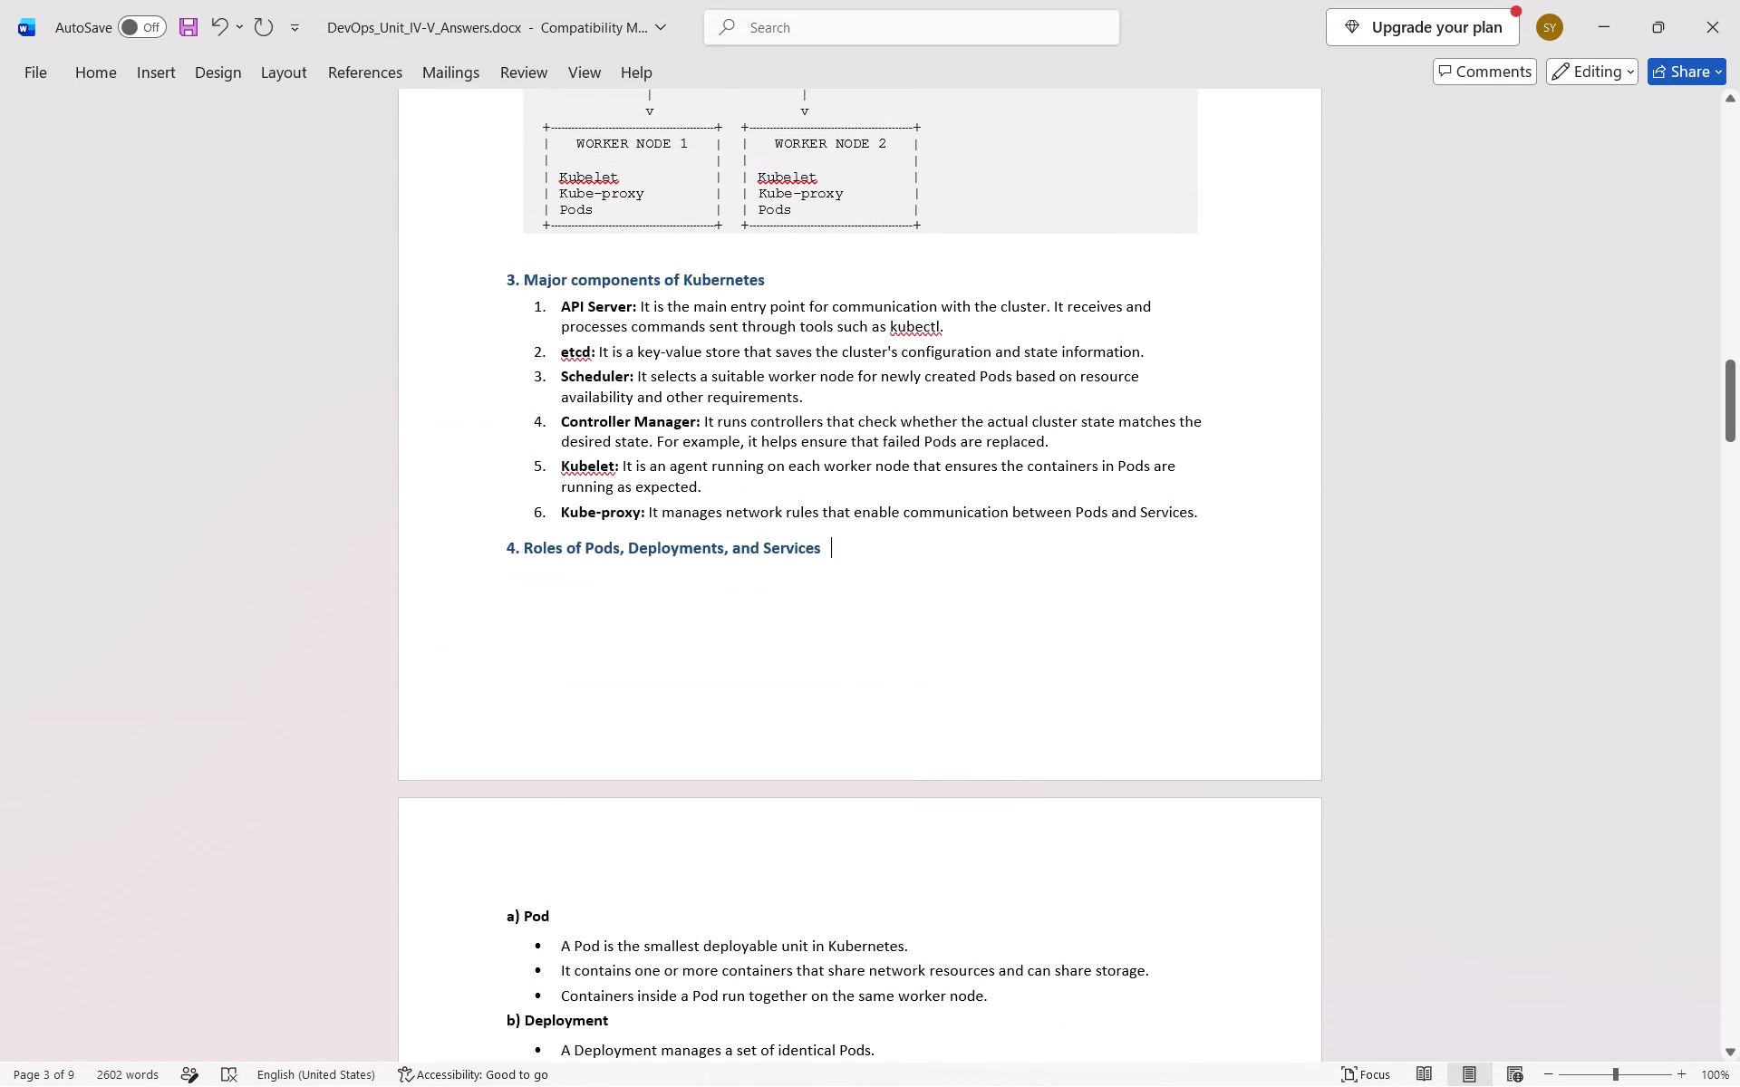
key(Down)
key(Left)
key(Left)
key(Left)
Move the Pod, Deployment and Service items, the "How they work together" section and the conclusion onto a new line directly after heading 4.
scroll(837, 543, down, 2)
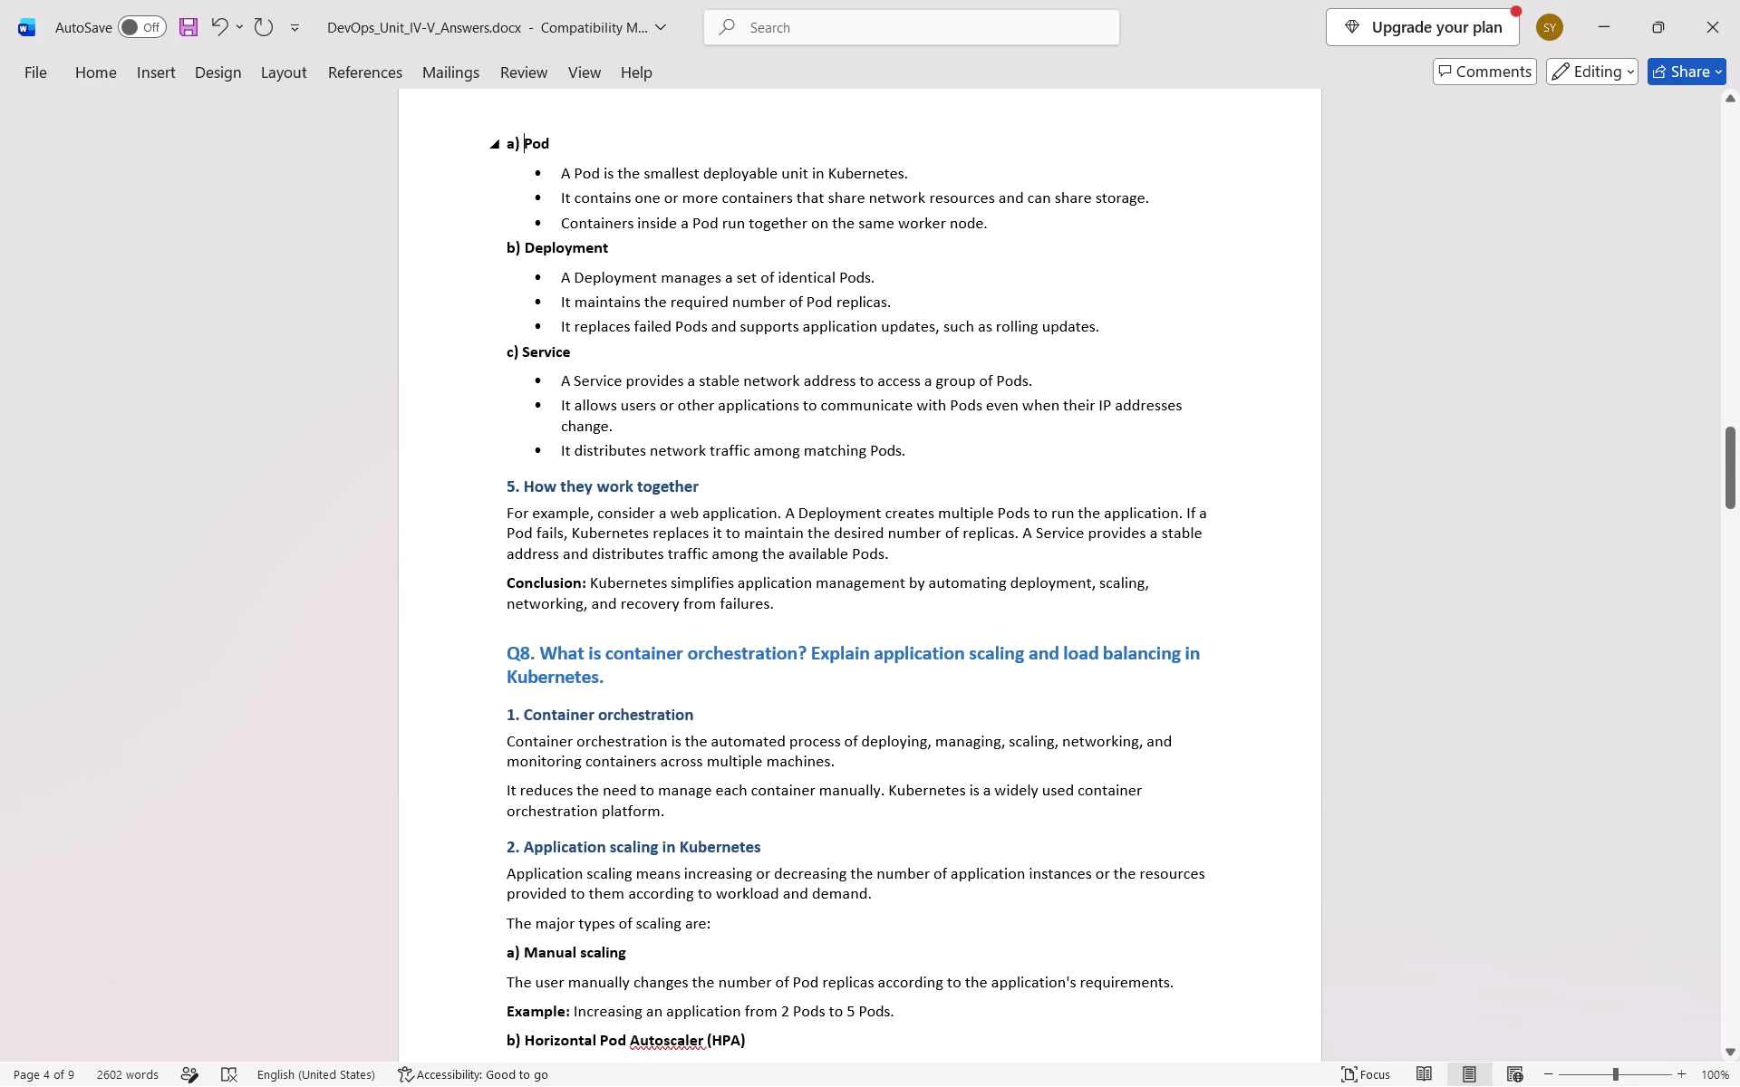
drag(505, 147, 789, 610)
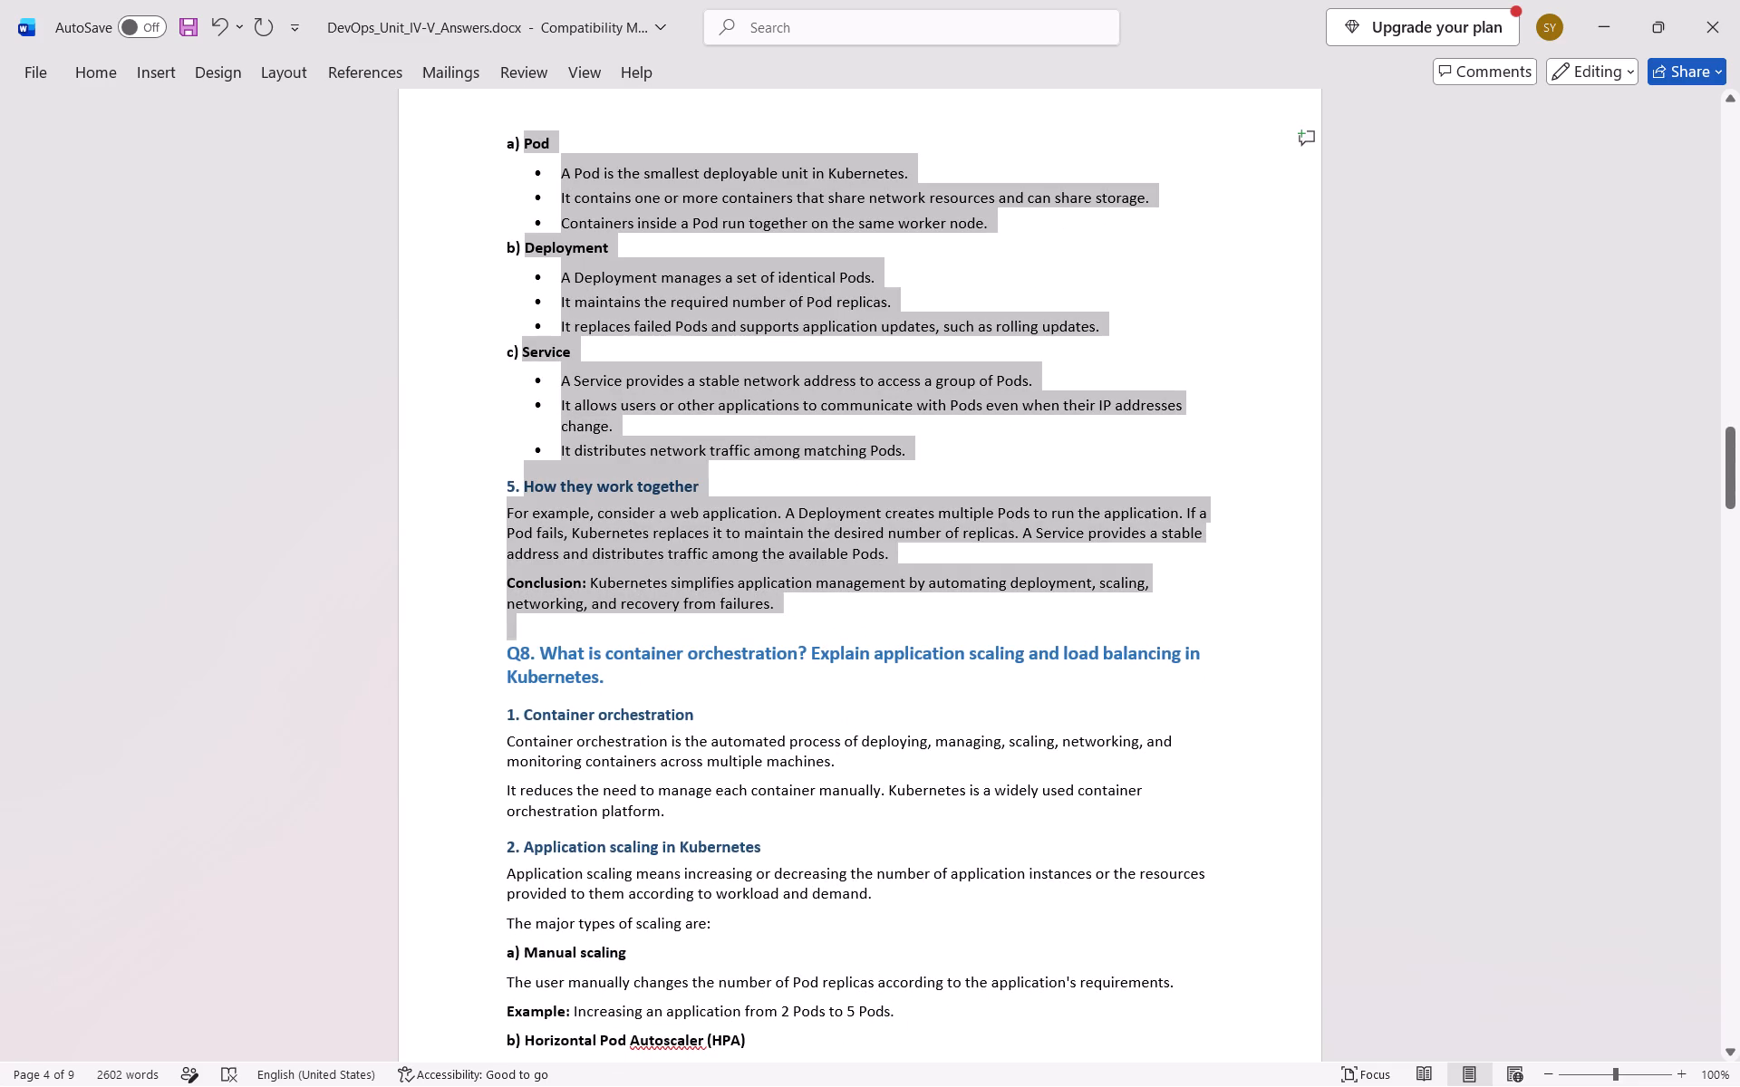
drag(789, 610, 780, 608)
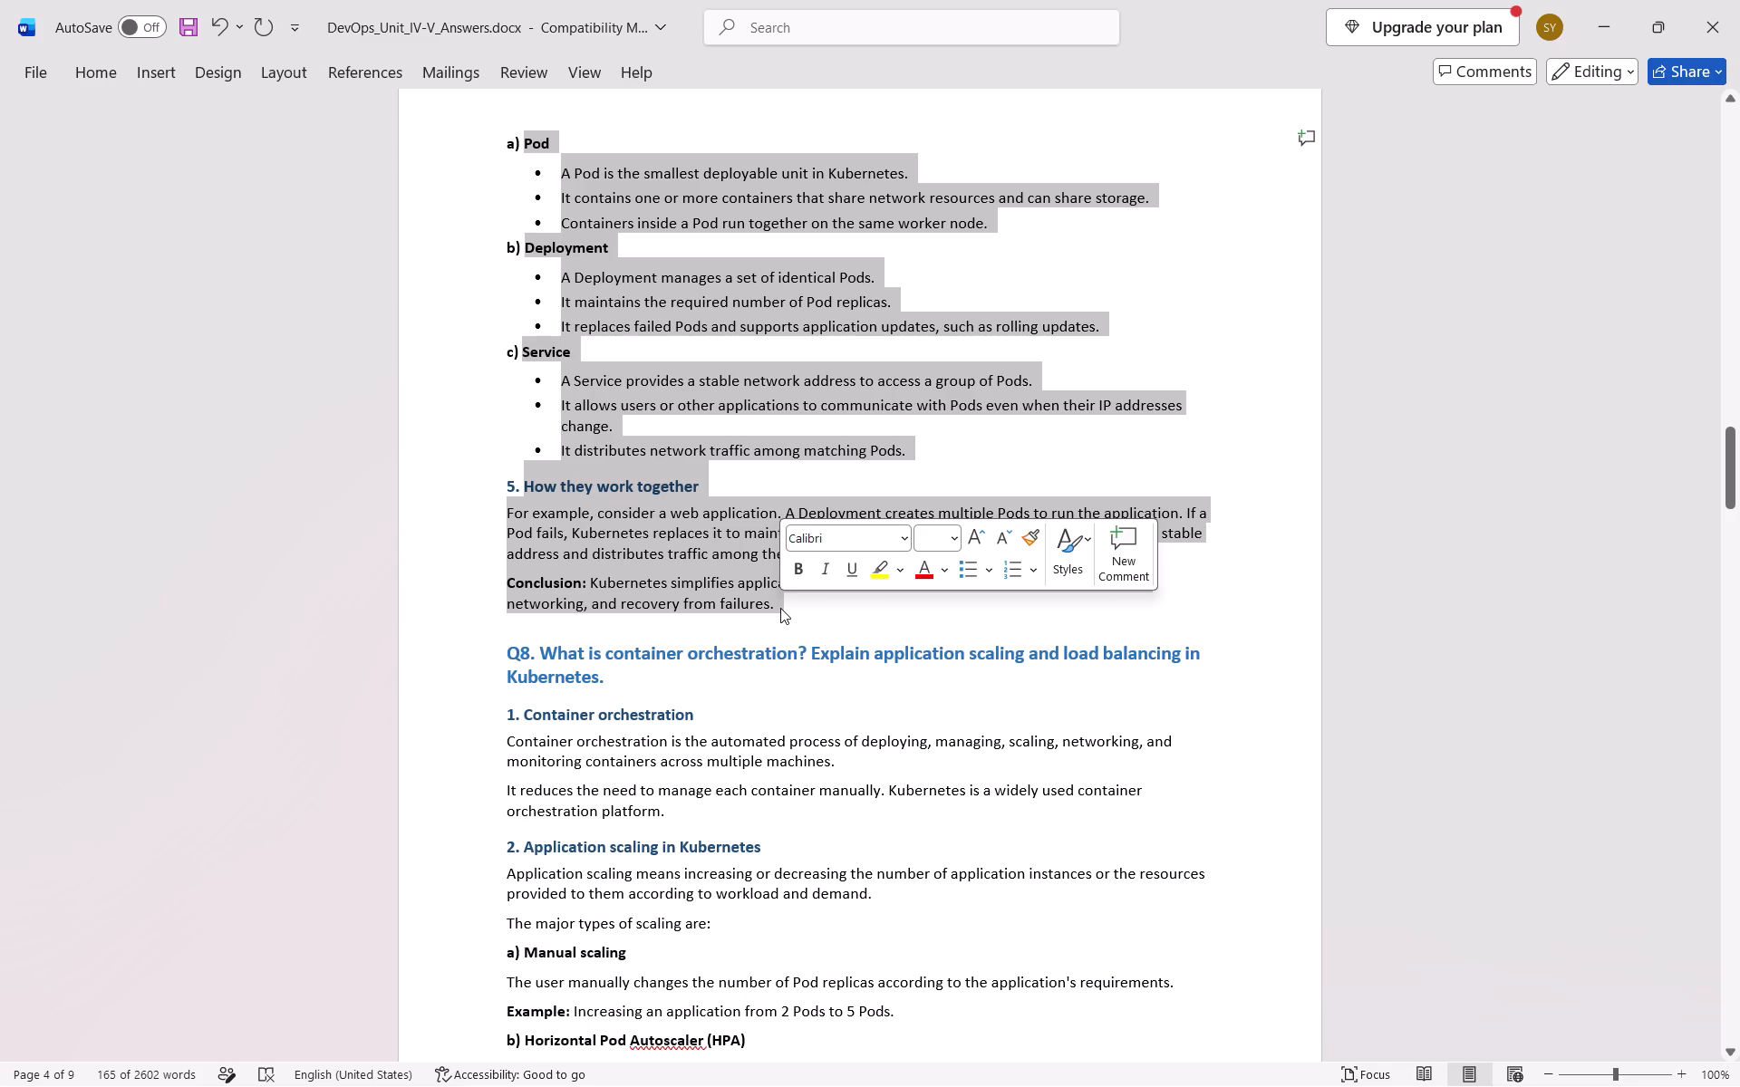
key(ctrl+x)
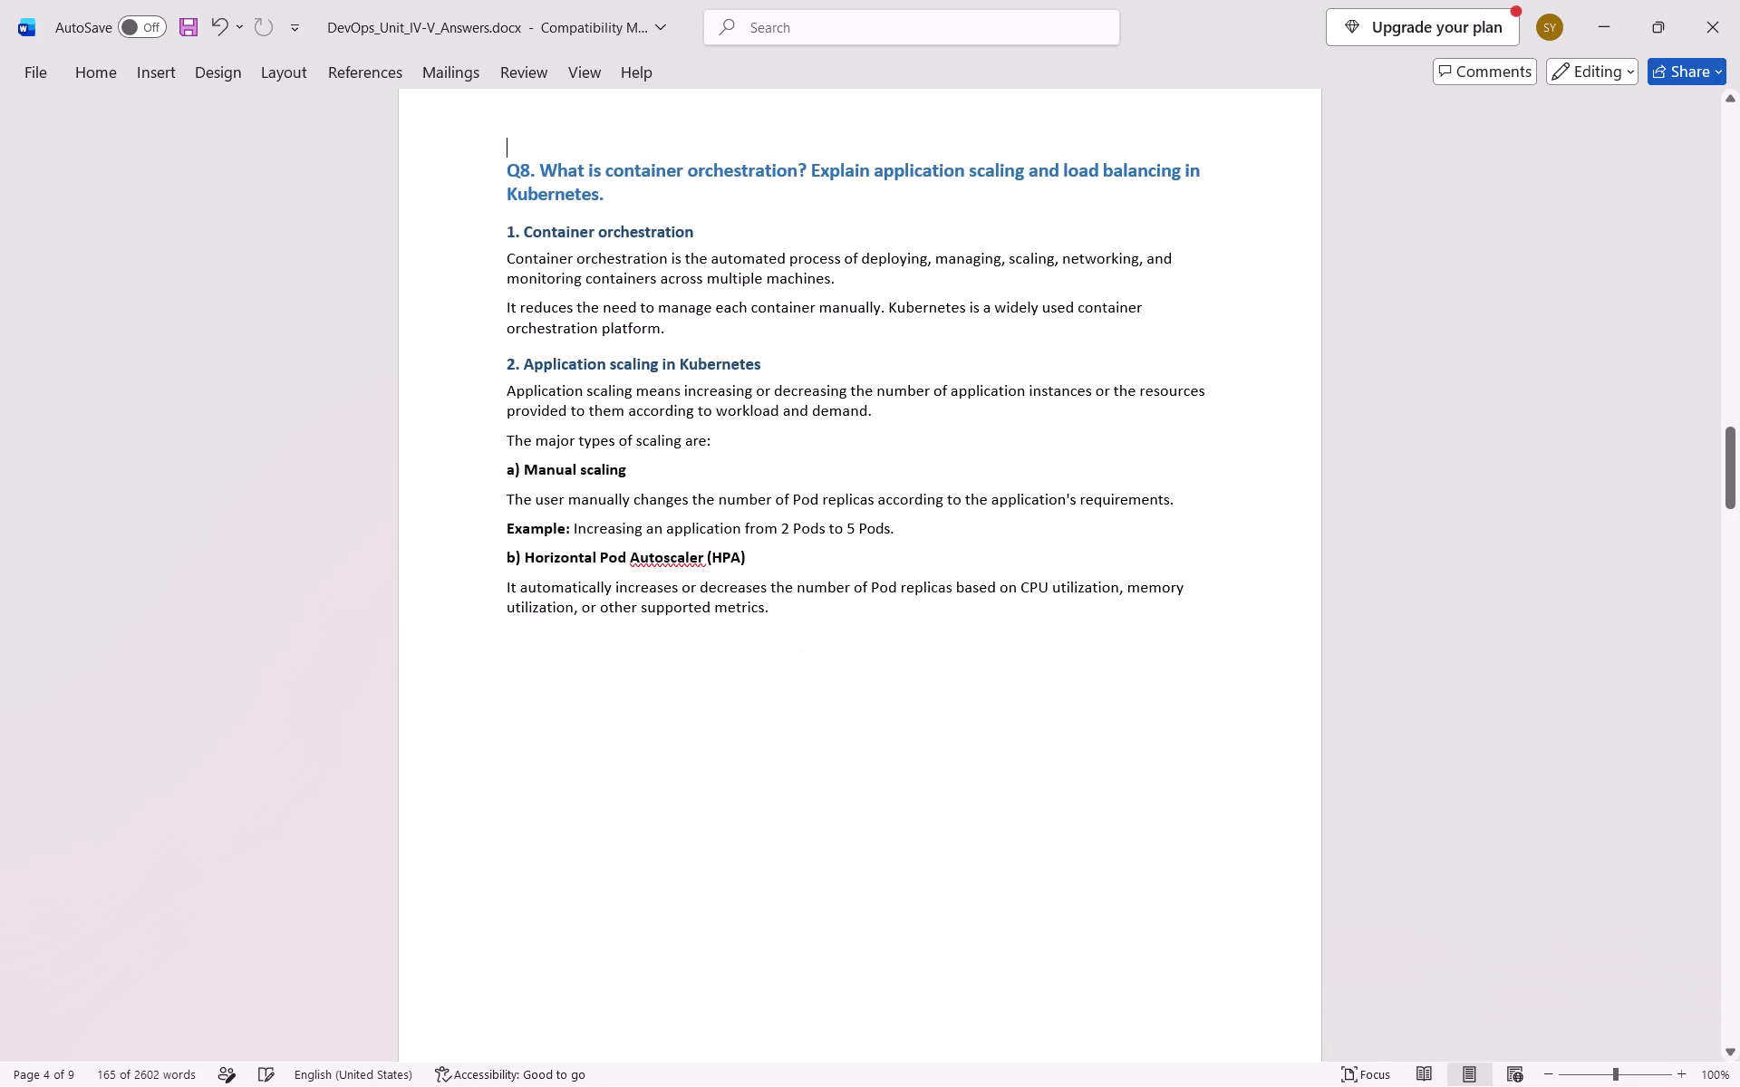
scroll(780, 608, up, 1)
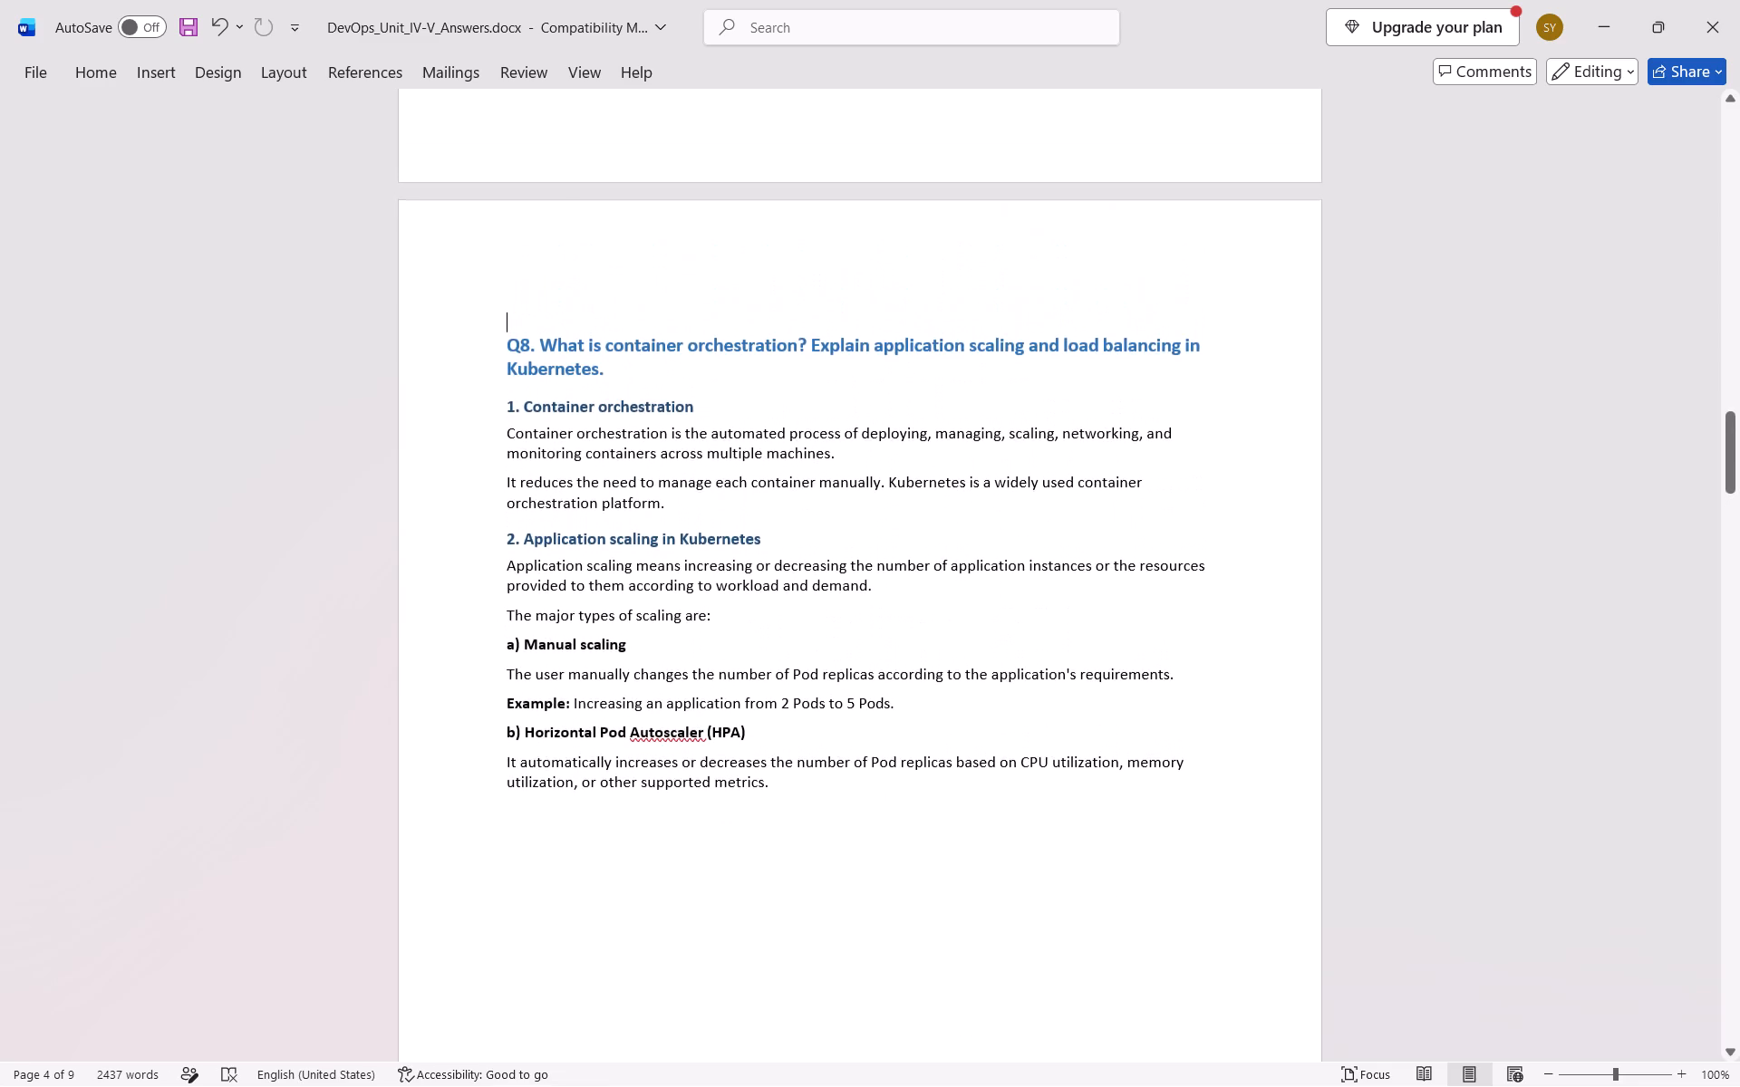
key(BackSpace)
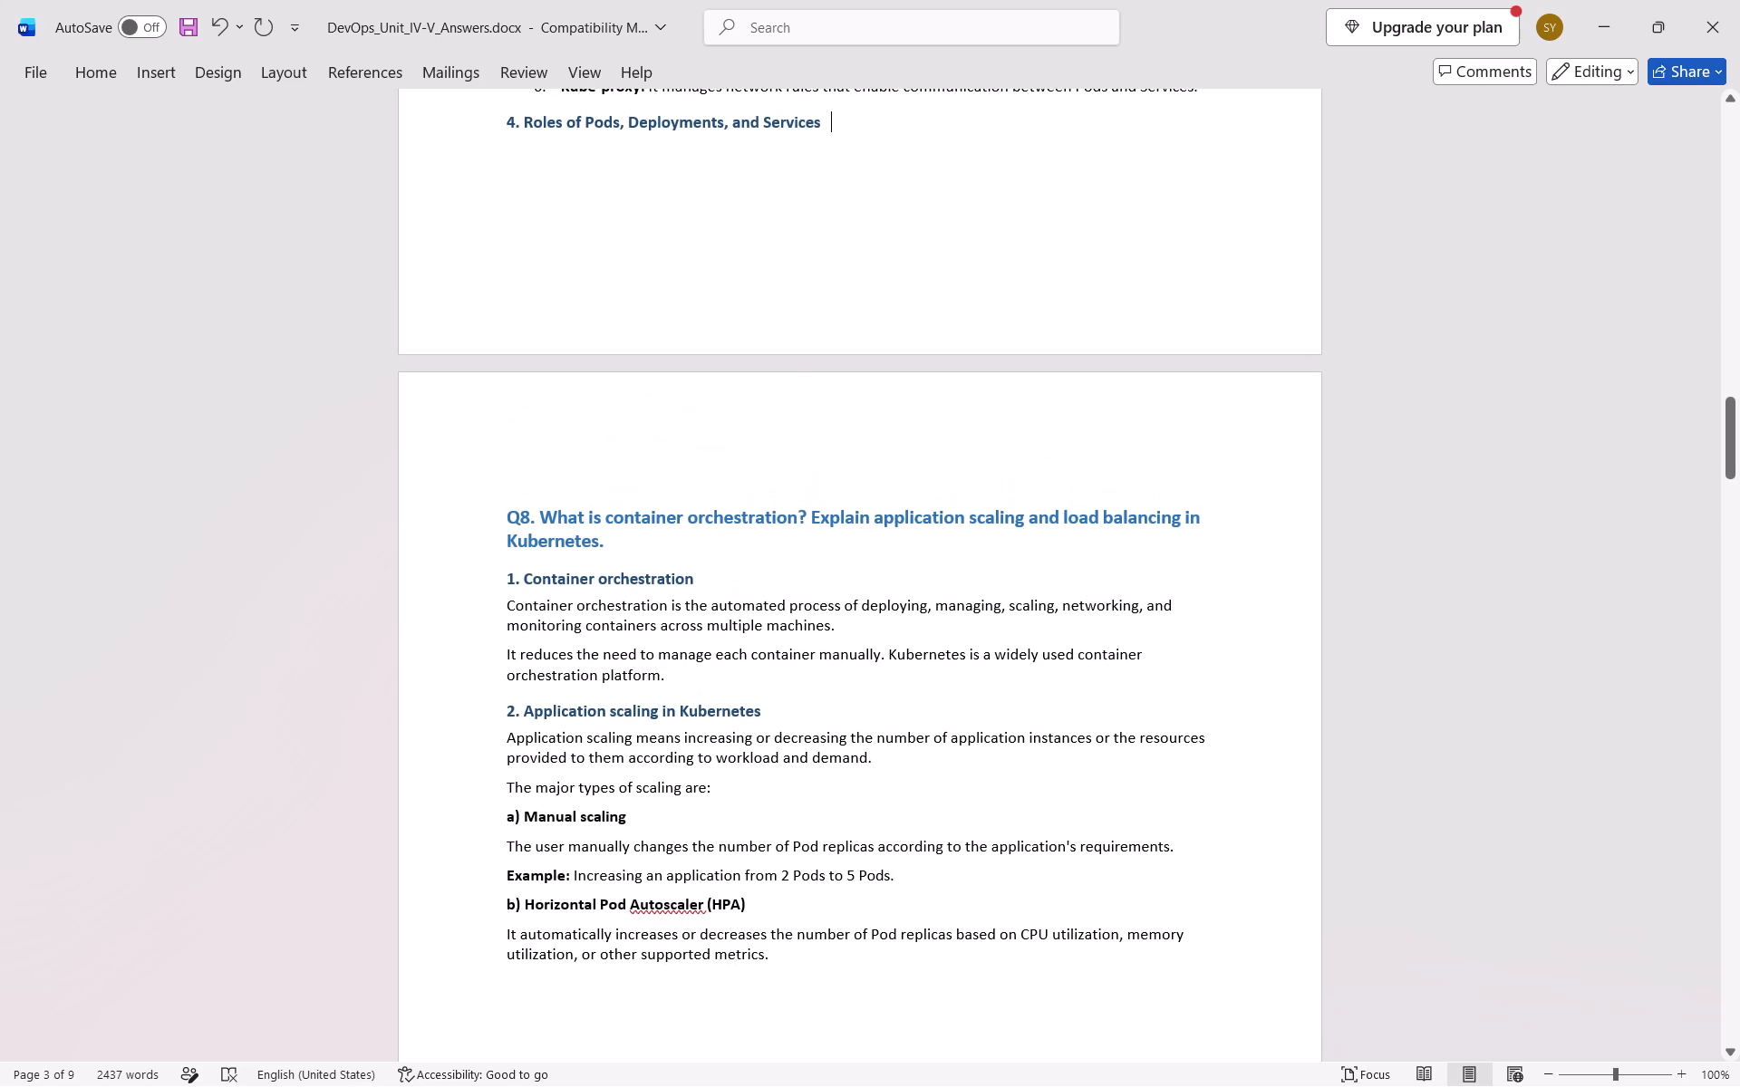
key(shift+Return)
key(ctrl+v)
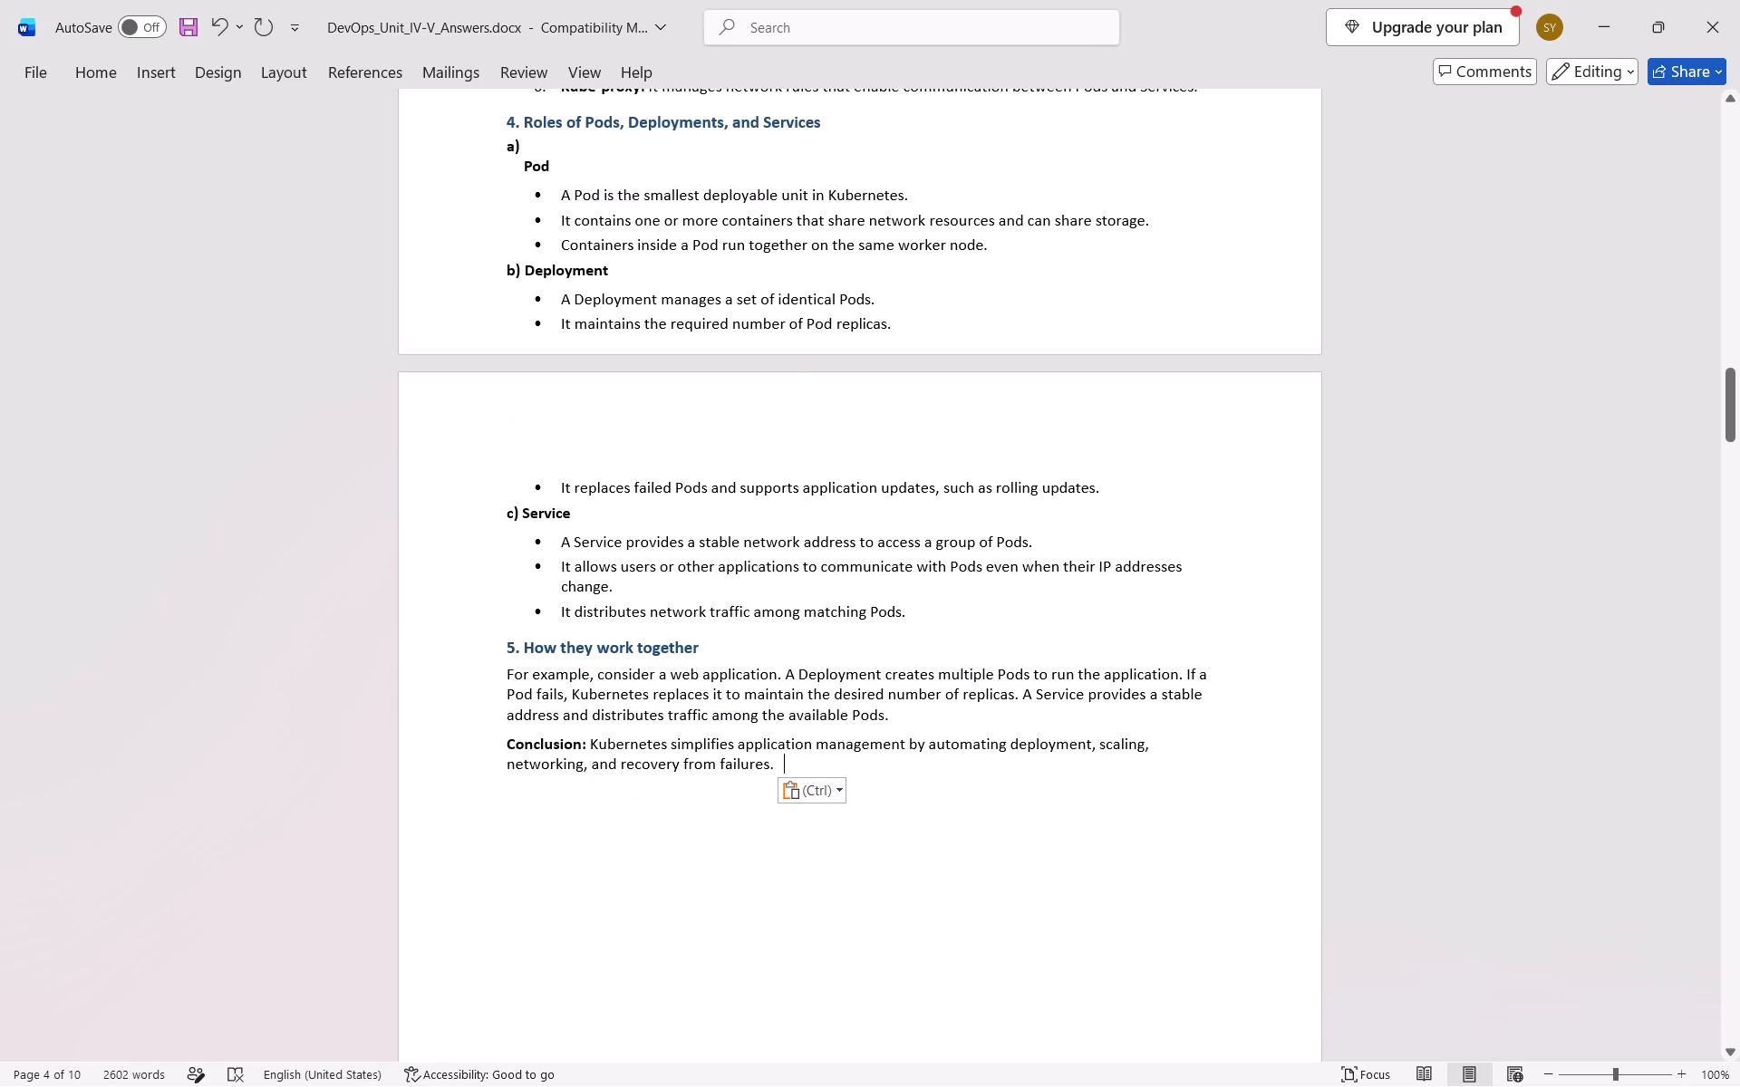
Remove bold from the Q7 question heading and reduce its font size by two steps.
scroll(780, 608, up, 1)
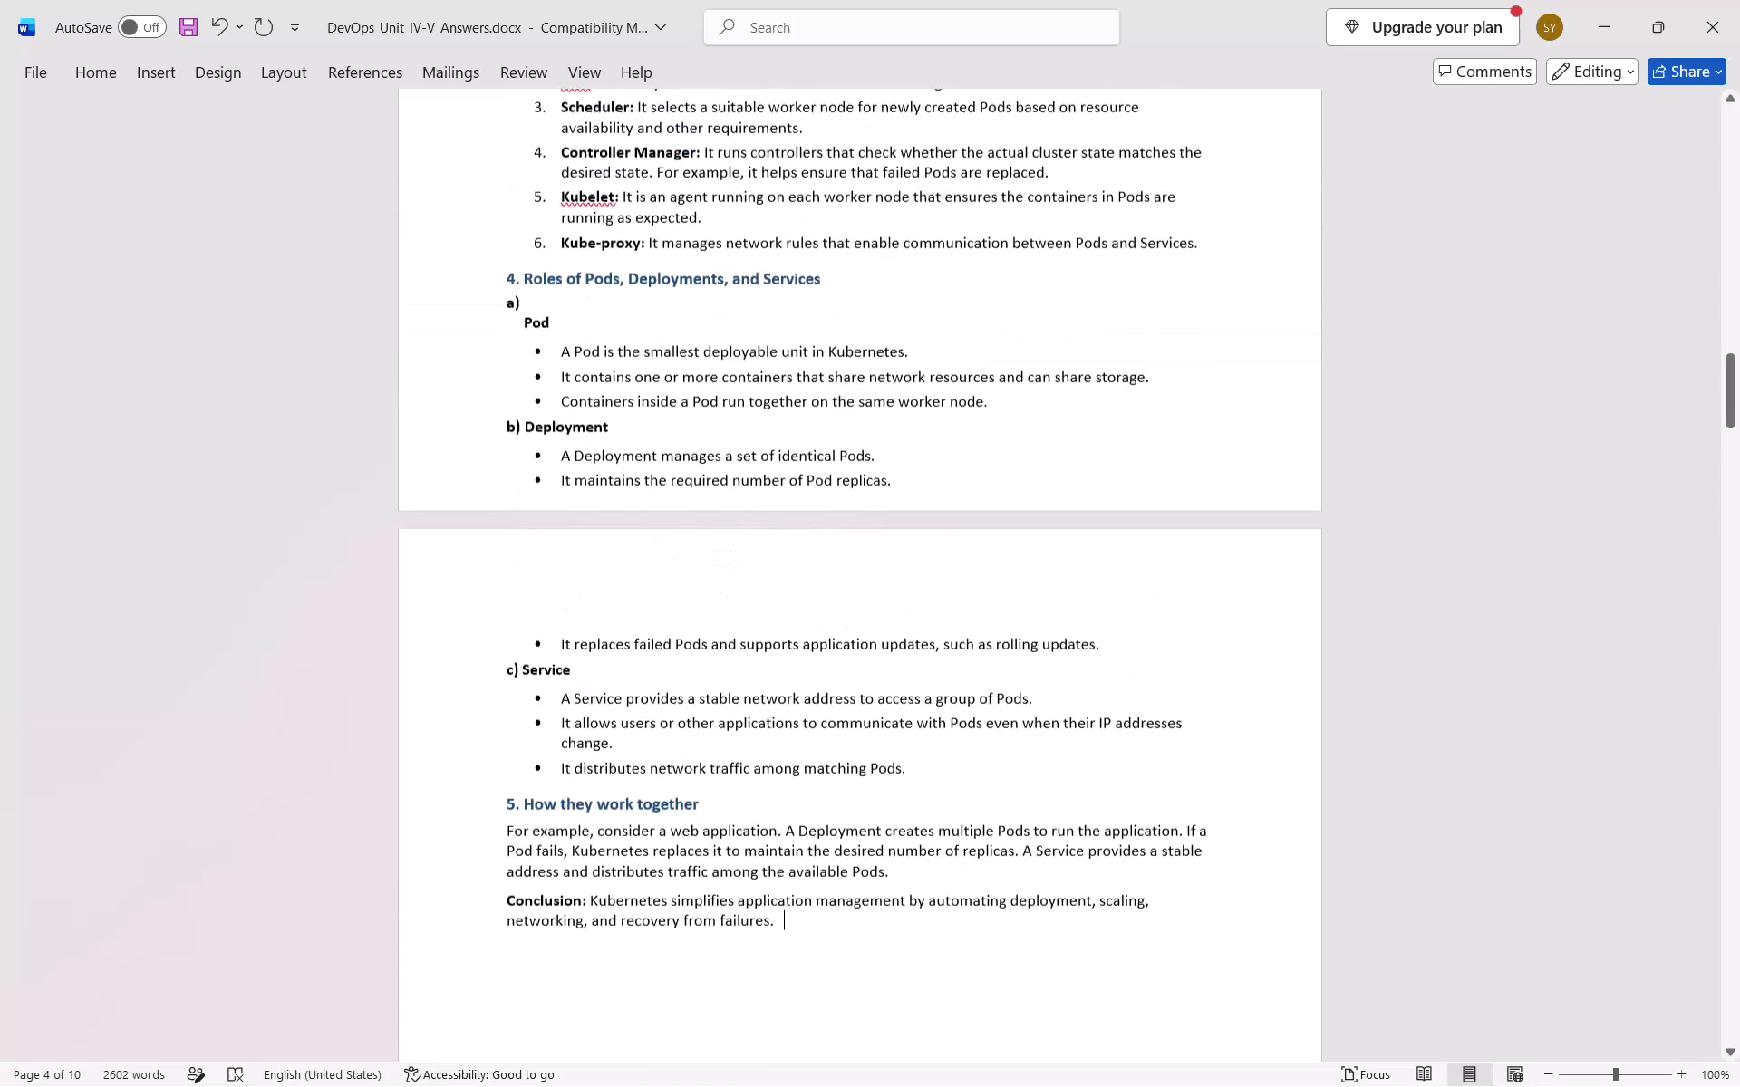
scroll(780, 608, up, 3)
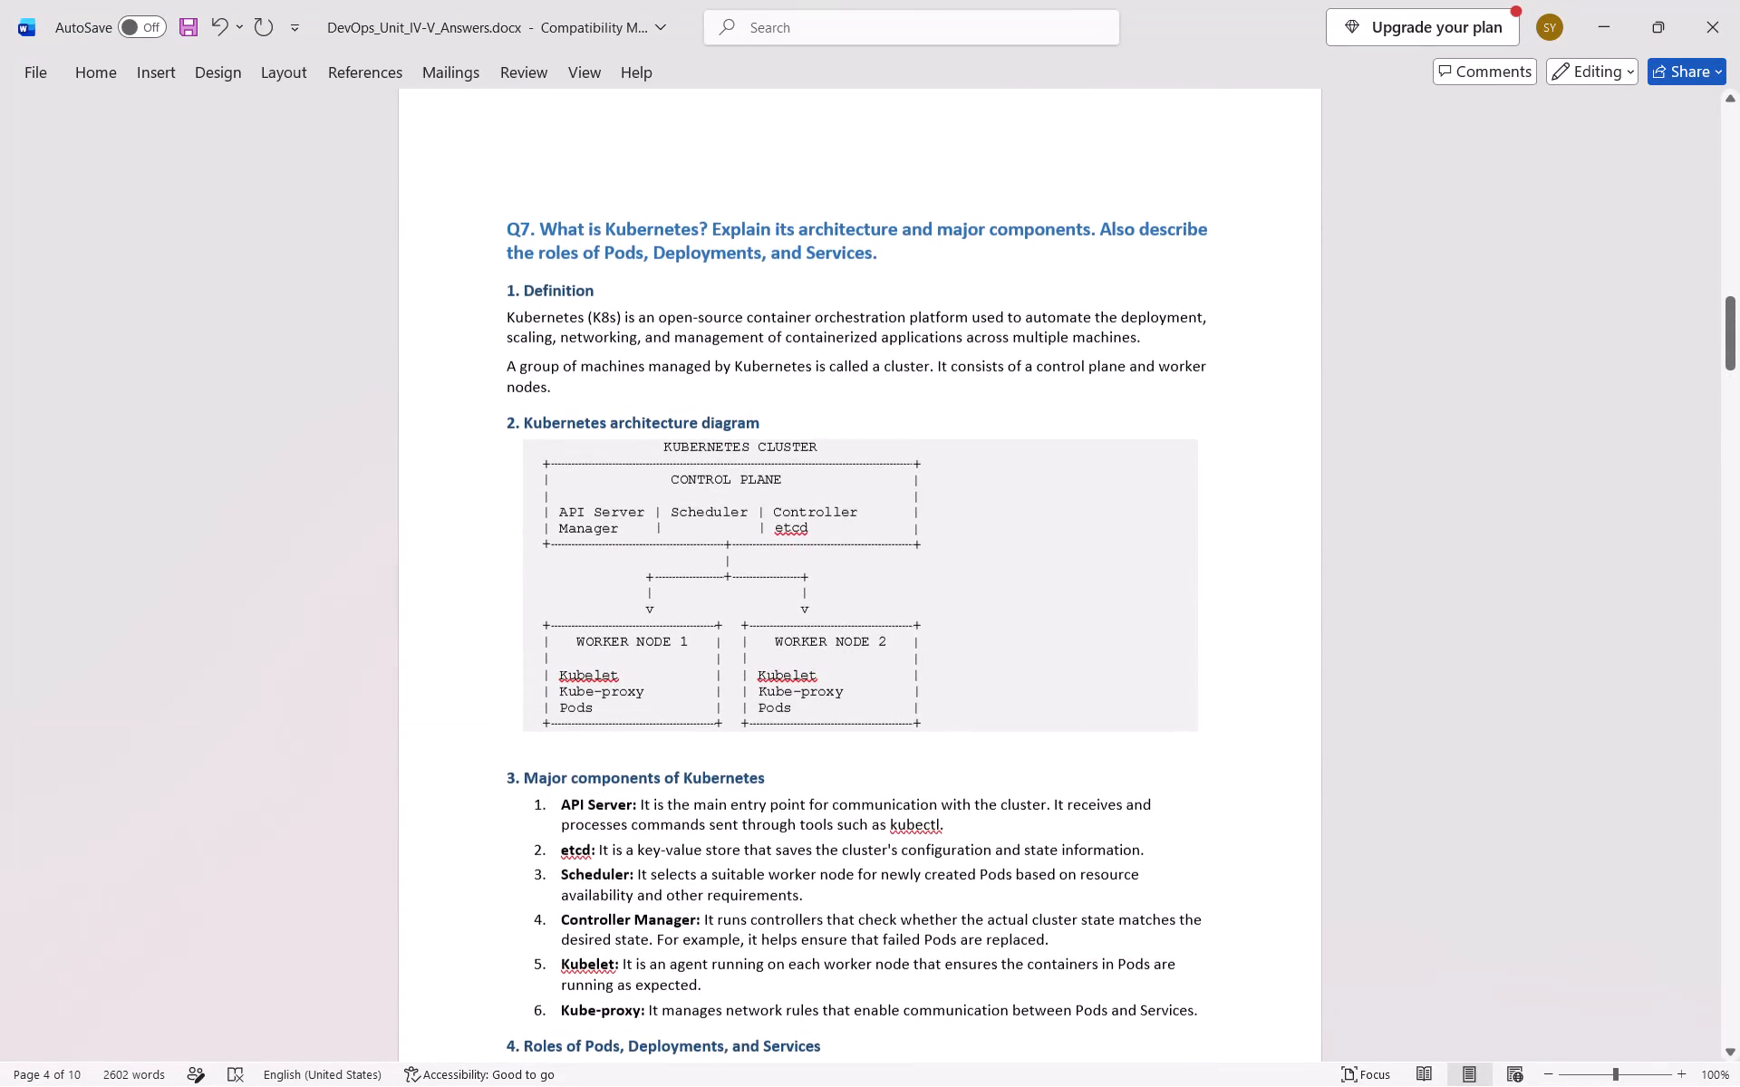
scroll(1008, 524, up, 1)
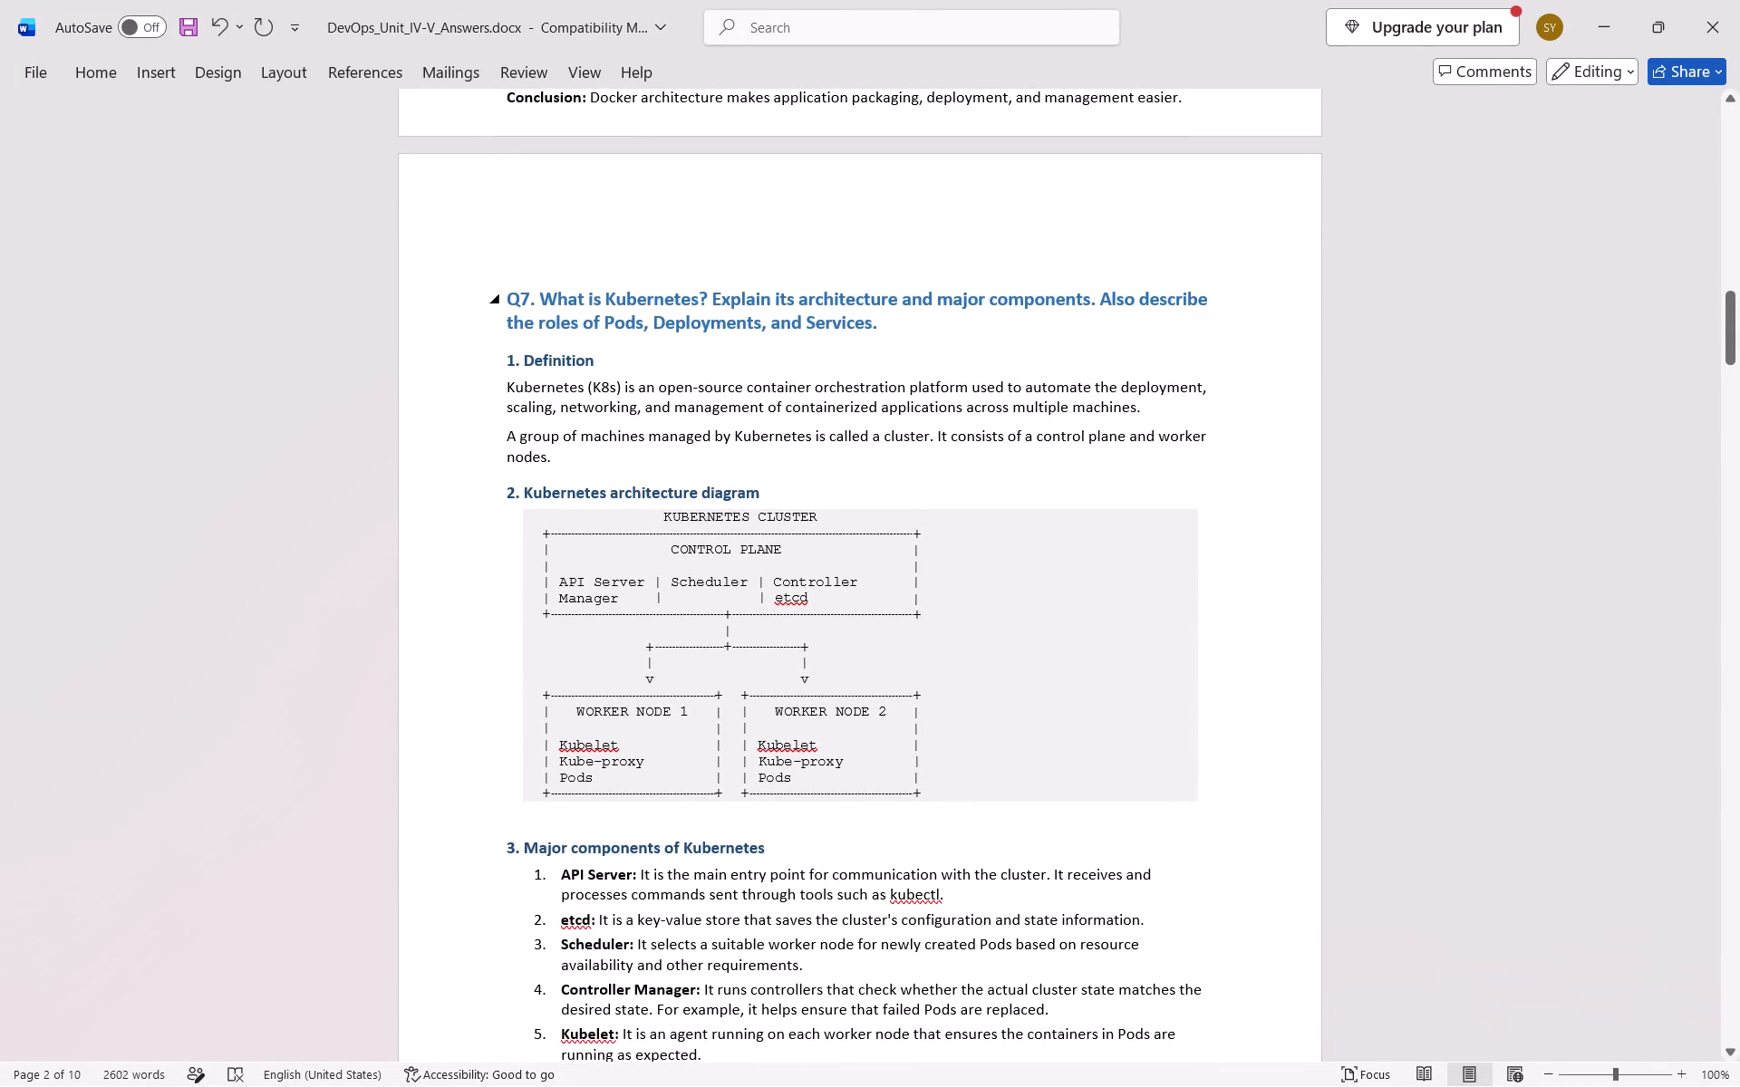
drag(506, 296, 873, 331)
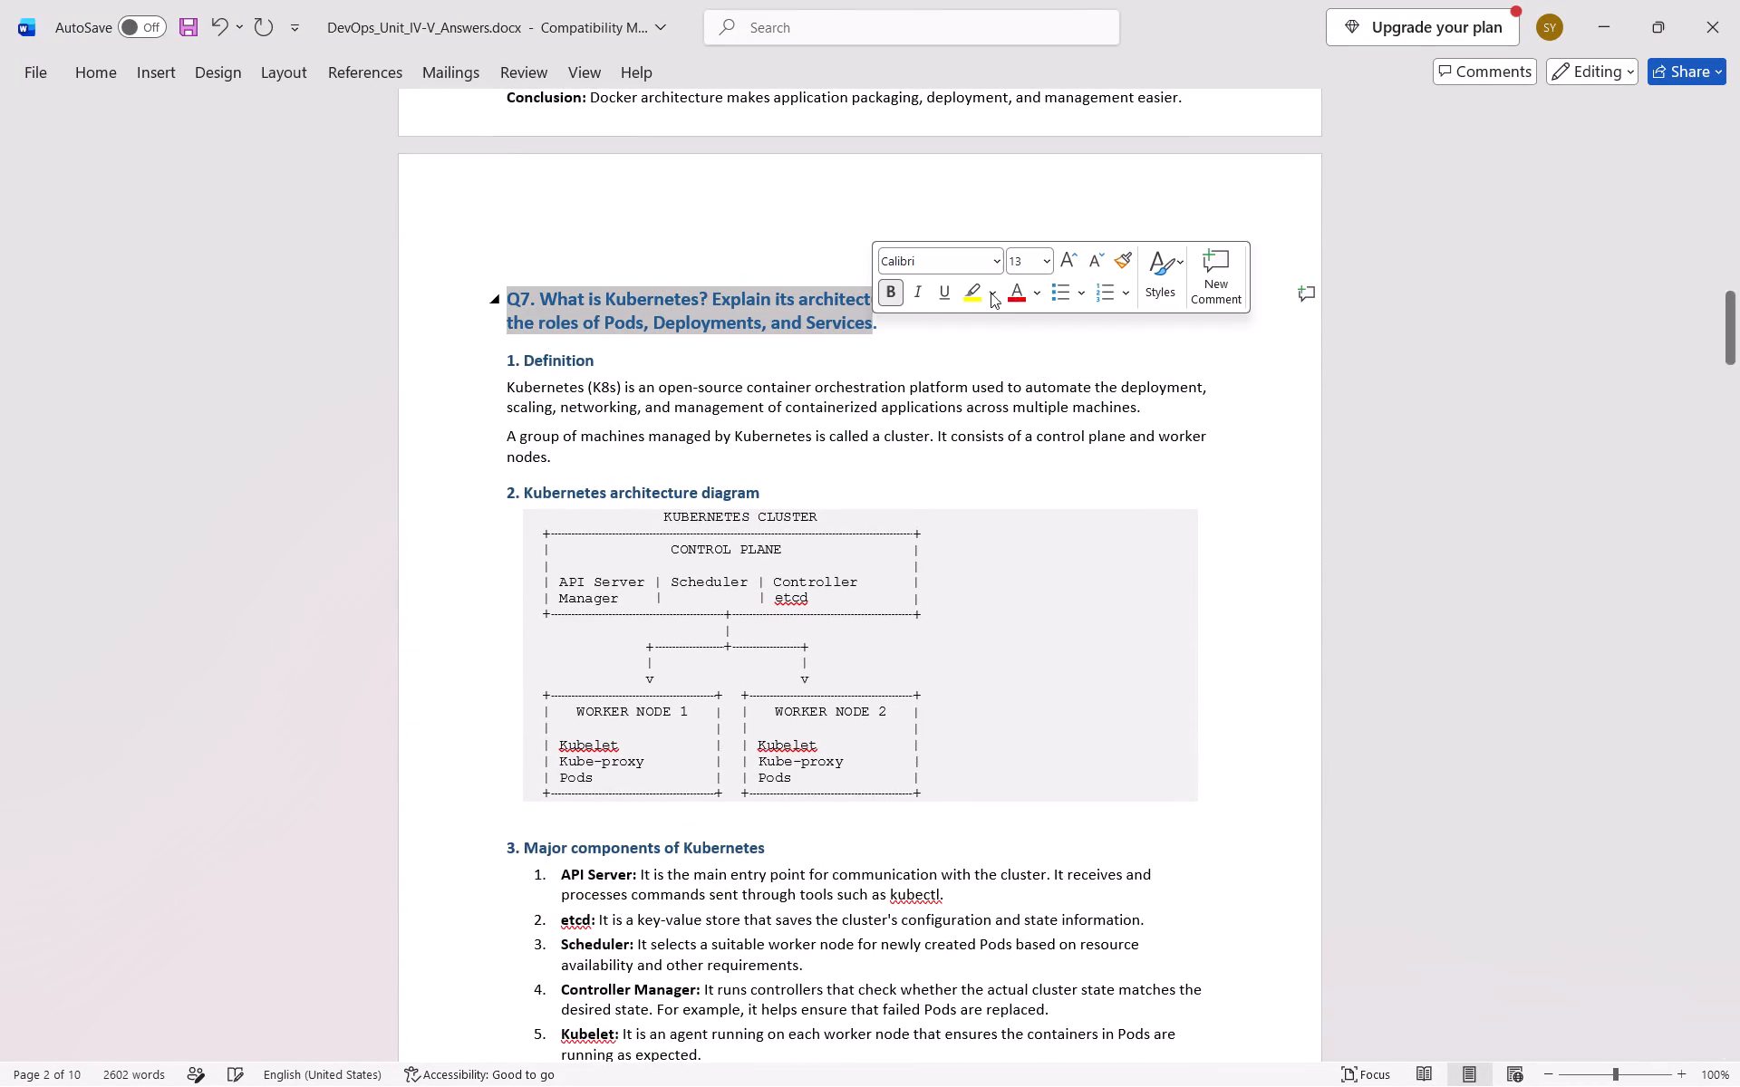
click(885, 295)
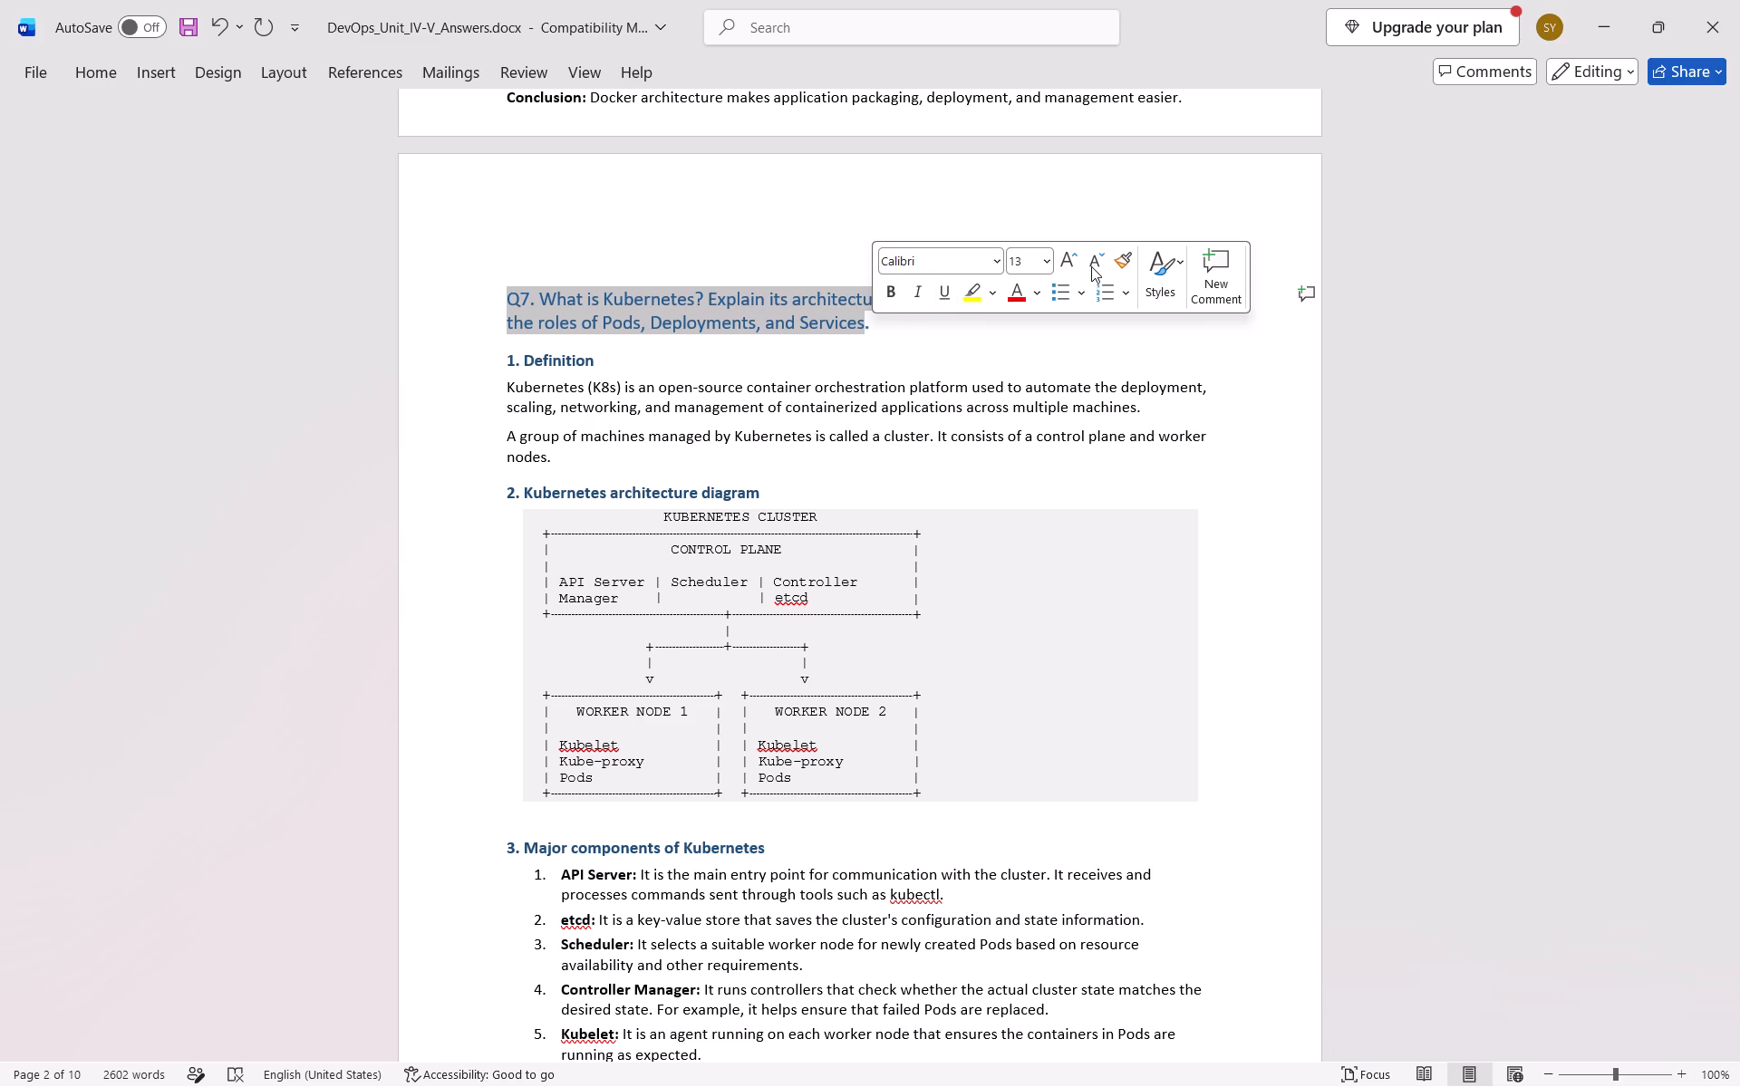
click(1094, 266)
click(1094, 266)
click(817, 361)
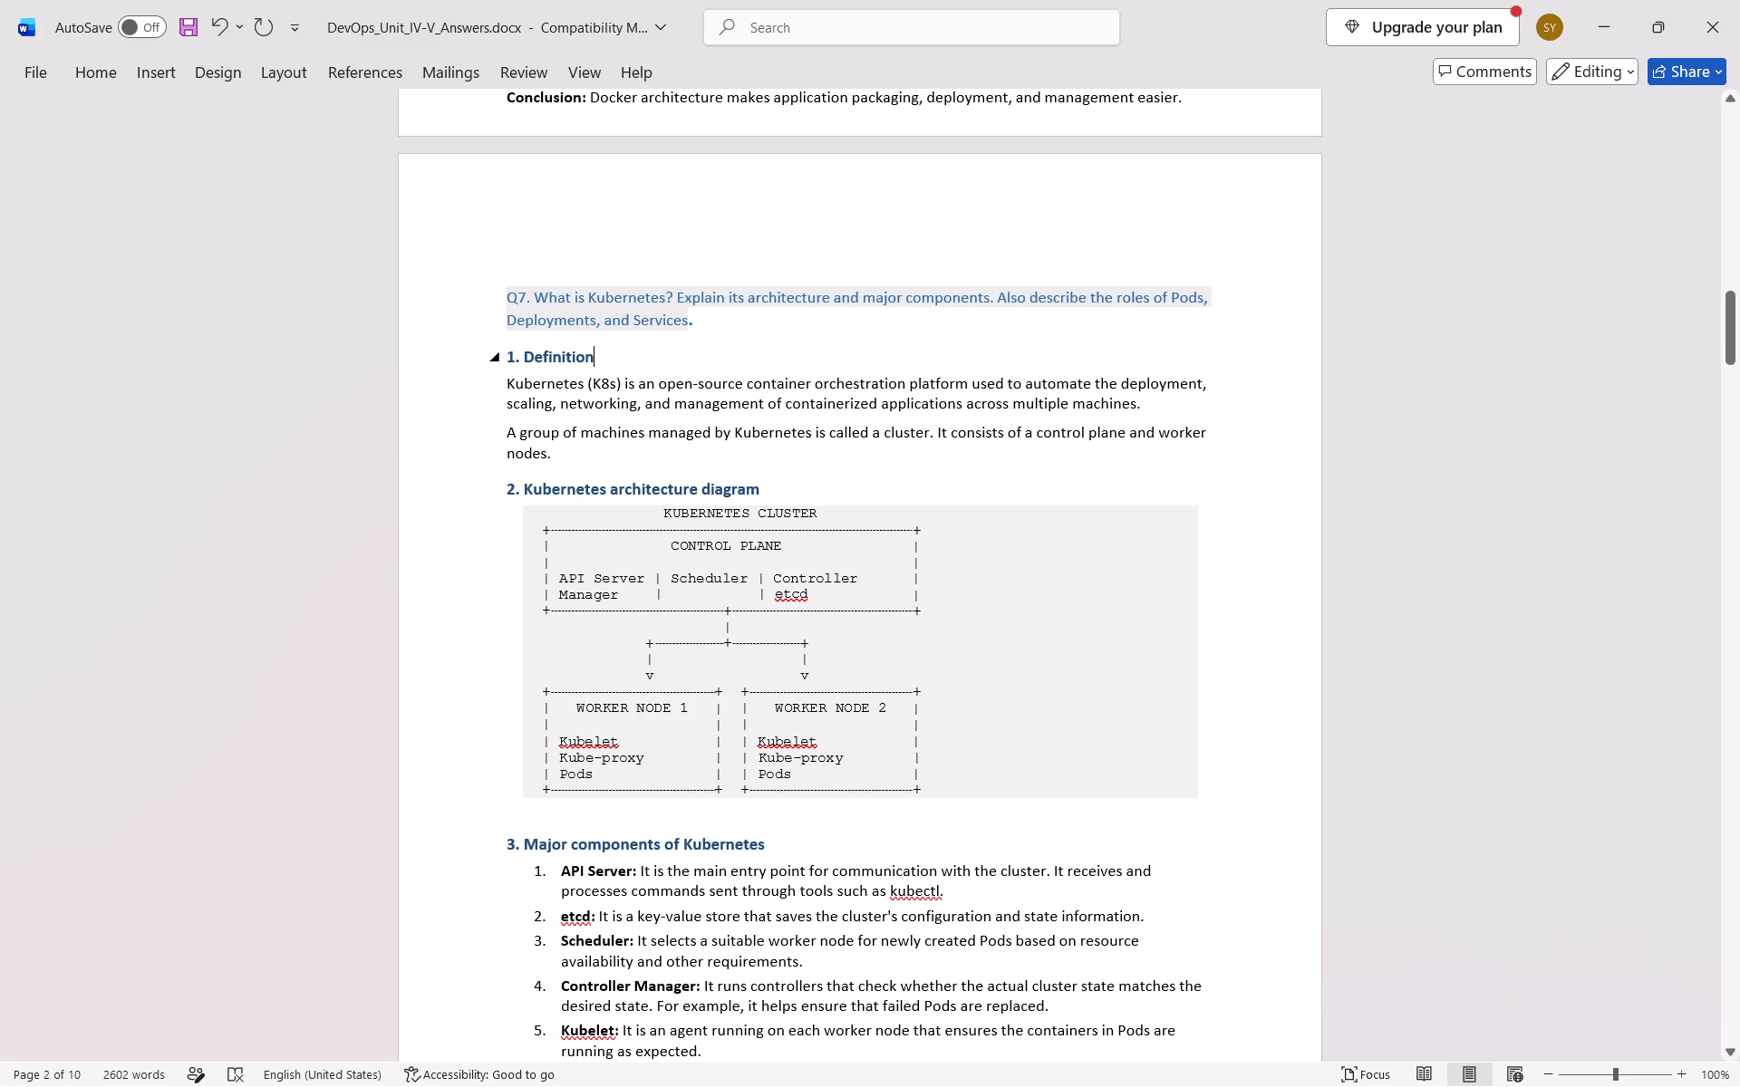
Remove the number from the Q7 "Definition" heading and attach it directly below the question heading with a line break.
click(517, 356)
key(Right)
key(backslash)
key(BackSpace)
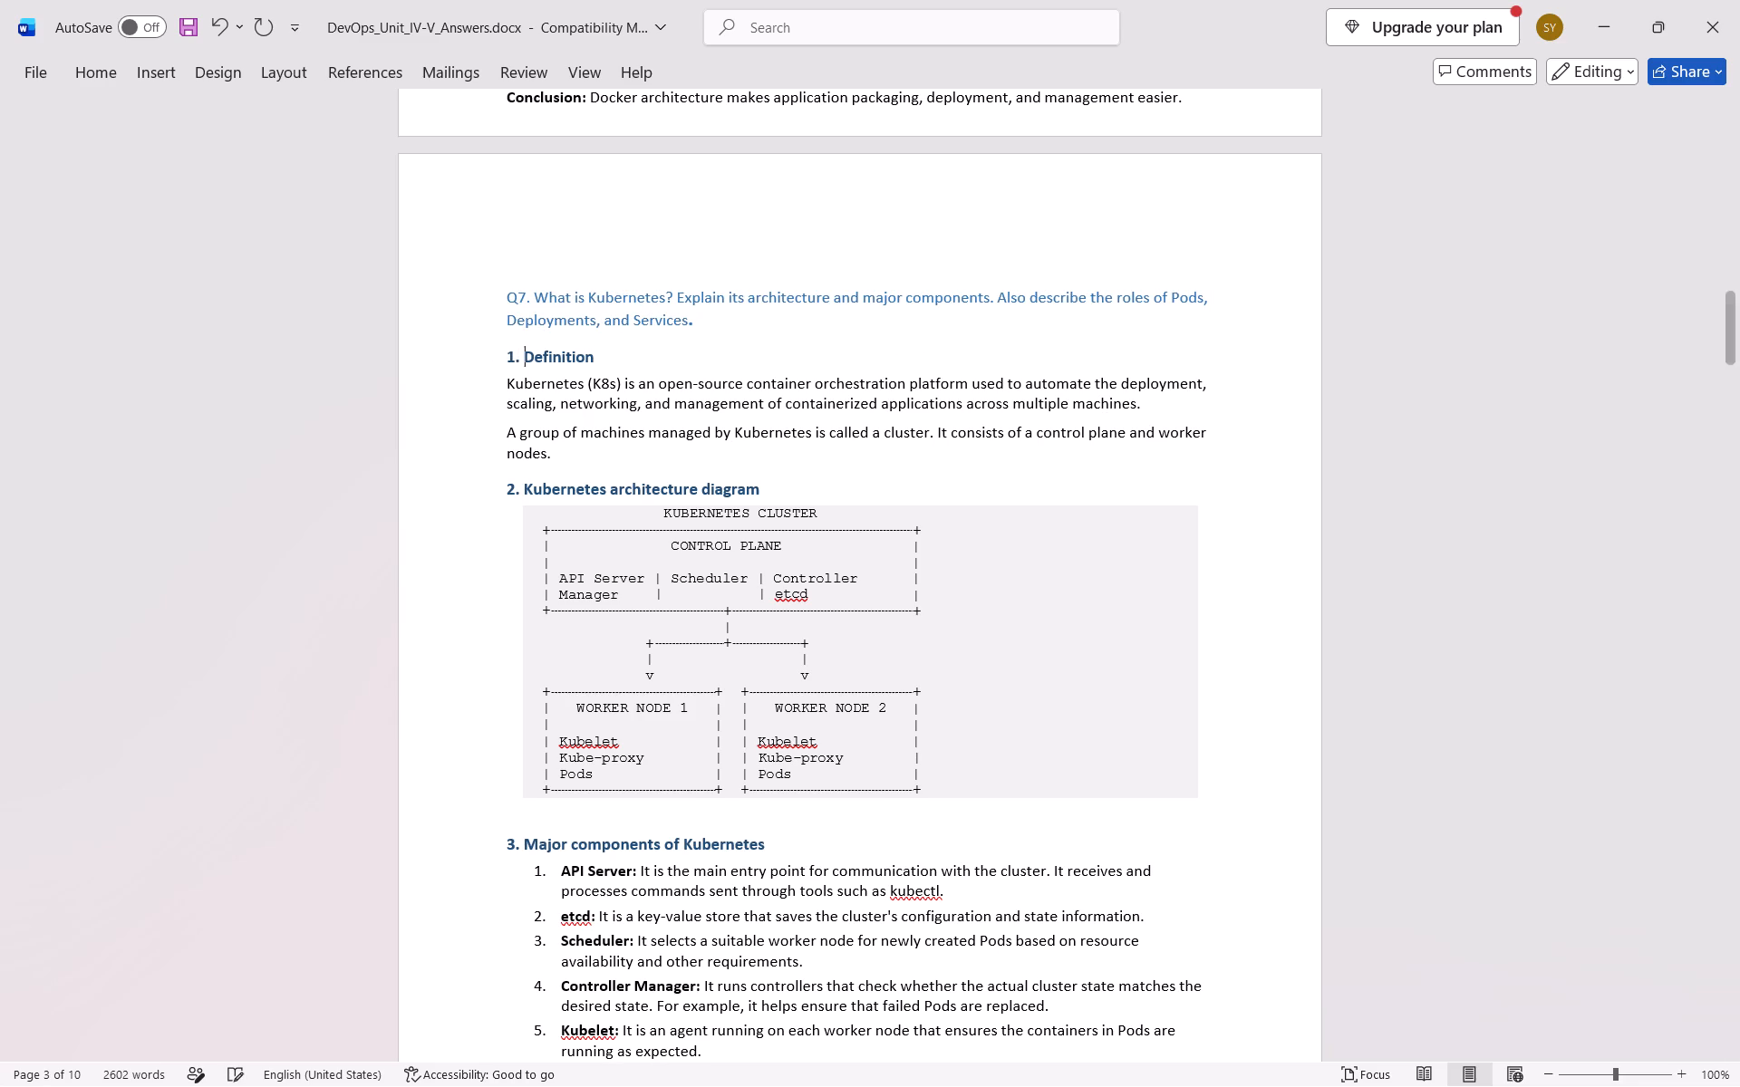
key(BackSpace)
key(BackSpace)
key(BackSpace)
key(BackSpace)
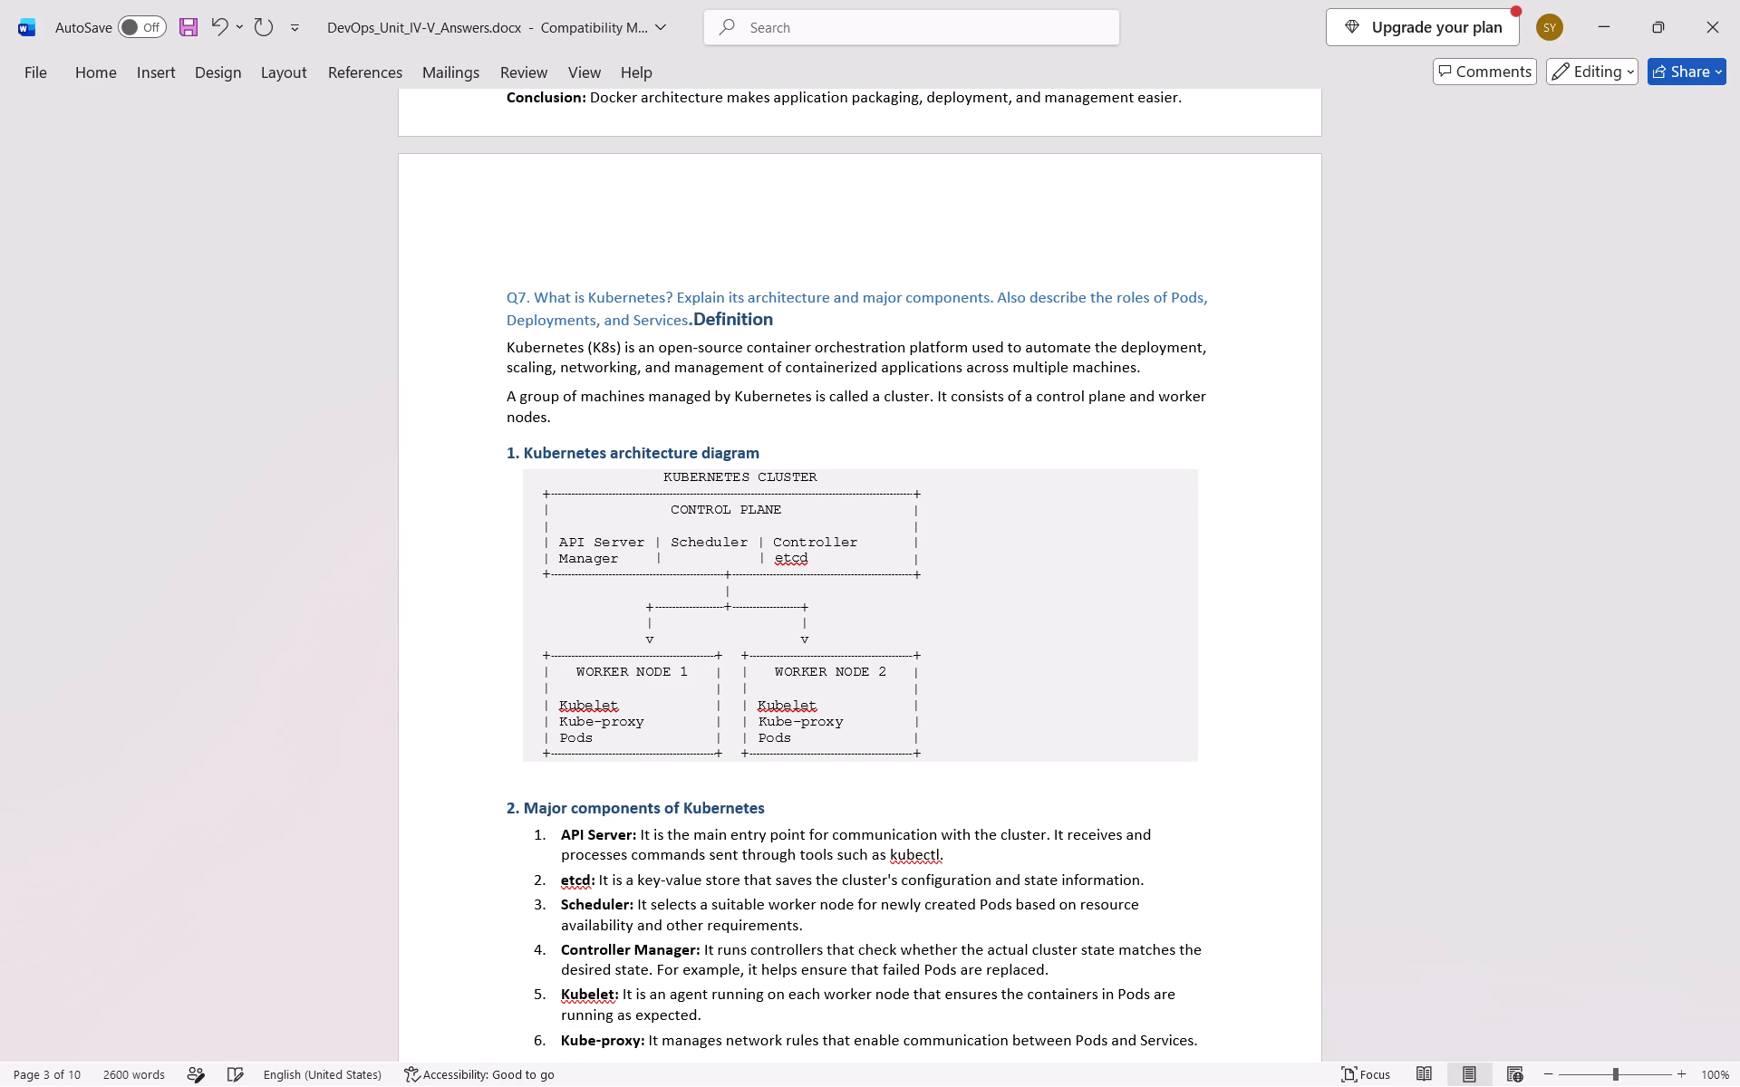
key(shift+Return)
Attach the two Kubernetes definition paragraphs directly beneath the "Definition" heading, replacing the paragraph breaks with line breaks.
key(Down)
key(BackSpace)
key(shift+Return)
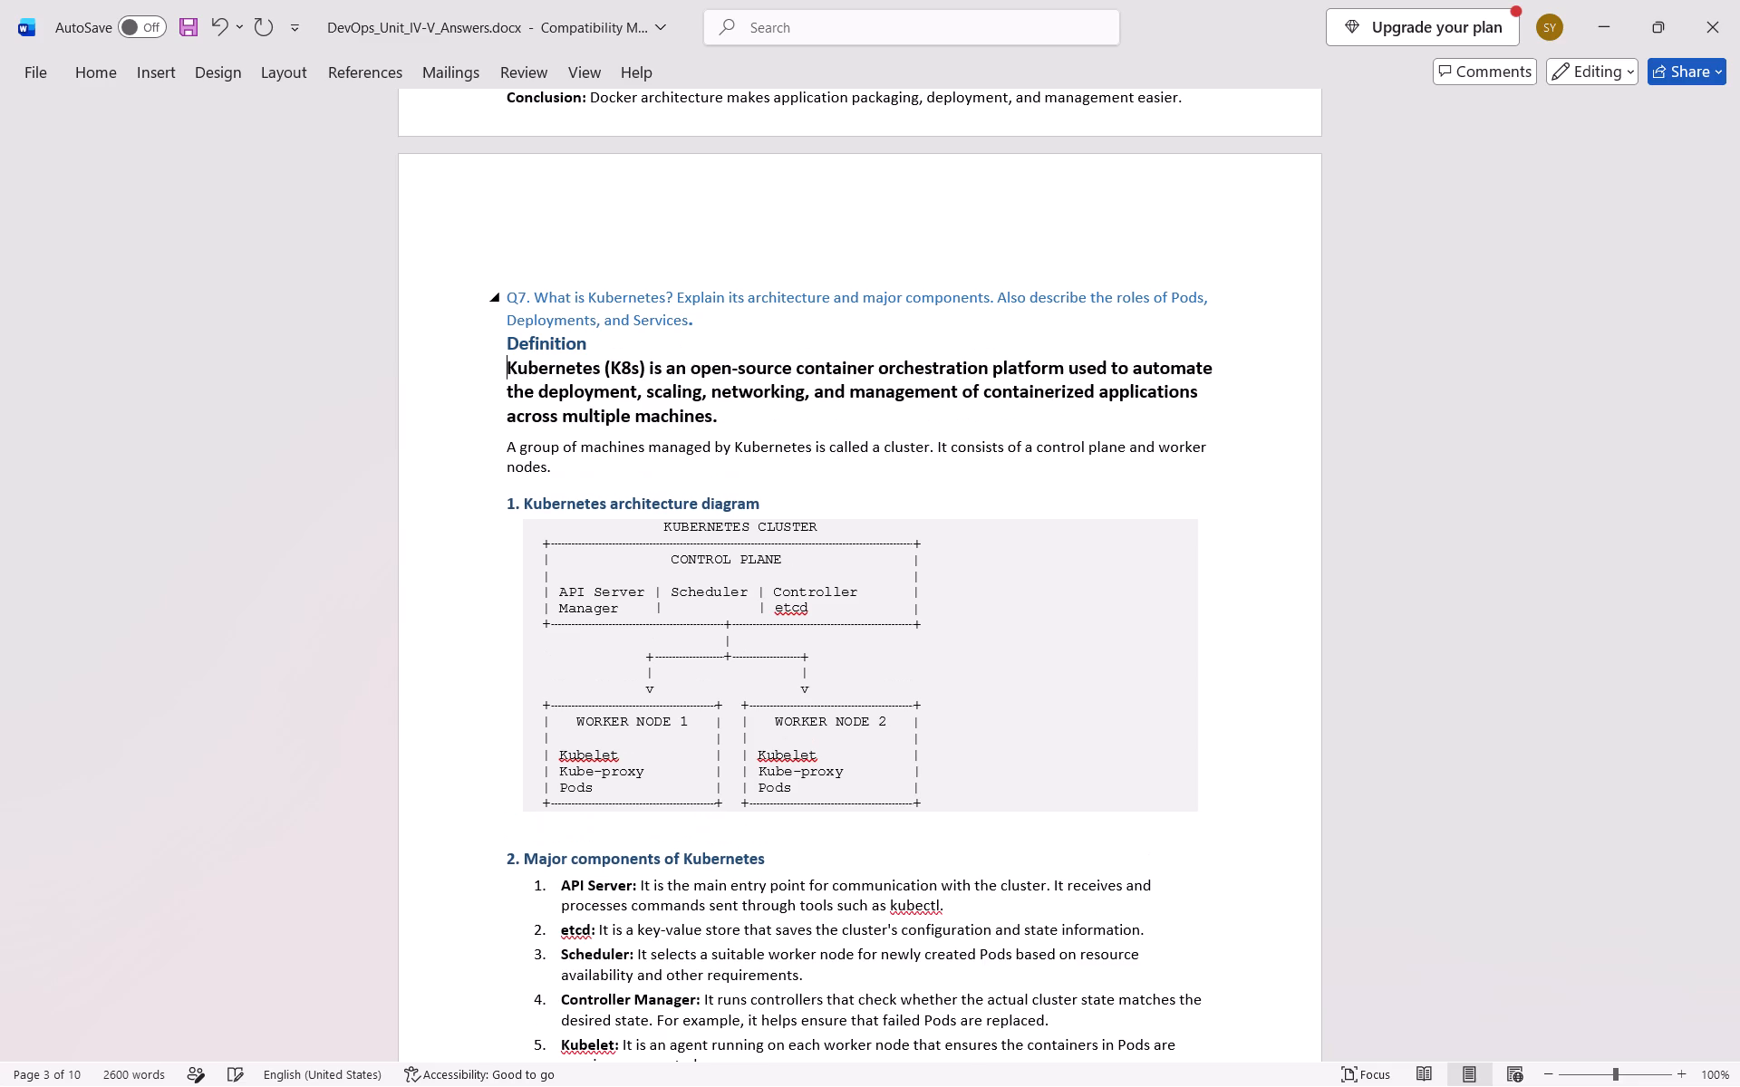
key(Down)
key(Down)
key(Down)
key(BackSpace)
key(shift+Return)
Remove the number from the "Kubernetes architecture diagram" heading and attach it below the definition text with a line break.
key(Down)
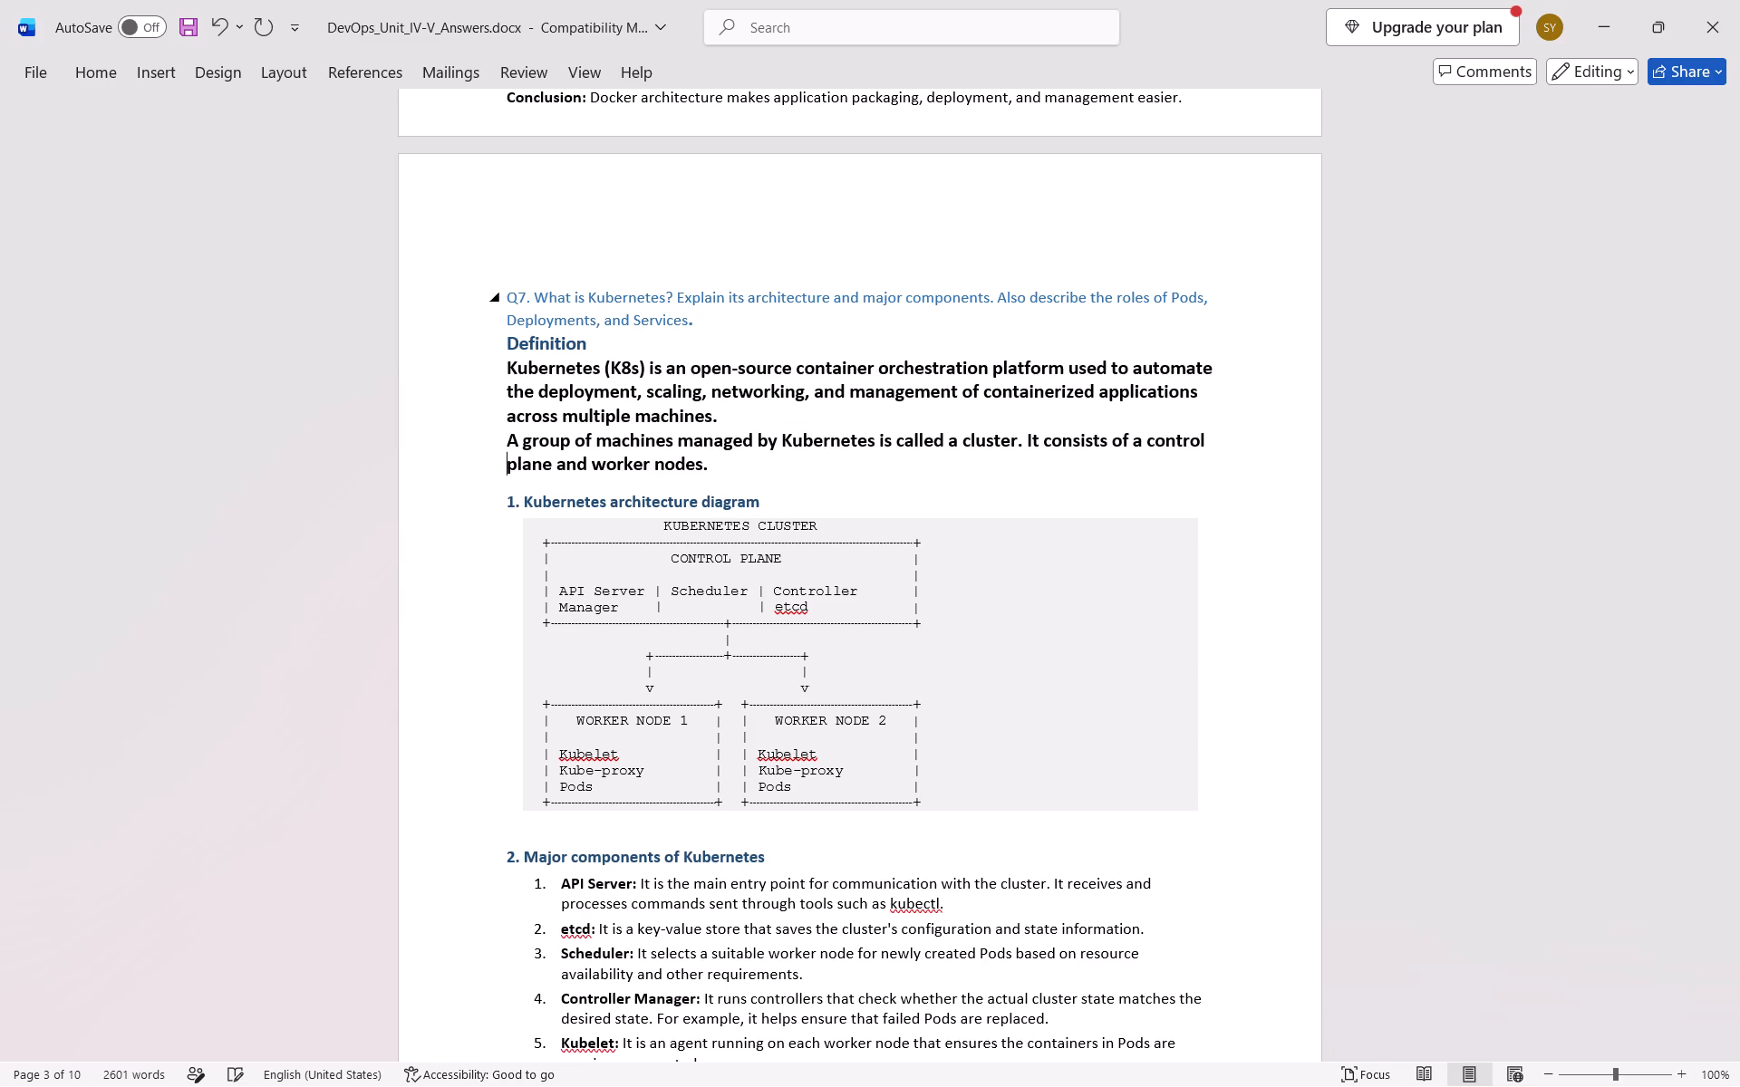
key(Down)
key(BackSpace)
key(BackSpace)
key(BackSpace)
key(BackSpace)
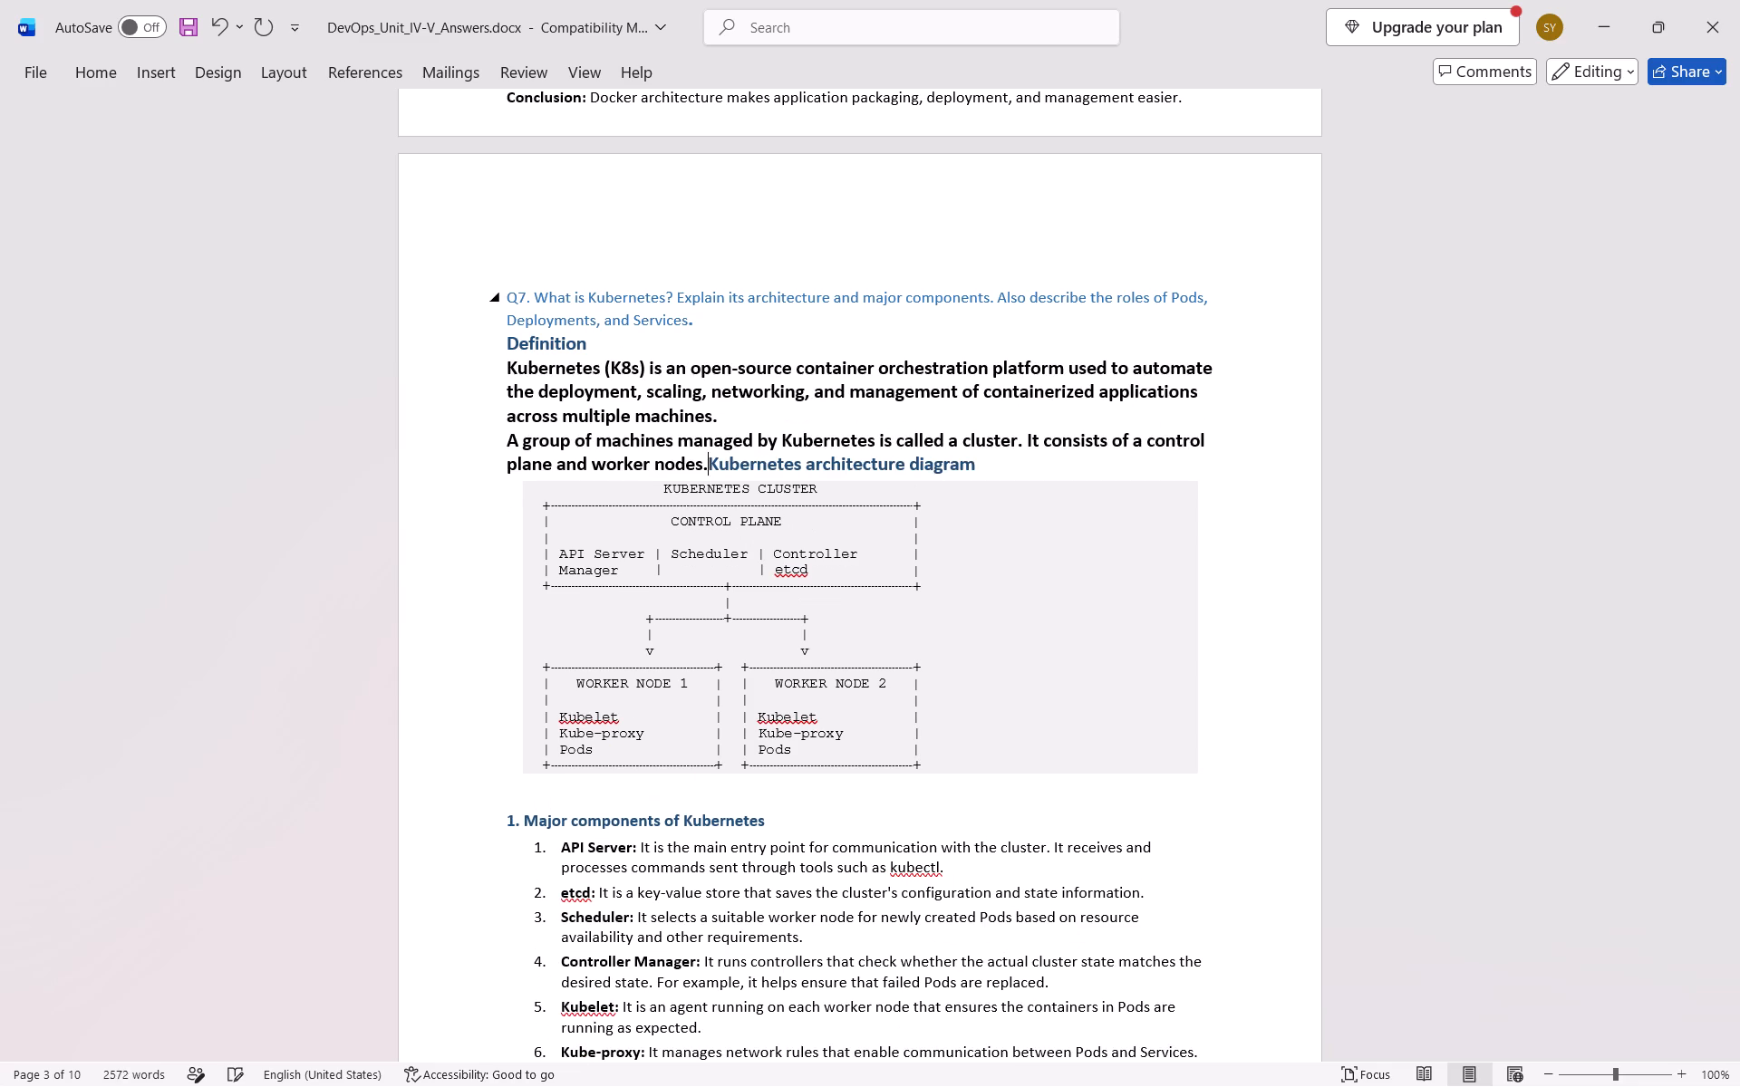
key(shift+Return)
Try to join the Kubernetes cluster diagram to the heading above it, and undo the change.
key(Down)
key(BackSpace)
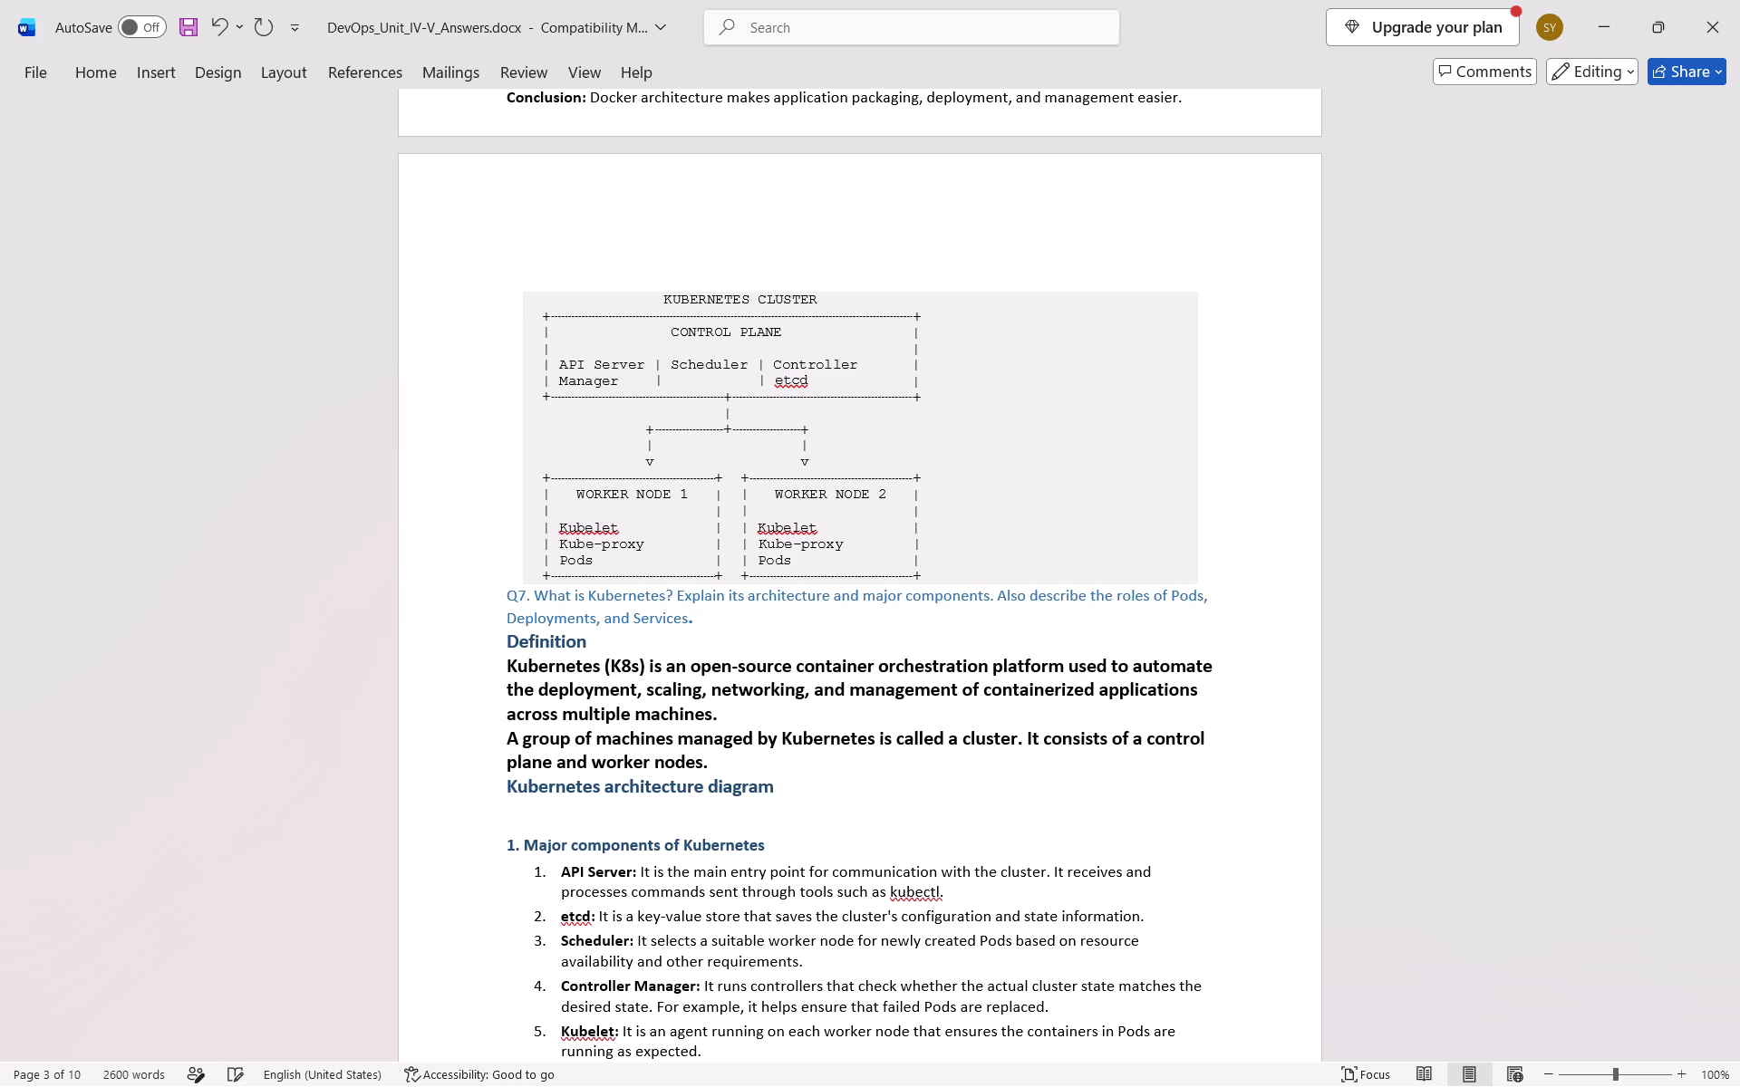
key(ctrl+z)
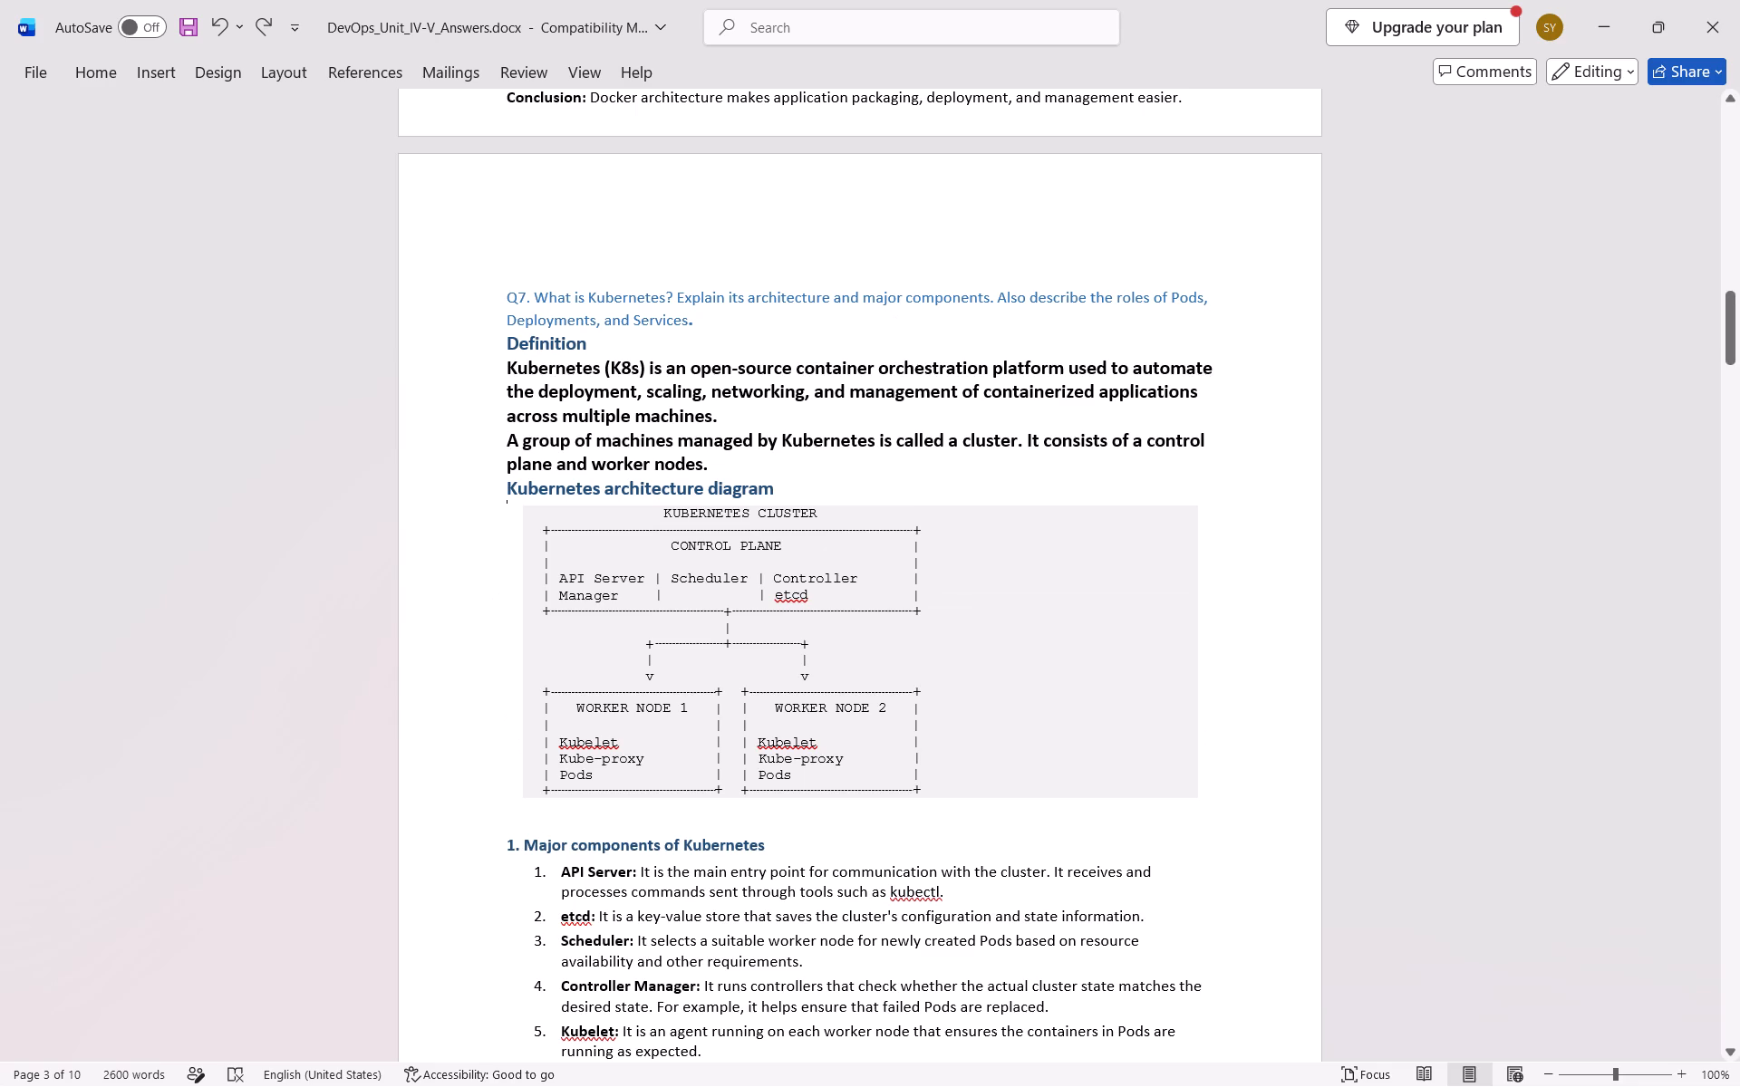
Remove the number from the "Major components of Kubernetes" heading and delete the blank line between it and the diagram.
scroll(632, 636, down, 1)
click(521, 693)
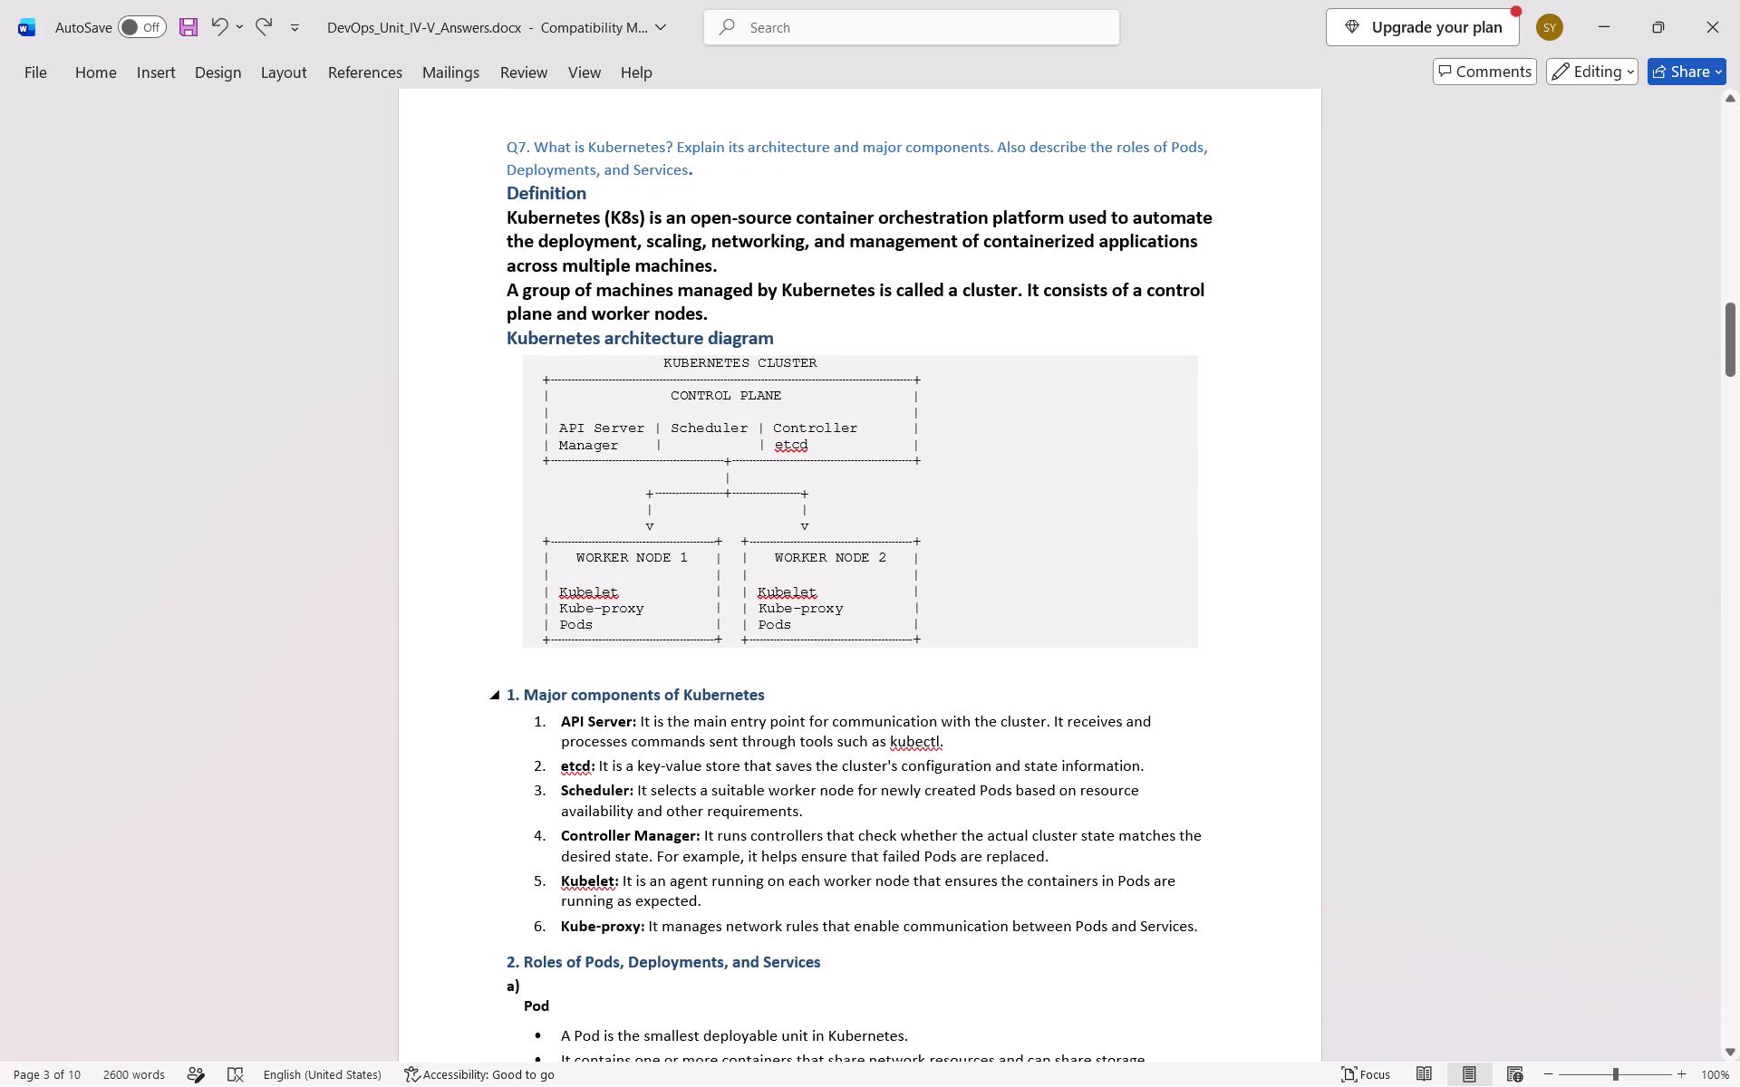
key(BackSpace)
key(BackSpace)
key(BackSpace)
key(BackSpace)
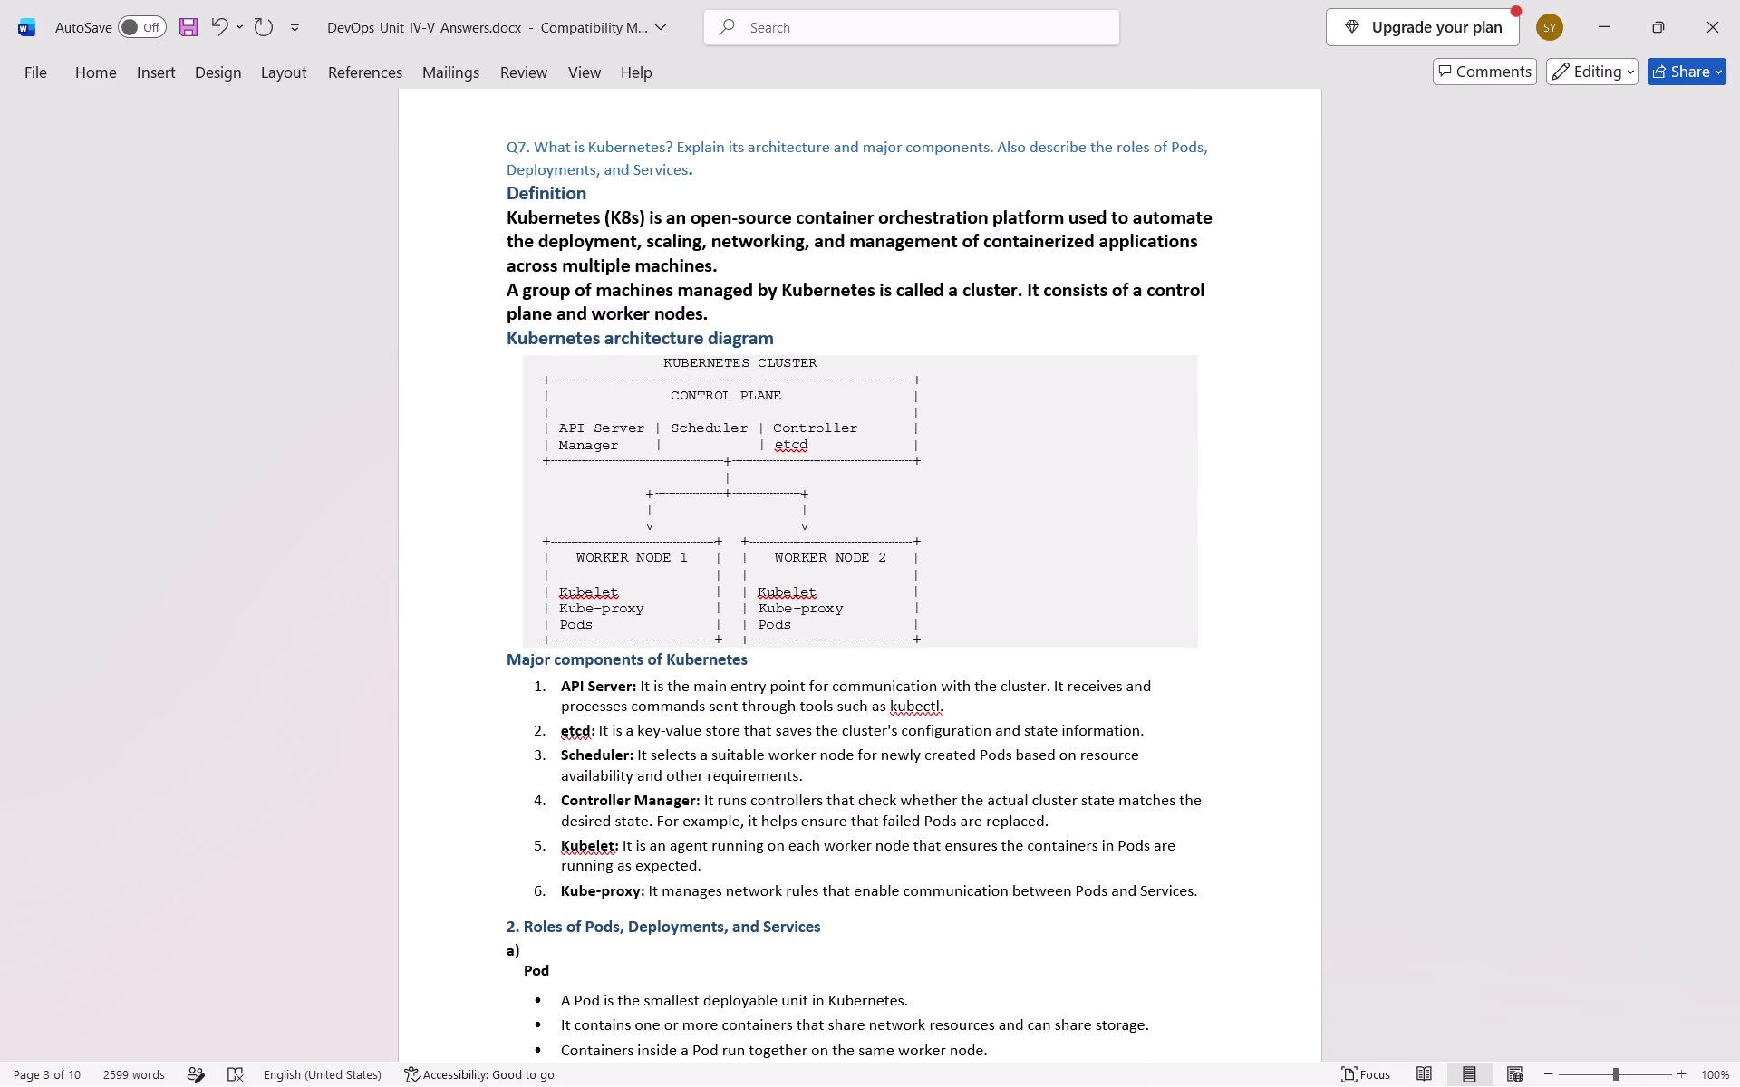
Remove the API Server item's list numbering and attach it beneath the "Major components of Kubernetes" heading with a line break.
click(557, 687)
key(BackSpace)
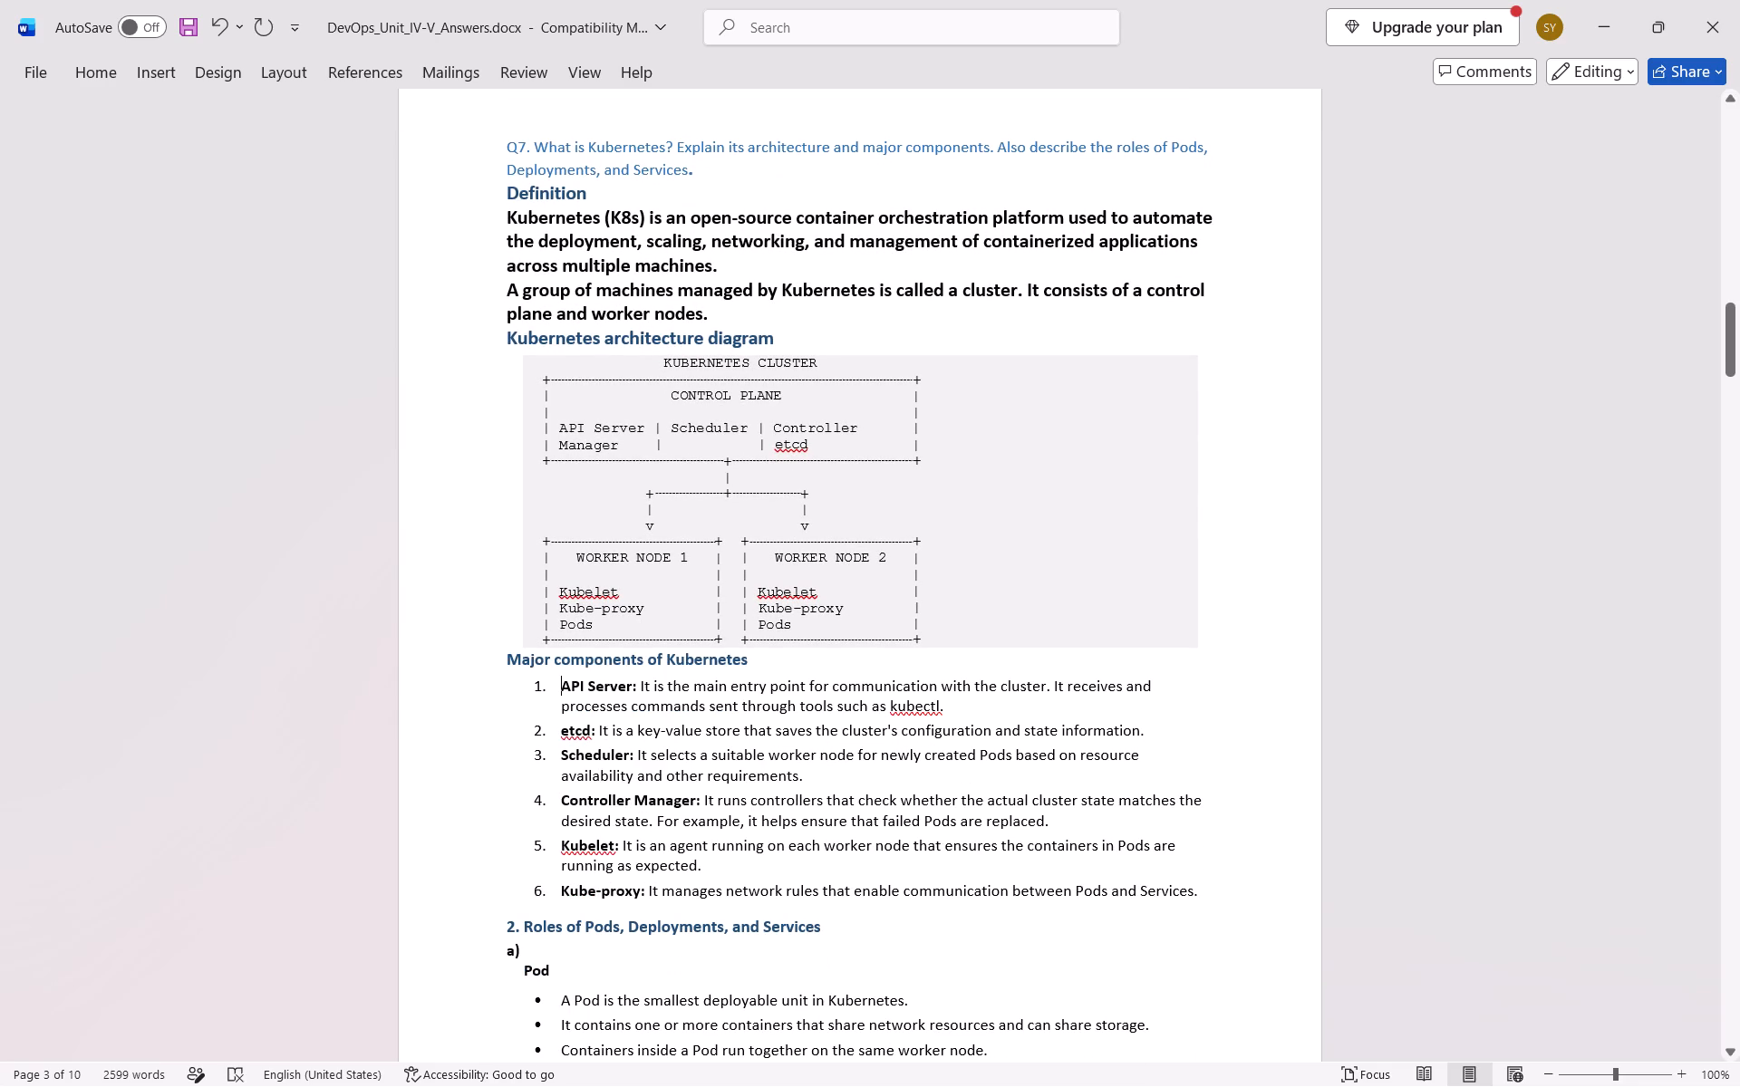
key(BackSpace)
key(BackSpace)
key(shift+Return)
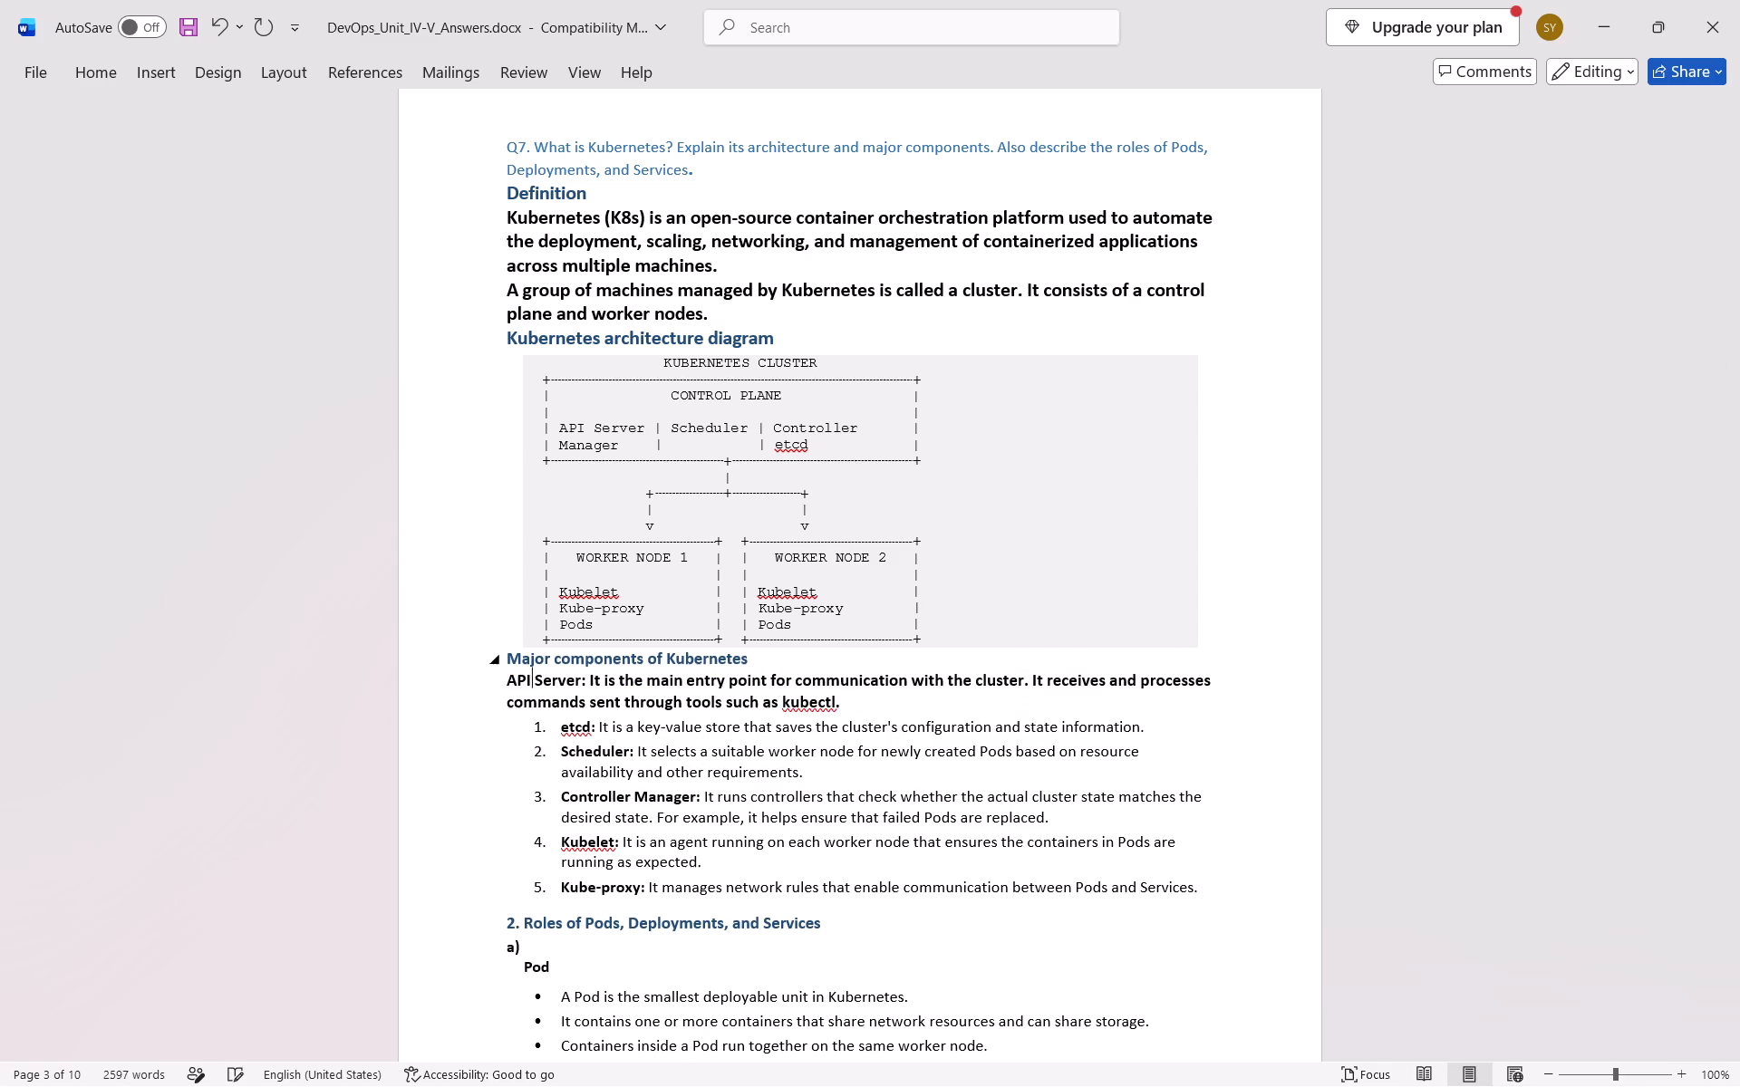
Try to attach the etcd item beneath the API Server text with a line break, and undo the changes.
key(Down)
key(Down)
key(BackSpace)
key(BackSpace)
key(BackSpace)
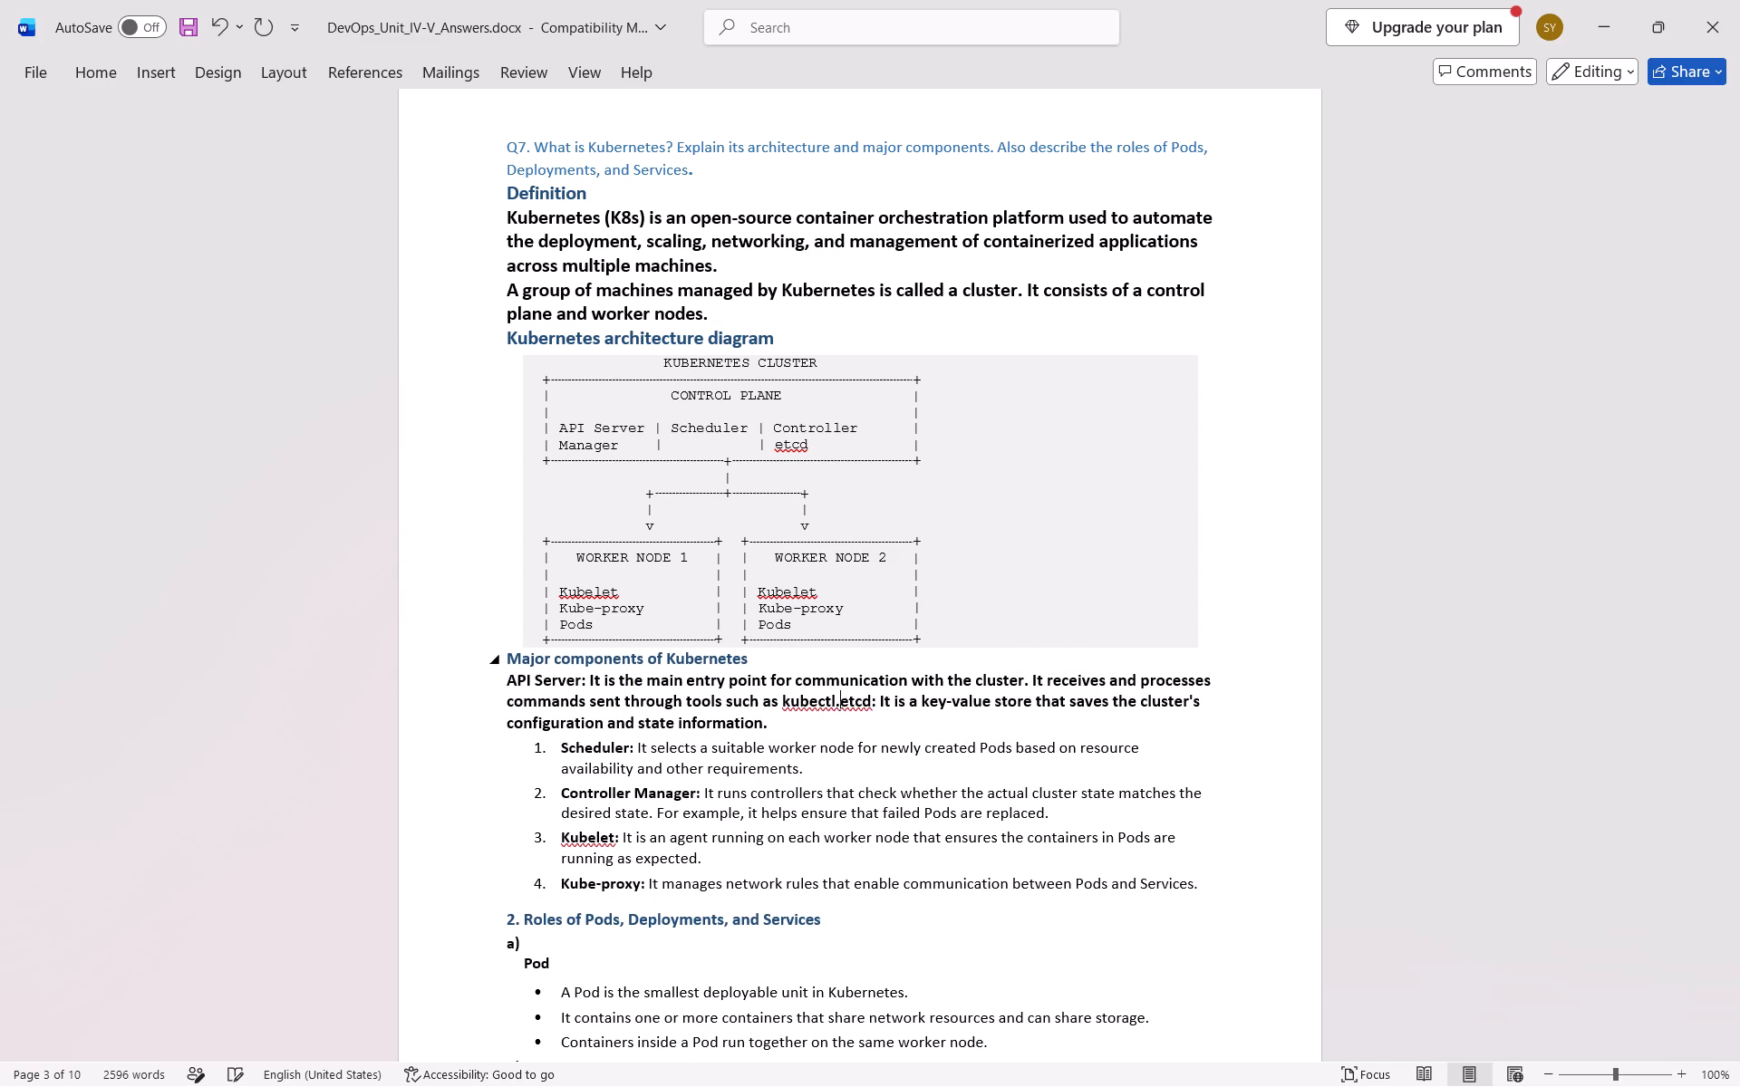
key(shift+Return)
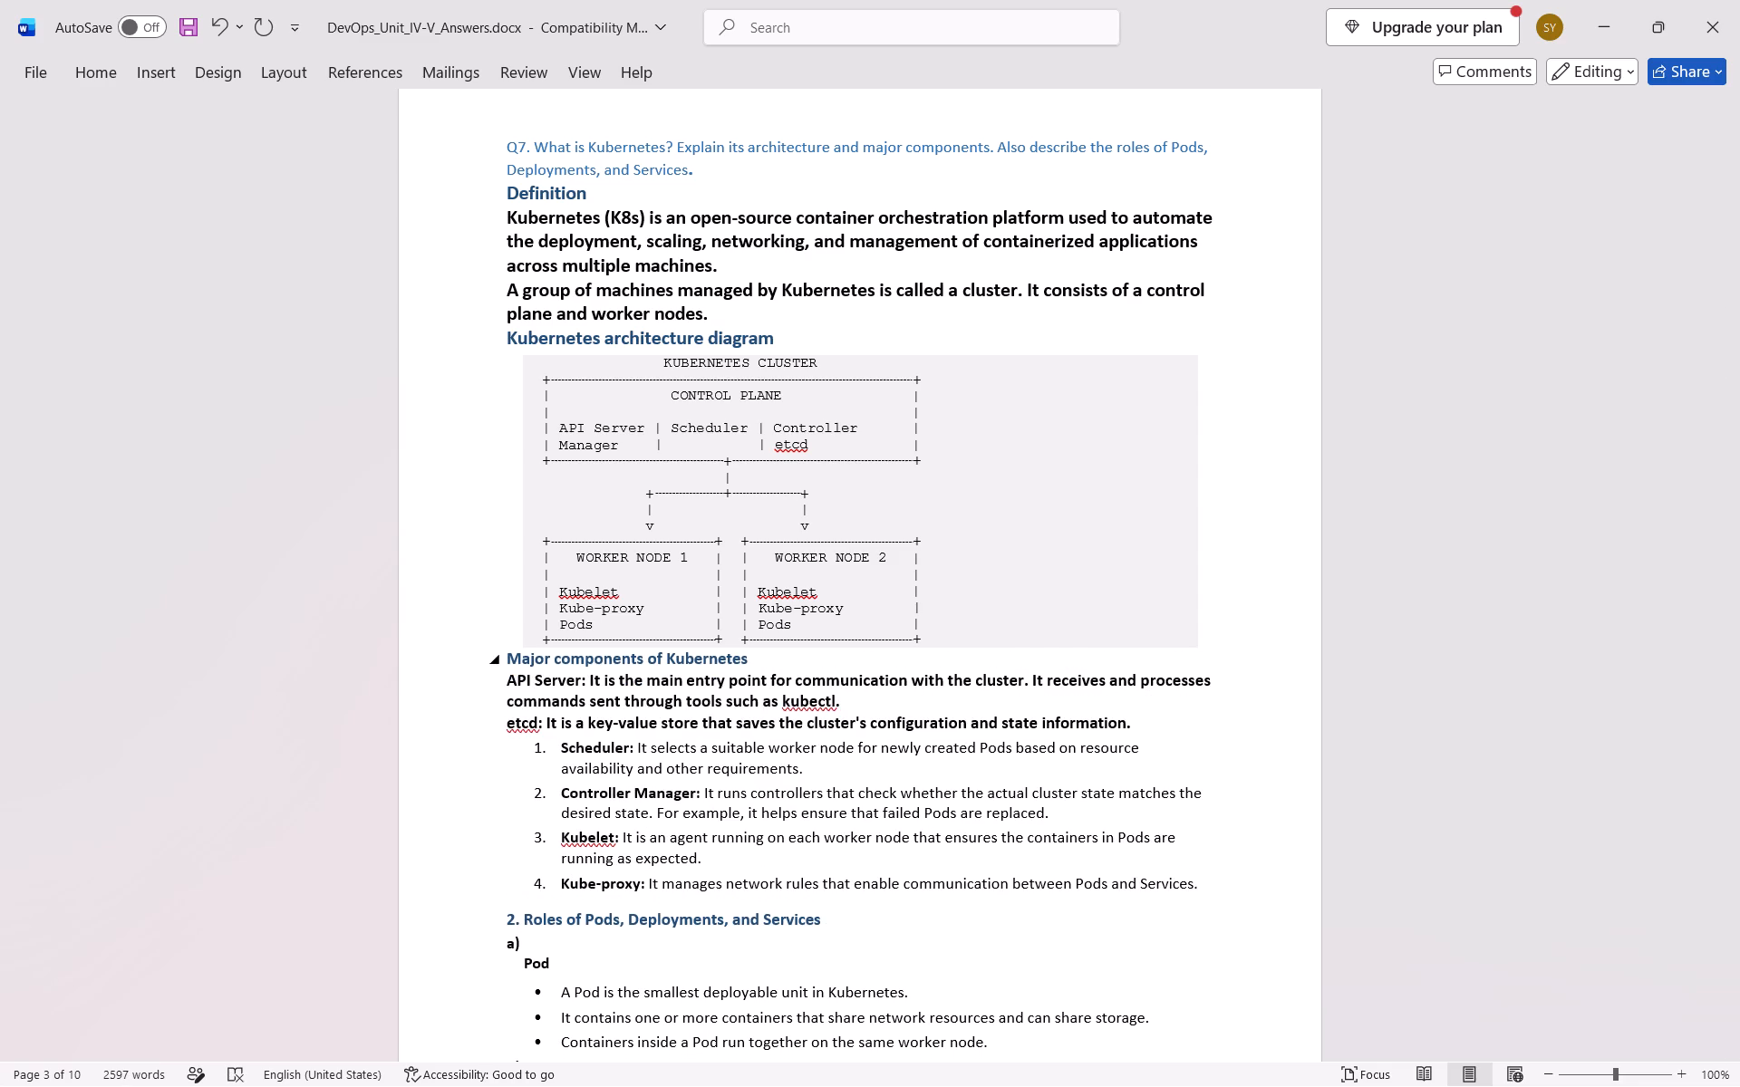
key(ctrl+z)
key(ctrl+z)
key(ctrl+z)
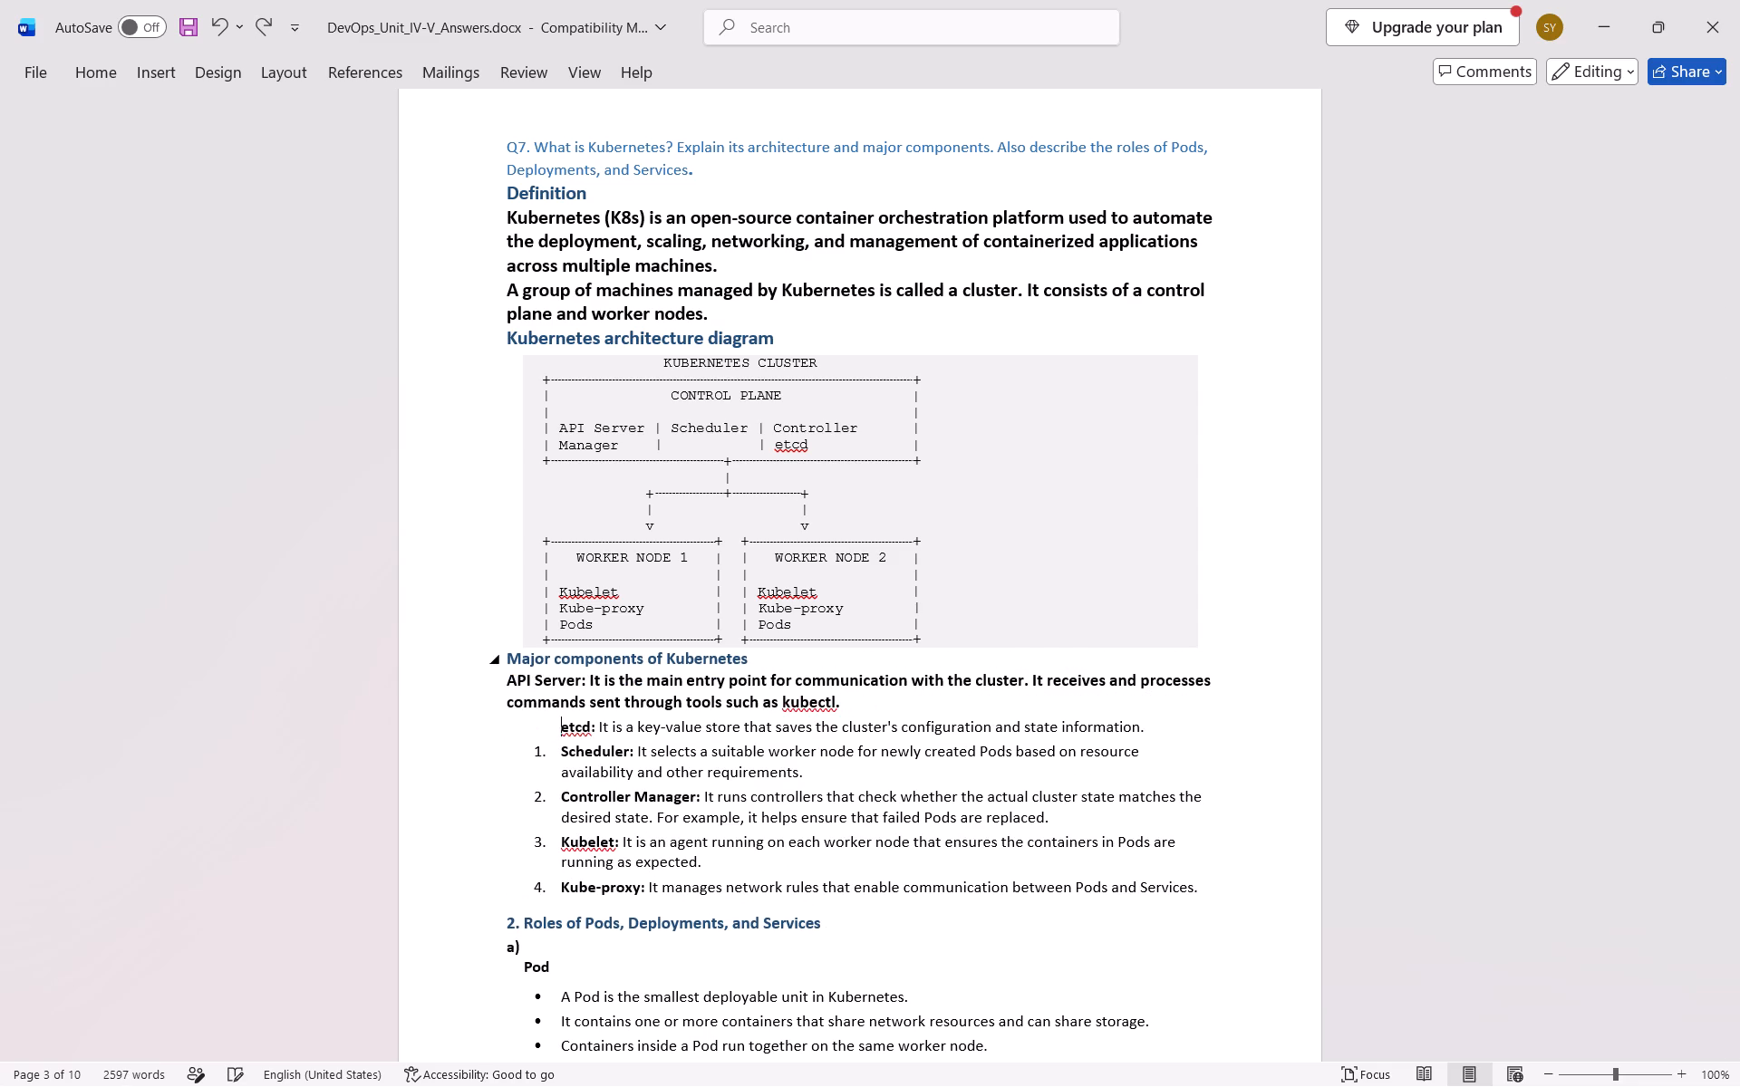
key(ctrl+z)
Remove the list numbering from the etcd and Scheduler items and attach each beneath the API Server text with line breaks.
key(BackSpace)
key(BackSpace)
key(BackSpace)
key(shift+Return)
key(Down)
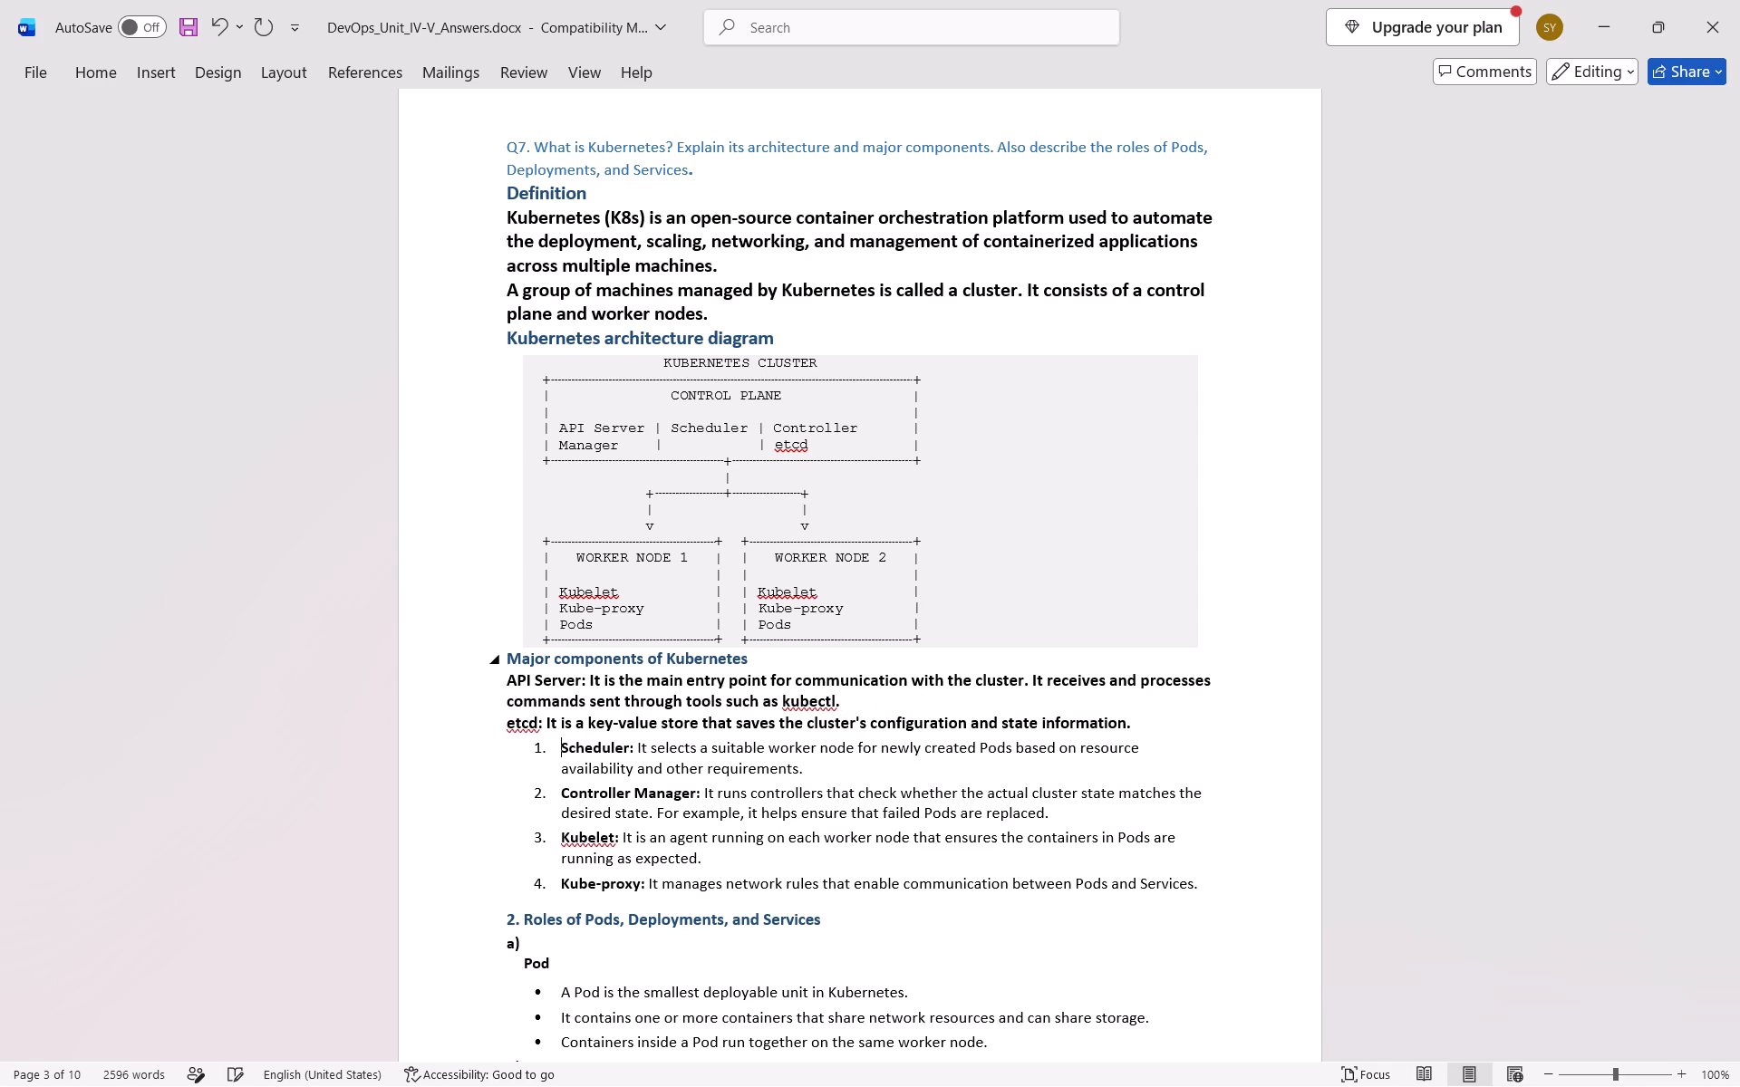
key(BackSpace)
key(BackSpace)
key(BackSpace)
key(shift+Return)
key(Down)
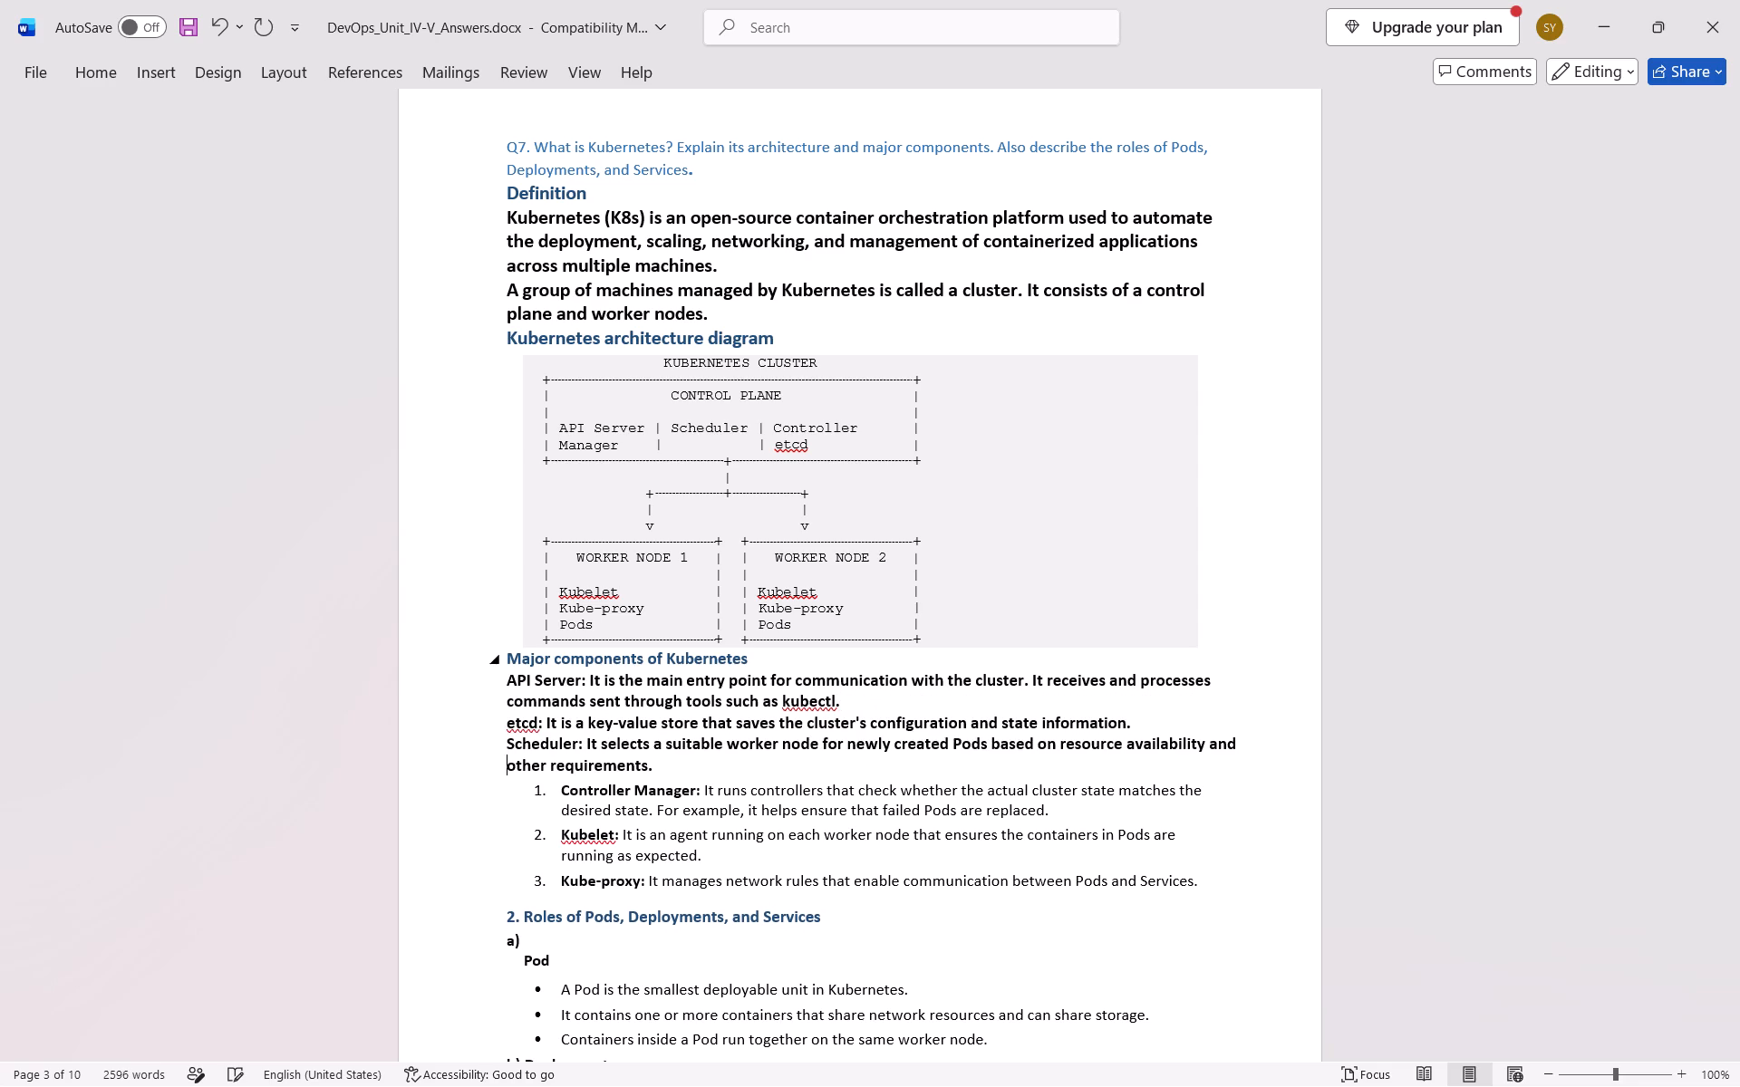
Remove the list numbering from the Controller Manager, Kubelet and Kube-proxy items and attach each beneath the Scheduler text with line breaks.
key(Down)
key(BackSpace)
key(BackSpace)
key(BackSpace)
key(shift+Return)
key(Down)
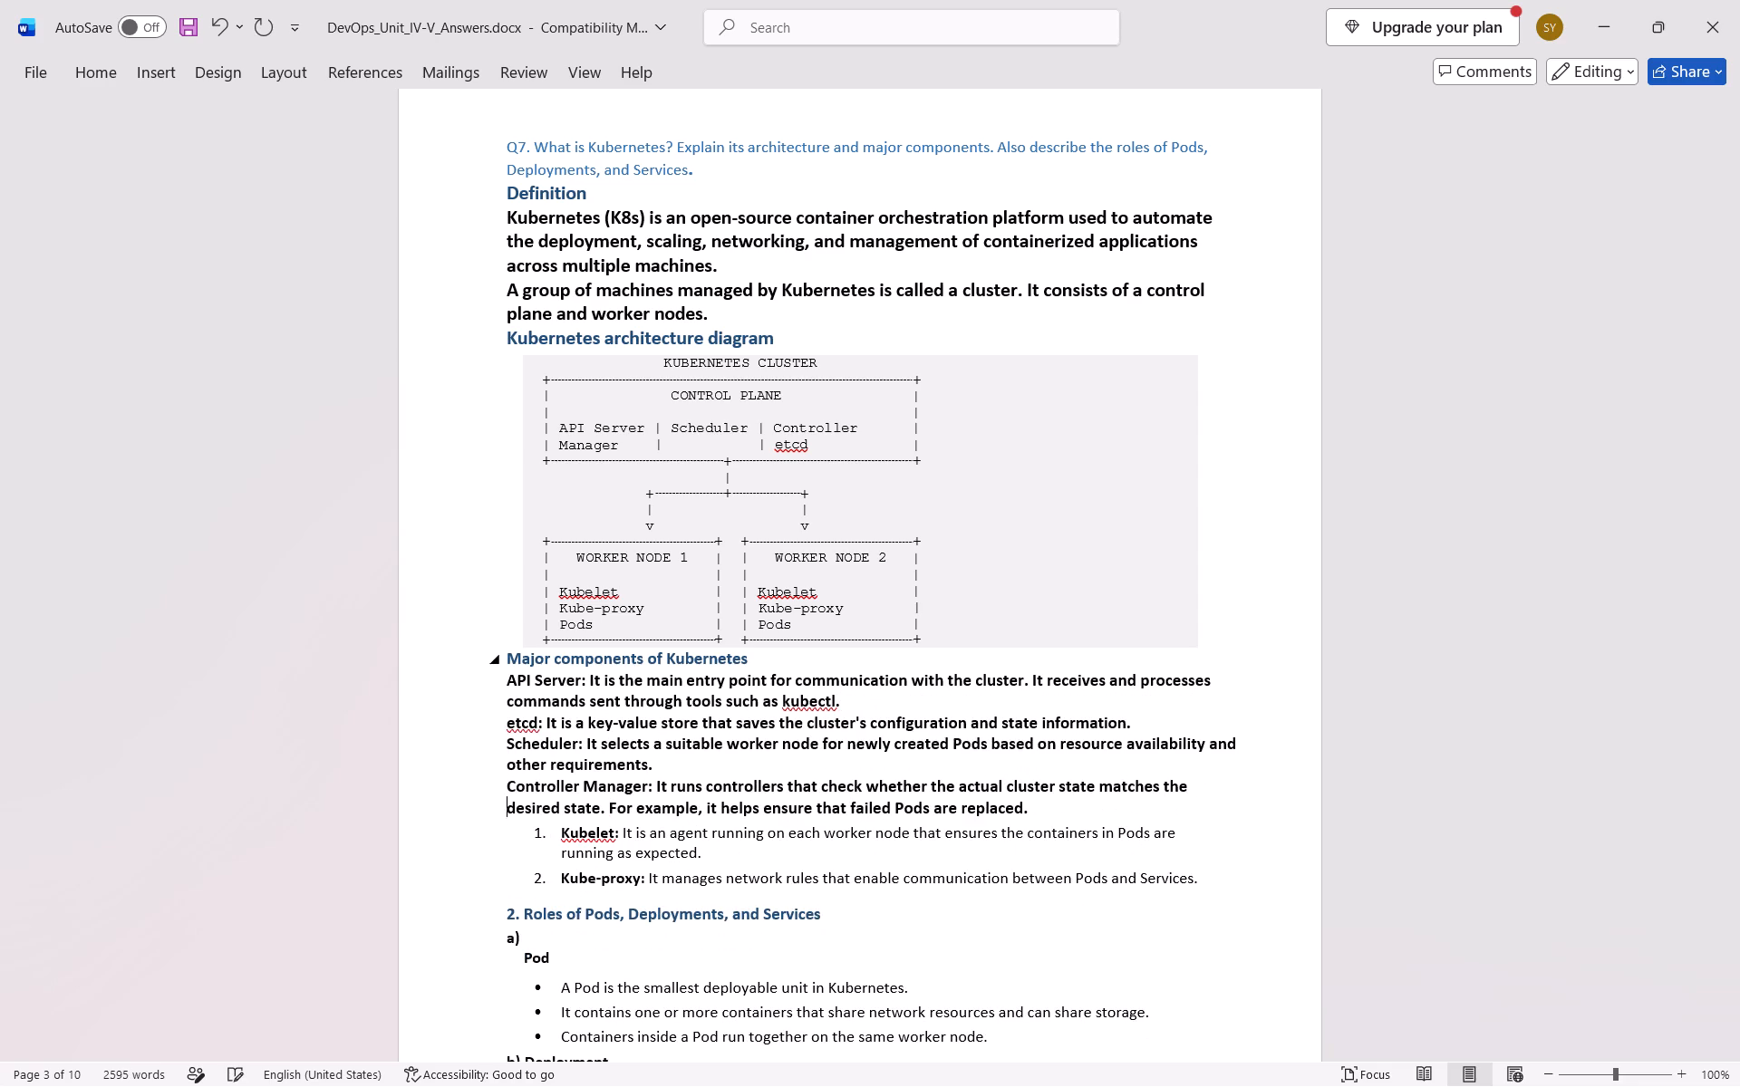
key(Down)
key(BackSpace)
key(BackSpace)
key(BackSpace)
key(shift+Return)
key(Down)
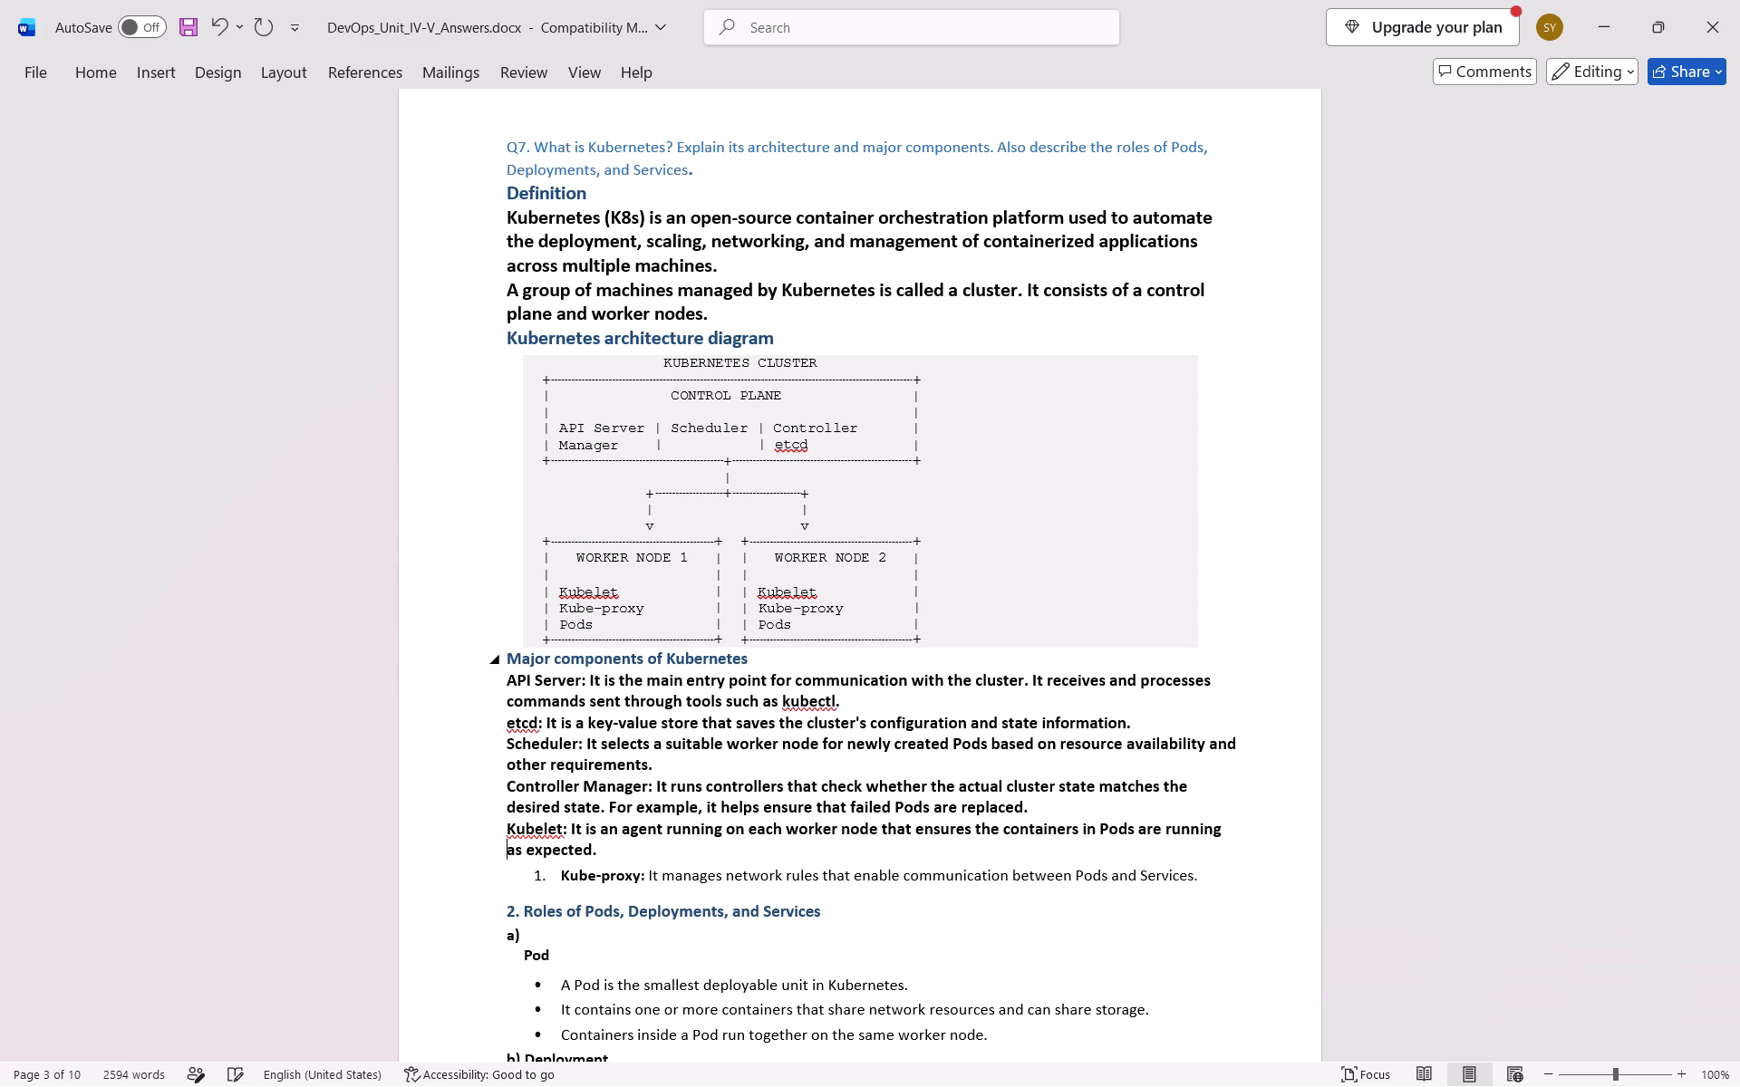
key(Down)
key(BackSpace)
key(BackSpace)
key(BackSpace)
key(shift+Return)
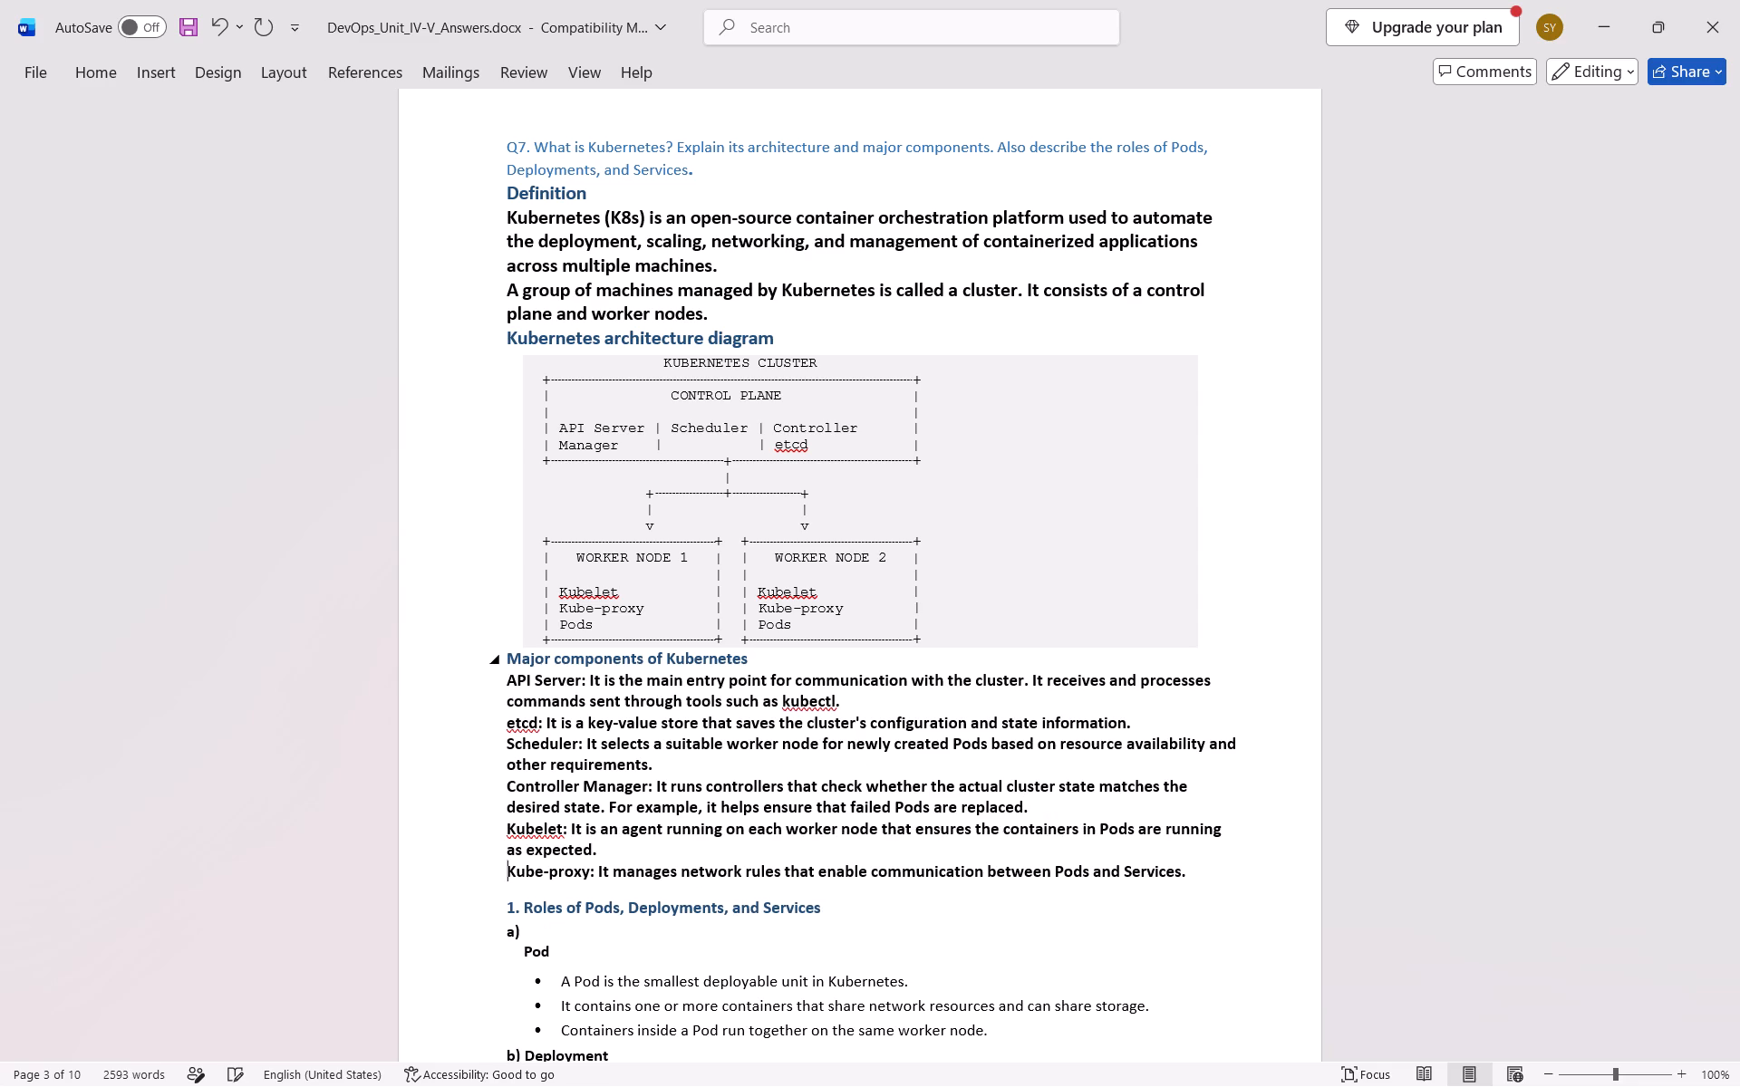
Remove the number from the "Roles of Pods, Deployments, and Services" heading and attach it beneath the Kube-proxy text with a line break.
scroll(557, 687, down, 1)
key(Down)
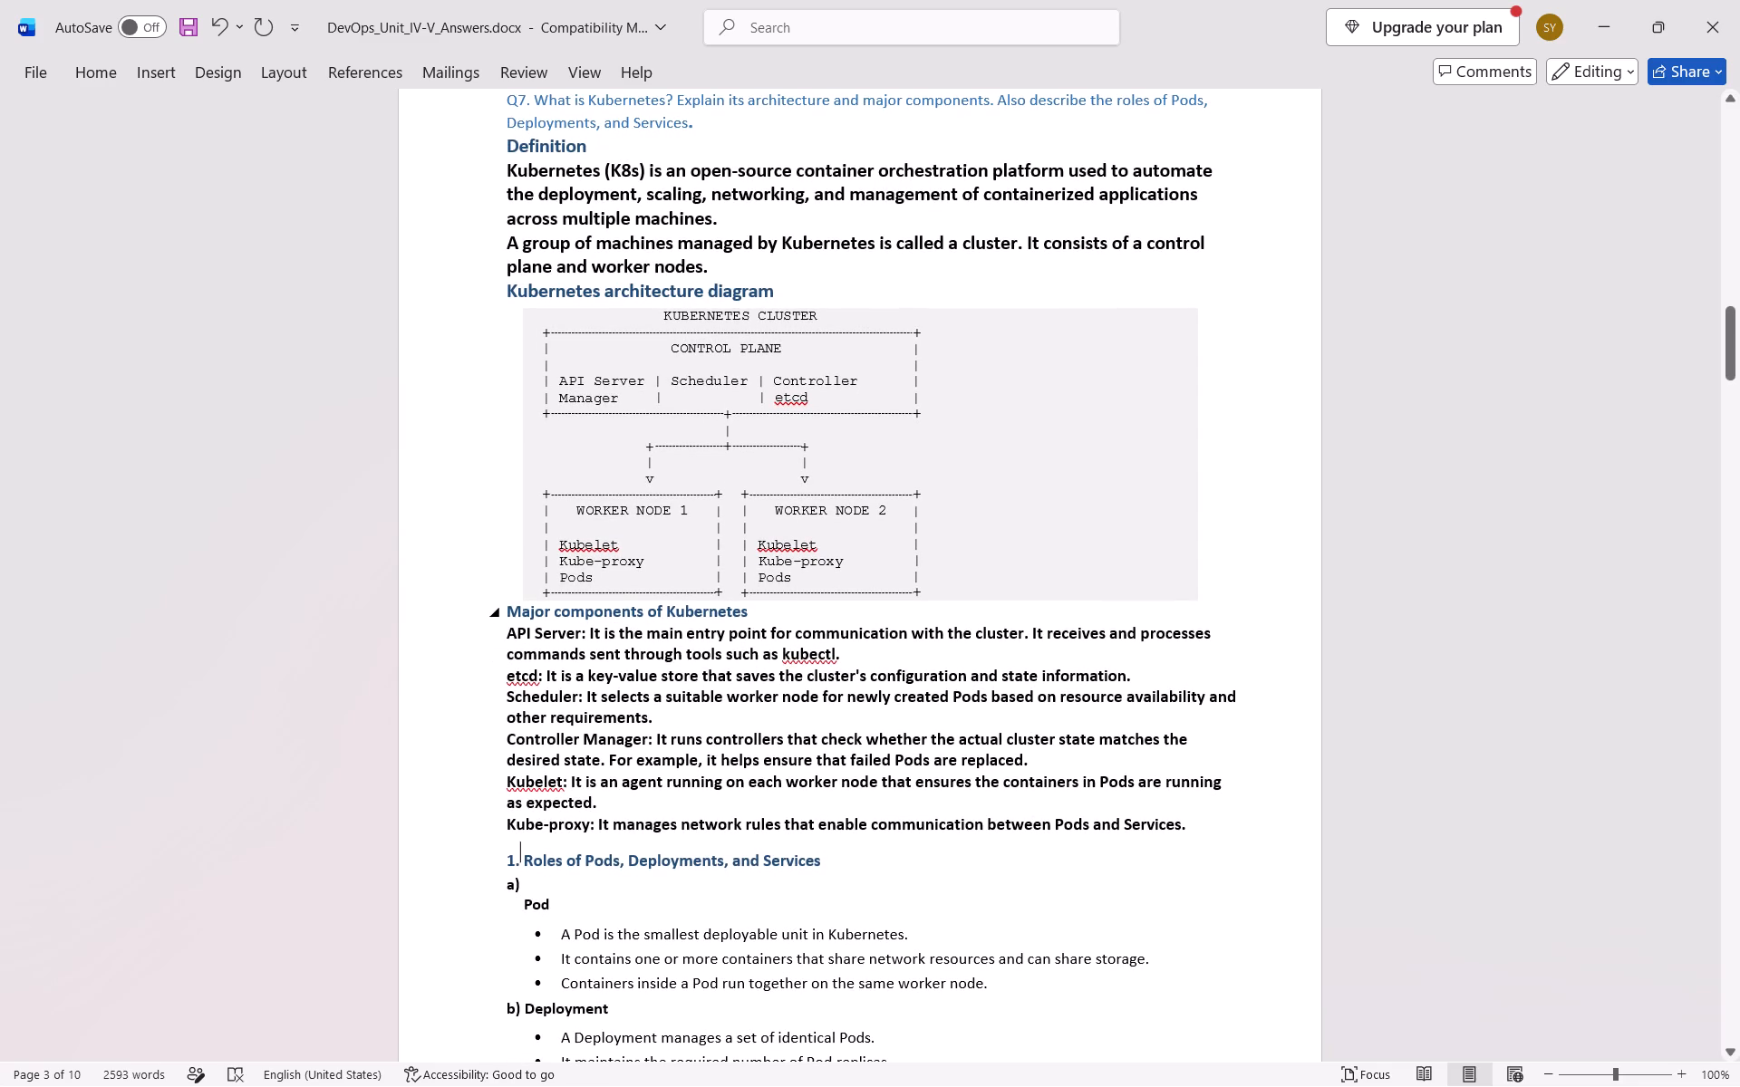
key(BackSpace)
key(BackSpace)
key(BackSpace)
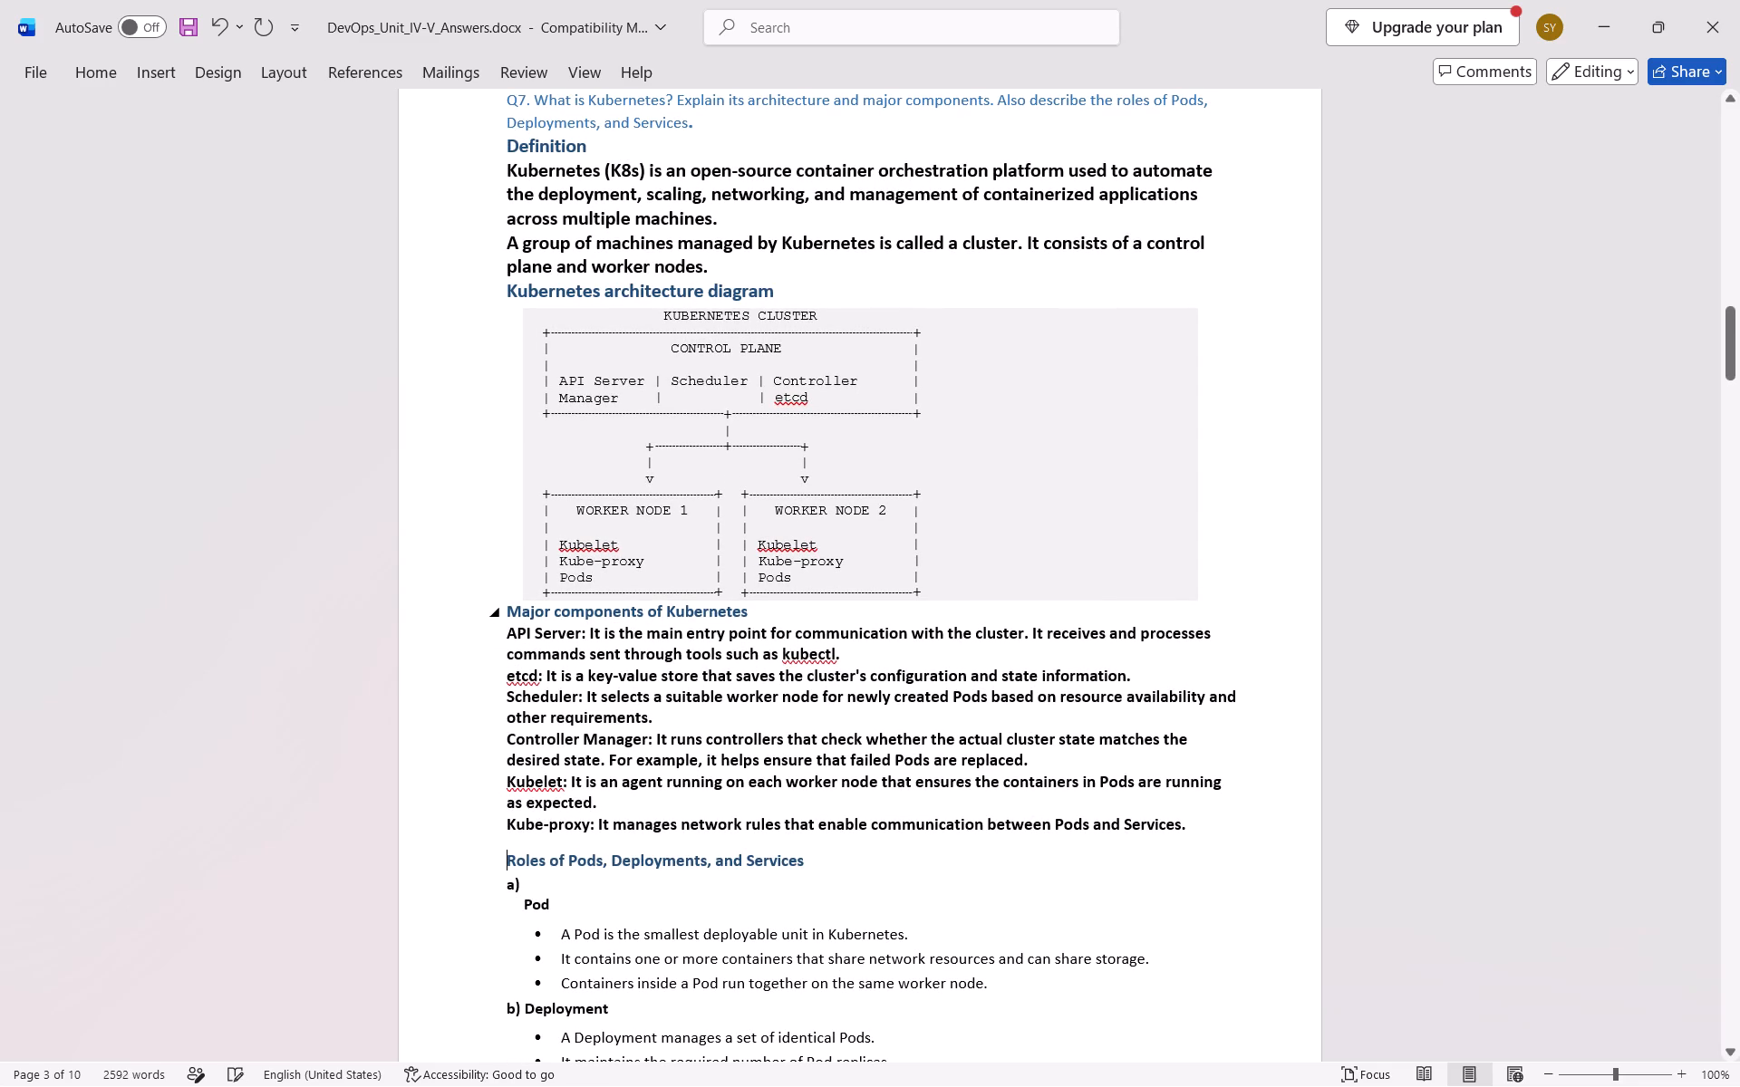
key(BackSpace)
key(shift+Return)
Join the "Pod" subheading onto the same line as its "a)" label.
key(Down)
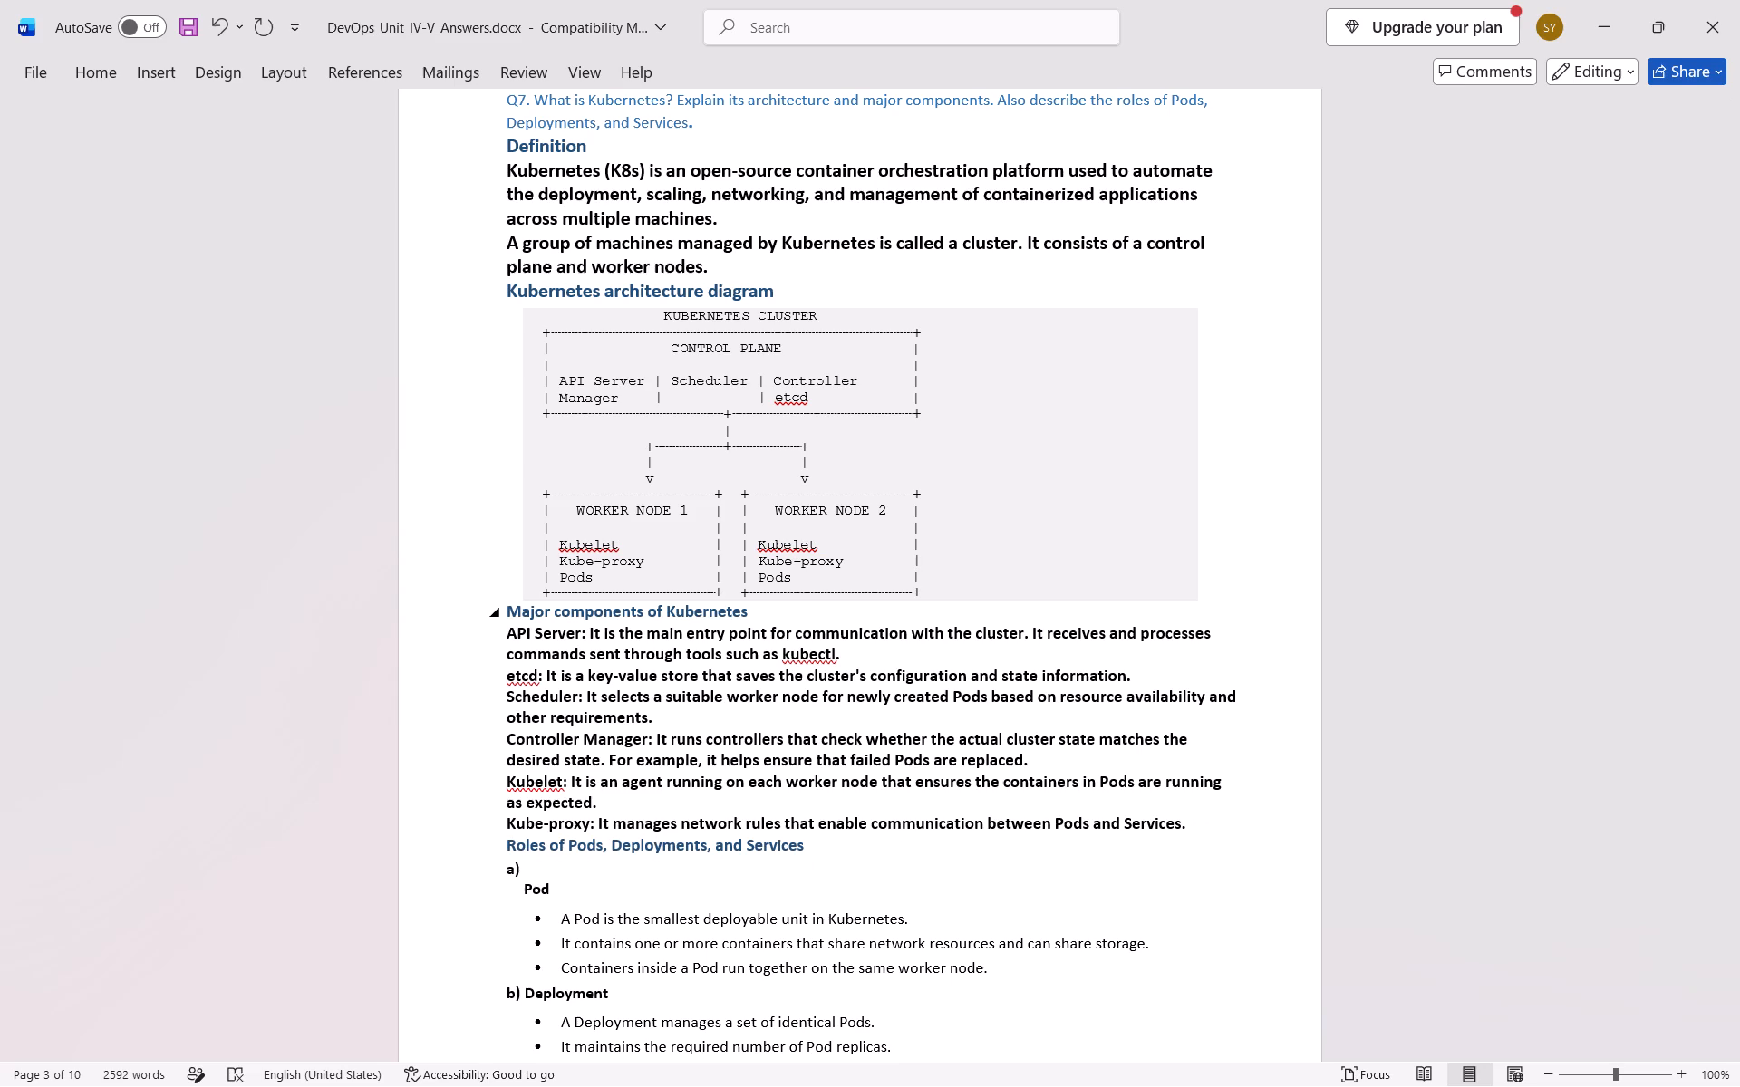
key(Down)
key(BackSpace)
Set the Q7 text from "Definition" through "Kubernetes architecture diagram" to font size 11 and remove its bold formatting.
scroll(549, 783, down, 2)
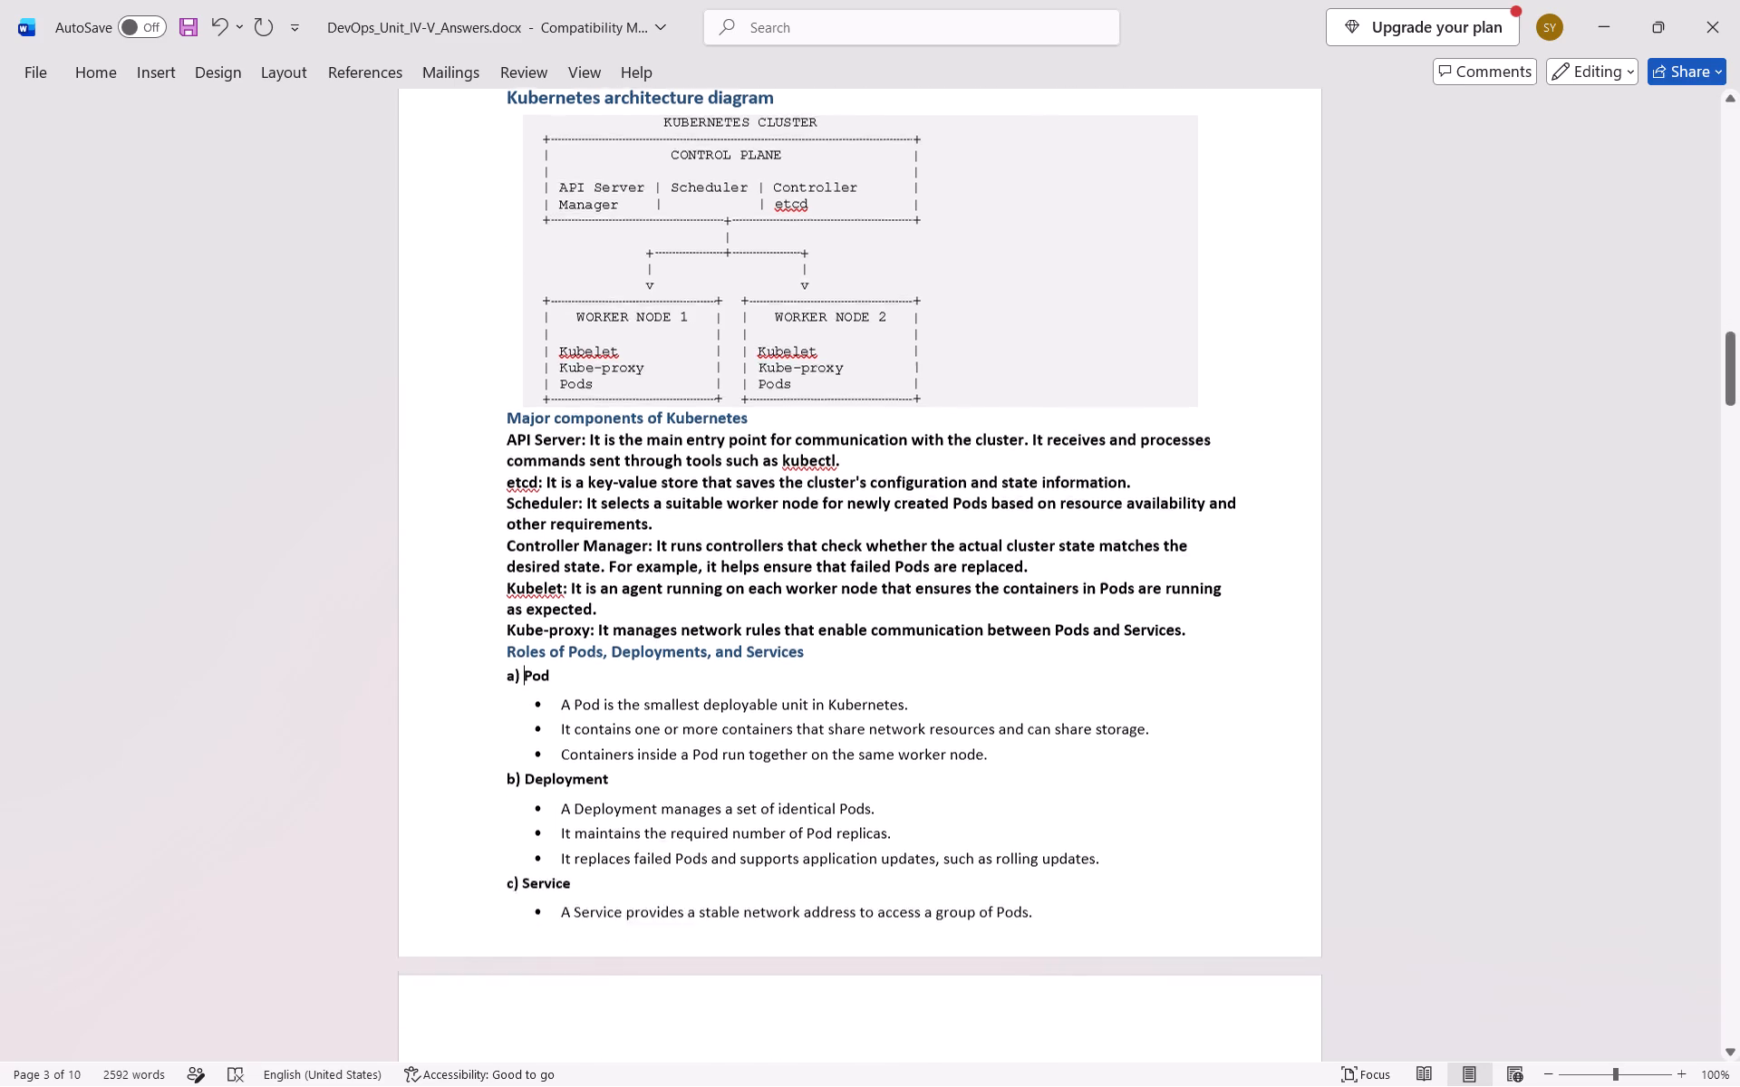
scroll(549, 783, down, 1)
scroll(549, 783, up, 1)
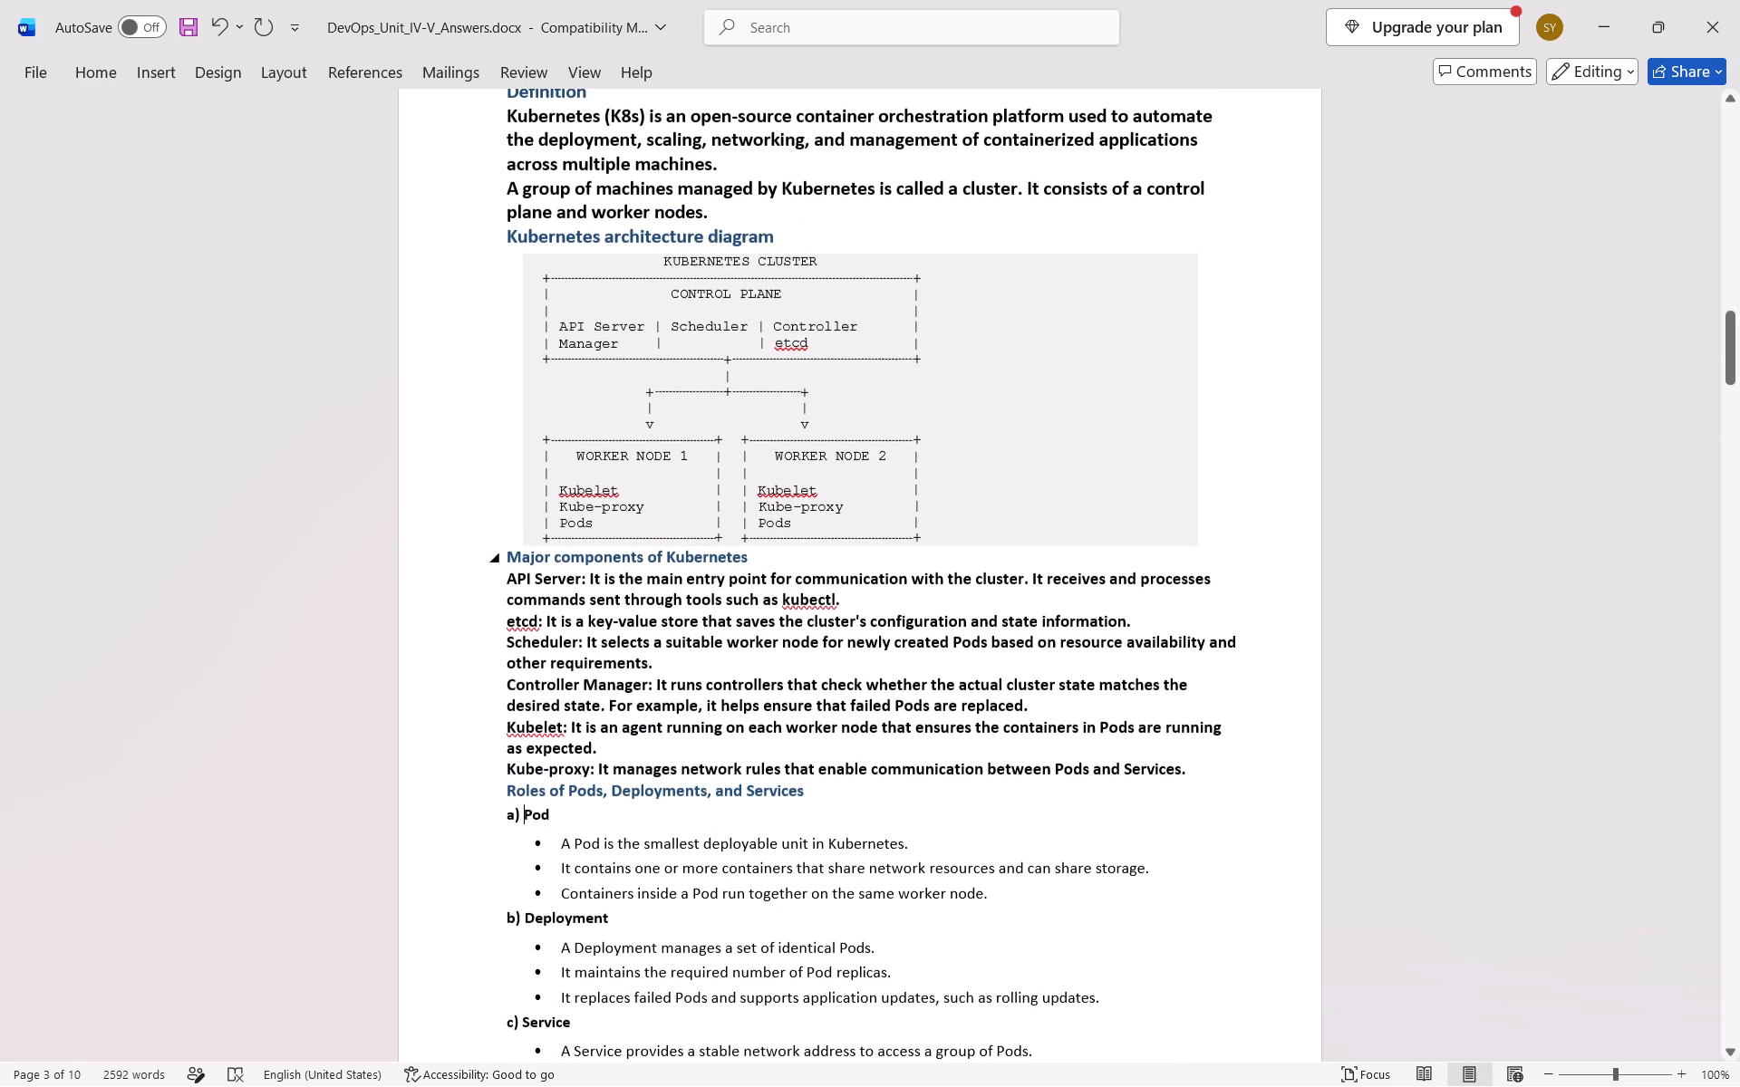
scroll(537, 664, up, 1)
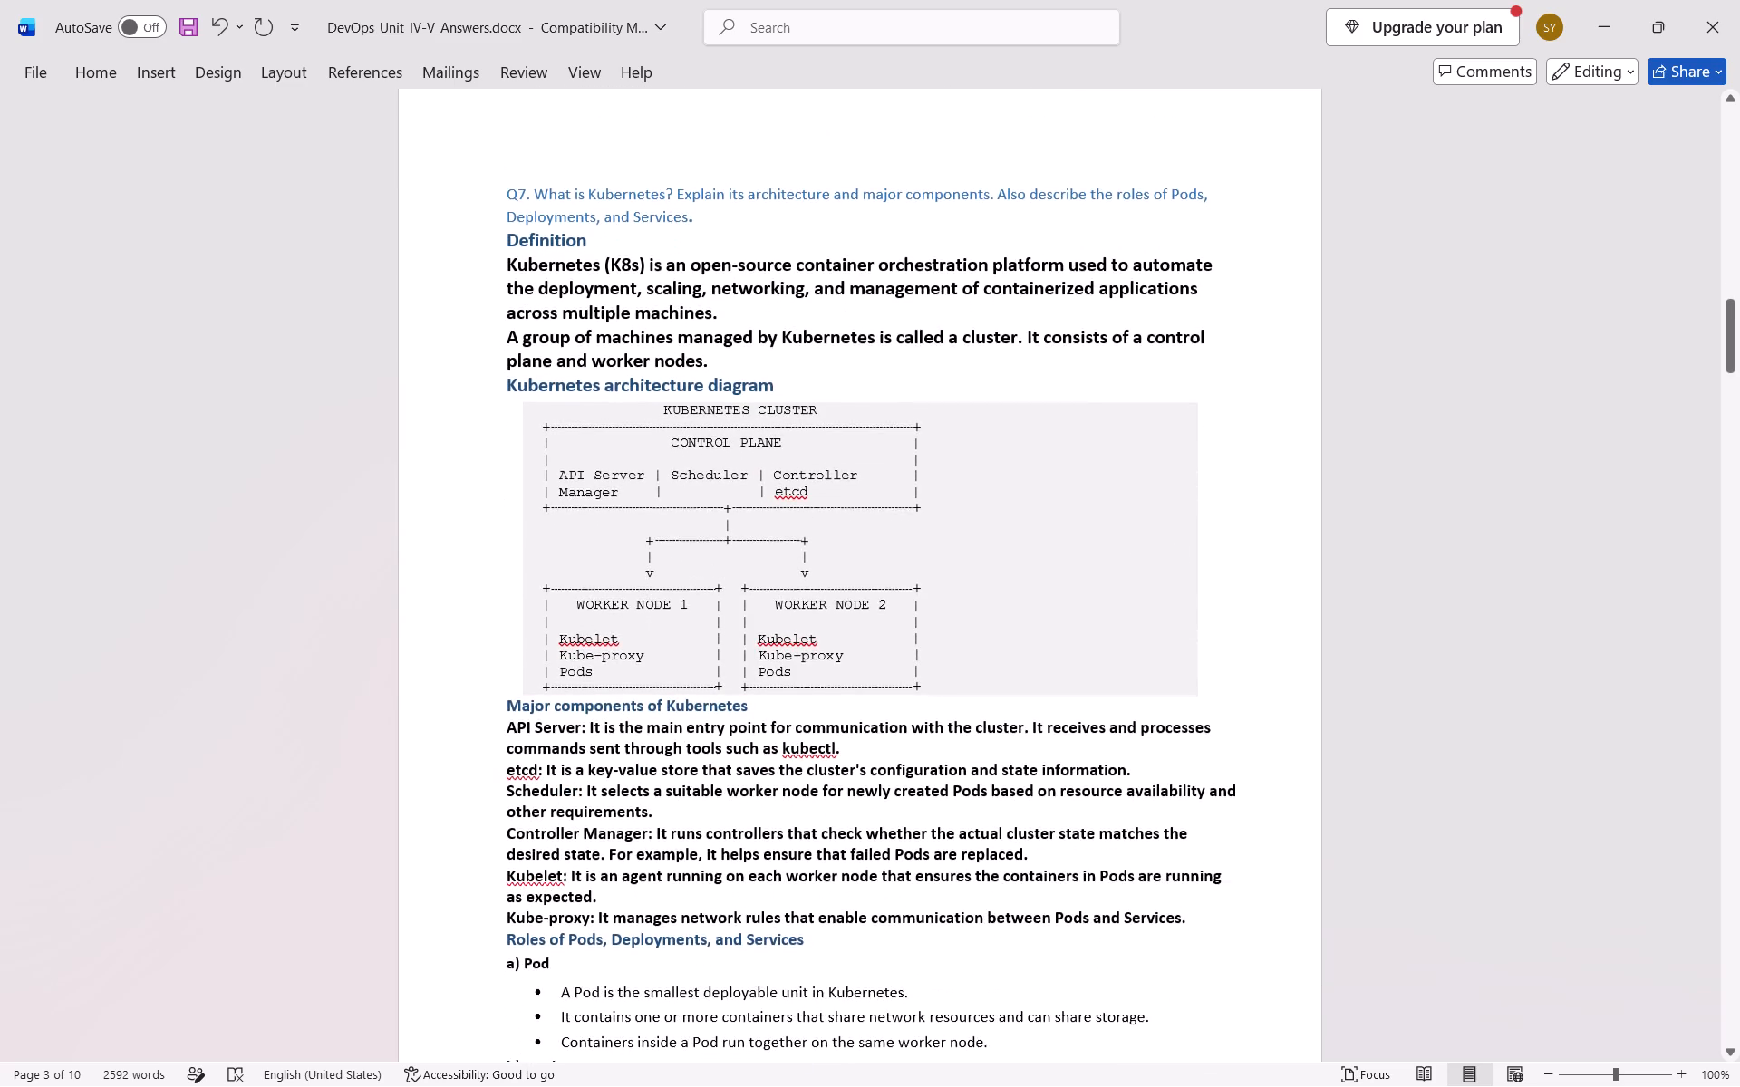
scroll(537, 664, up, 3)
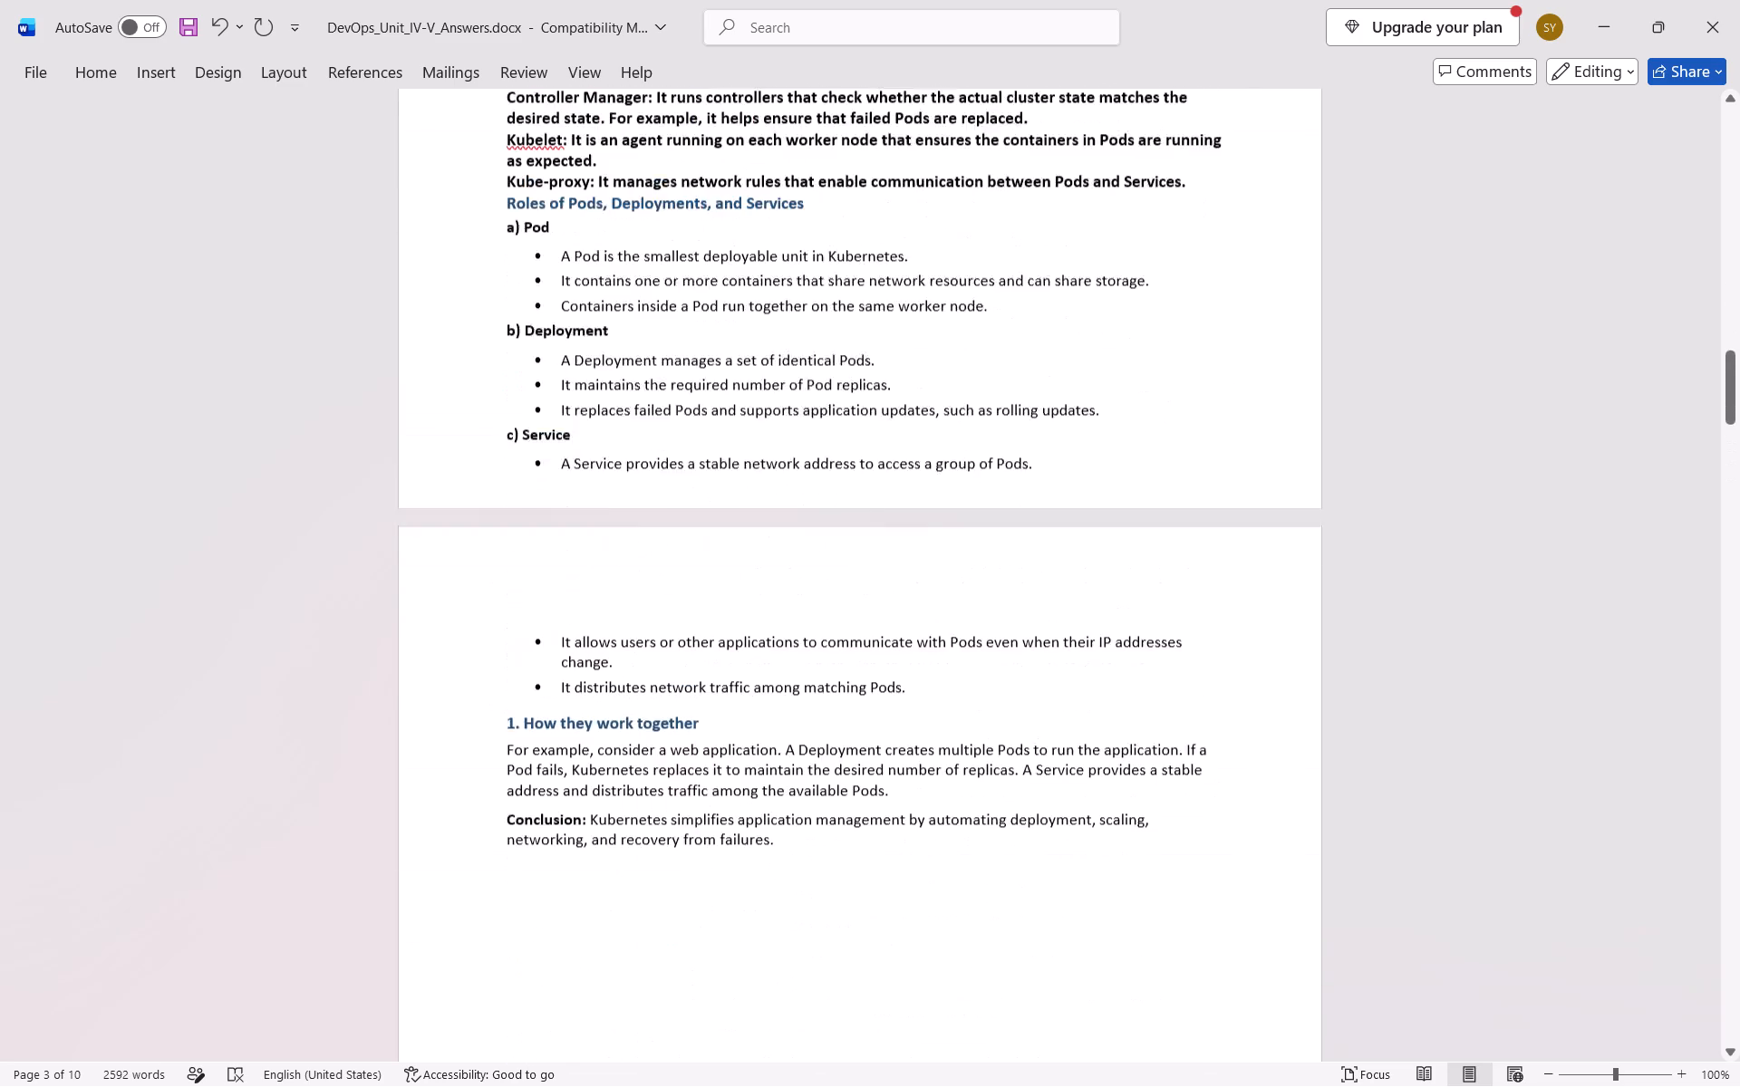
scroll(537, 664, up, 1)
scroll(615, 278, up, 1)
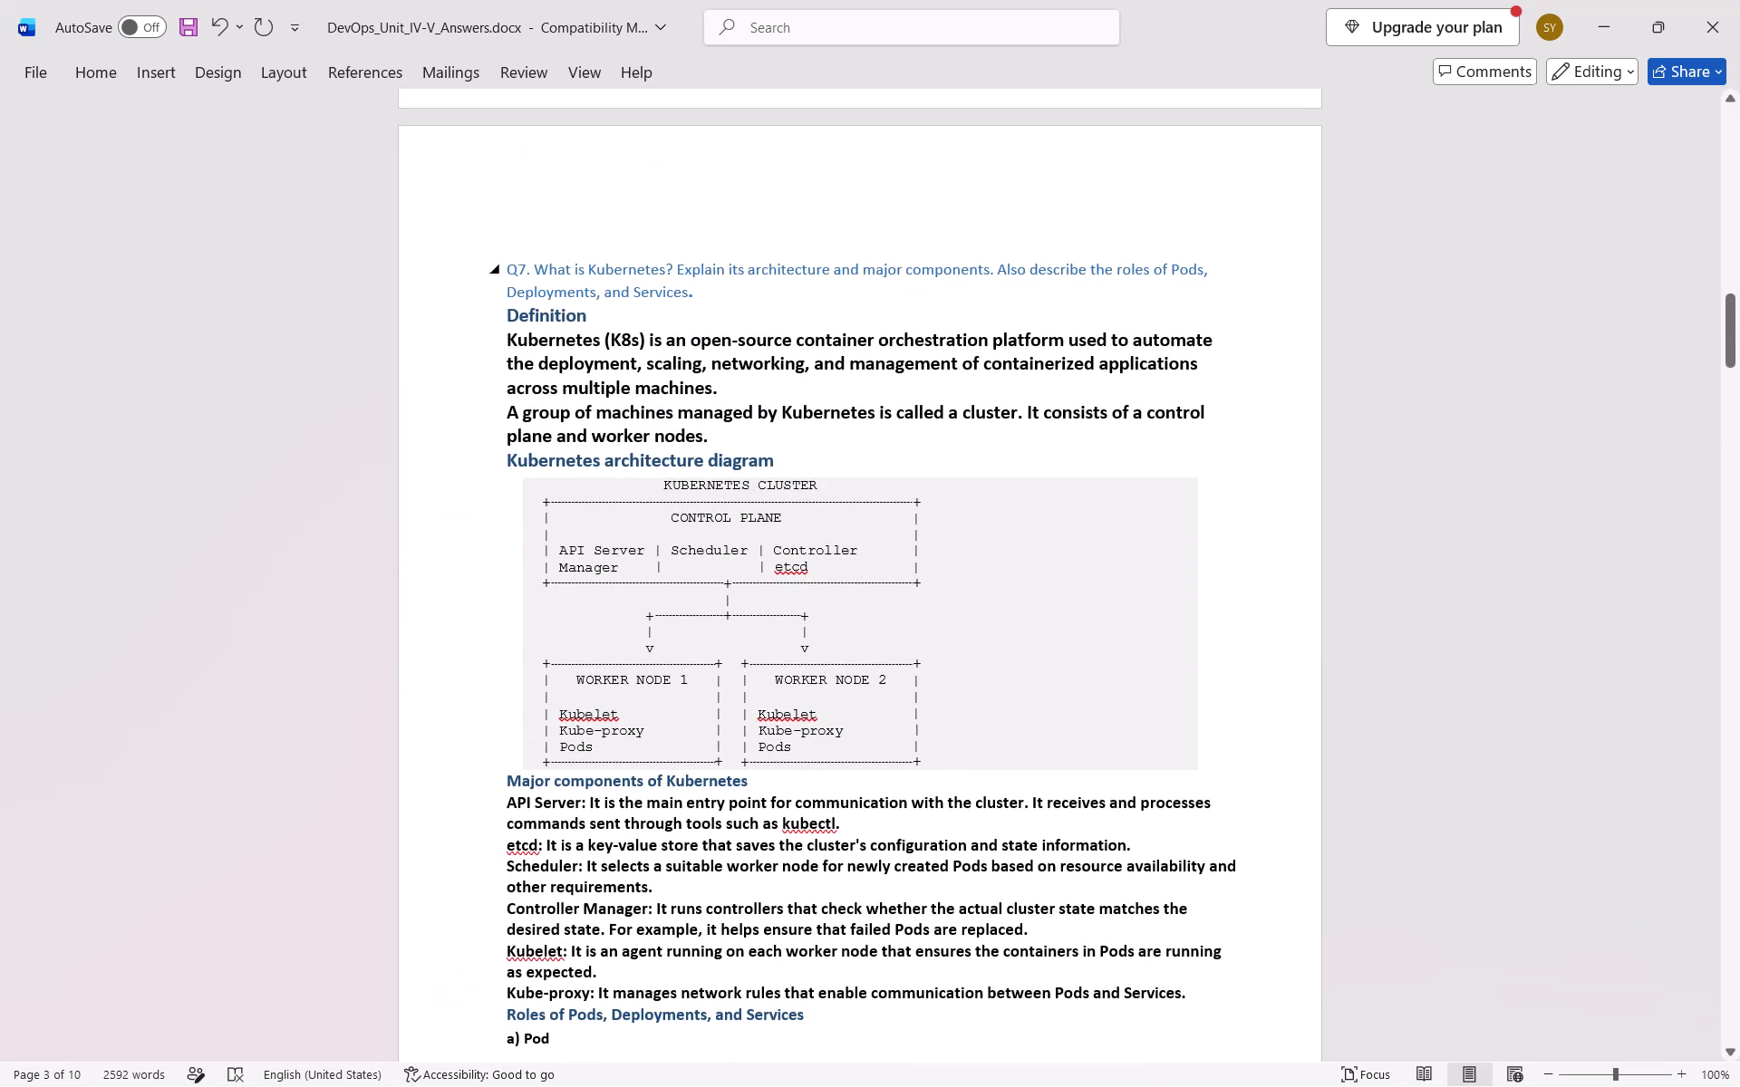
drag(501, 320, 830, 475)
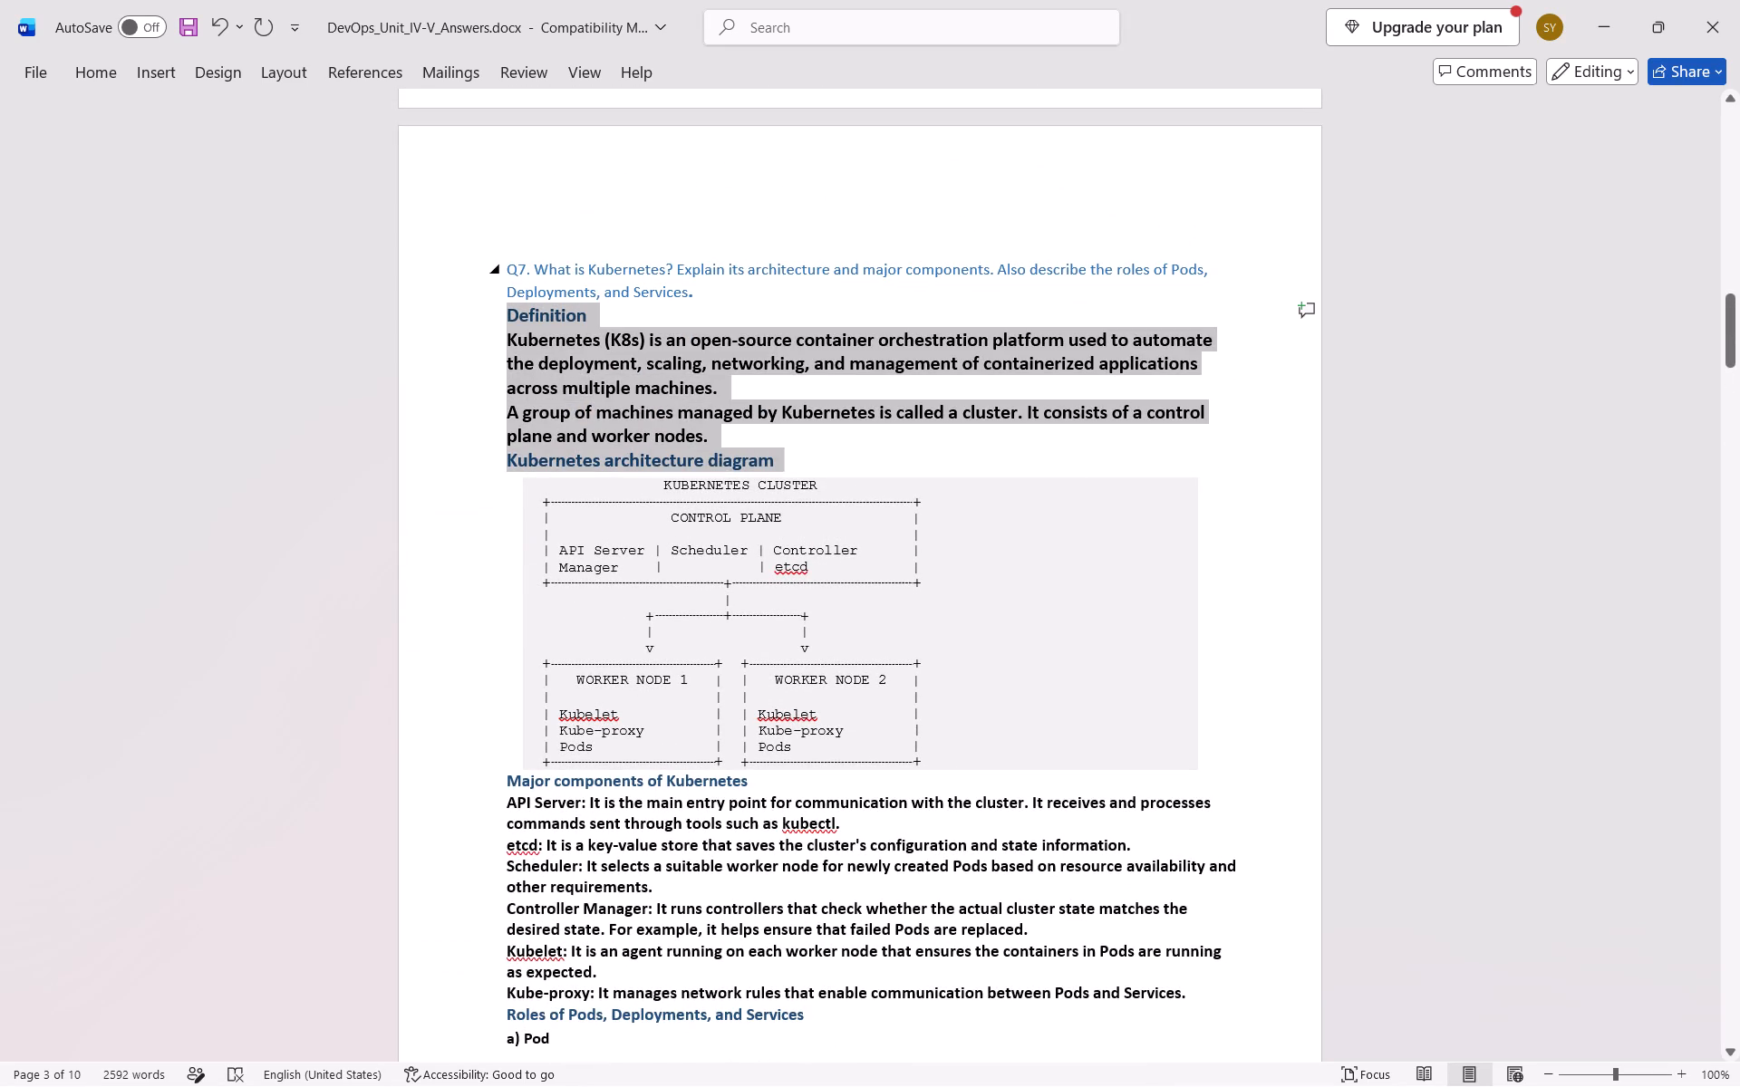
drag(830, 475, 802, 465)
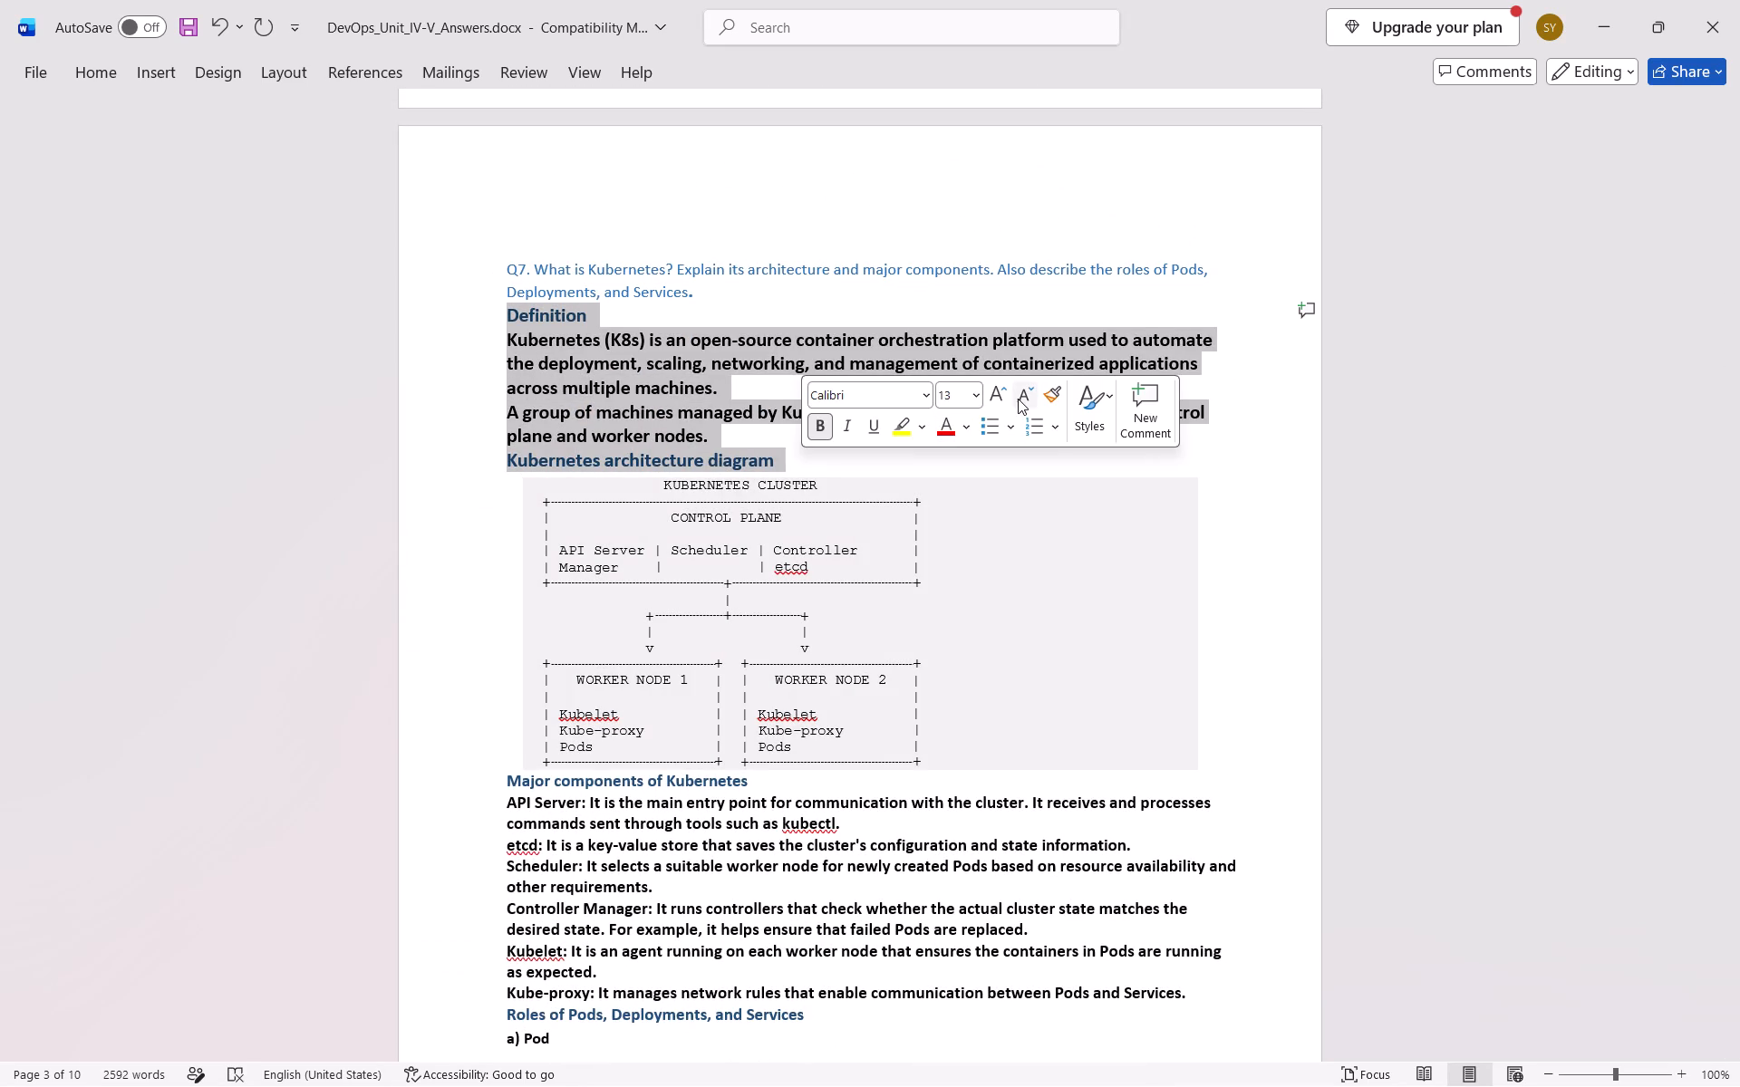
click(1018, 399)
click(1018, 399)
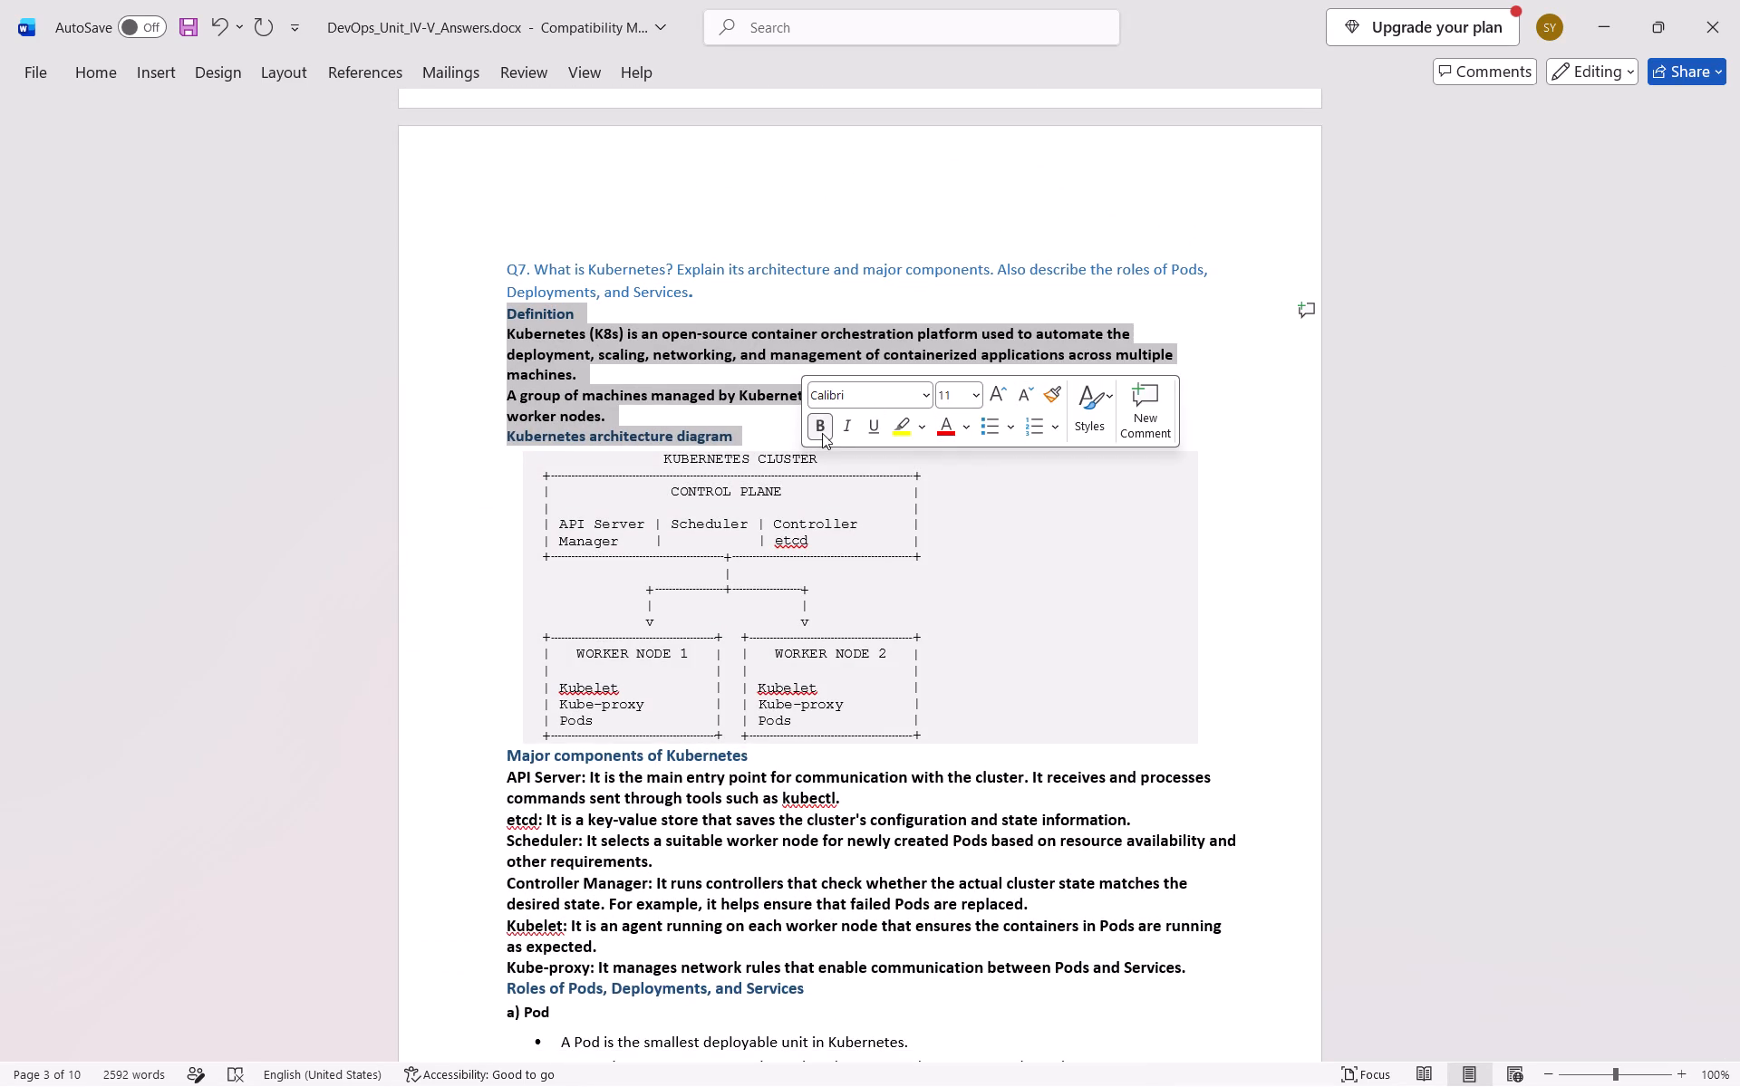
click(822, 433)
Set the text from "Major components of Kubernetes" through the "Roles of Pods, Deployments, and Services" heading to size 11 without bold.
scroll(392, 597, down, 1)
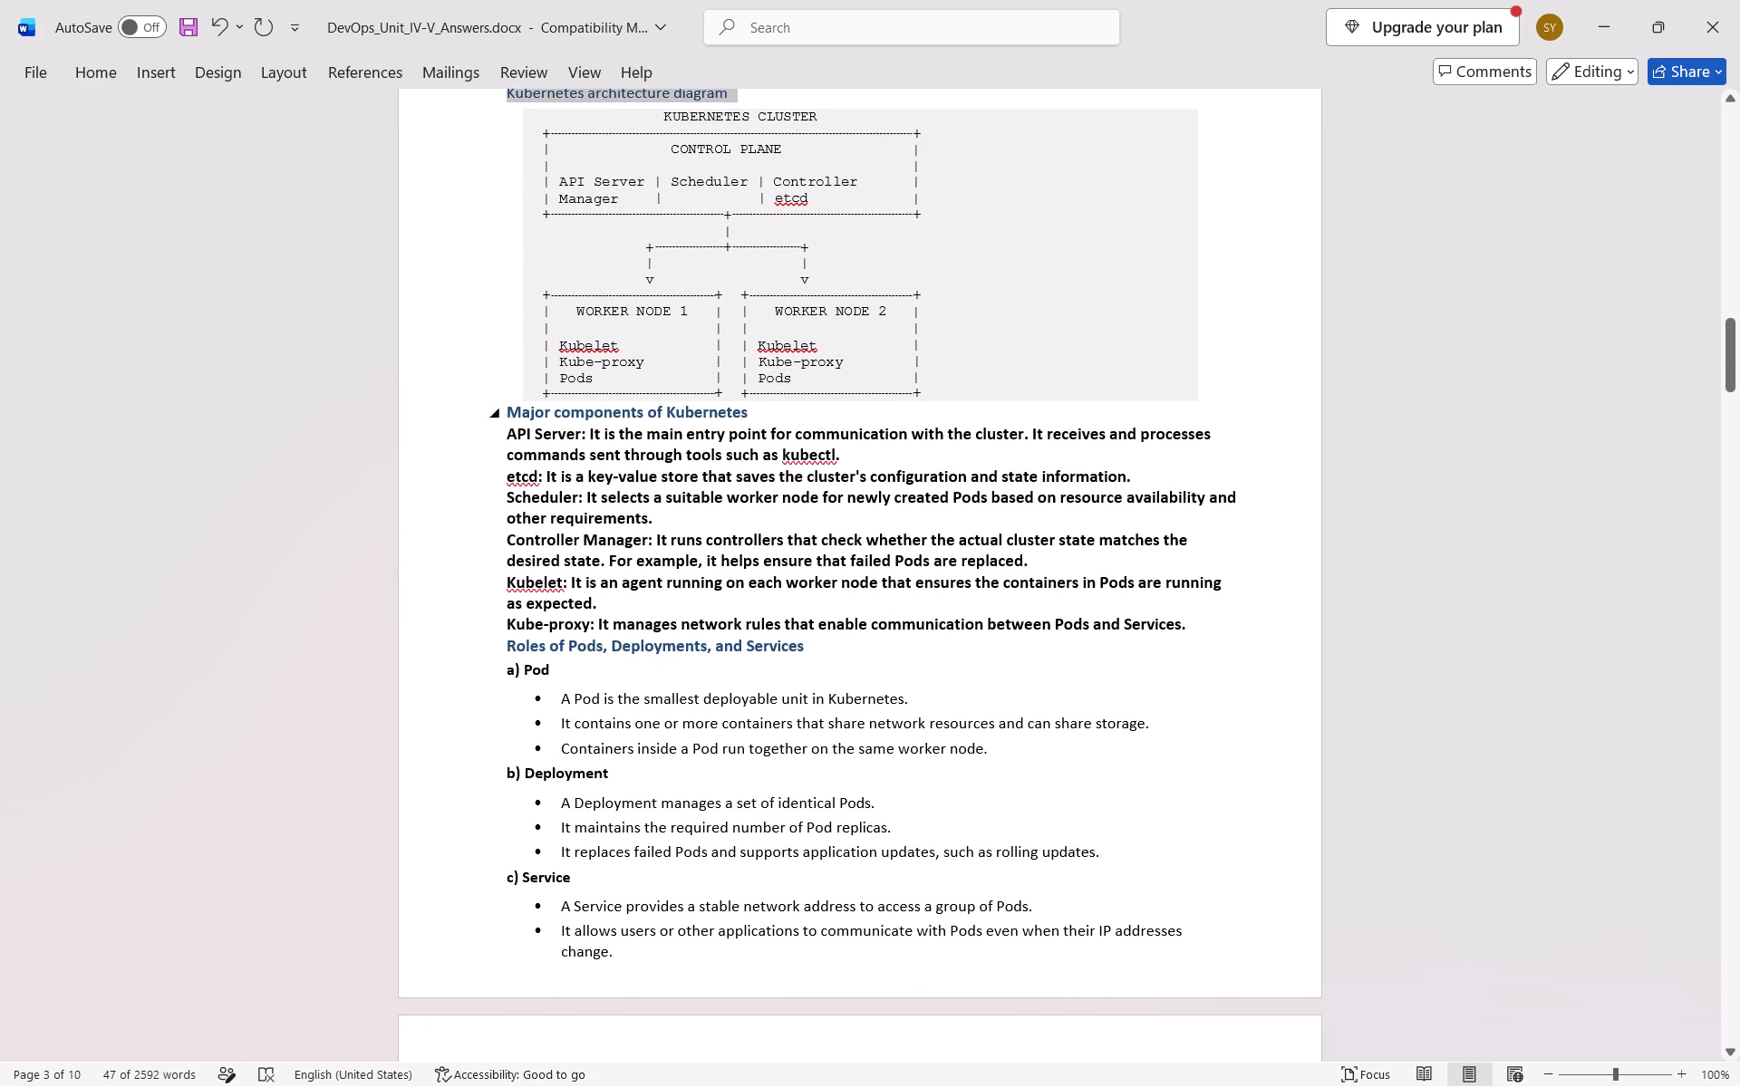
drag(509, 418, 819, 646)
click(1044, 583)
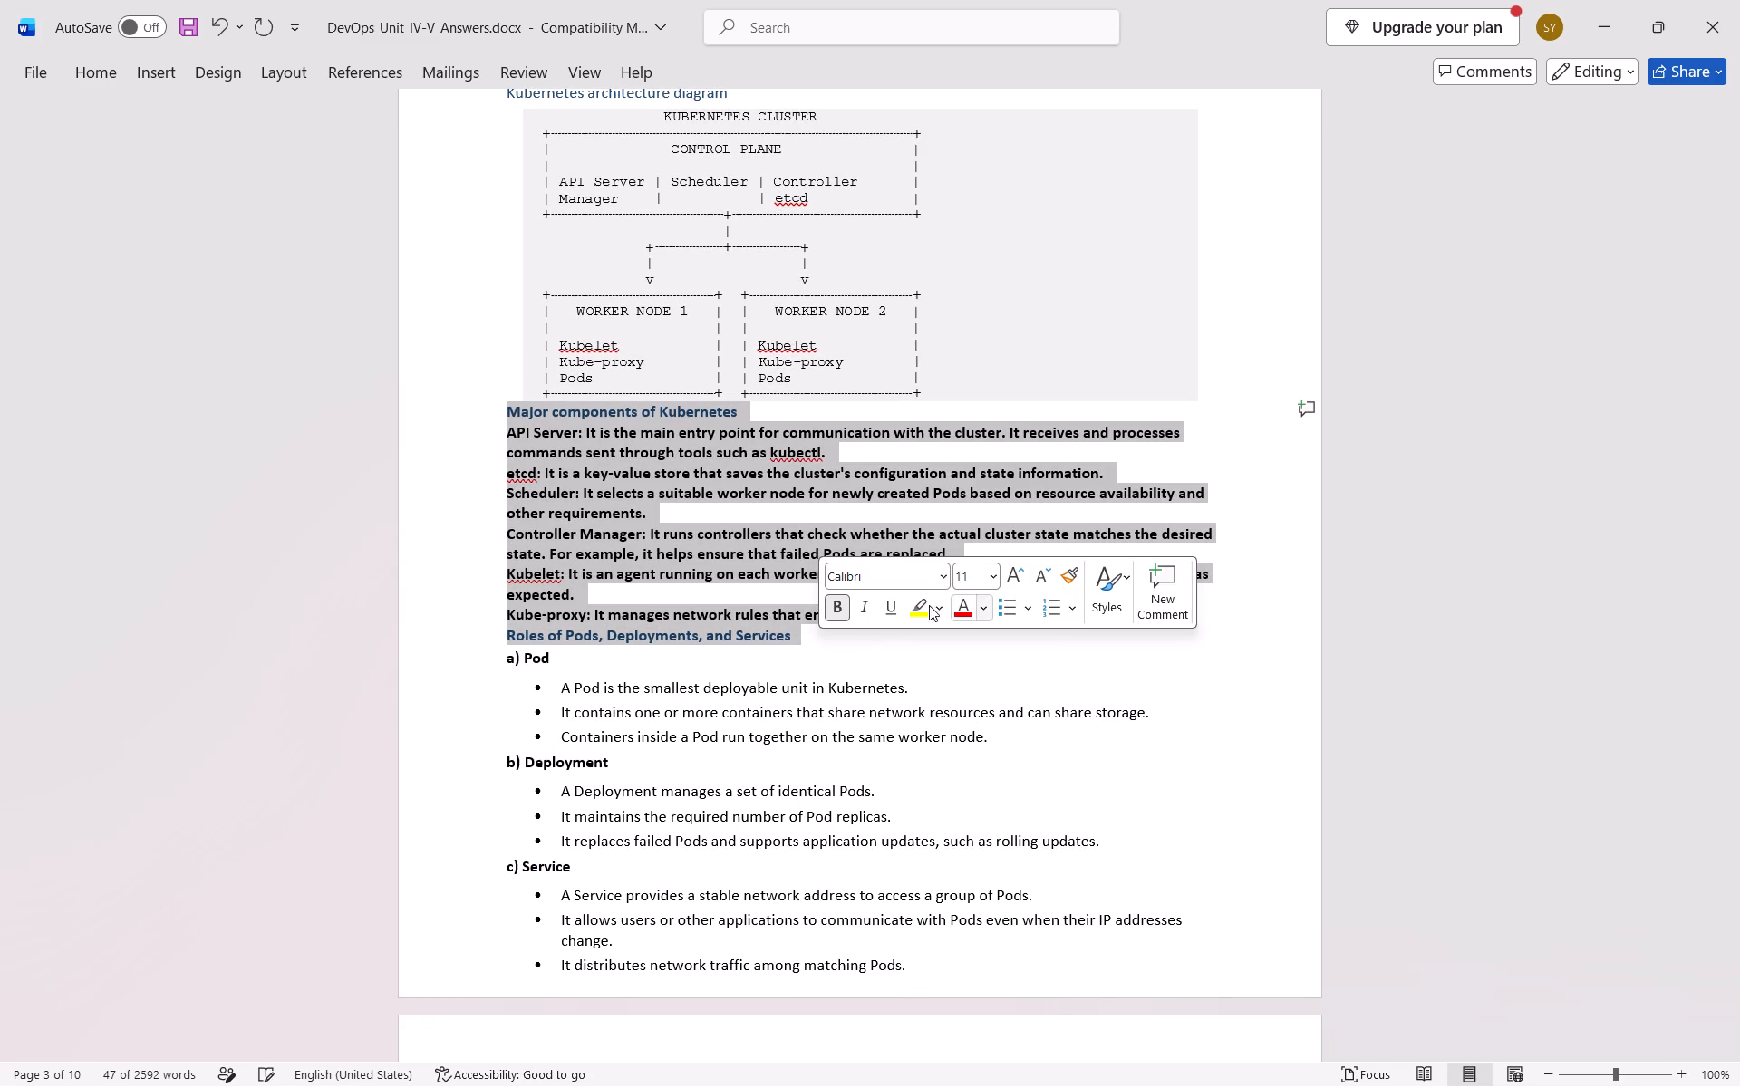
click(839, 609)
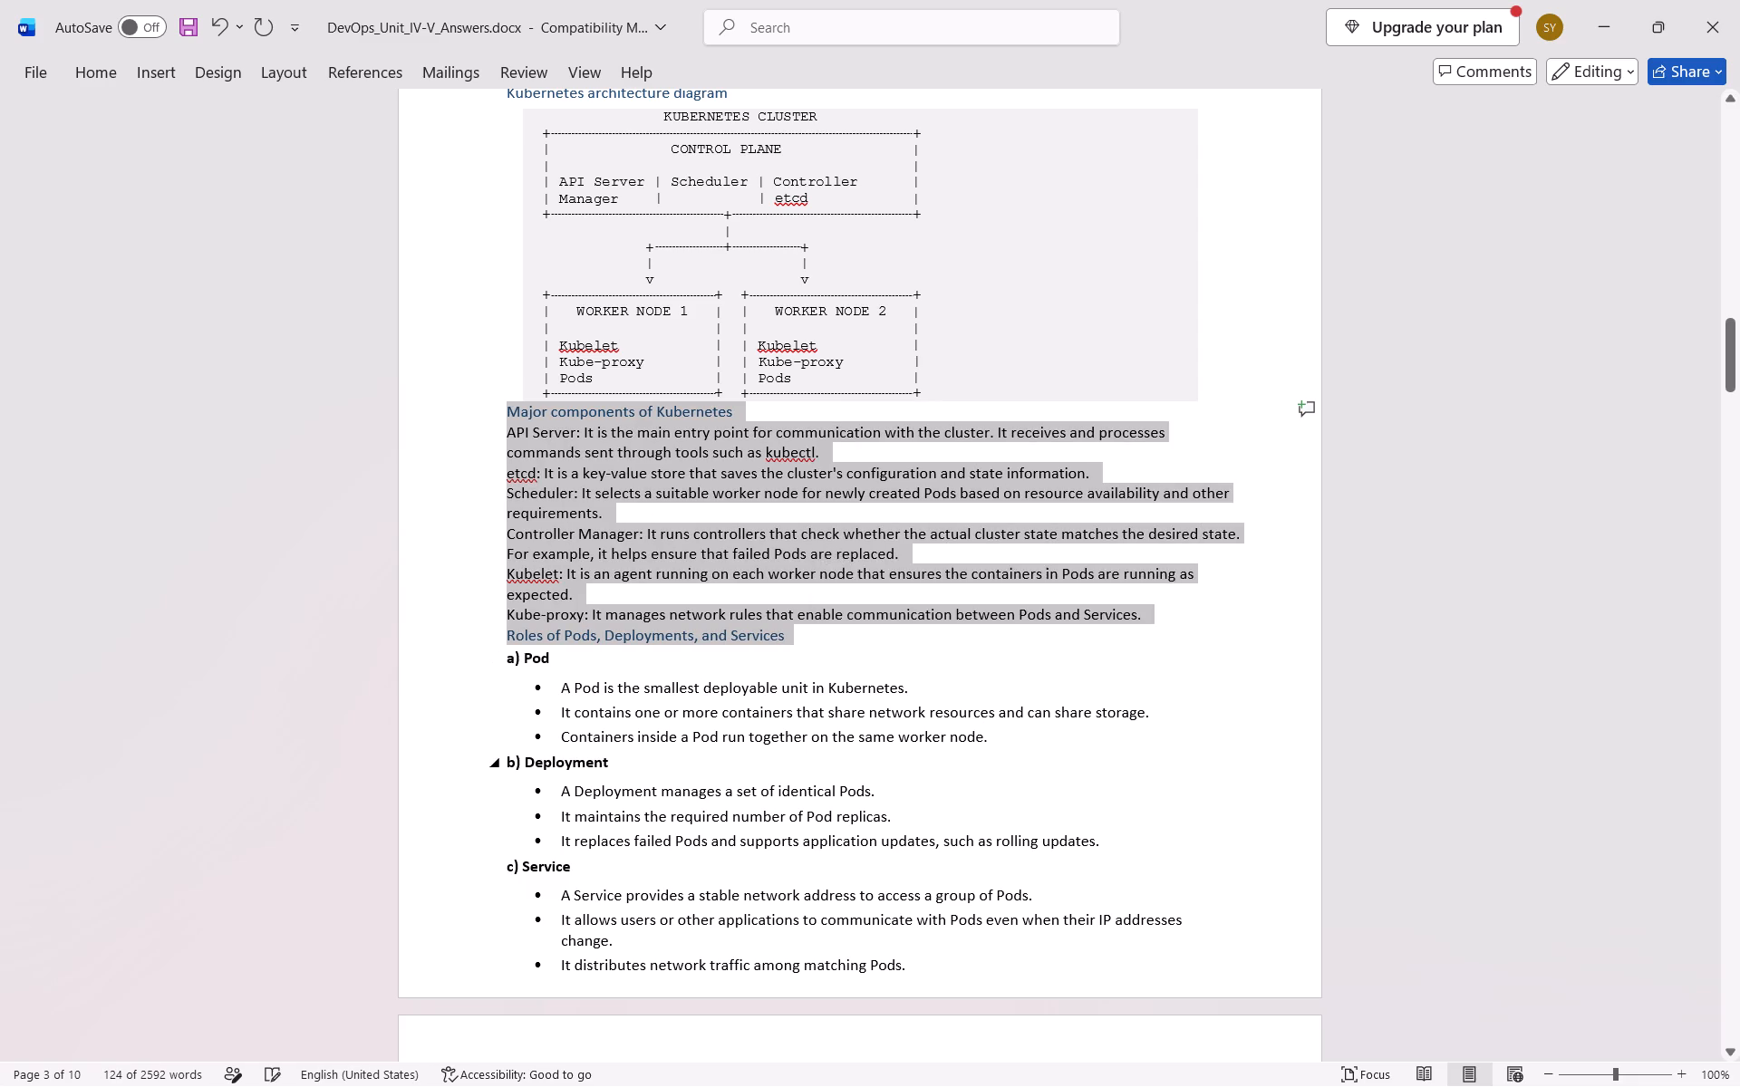
Remove the "a)" label from the Pod subheading and attach it beneath the "Roles of Pods, Deployments, and Services" heading with a line break.
click(876, 748)
scroll(876, 748, down, 2)
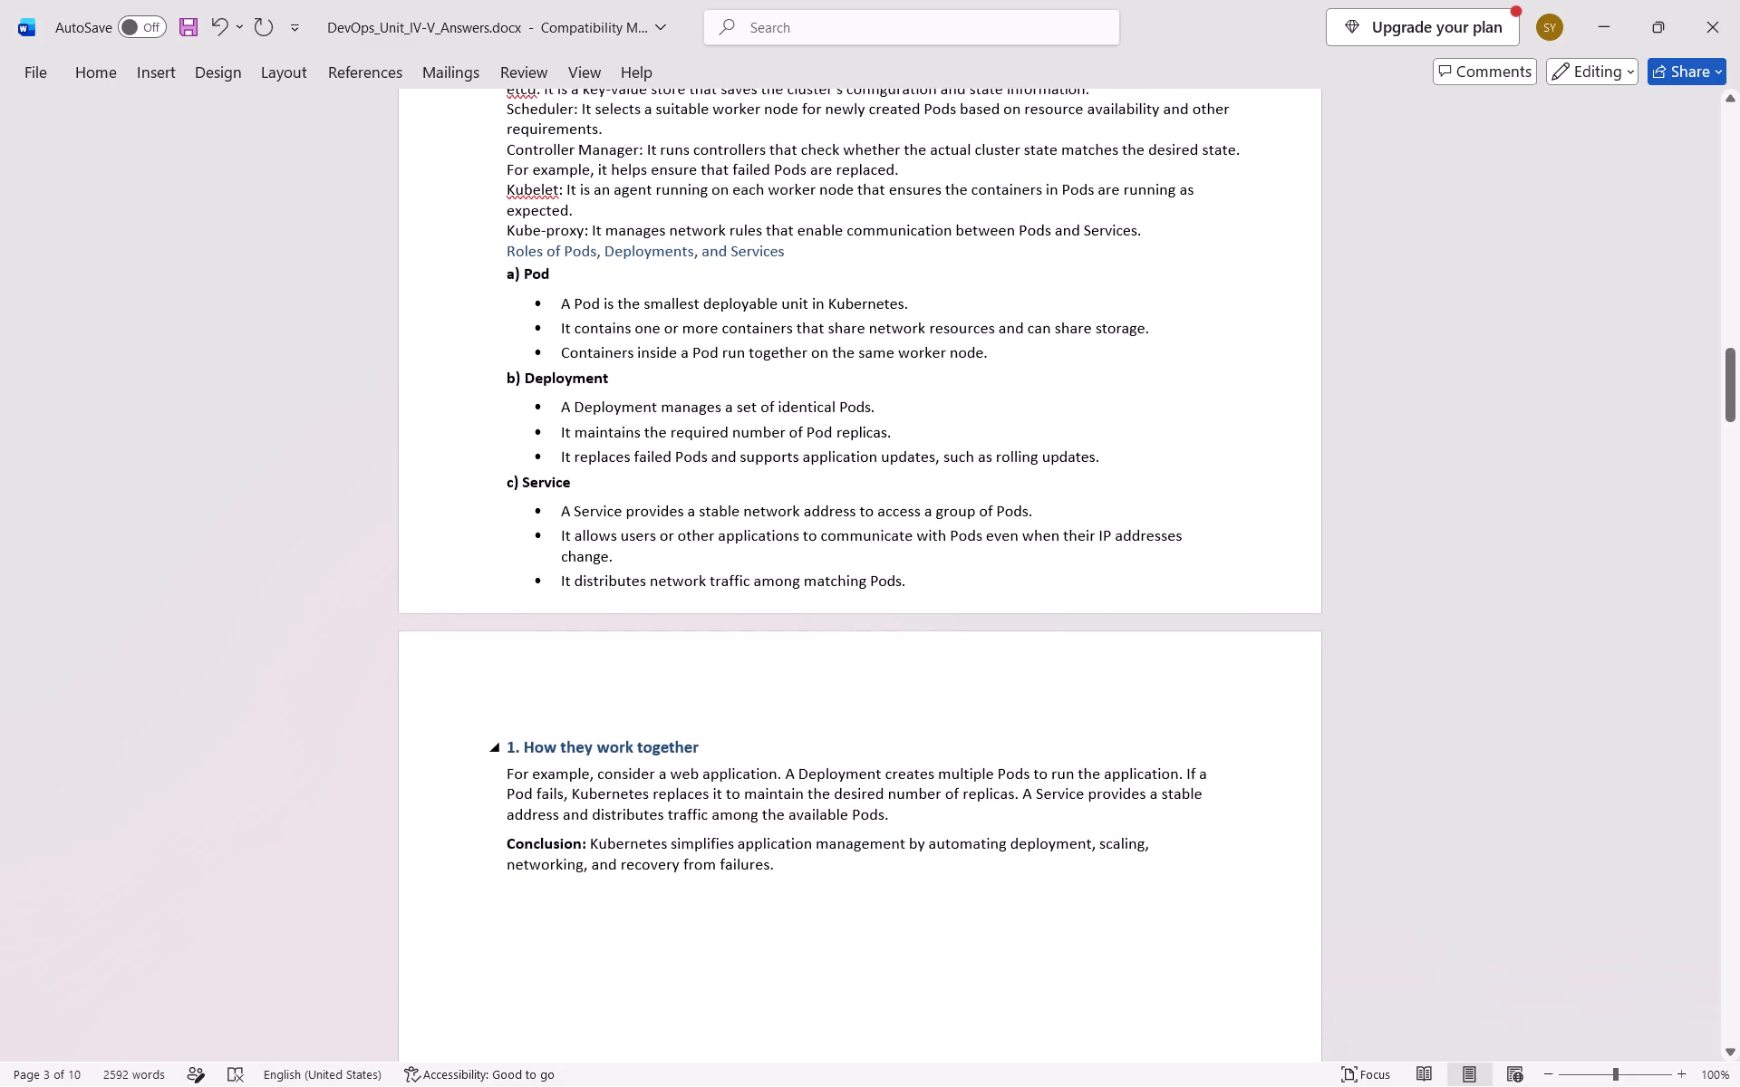
scroll(876, 748, up, 2)
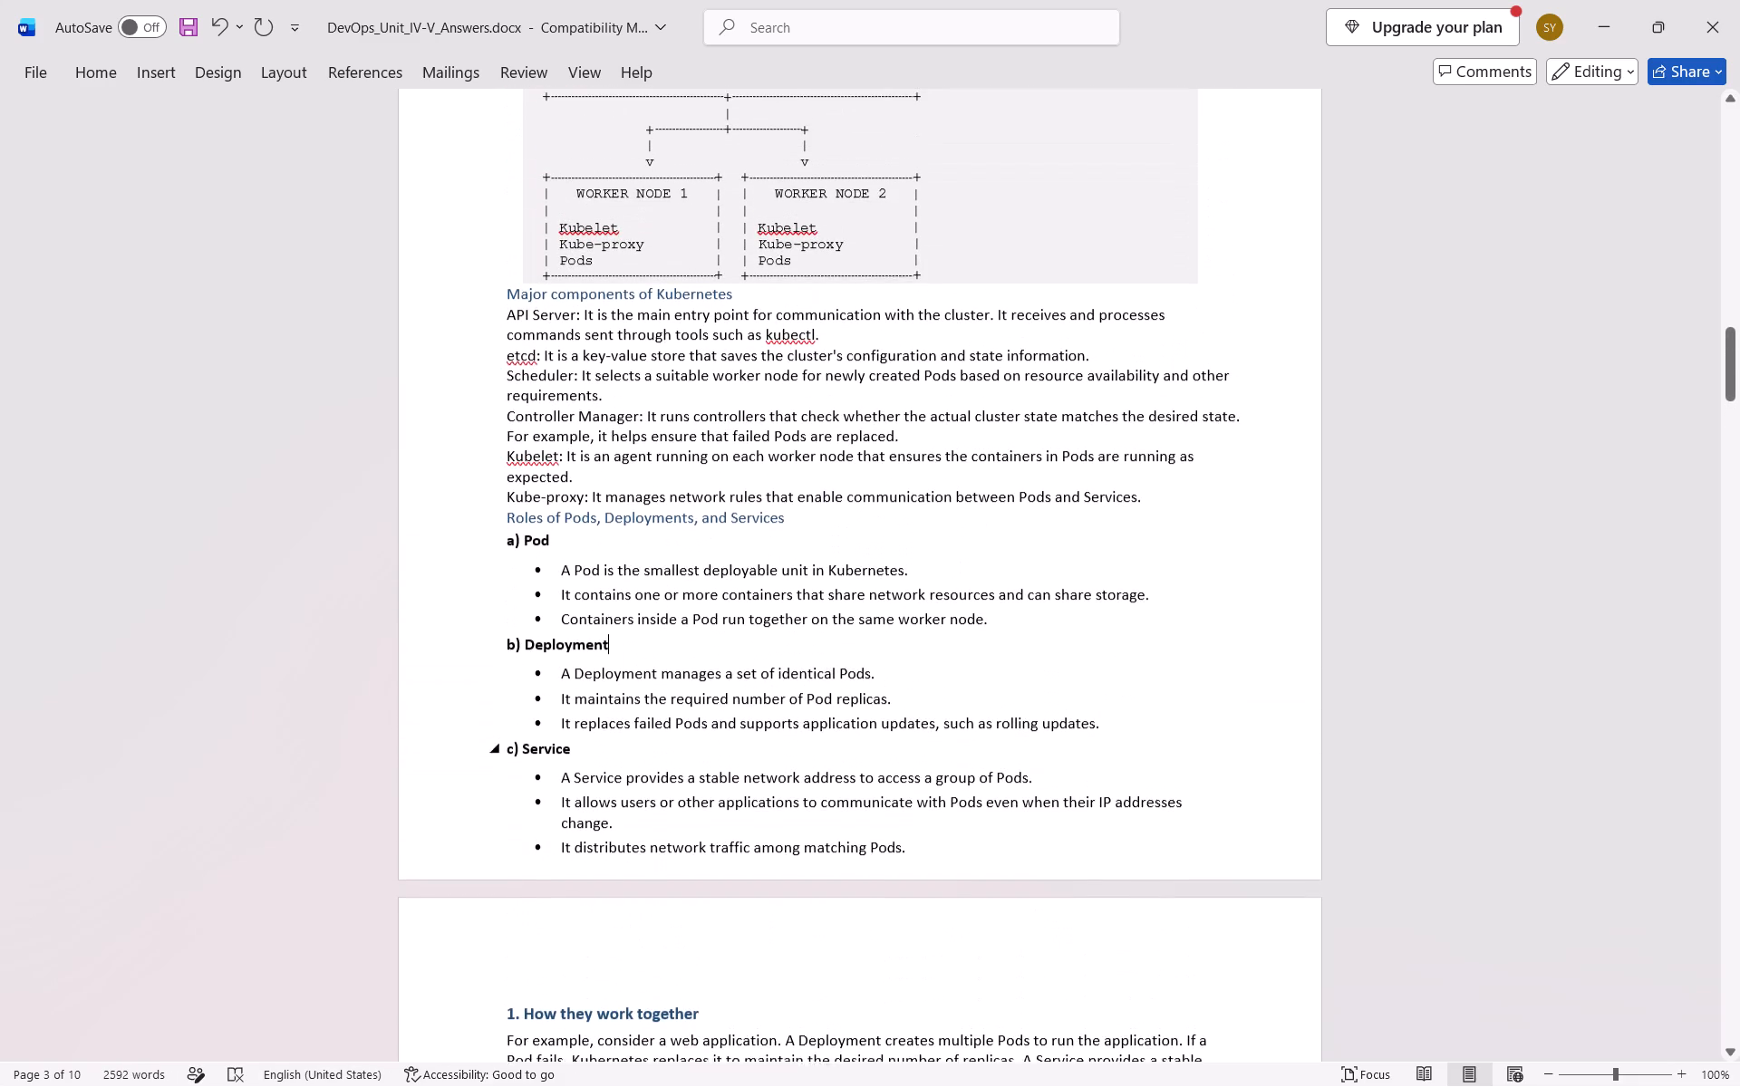
click(527, 547)
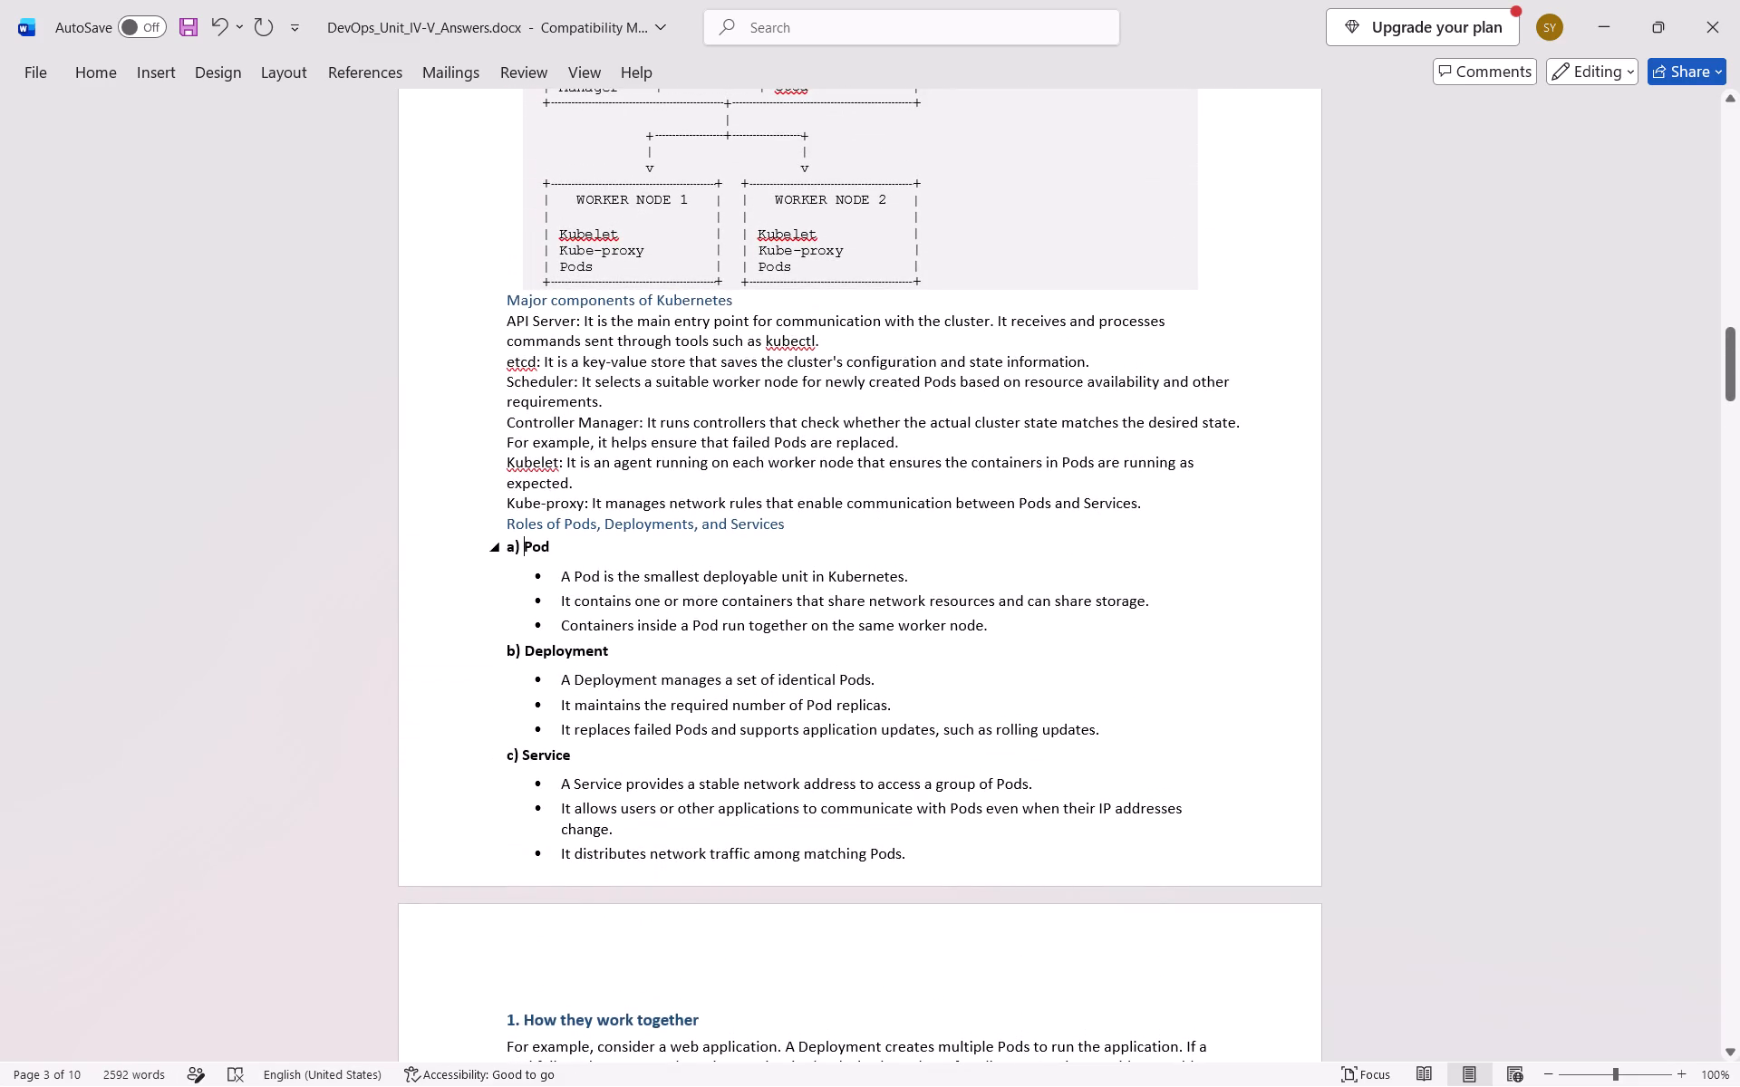
key(BackSpace)
key(BackSpace)
key(BackSpace)
key(BackSpace)
key(shift+Return)
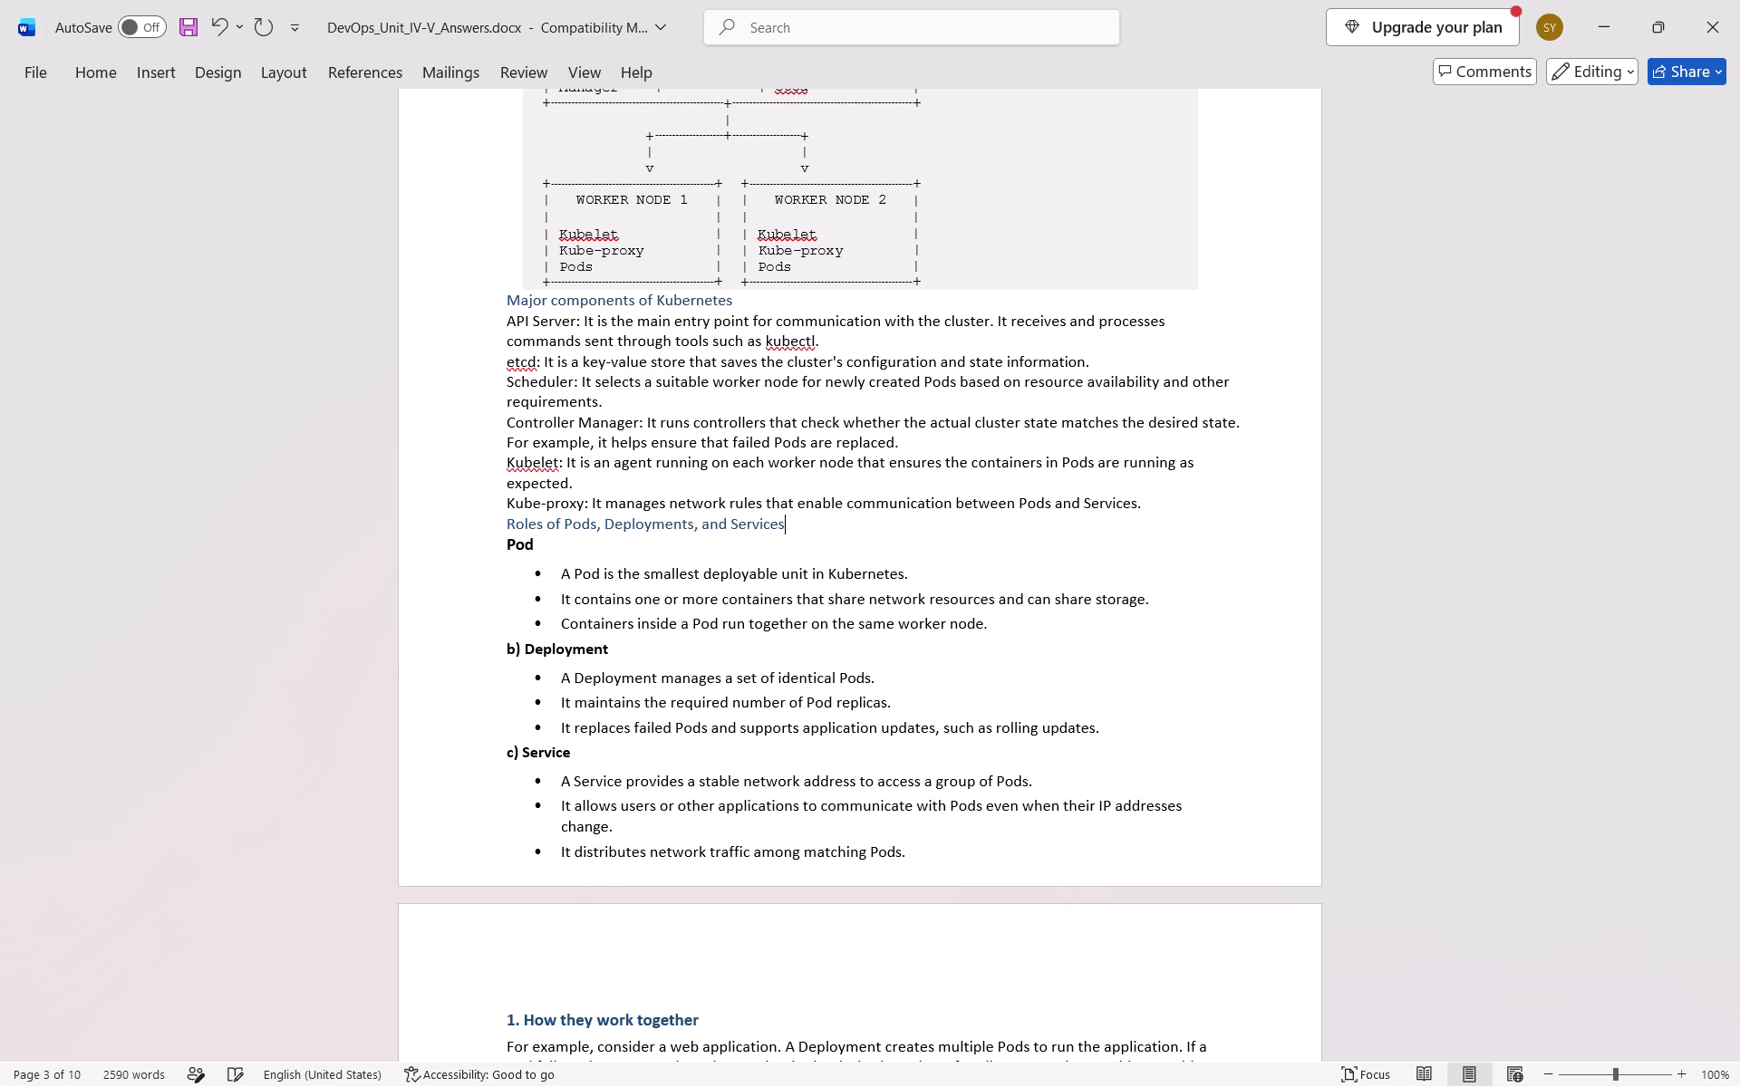
Remove the bullets from the three Pod items and attach each beneath the Pod subheading with line breaks.
key(Down)
key(BackSpace)
key(BackSpace)
key(BackSpace)
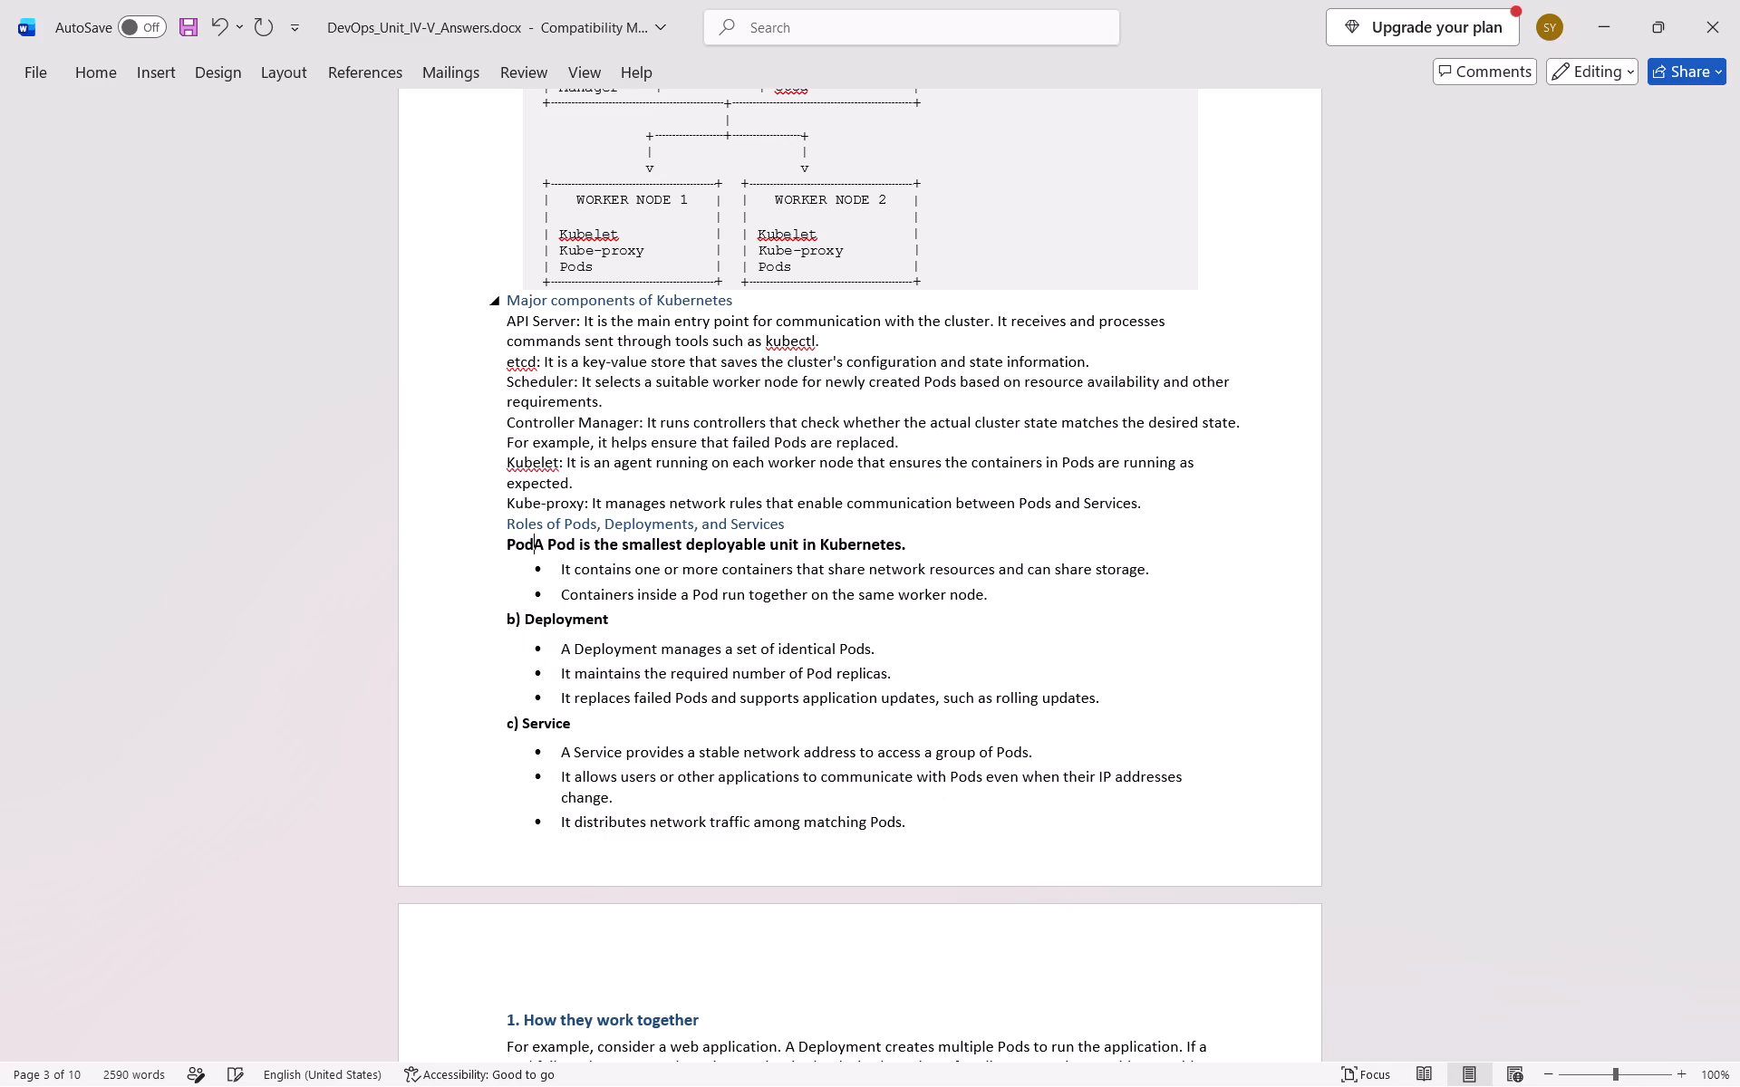
key(shift+Return)
key(Down)
key(BackSpace)
key(BackSpace)
key(BackSpace)
key(shift+Return)
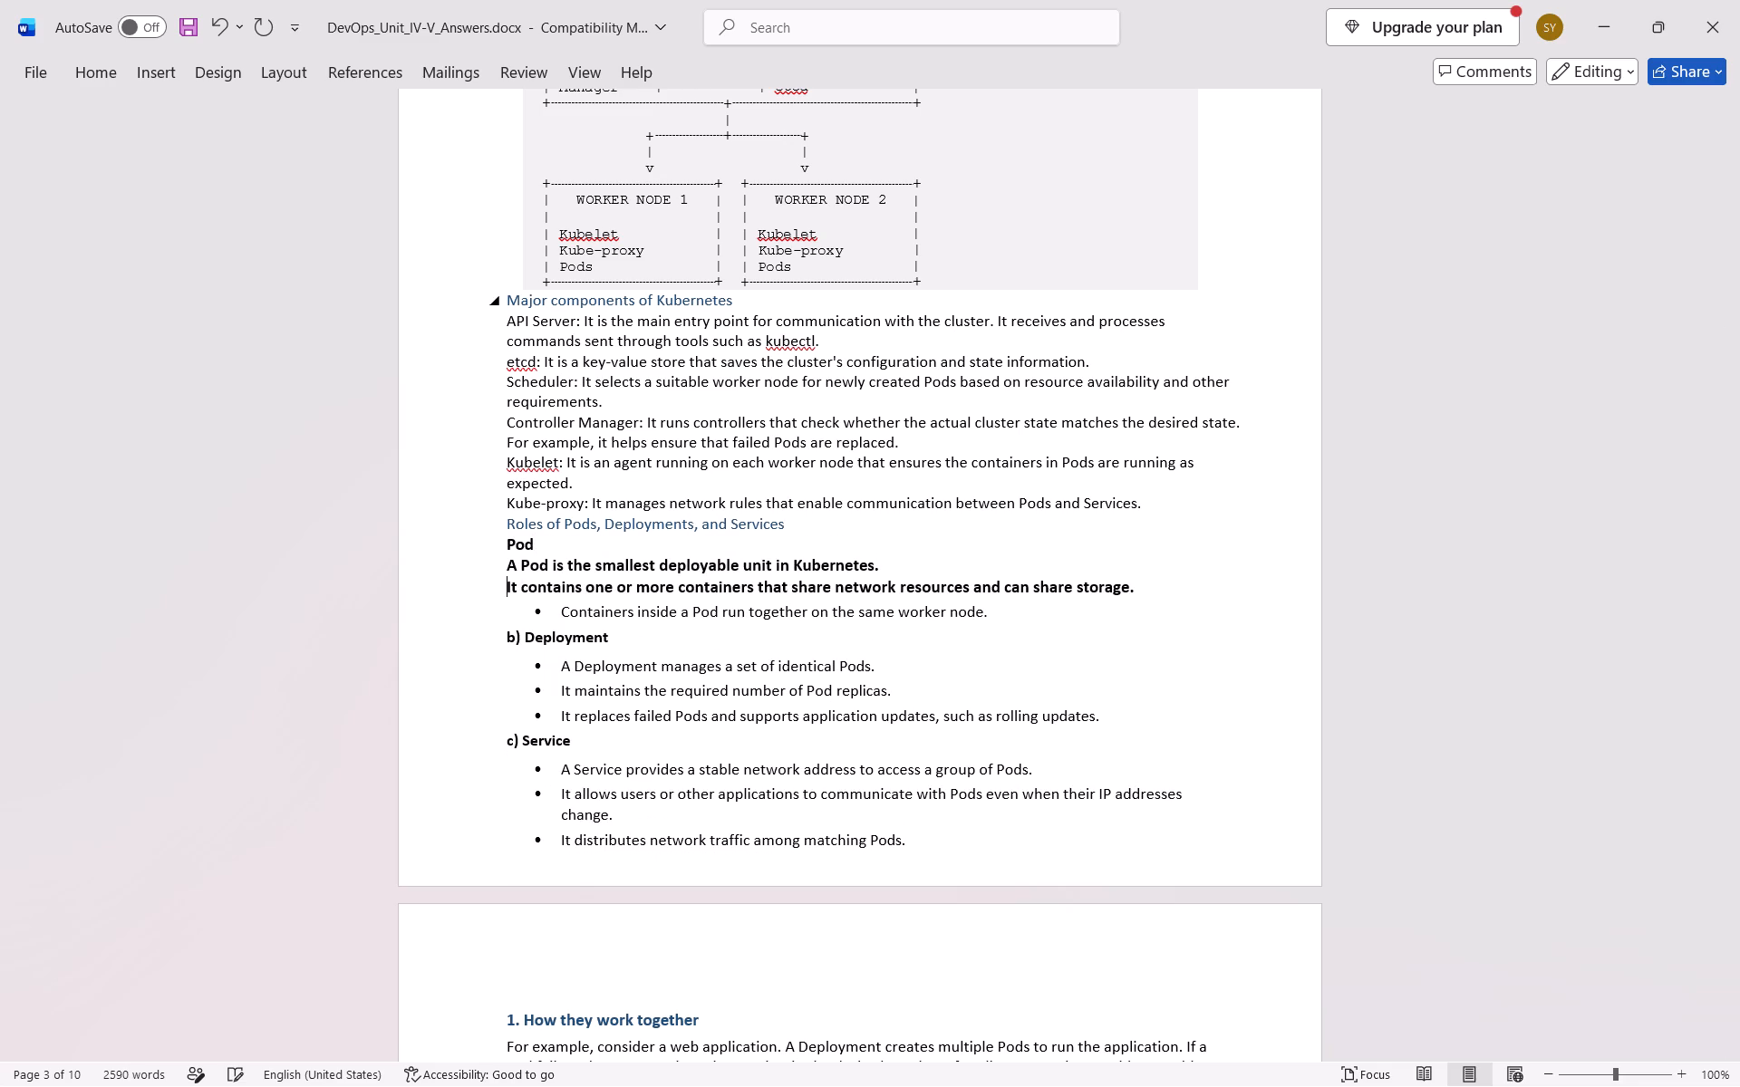
key(Down)
key(BackSpace)
key(BackSpace)
key(BackSpace)
key(shift+Return)
Remove the letter label from the Deployment subheading and attach it beneath the Pod text with a line break.
key(Down)
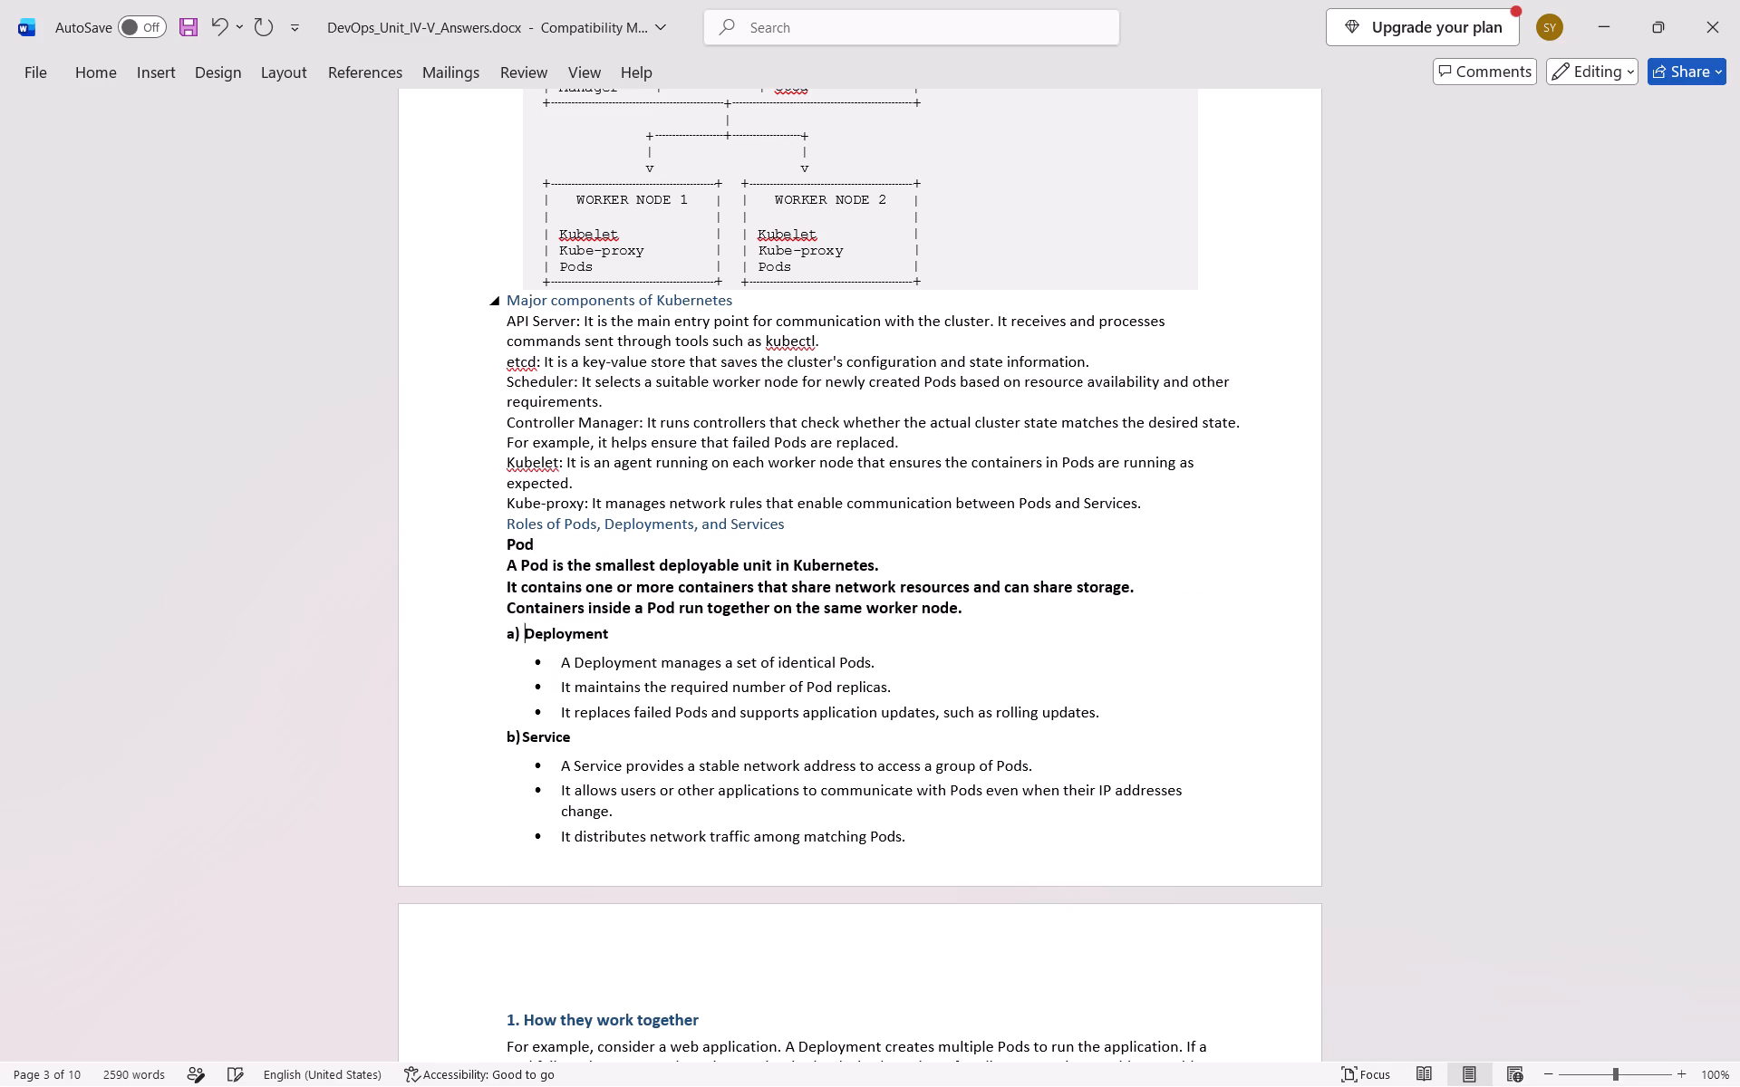
key(BackSpace)
key(BackSpace)
key(BackSpace)
key(BackSpace)
key(shift+Return)
Remove the bullets from the three Deployment items and attach each beneath the Deployment subheading with line breaks.
key(Down)
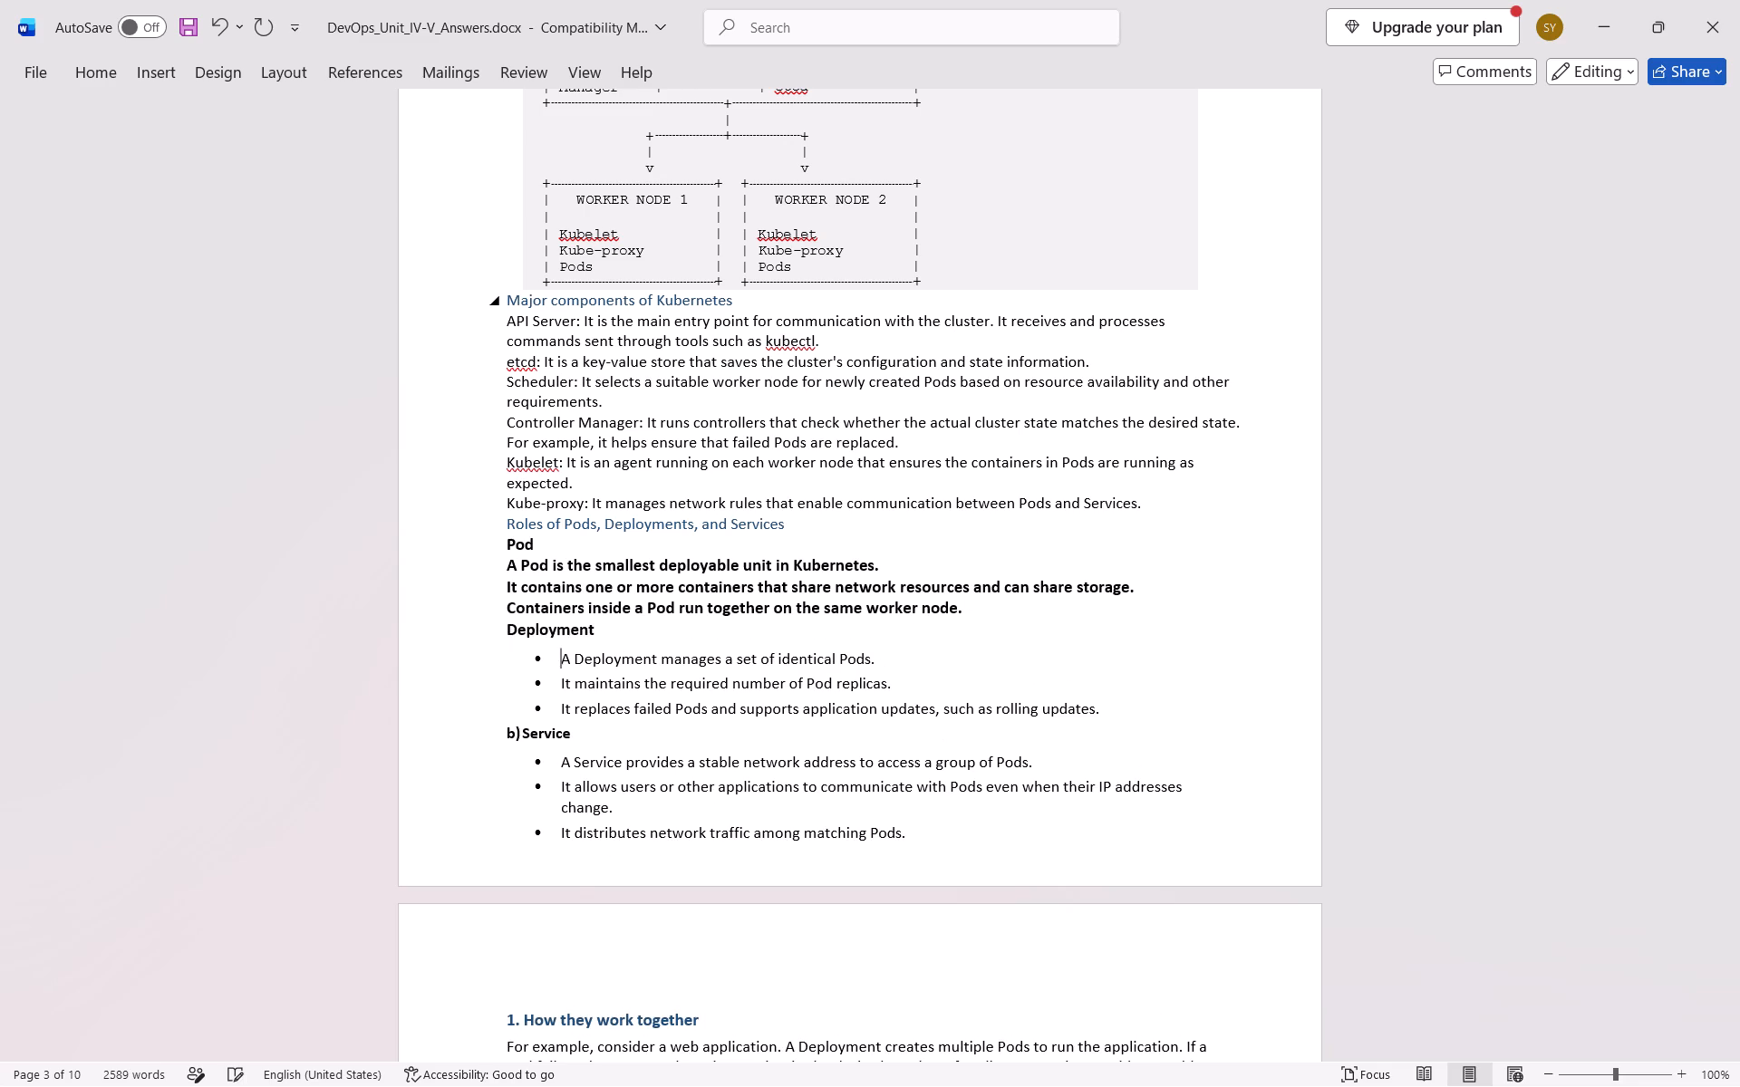
key(Down)
key(Up)
key(BackSpace)
key(BackSpace)
key(BackSpace)
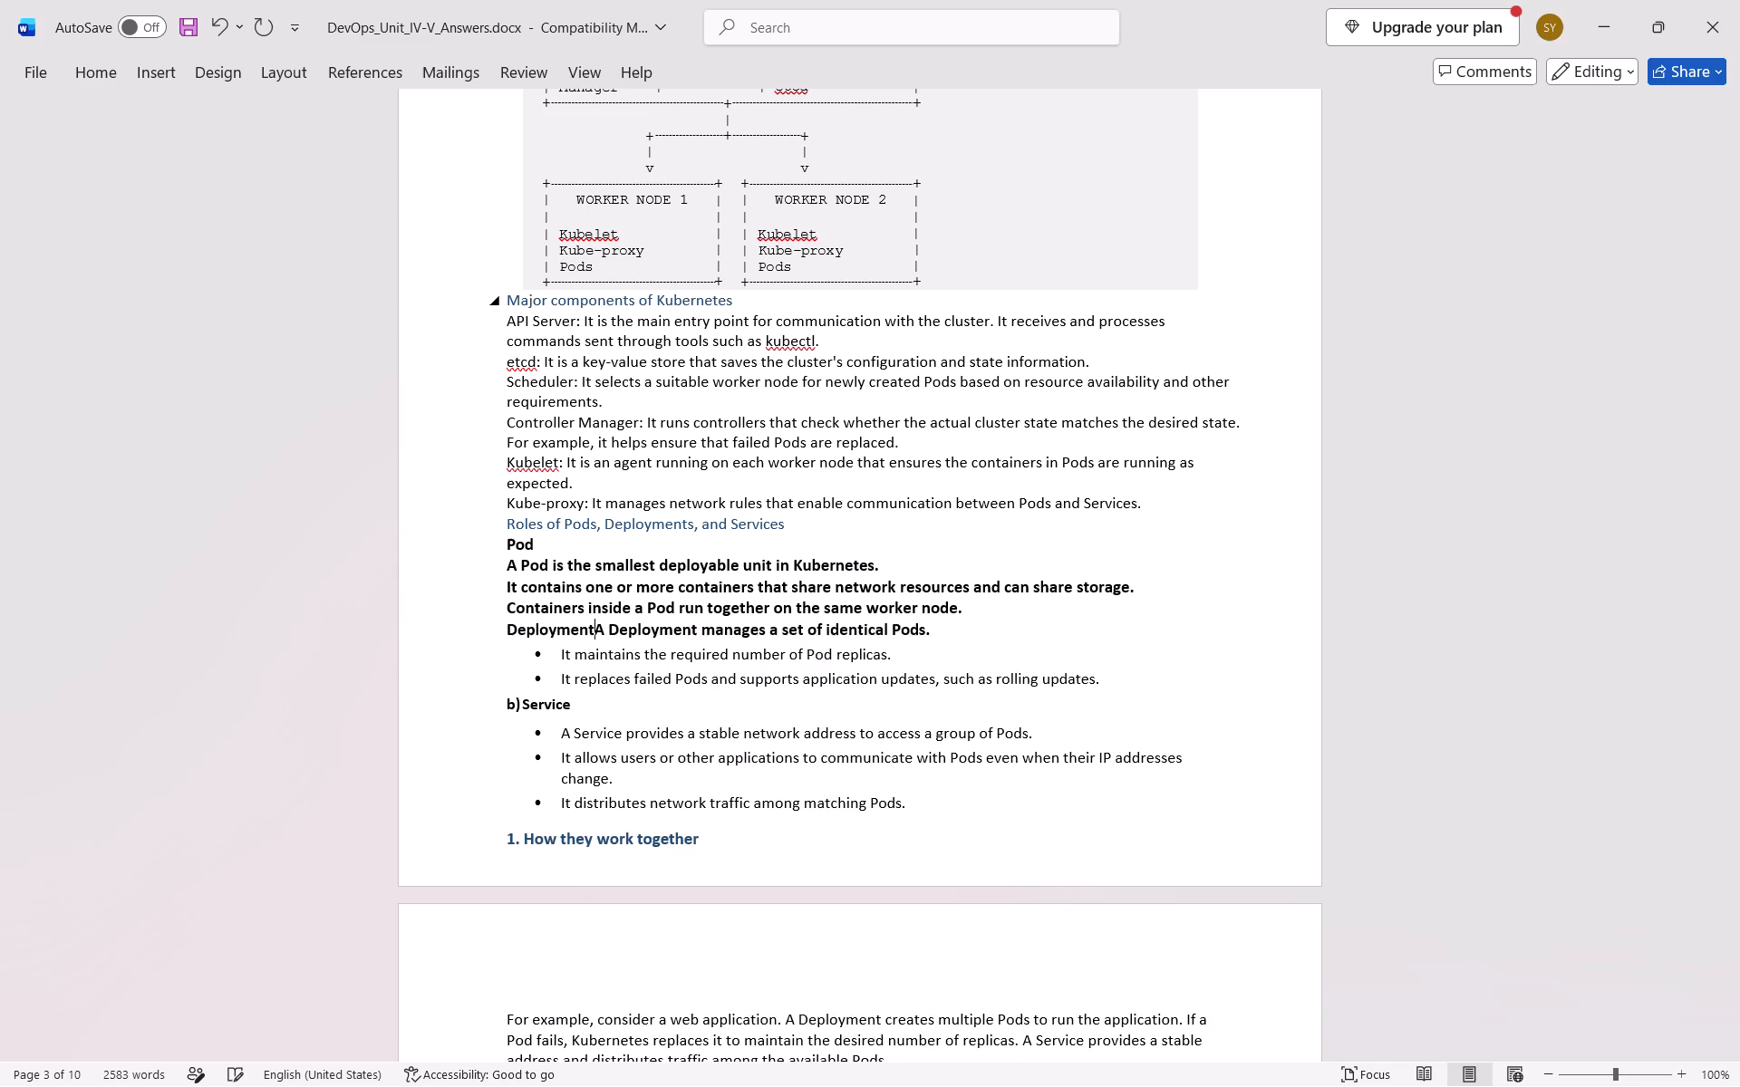
key(shift+Return)
key(Down)
key(BackSpace)
key(BackSpace)
key(BackSpace)
key(shift+Return)
key(Down)
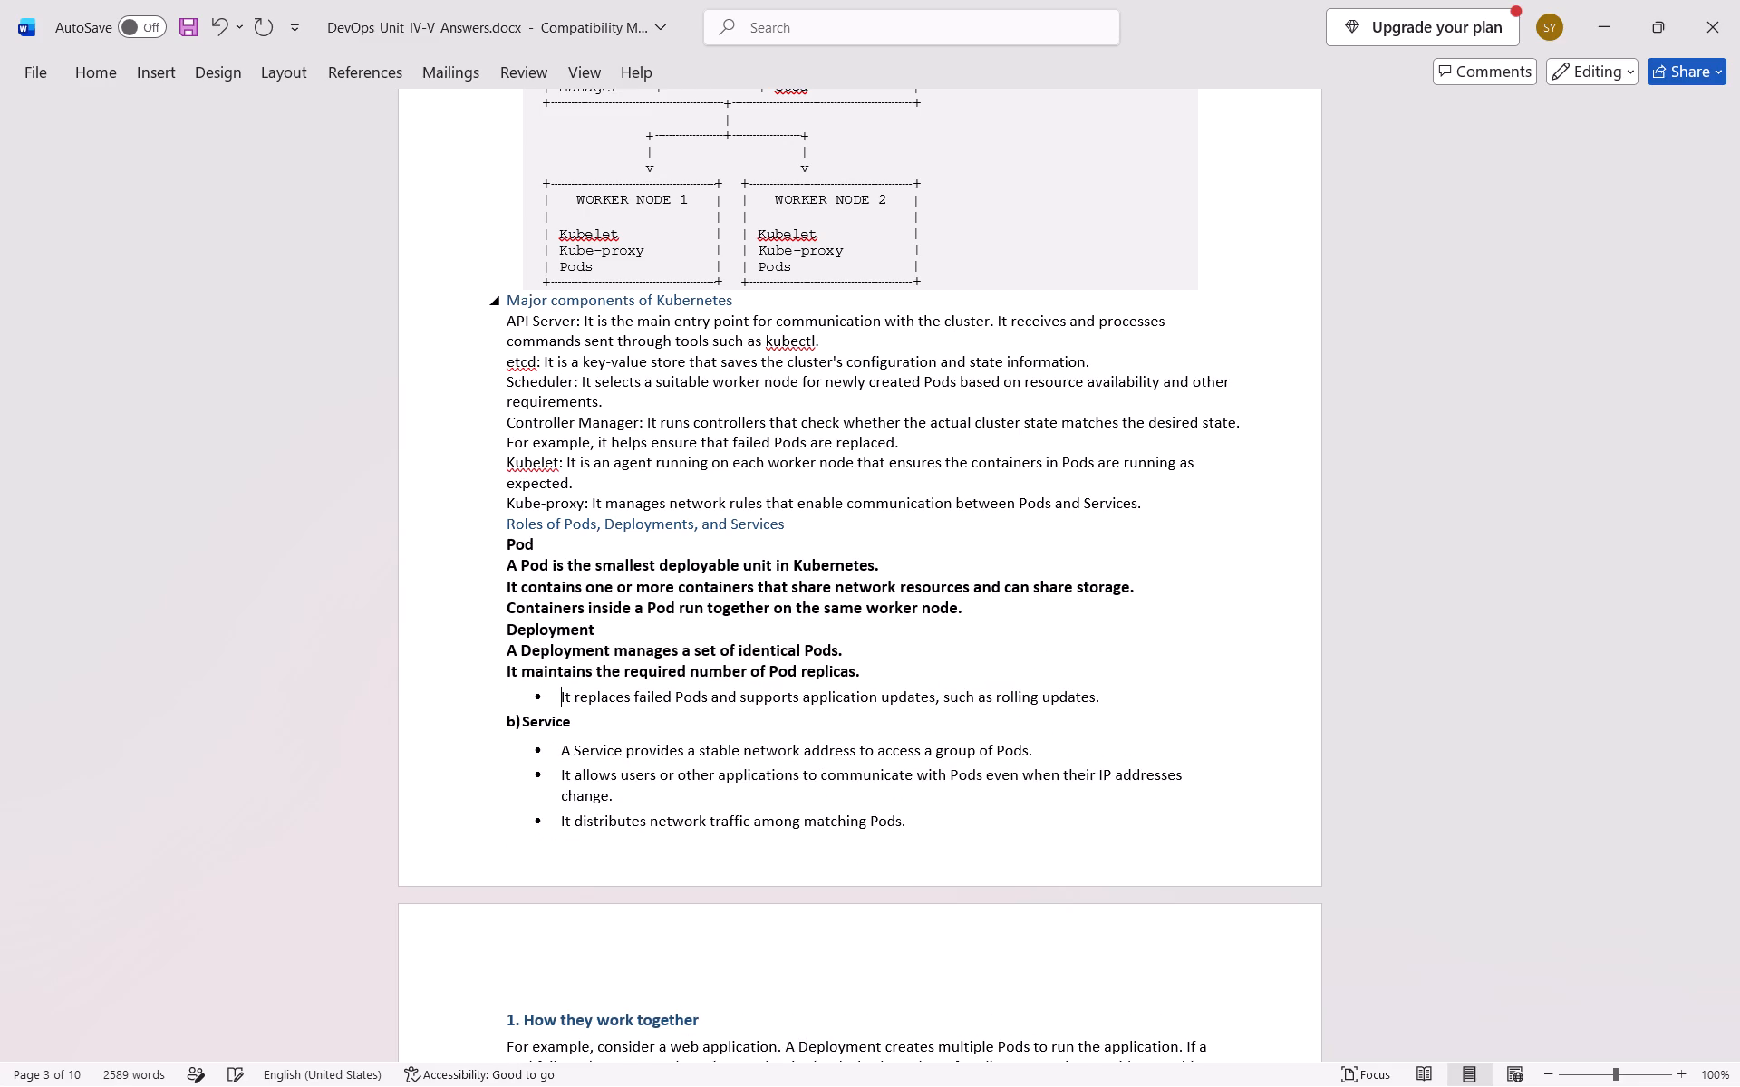
key(BackSpace)
key(BackSpace)
key(BackSpace)
key(shift+Return)
Remove the letter label from the Service subheading and attach it beneath the Deployment text with a line break.
key(Down)
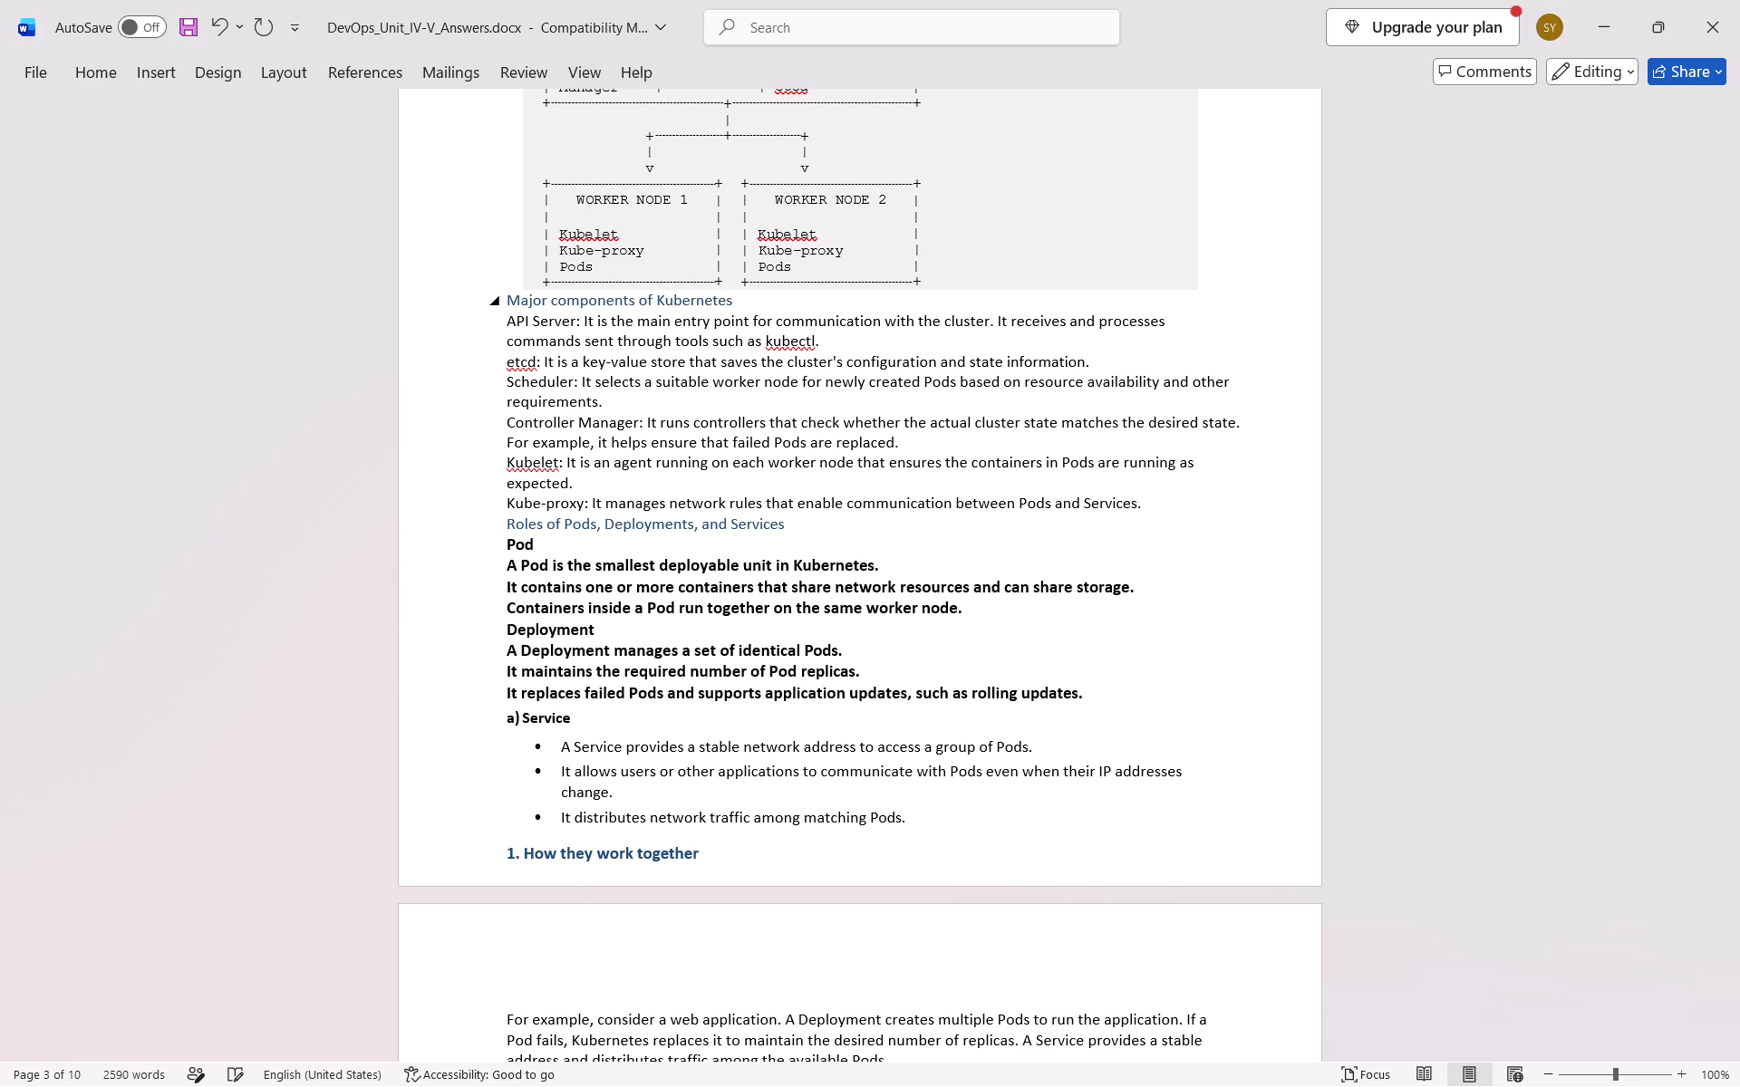
key(BackSpace)
key(BackSpace)
key(BackSpace)
key(BackSpace)
key(shift+Return)
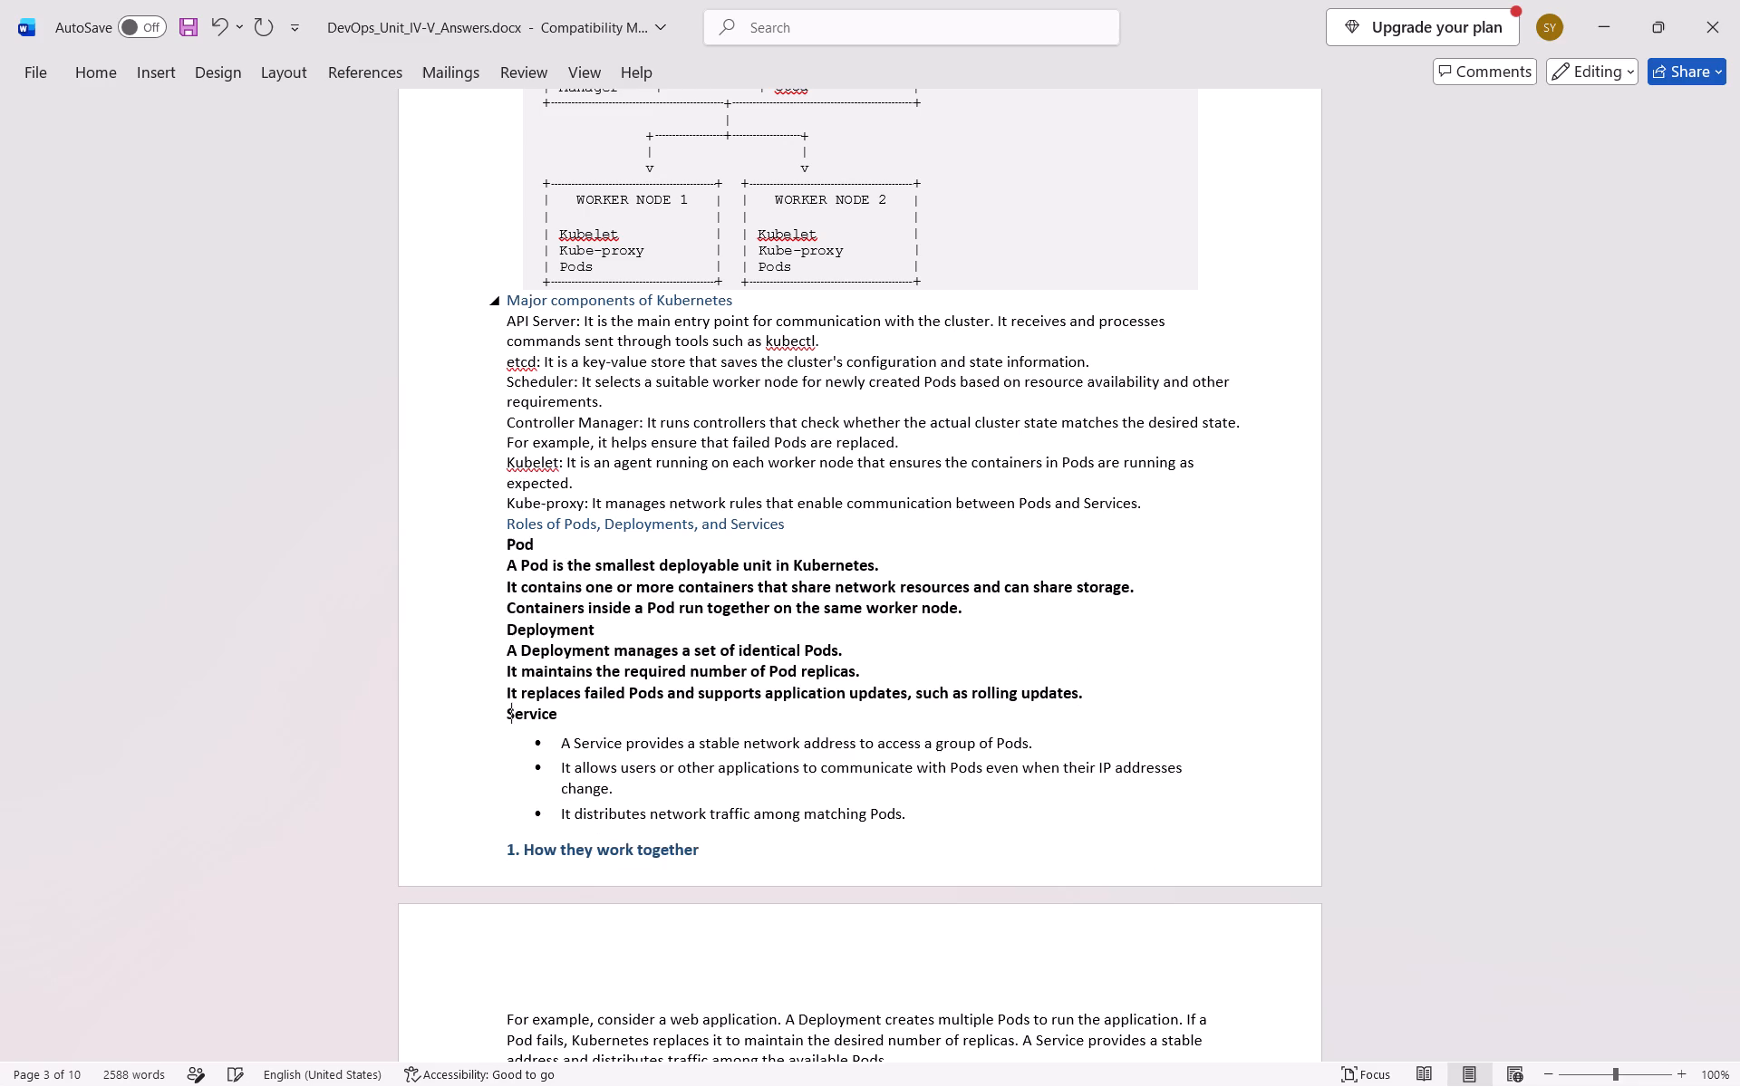
Remove the bullets from the three Service items and attach each beneath the Service subheading with line breaks.
key(Down)
key(BackSpace)
key(BackSpace)
key(BackSpace)
key(shift+Return)
key(Down)
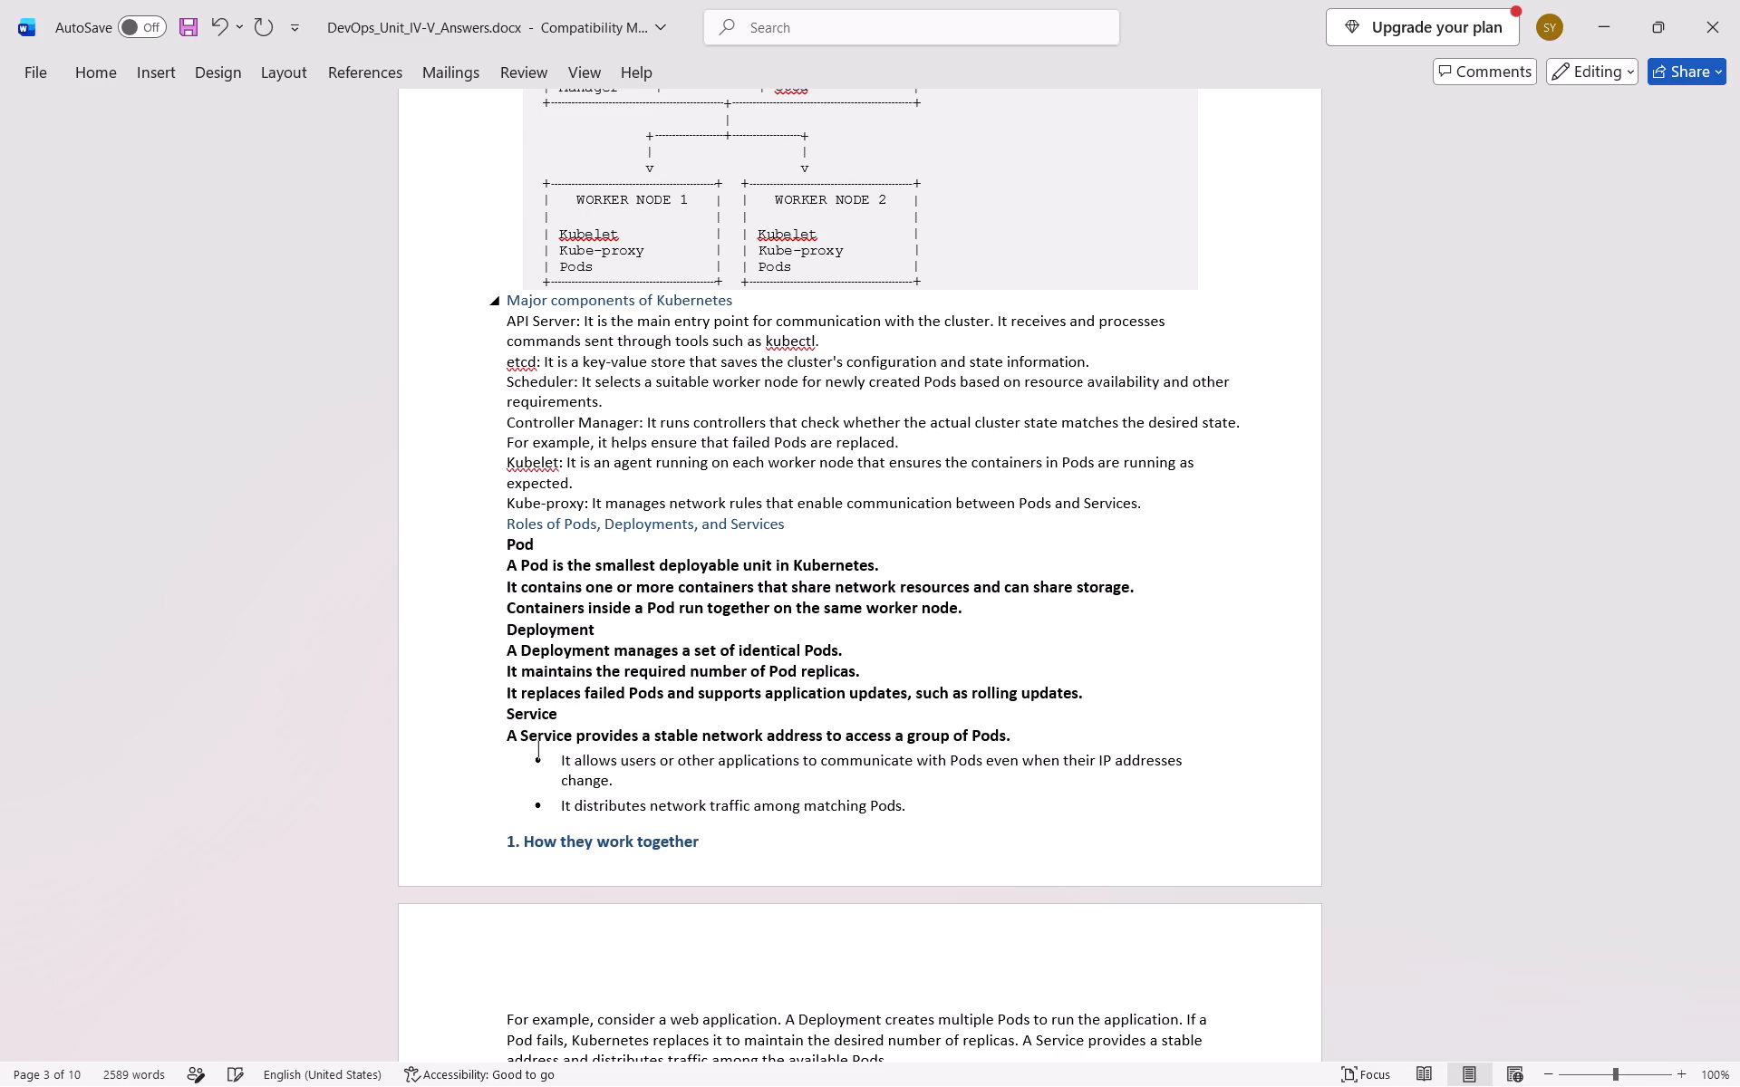
key(BackSpace)
key(BackSpace)
key(BackSpace)
key(shift+Return)
key(Down)
key(BackSpace)
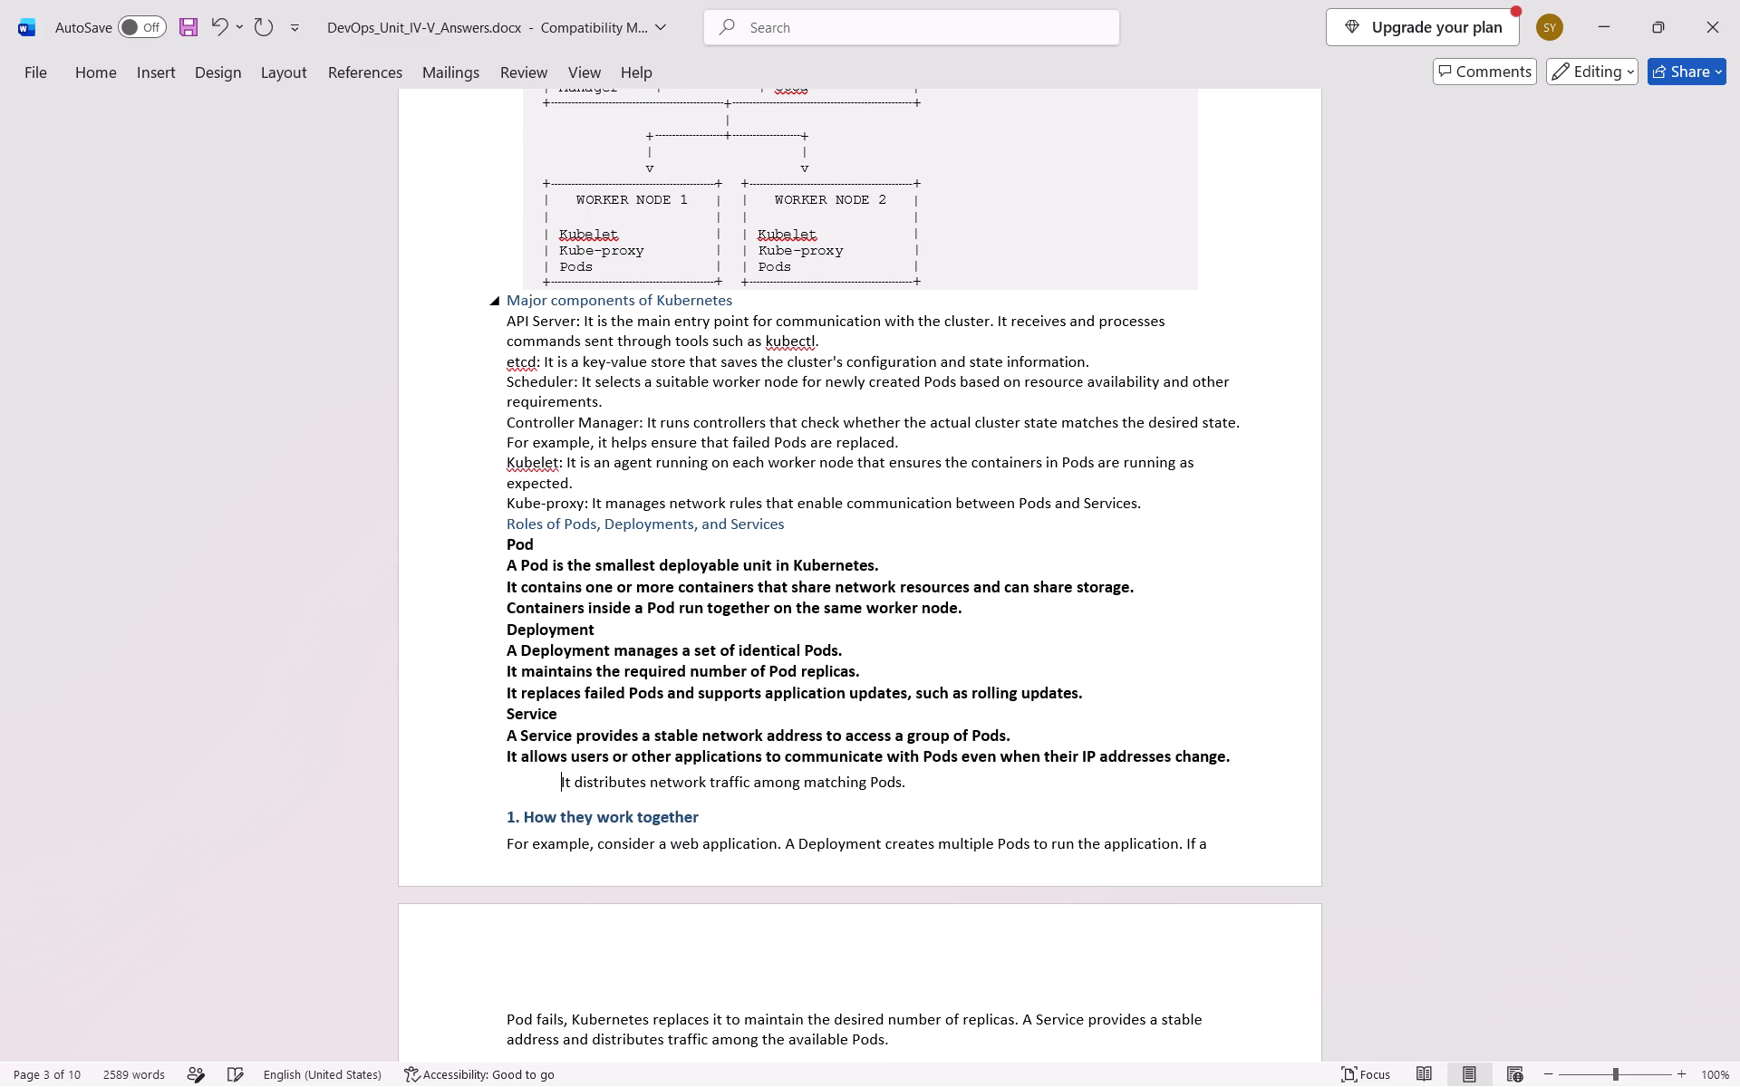
key(BackSpace)
key(BackSpace)
key(shift+Return)
Remove the number from the "How they work together" heading and attach it beneath the Service text with a line break.
key(Down)
key(BackSpace)
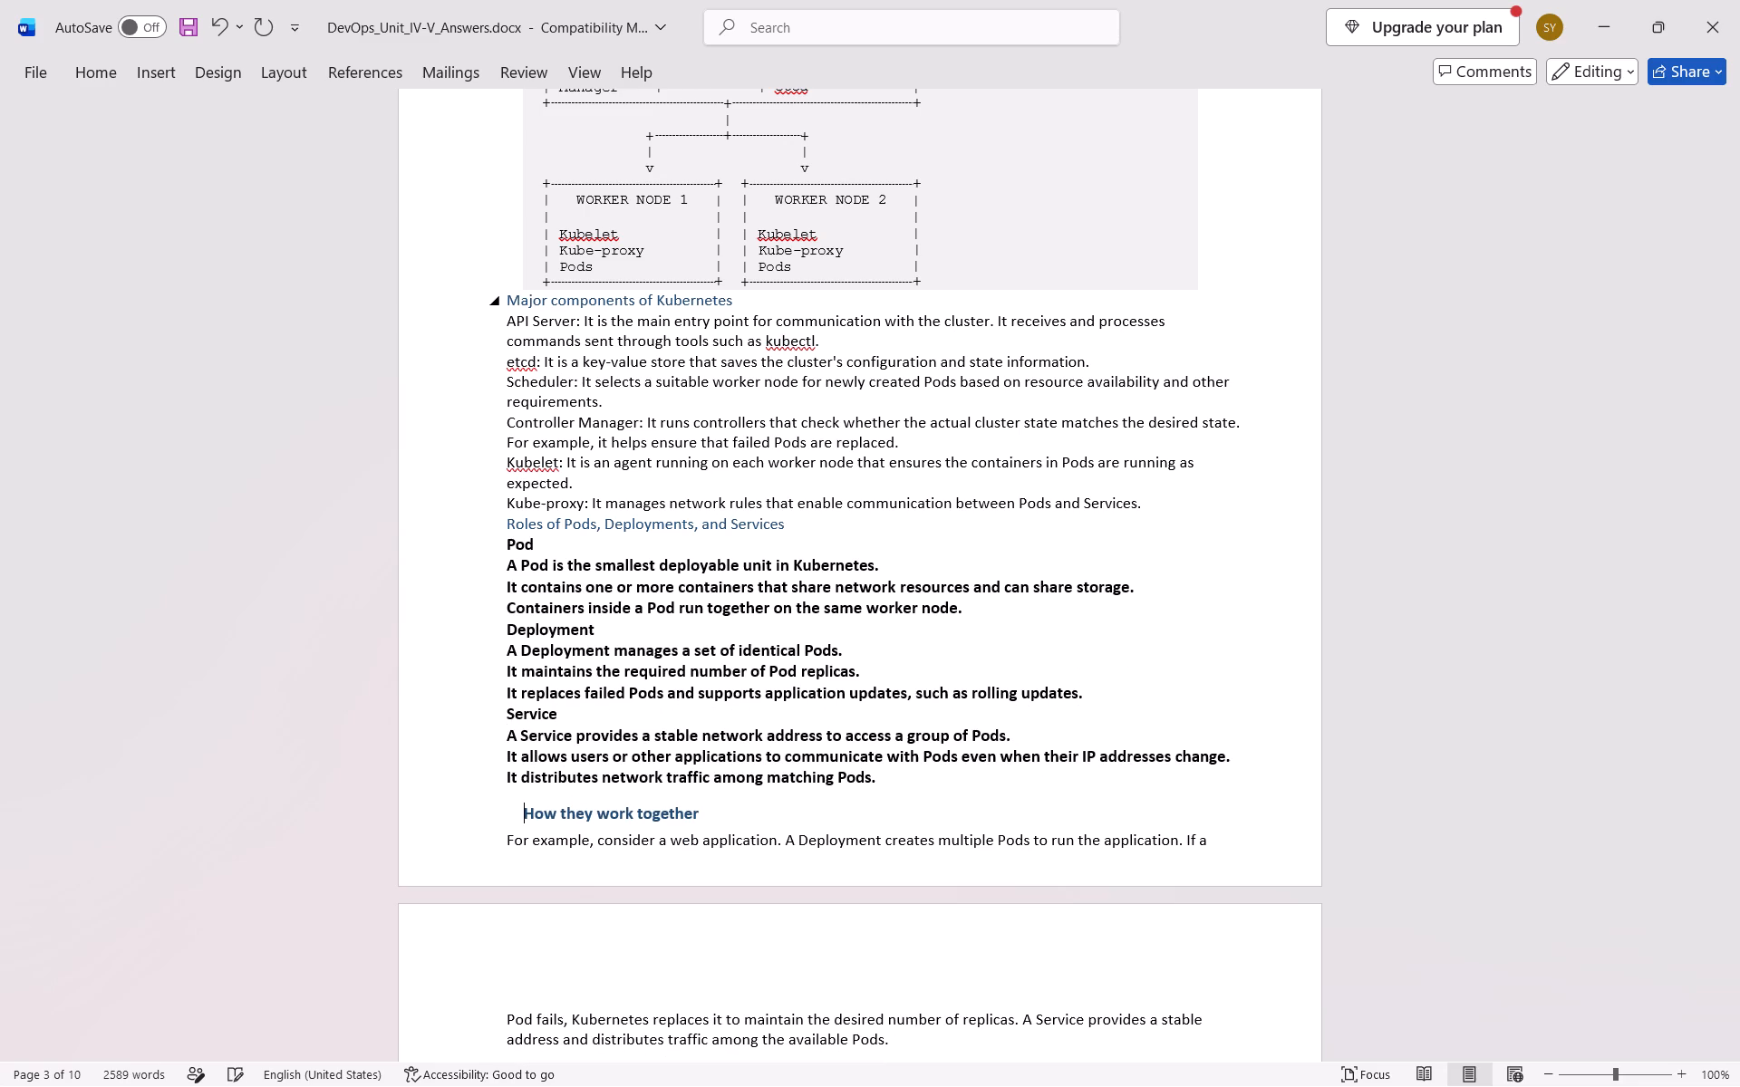
key(BackSpace)
key(BackSpace)
key(BackSpace)
key(shift+Return)
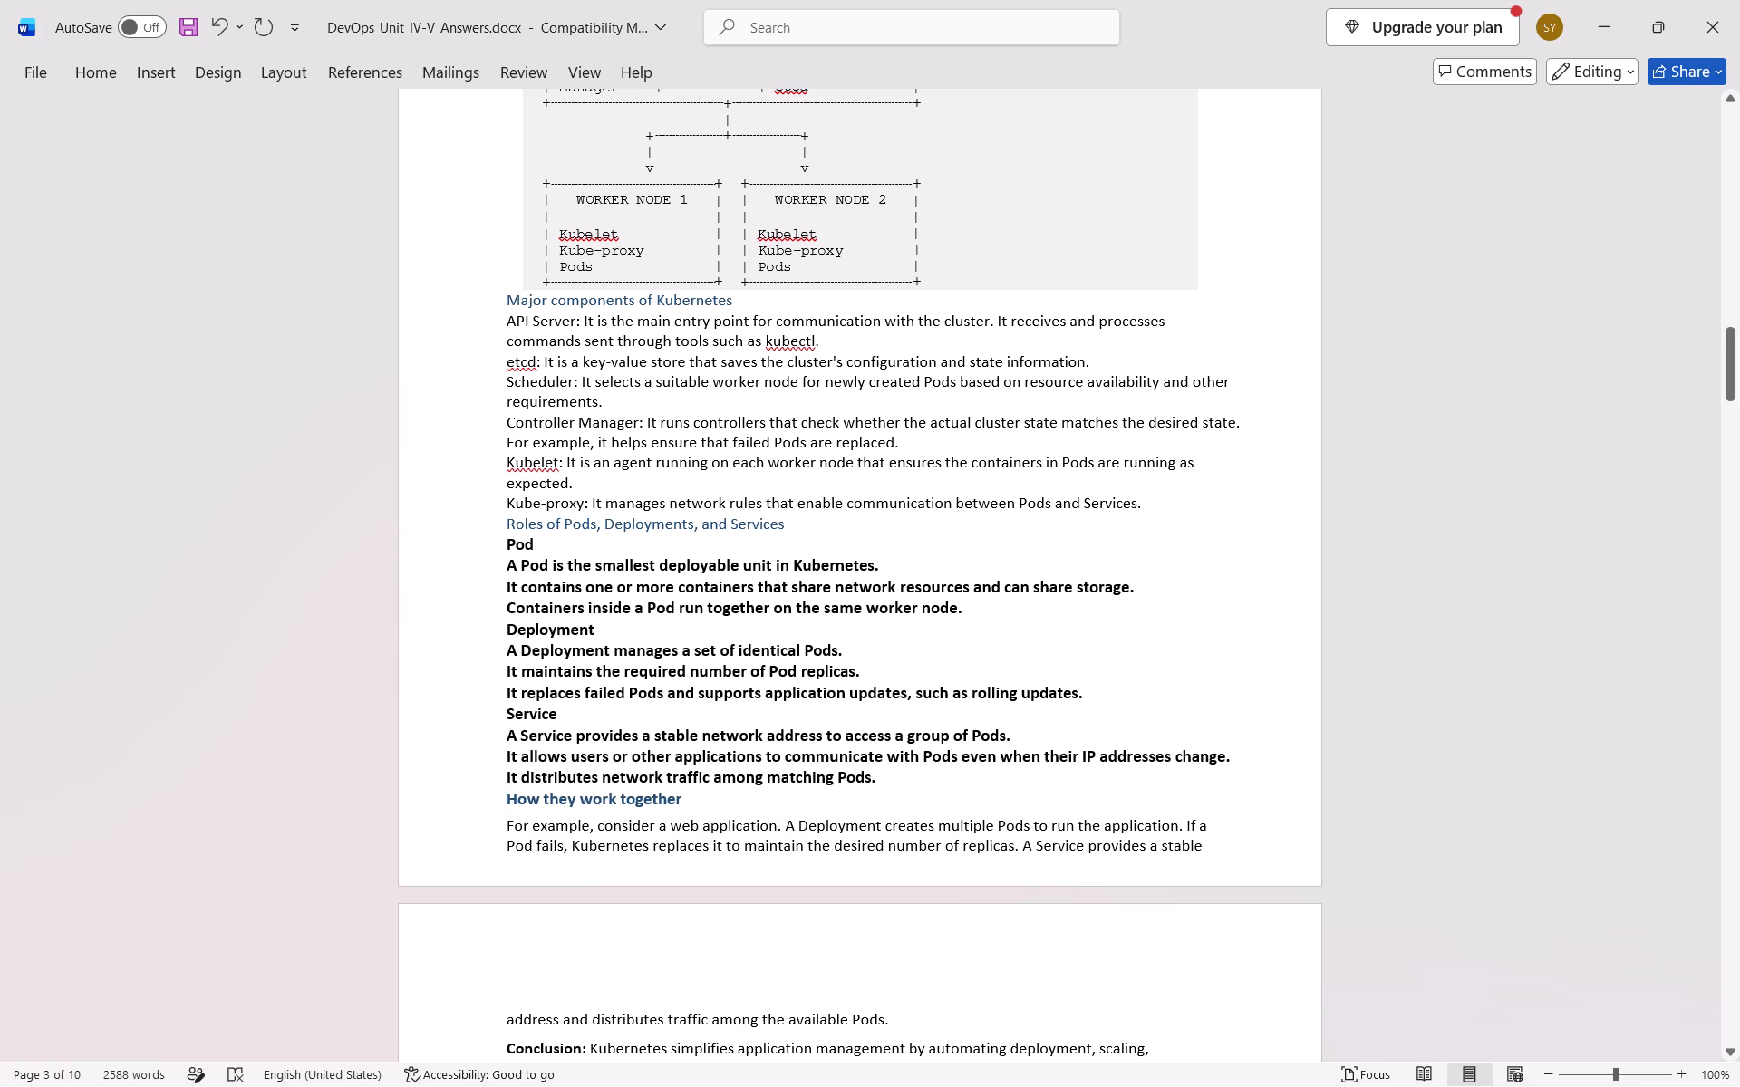
Number the Pod, Deployment and Service subheadings as 1), 2) and 3) in the Q7 answer.
click(507, 545)
key(1)
key(shift+parenright)
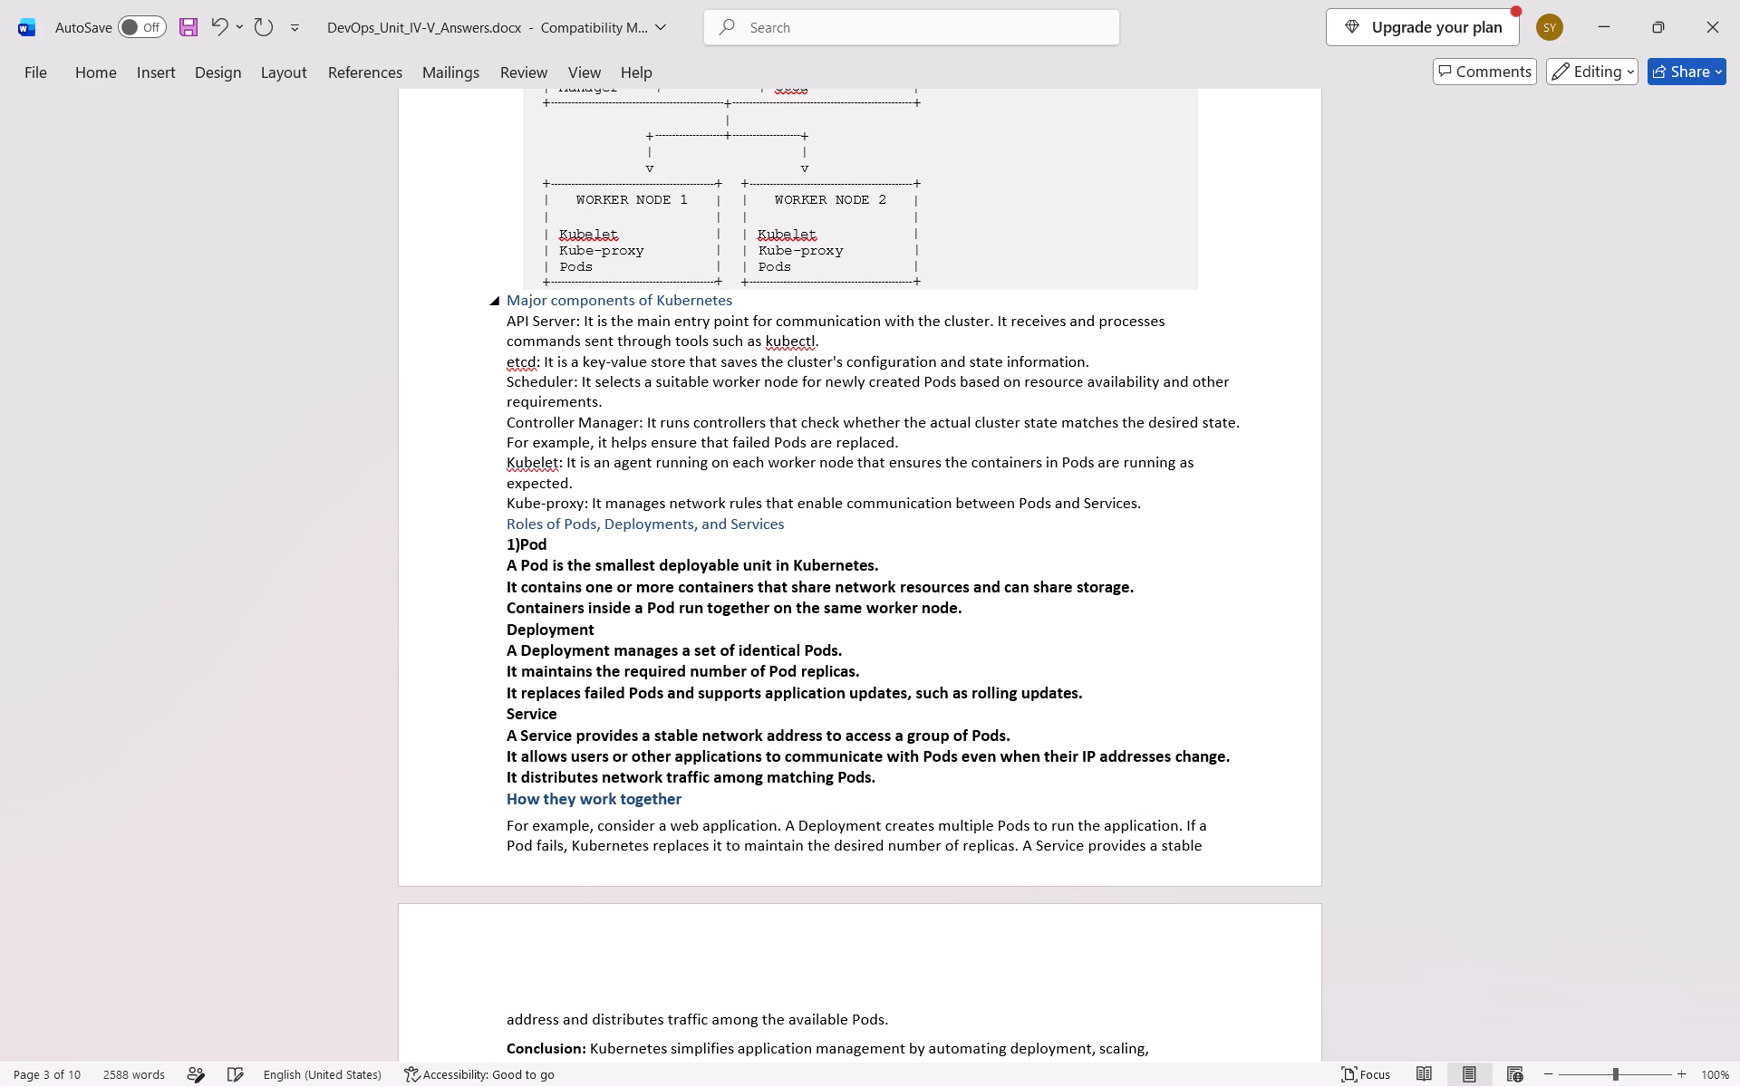
click(507, 625)
text(2()
key(BackSpace)
key(shift+parenright)
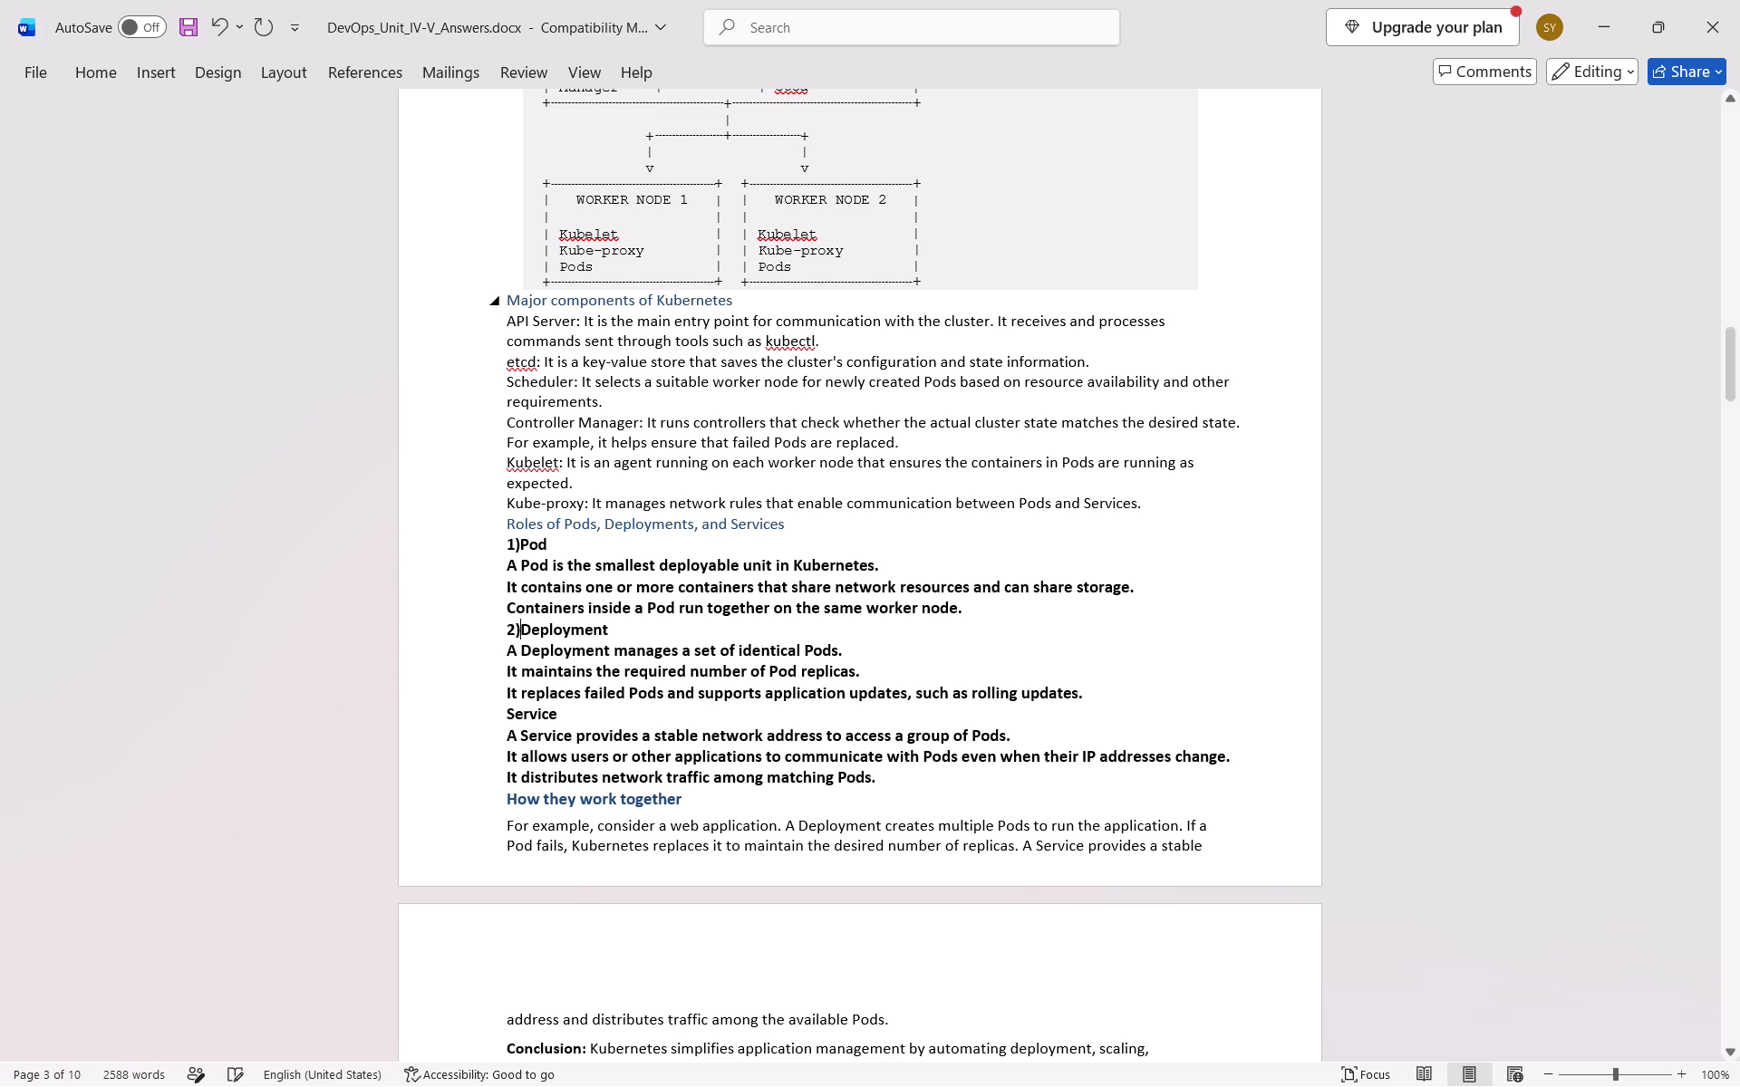
click(506, 711)
text(3))
Remove the bold from the numbered Pod, Deployment and Service text and set its font size to 11.
scroll(506, 711, down, 1)
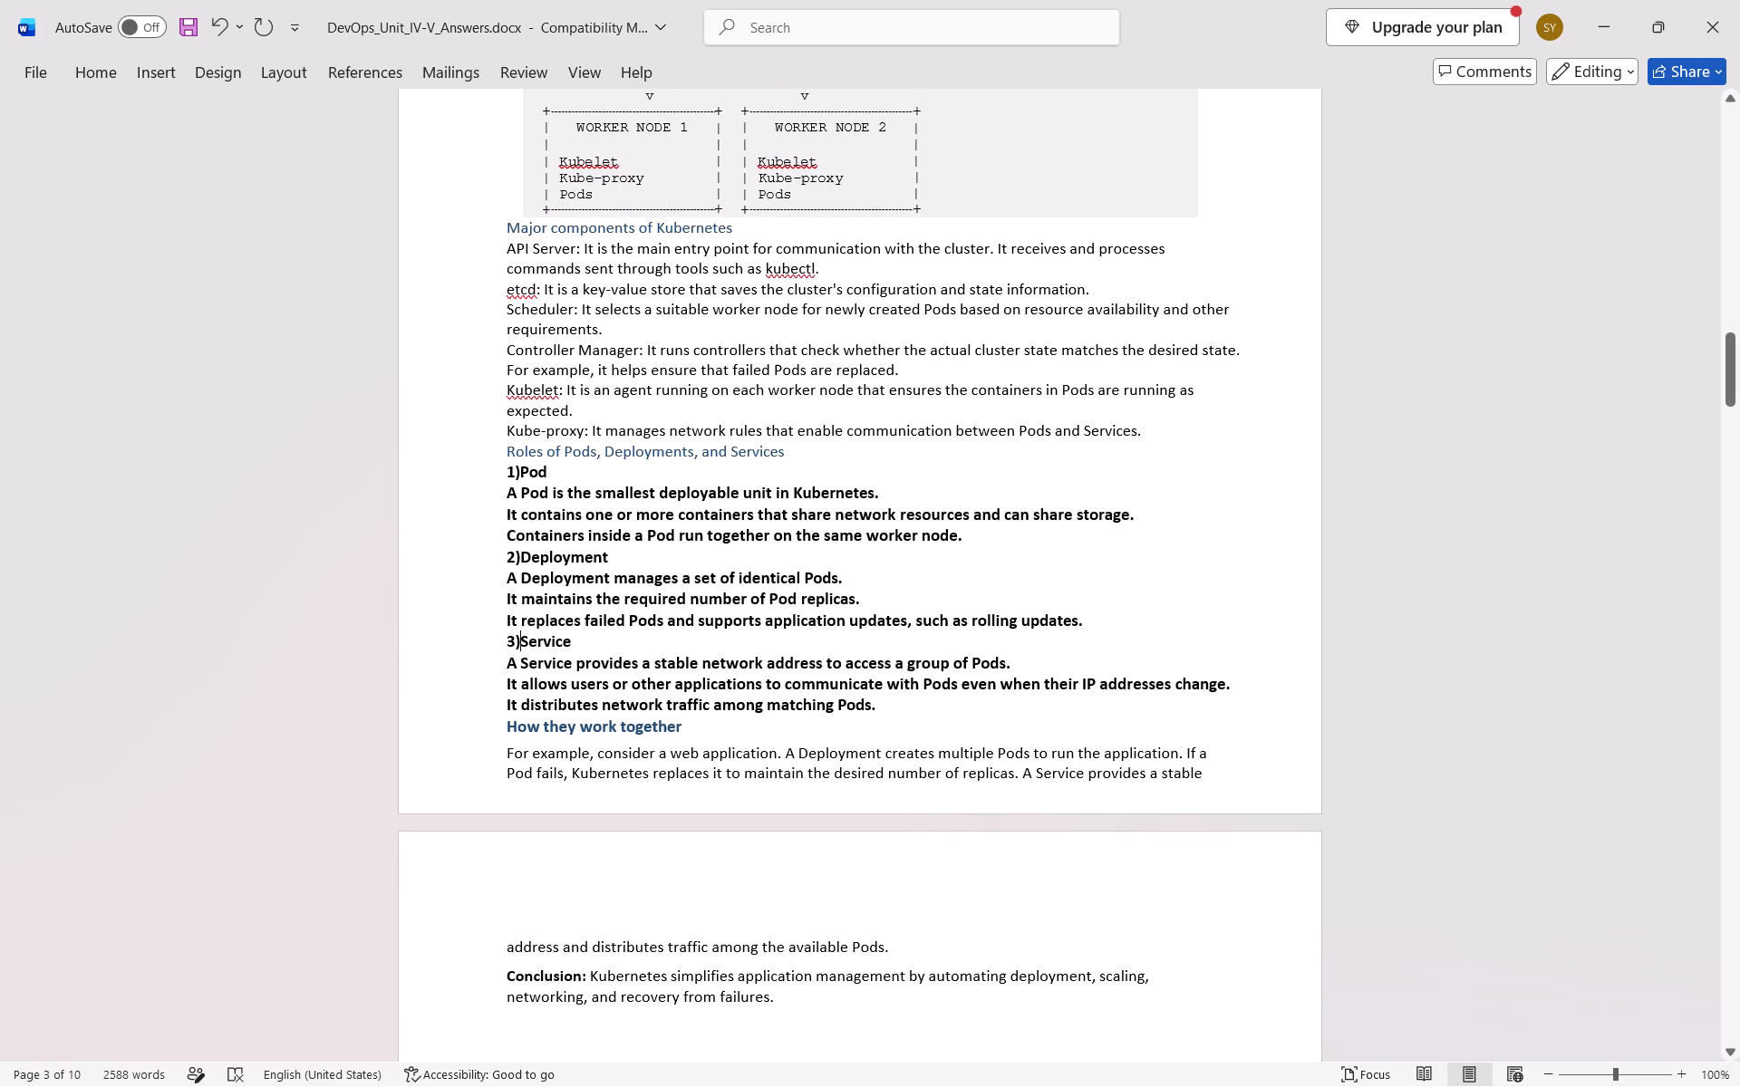
drag(500, 469, 915, 730)
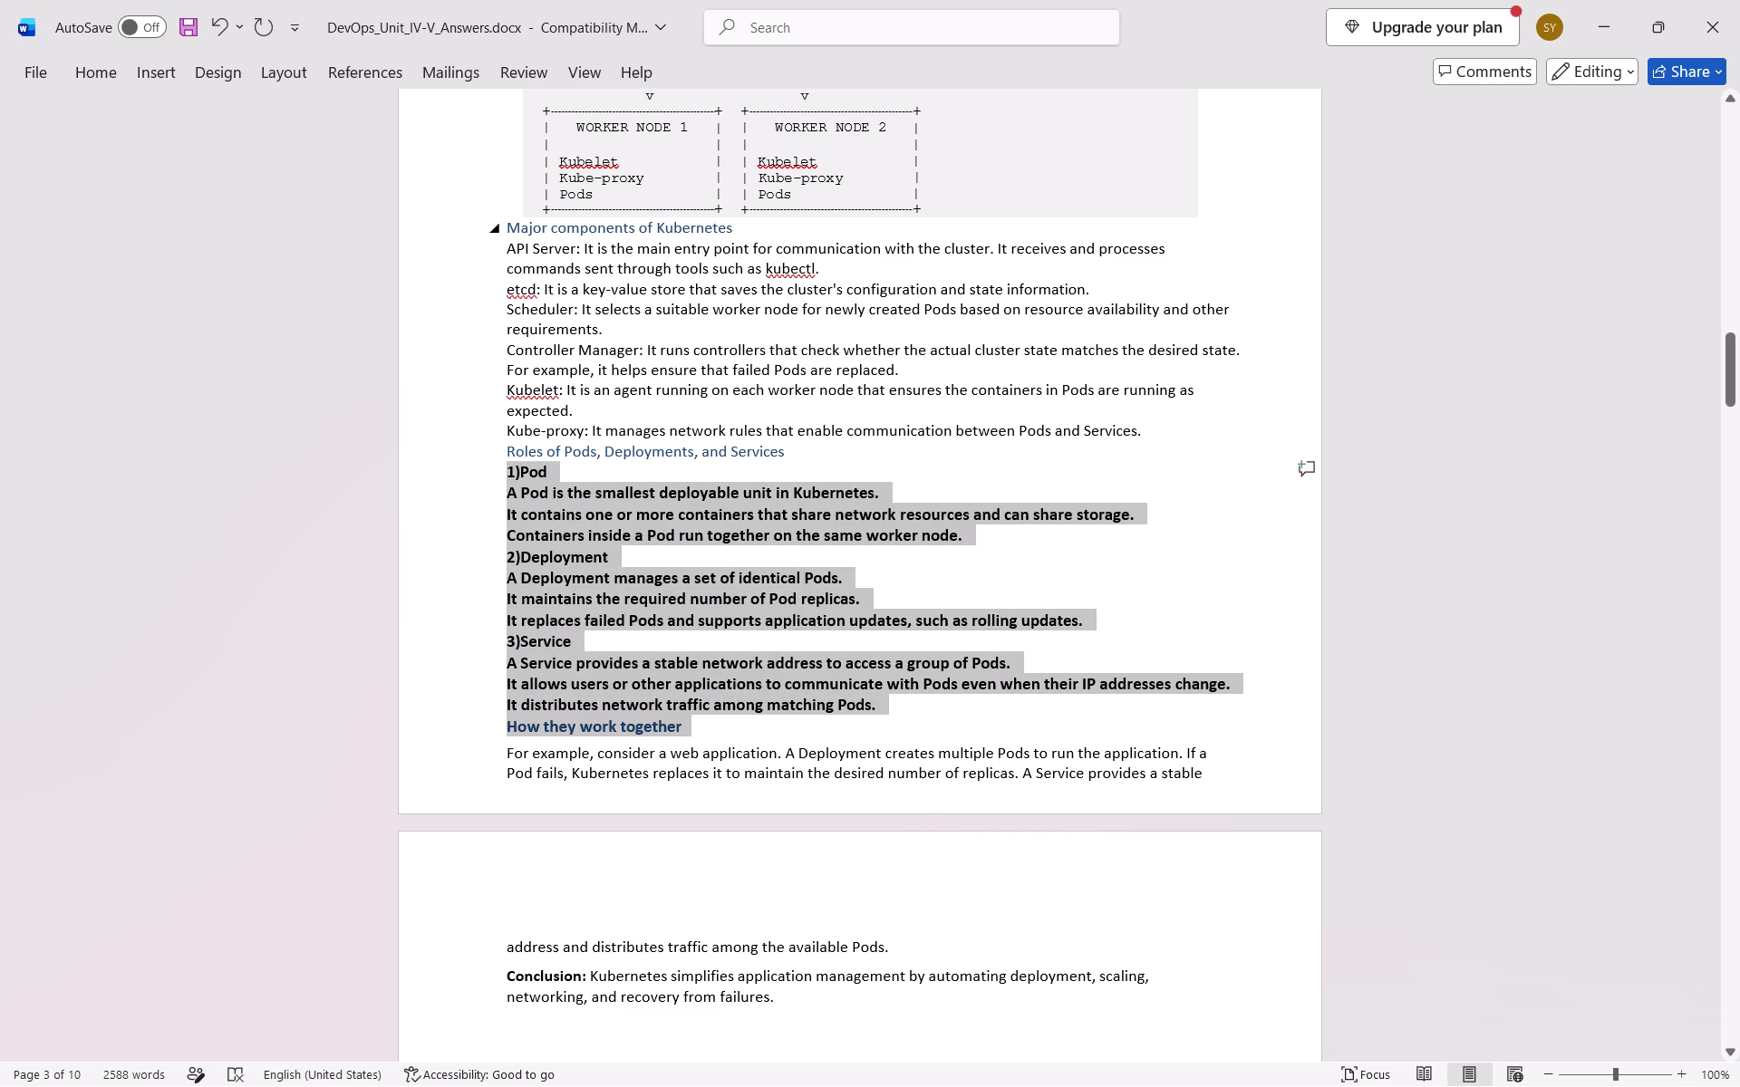
drag(915, 730, 885, 706)
click(899, 674)
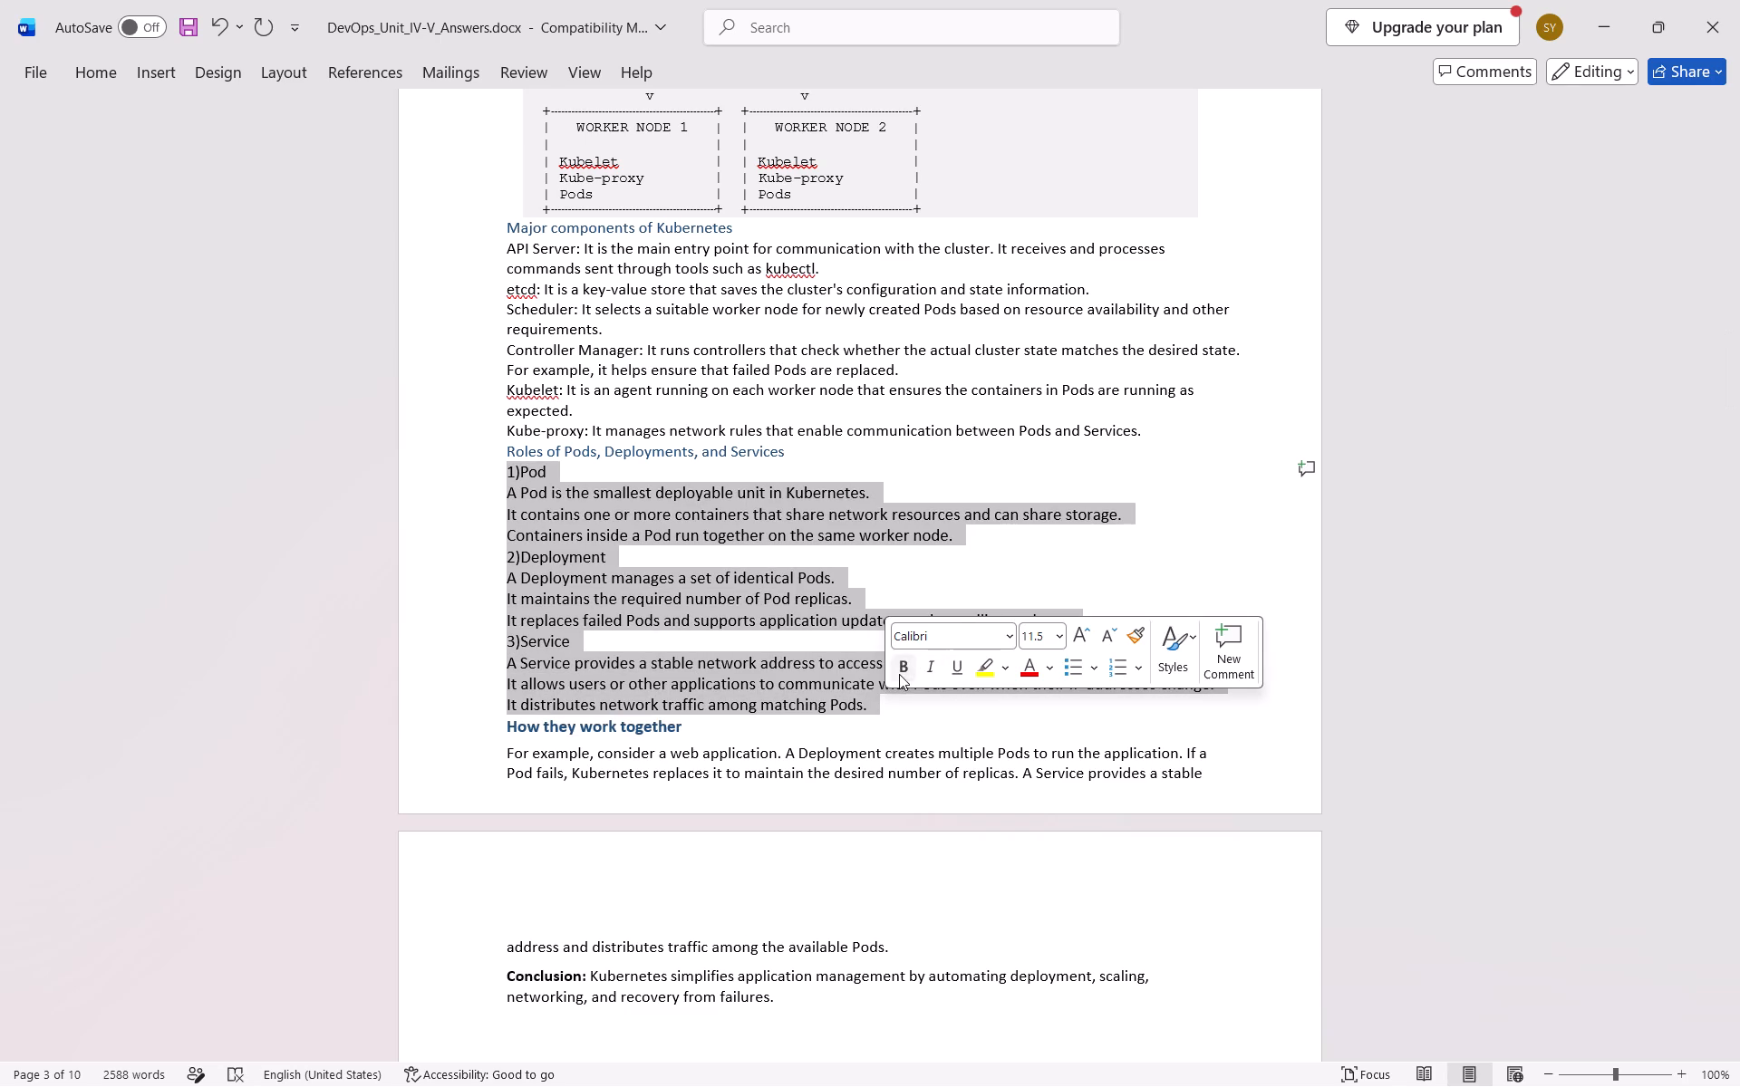
click(1116, 639)
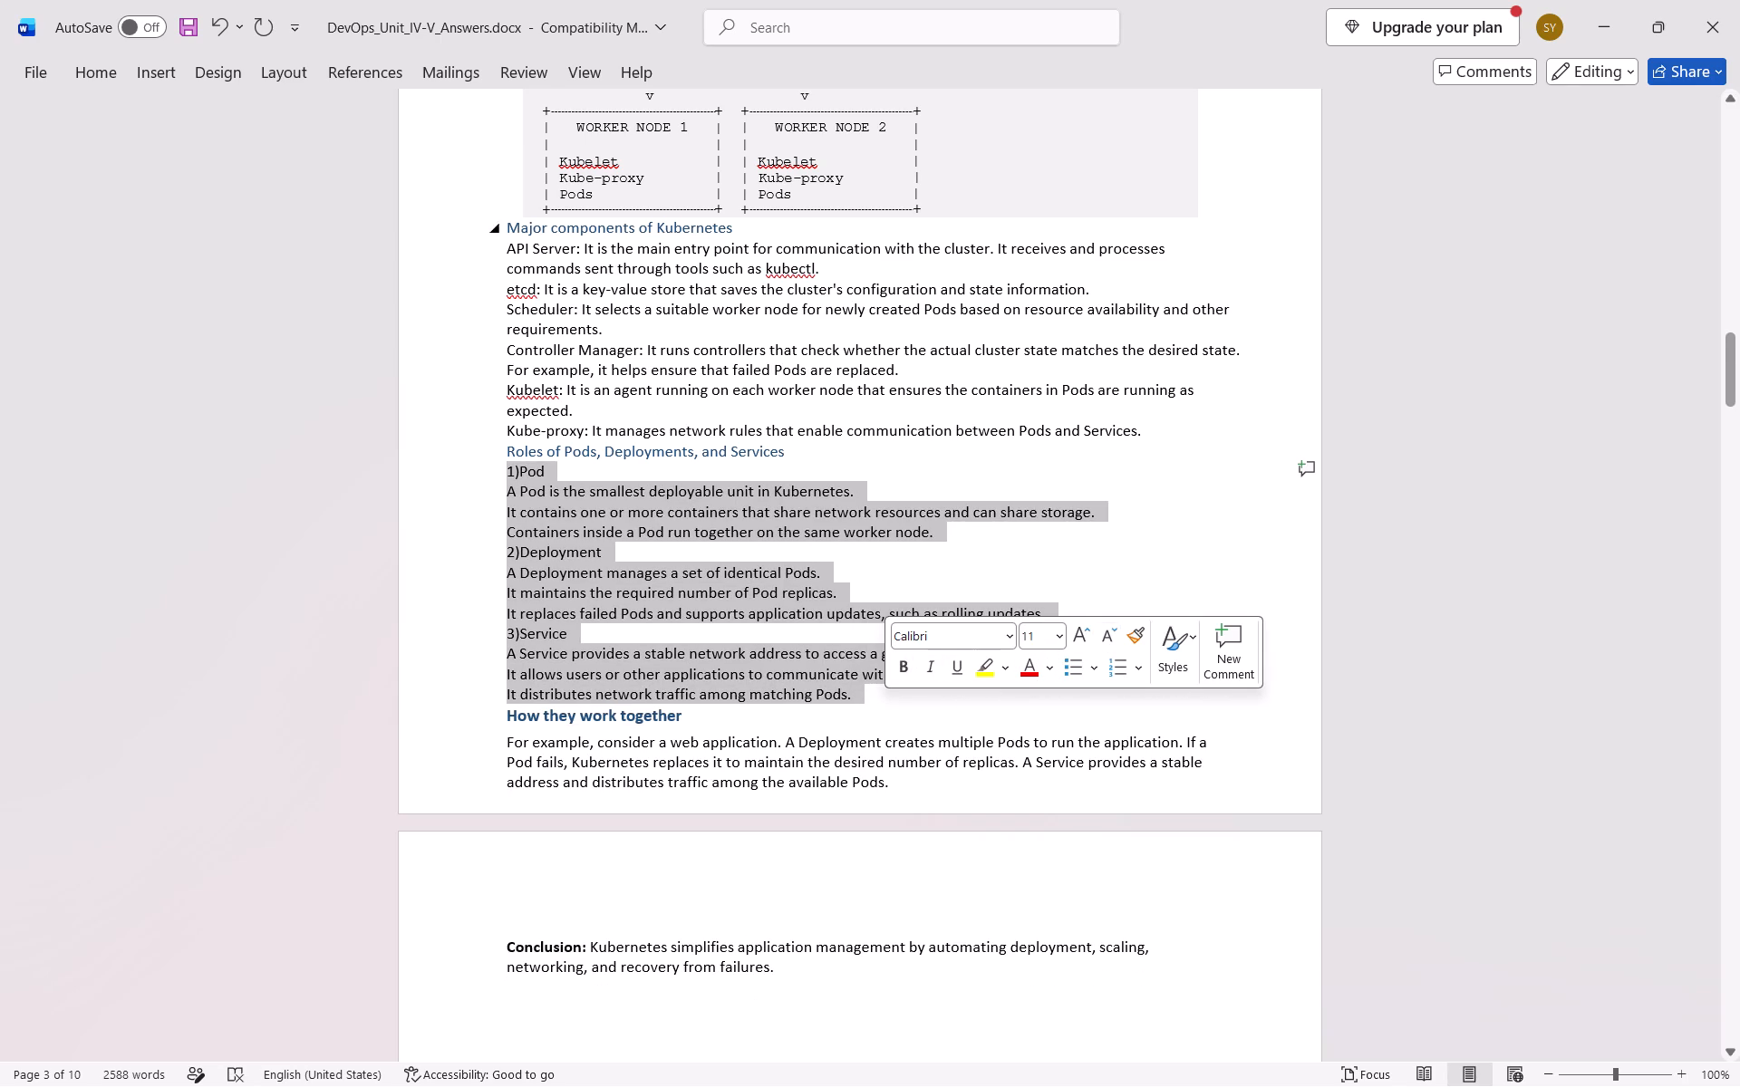
click(938, 771)
Attach the "For example, consider a web application" paragraph beneath the "How they work together" heading with a line break.
scroll(938, 771, down, 1)
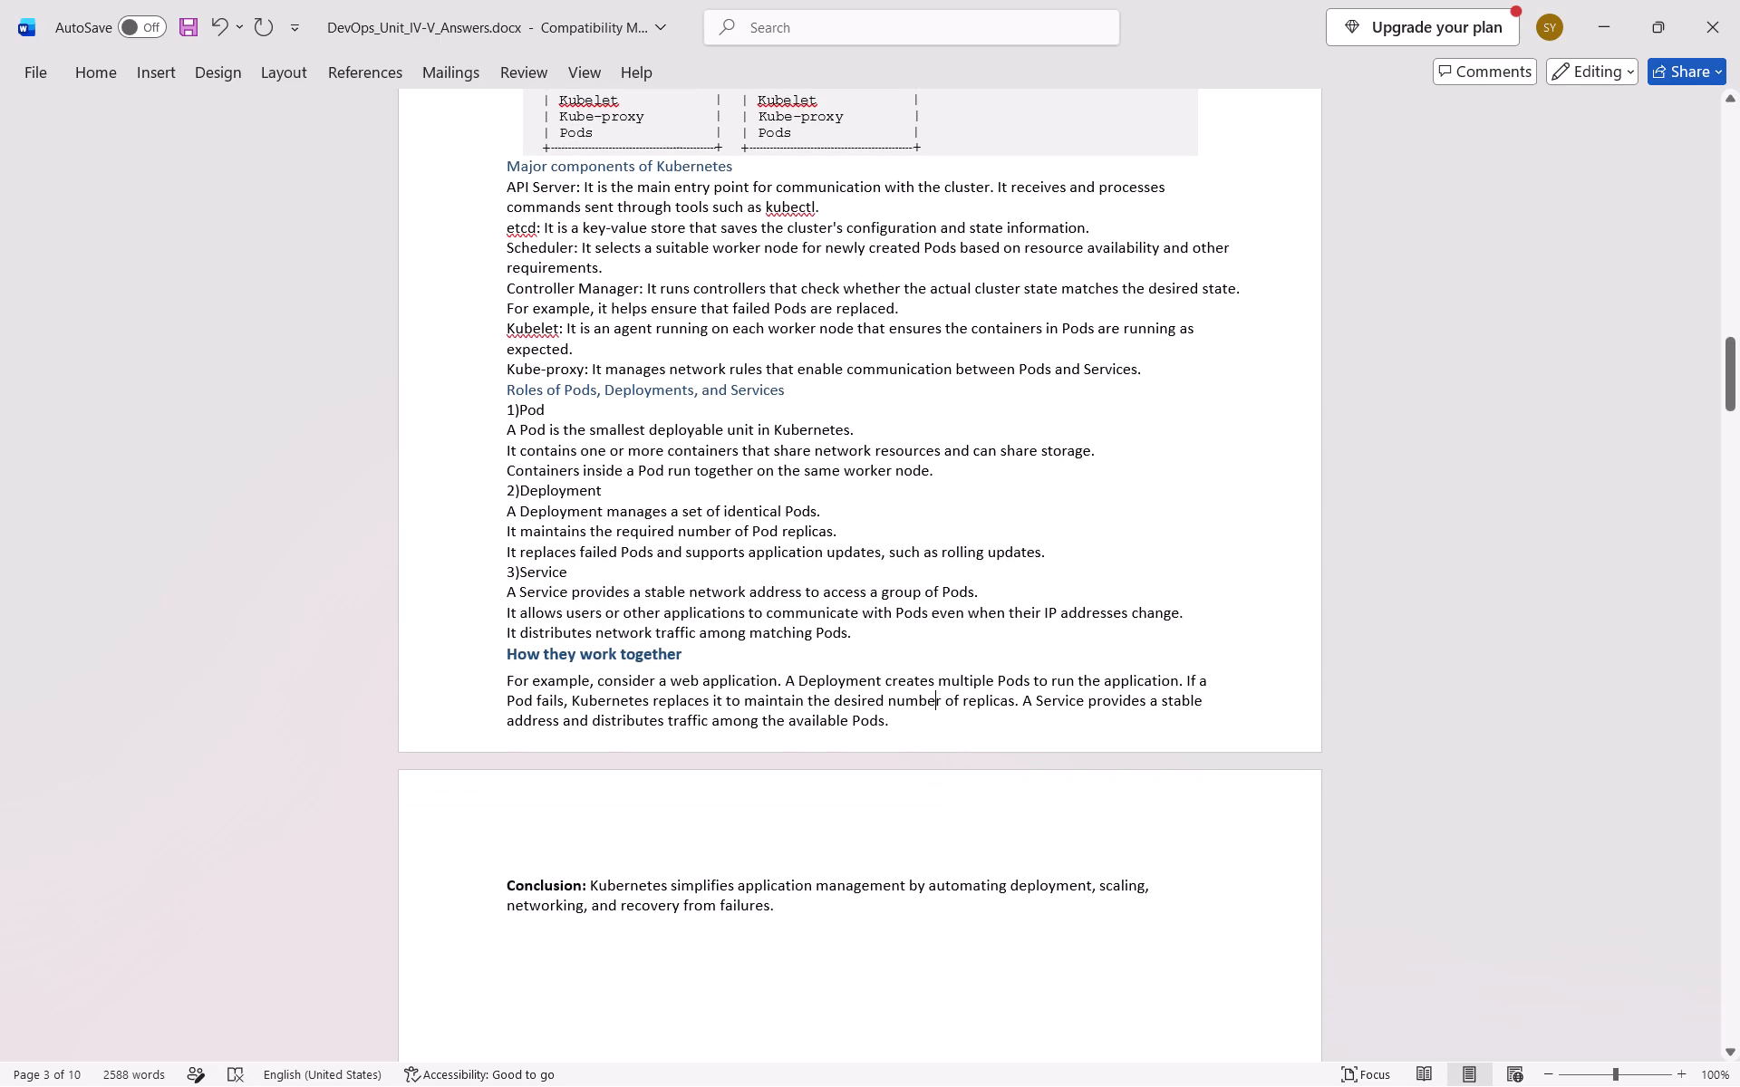
click(505, 686)
key(BackSpace)
key(shift+Return)
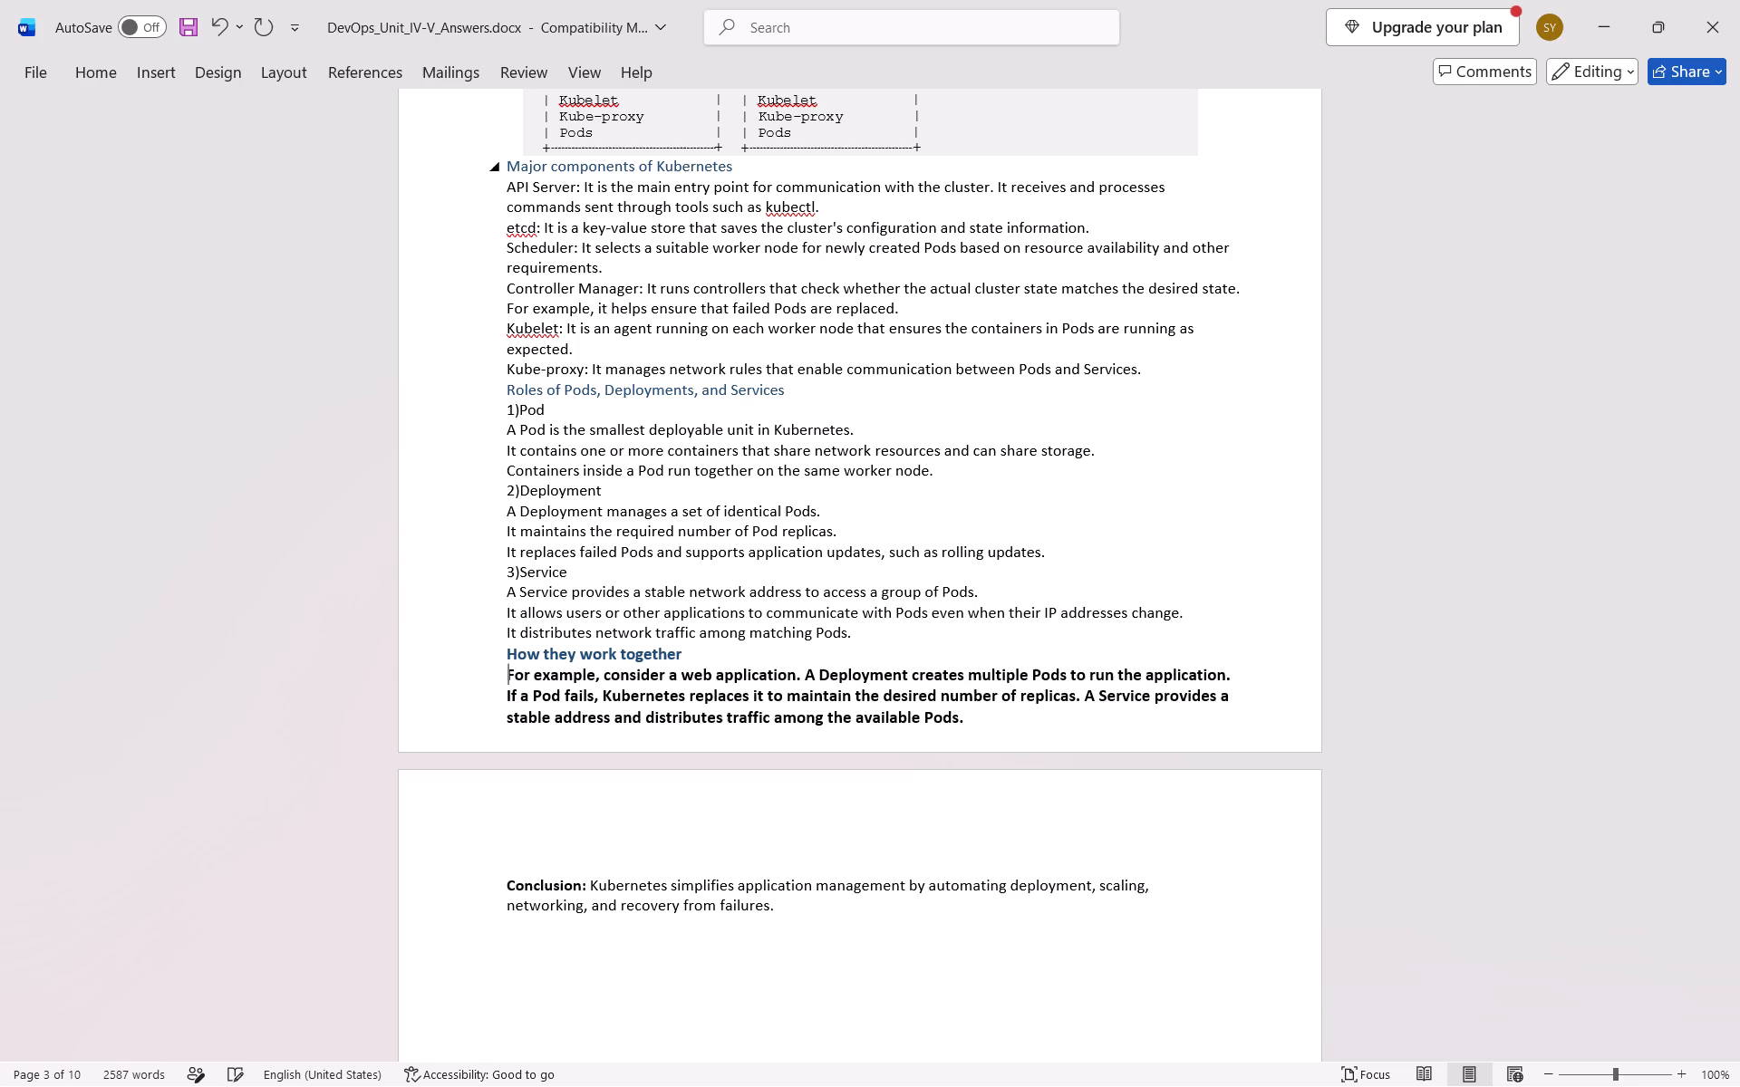
Remove the bold from the "For example, consider a web application" text and reduce its font by one size.
drag(977, 725, 645, 684)
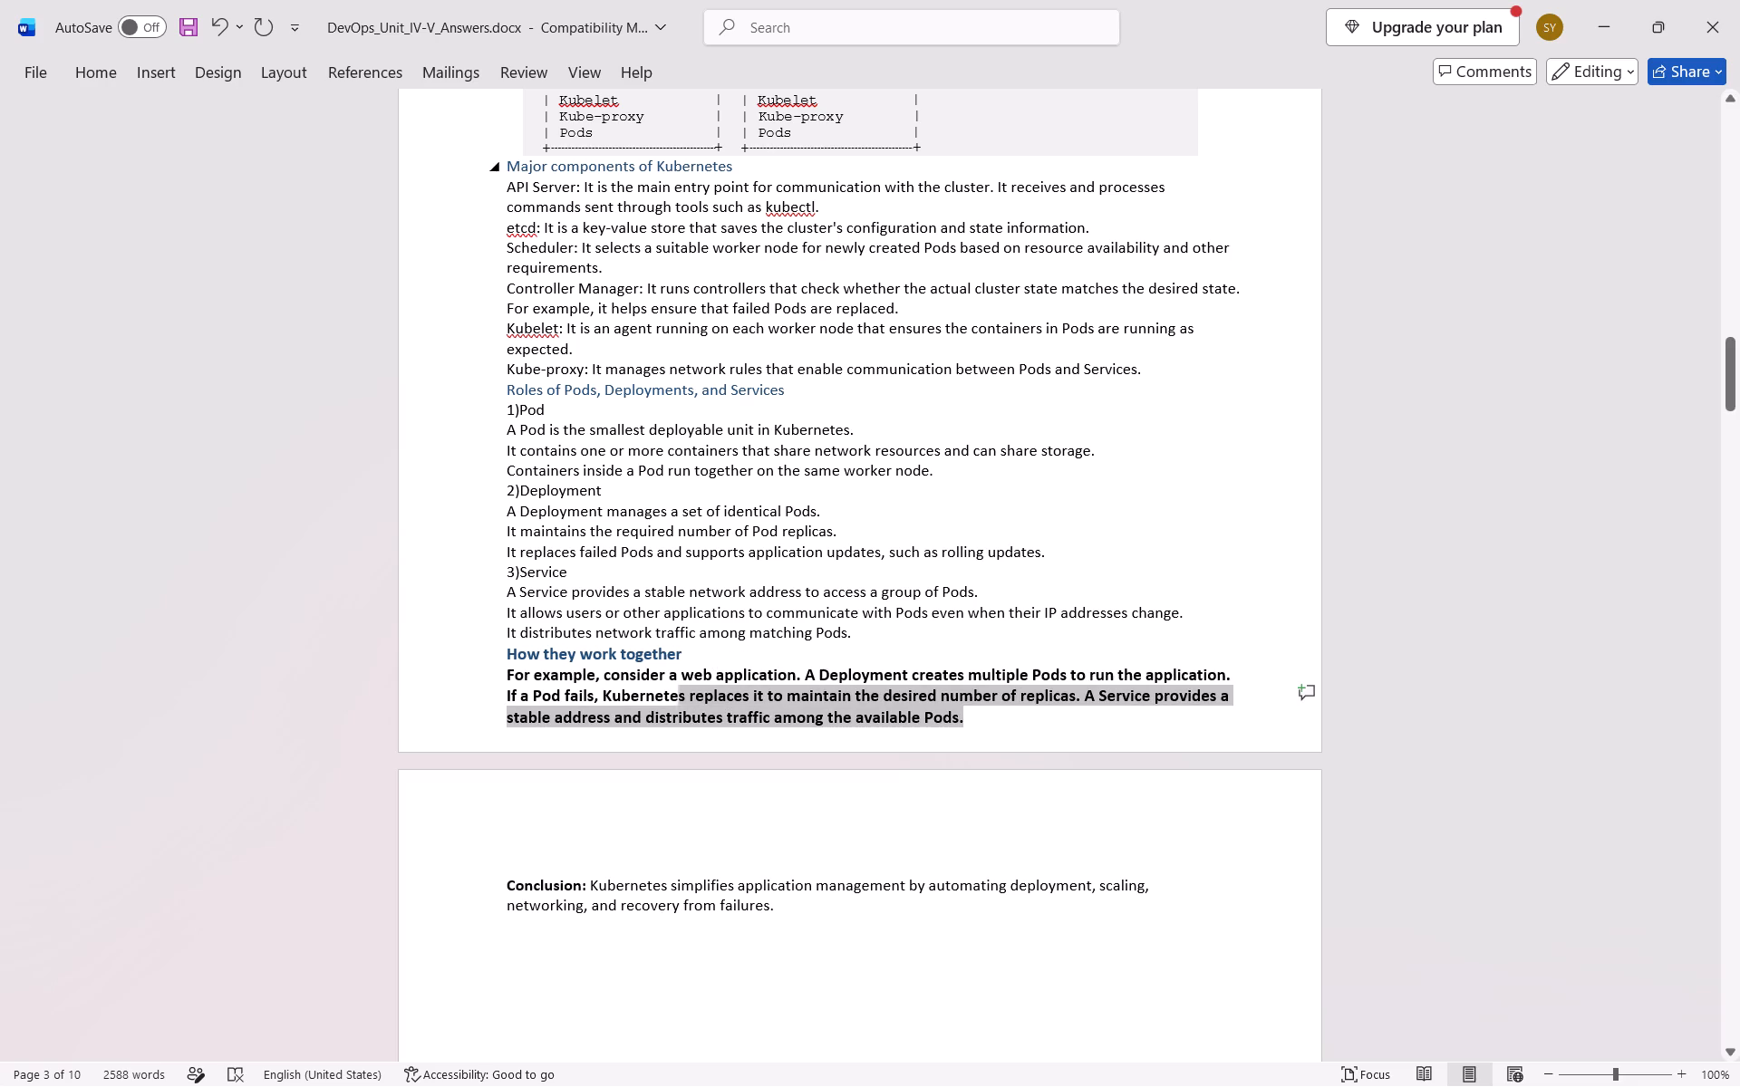
drag(645, 684, 495, 671)
click(720, 602)
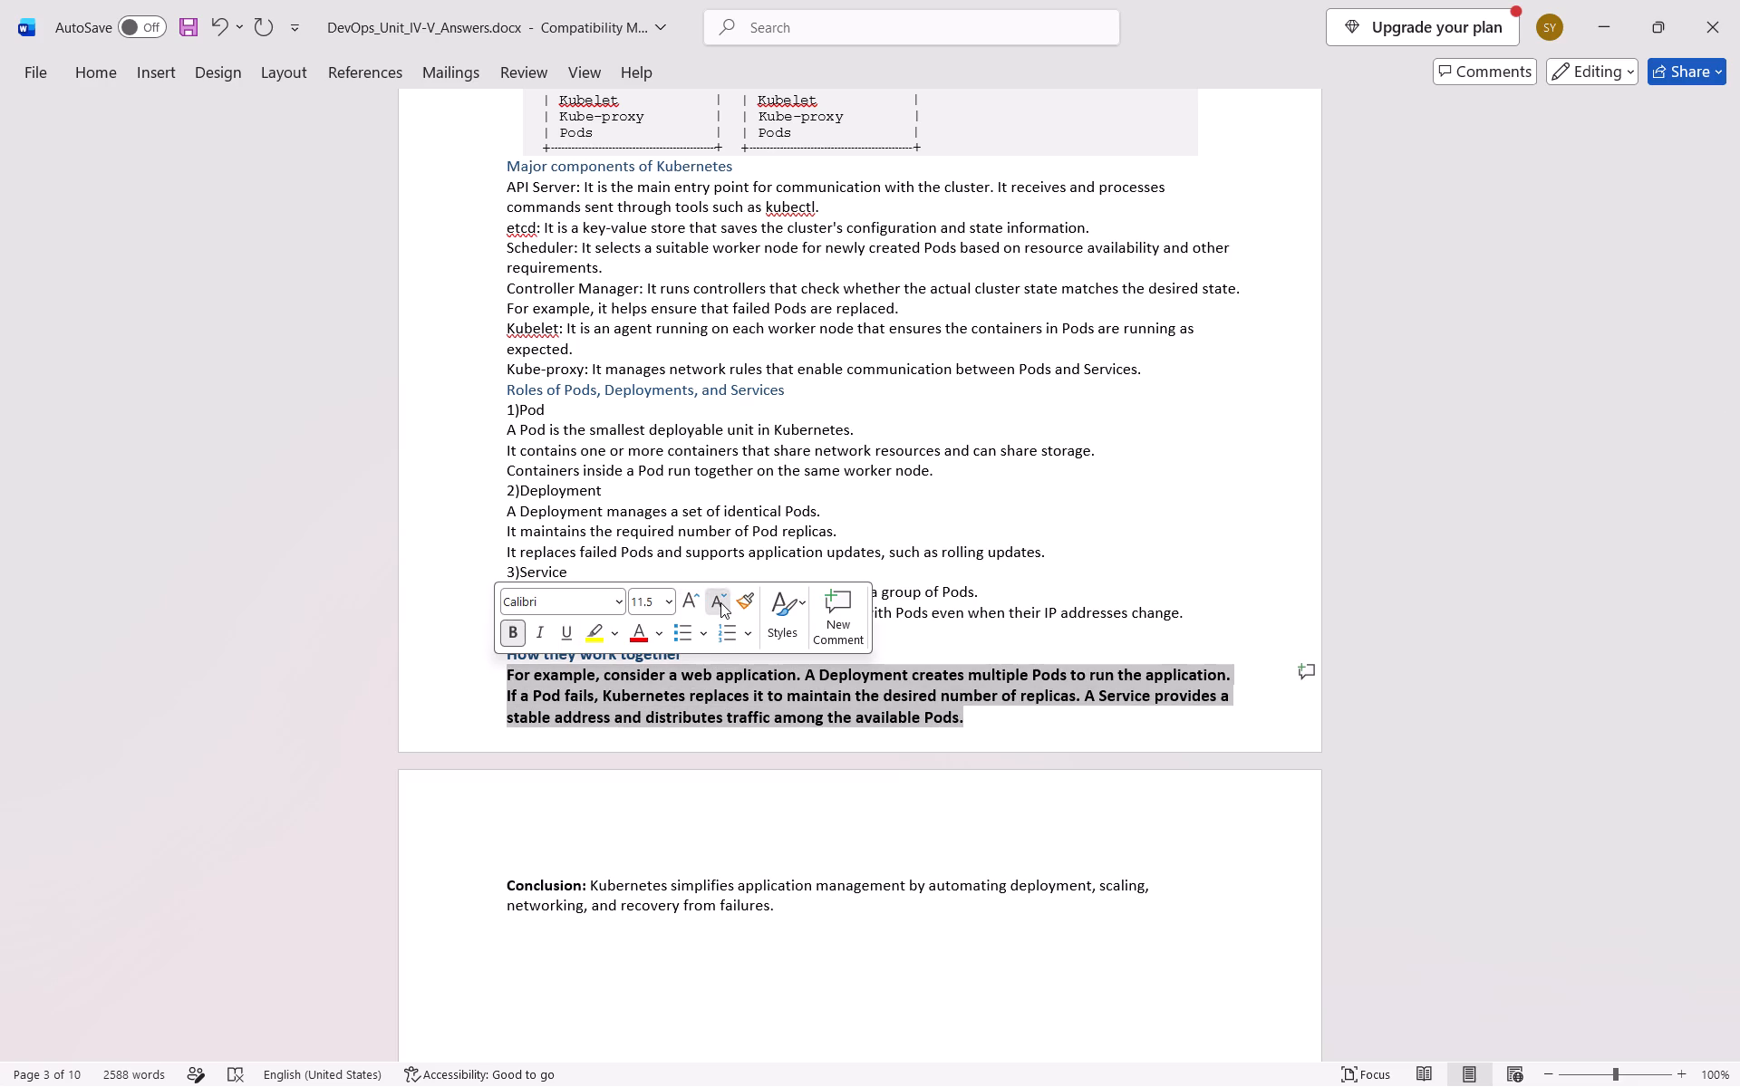
click(510, 633)
click(662, 722)
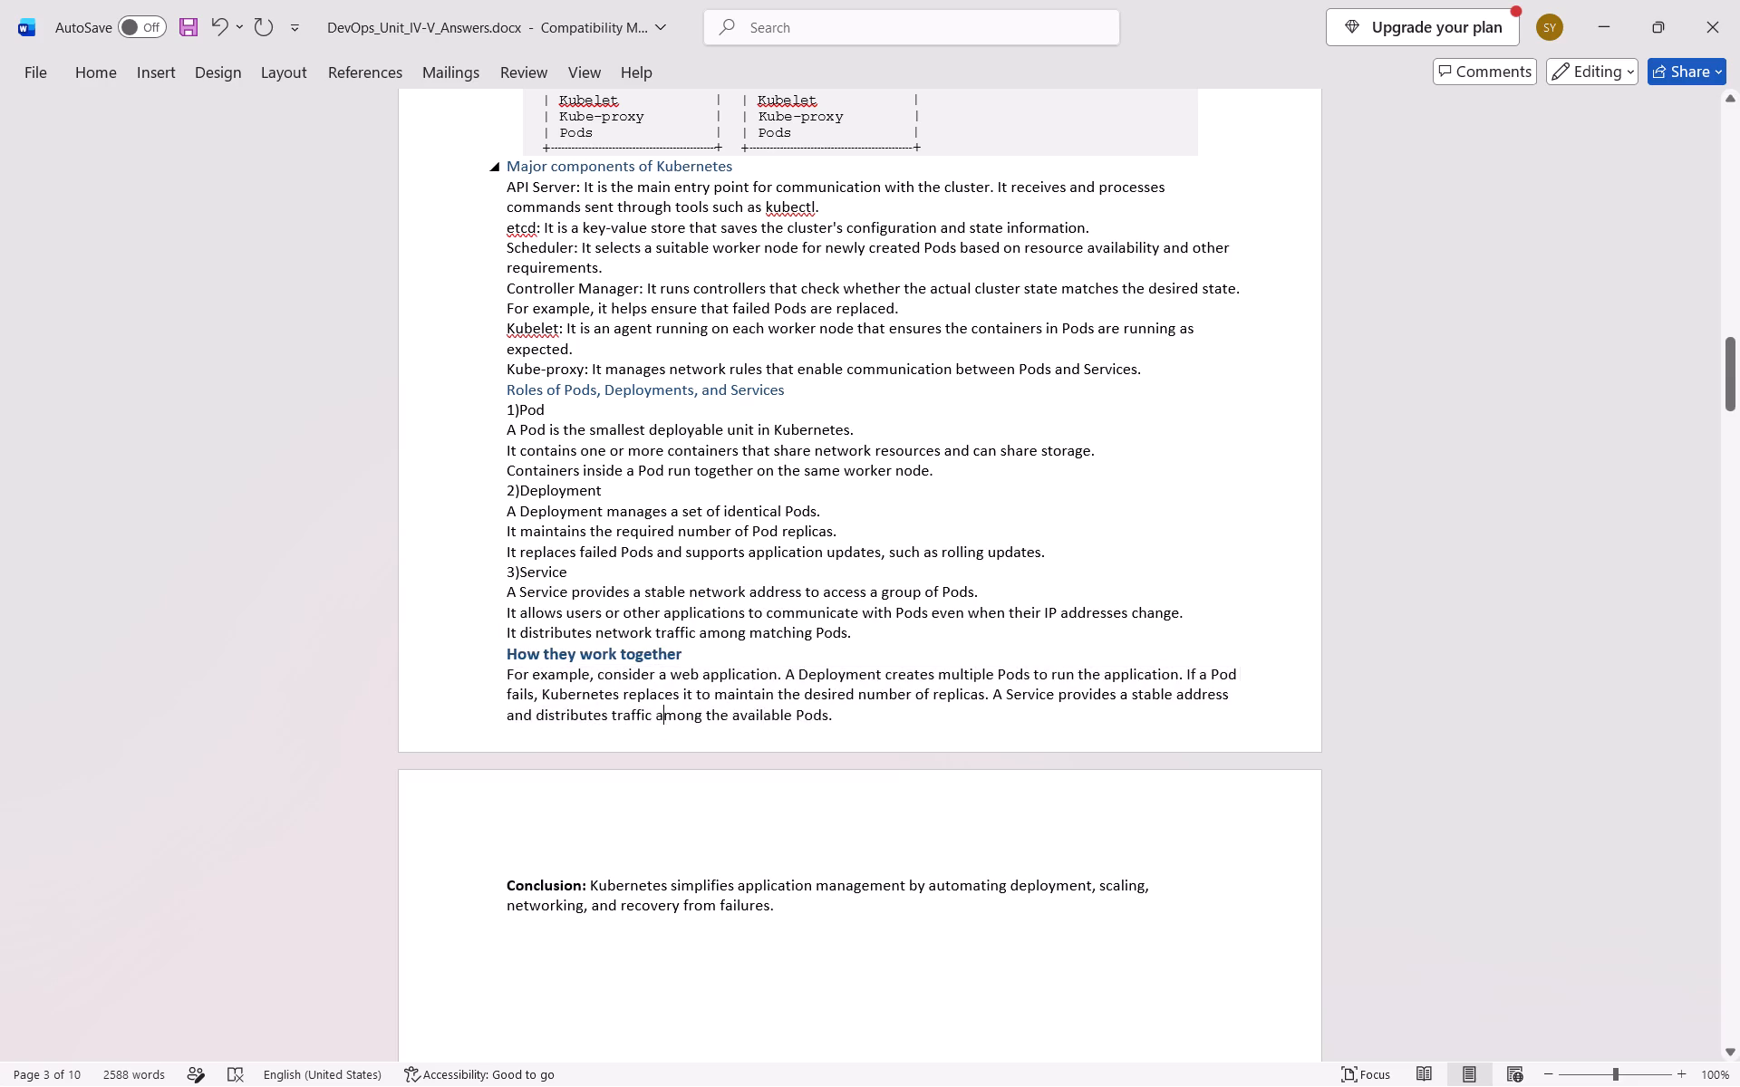
Make the "Roles of Pods, Deployments, and Services" heading bold.
scroll(662, 722, up, 2)
scroll(1140, 389, up, 1)
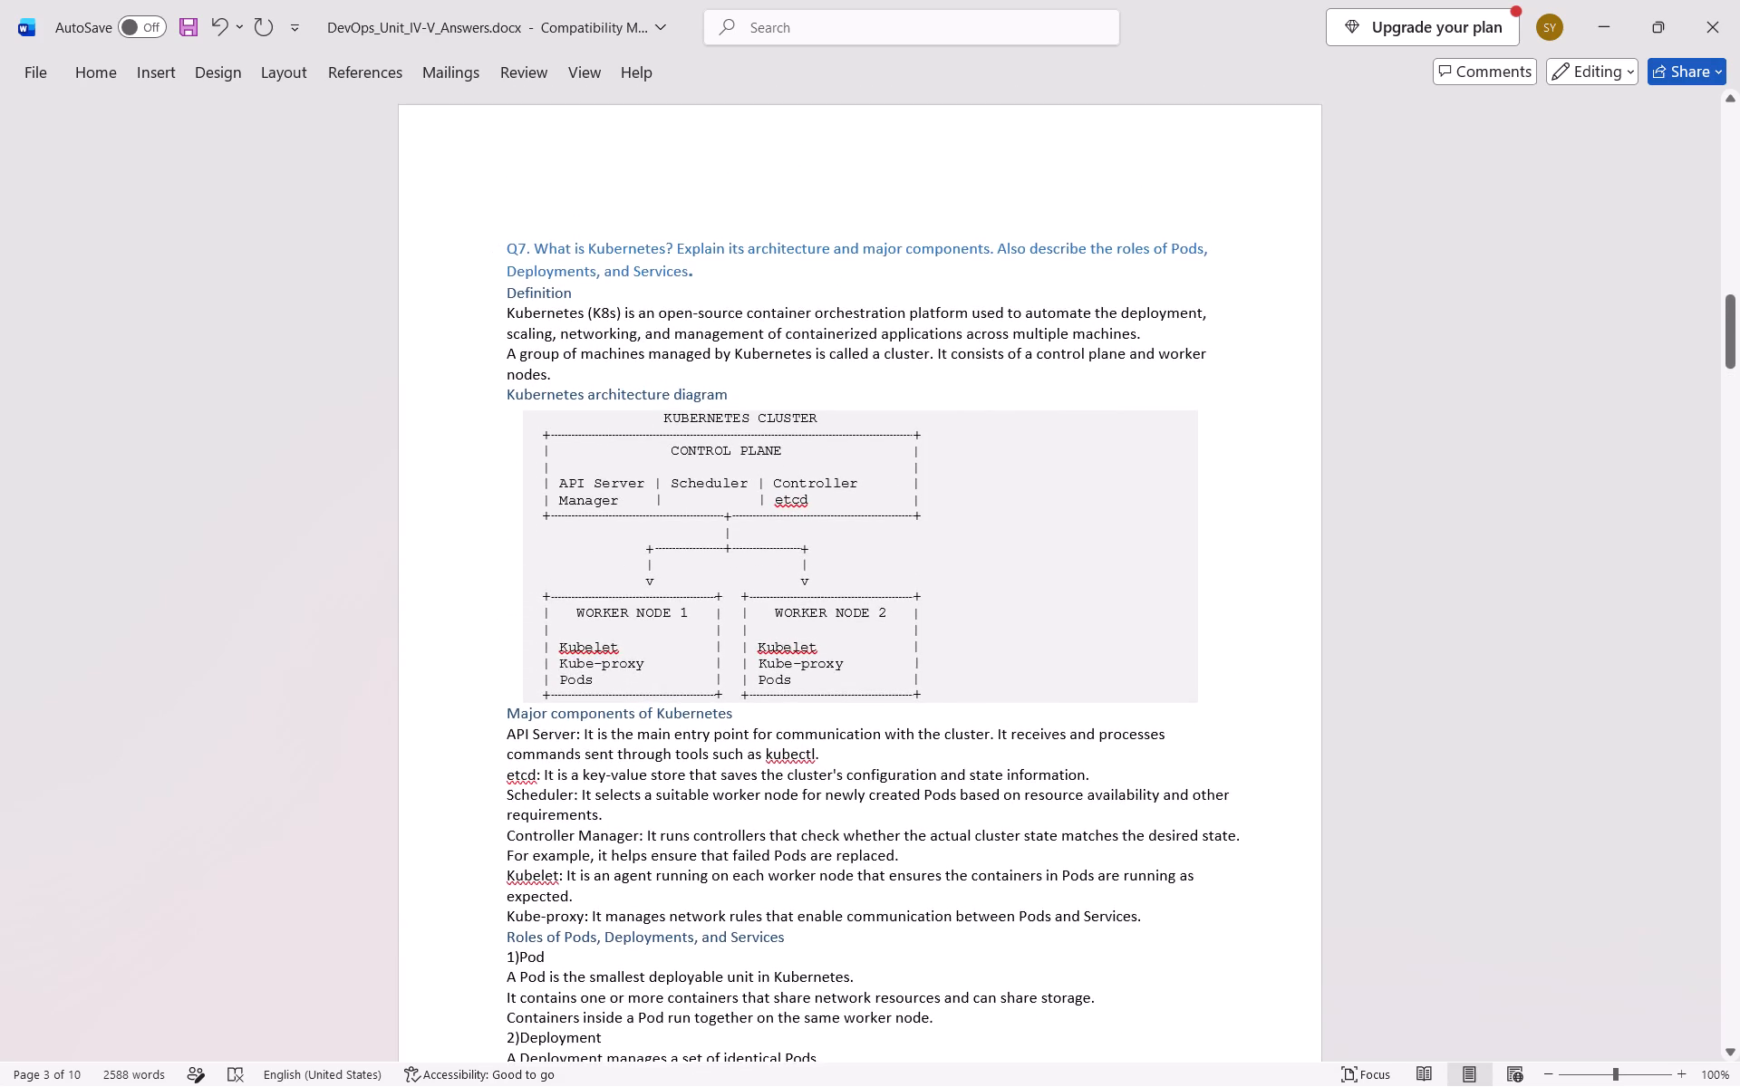
scroll(1026, 636, down, 3)
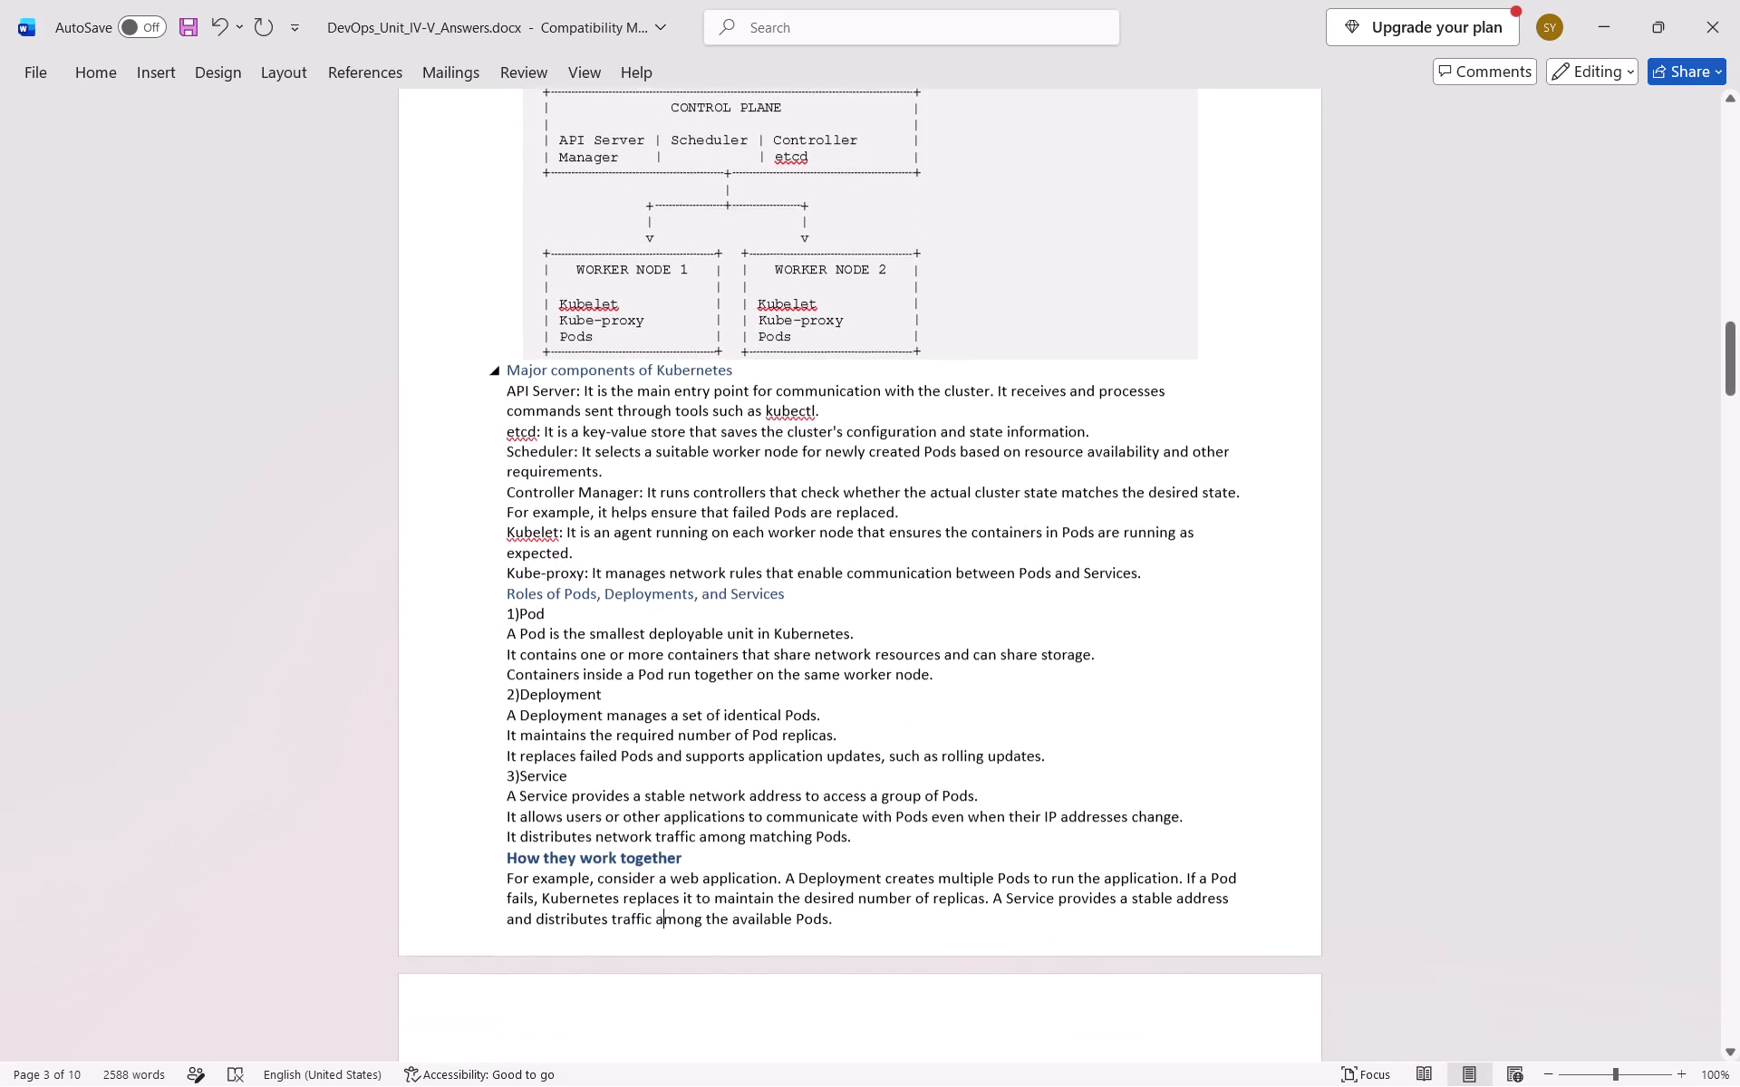
scroll(1026, 636, down, 1)
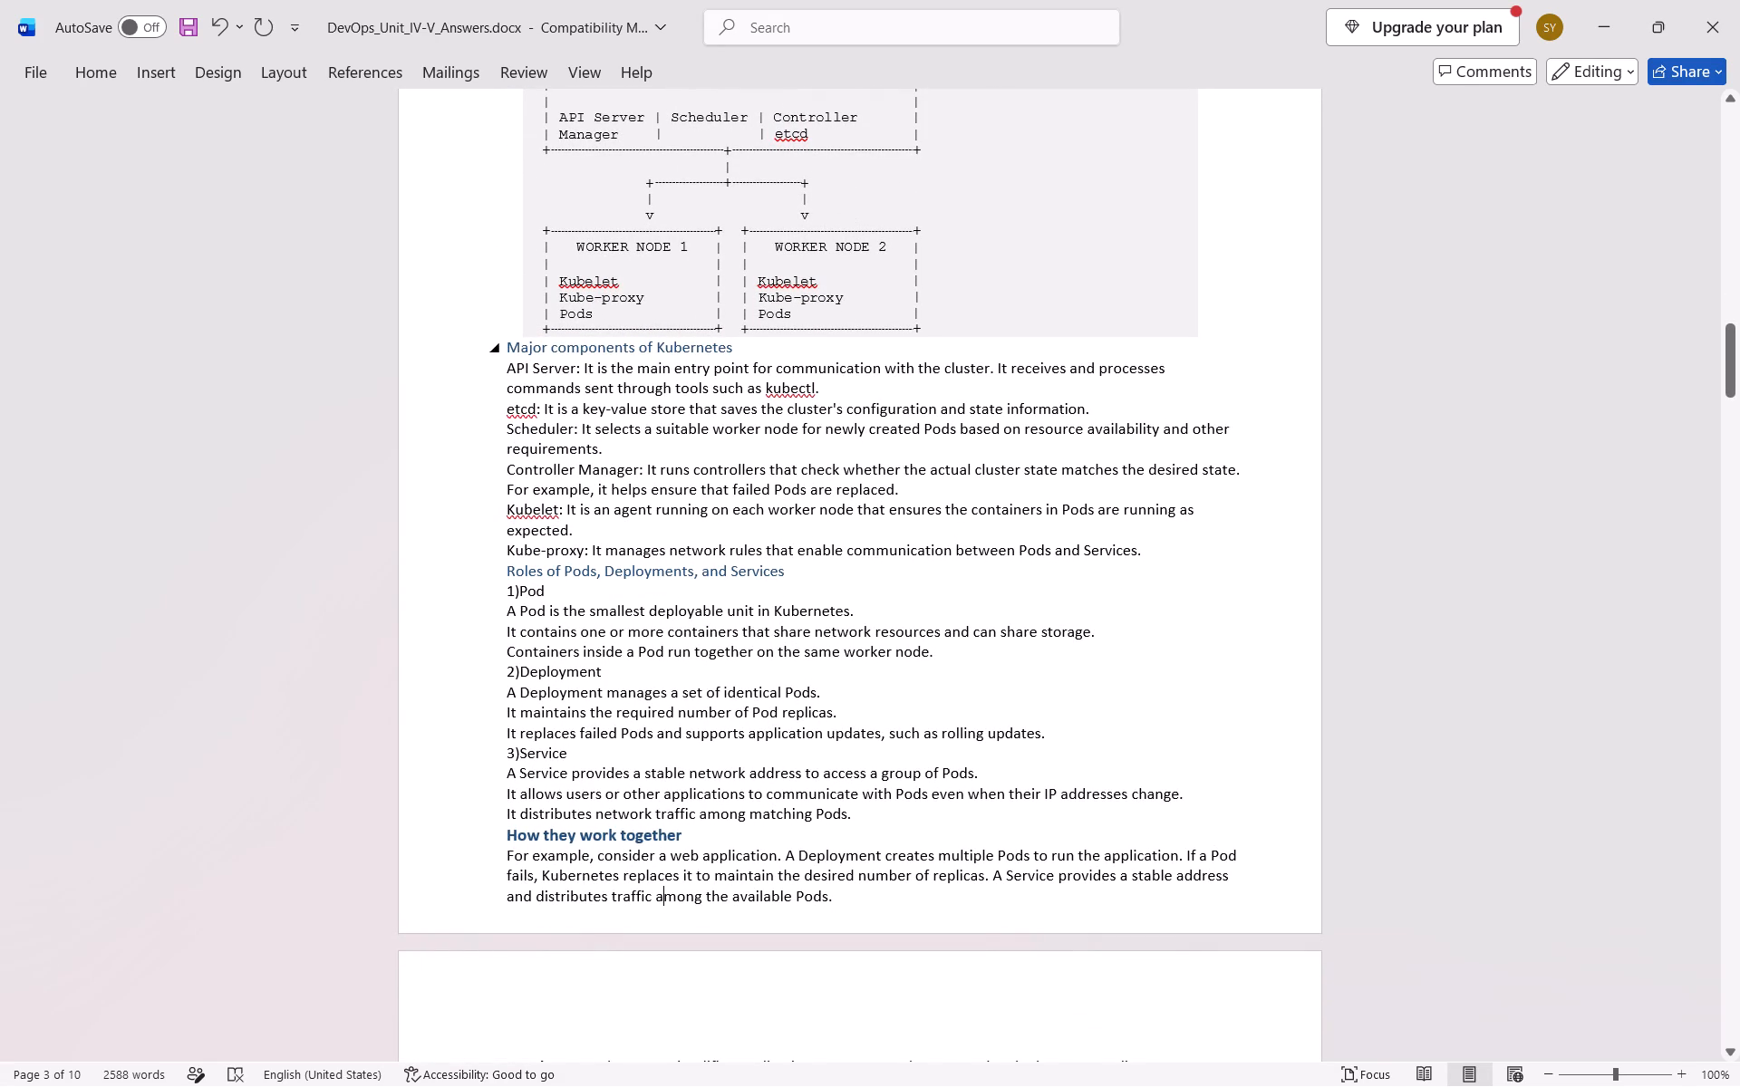
drag(499, 568, 791, 575)
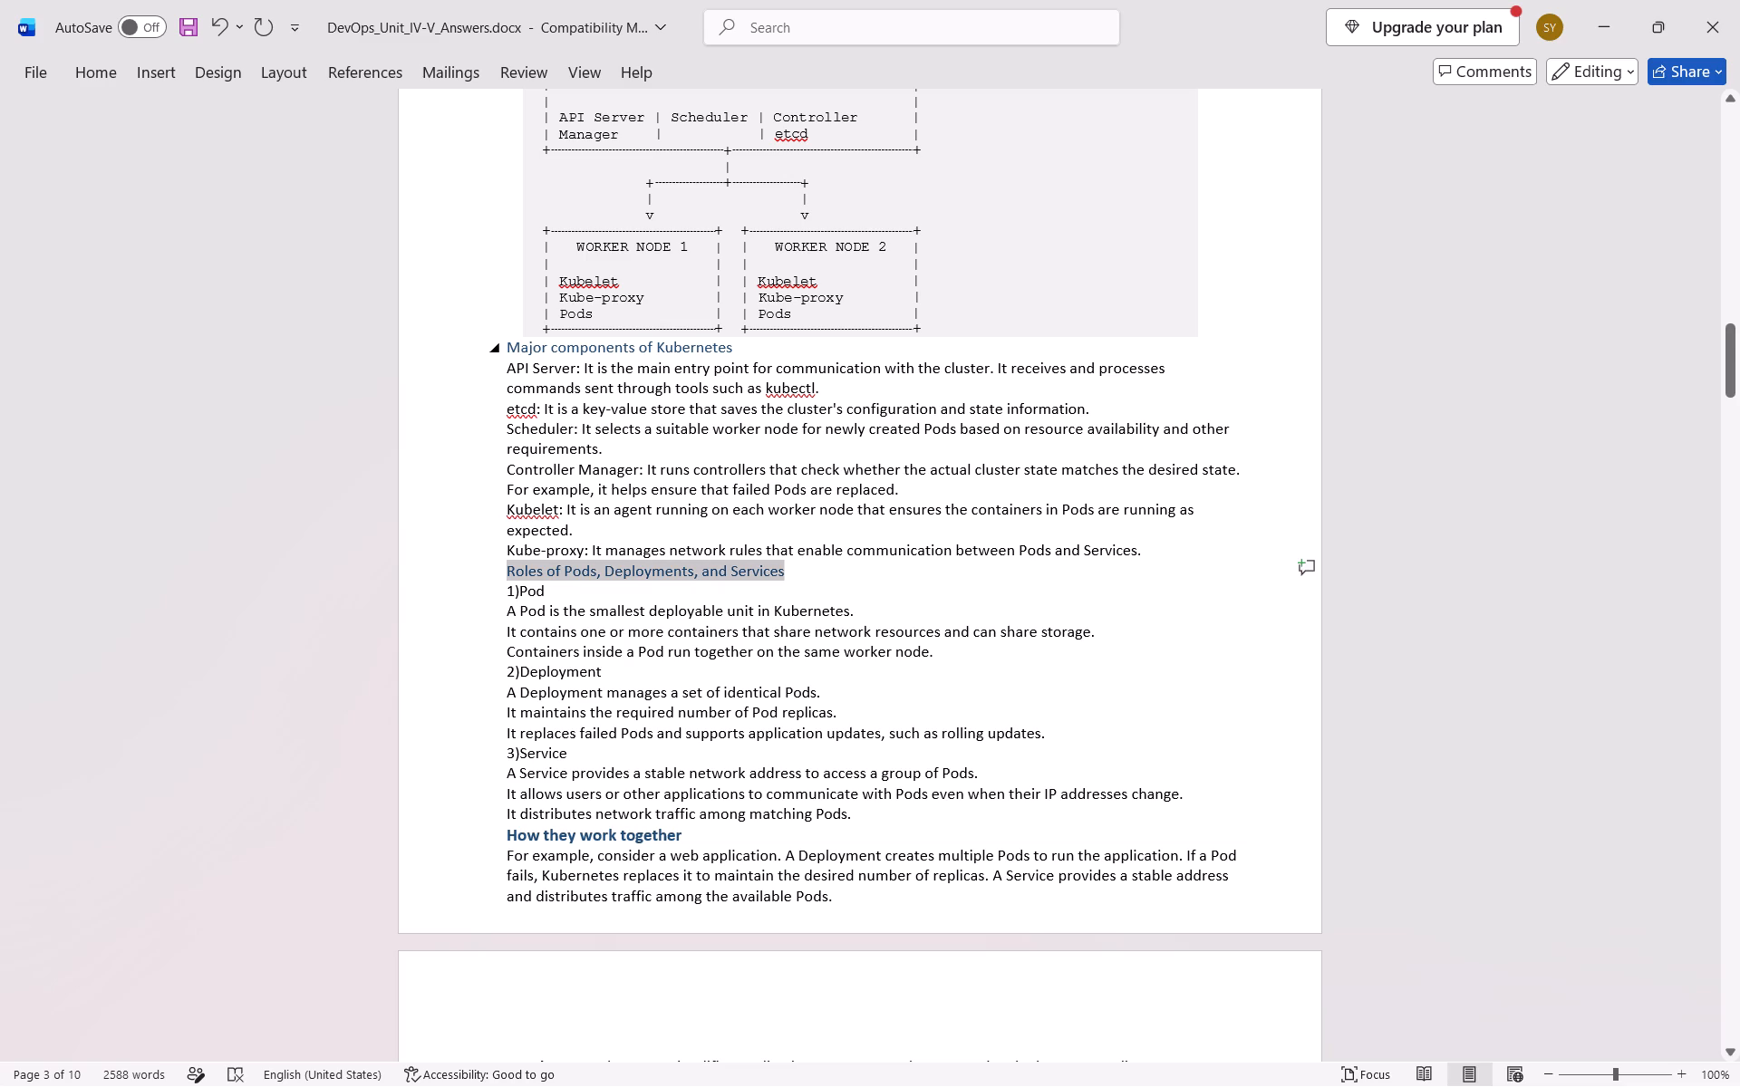
drag(791, 575, 790, 575)
key(ctrl+b)
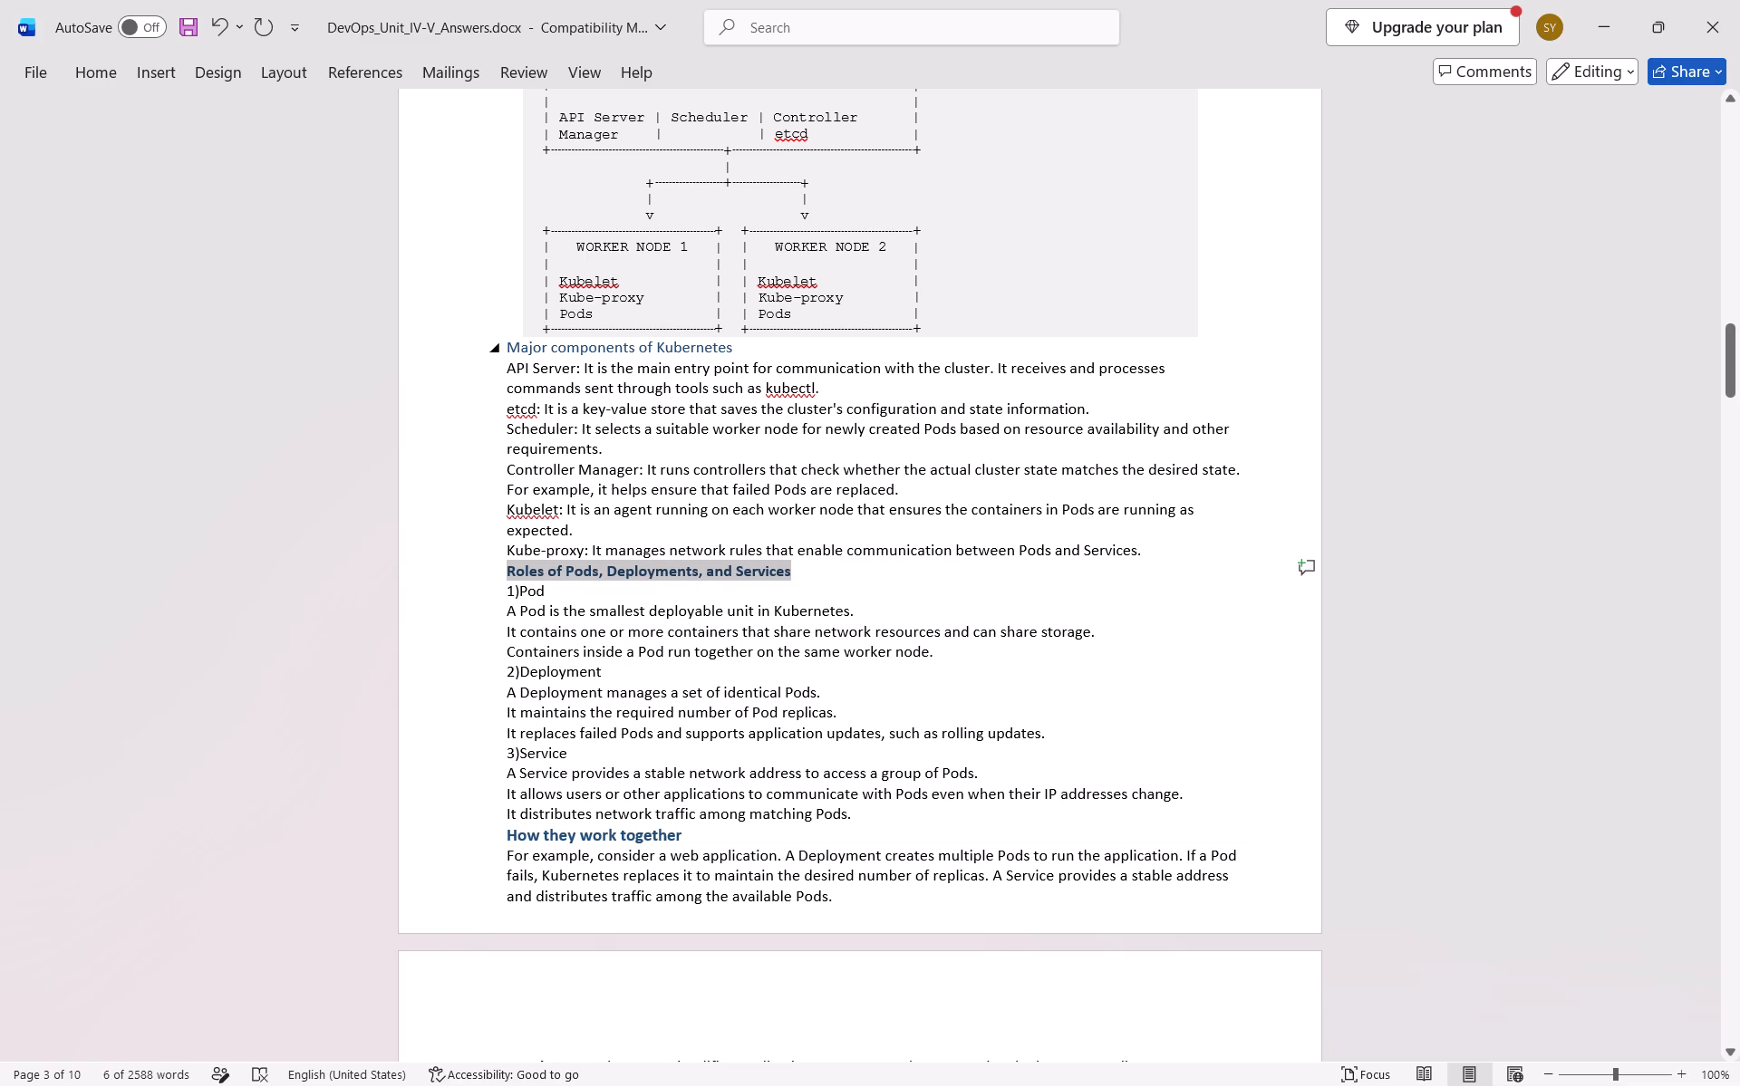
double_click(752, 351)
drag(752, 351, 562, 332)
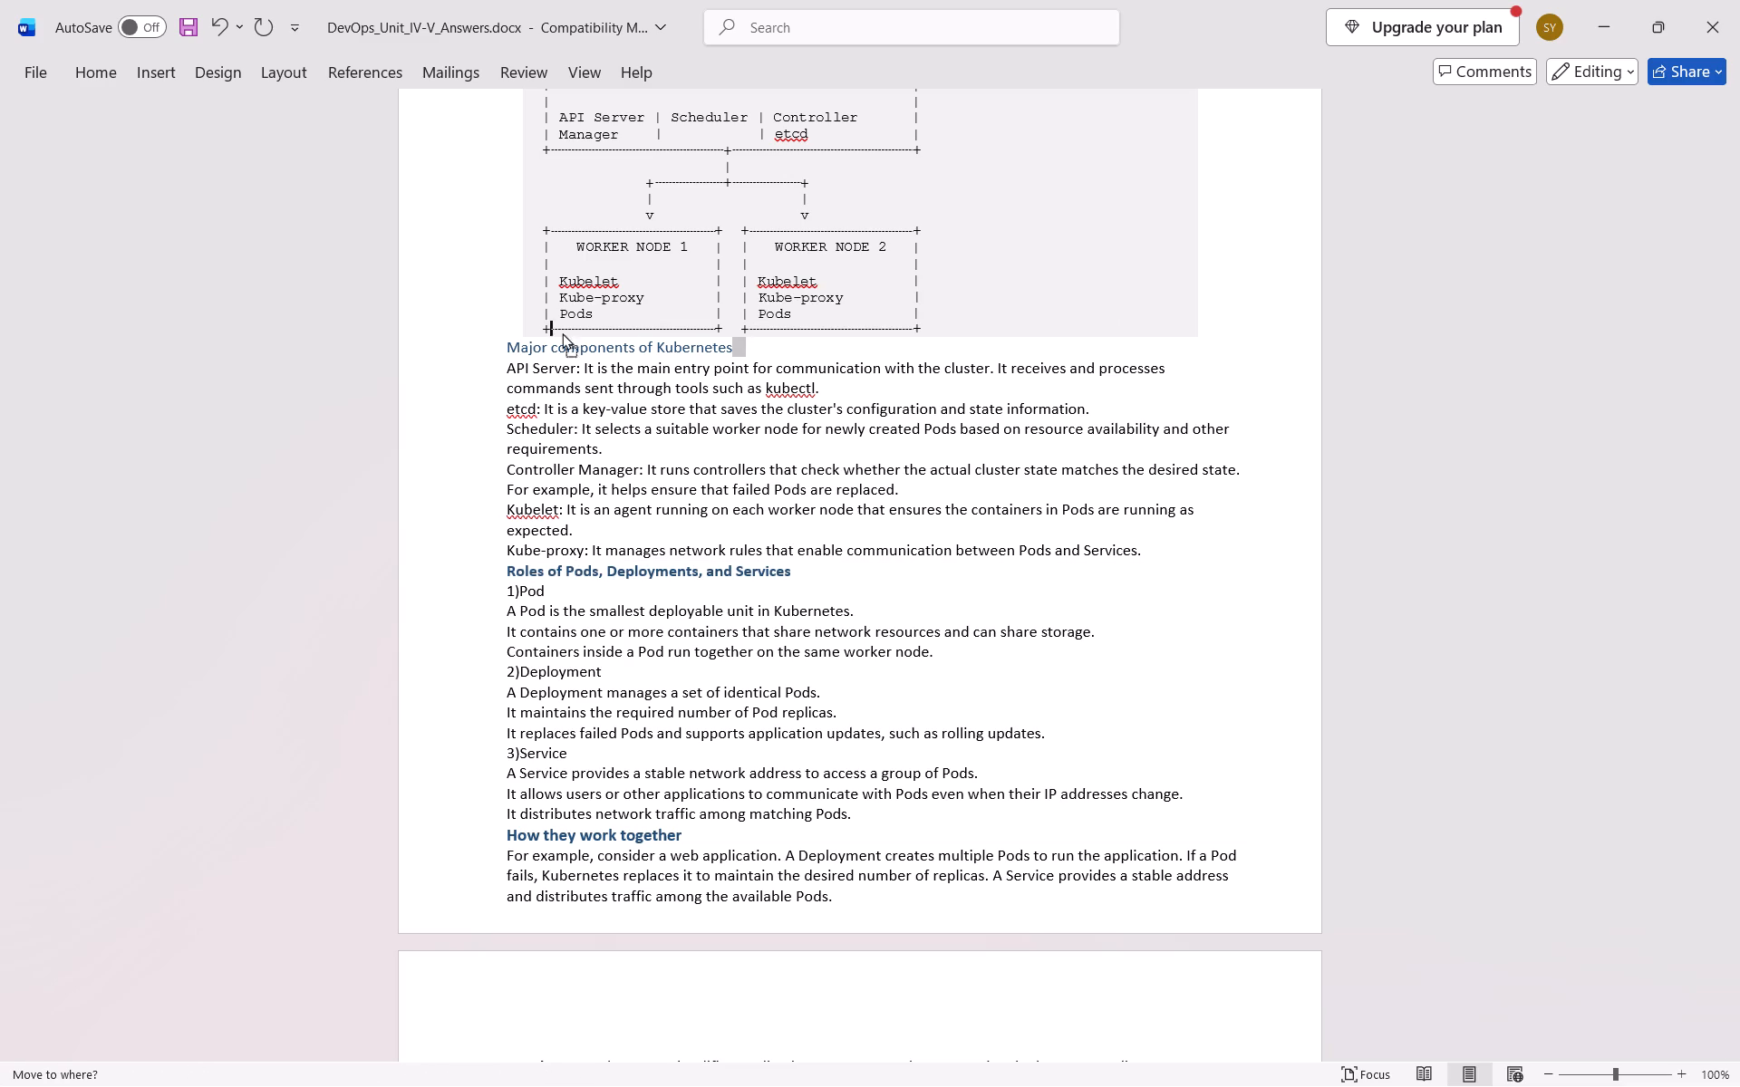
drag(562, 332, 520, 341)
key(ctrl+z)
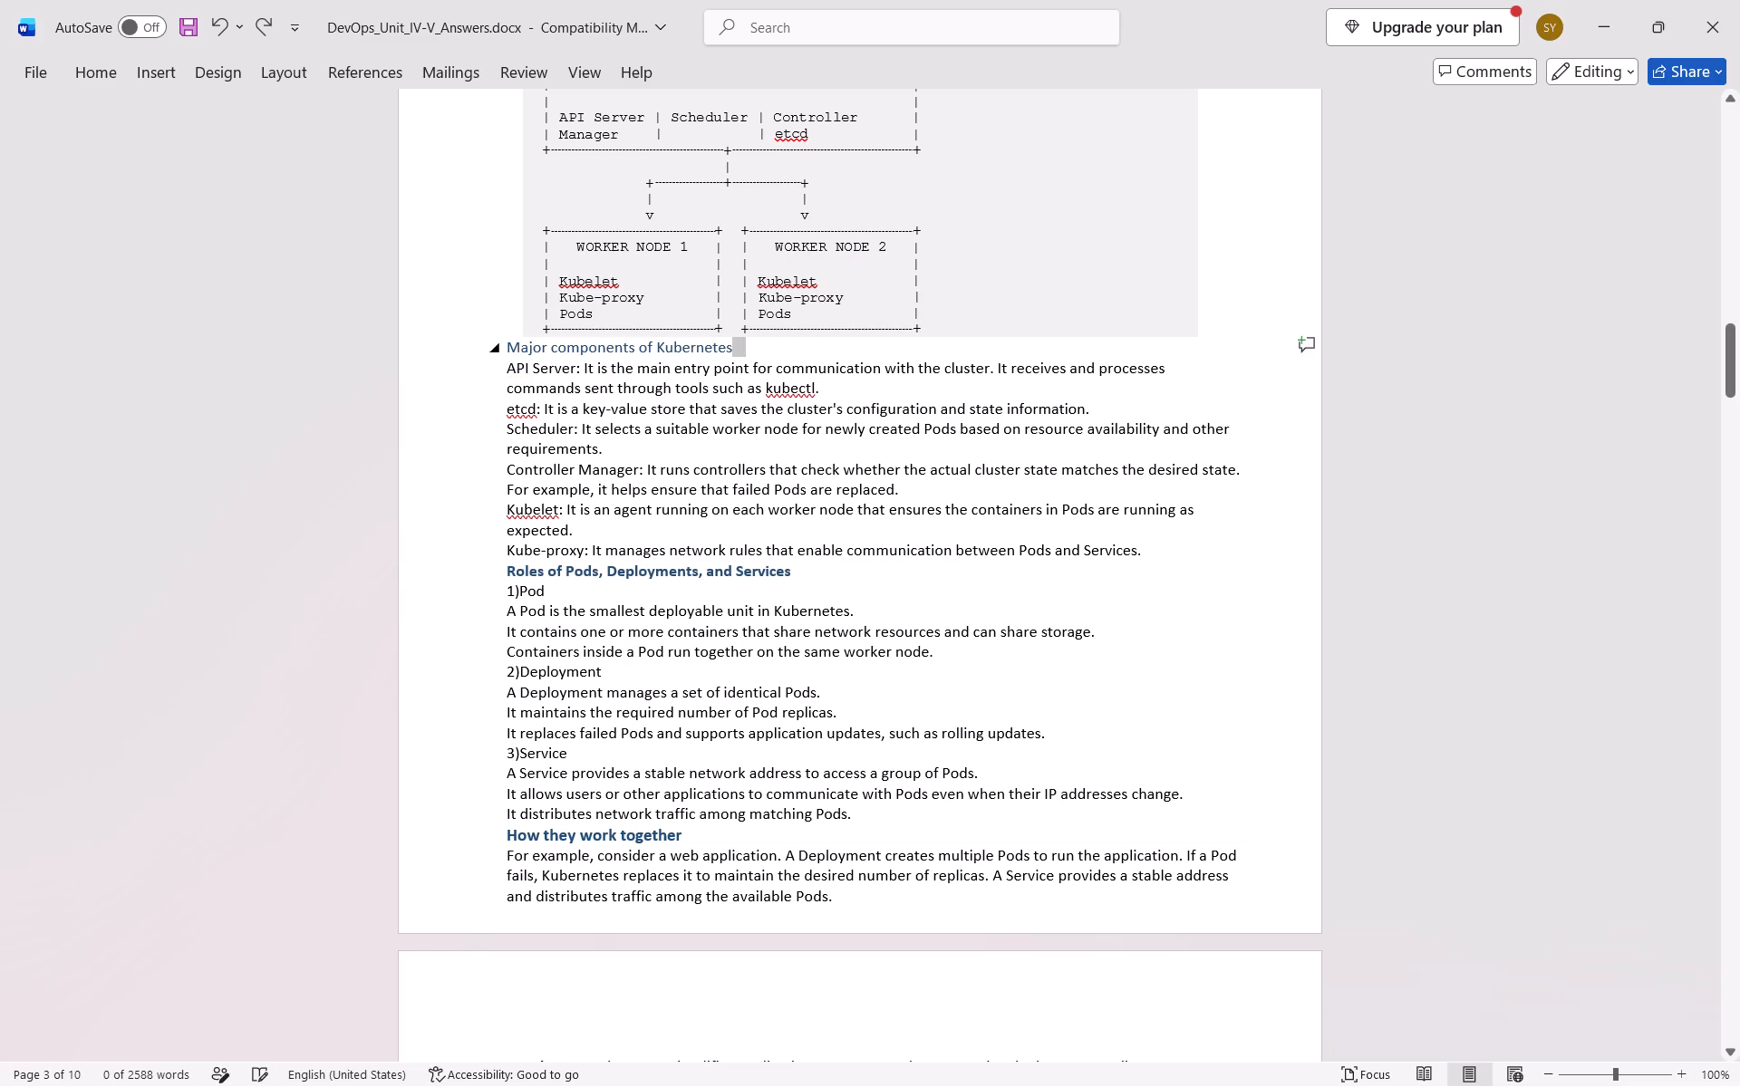
Make the "Major components of Kubernetes" heading bold.
triple_click(520, 341)
click(520, 341)
drag(509, 345, 711, 356)
key(ctrl+b)
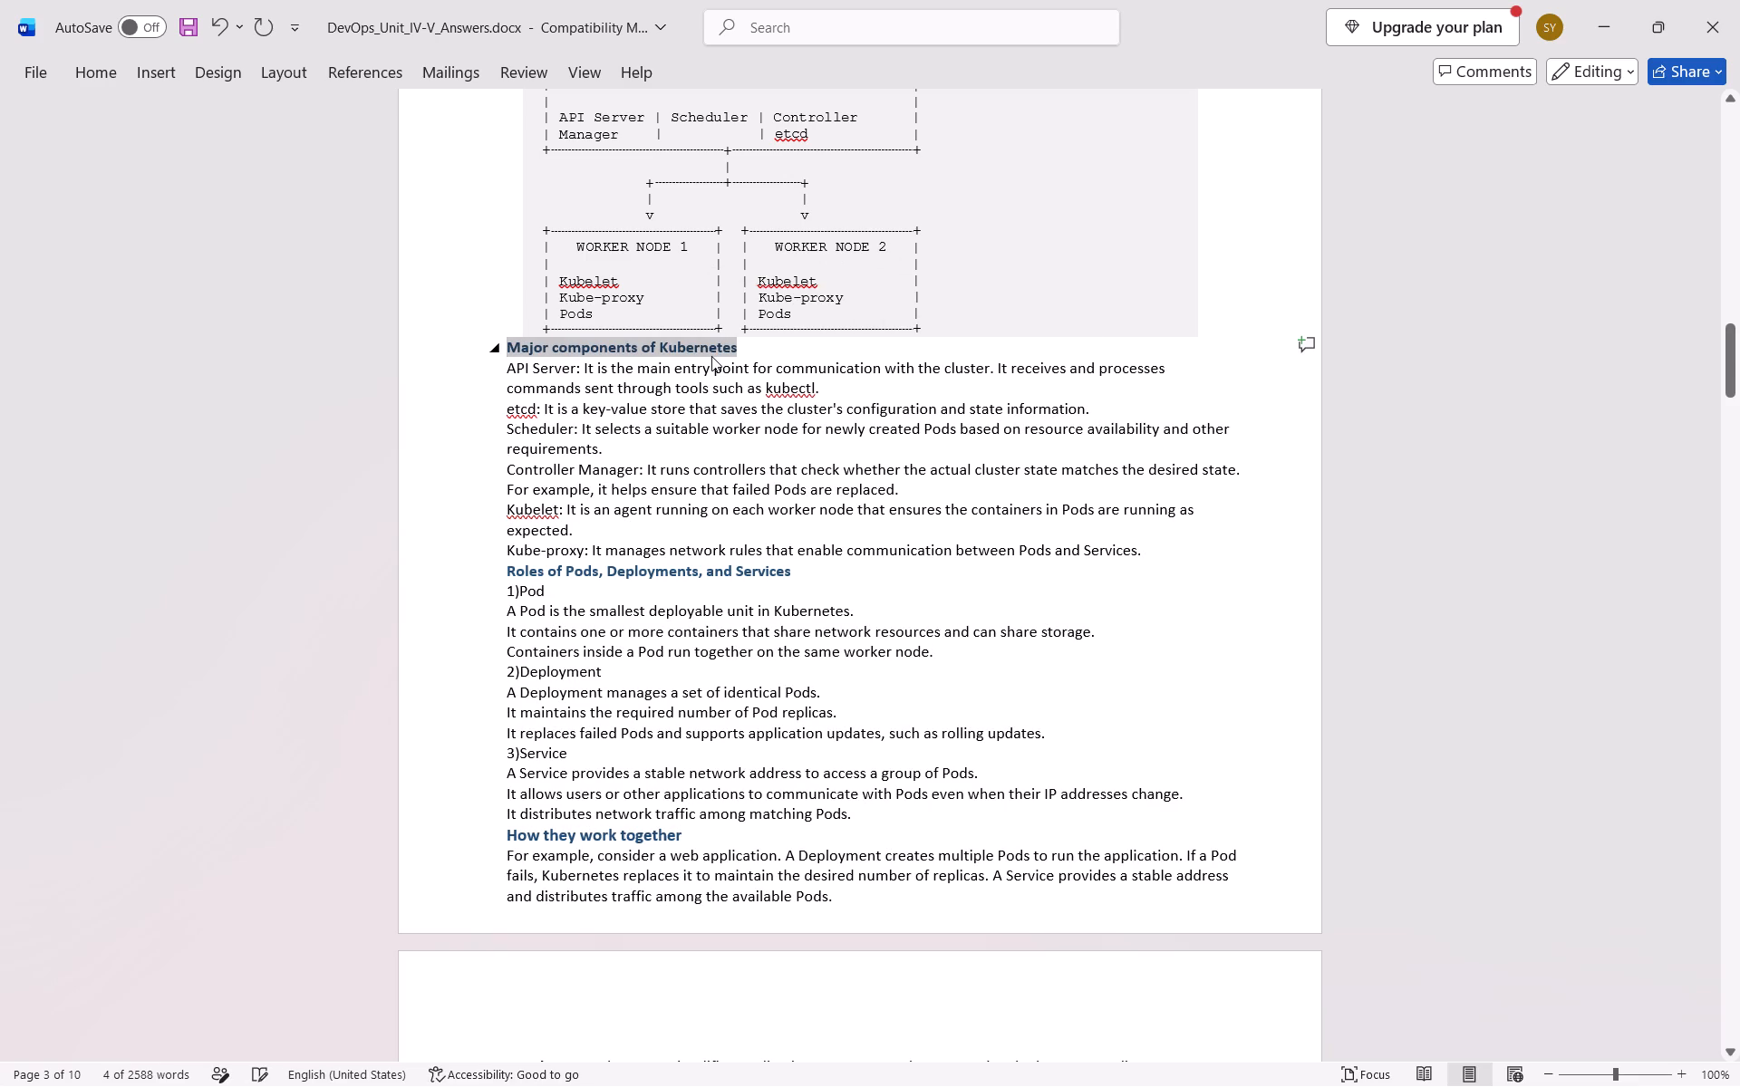
click(990, 476)
Delete the Conclusion paragraph that ends the Q7 Kubernetes answer, along with its leftover blank line.
scroll(990, 476, up, 2)
scroll(990, 476, down, 1)
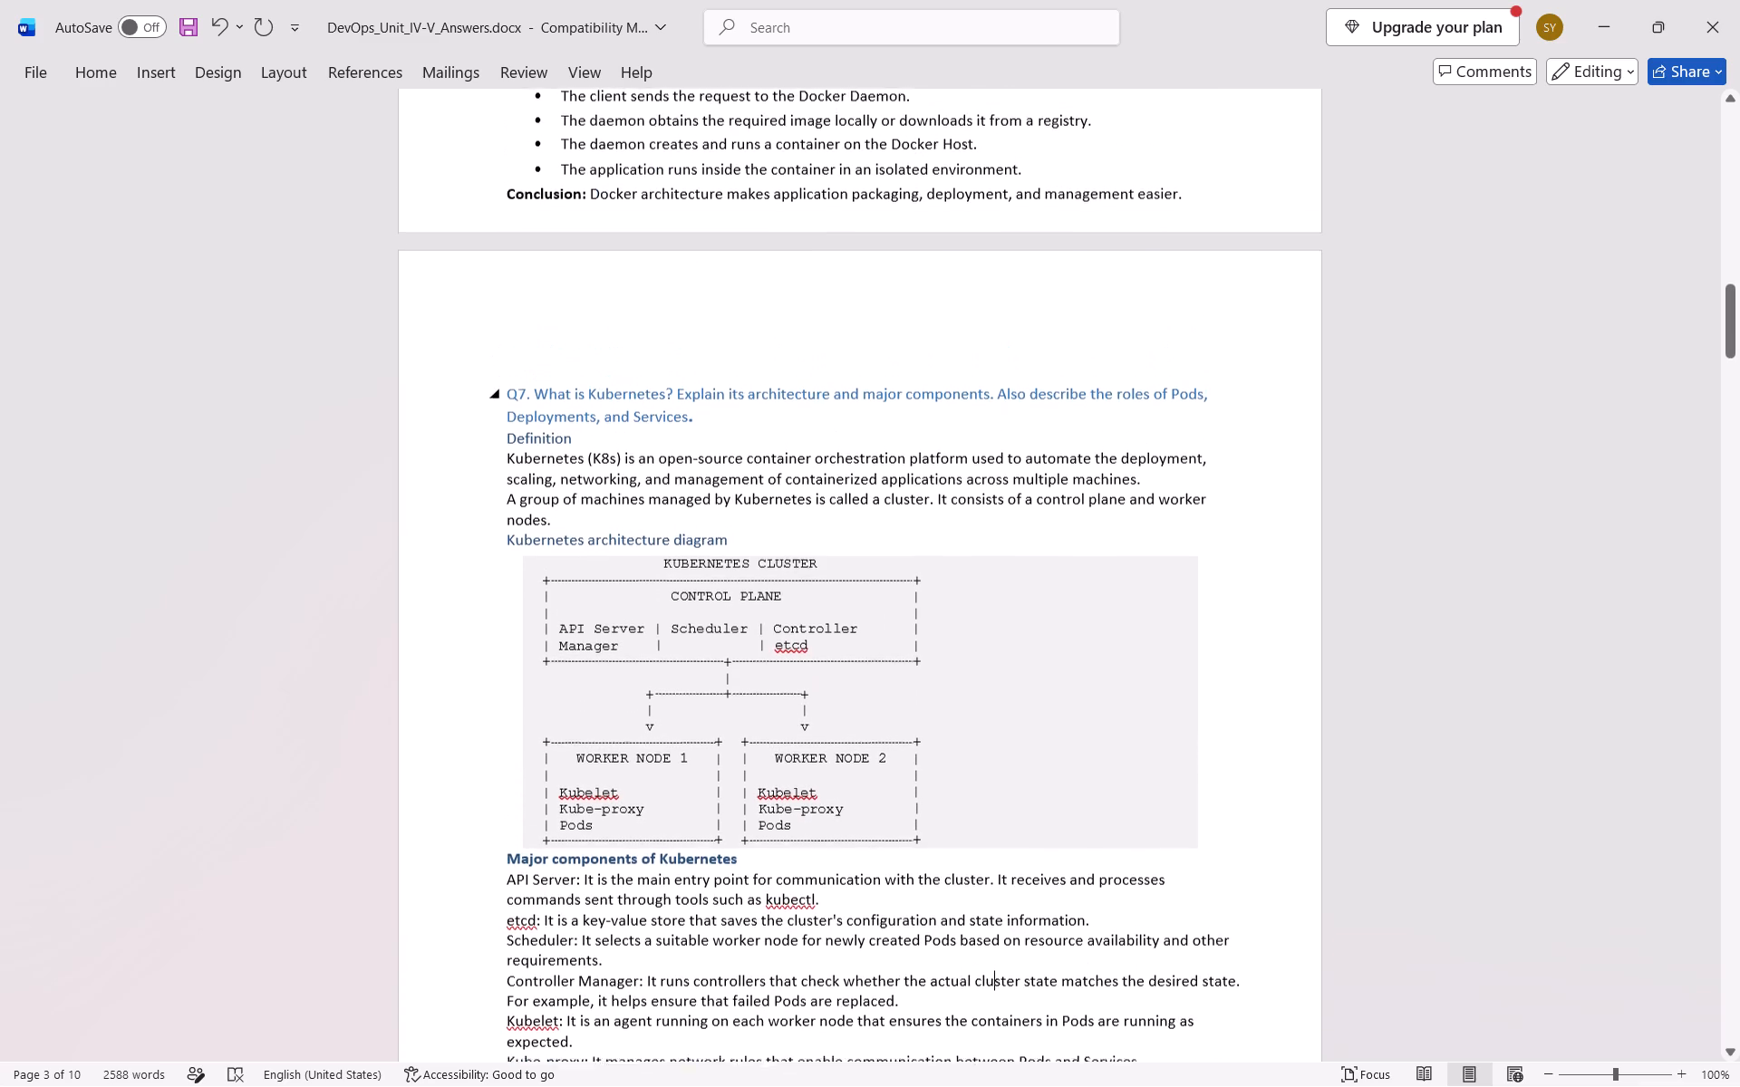
scroll(990, 476, down, 3)
drag(822, 771, 498, 748)
key(BackSpace)
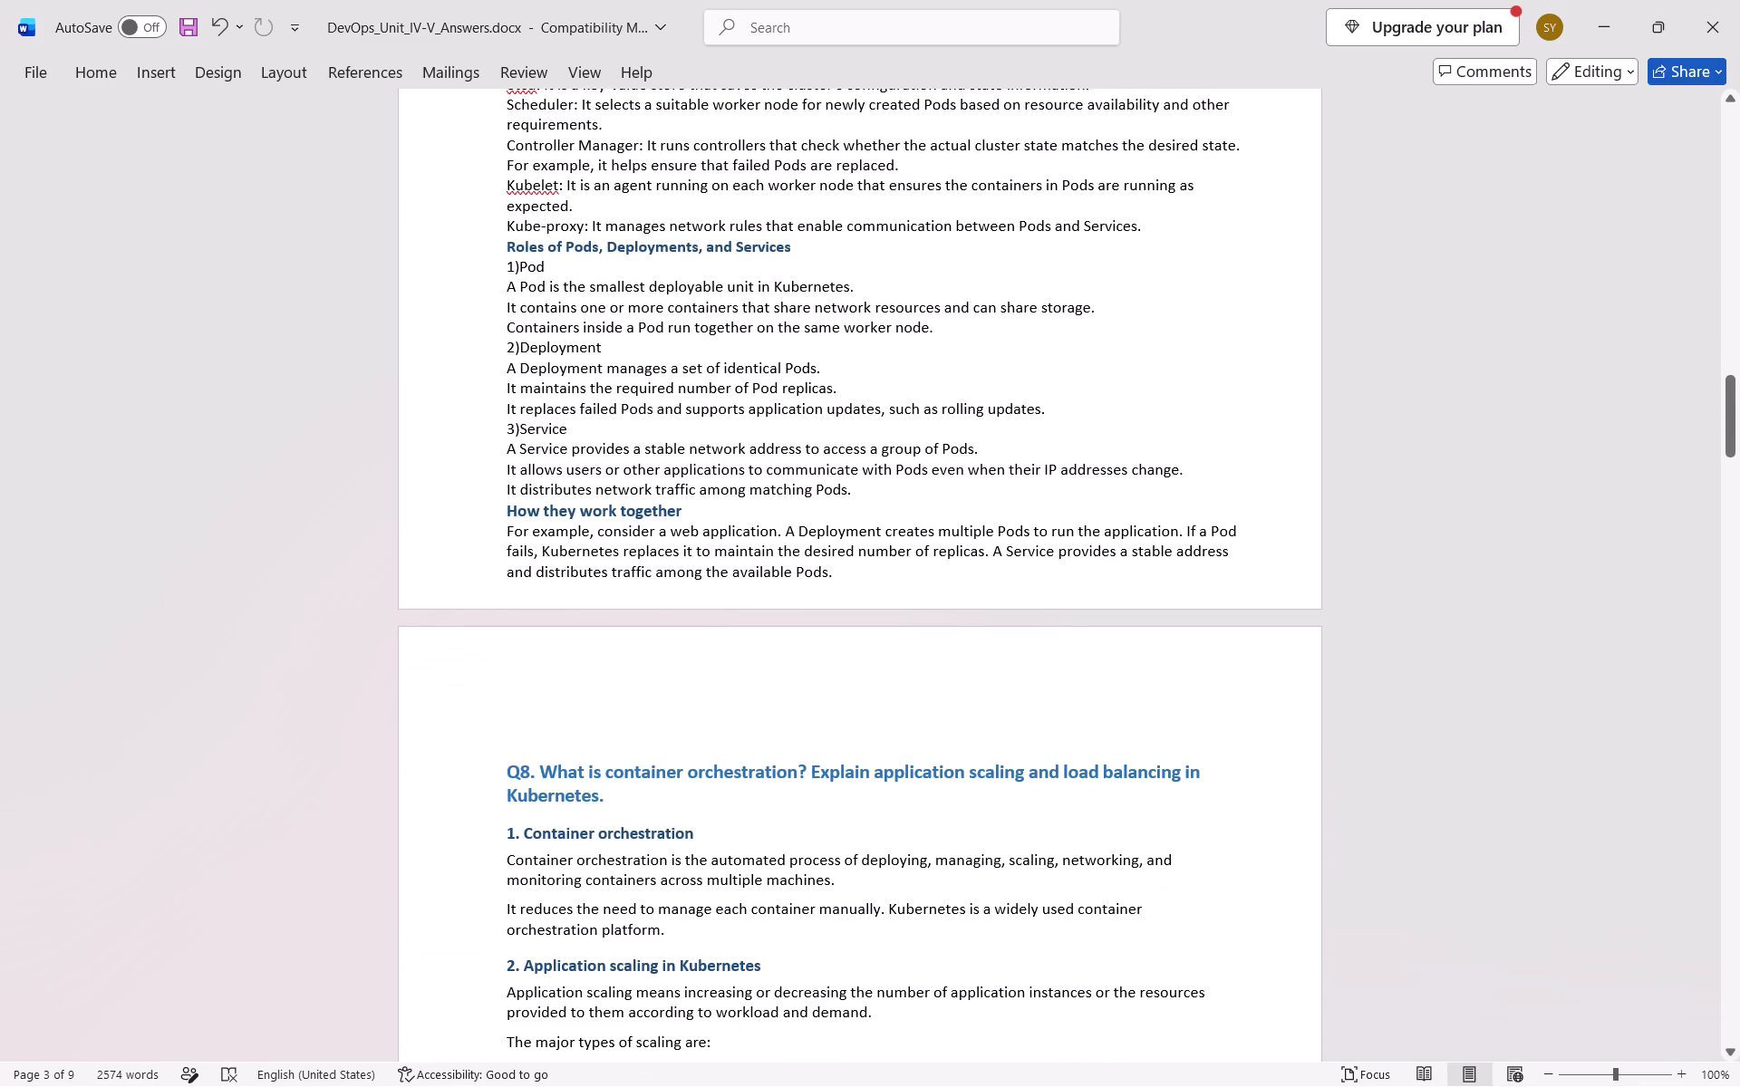
key(Down)
key(BackSpace)
Move the Q8 text from "Vertical scaling" through the Conclusion up to directly follow the Horizontal Pod Autoscaler paragraph, closing the page gap.
scroll(498, 748, down, 1)
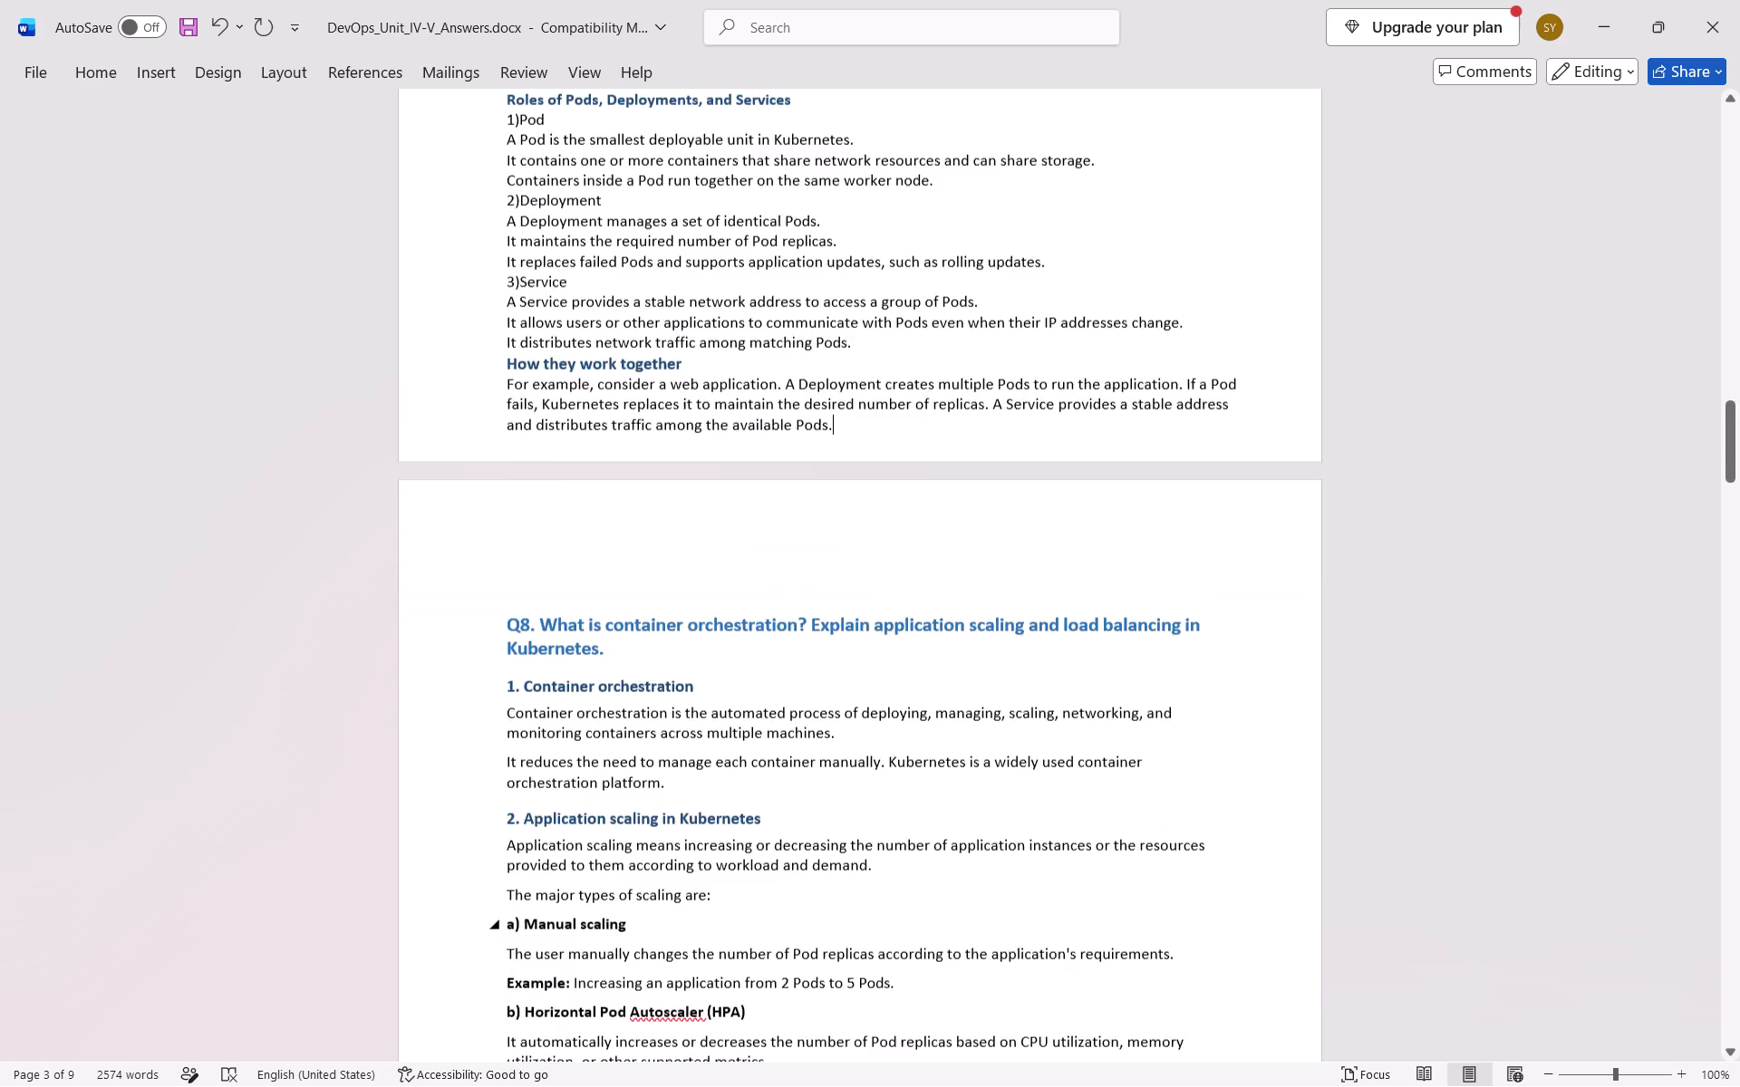
scroll(498, 748, down, 4)
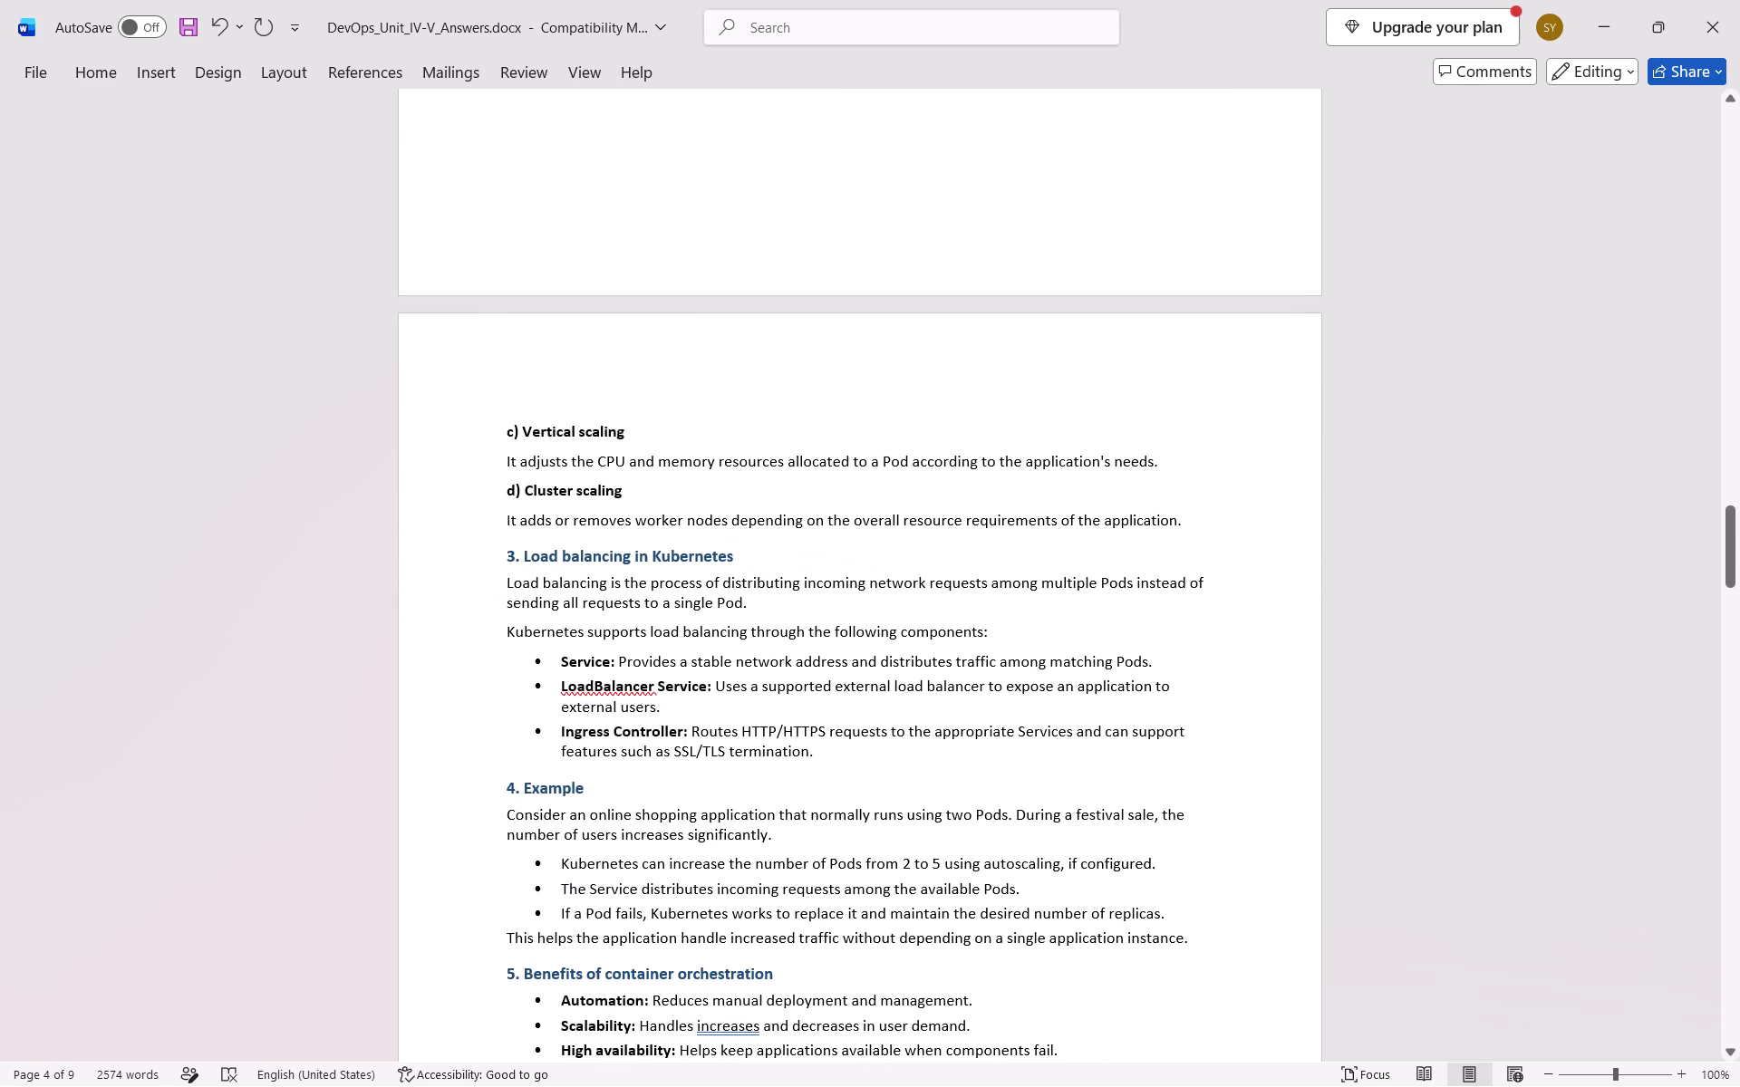
drag(506, 428, 704, 866)
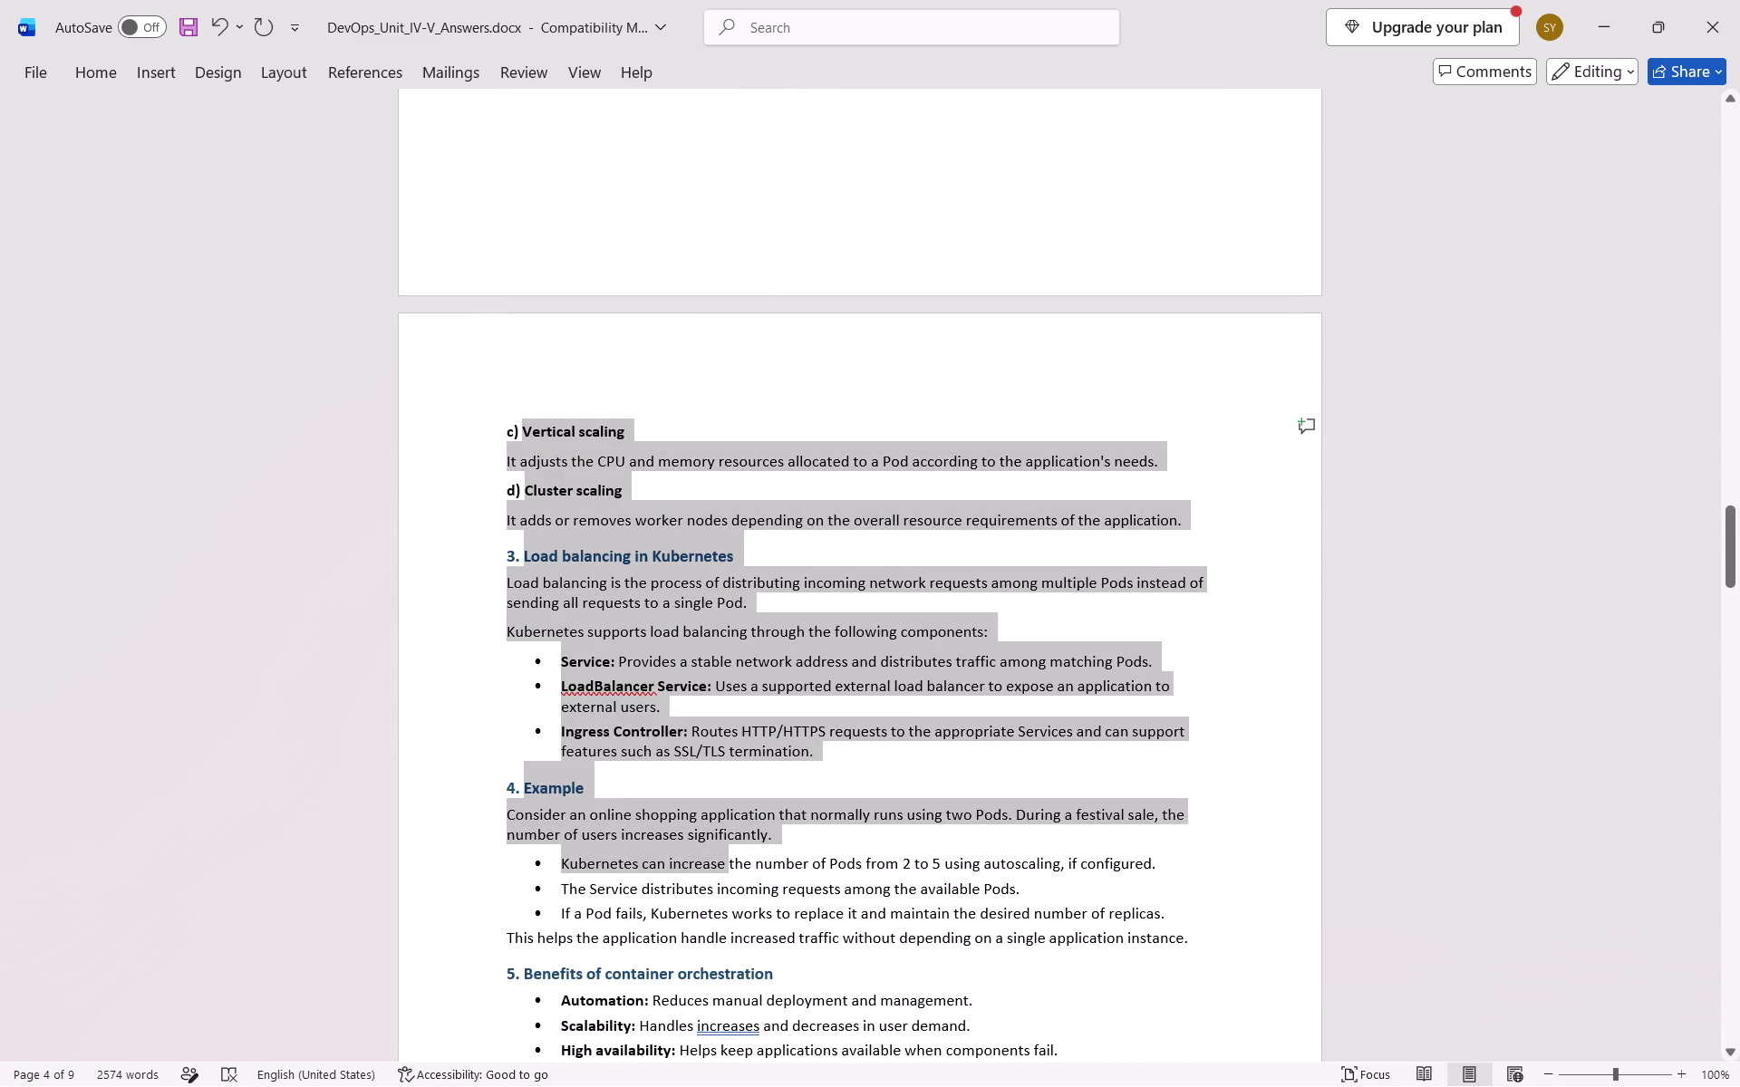
drag(704, 866, 986, 835)
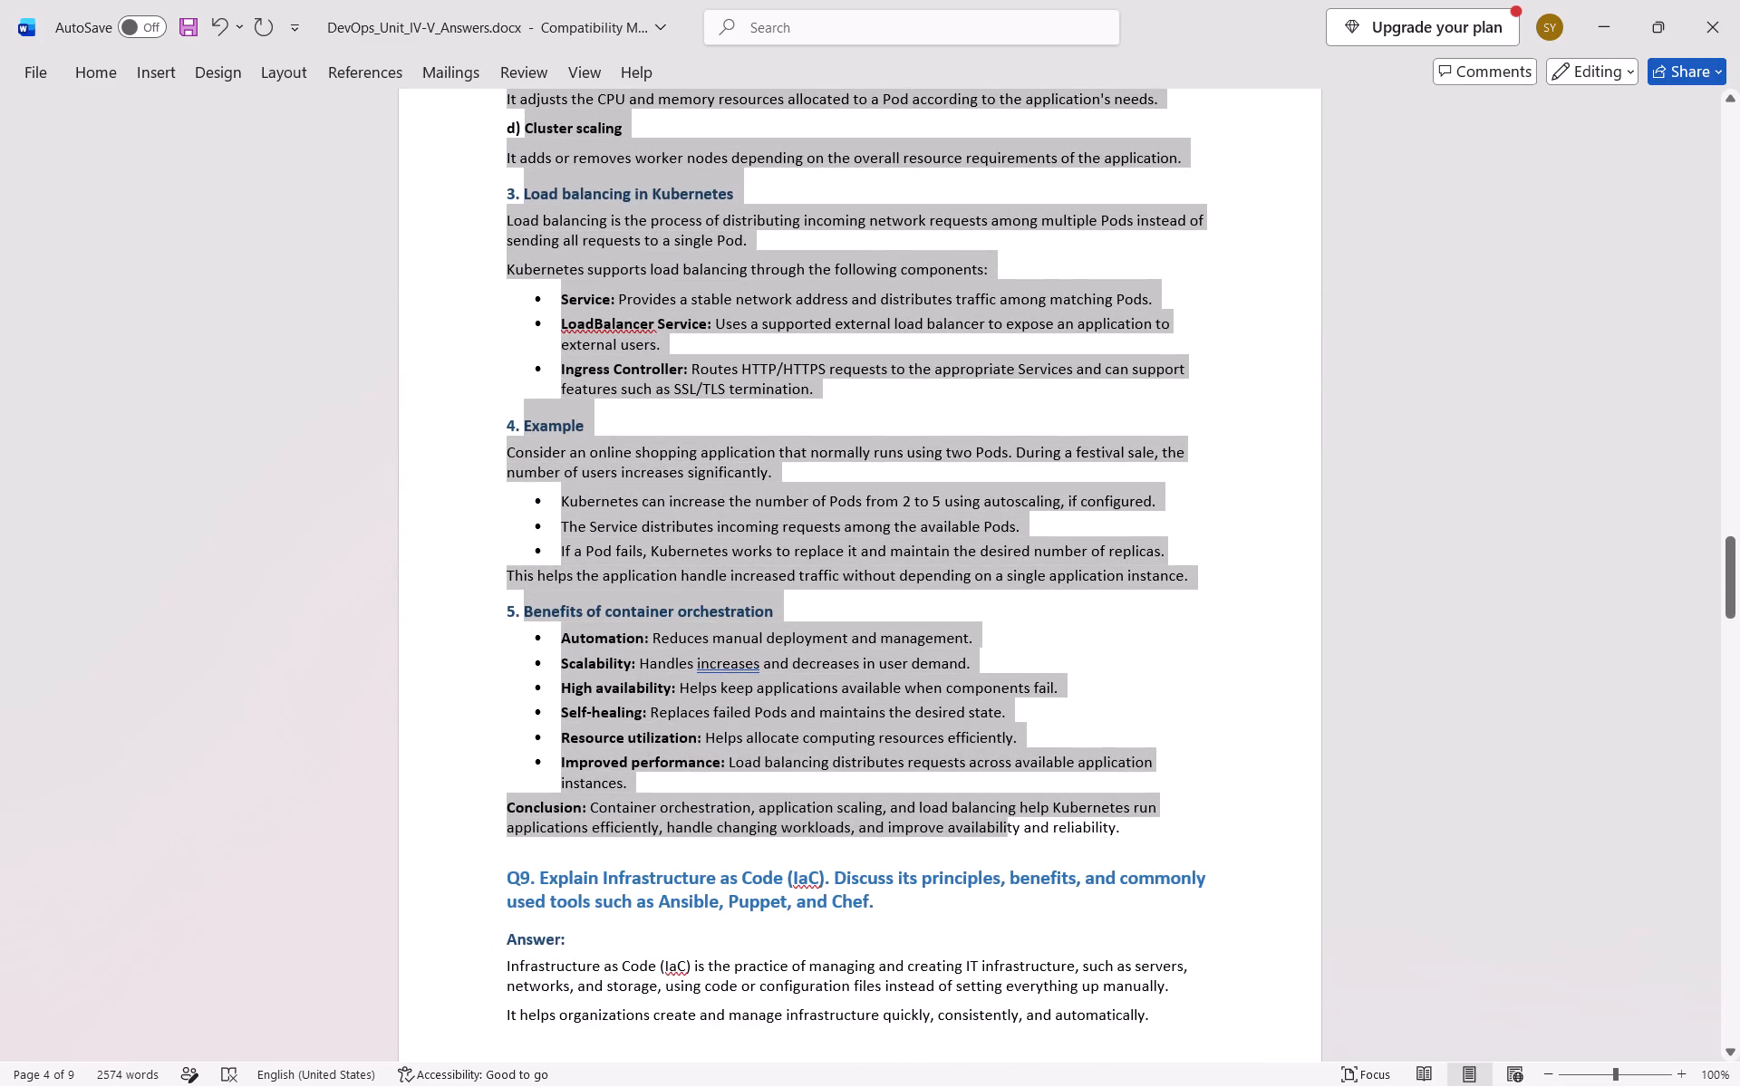
drag(986, 835, 1134, 834)
key(ctrl+x)
scroll(1134, 834, up, 2)
key(BackSpace)
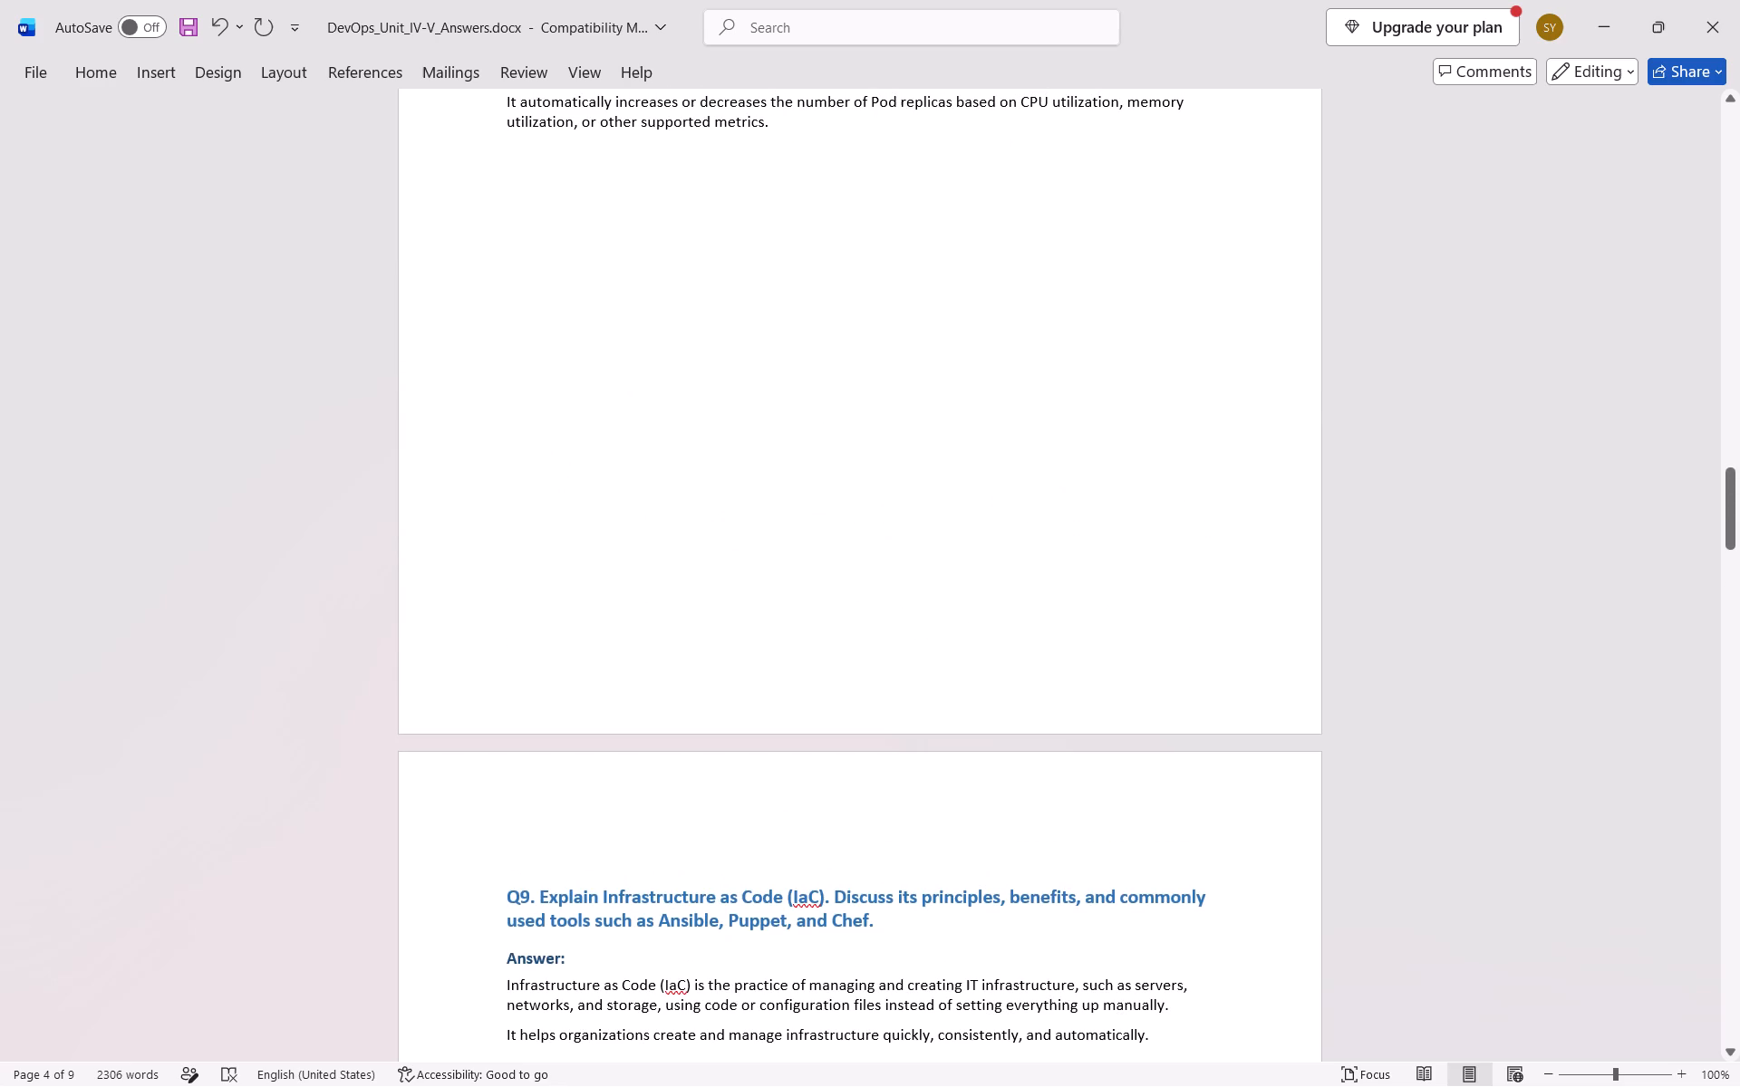
key(Return)
key(shift+Return)
key(BackSpace)
key(BackSpace)
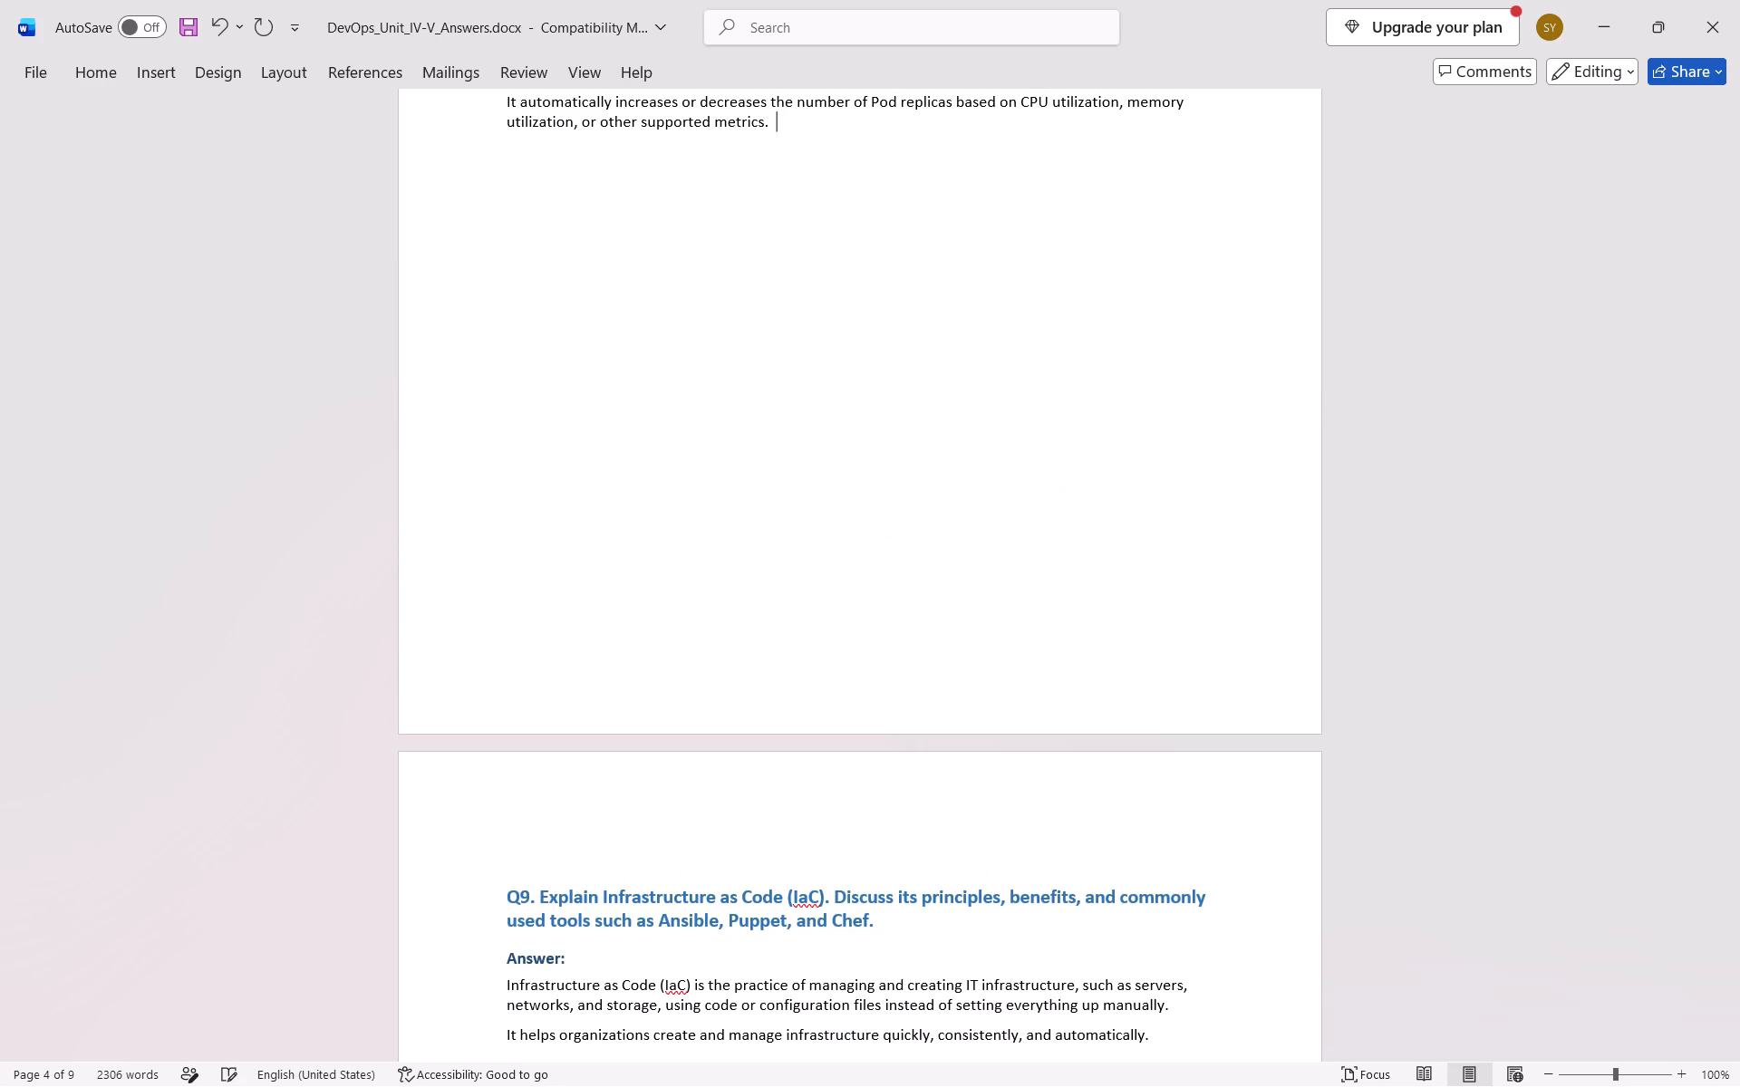
key(shift+Return)
key(ctrl+v)
Remove the bold from the Q8 container orchestration question heading and set its font size to 11.
scroll(1134, 834, up, 4)
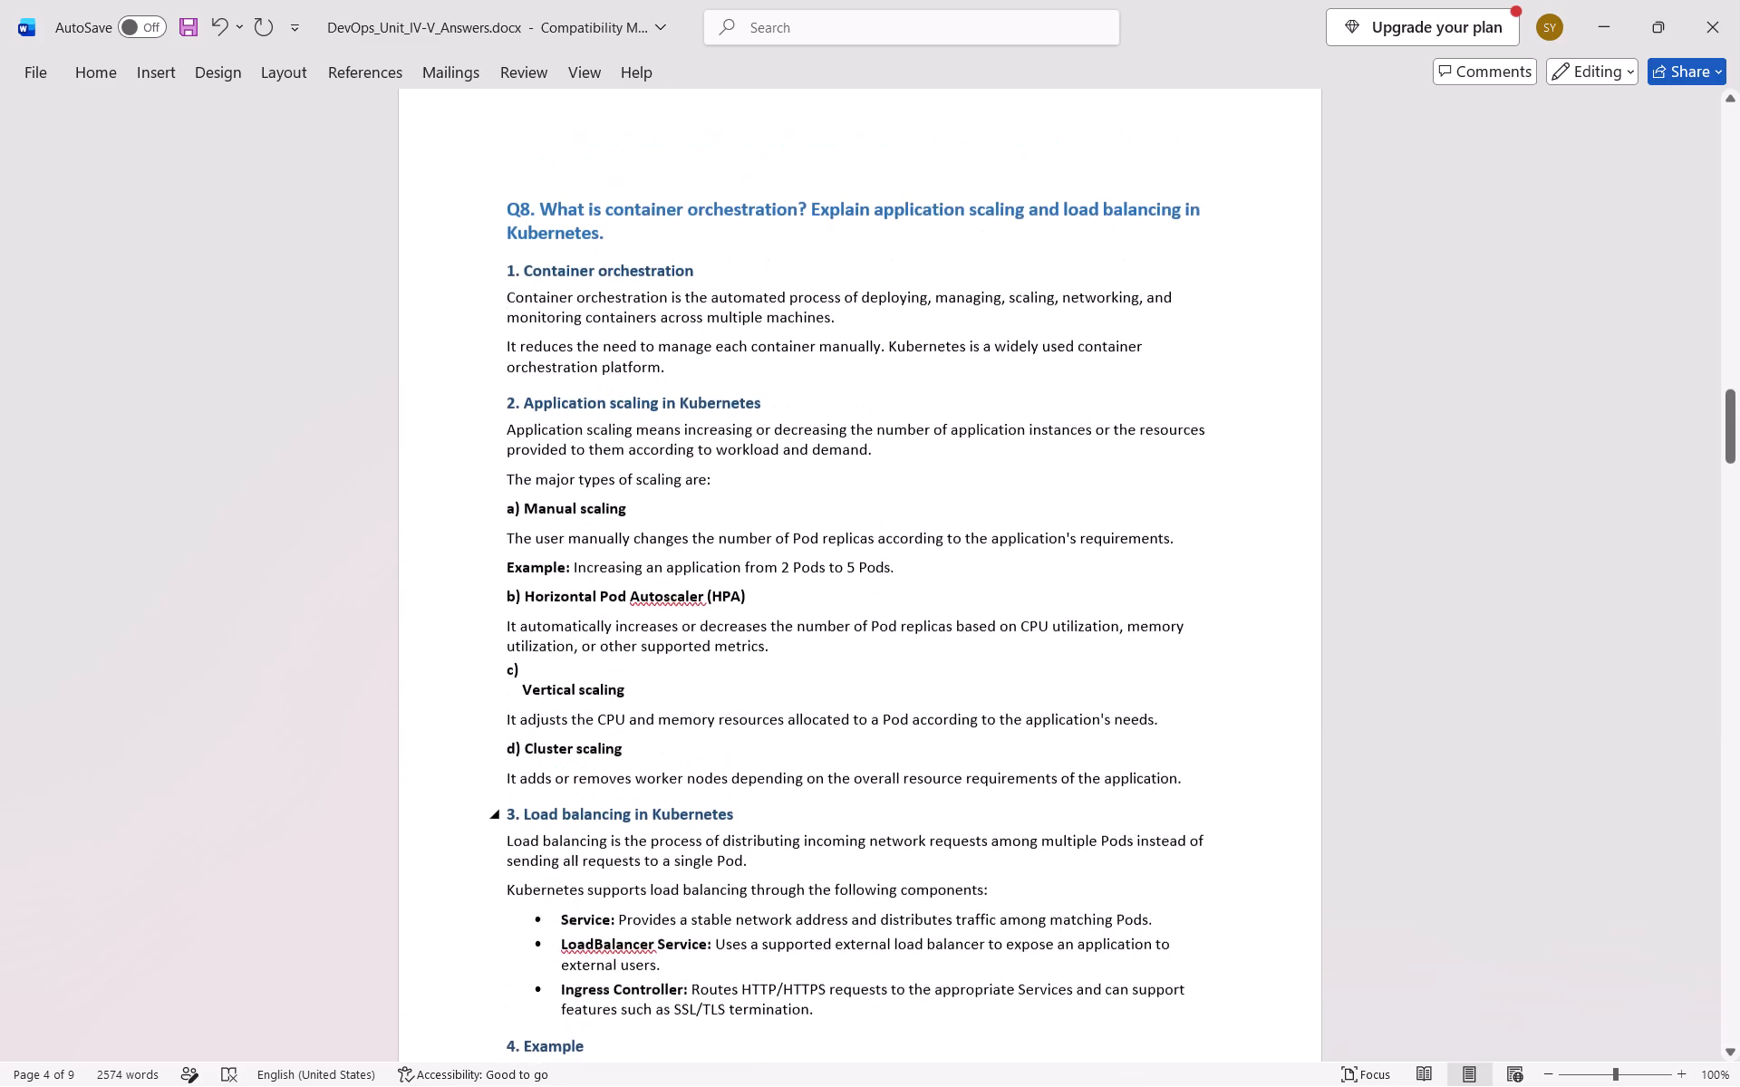
scroll(1134, 834, up, 1)
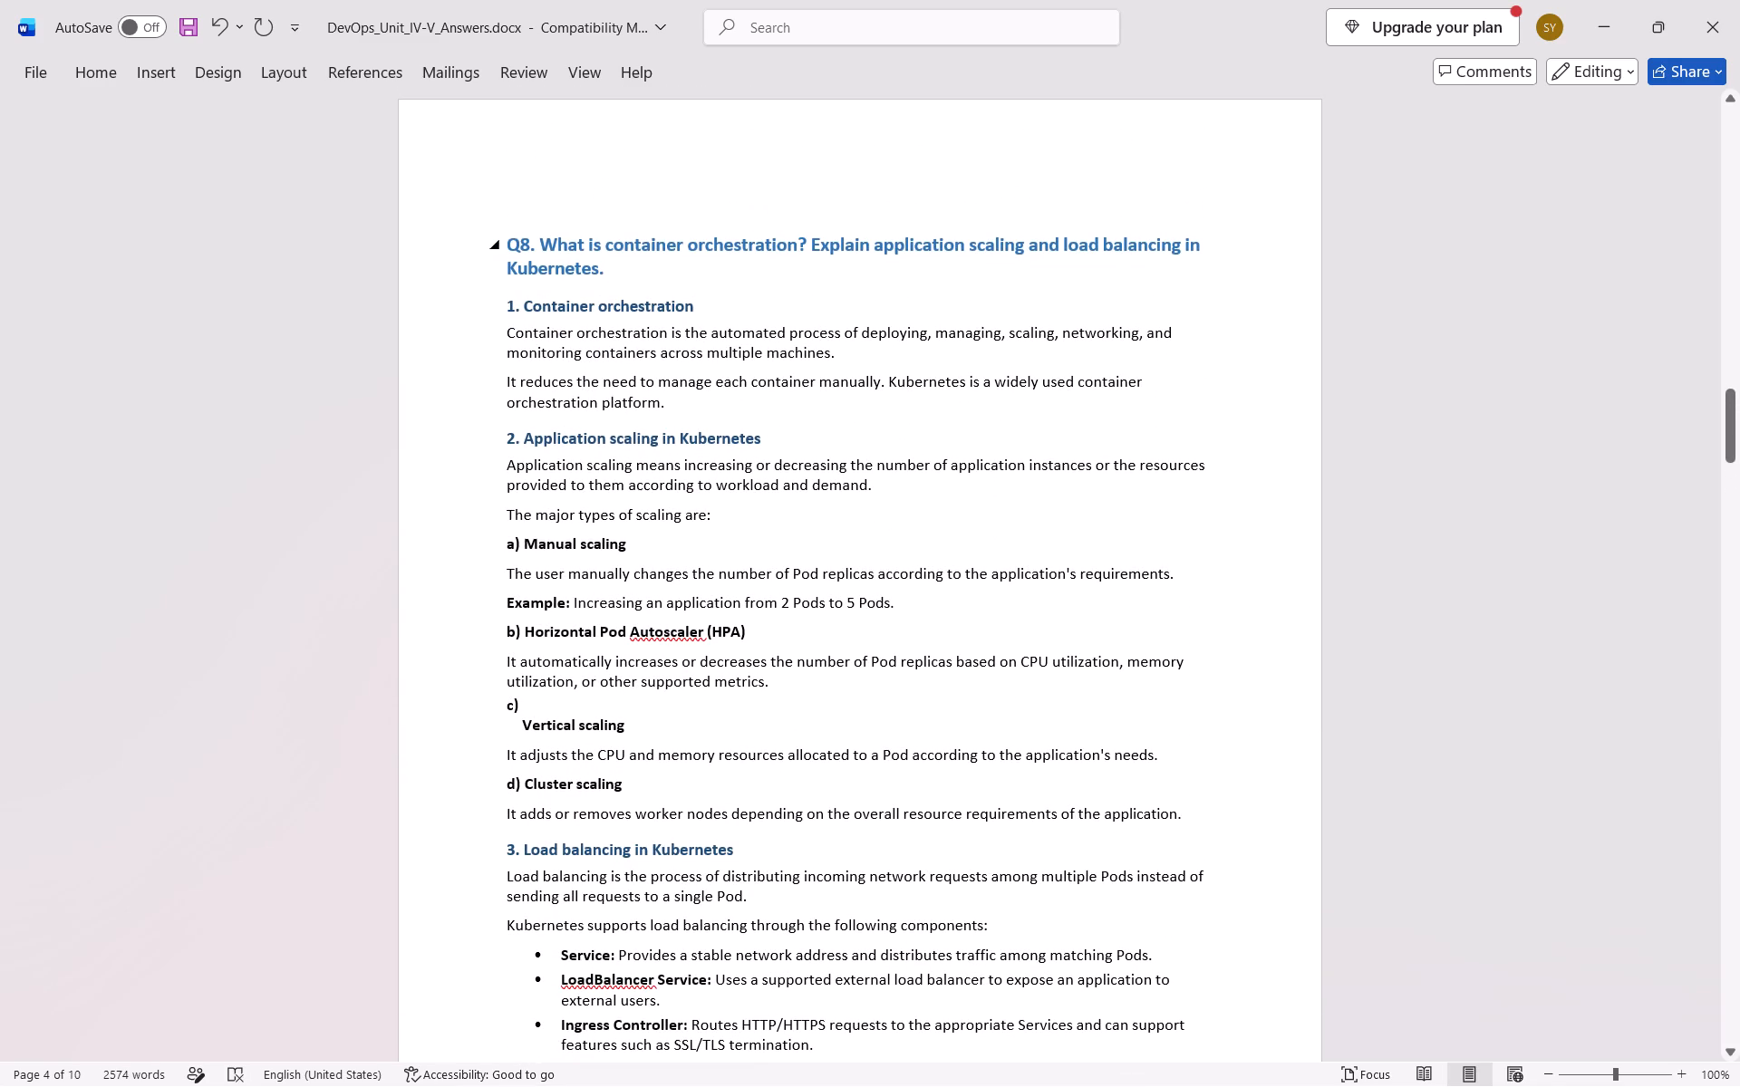
drag(509, 242, 610, 273)
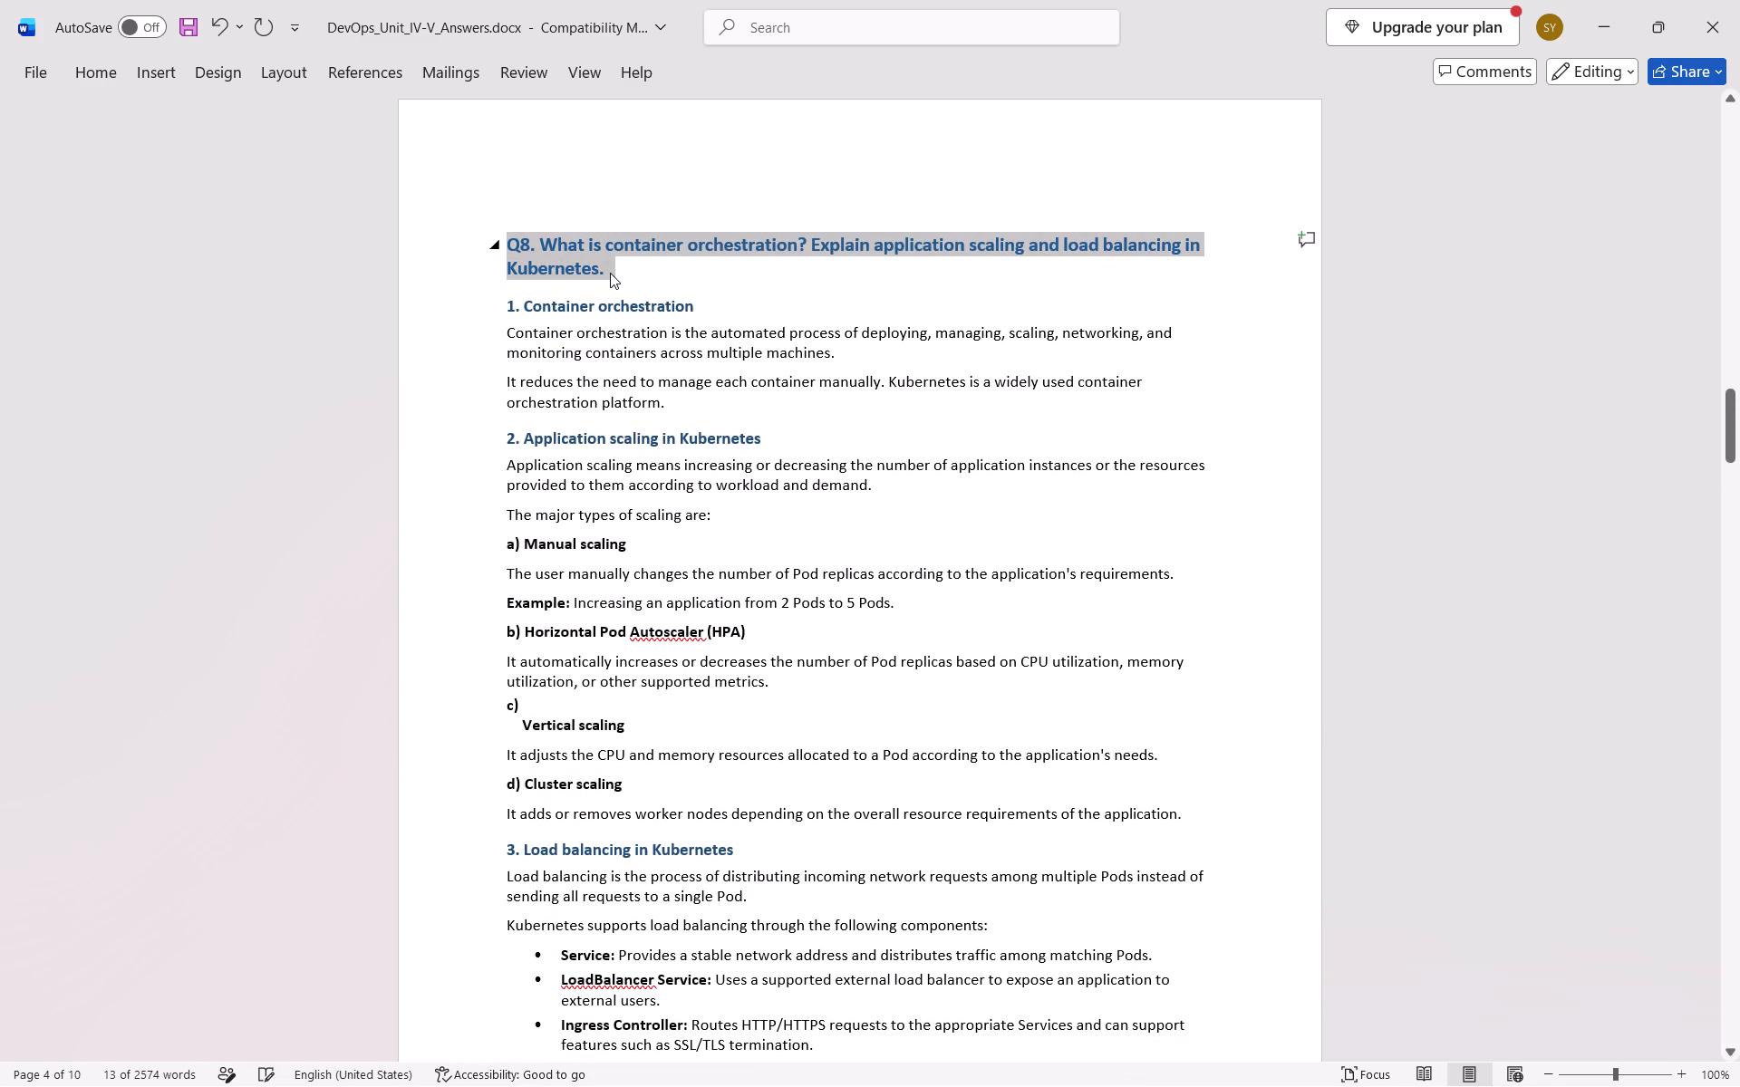
key(ctrl+b)
right_click(590, 255)
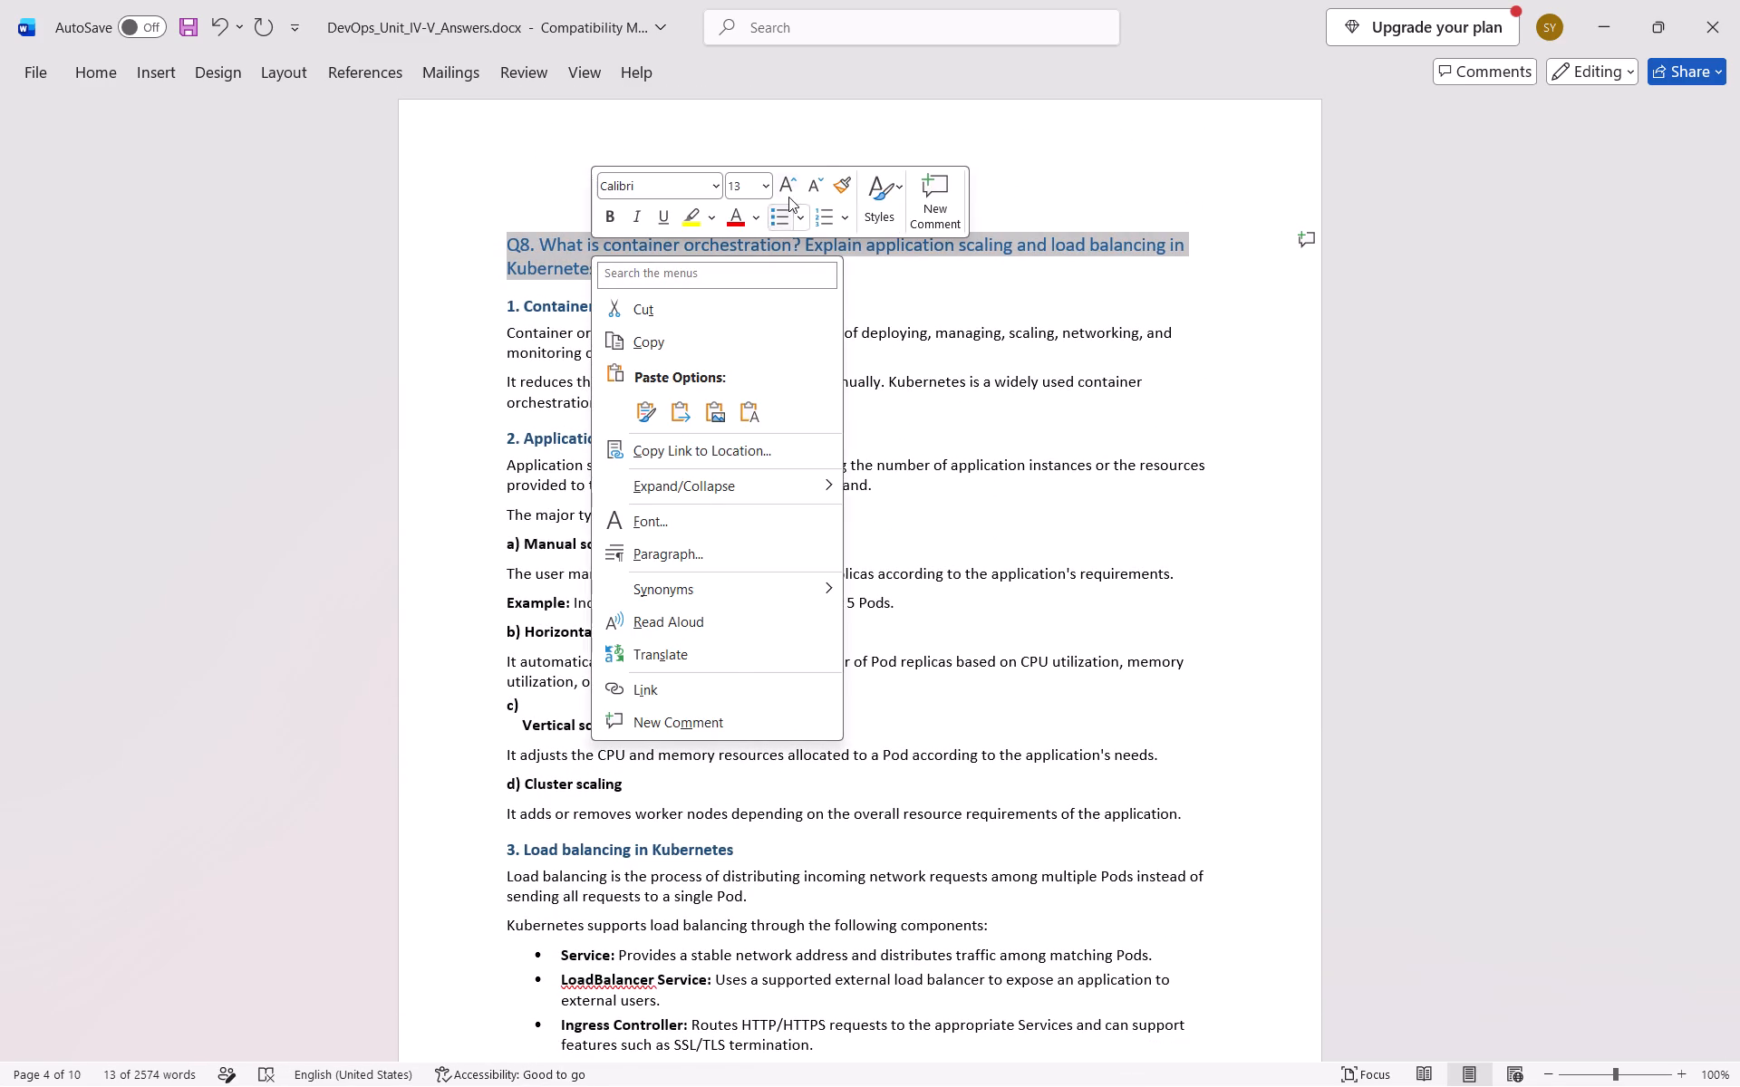
click(814, 181)
click(814, 181)
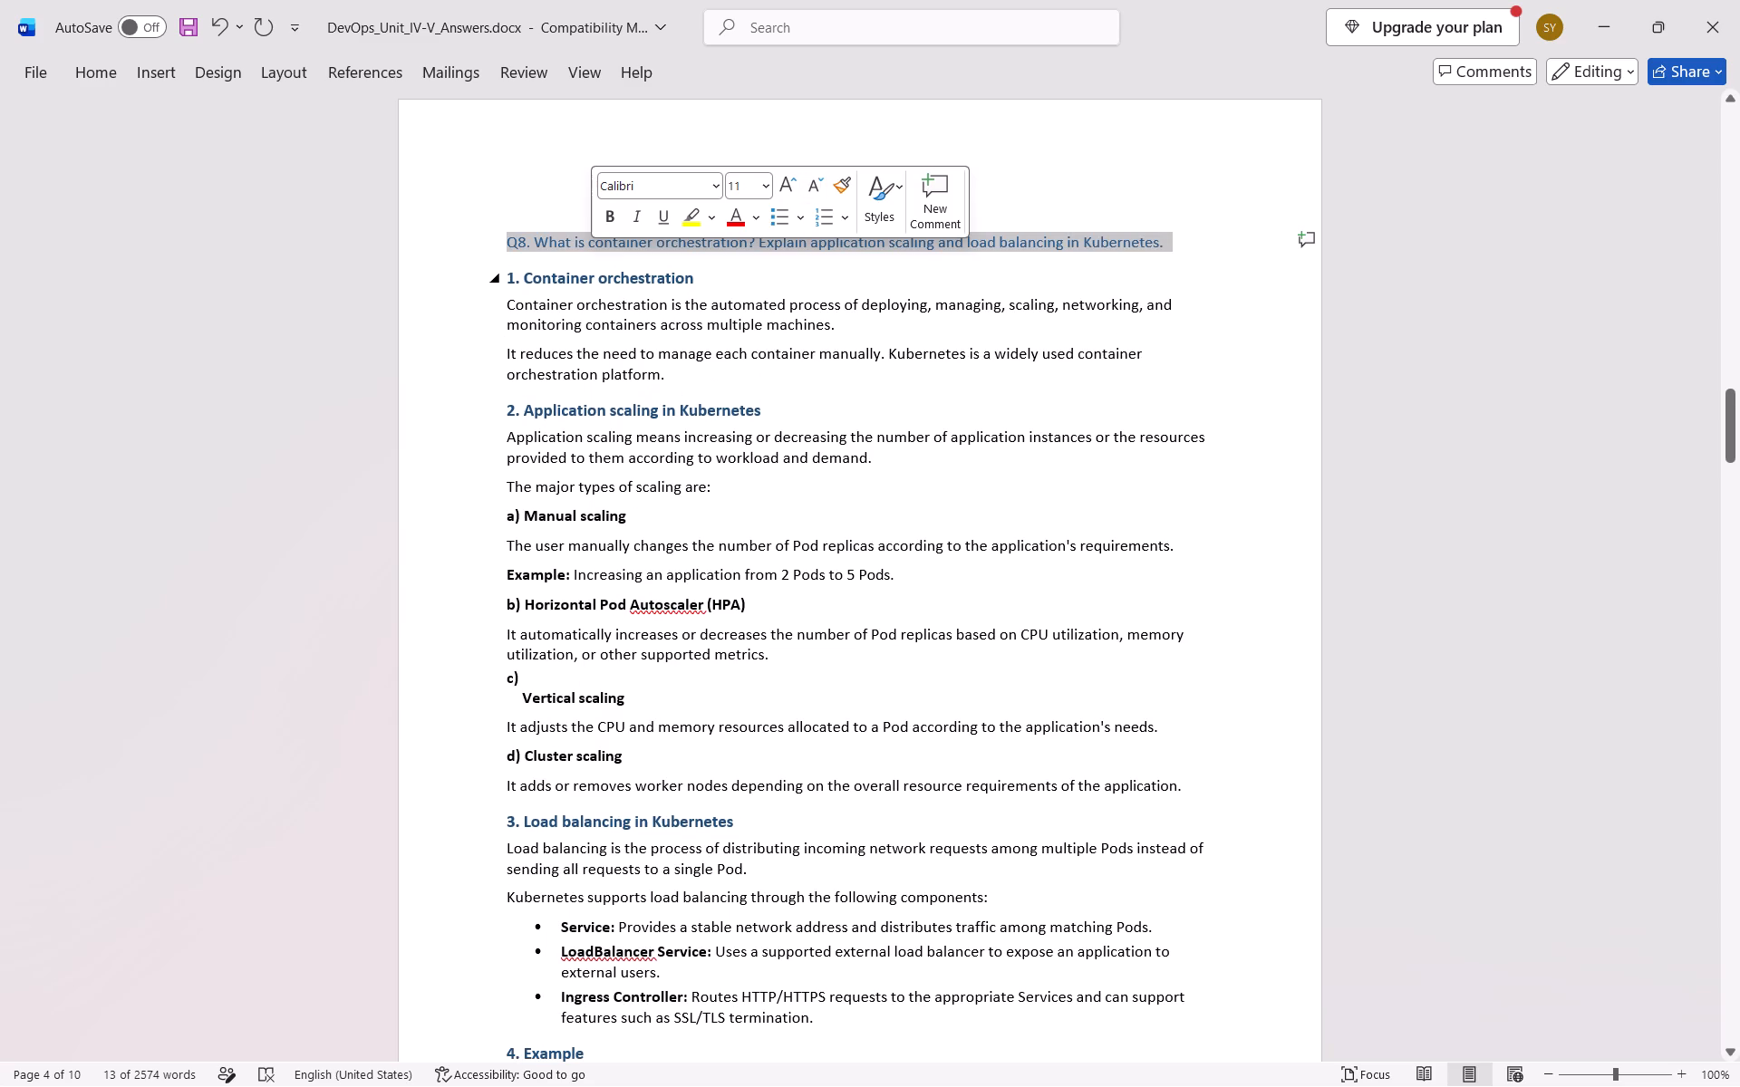
Replace the "Container orchestration" heading's automatic number with a plain "1." and attach it to the Q8 question with a line break.
click(527, 280)
key(BackSpace)
key(BackSpace)
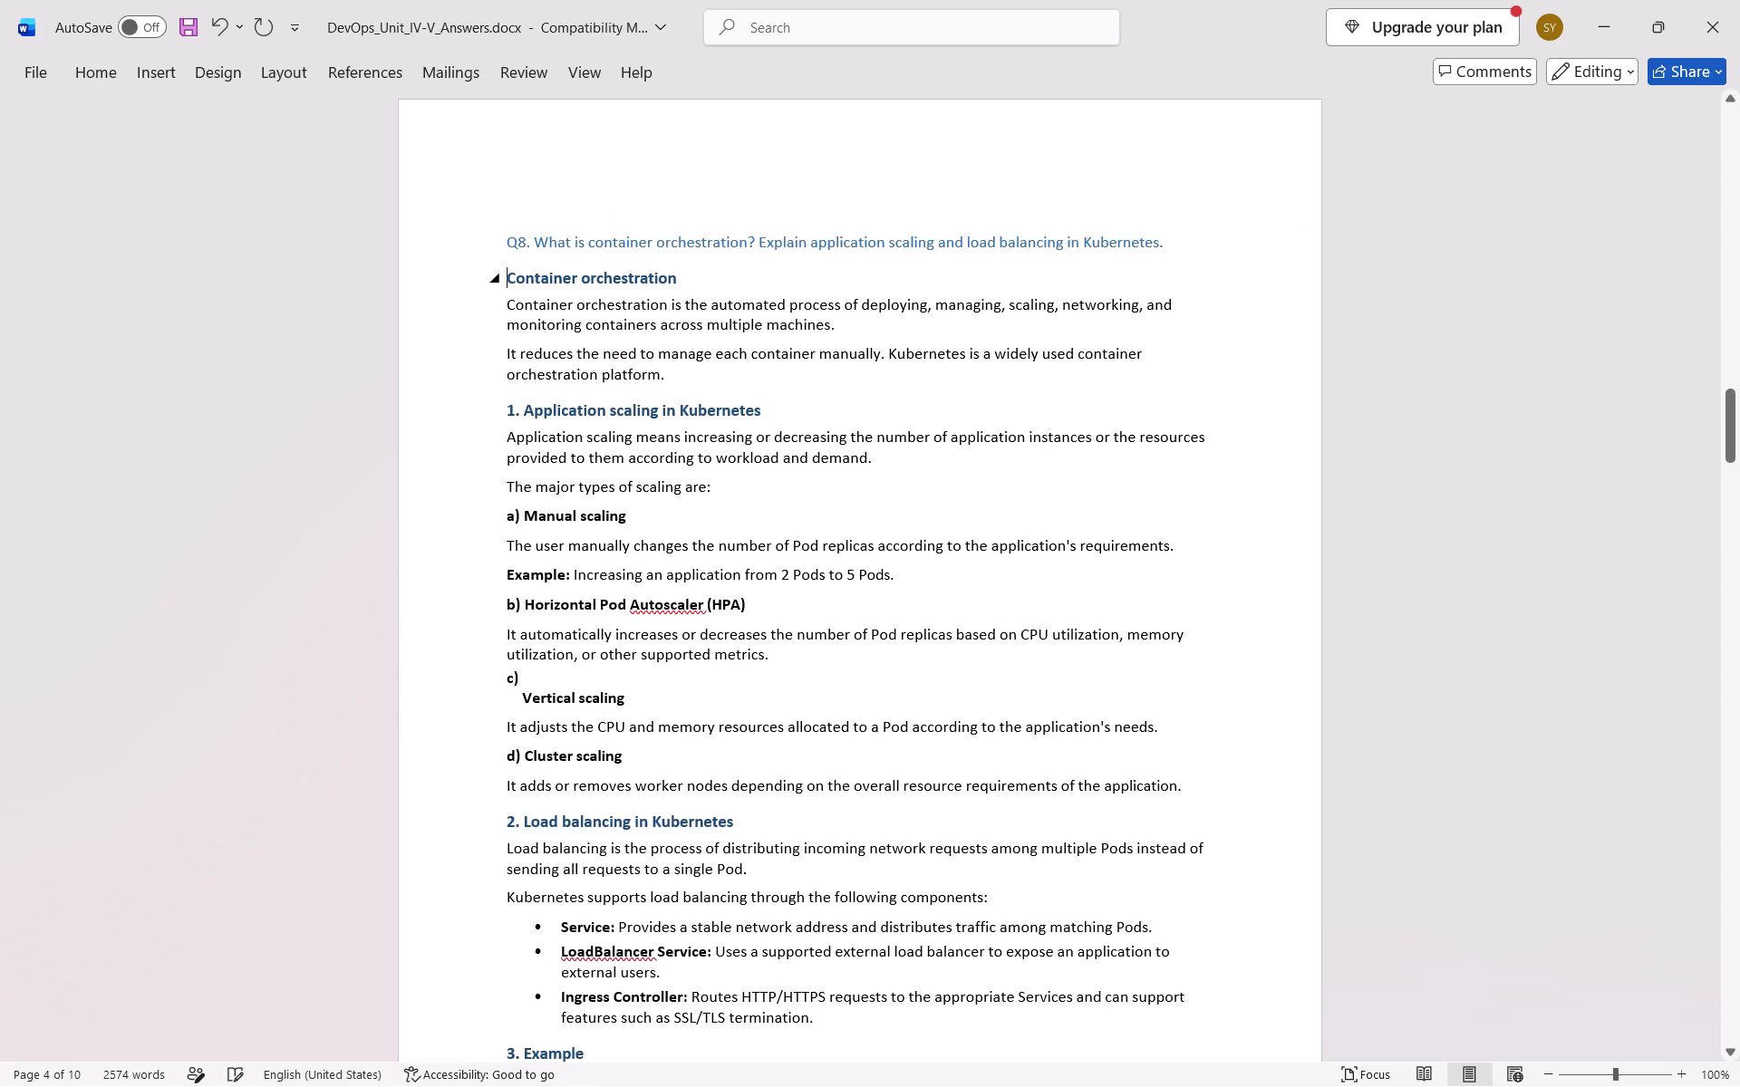
key(1)
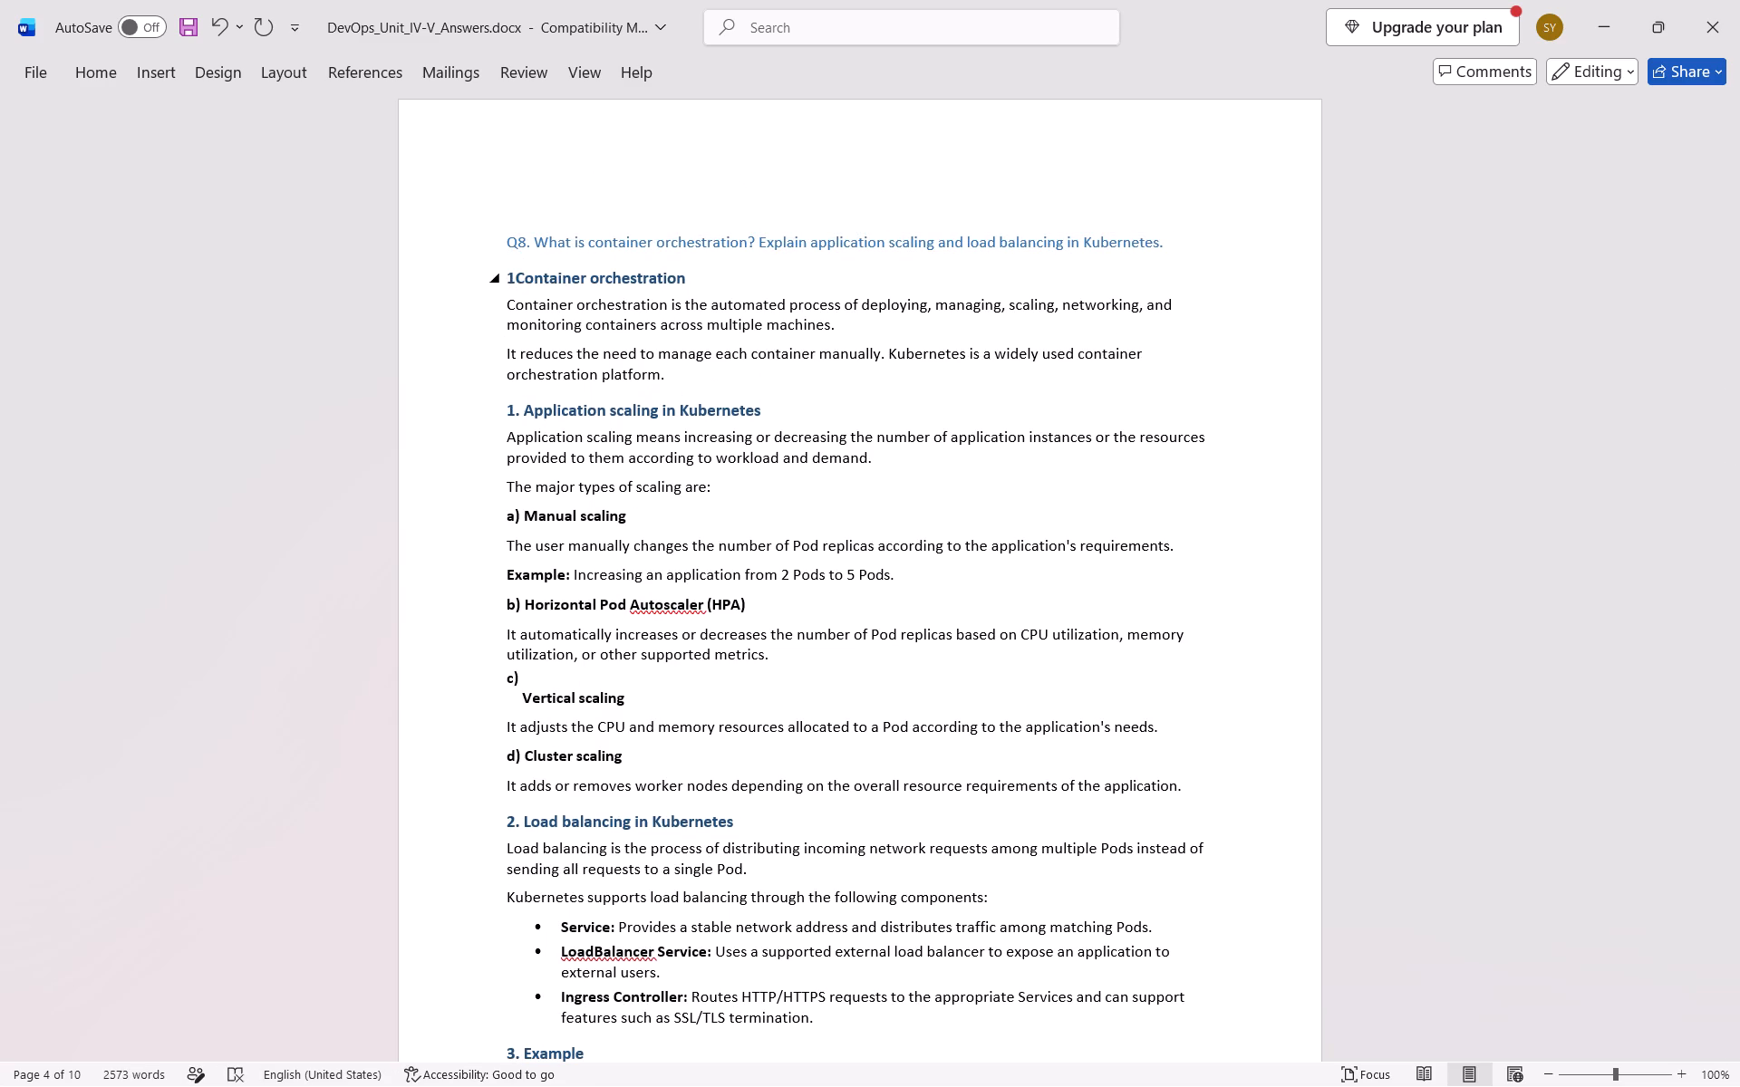
key(period)
key(Left)
key(Left)
key(BackSpace)
key(BackSpace)
key(shift+Return)
Attach the two container orchestration paragraphs beneath their heading, separated only by line breaks instead of paragraph breaks.
key(Down)
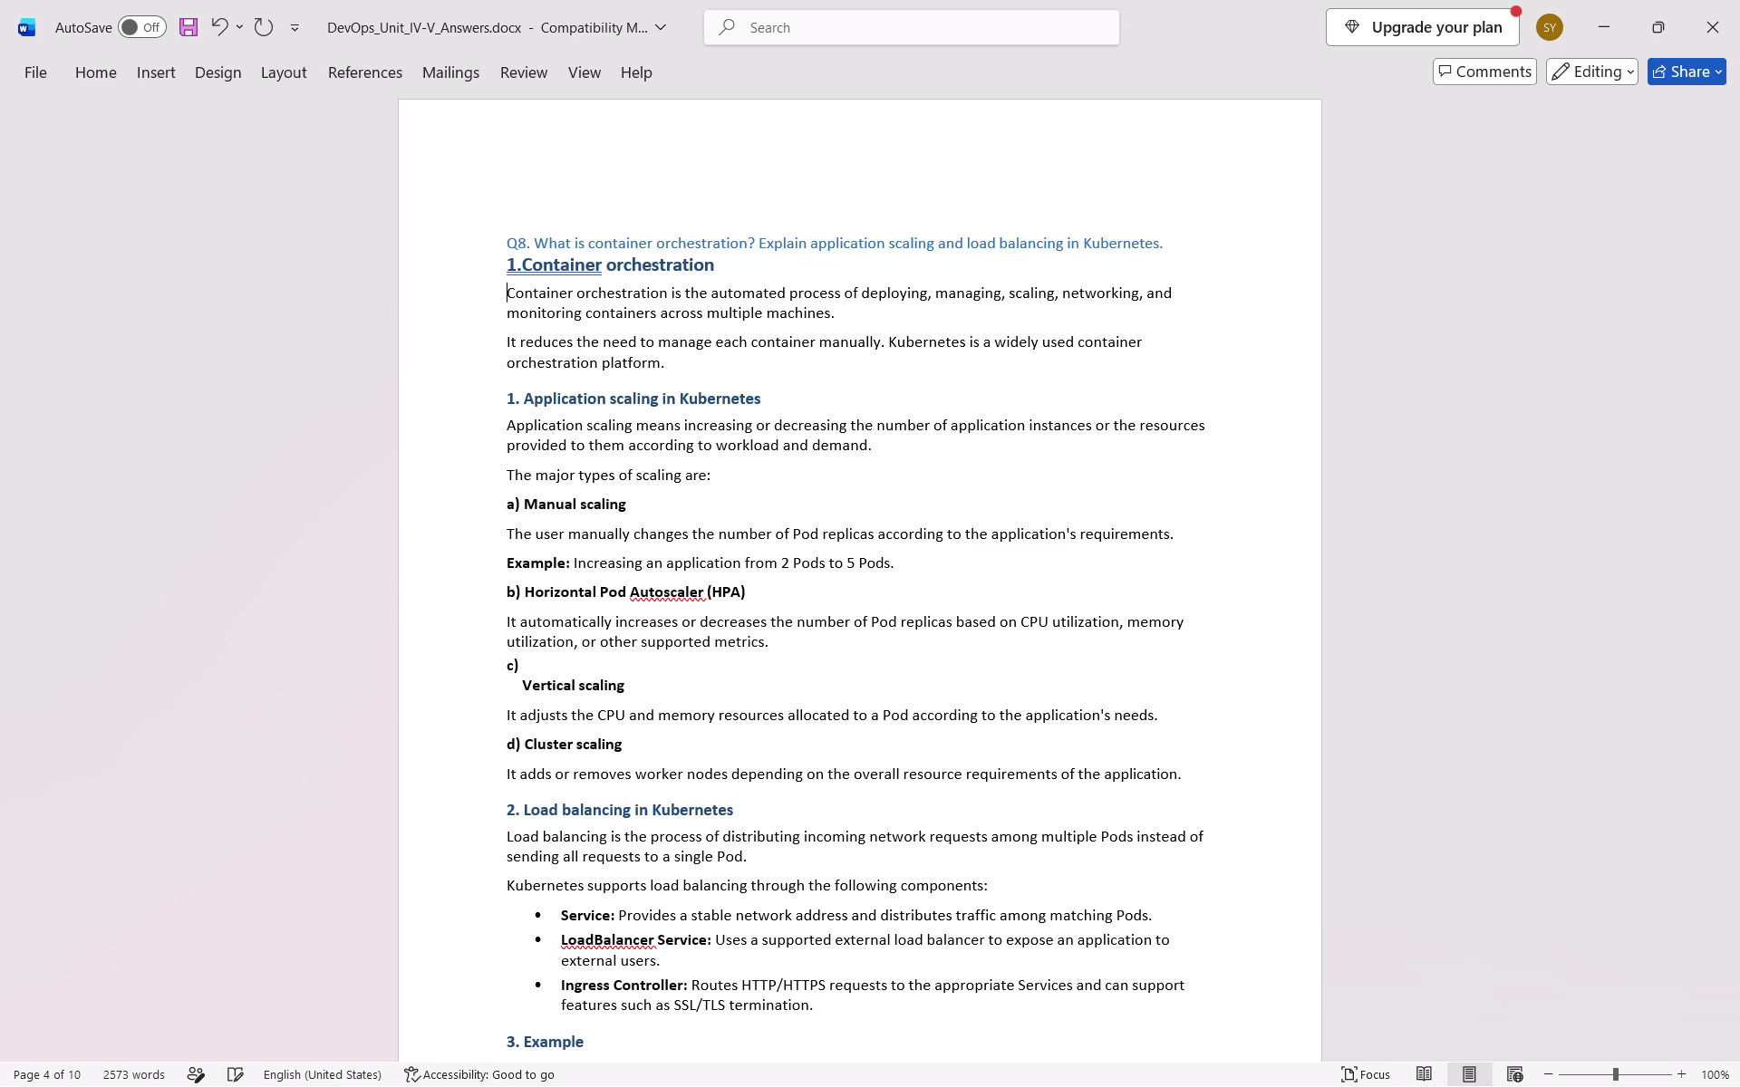
key(BackSpace)
key(shift+Return)
key(Down)
key(Down)
key(BackSpace)
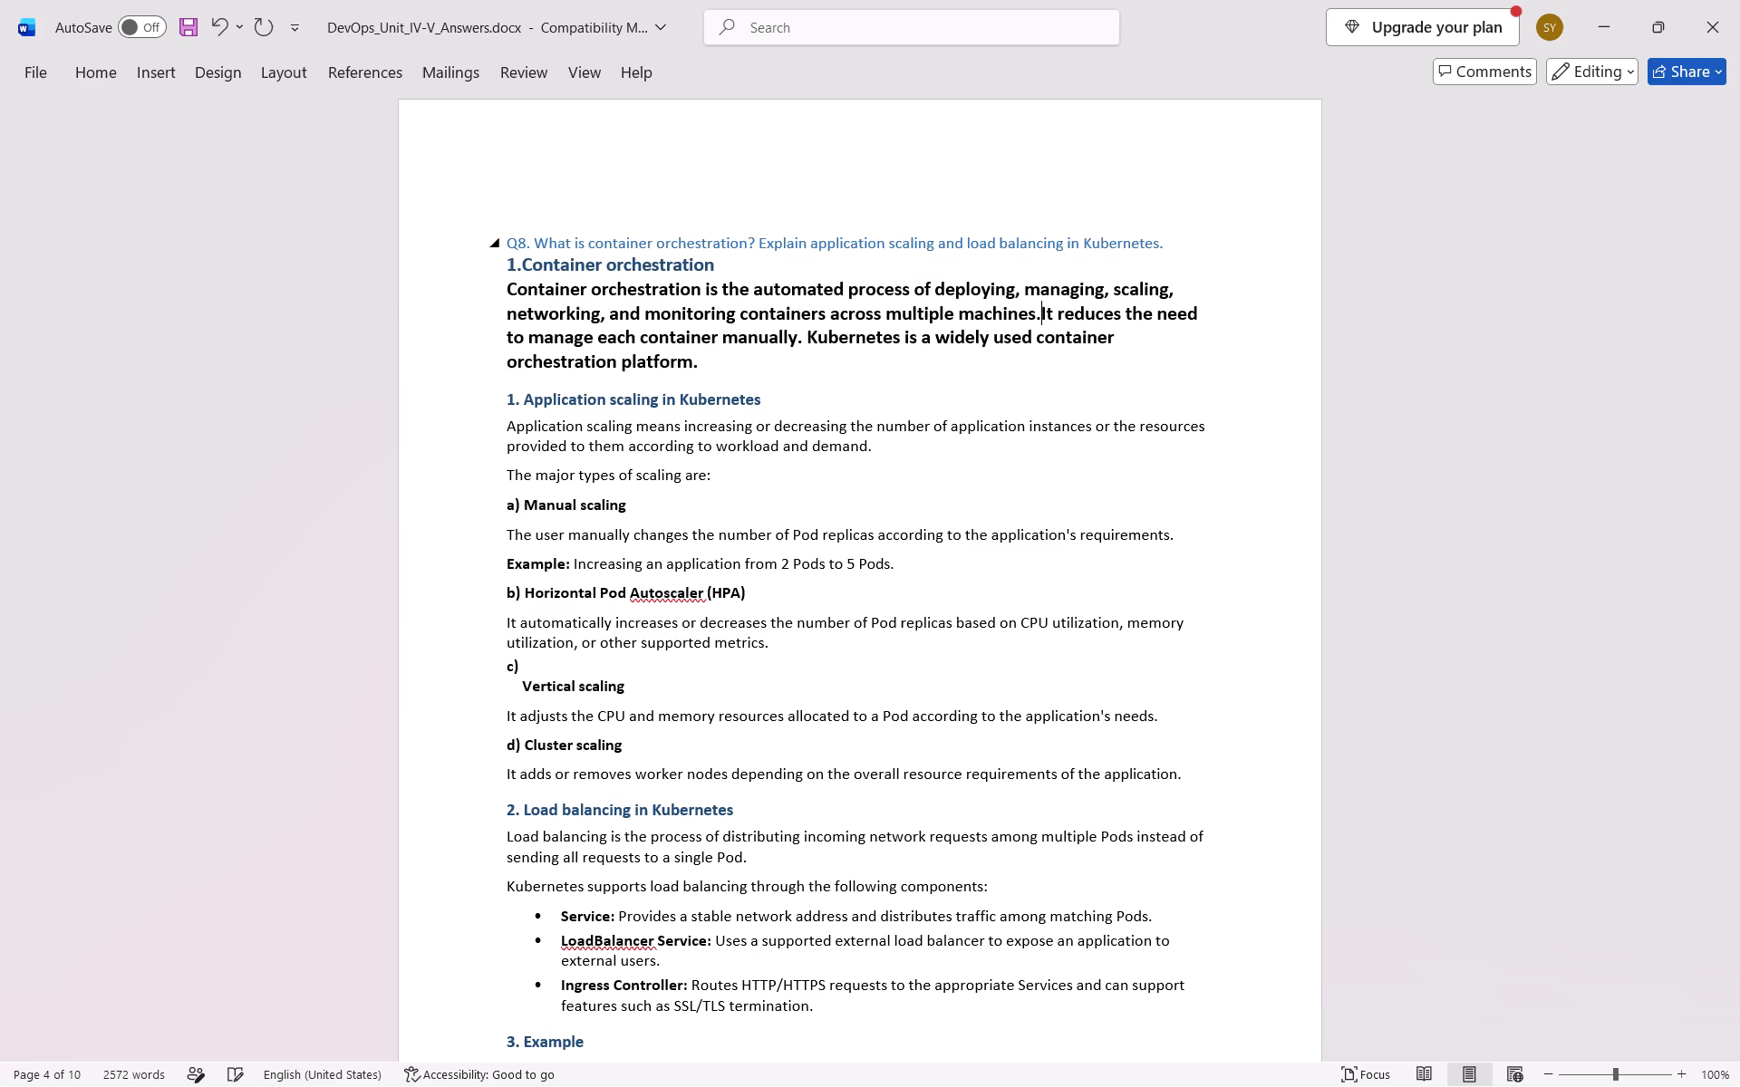
key(shift+Return)
Remove the automatic number from the "Application scaling in Kubernetes" heading.
key(Down)
key(Down)
key(BackSpace)
key(BackSpace)
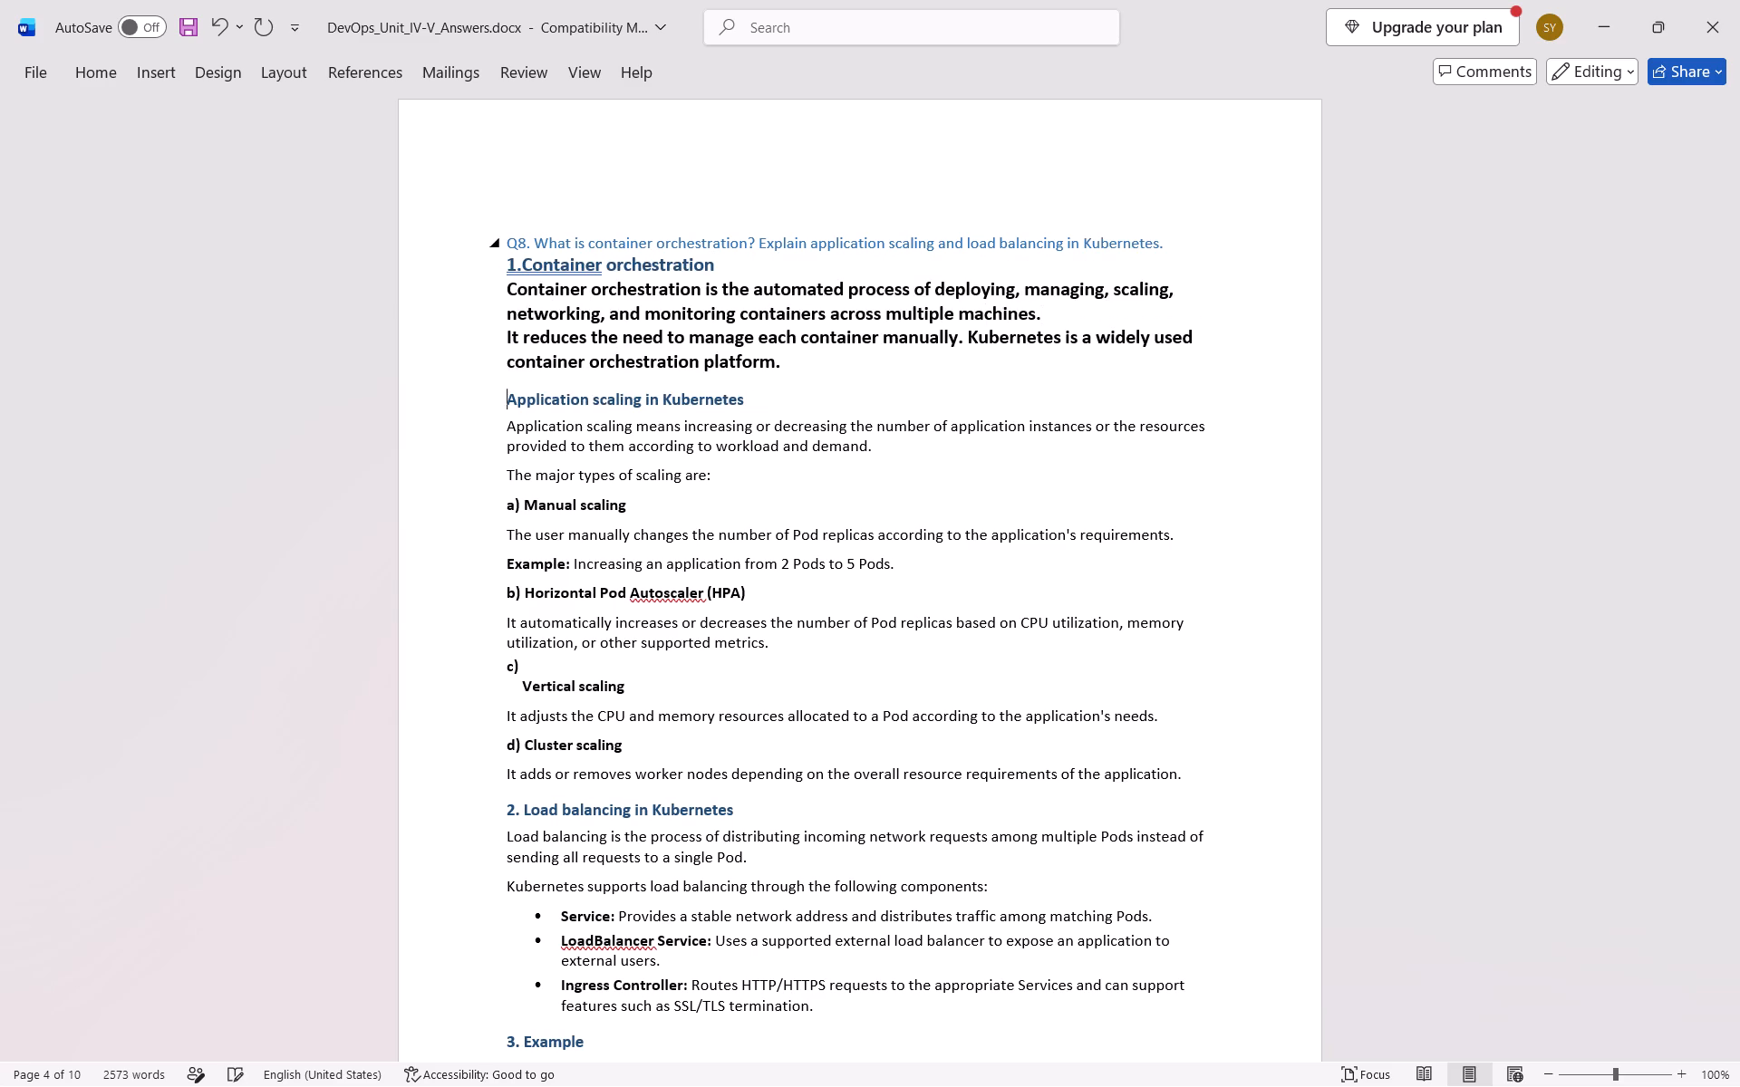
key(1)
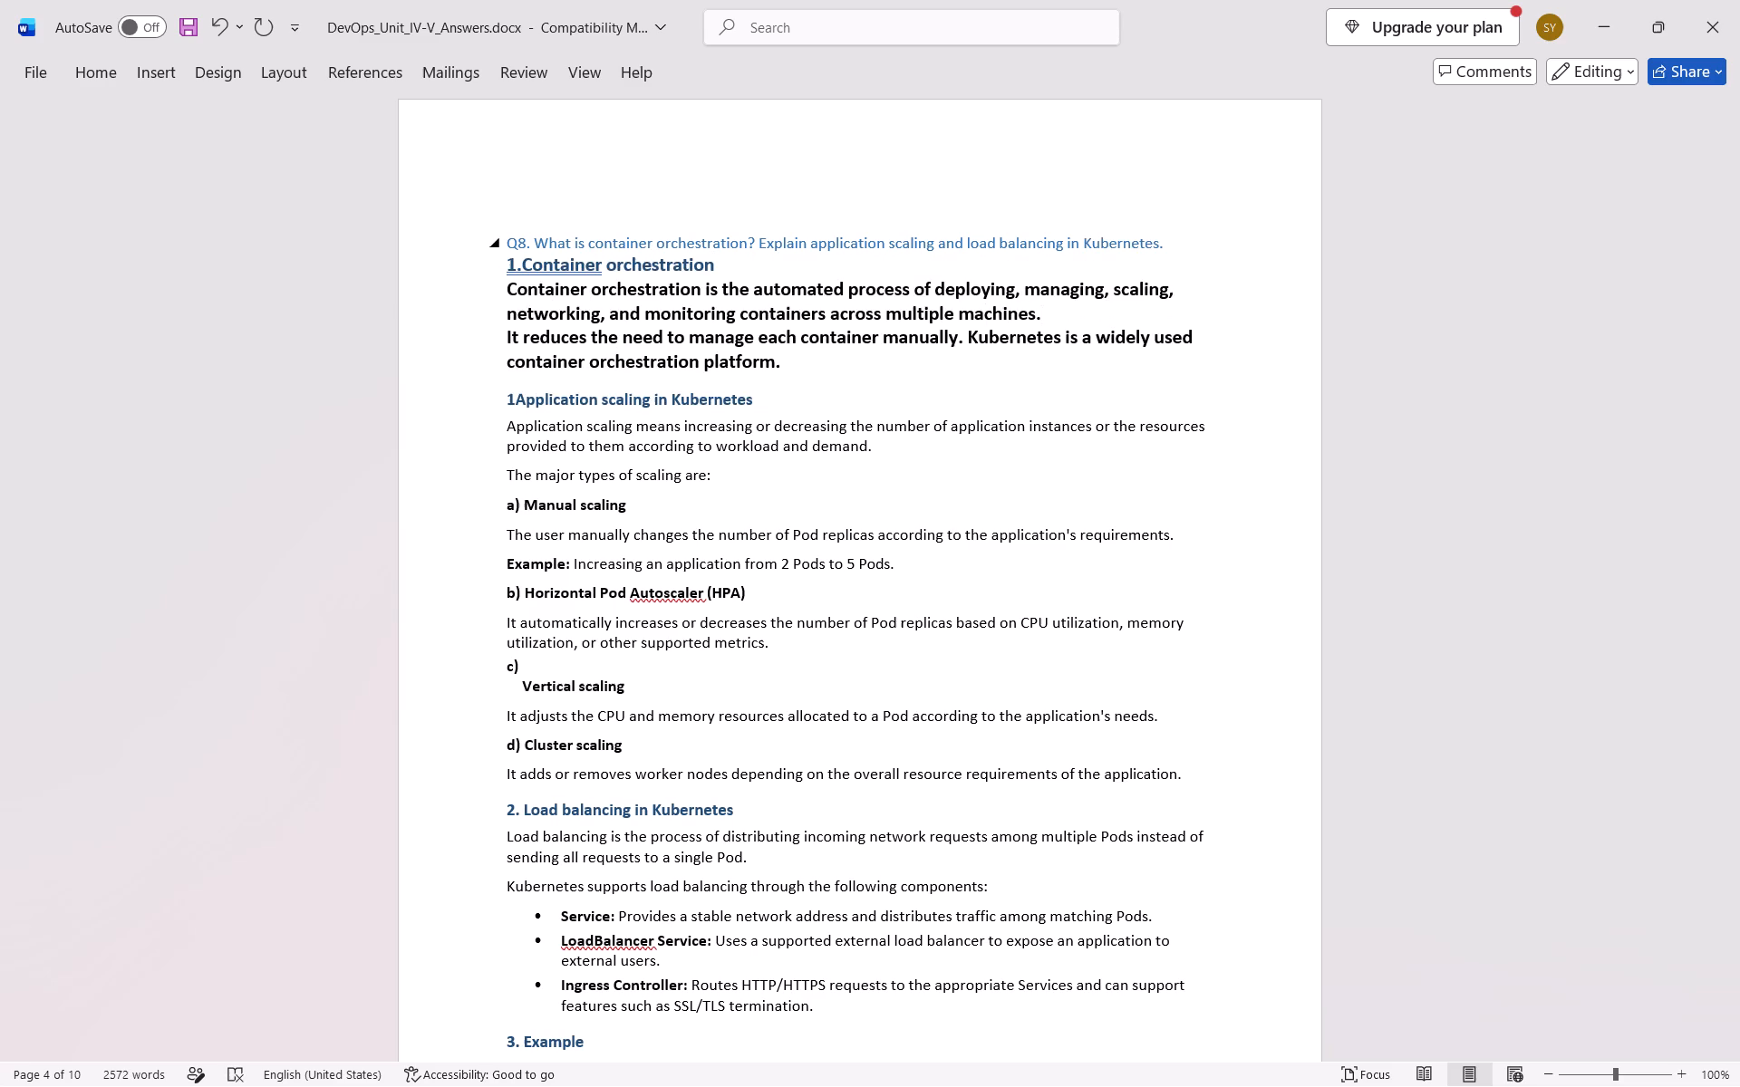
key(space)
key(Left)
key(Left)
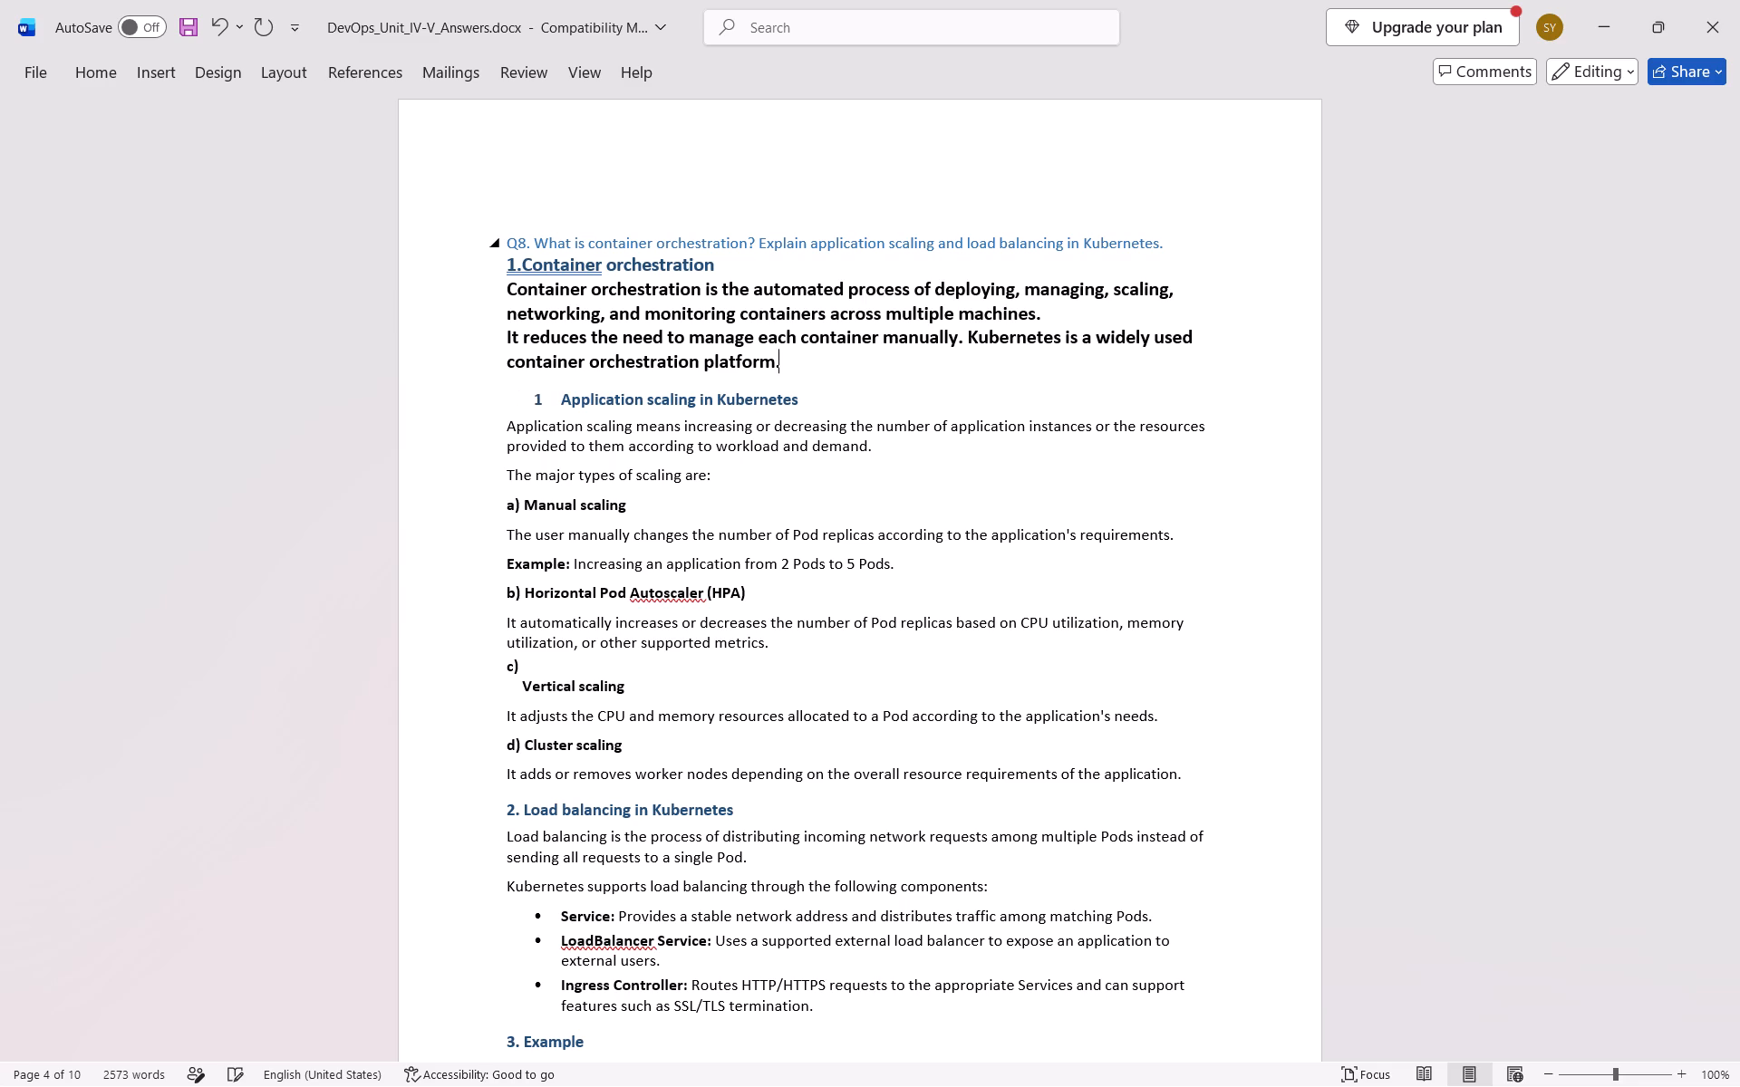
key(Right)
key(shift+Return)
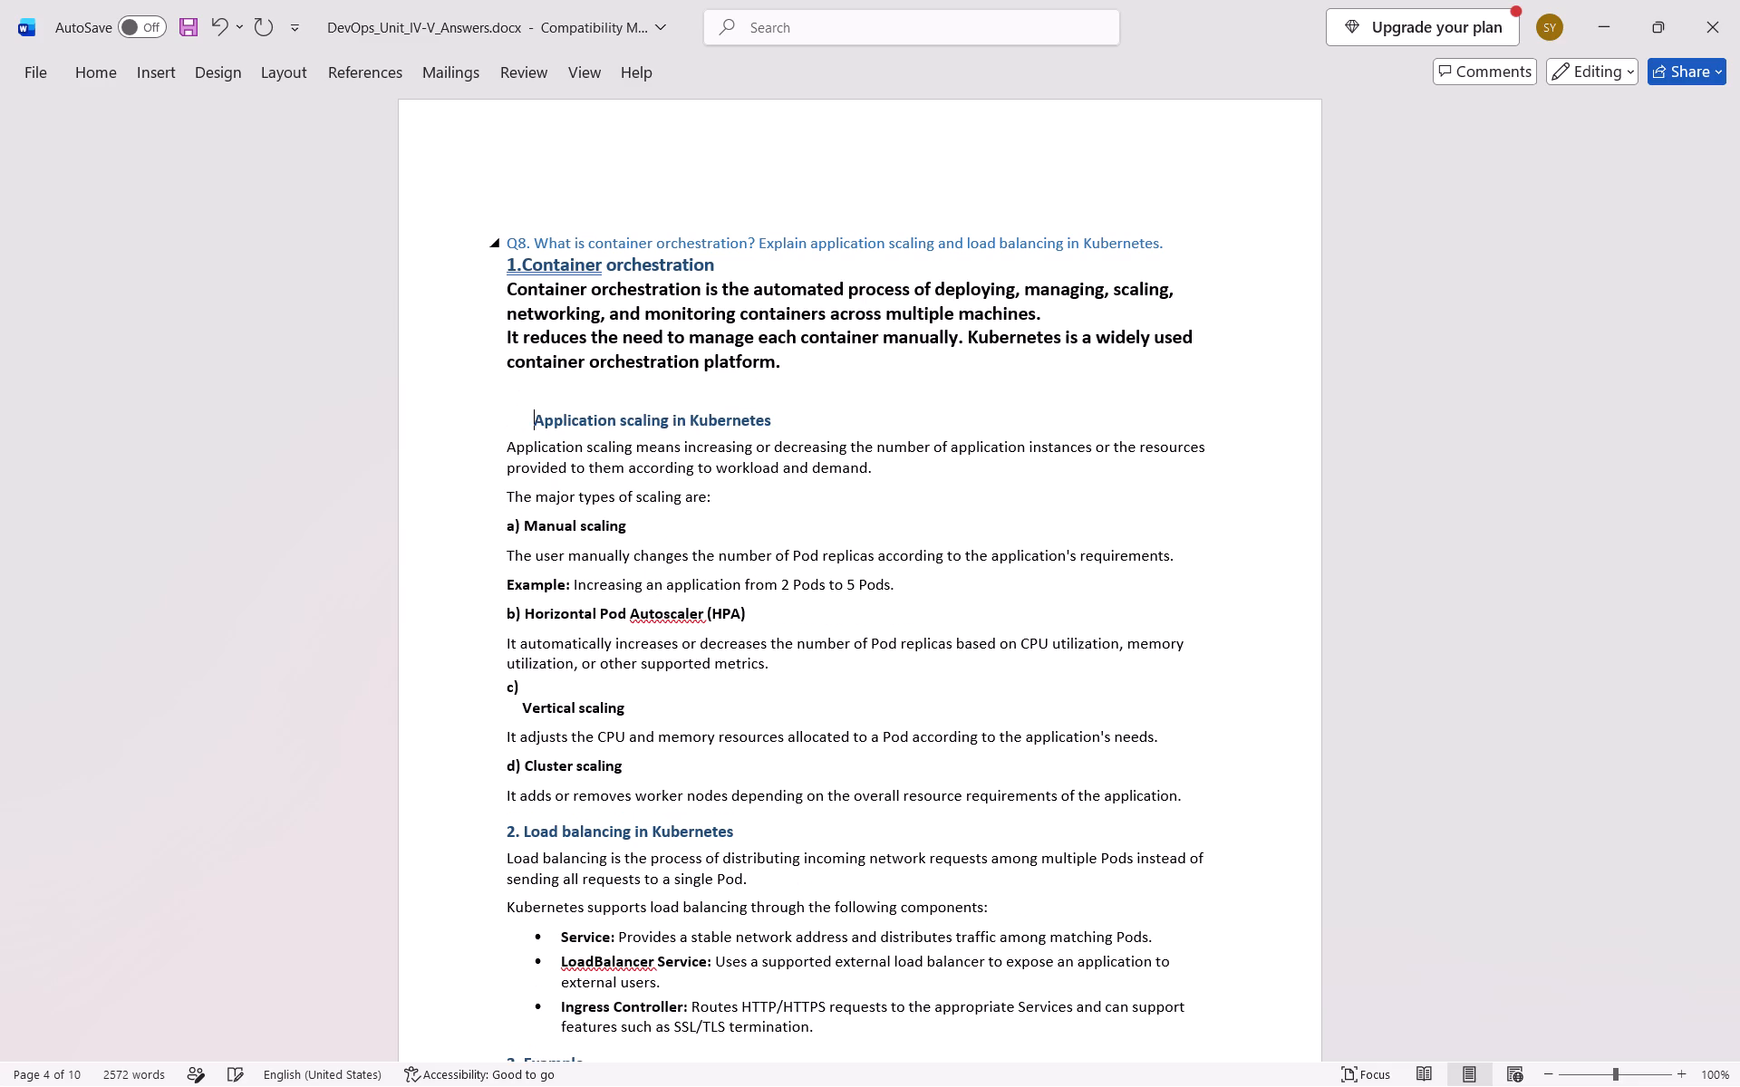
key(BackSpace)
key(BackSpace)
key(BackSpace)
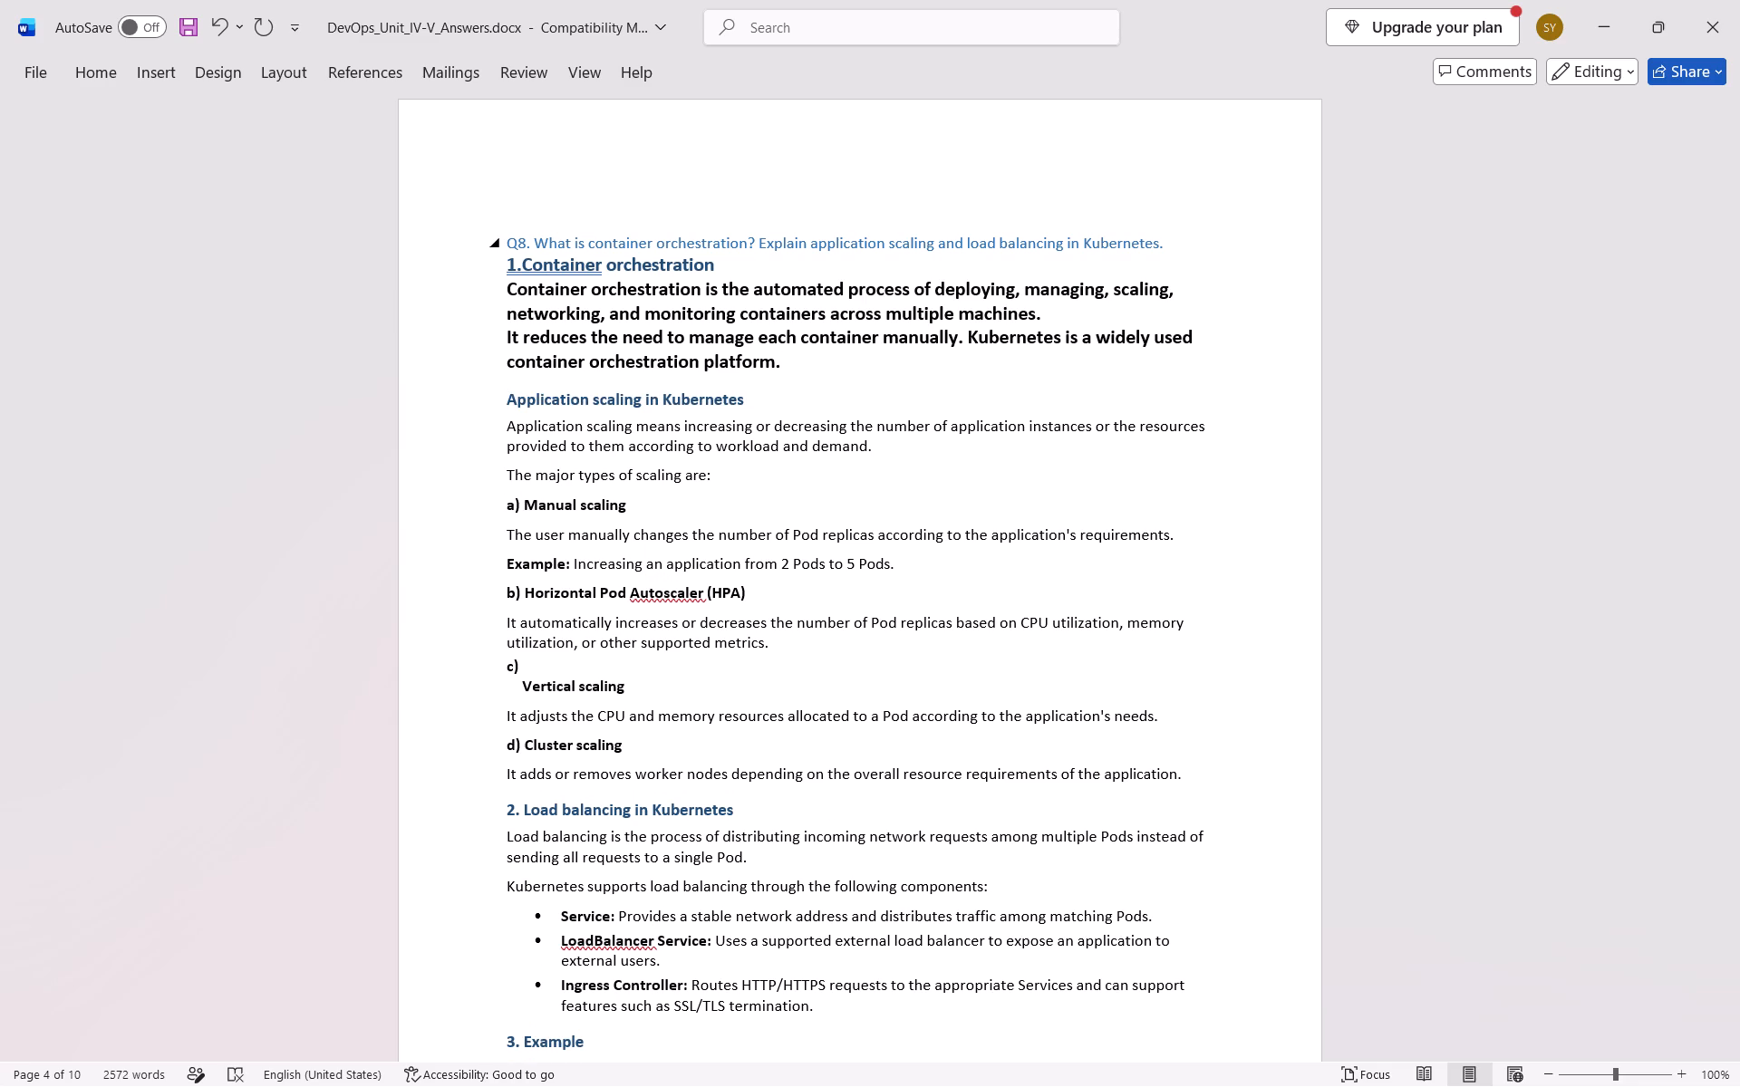
Prefix the "Application scaling in Kubernetes" heading with a plain "1." and attach it to the preceding text with a line break.
text(1.)
key(Left)
key(Left)
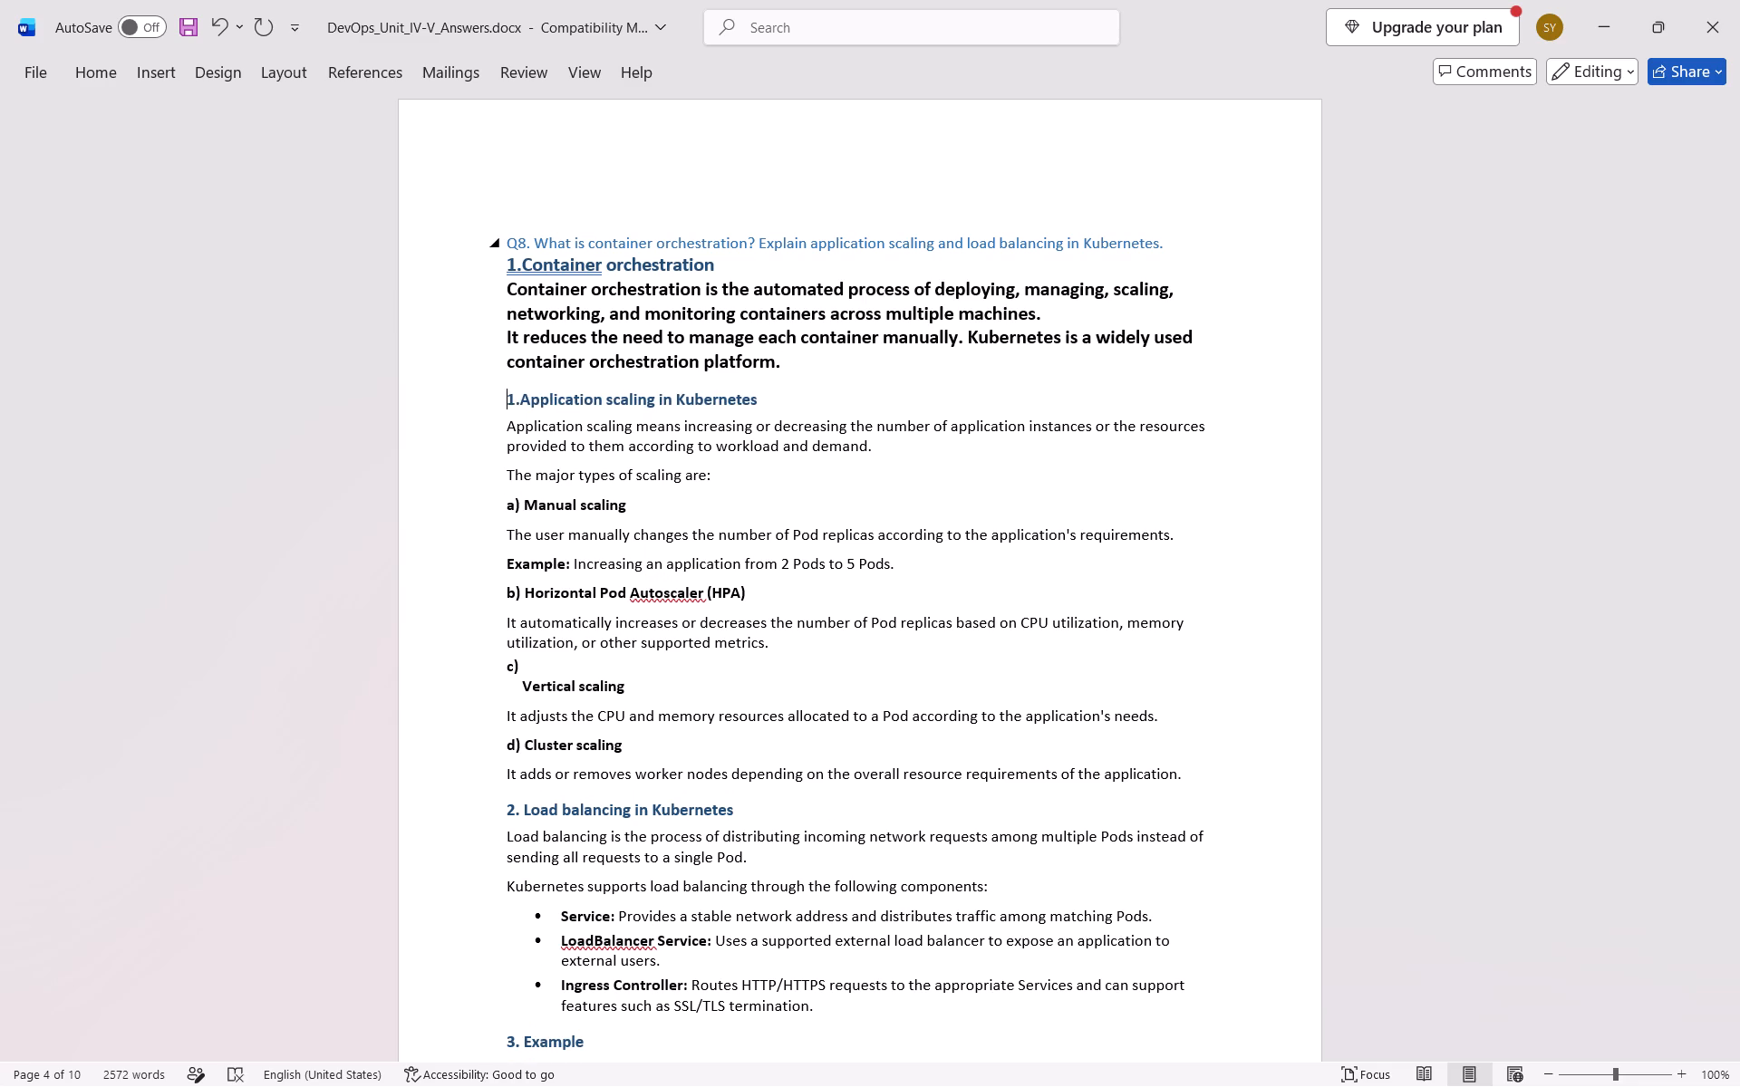
key(BackSpace)
key(shift+Return)
Attach the application scaling definition and "The major types of scaling are:" beneath the heading using line breaks instead of paragraph breaks.
key(Down)
key(BackSpace)
key(shift+Return)
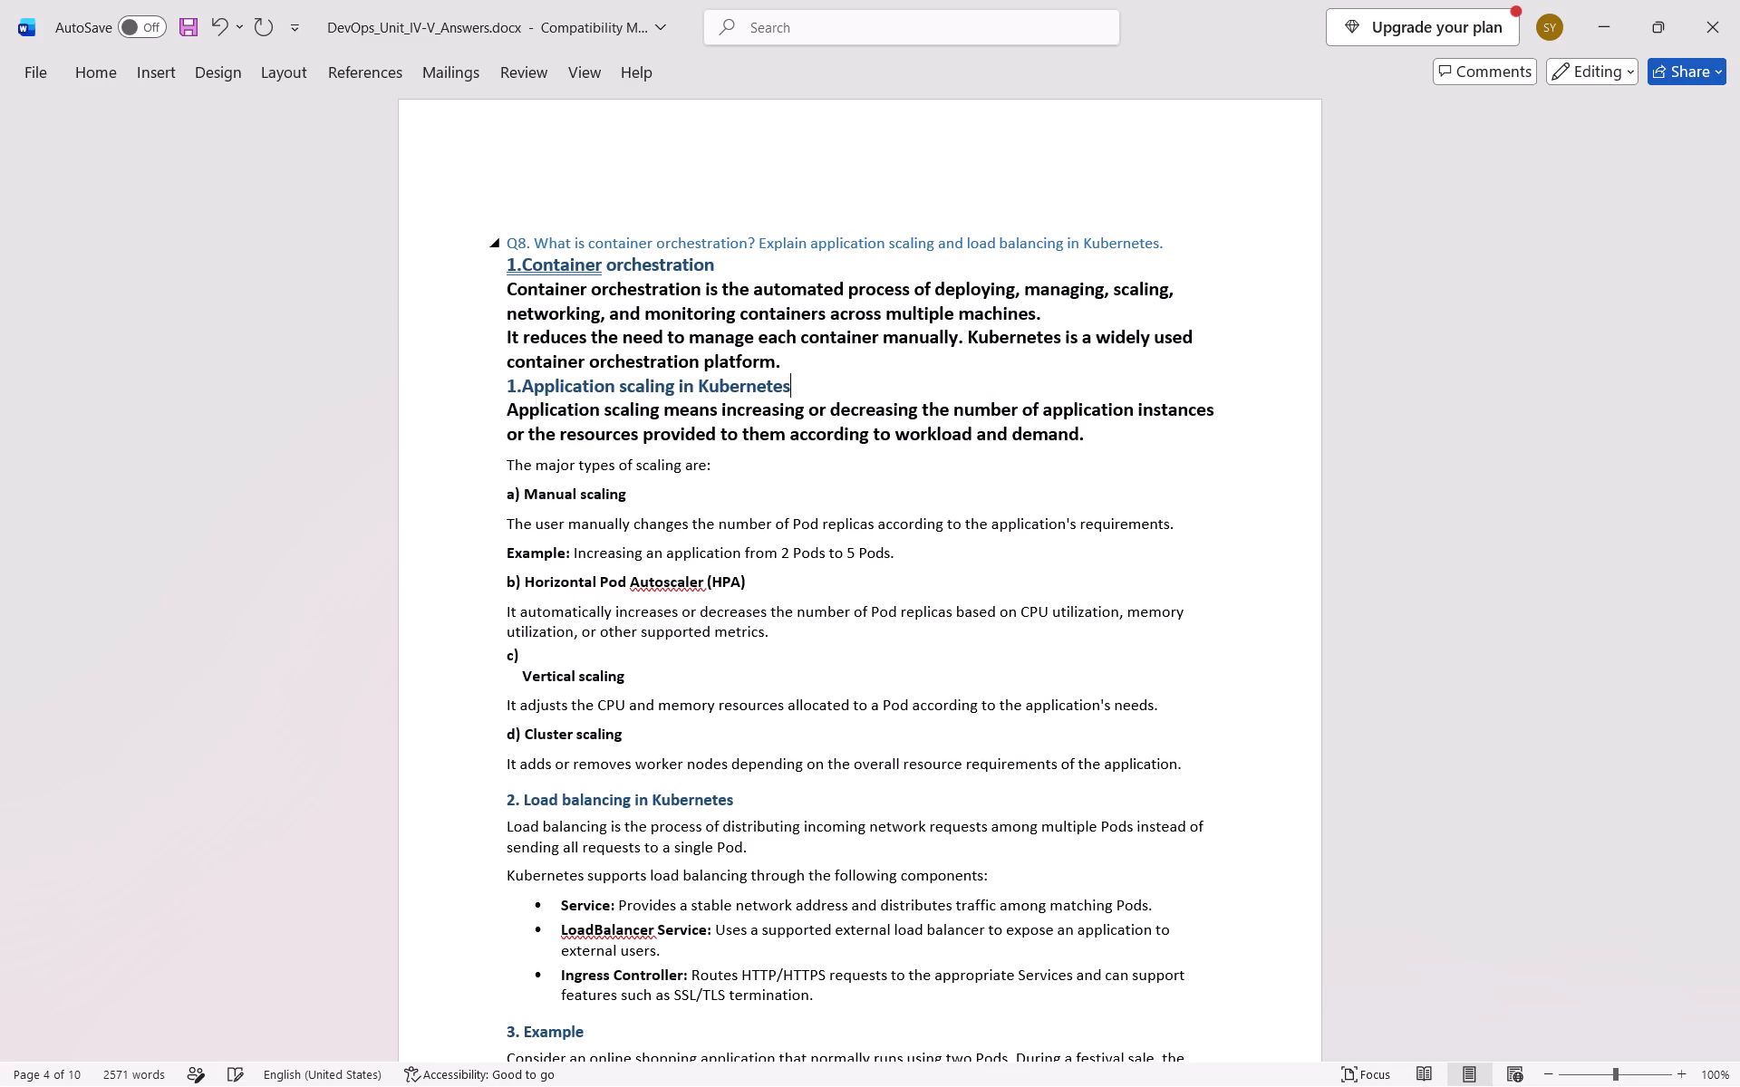
key(Down)
key(Down)
key(BackSpace)
key(shift+Return)
Replace the "Manual scaling" heading's automatic letter with a plain "a." and attach it to the line above with a line break.
key(Down)
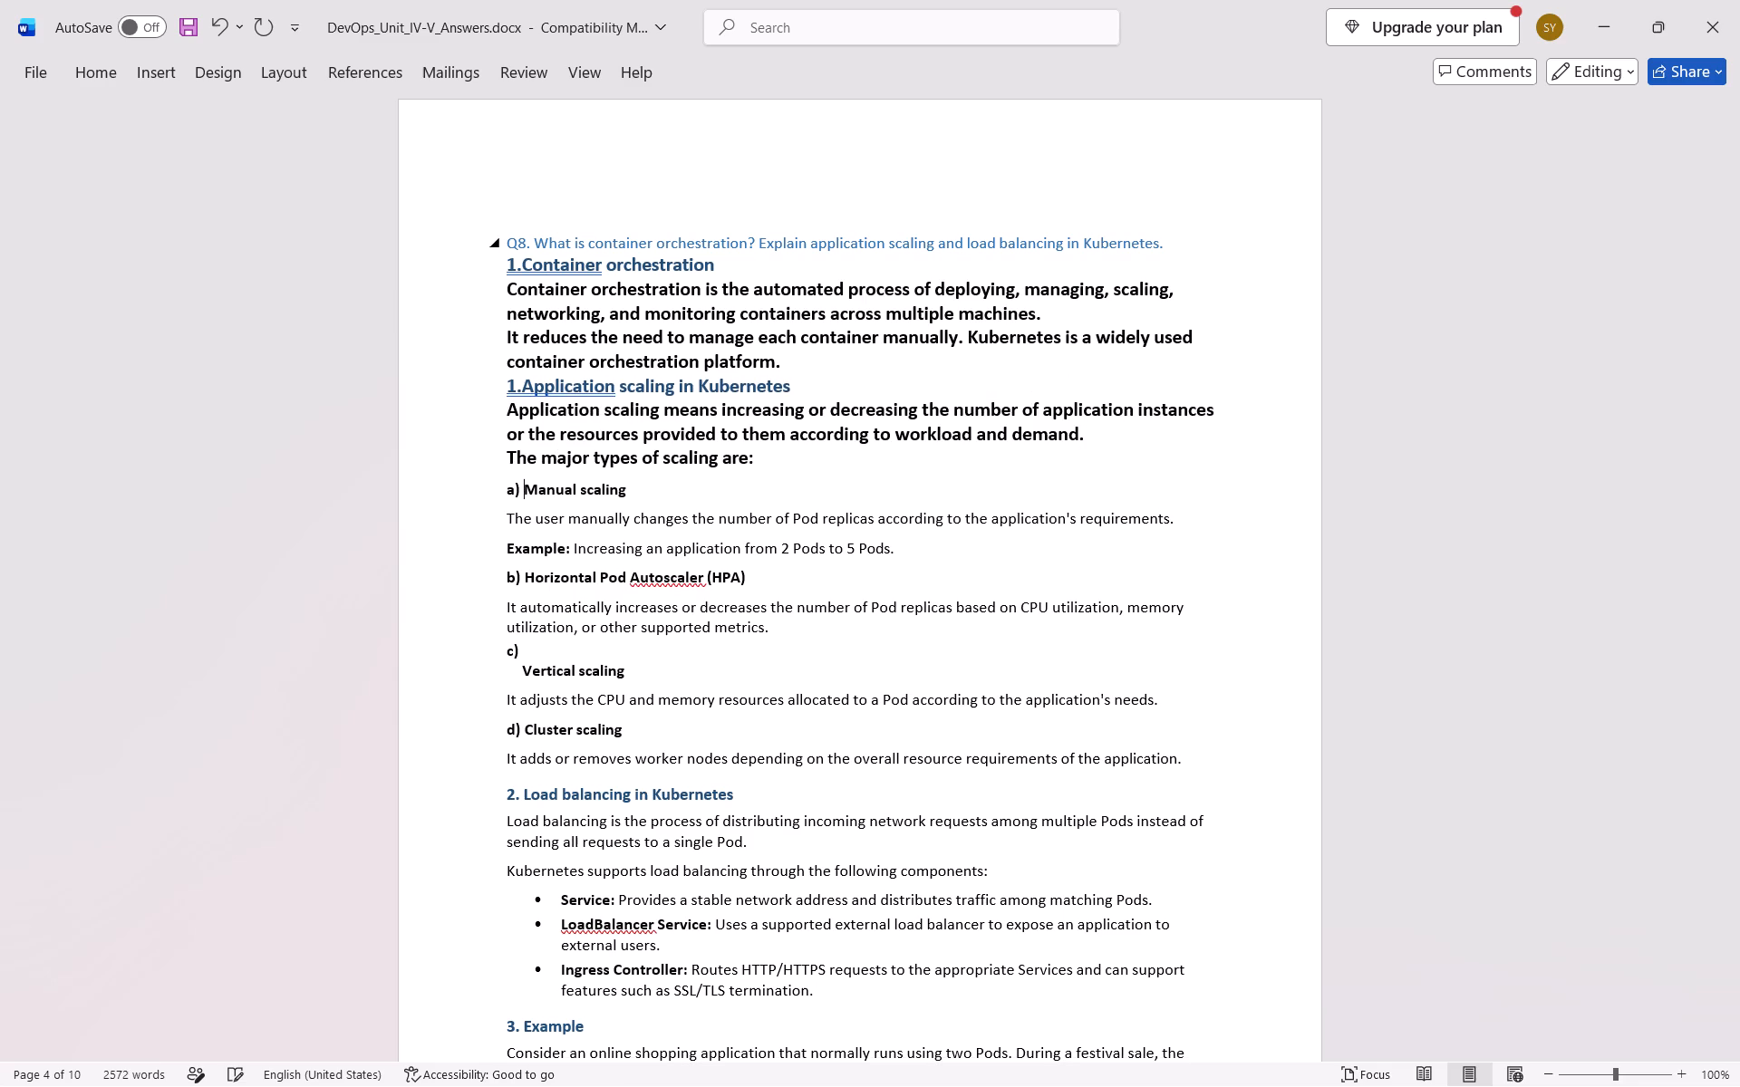
key(BackSpace)
key(BackSpace)
key(BackSpace)
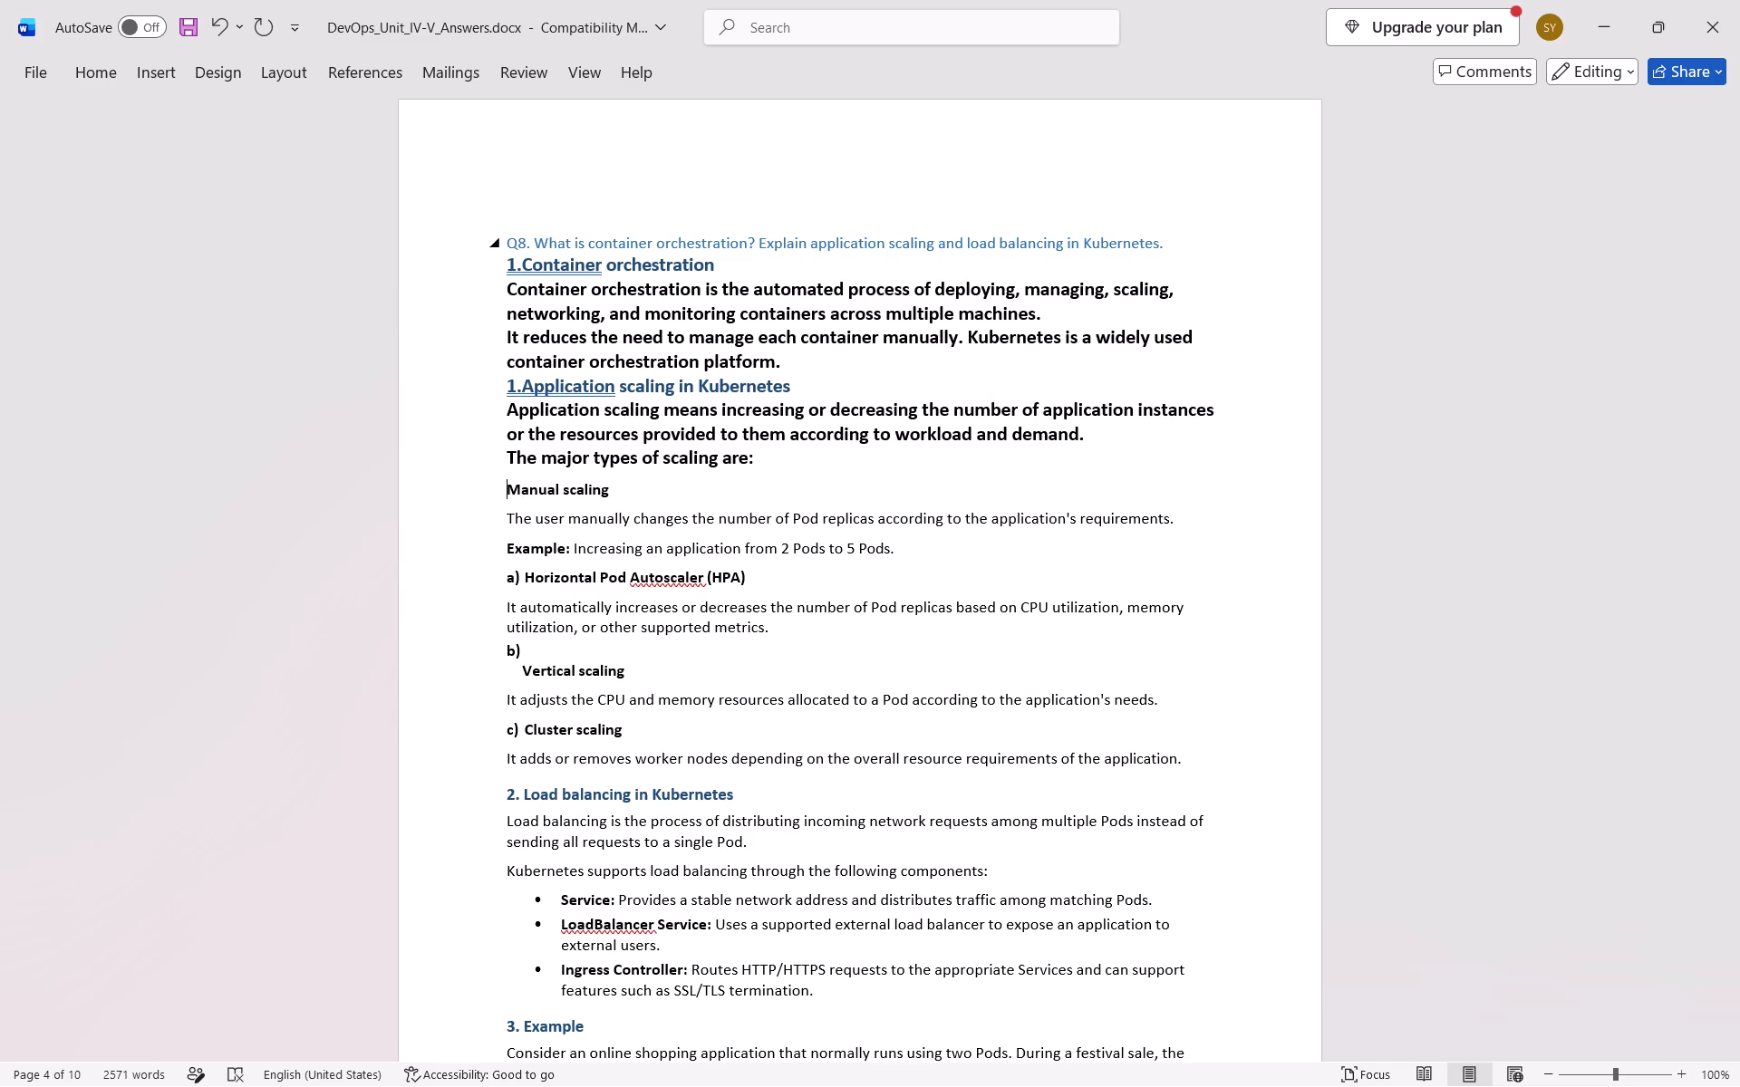
text(a.)
key(Left)
key(Left)
key(BackSpace)
key(shift+Return)
Attach the manual scaling description and its Example line beneath the "Manual scaling" heading using line breaks.
key(Down)
key(BackSpace)
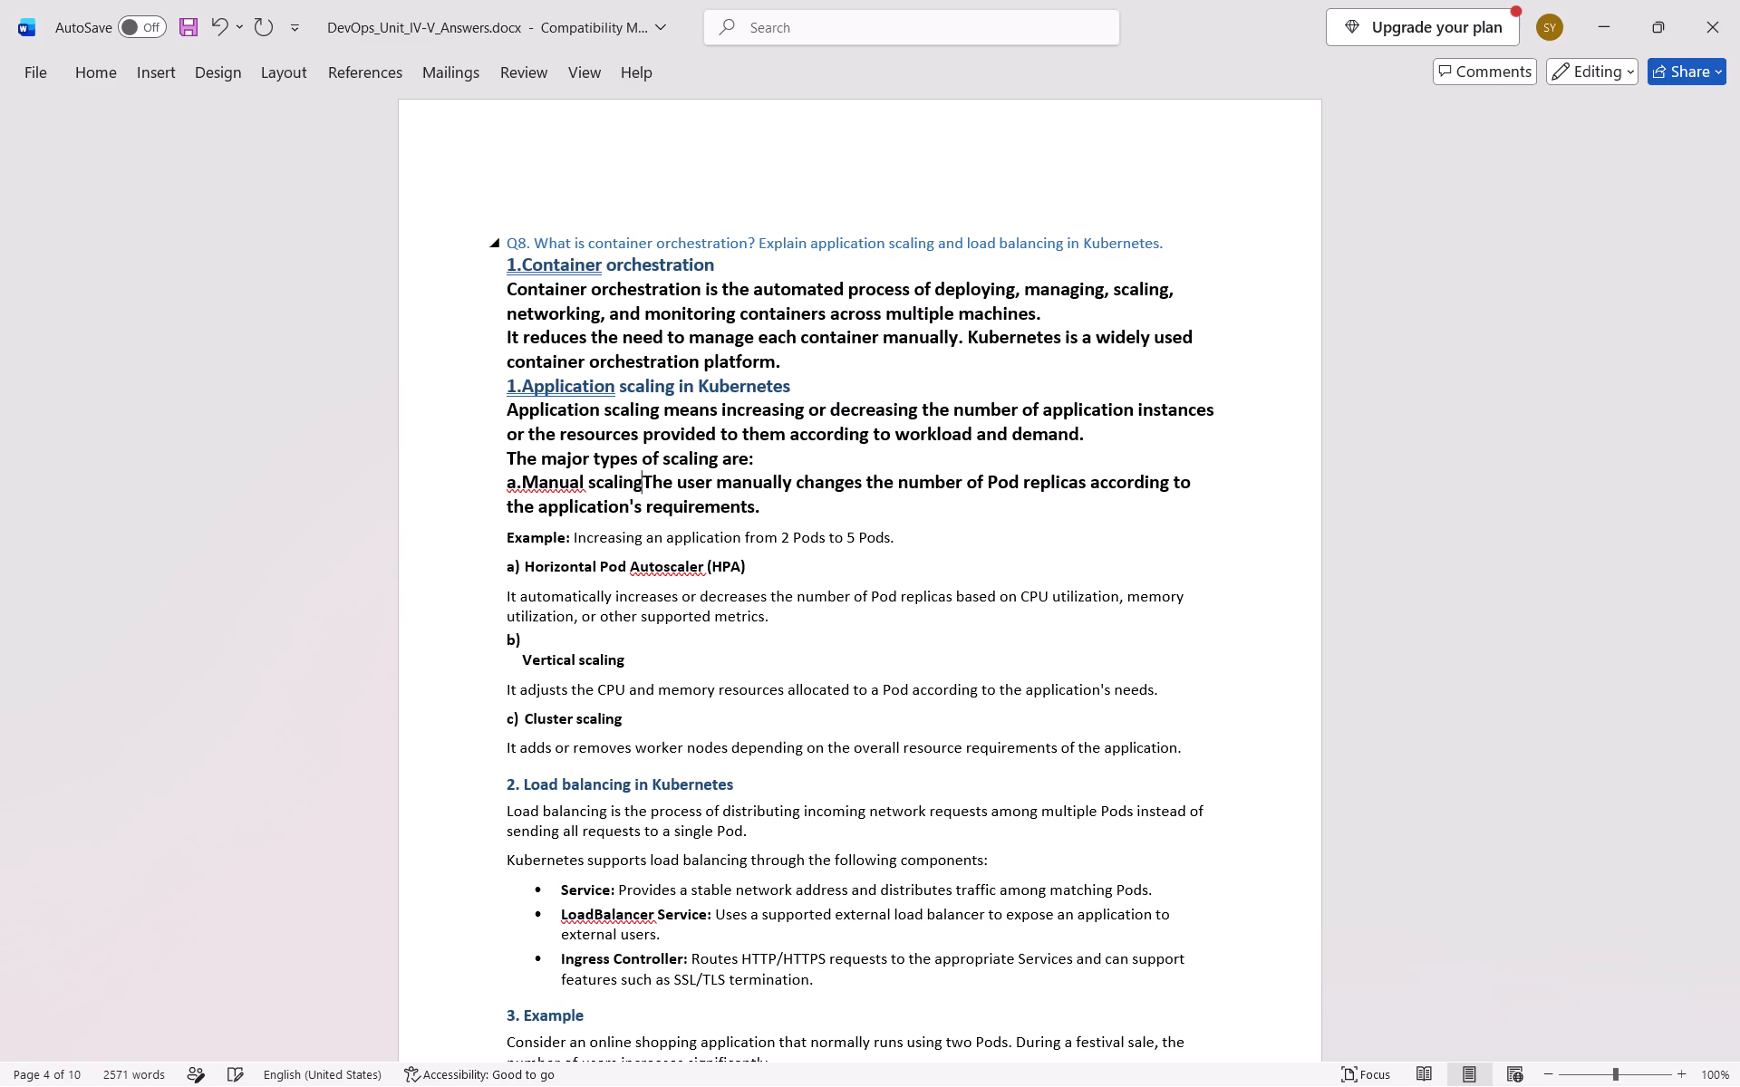
key(shift+Return)
key(Down)
key(Down)
key(BackSpace)
key(shift+Return)
Remove the automatic letter from "Horizontal Pod Autoscaler (HPA)" and attach the heading and its description to the text above with line breaks.
key(Down)
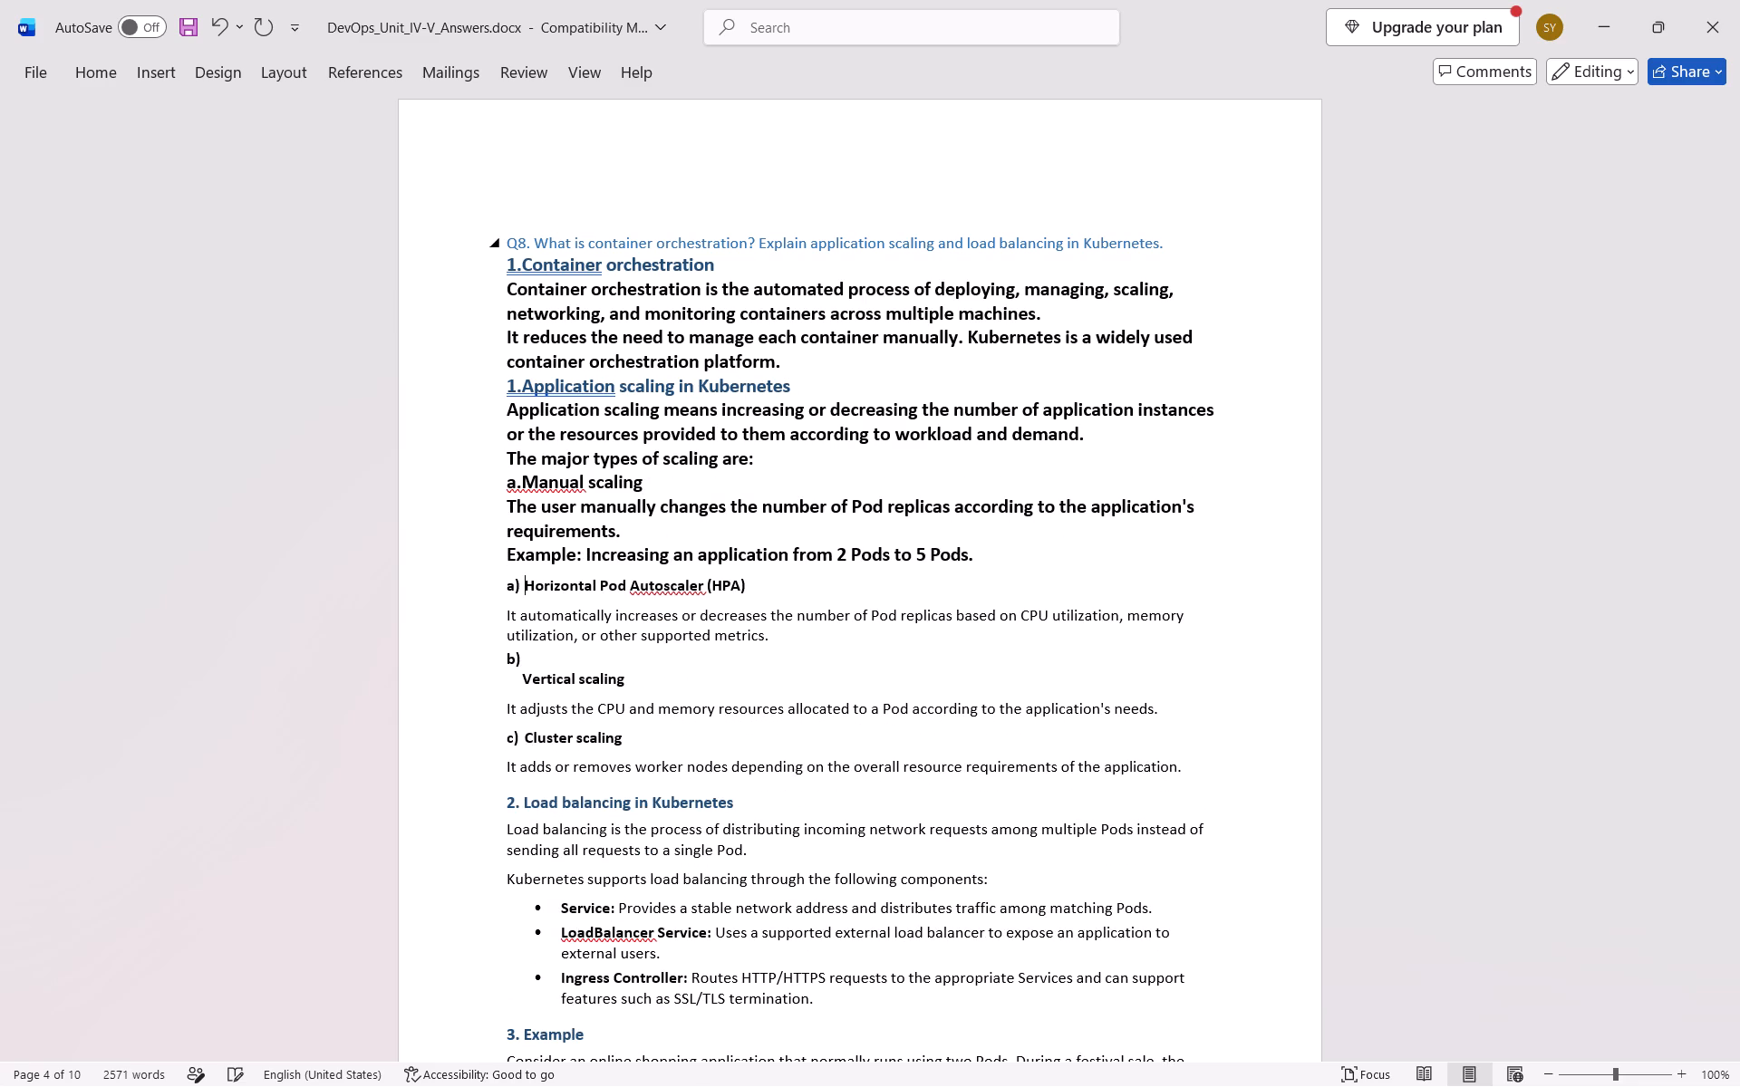
key(BackSpace)
key(BackSpace)
key(BackSpace)
key(BackSpace)
key(shift+Return)
key(Down)
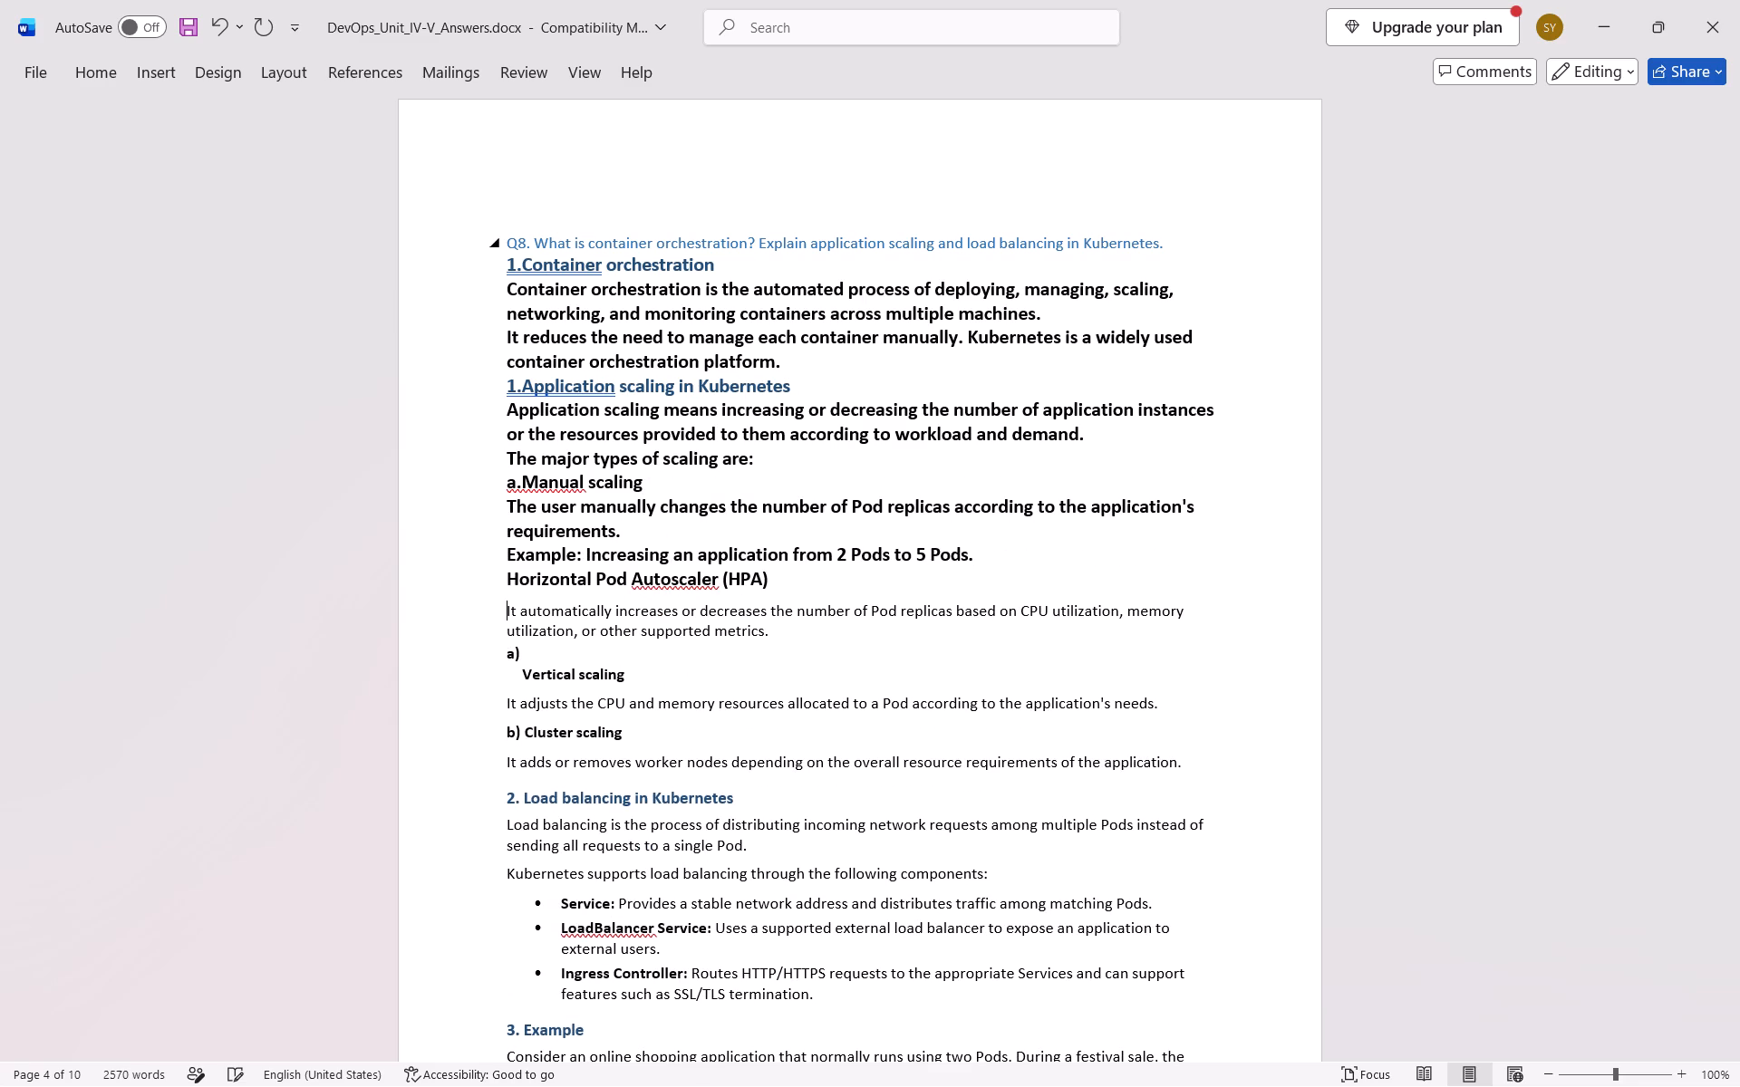
key(BackSpace)
key(shift+Return)
Remove the automatic letter and indent from "Vertical scaling" so the heading directly follows the Horizontal Pod Autoscaler description on its own line.
key(Down)
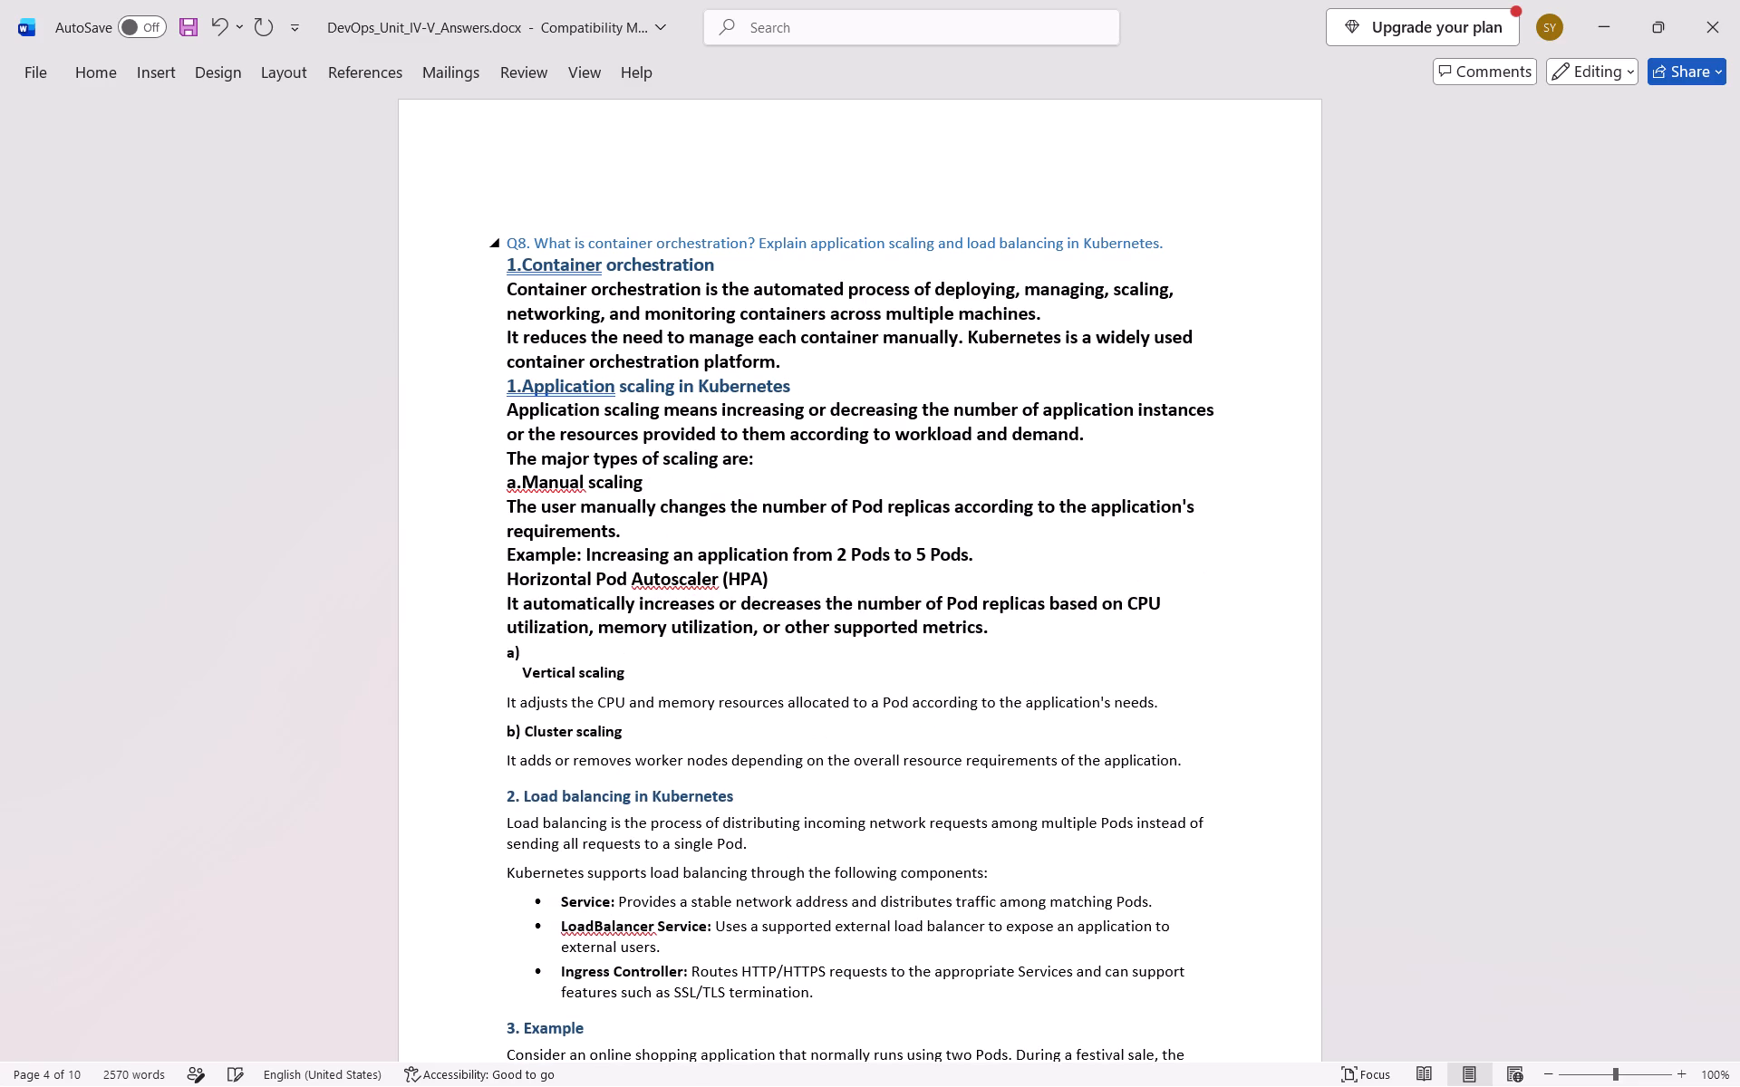
key(Down)
key(BackSpace)
key(BackSpace)
key(BackSpace)
key(BackSpace)
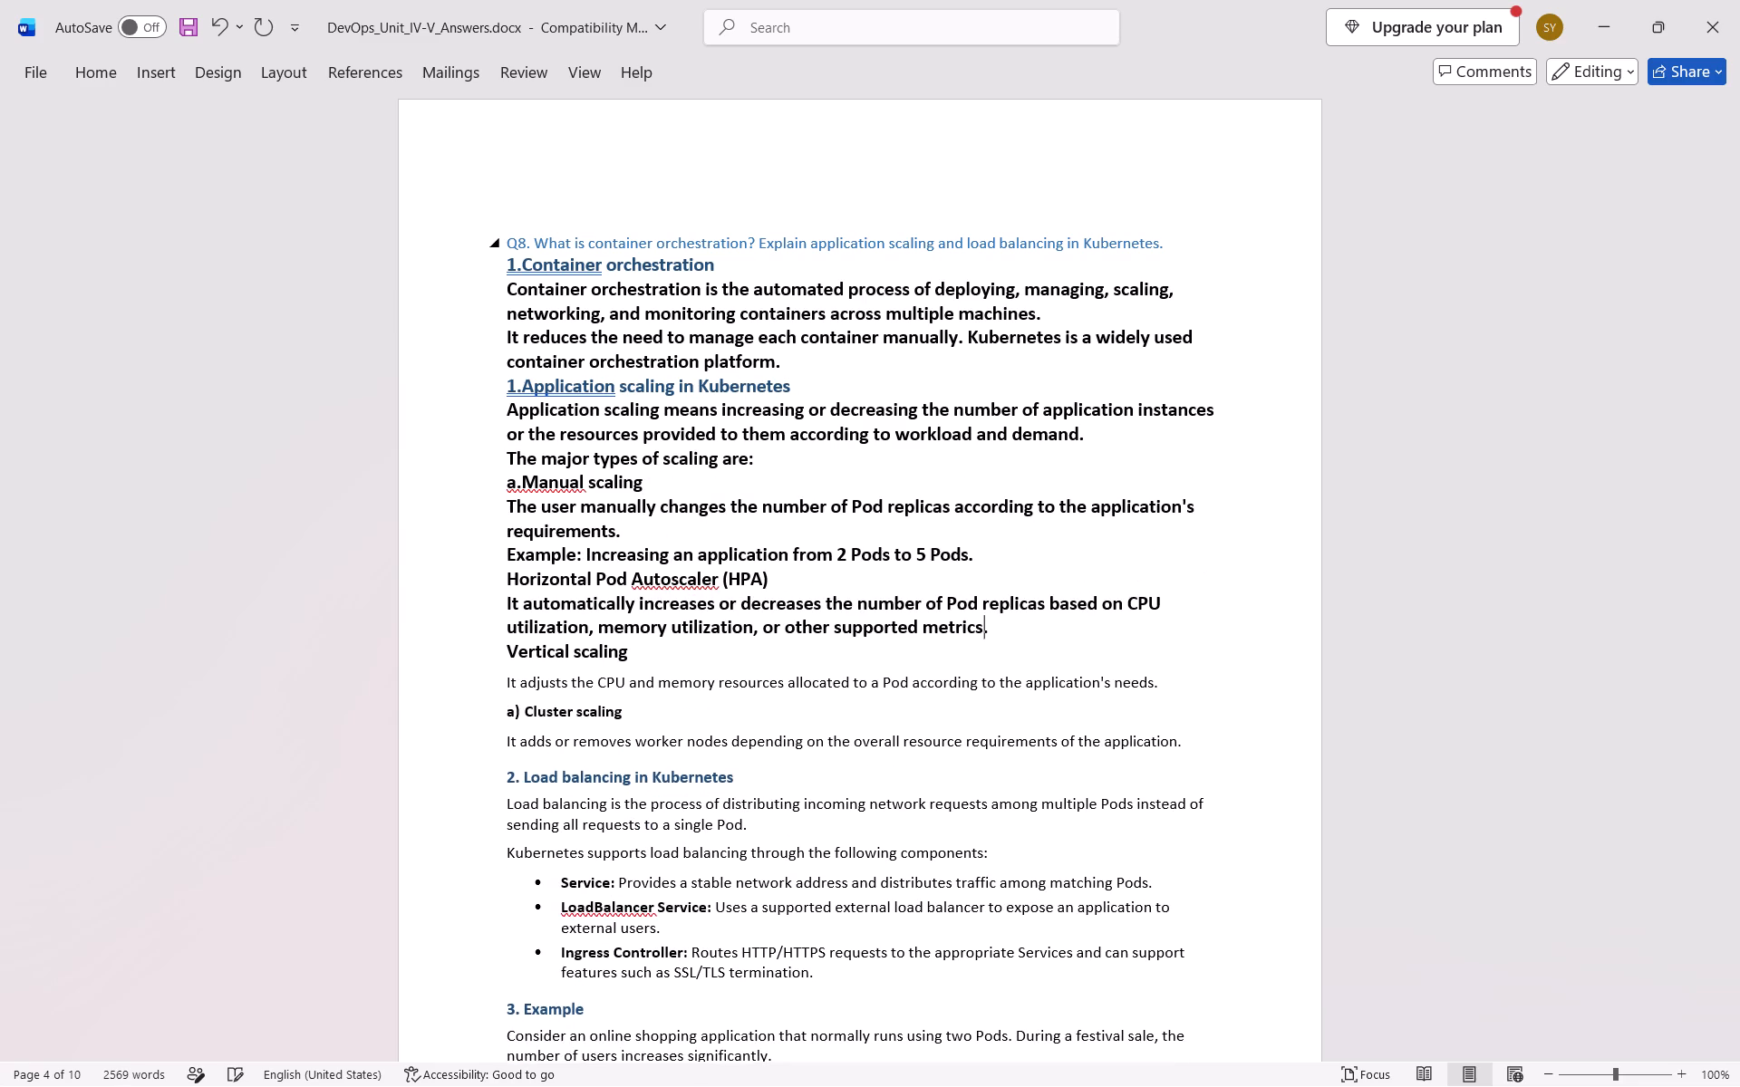
key(shift+Return)
key(BackSpace)
Attach the vertical scaling description beneath the "Vertical scaling" heading with a line break instead of a paragraph break.
key(Down)
key(Down)
key(ctrl+Left)
key(ctrl+Left)
key(ctrl+Left)
key(ctrl+Left)
key(ctrl+Left)
key(ctrl+Left)
key(ctrl+Left)
key(ctrl+Left)
key(ctrl+Left)
key(ctrl+Left)
key(ctrl+Left)
key(ctrl+Left)
key(ctrl+Left)
key(BackSpace)
key(shift+Return)
Remove the automatic letter from "Cluster scaling" and attach the heading and its description to the text above with line breaks.
key(Down)
key(Down)
key(BackSpace)
key(BackSpace)
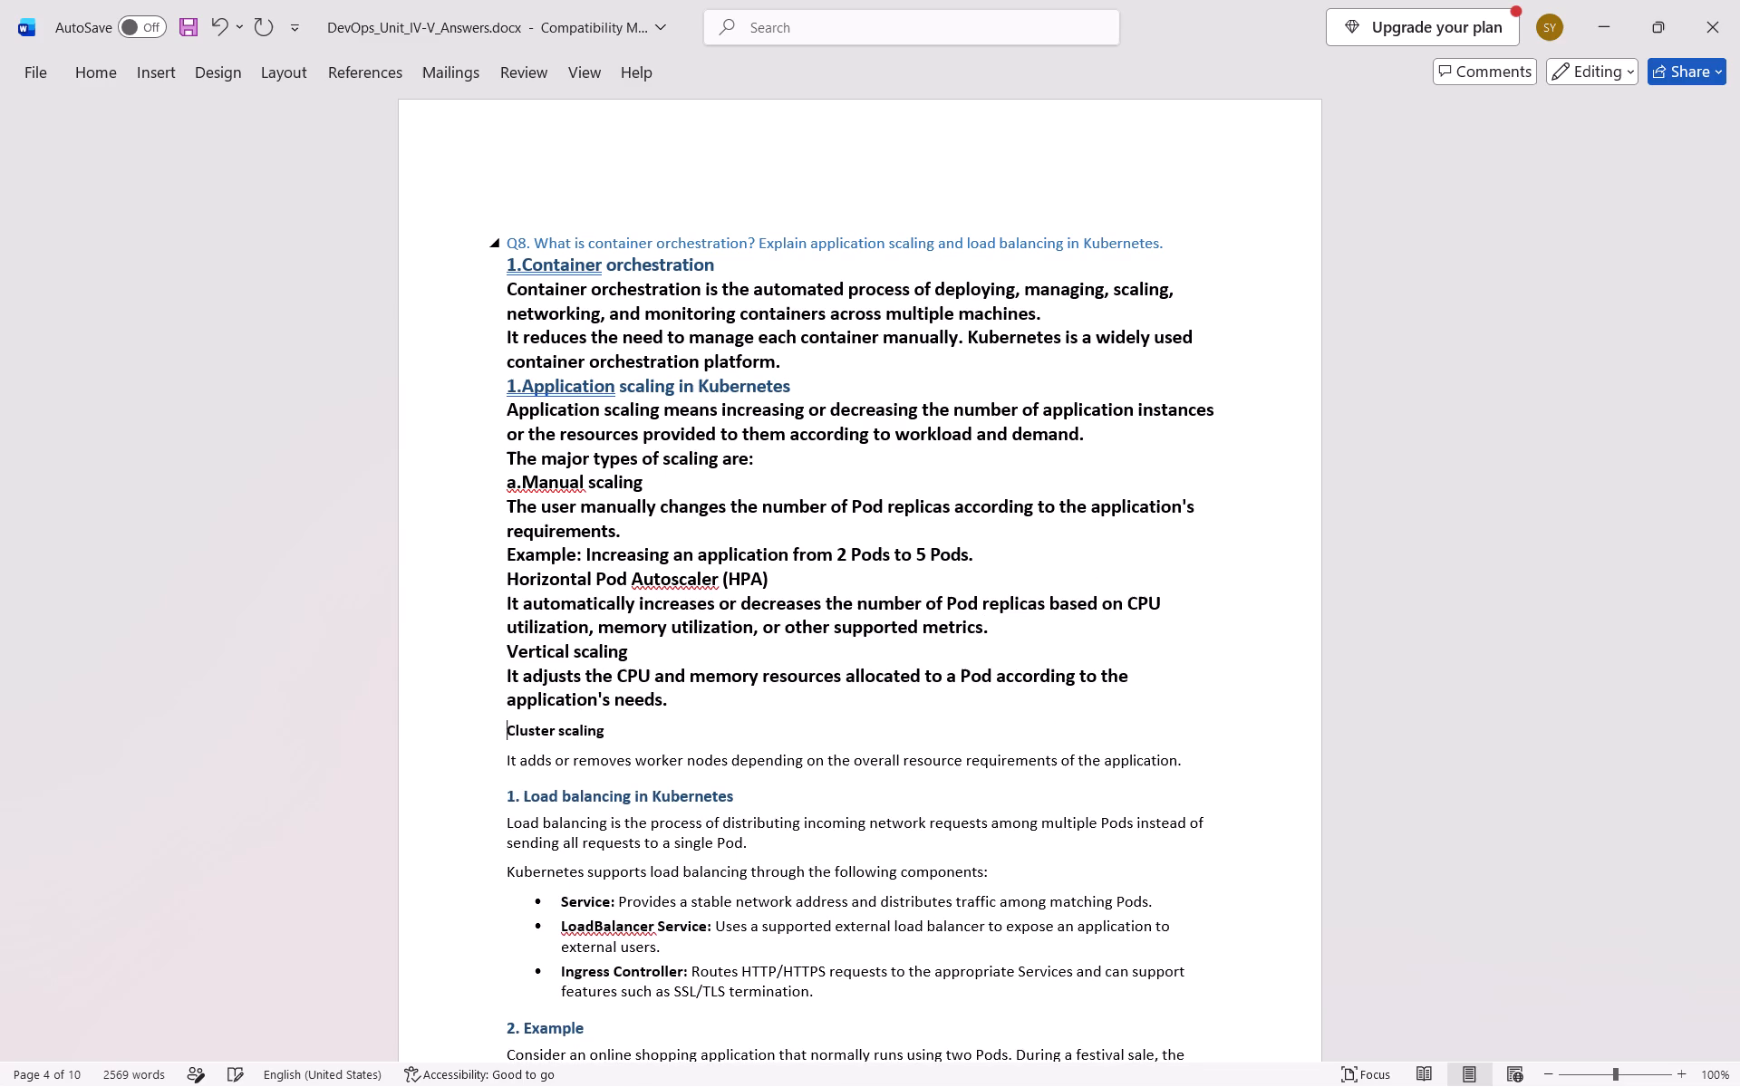
key(BackSpace)
key(BackSpace)
key(shift+Return)
key(Down)
key(BackSpace)
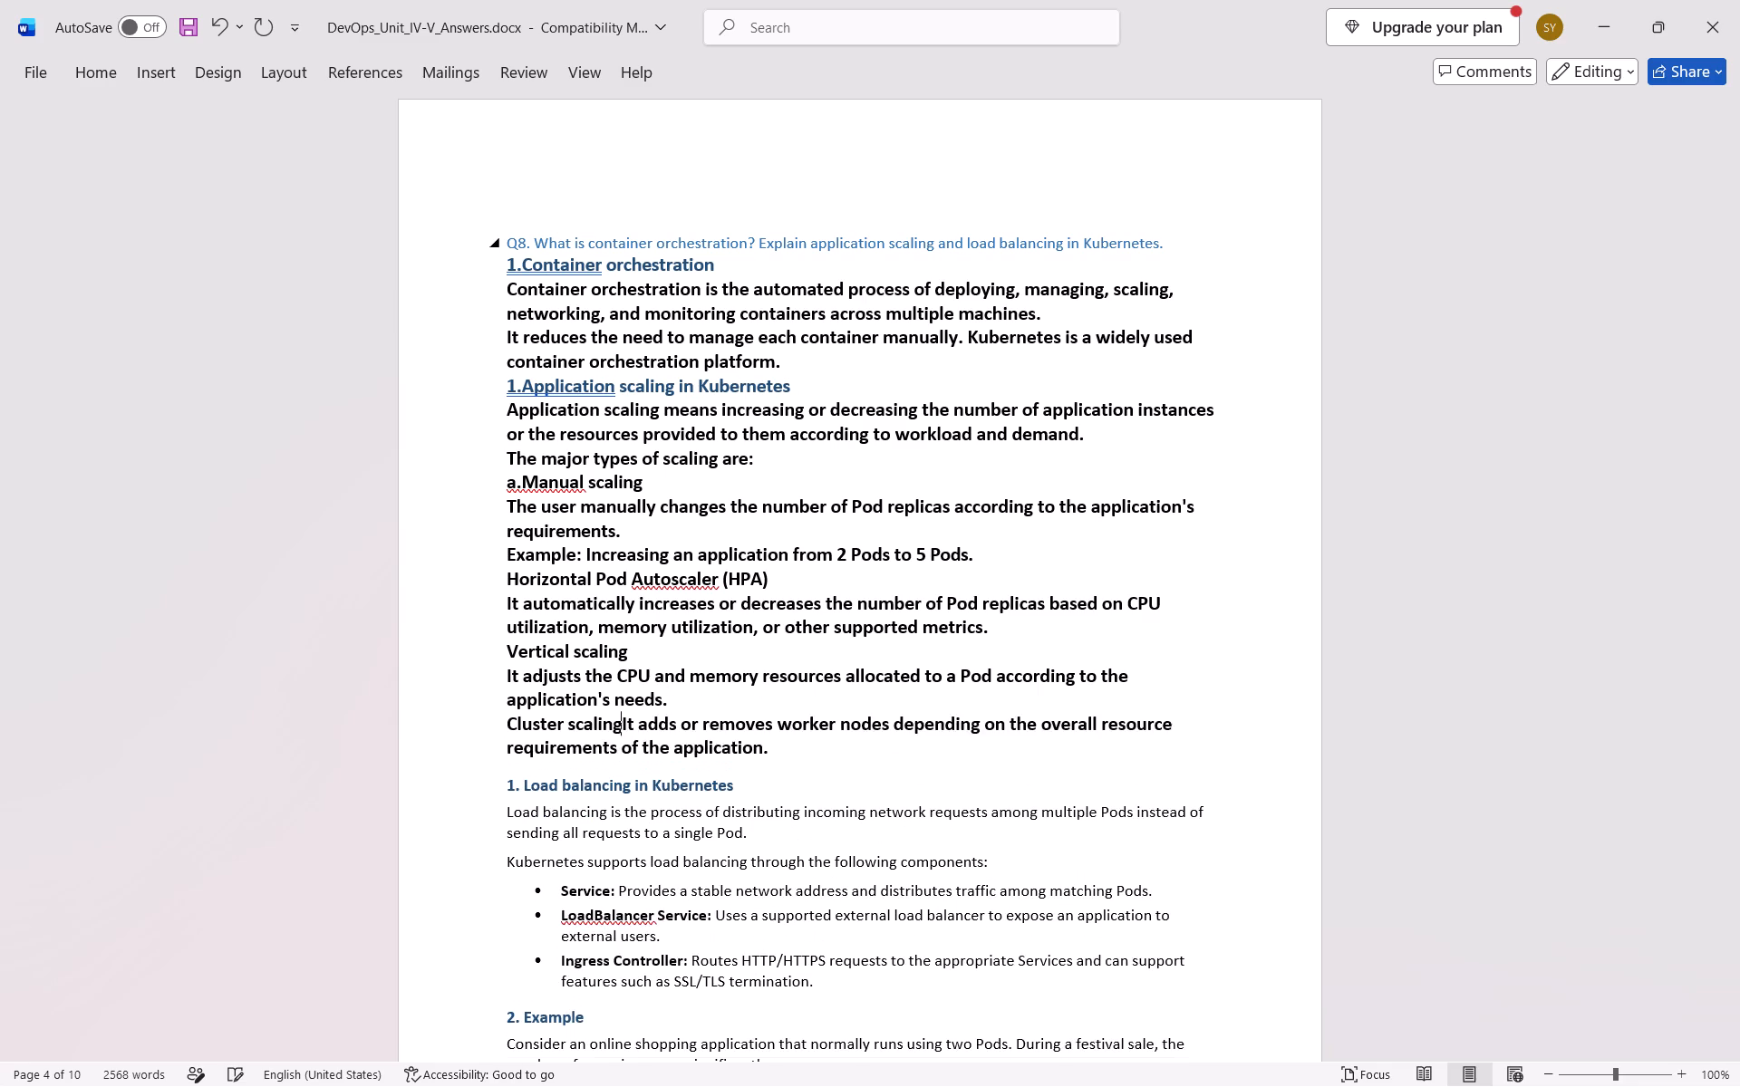
key(shift+Return)
Remove the automatic number from the "Load balancing in Kubernetes" heading and attach it to the text above with a line break.
key(Down)
key(Down)
key(BackSpace)
key(BackSpace)
key(BackSpace)
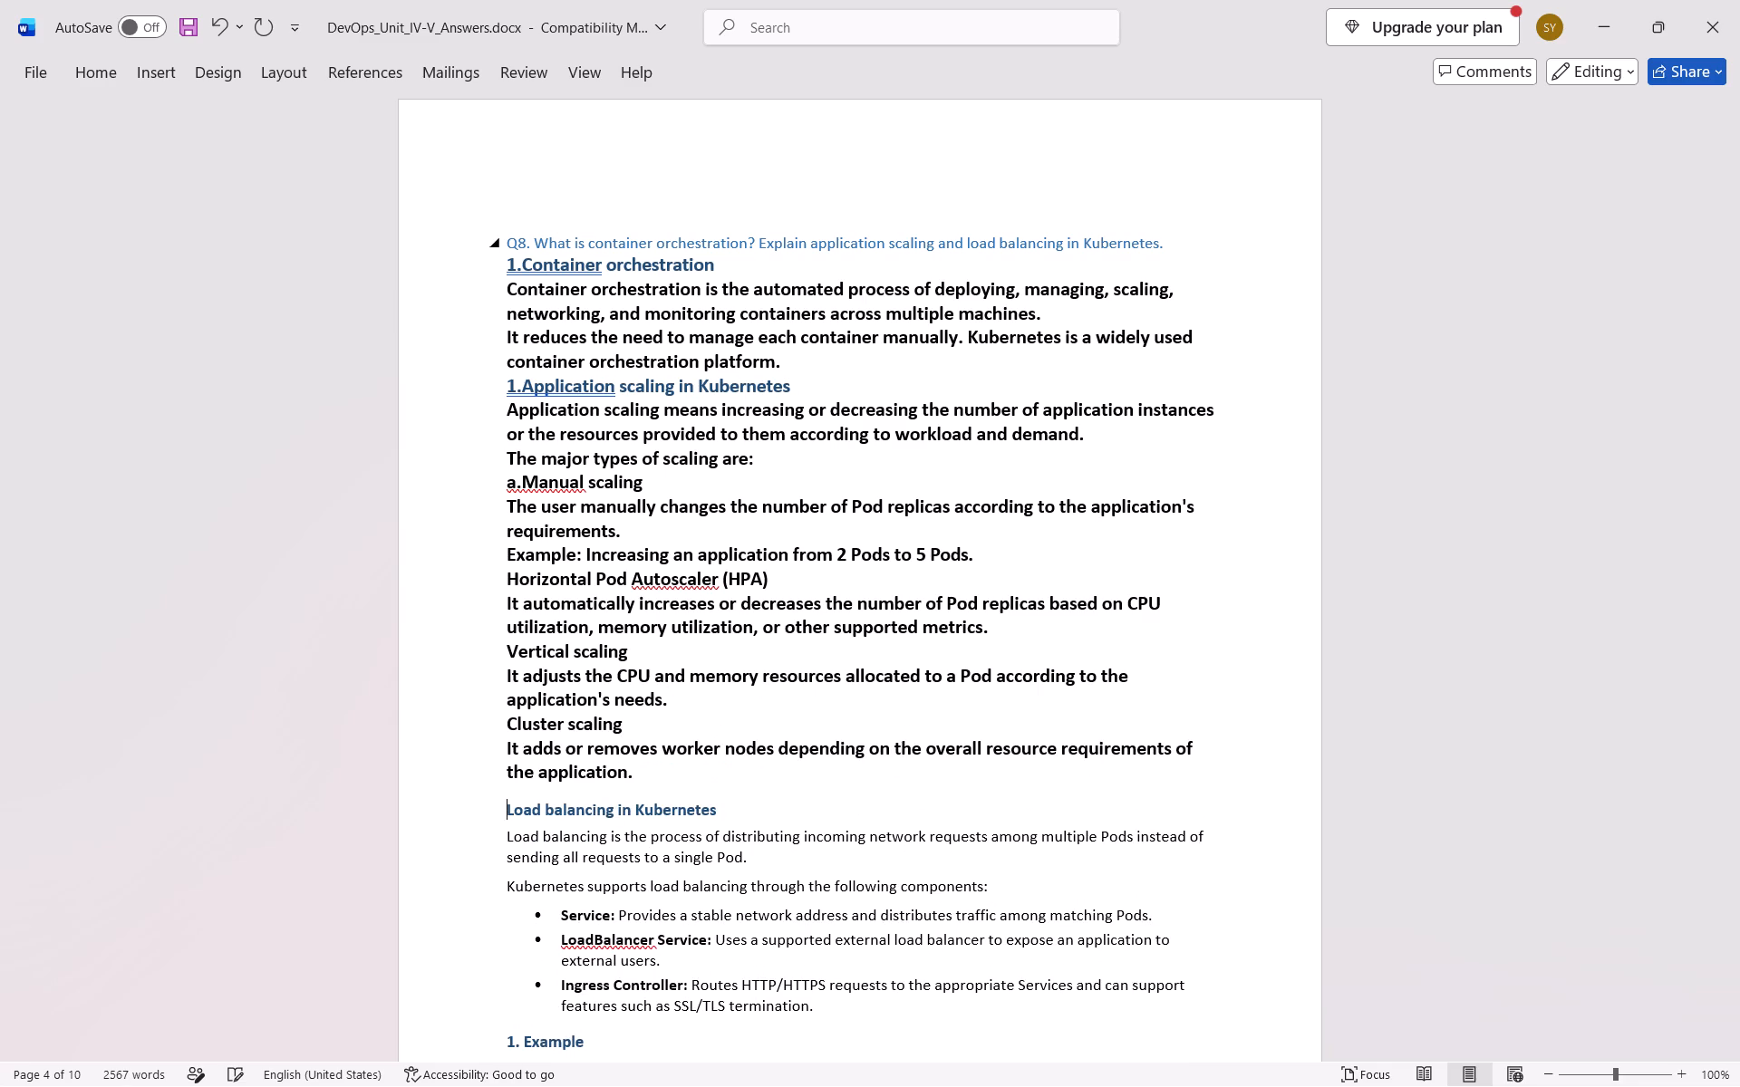
key(shift+Return)
key(BackSpace)
key(BackSpace)
key(shift+Return)
Attach the load balancing definition and the sentence introducing the components beneath the "Load balancing in Kubernetes" heading using line breaks.
key(Down)
key(BackSpace)
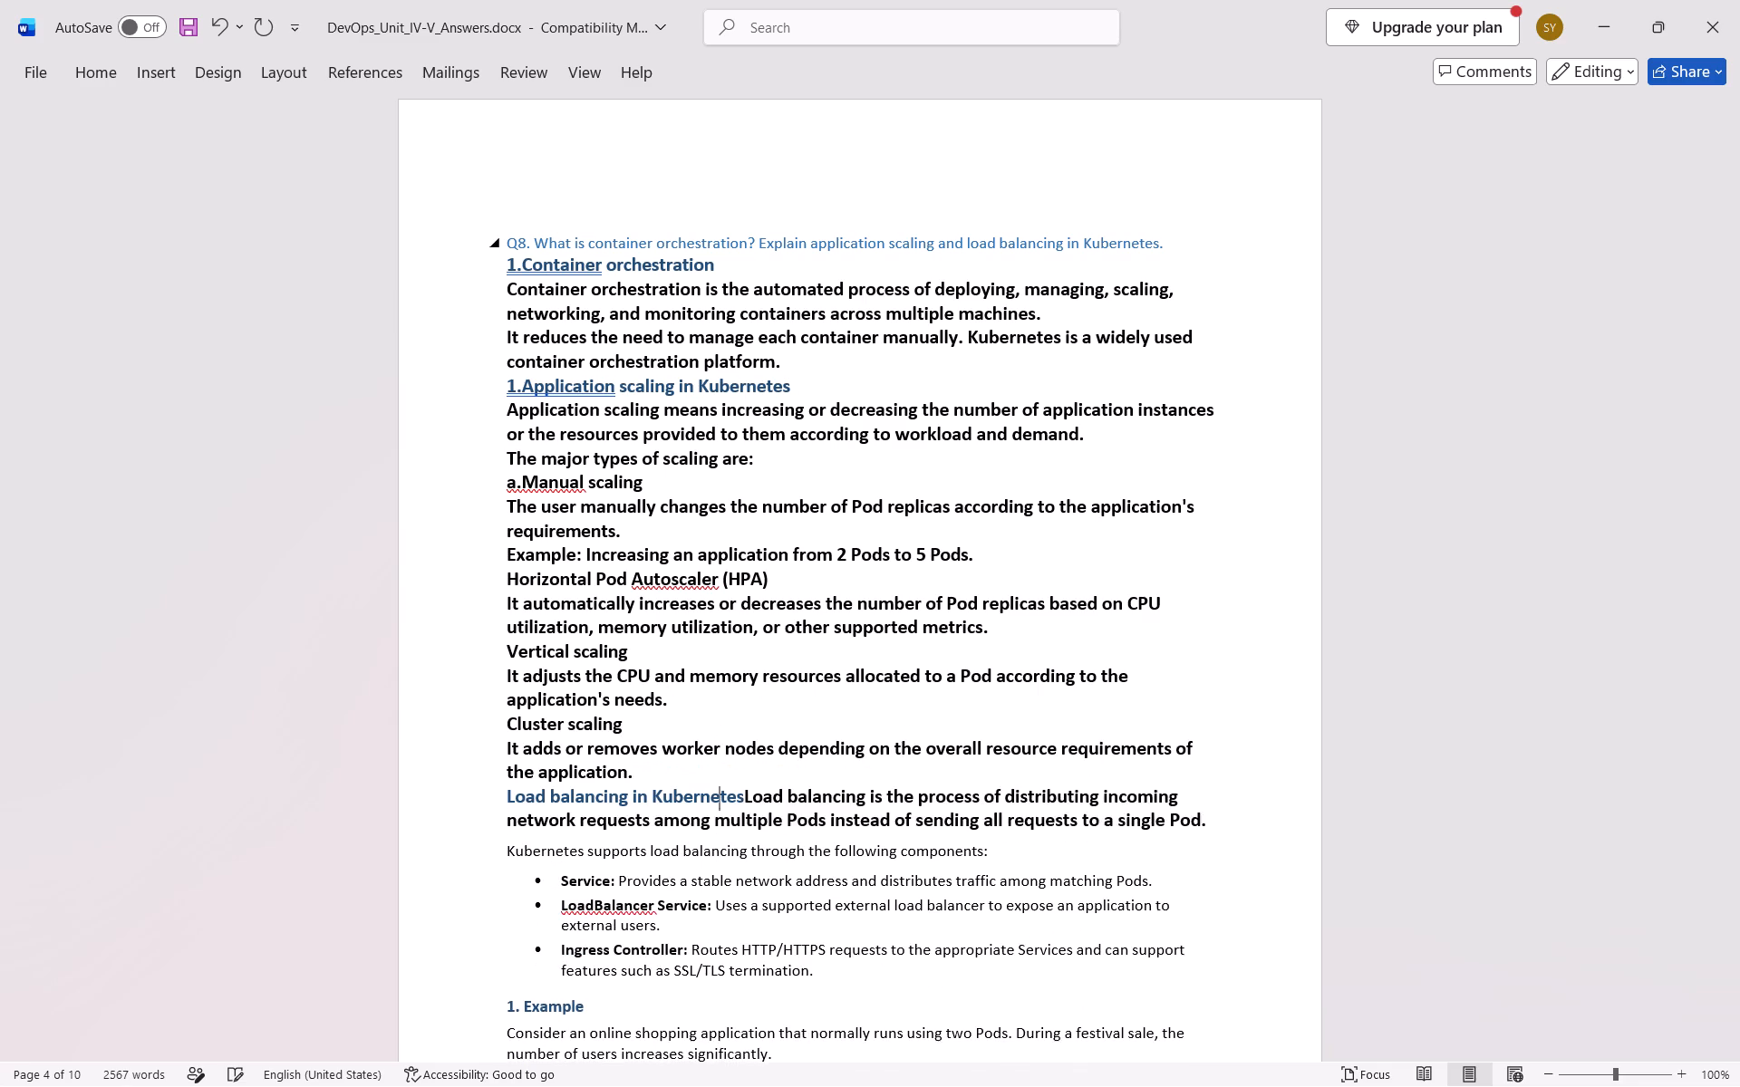
key(shift+Return)
key(Down)
key(Down)
key(BackSpace)
key(shift+Return)
Convert the Service, LoadBalancer Service and Ingress Controller bullets into unbulleted lines attached to the load balancing text with line breaks.
key(Down)
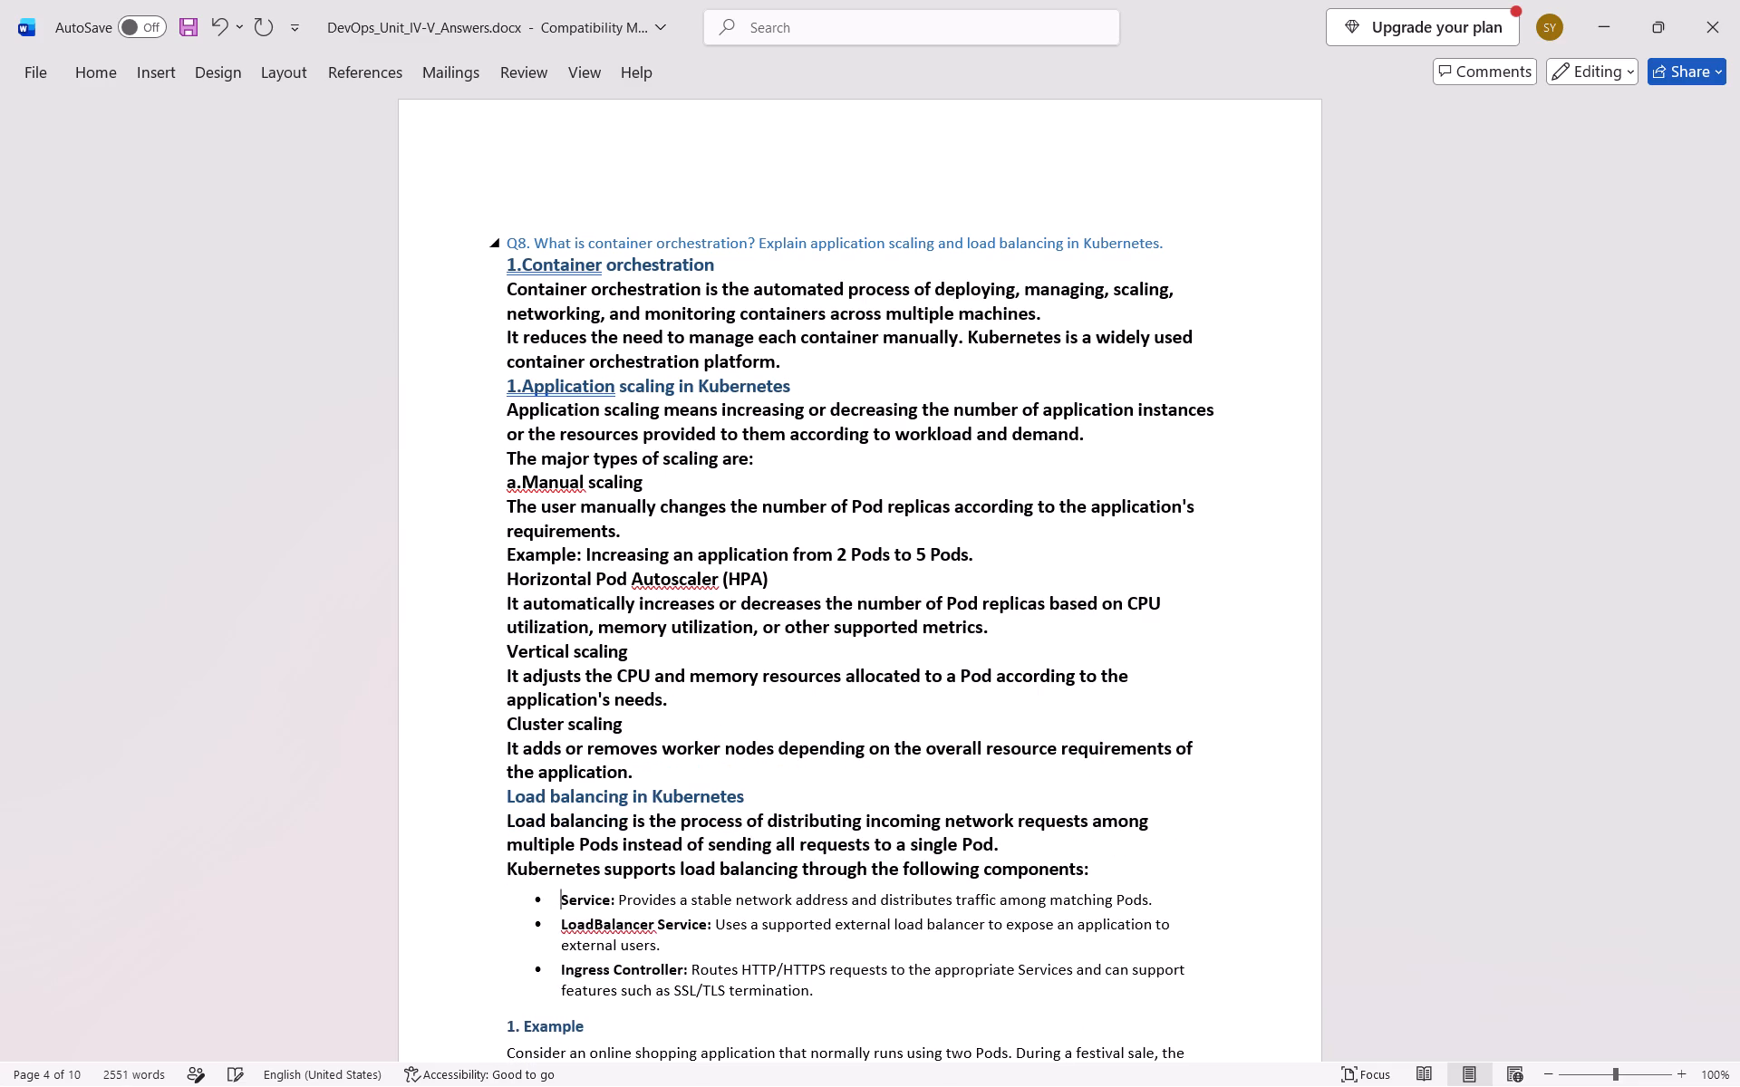
key(BackSpace)
key(BackSpace)
key(BackSpace)
key(shift+Return)
key(Down)
key(Down)
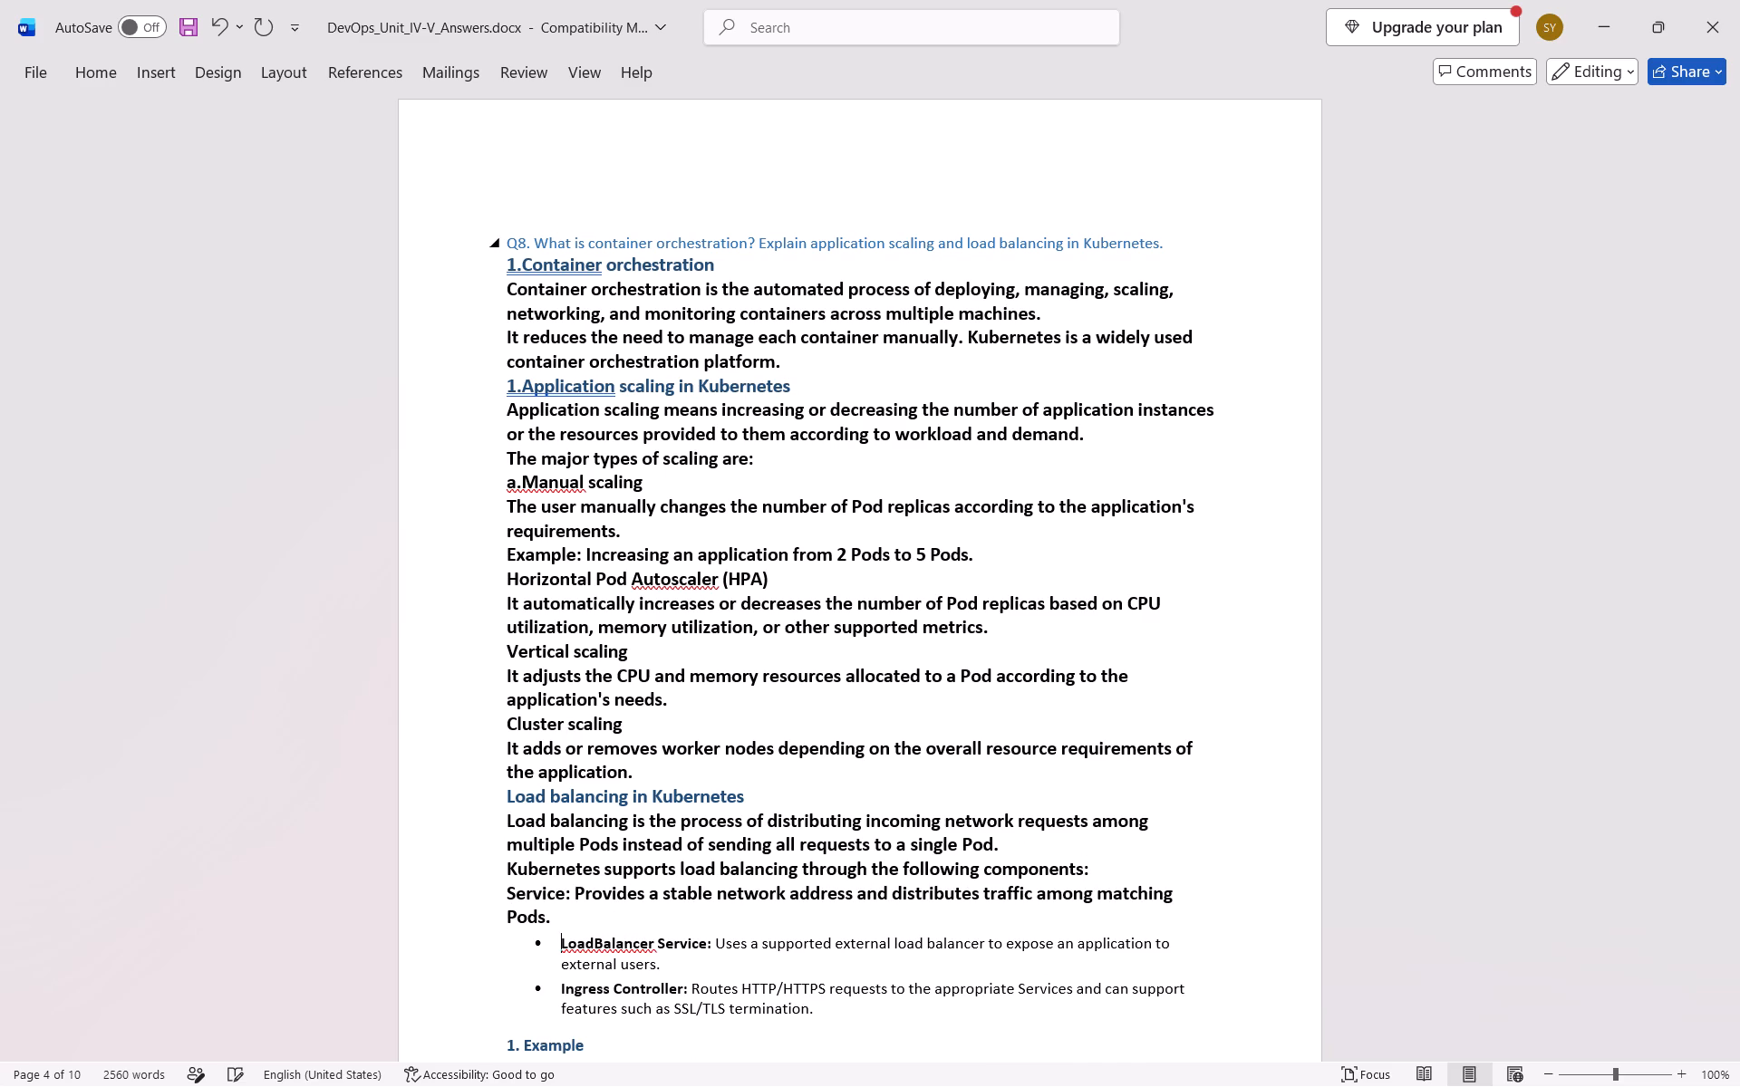
key(BackSpace)
key(BackSpace)
key(BackSpace)
key(shift+Return)
key(Down)
key(Down)
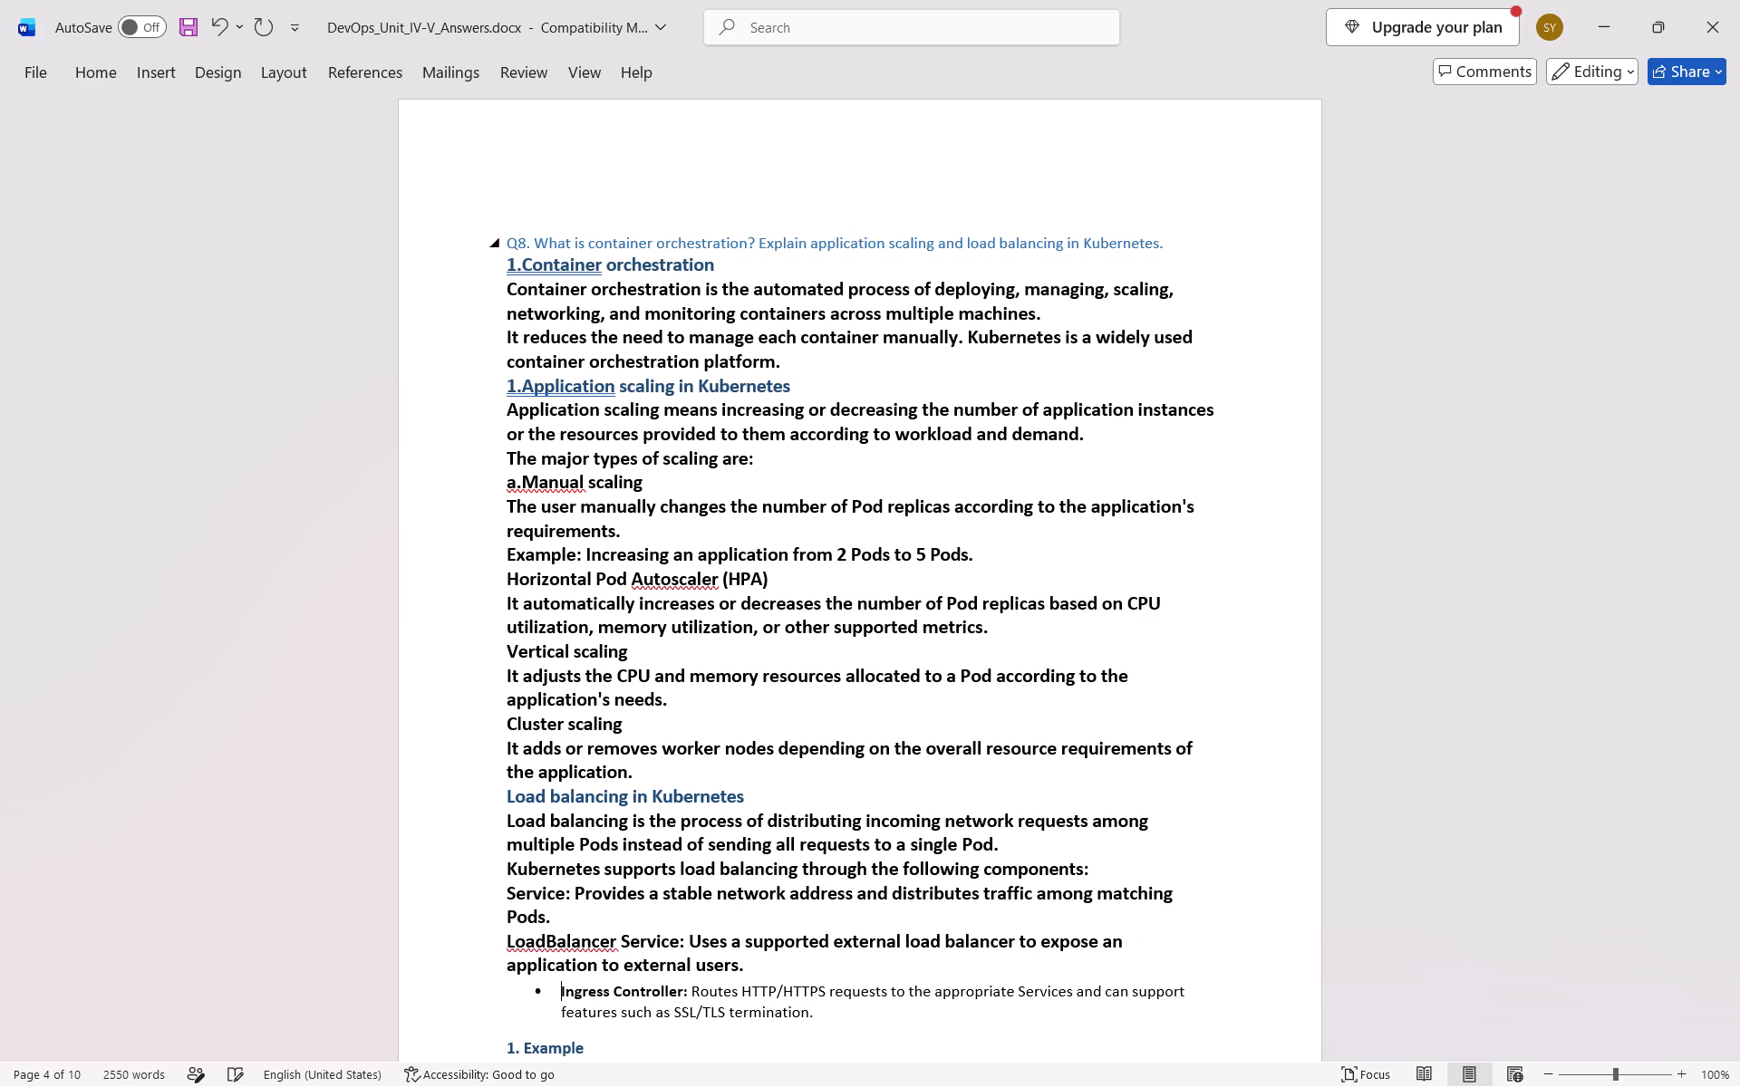
key(BackSpace)
key(BackSpace)
key(BackSpace)
key(shift+Return)
Join the "Manual scaling" and "Horizontal Pod Autoscaler (HPA)" headings to their descriptions on the same line, separated by a colon.
scroll(527, 280, down, 1)
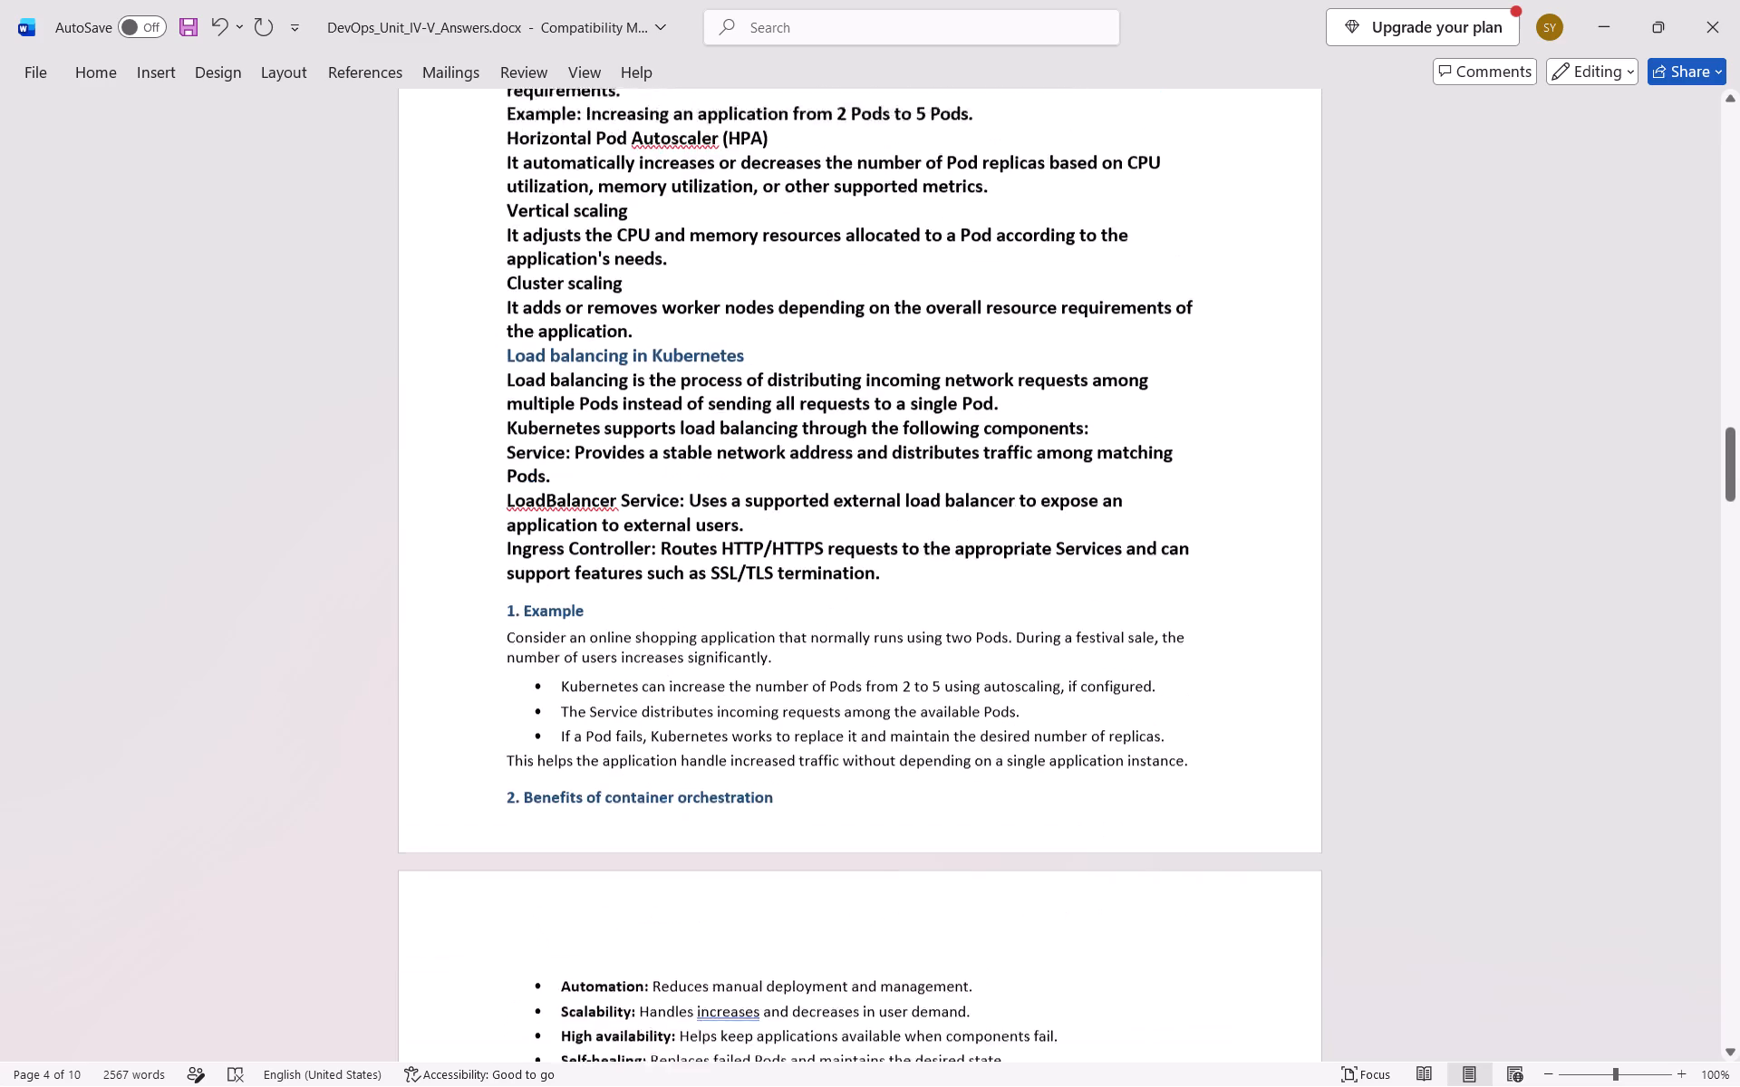
scroll(527, 280, up, 1)
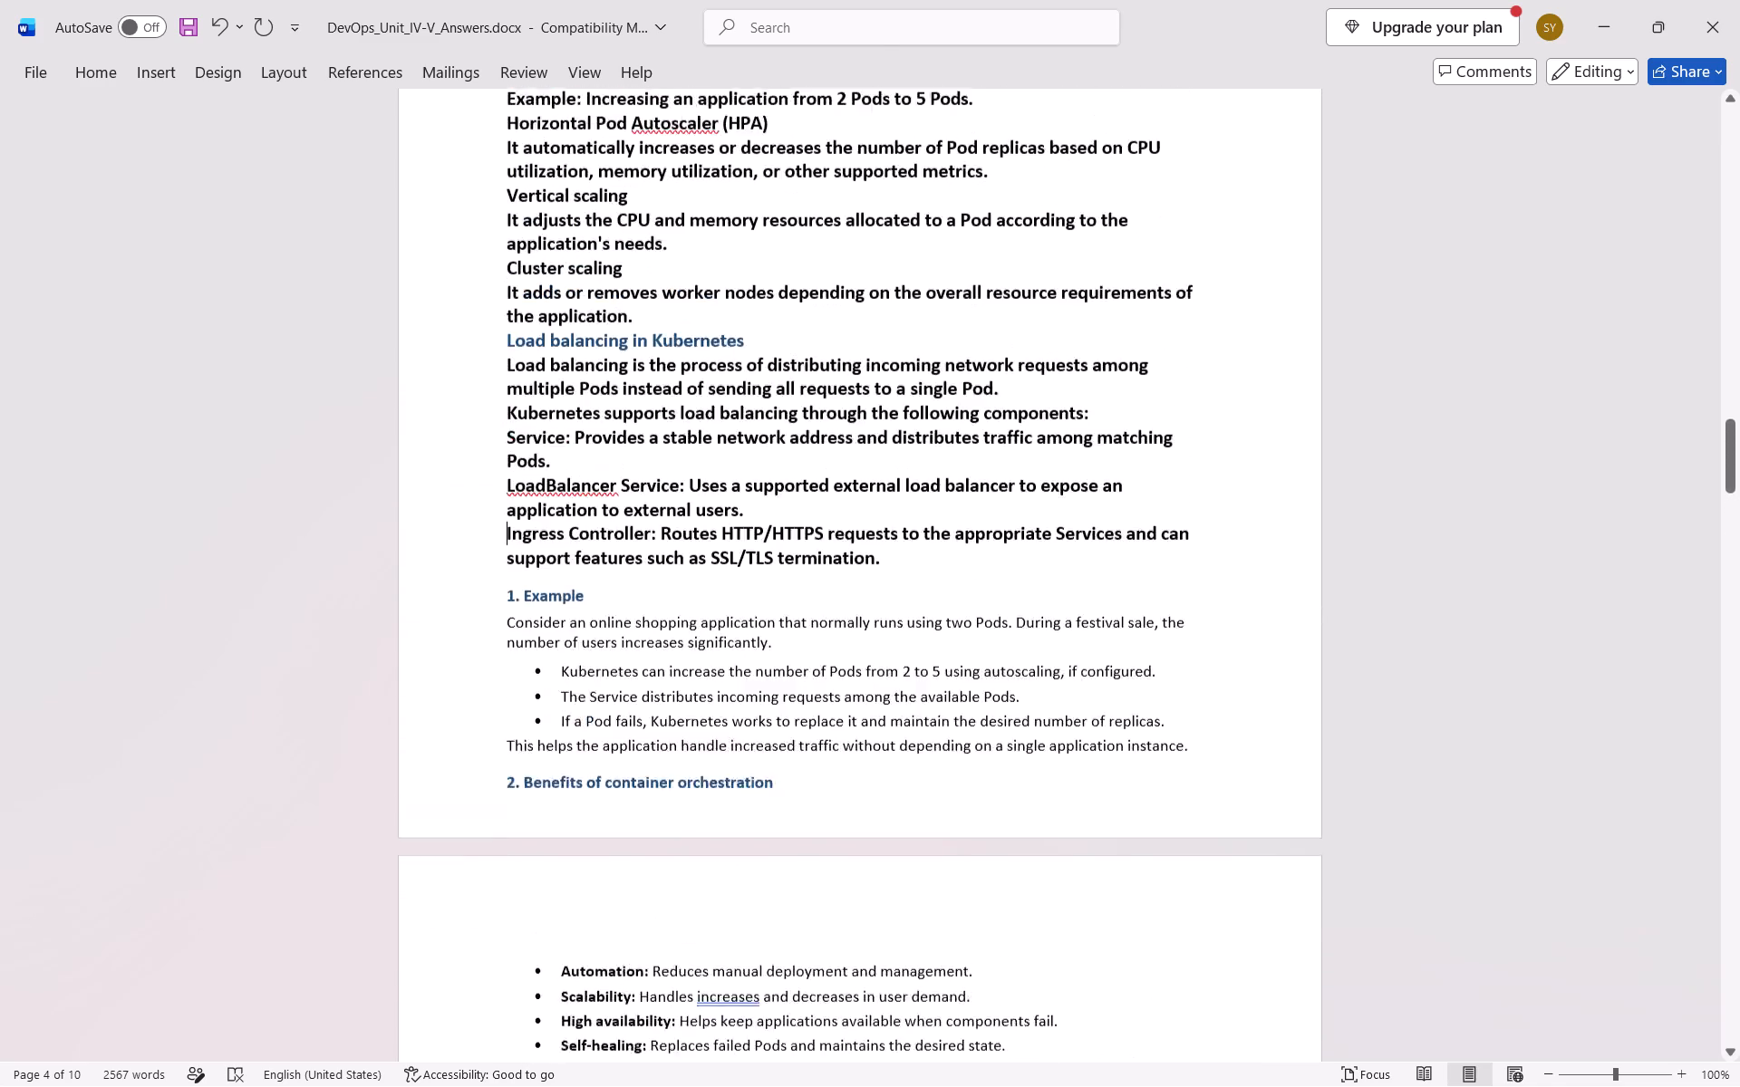
scroll(527, 280, up, 1)
scroll(538, 190, up, 1)
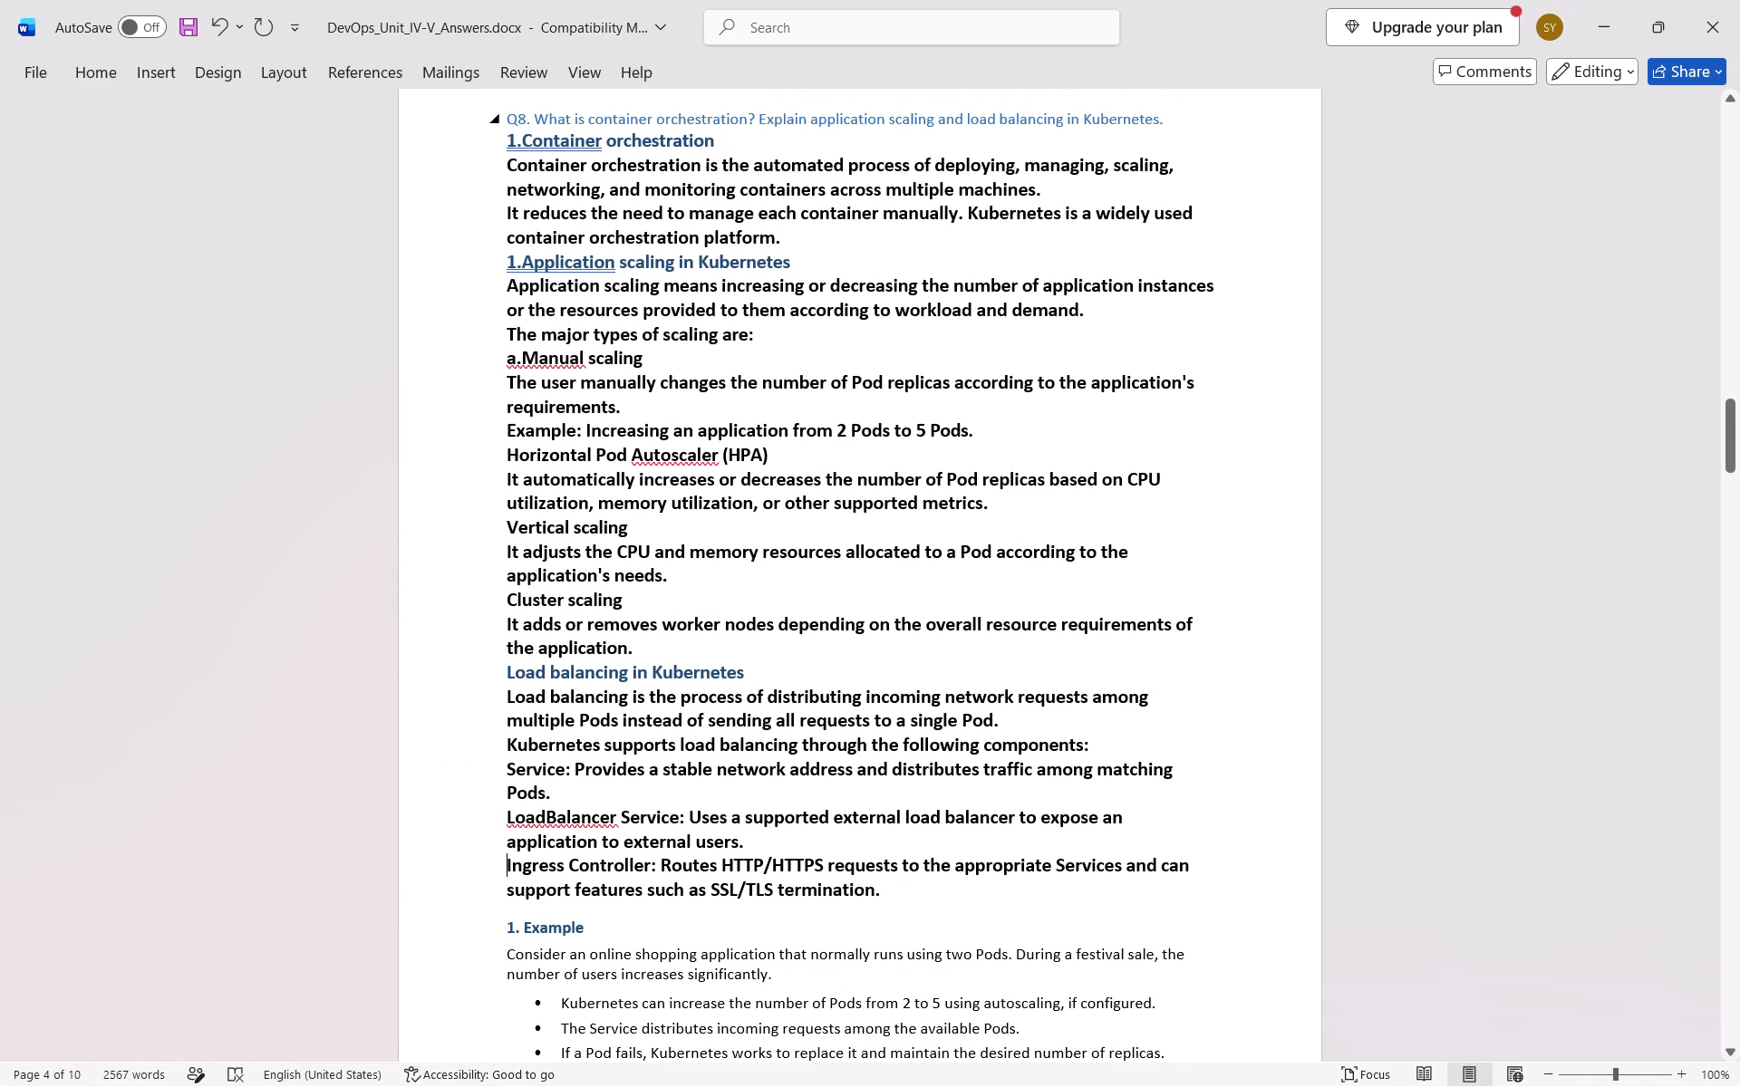
click(505, 452)
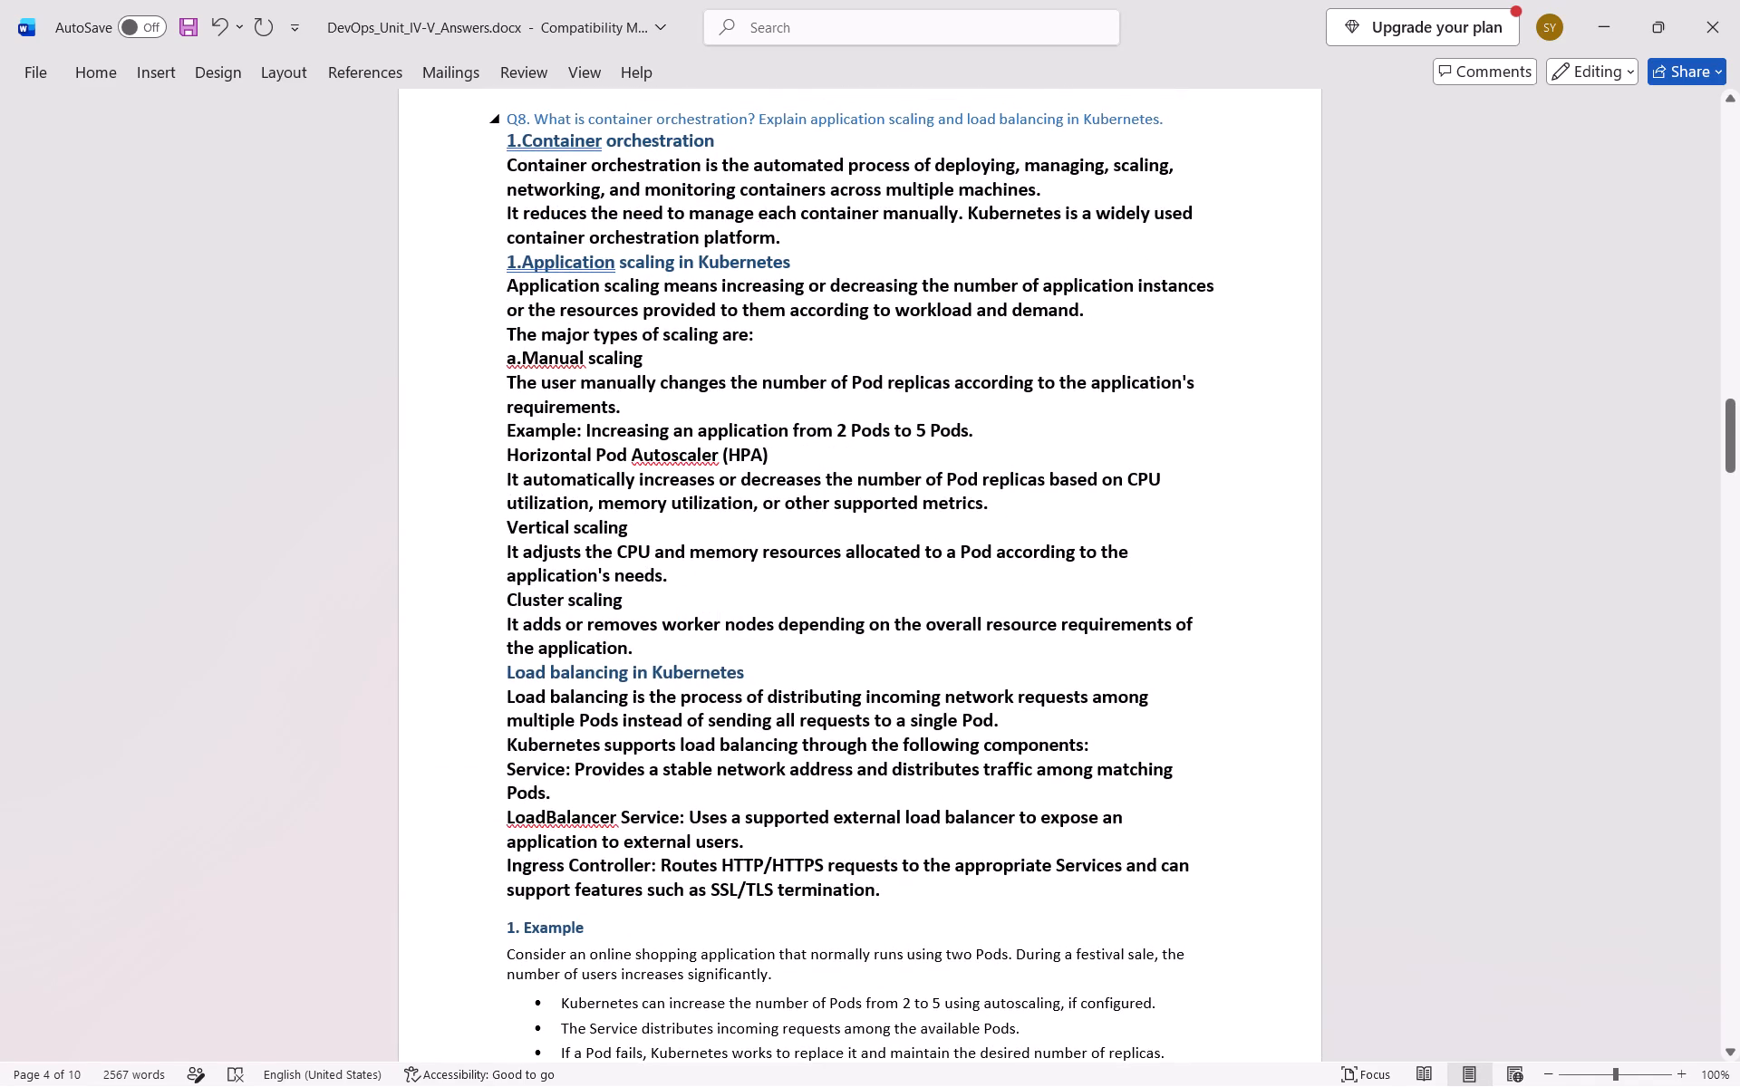
click(506, 476)
click(507, 381)
key(BackSpace)
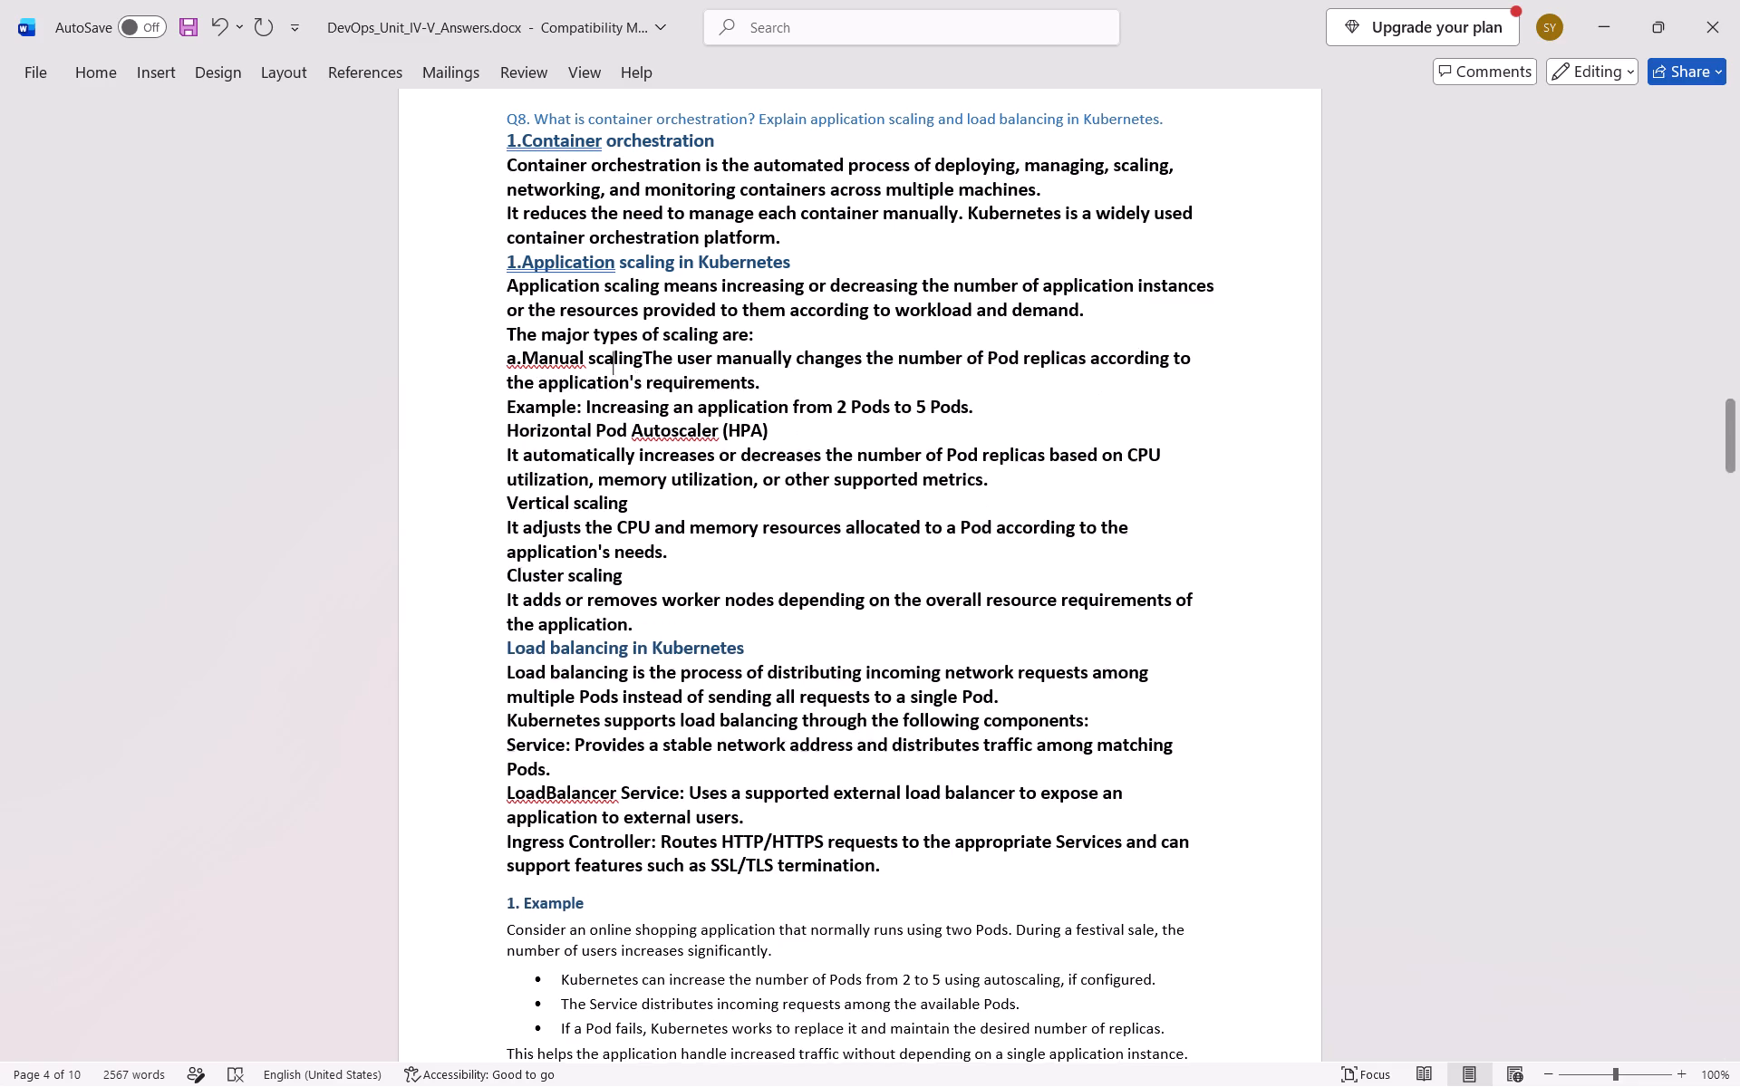
key(shift+colon)
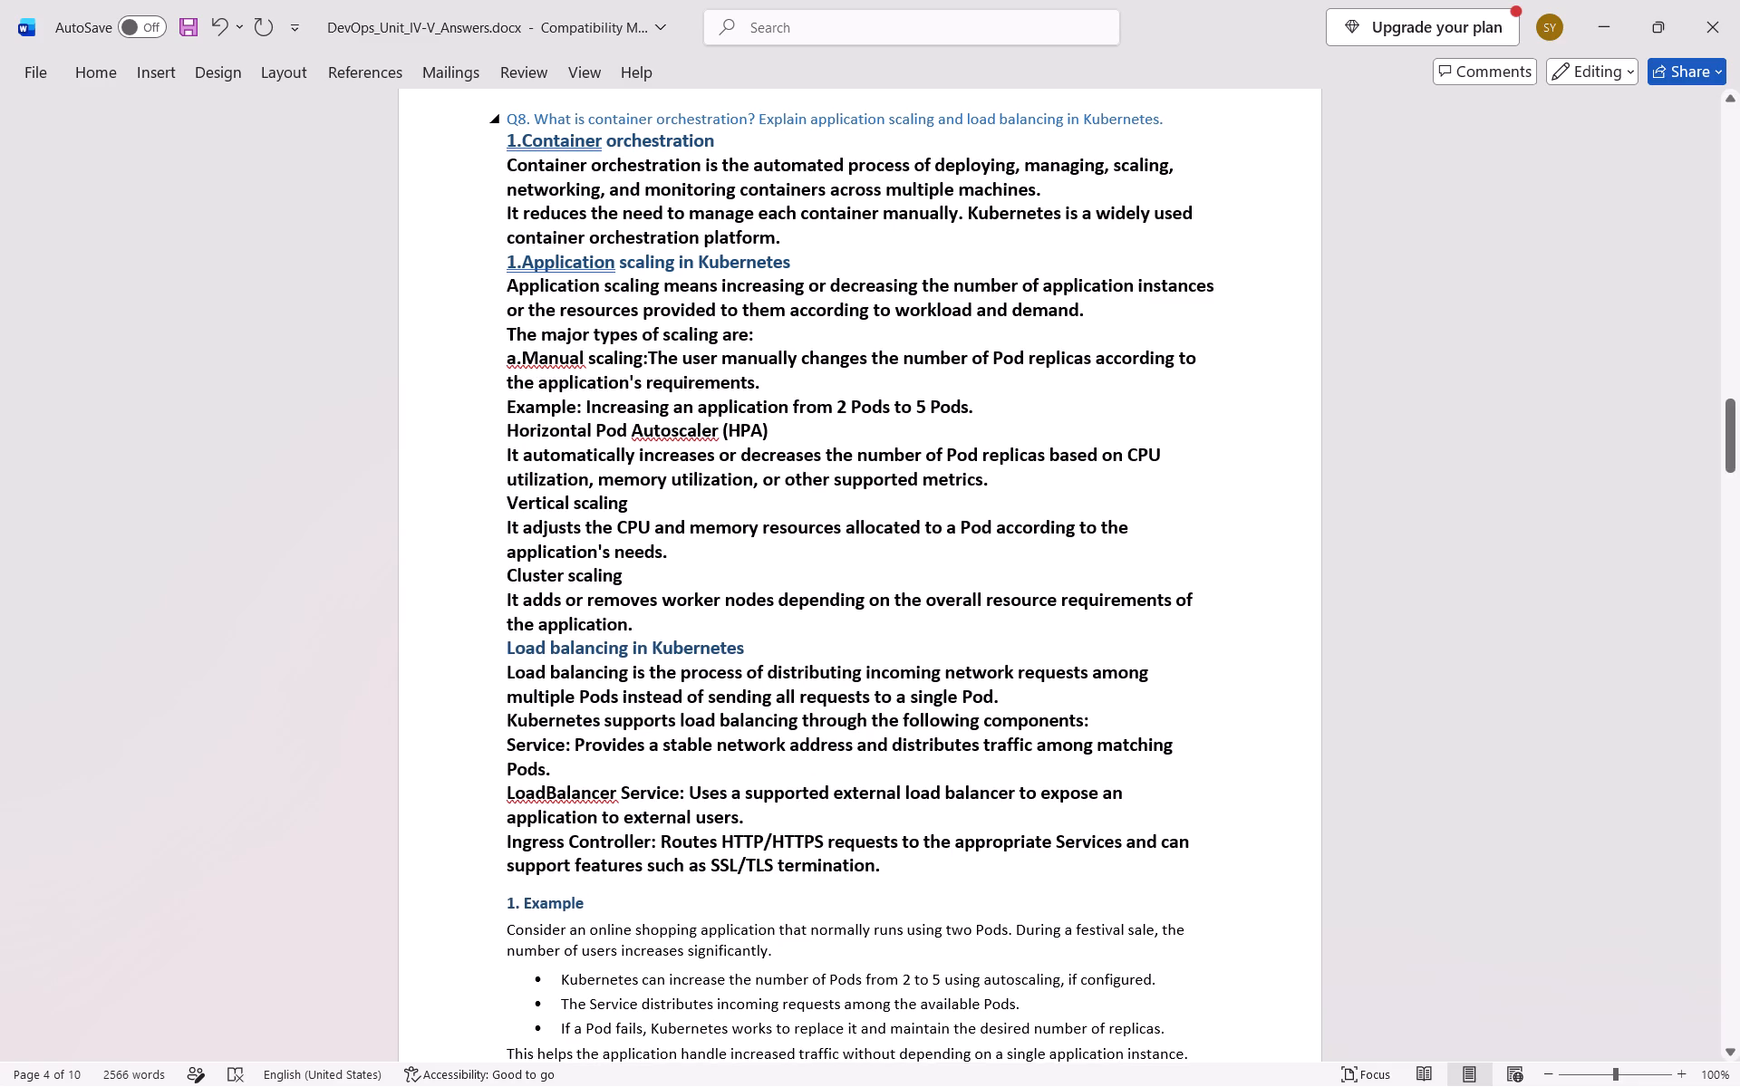
click(507, 467)
click(507, 461)
key(BackSpace)
key(shift+colon)
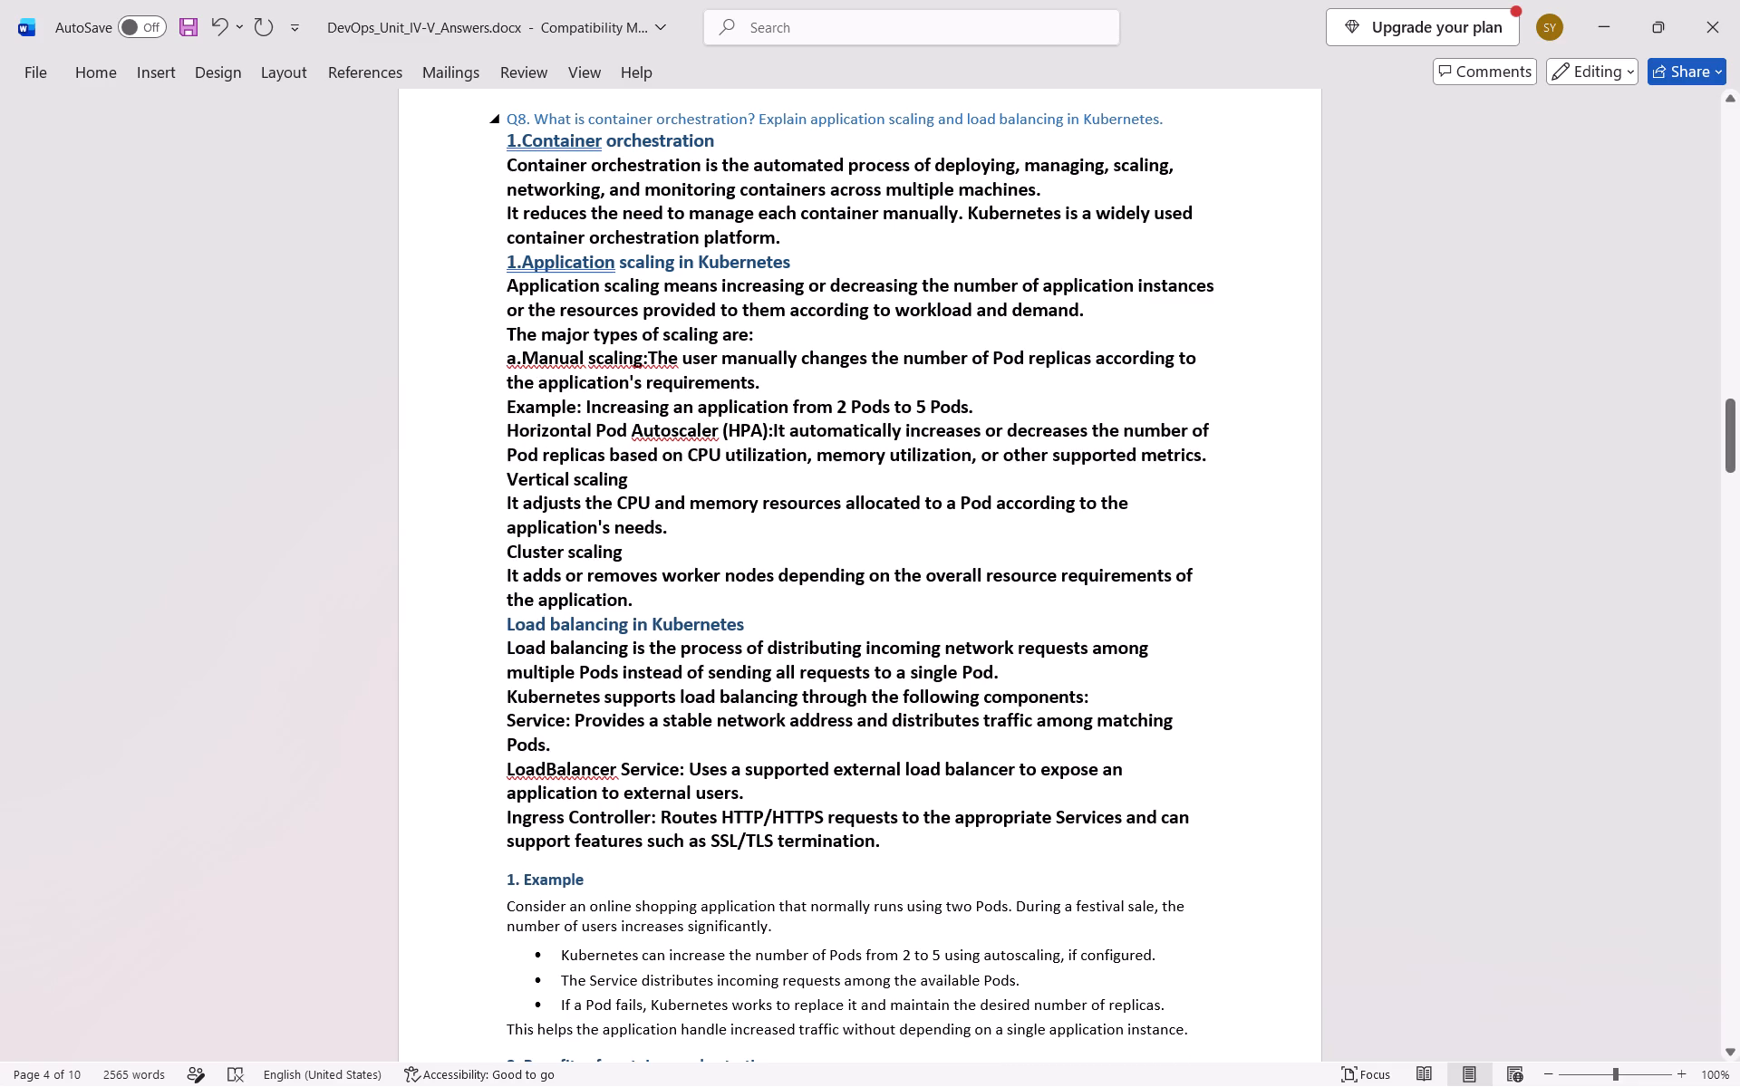
Join the "Vertical scaling" and "Cluster scaling" headings to their descriptions on the same line, separated by a colon.
click(507, 504)
key(BackSpace)
key(shift+colon)
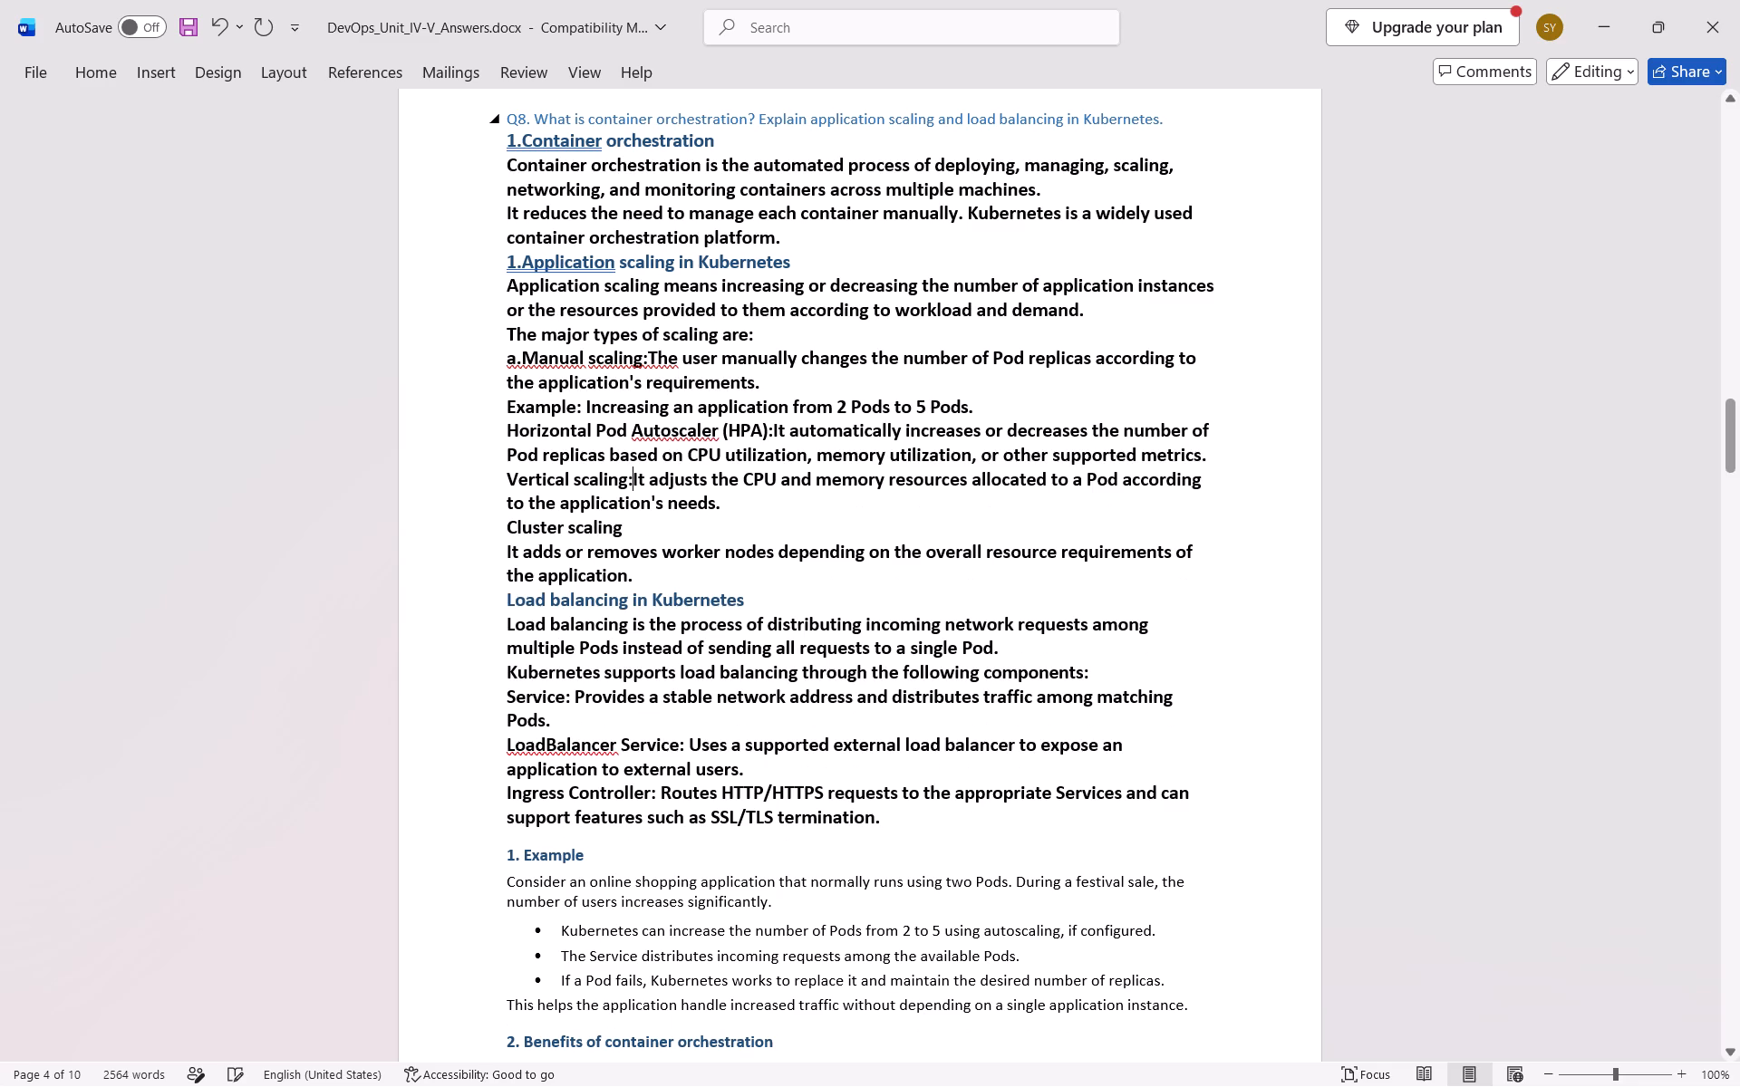
click(506, 545)
key(BackSpace)
key(shift+colon)
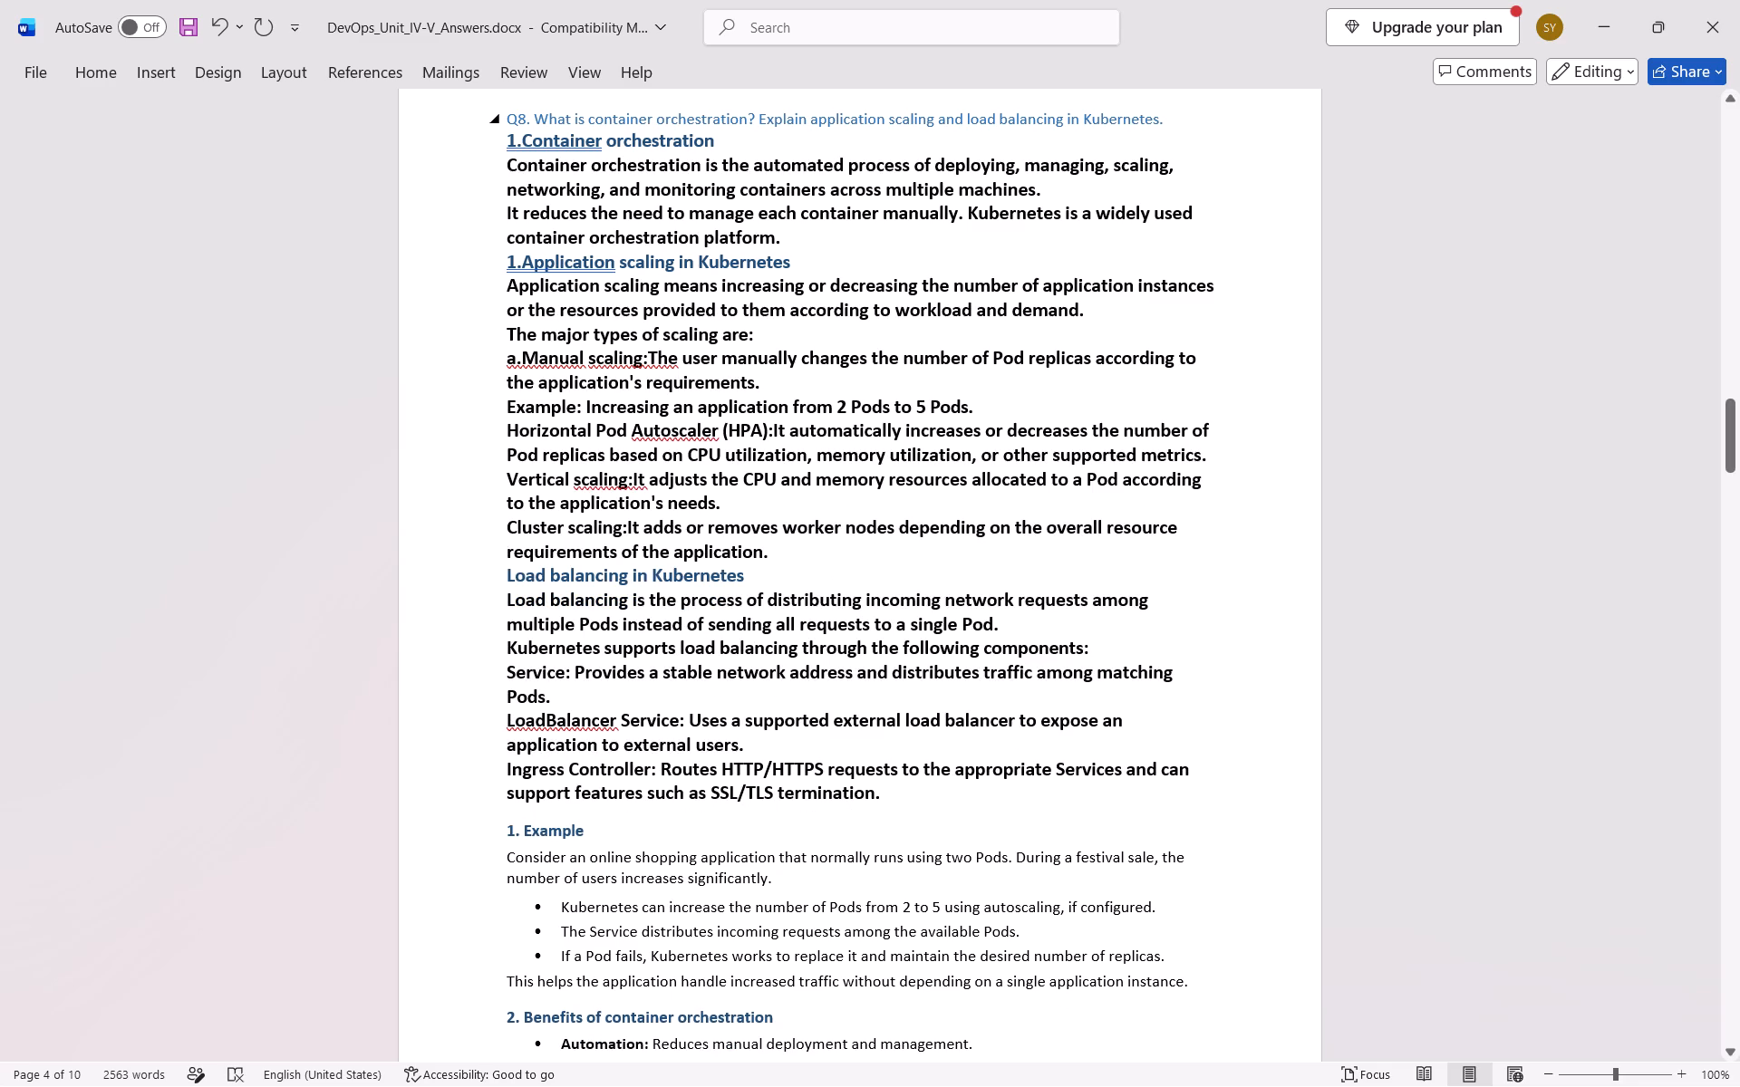
Reduce the Q8 answer text from "Container orchestration" through the Ingress Controller line to 11 pt and remove its bold formatting.
double_click(502, 167)
click(504, 158)
drag(510, 142, 945, 777)
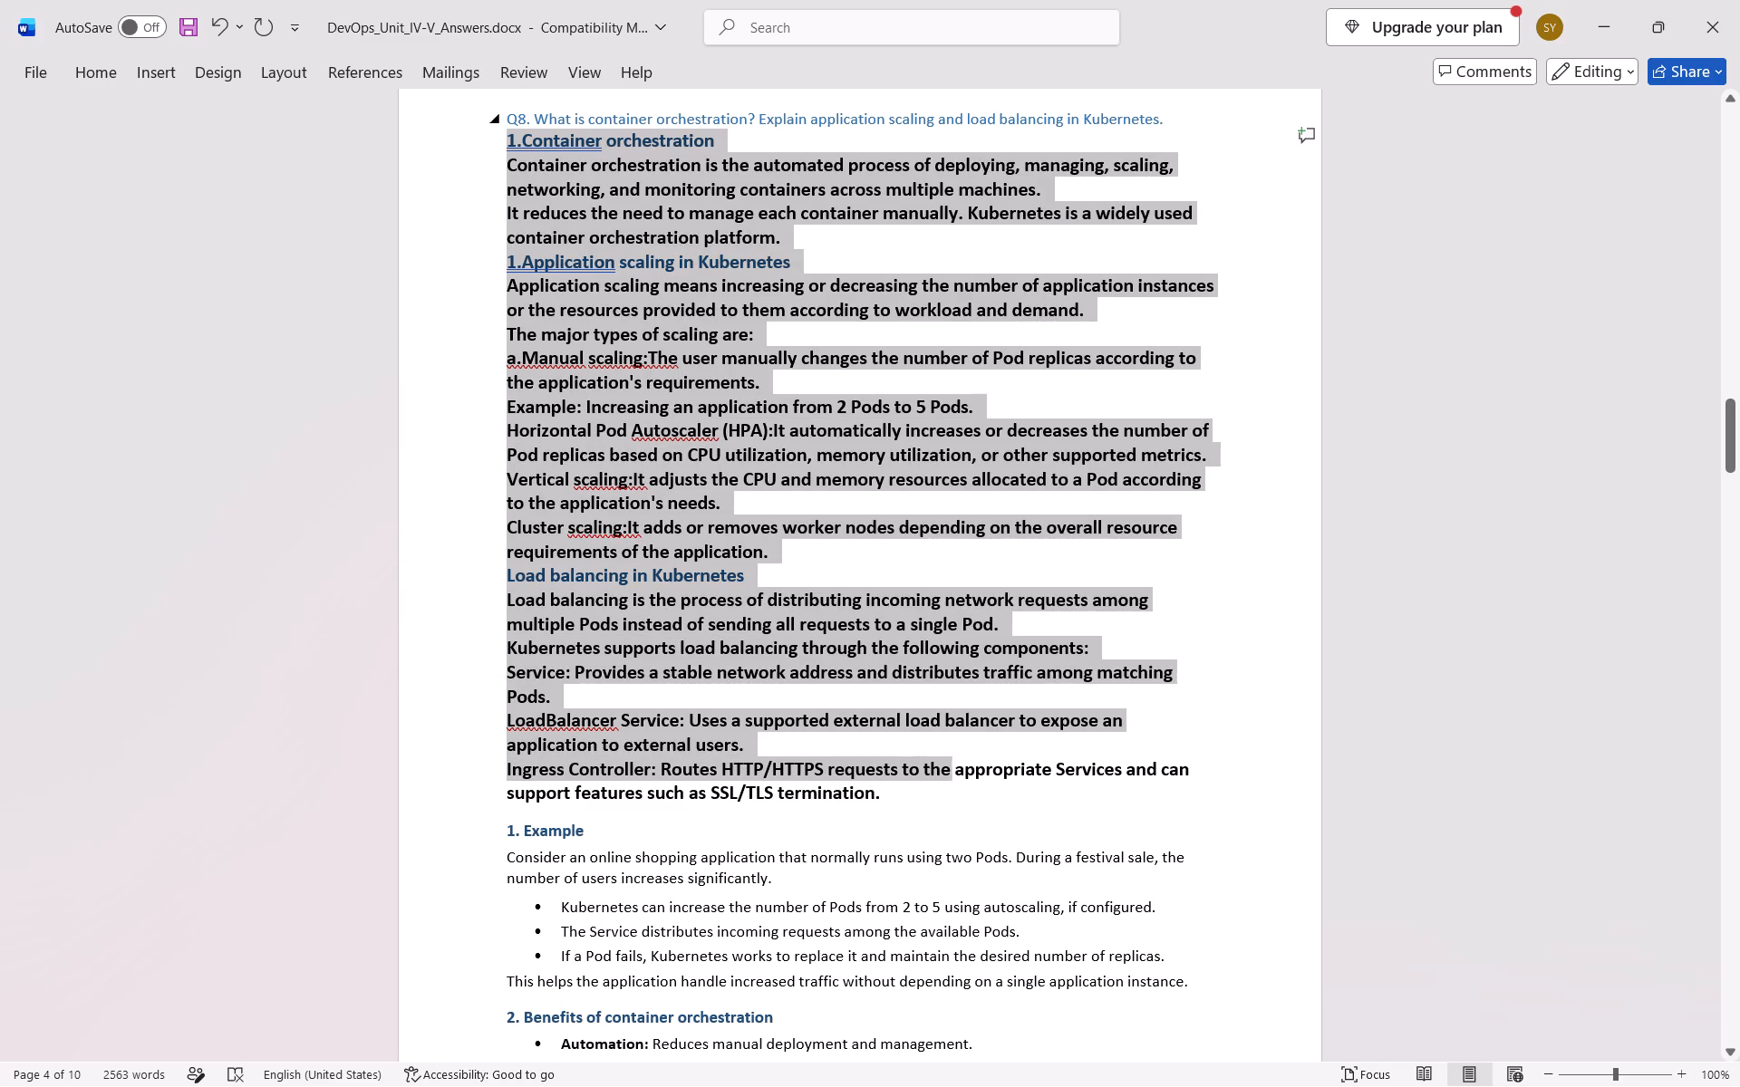
drag(945, 777, 947, 799)
click(1172, 728)
click(1172, 728)
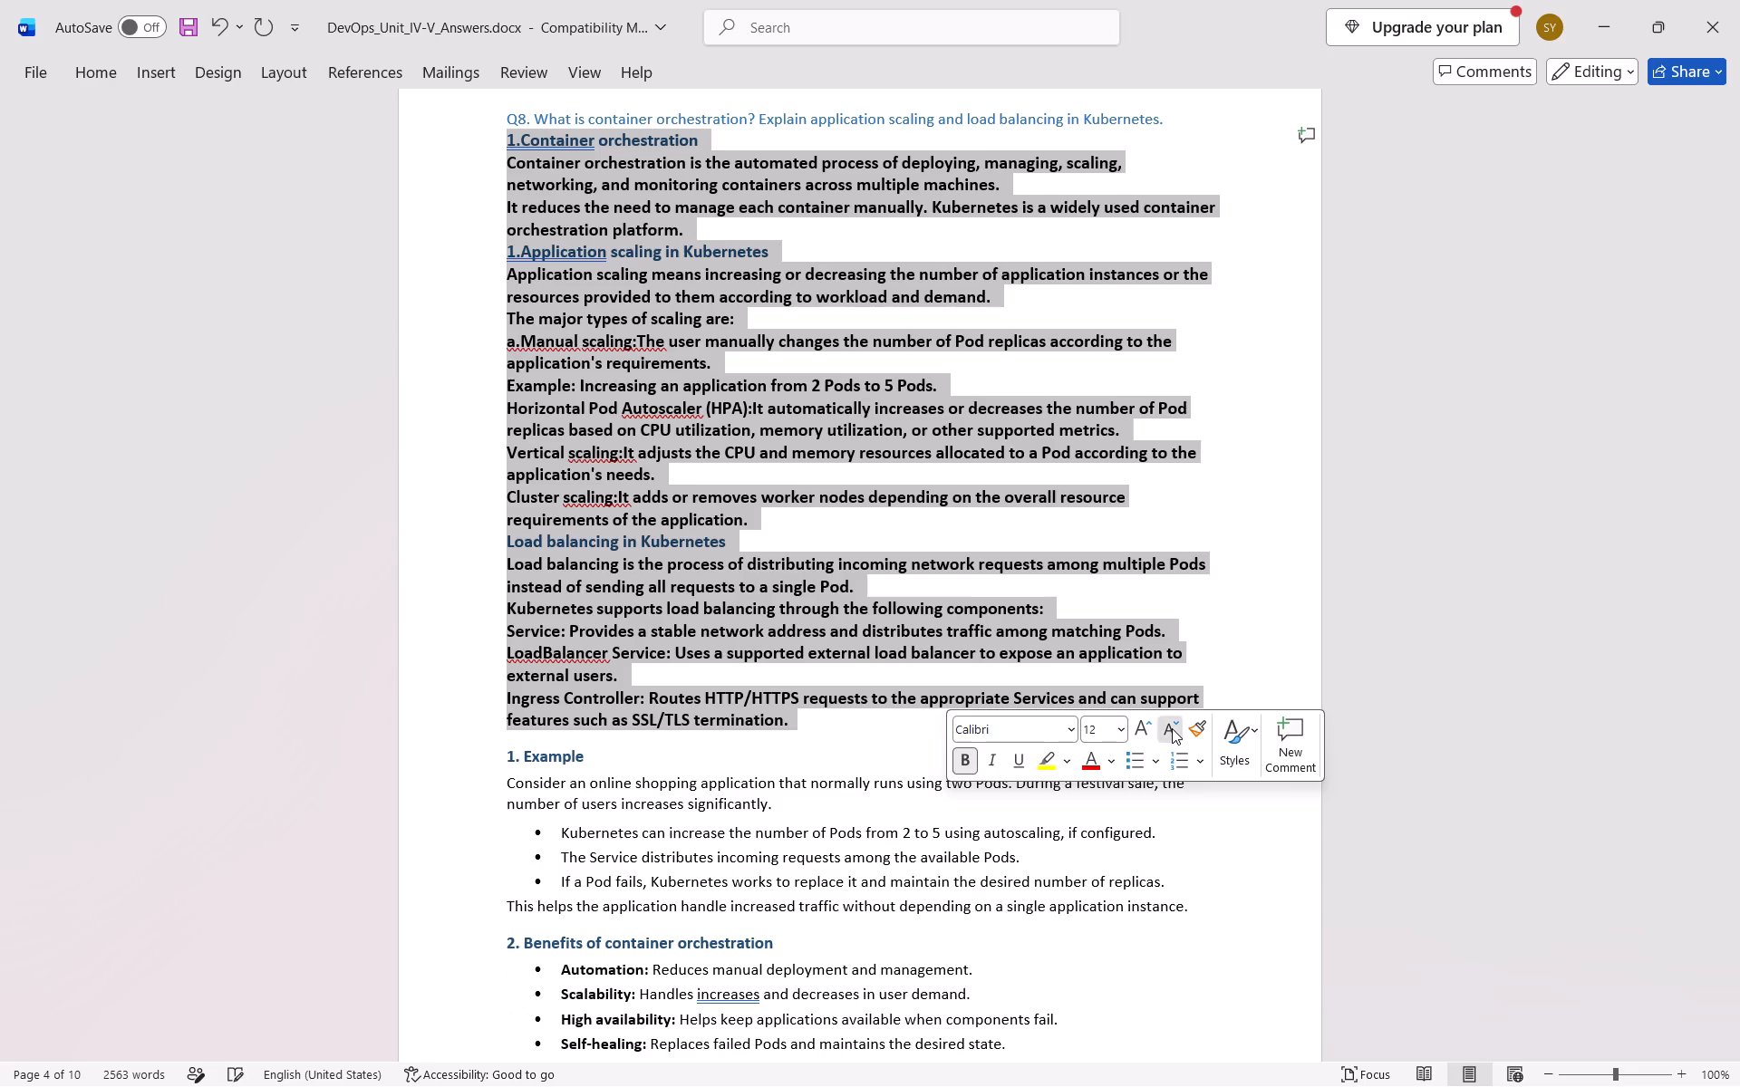
click(964, 762)
click(715, 671)
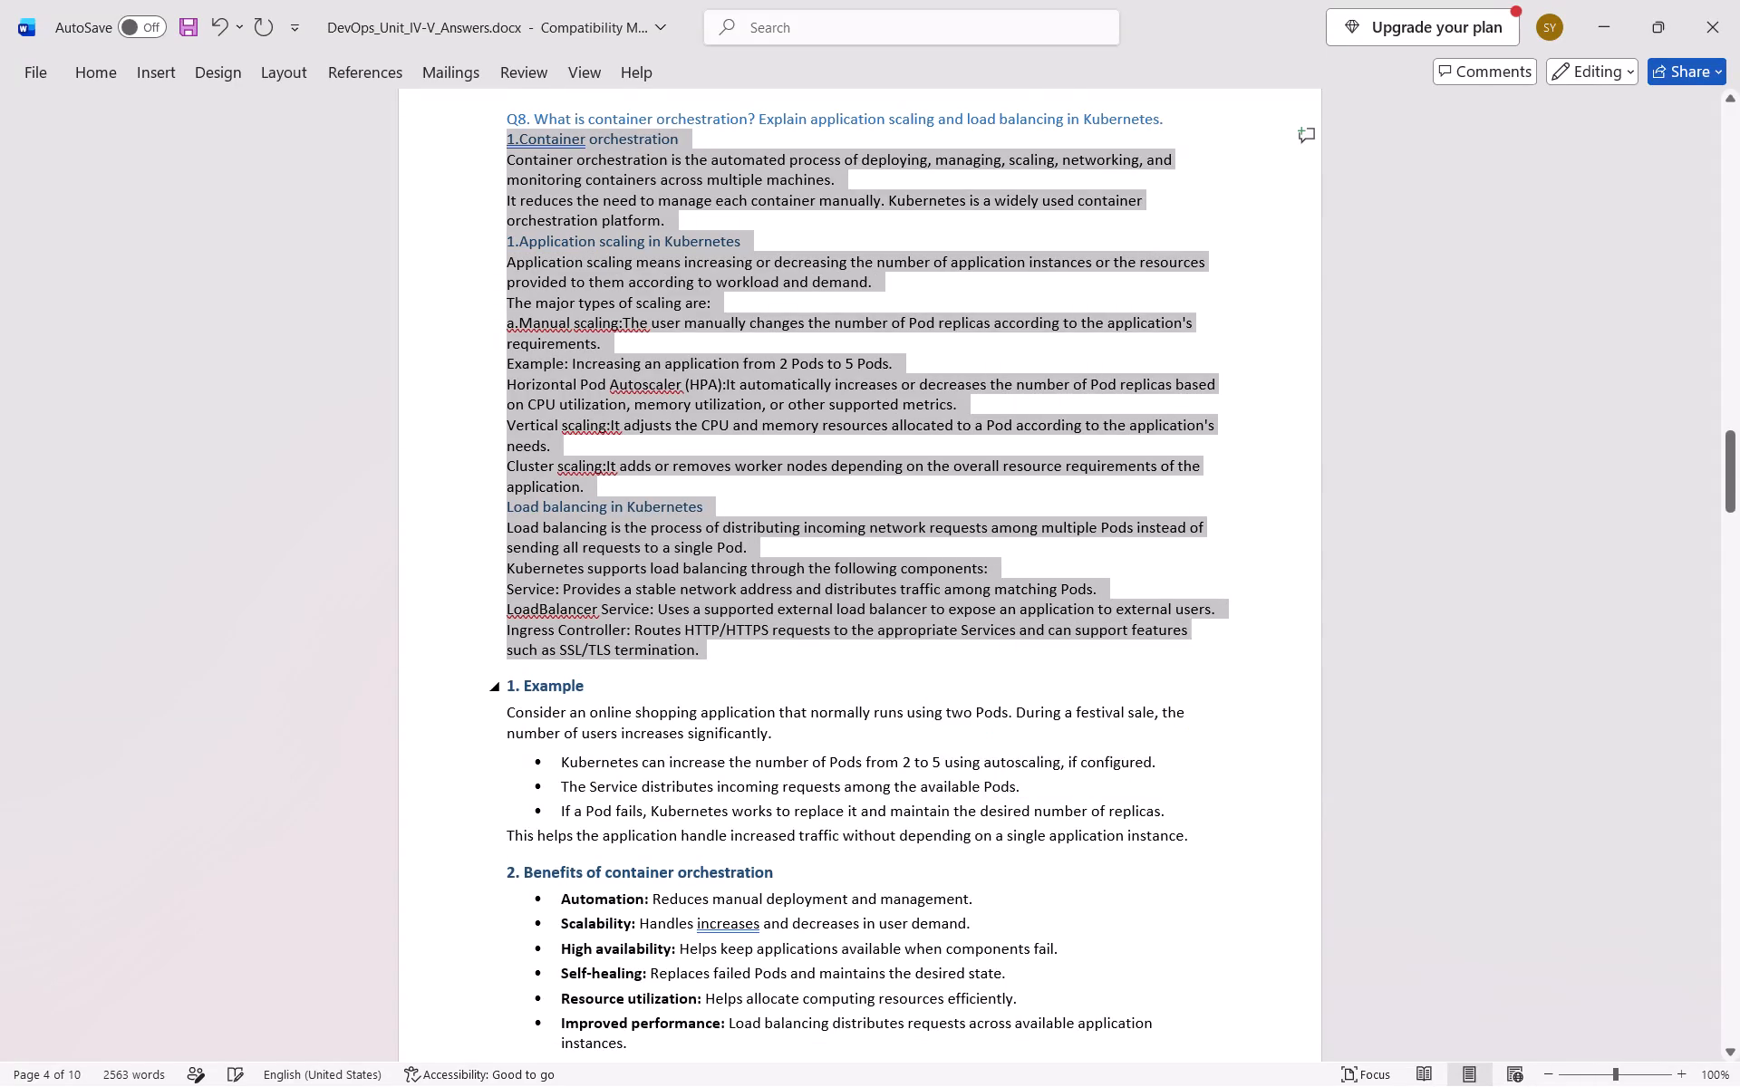
Make the "Load balancing in Kubernetes", "Application scaling in Kubernetes" and "Container orchestration" headings in Q8 bold.
scroll(715, 671, up, 1)
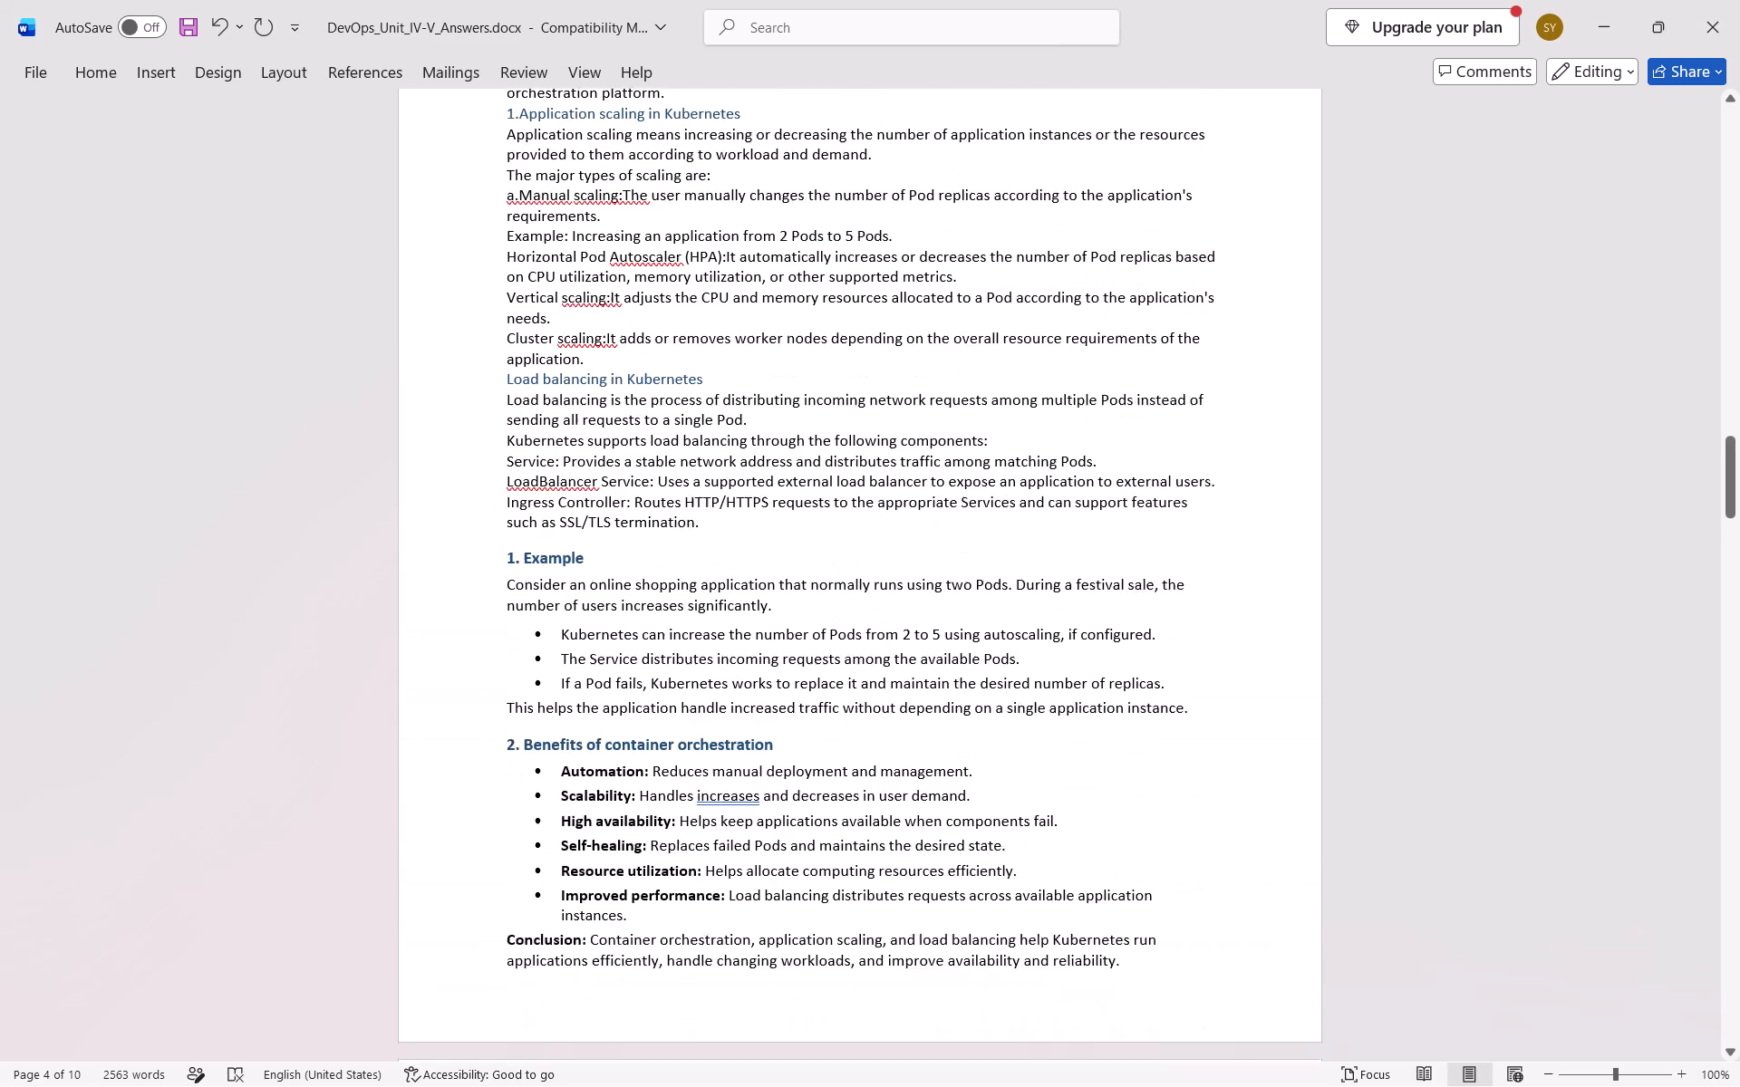
scroll(715, 671, up, 1)
scroll(628, 545, up, 1)
drag(720, 502, 571, 505)
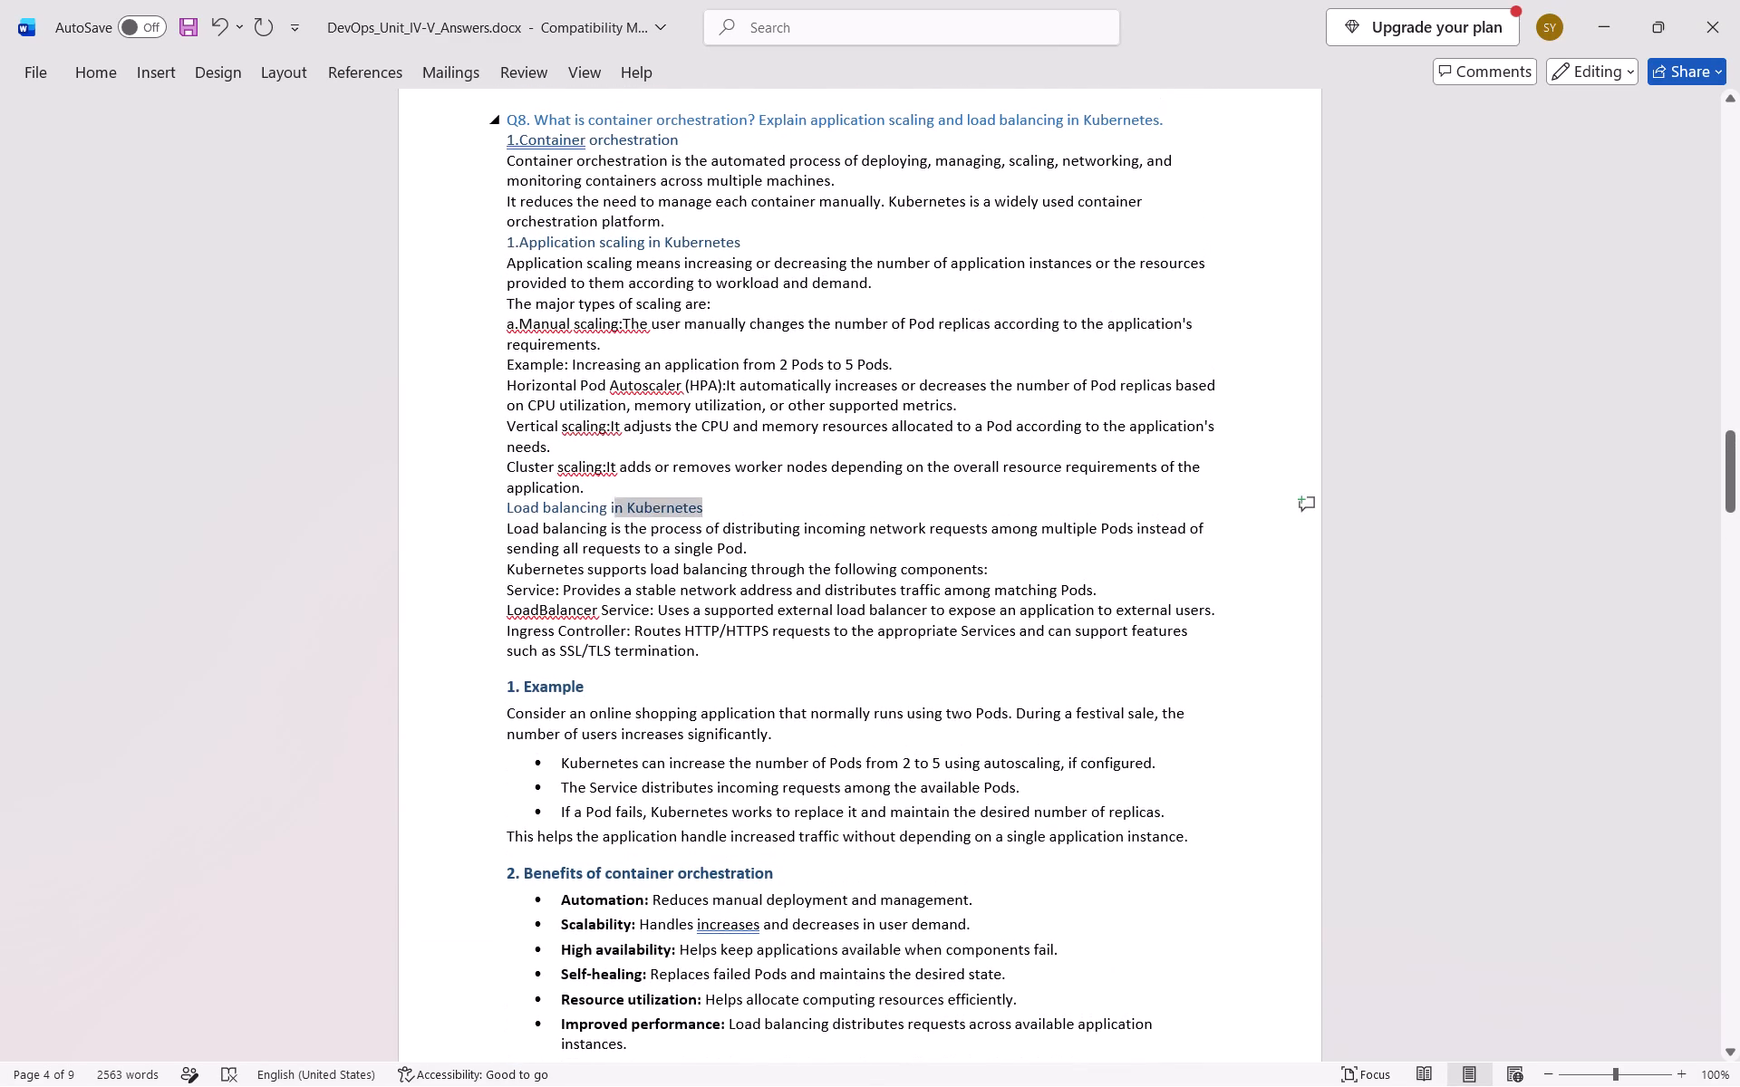
drag(571, 505, 493, 500)
key(ctrl+b)
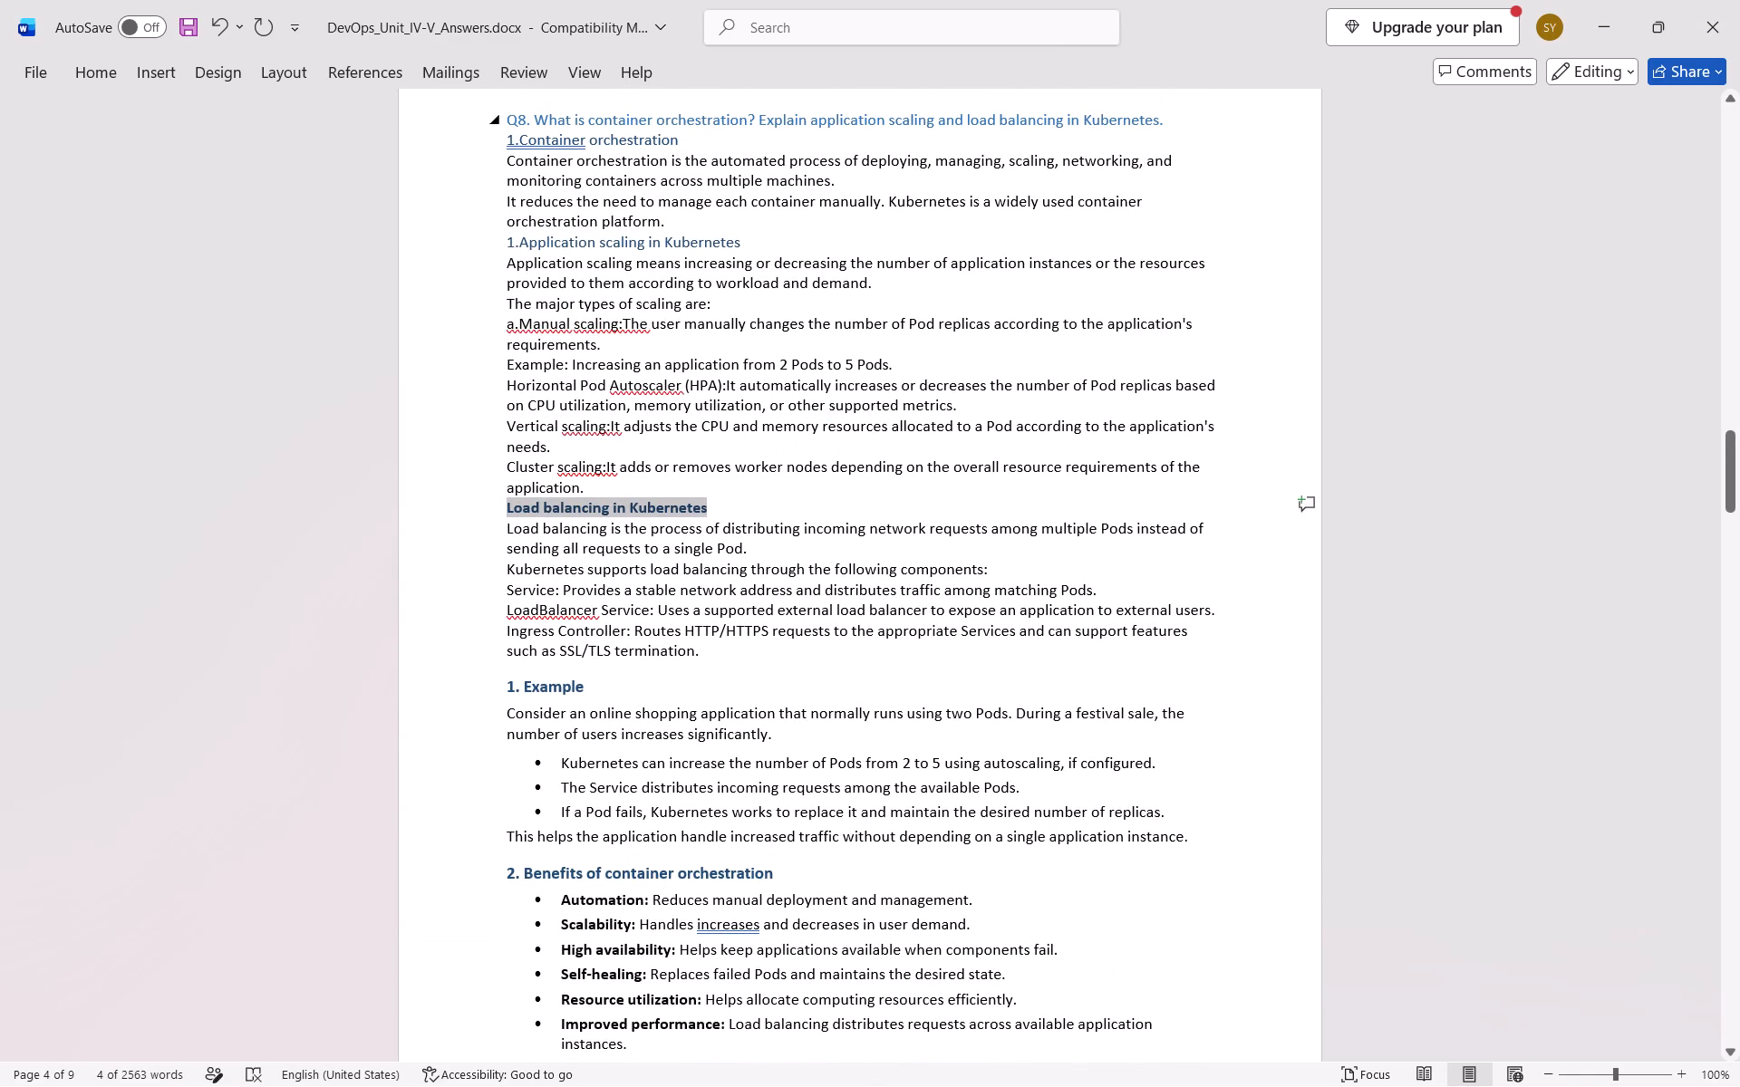
double_click(759, 236)
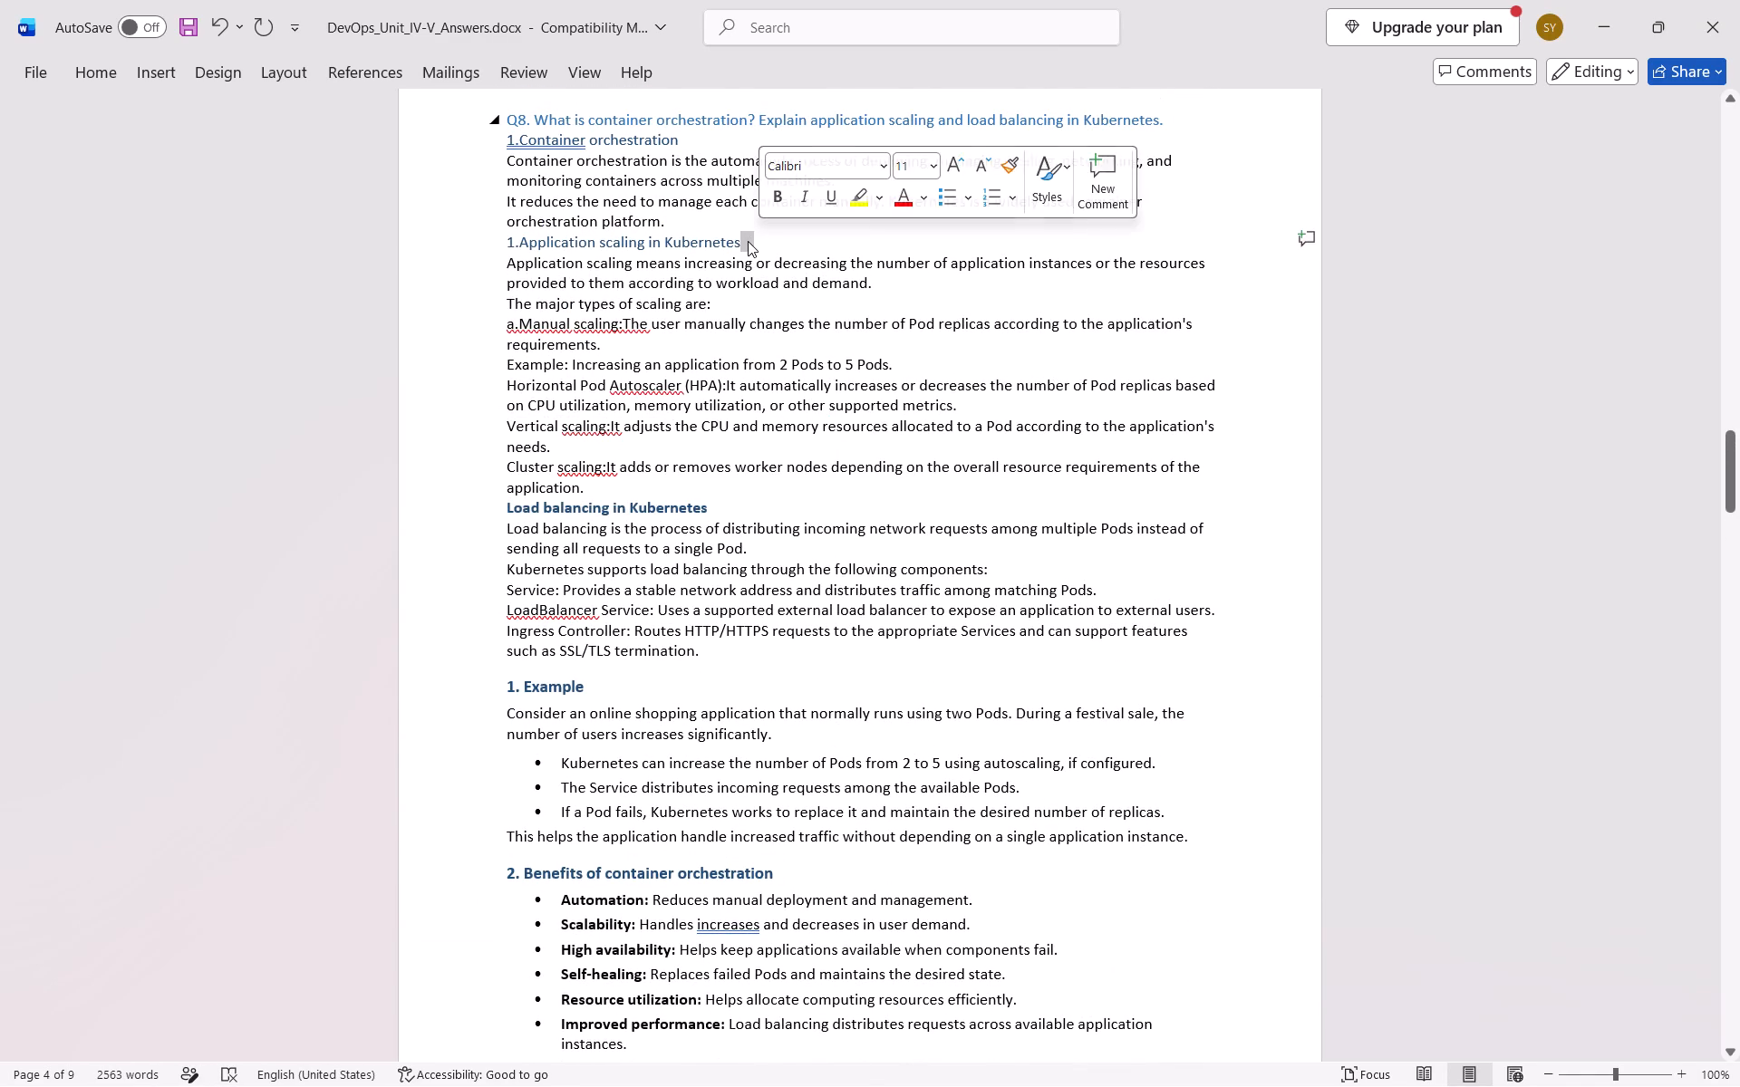
click(748, 241)
drag(748, 241, 534, 231)
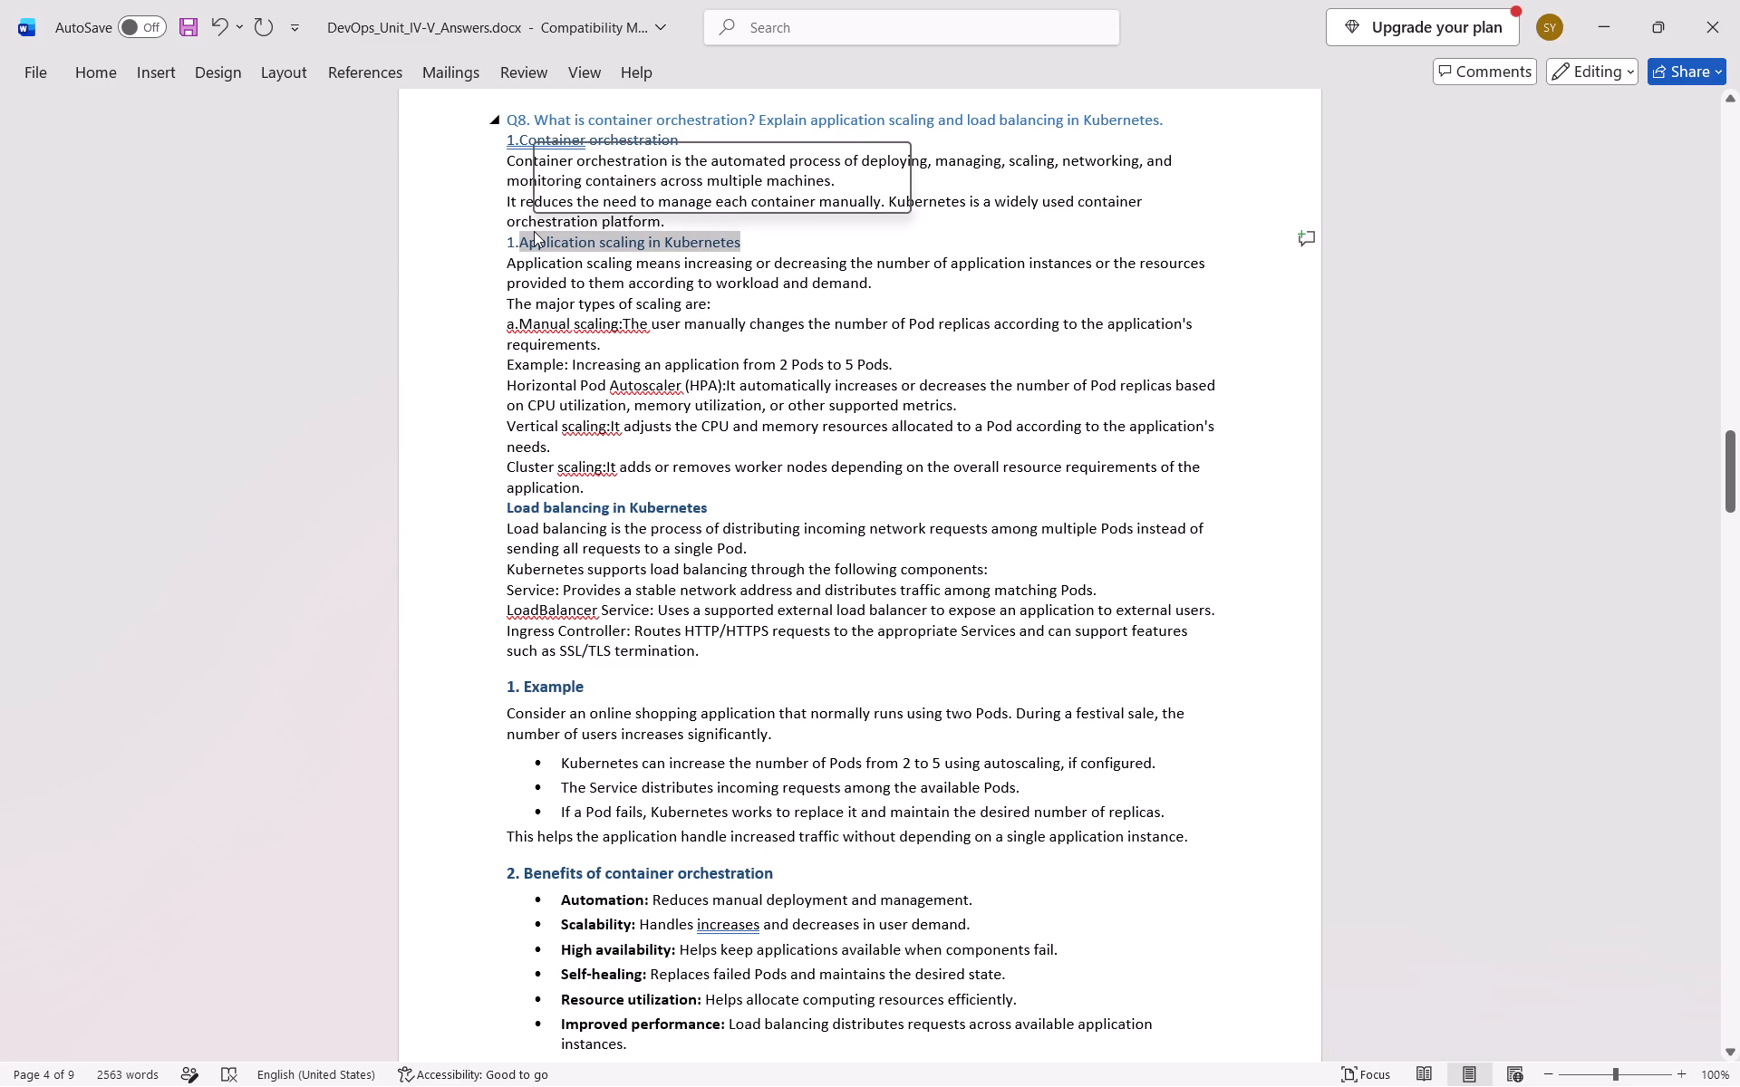
key(ctrl+b)
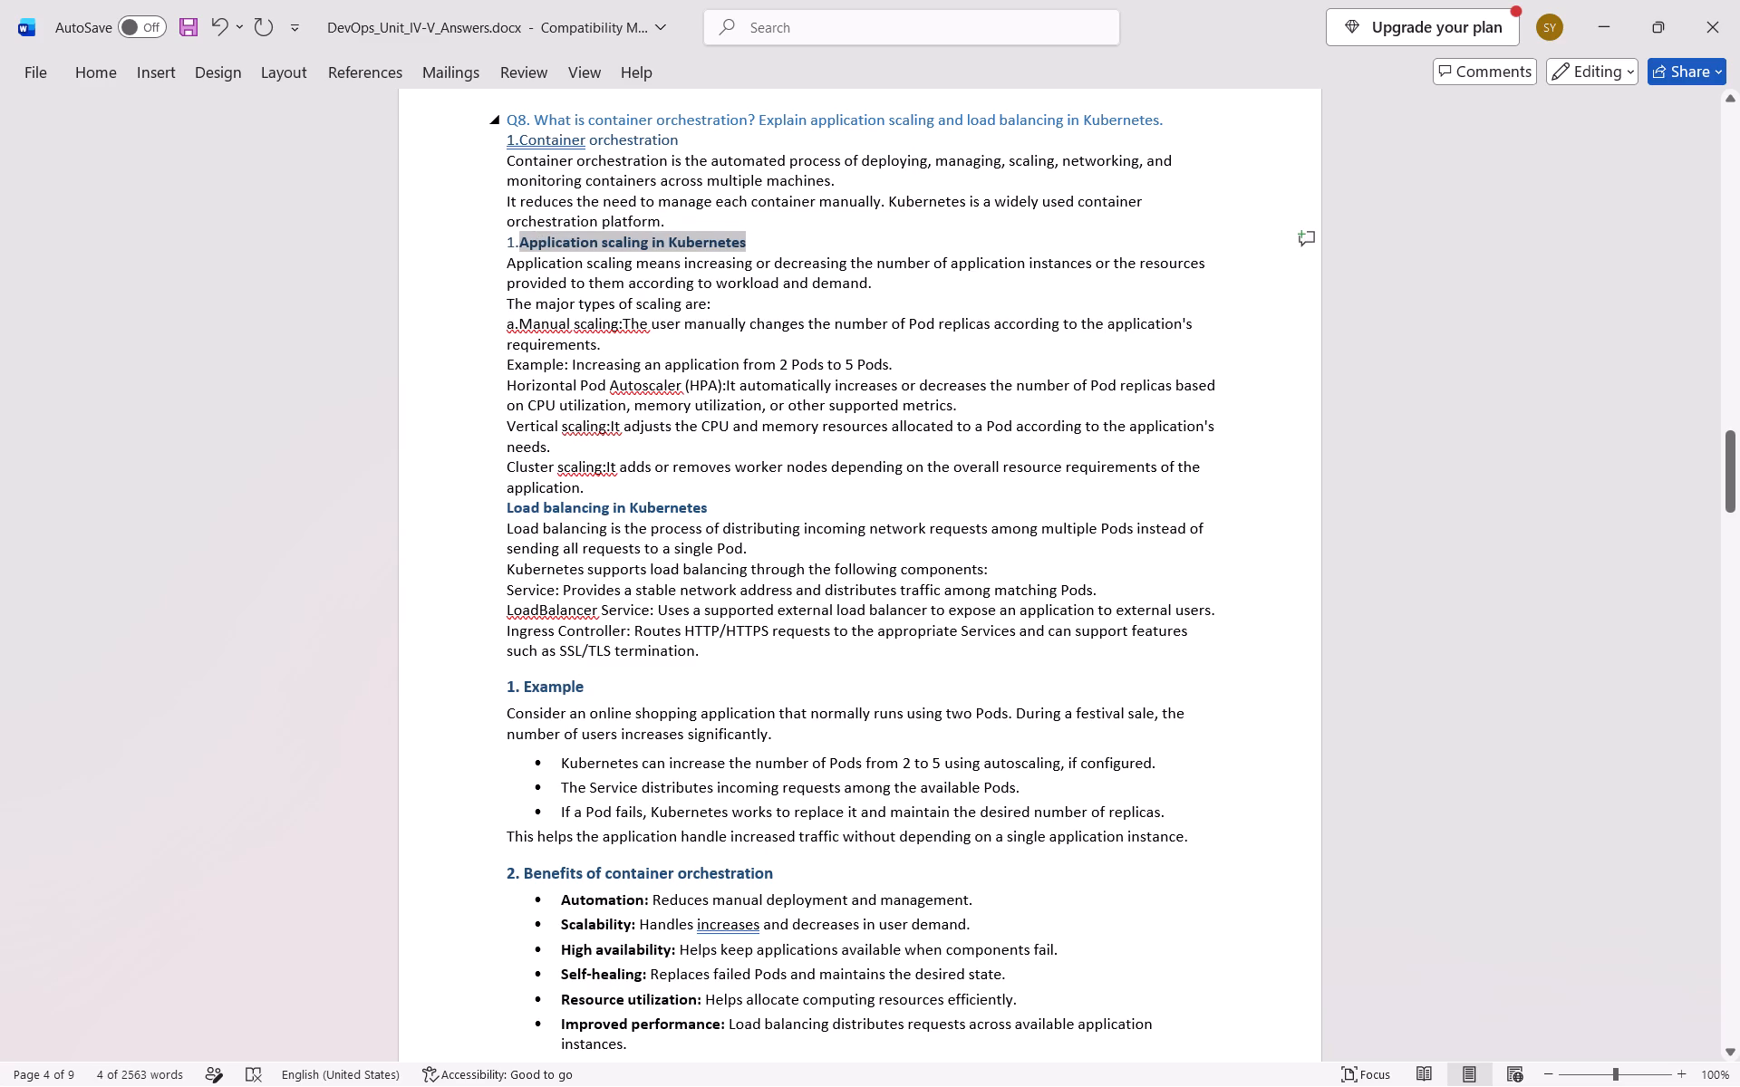
scroll(718, 293, up, 1)
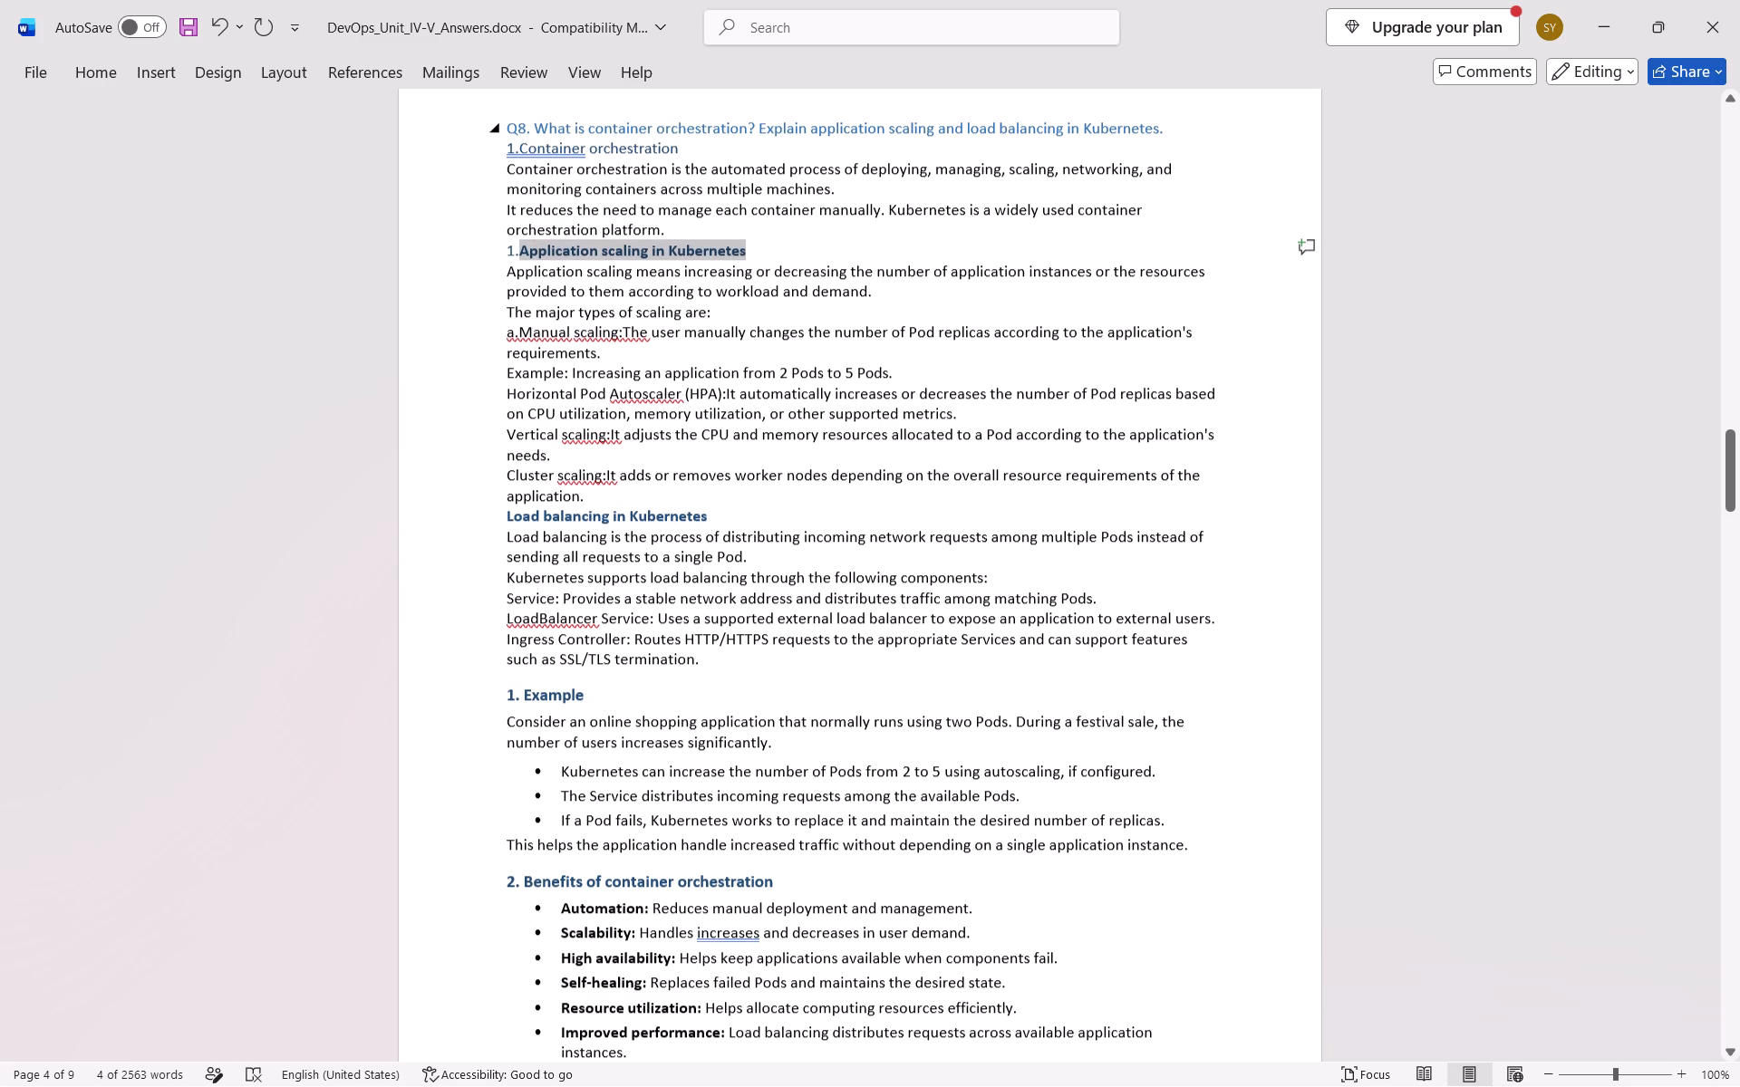
drag(701, 152, 504, 159)
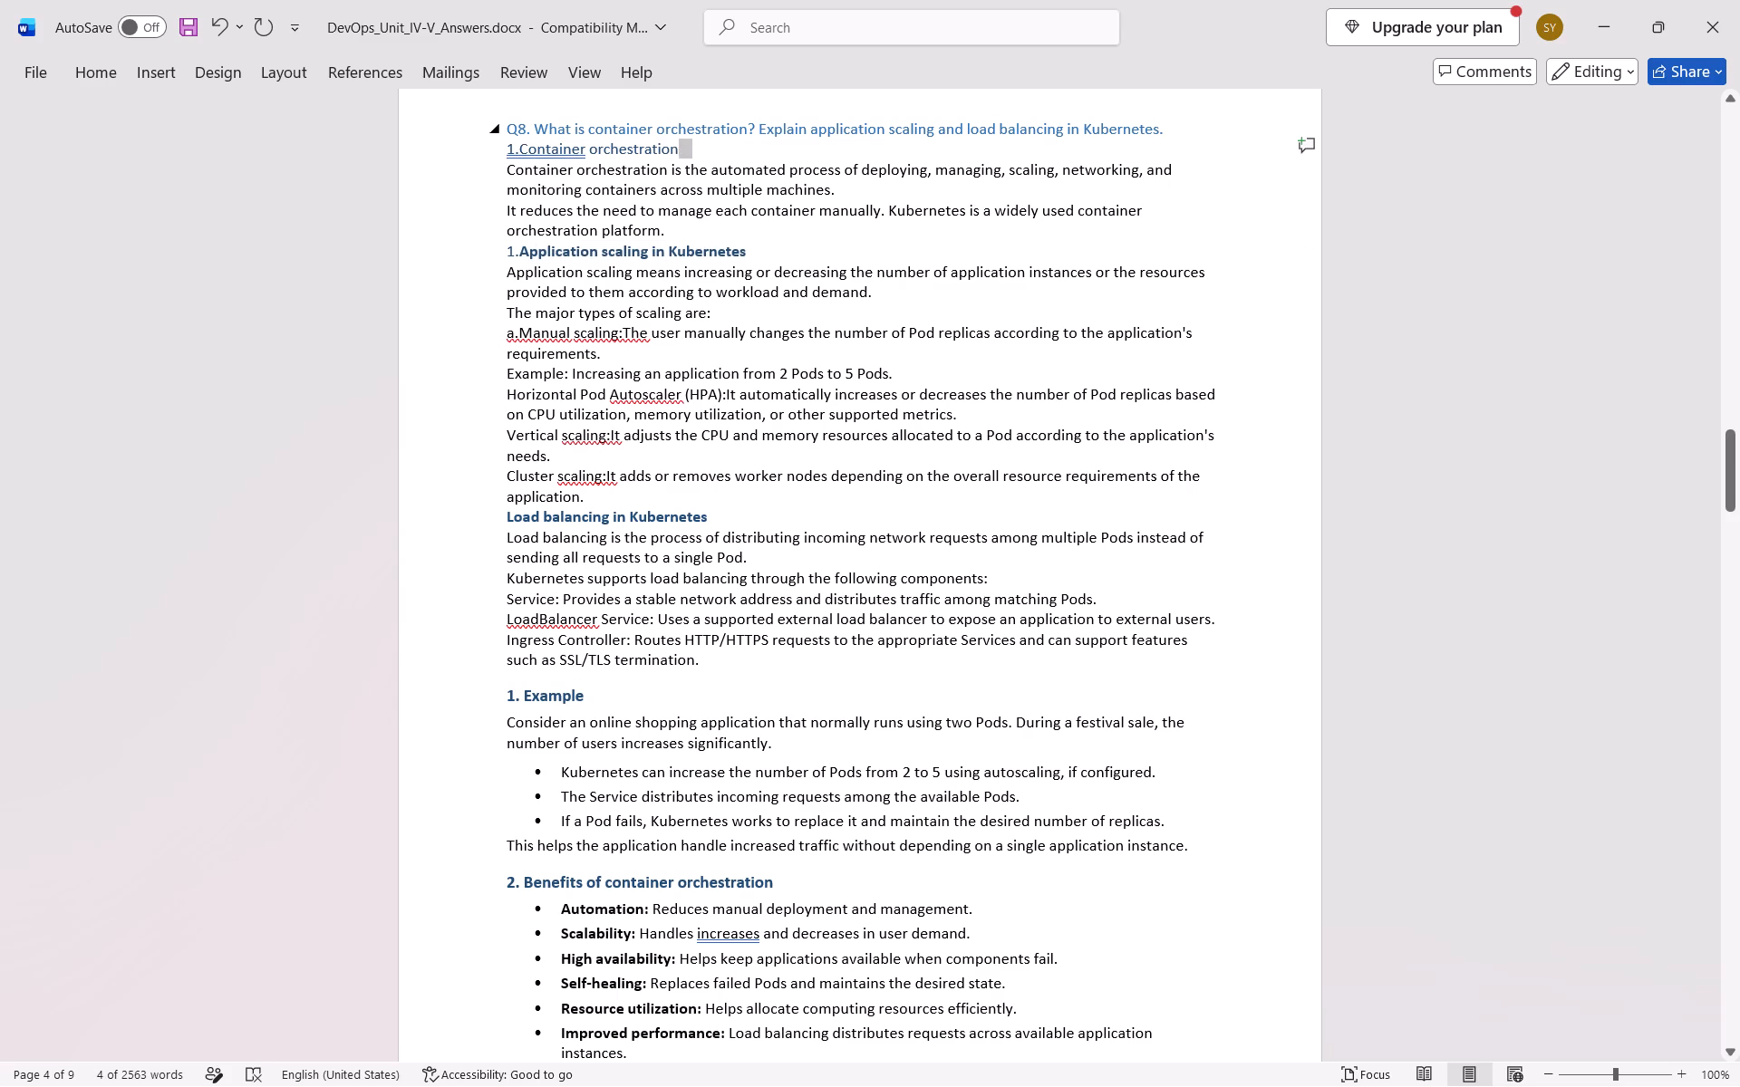
drag(504, 159, 504, 145)
key(ctrl+b)
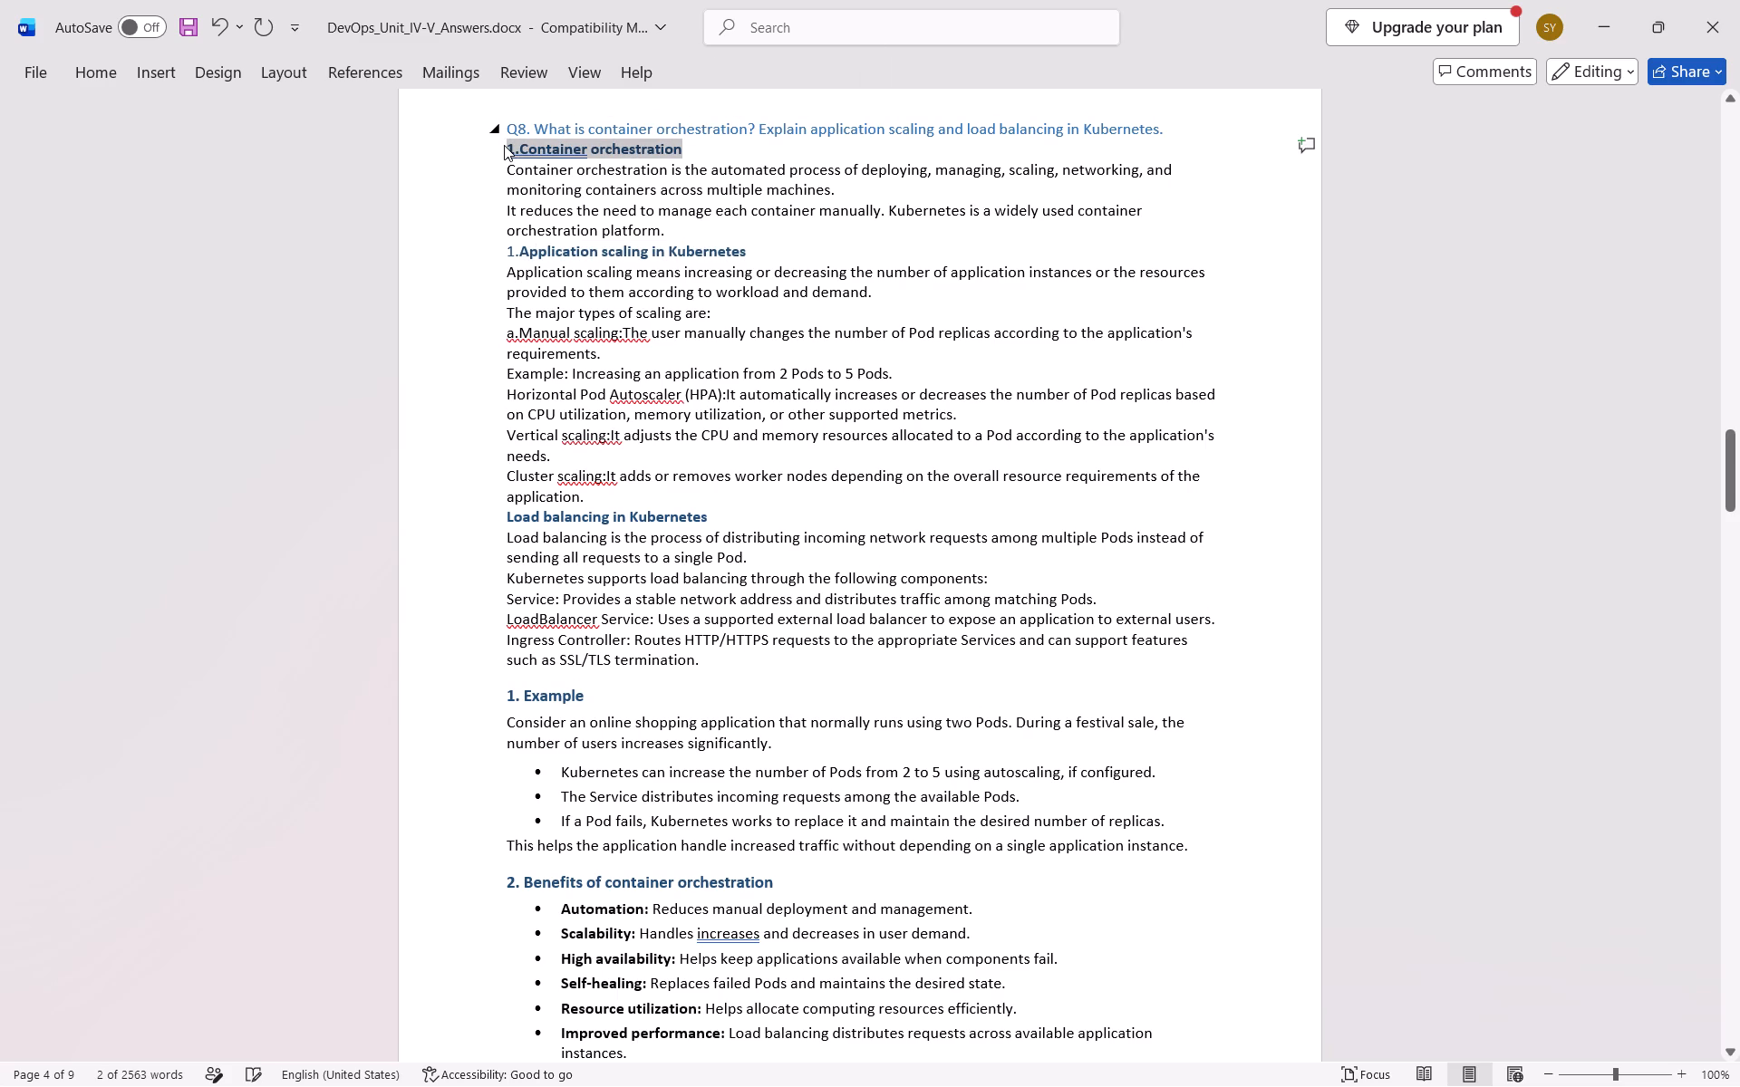
click(520, 251)
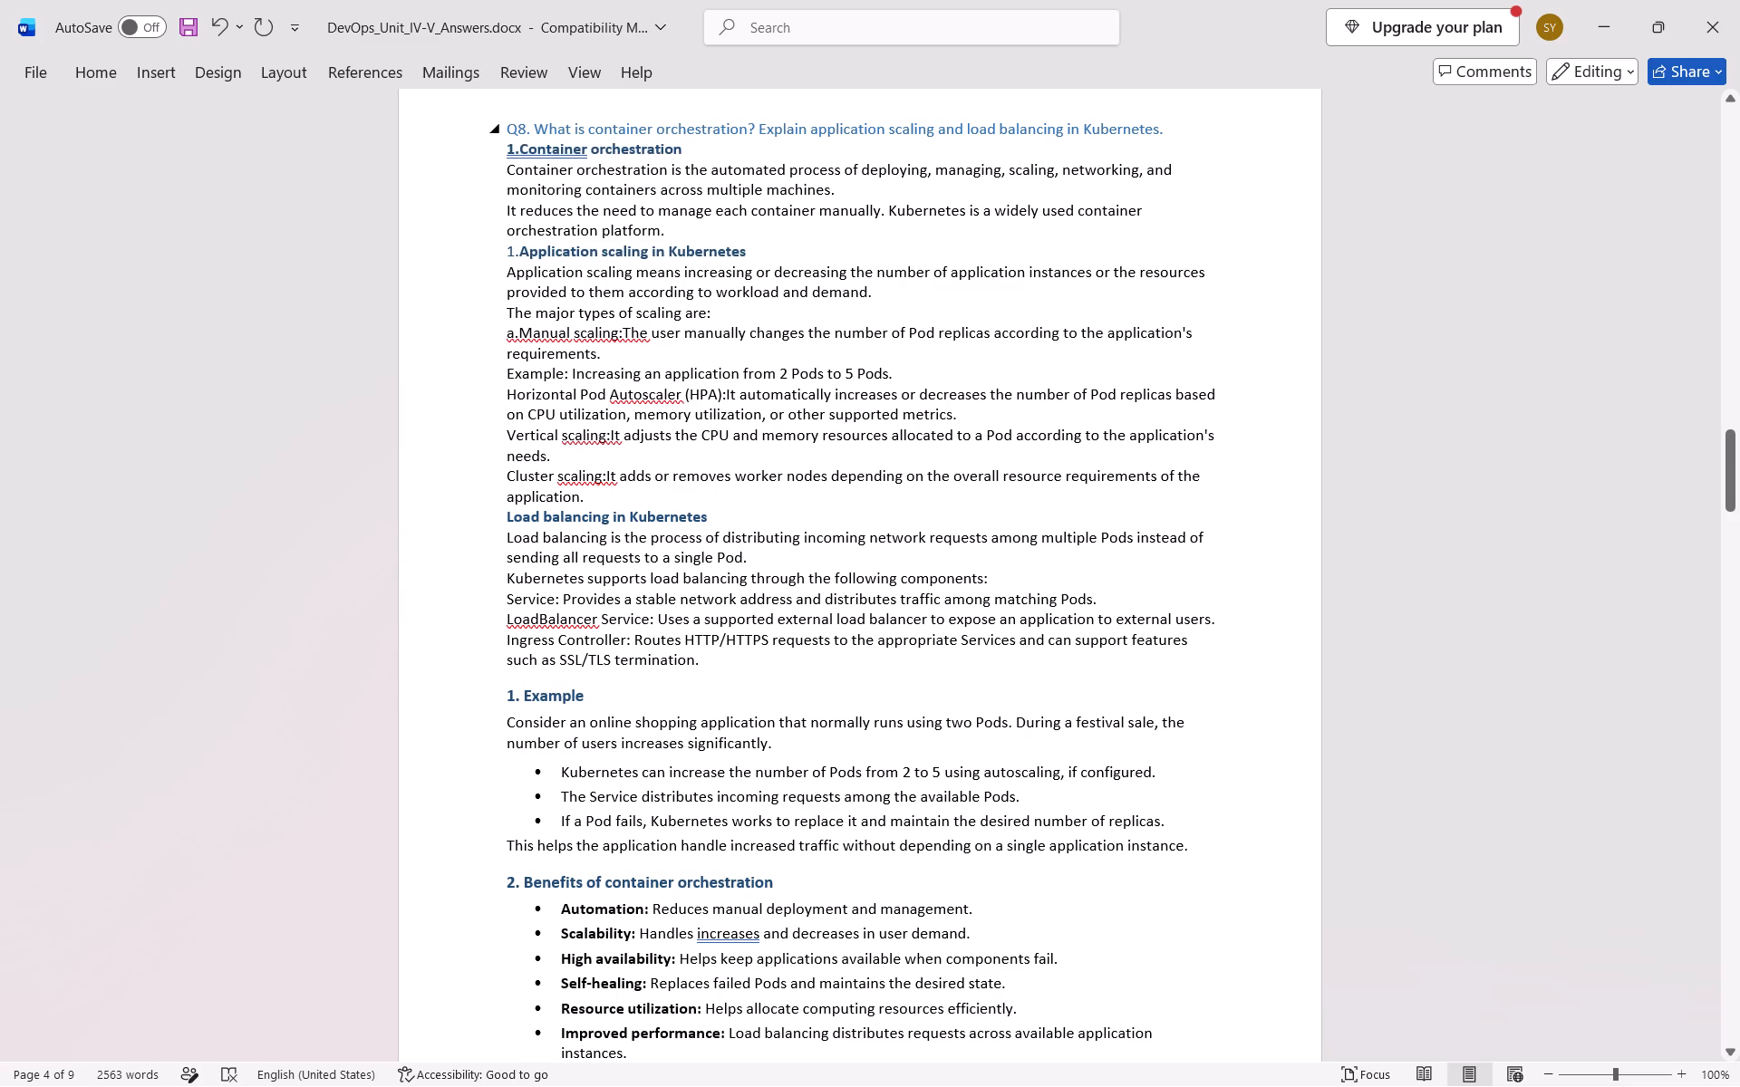
Remove the automatic numbers from the "Example" and "Benefits of container orchestration" headings in Q8.
scroll(663, 343, down, 1)
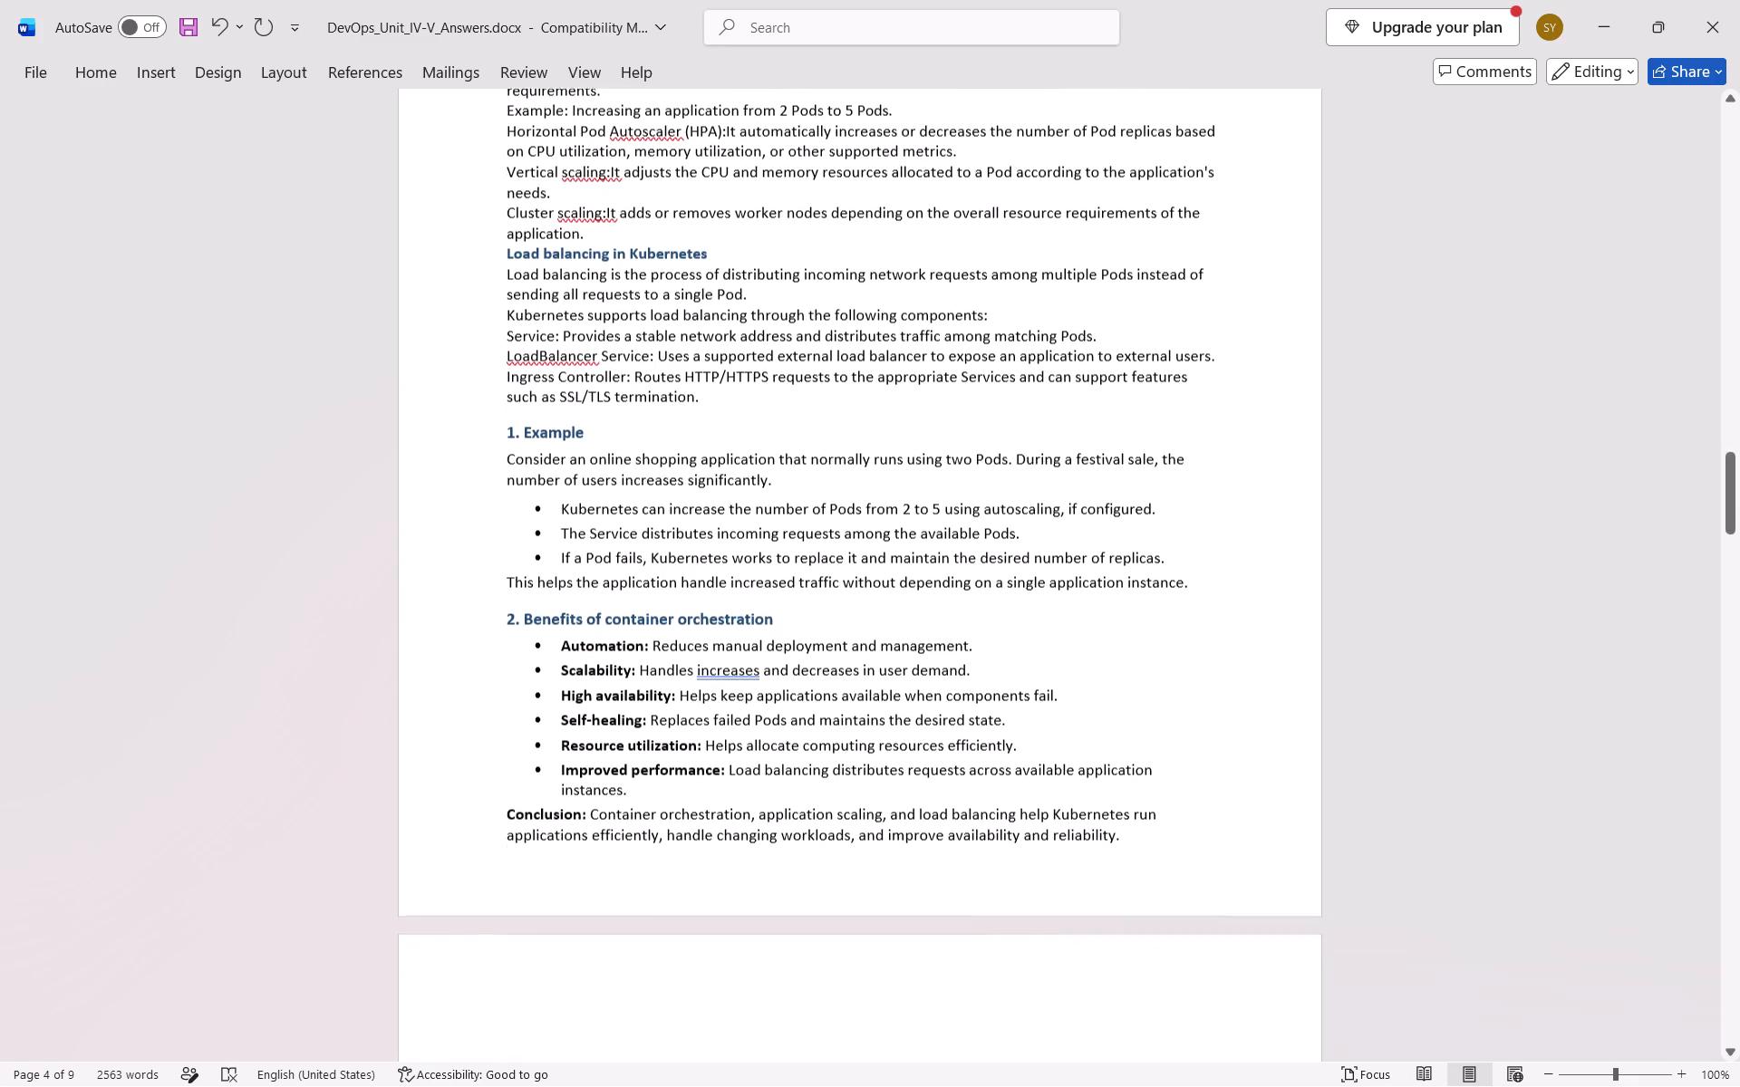
scroll(663, 343, down, 1)
click(523, 384)
key(BackSpace)
key(BackSpace)
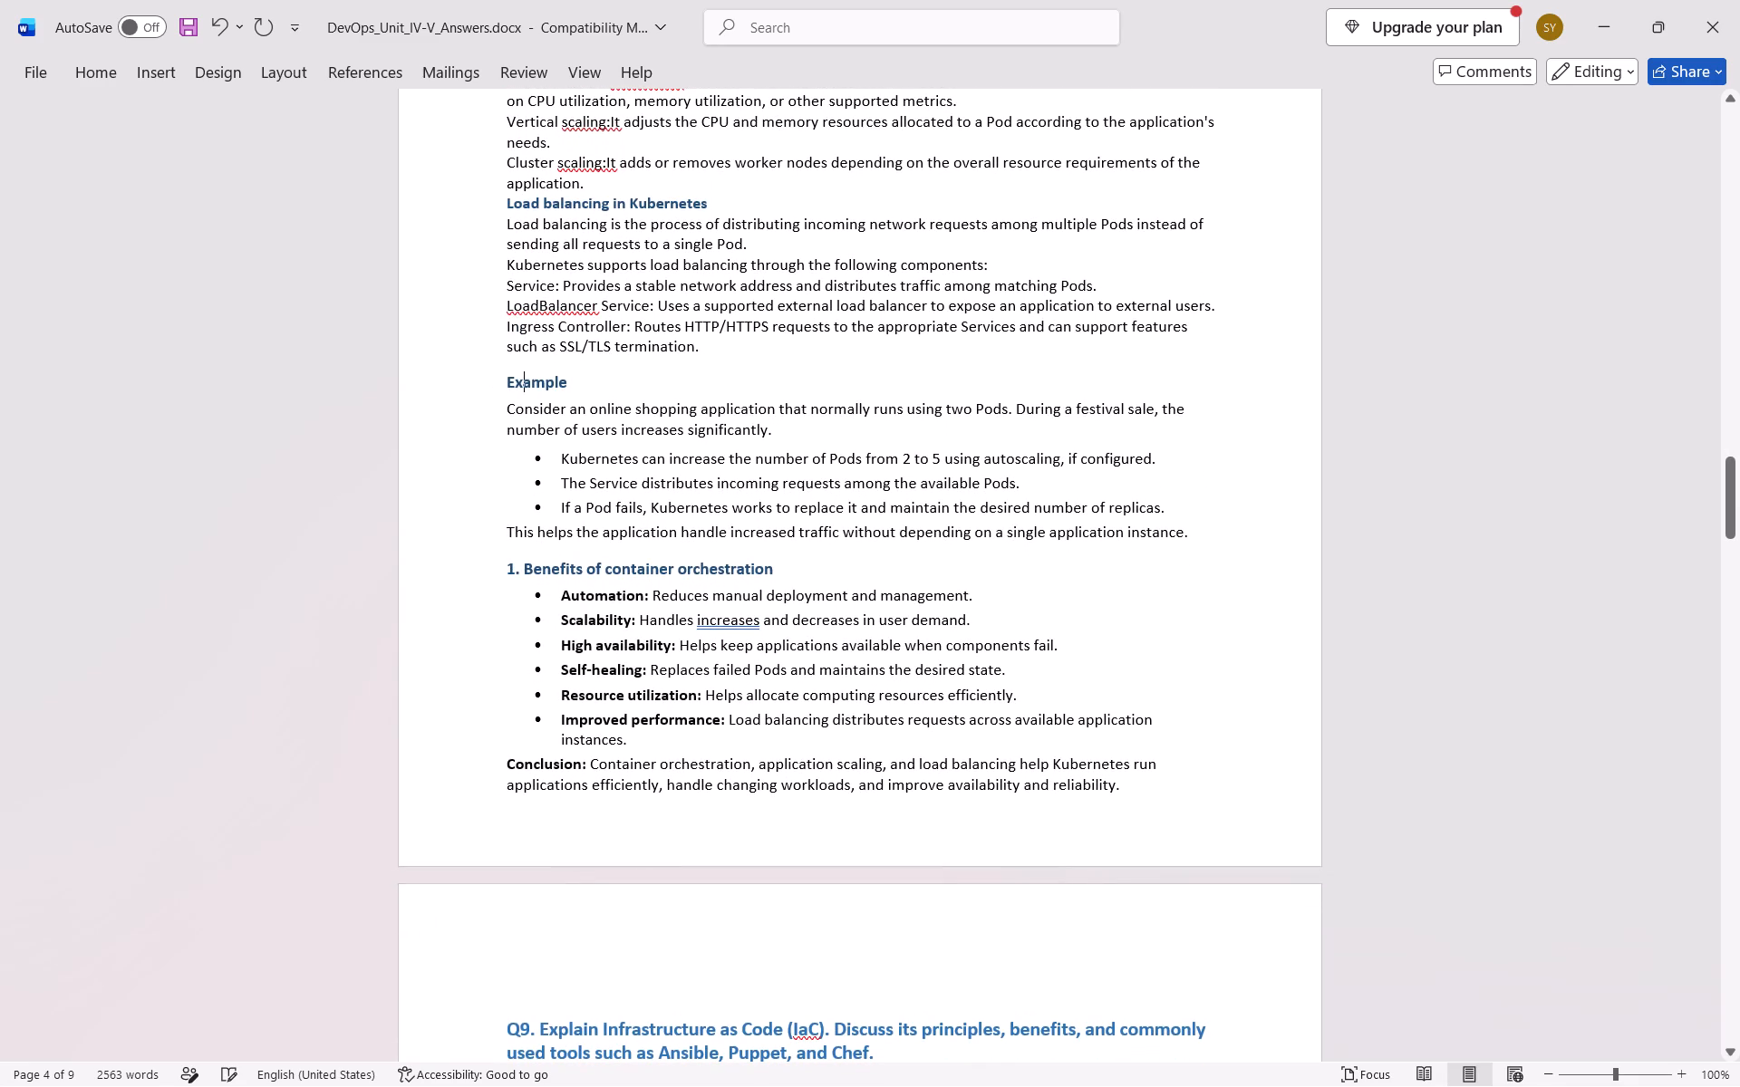
click(525, 568)
key(BackSpace)
key(BackSpace)
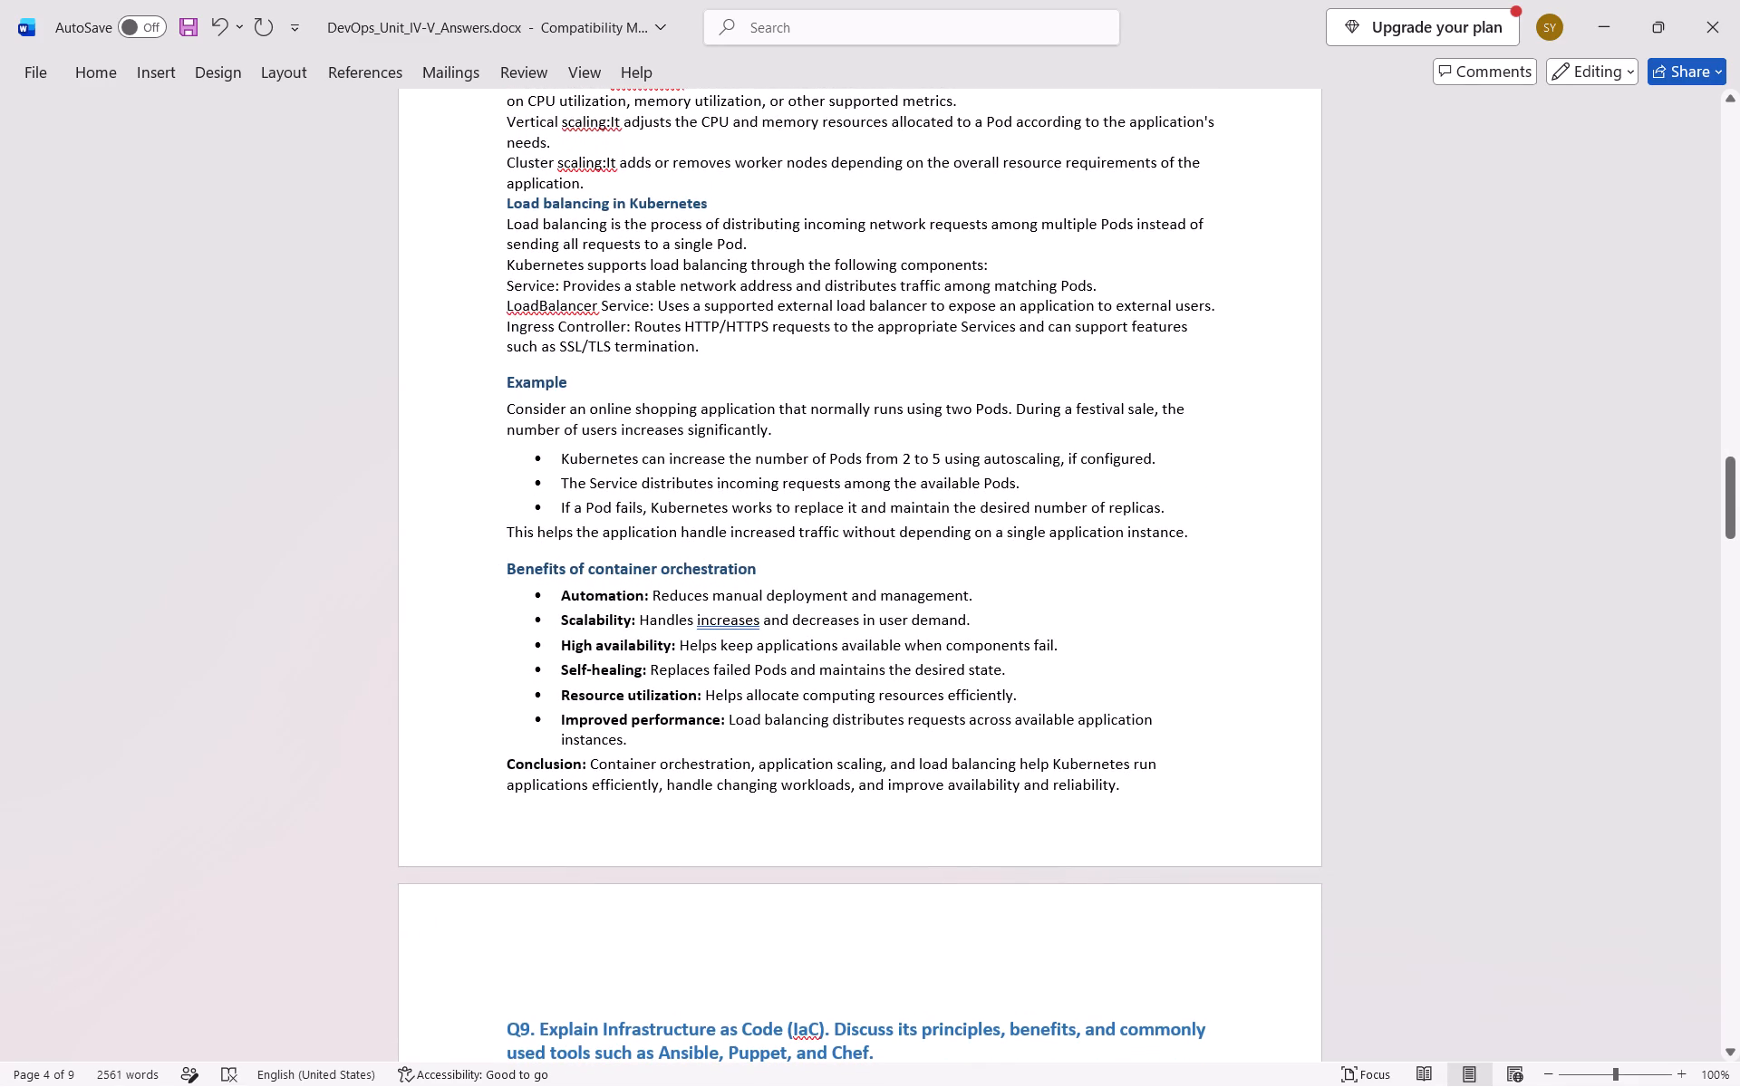
Move the IaC principles, benefits, tools table and conclusion up onto the Q9 page, after a line break below the introductory text.
scroll(711, 650, down, 4)
click(591, 514)
scroll(591, 514, down, 1)
key(BackSpace)
scroll(591, 514, down, 5)
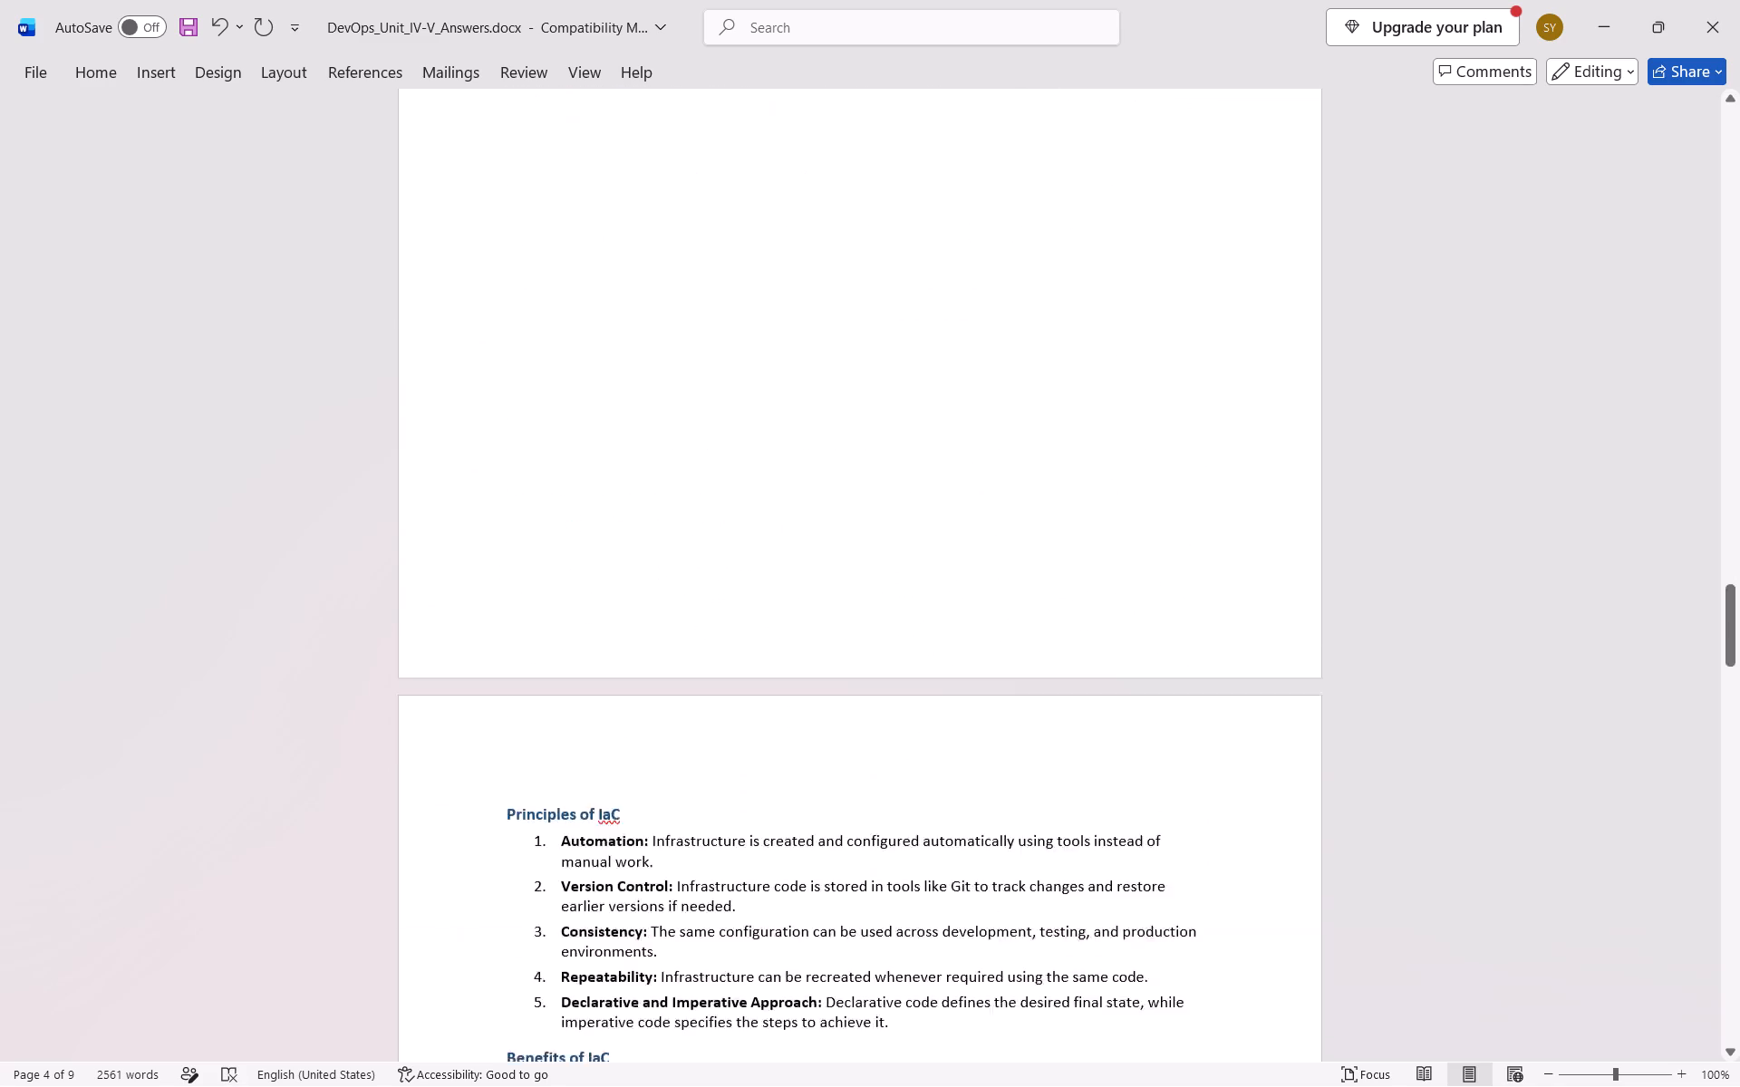
scroll(591, 514, down, 1)
scroll(446, 409, up, 2)
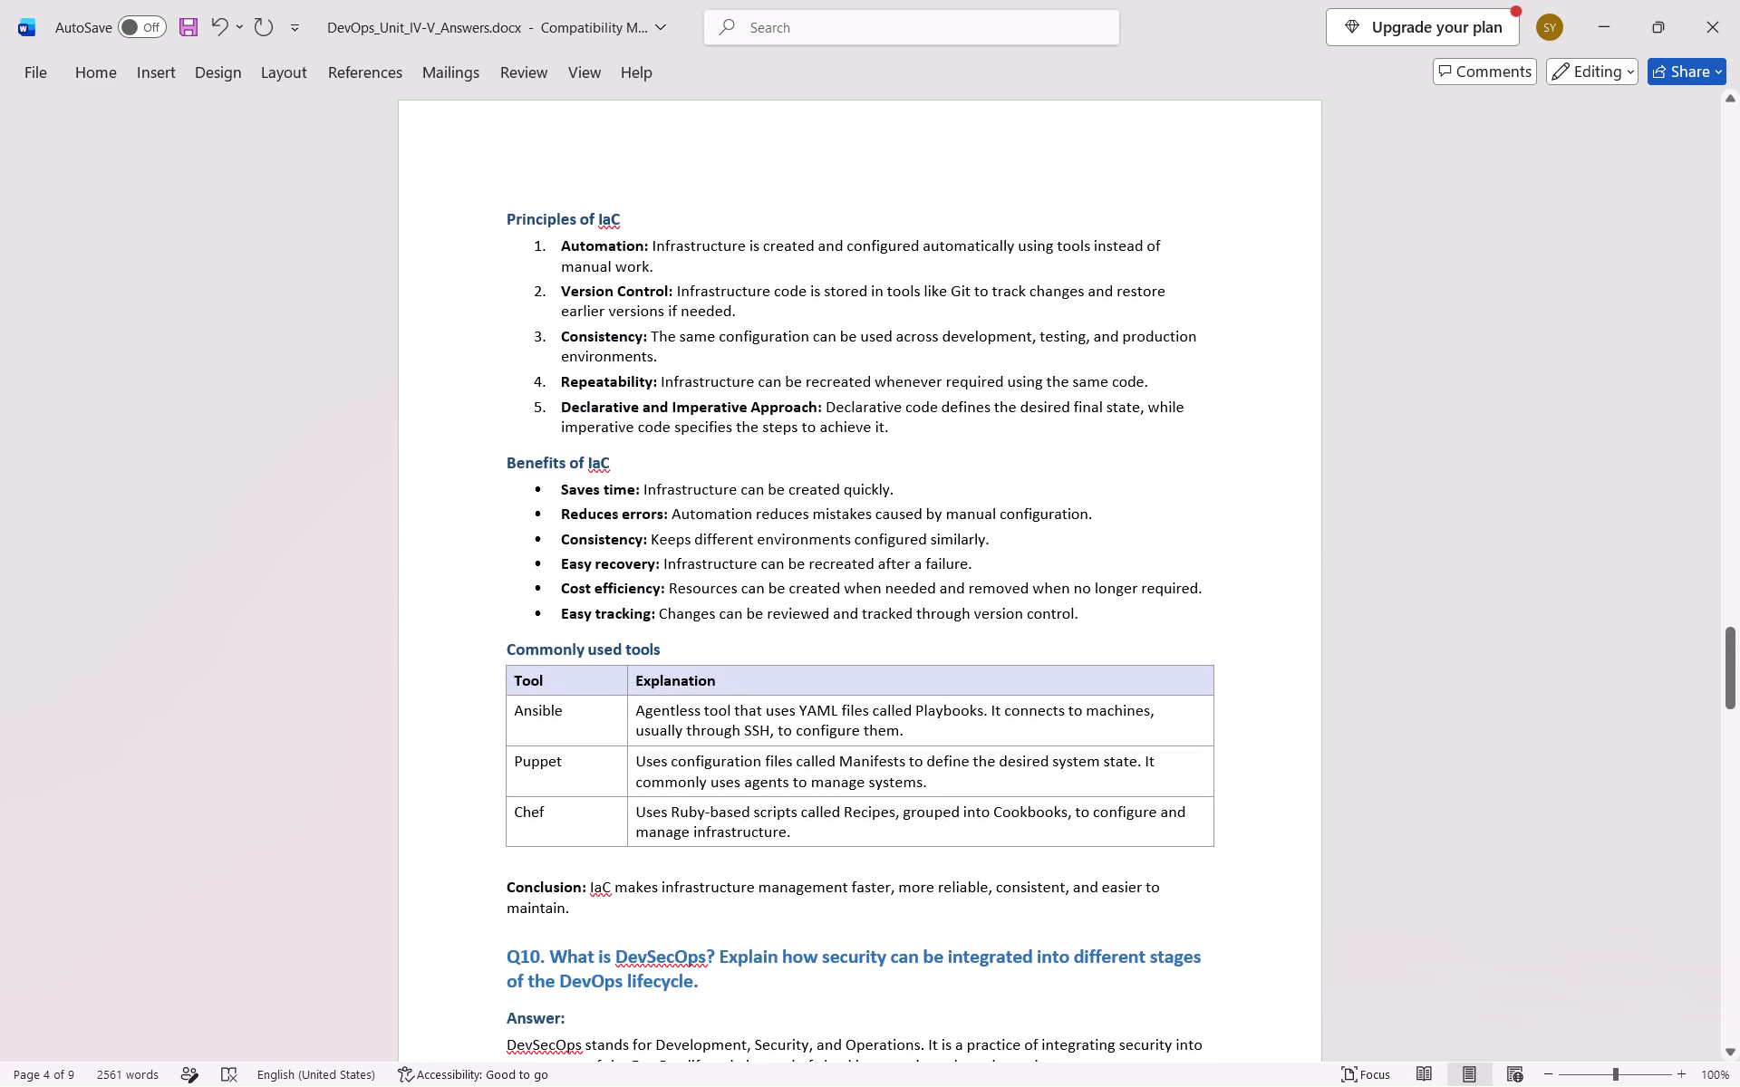
drag(507, 216, 689, 888)
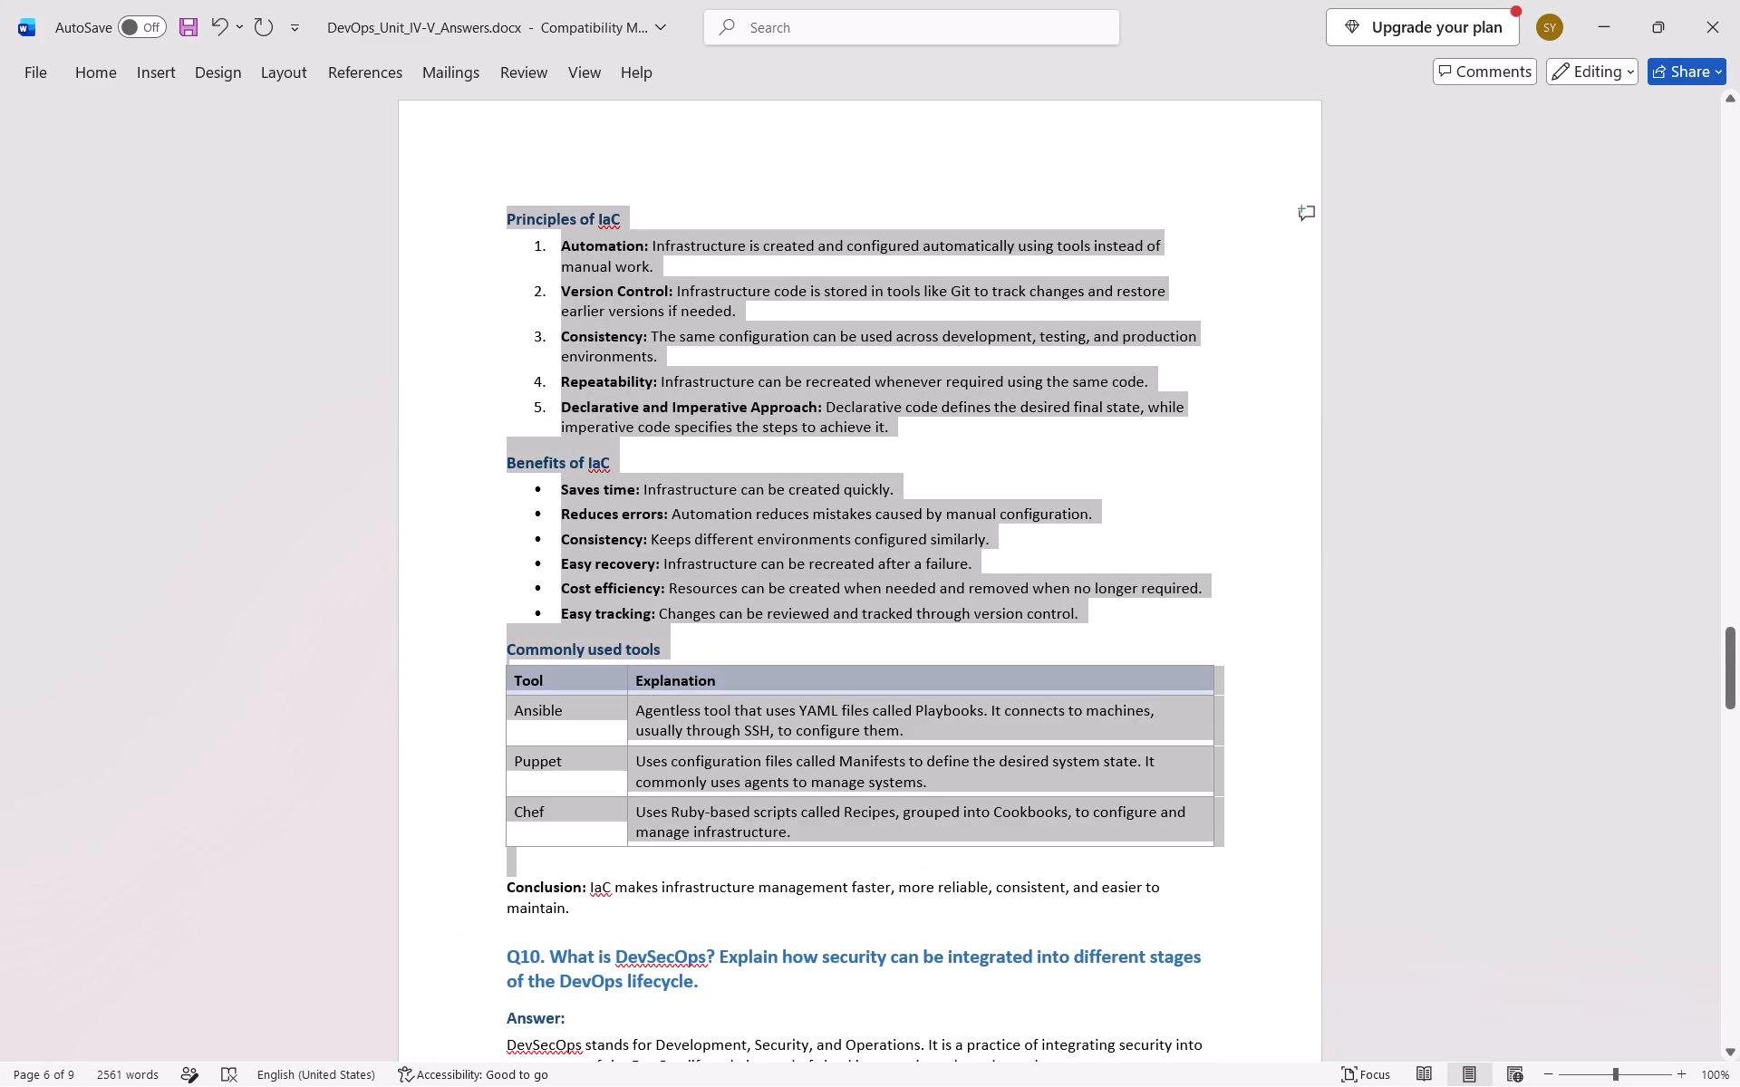
drag(689, 888, 672, 913)
key(ctrl+x)
scroll(672, 913, up, 1)
key(BackSpace)
scroll(672, 913, up, 1)
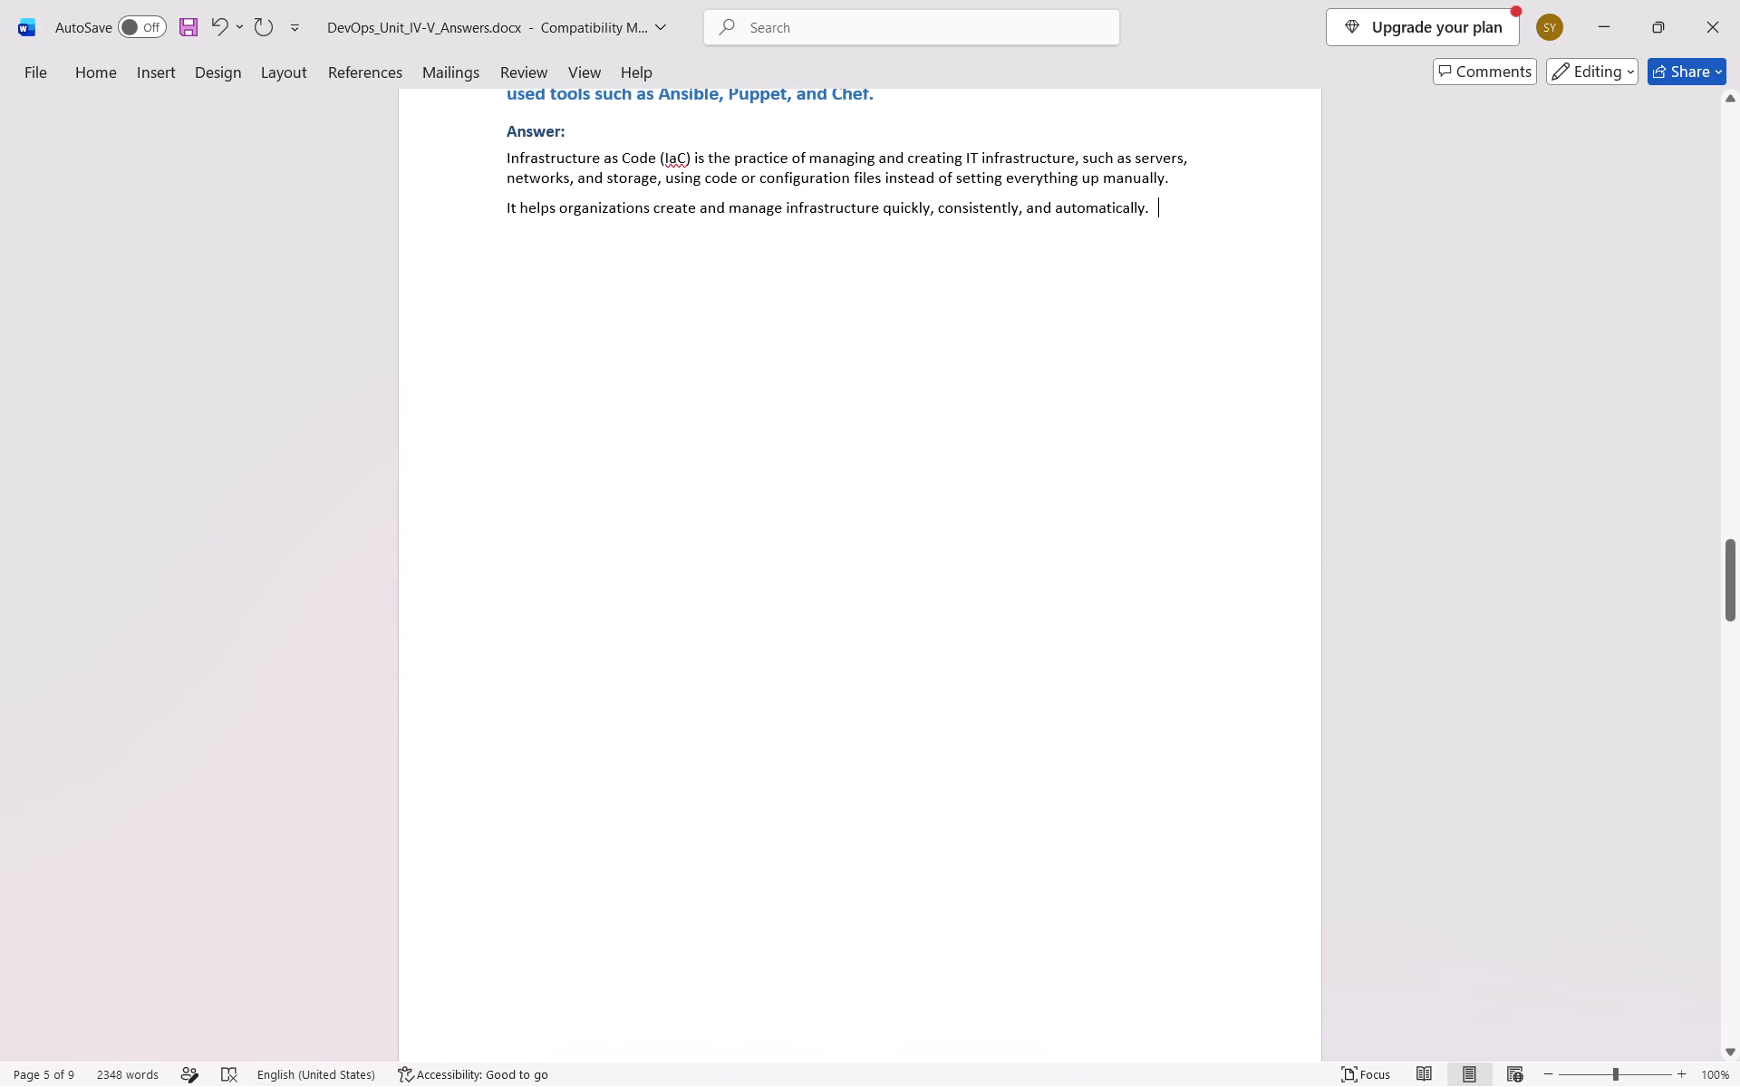
key(shift+Return)
key(ctrl+v)
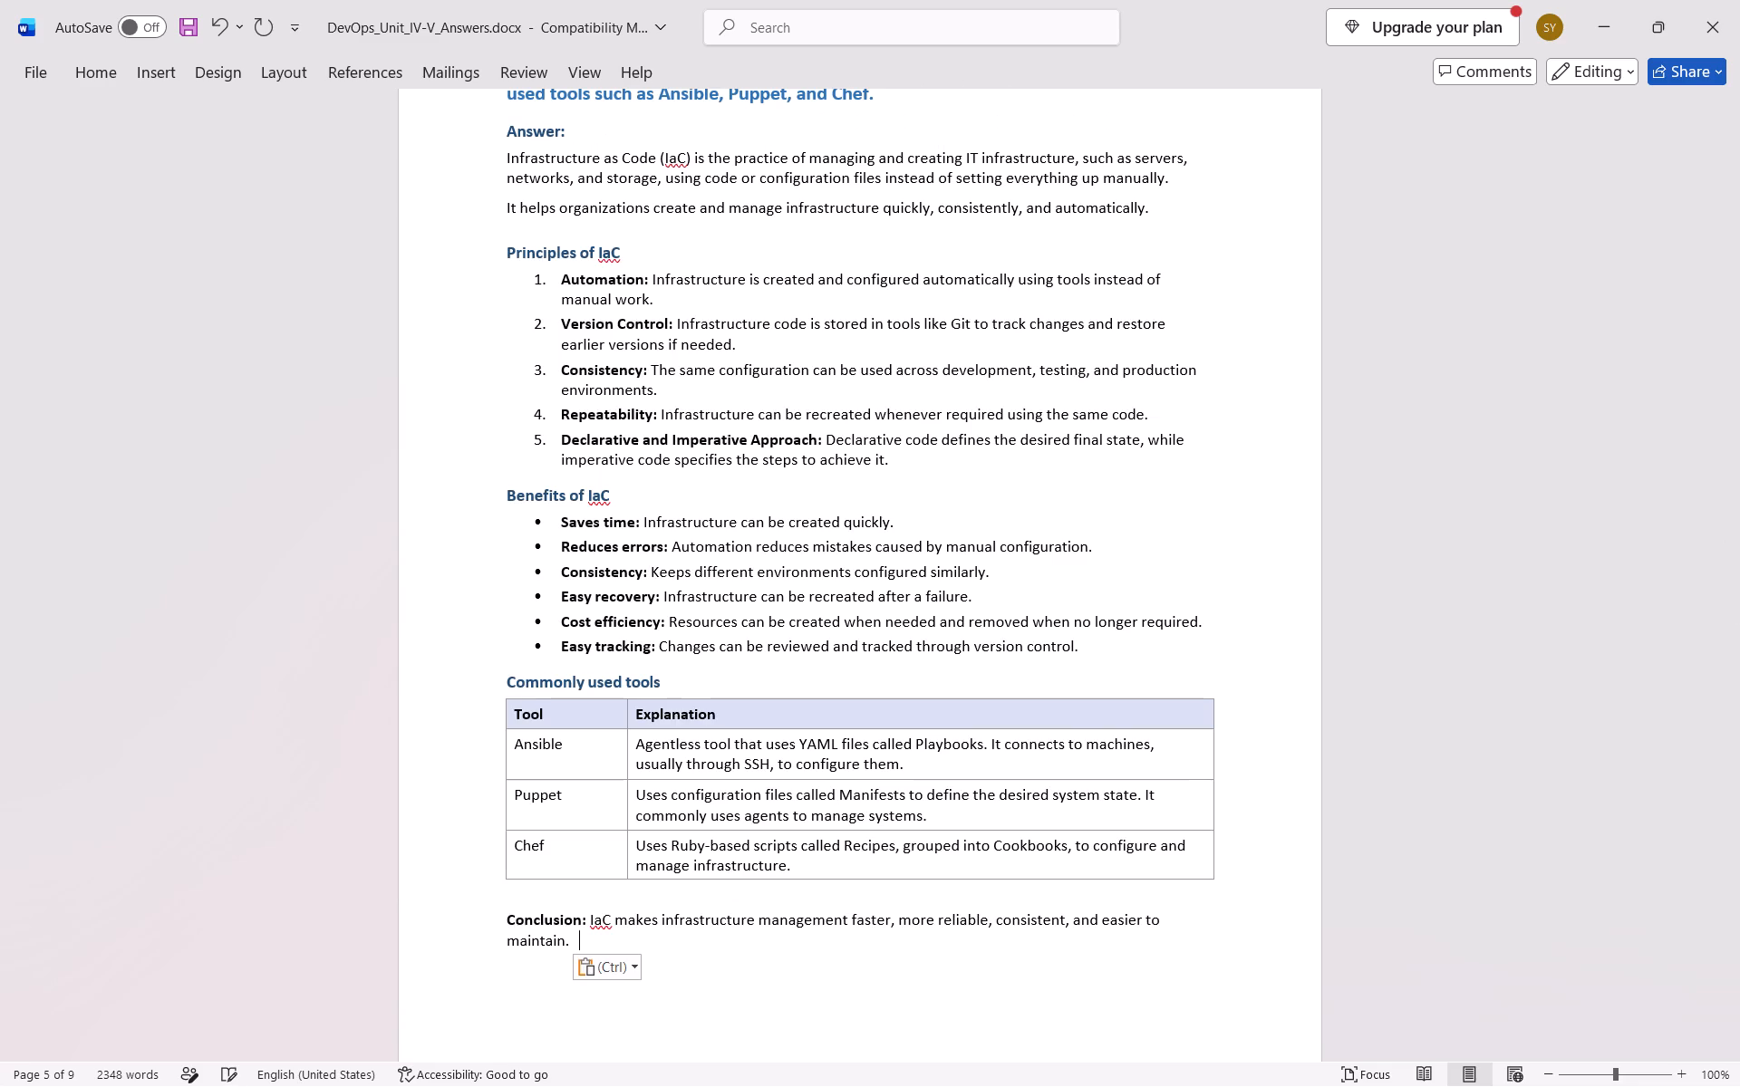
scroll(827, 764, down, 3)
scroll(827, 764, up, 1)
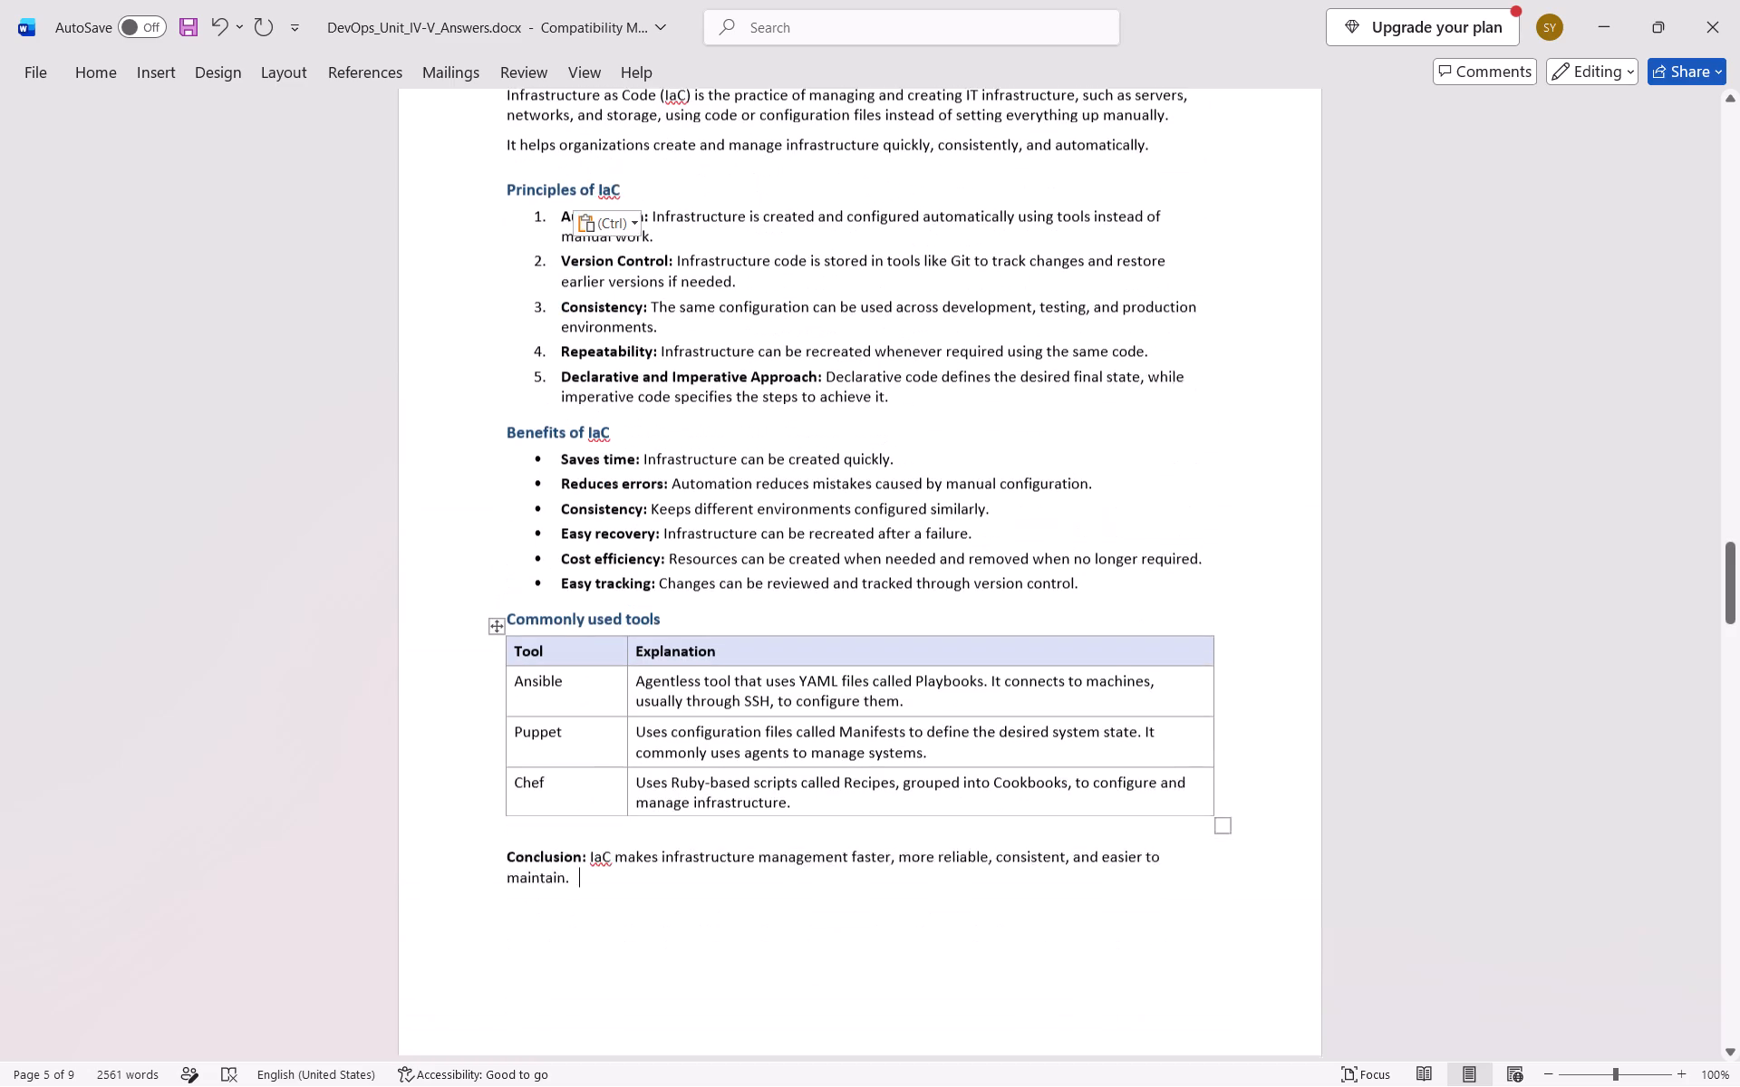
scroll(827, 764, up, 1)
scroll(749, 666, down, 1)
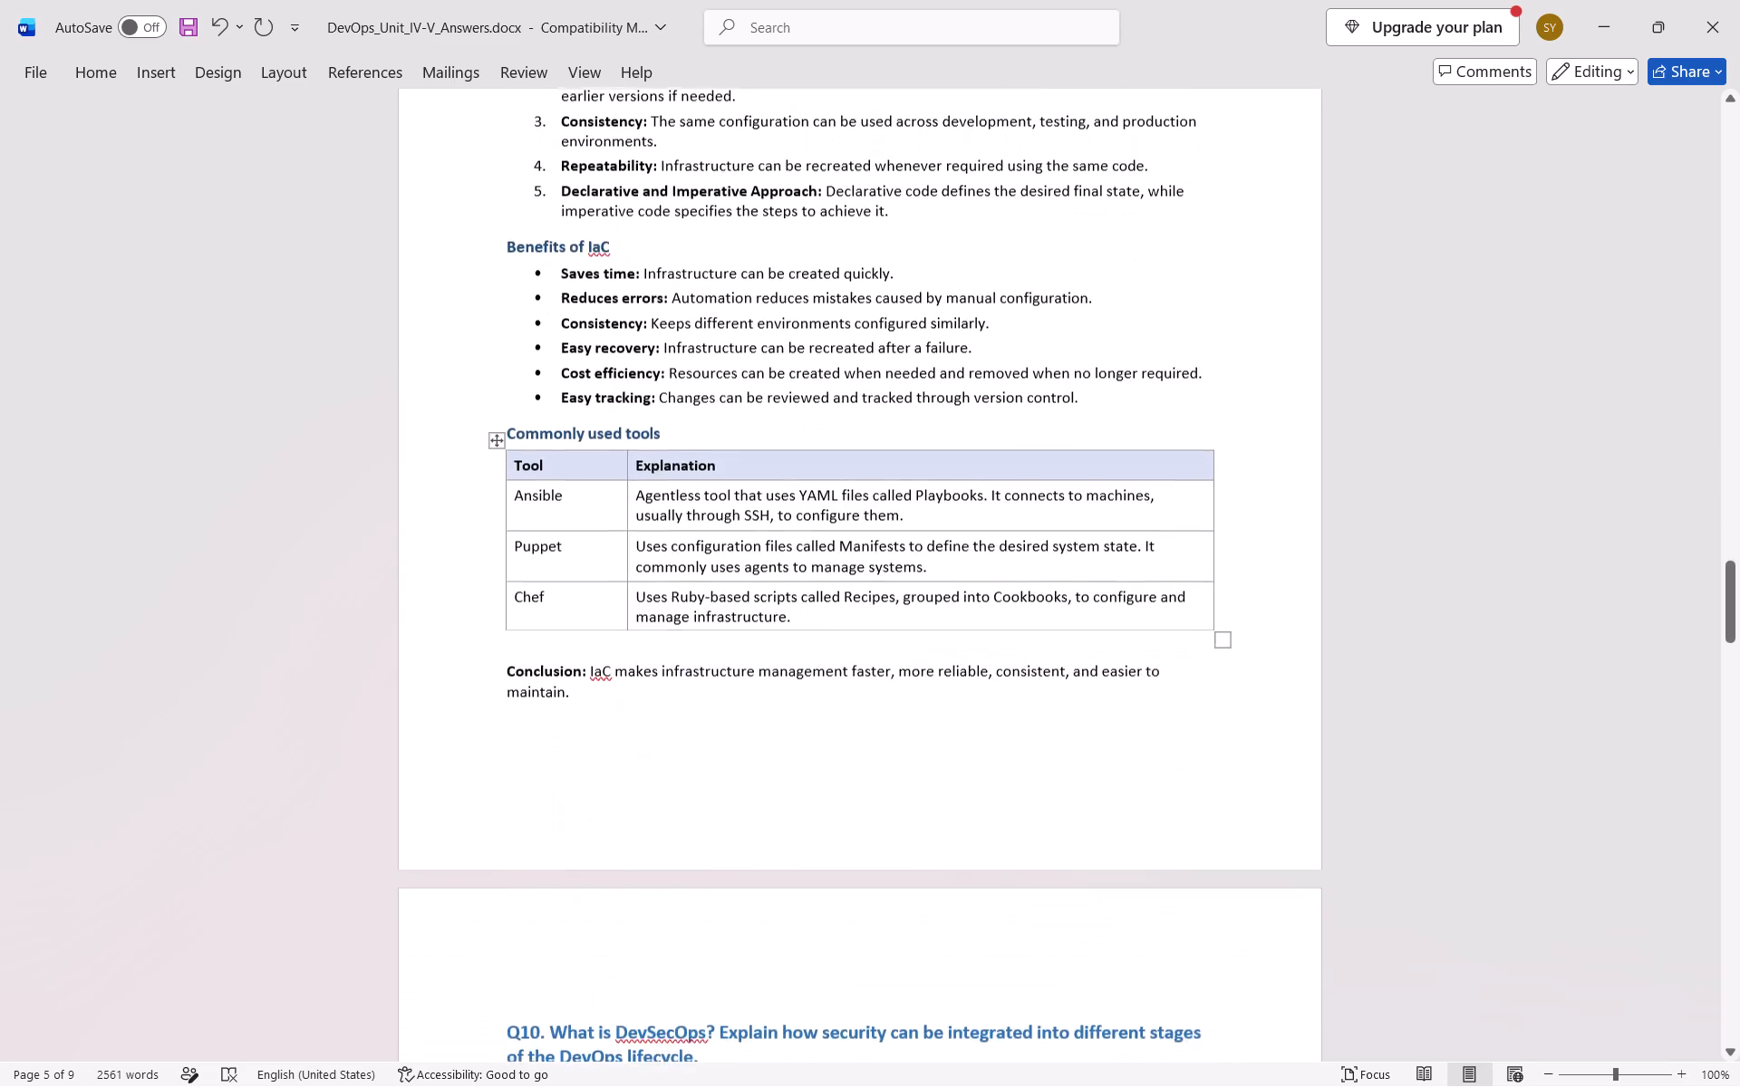
Move the DevSecOps stages, benefits and conclusion up onto the Q10 page, after a line break below the "Security integration in the DevOps lifecycle" heading.
scroll(749, 666, down, 5)
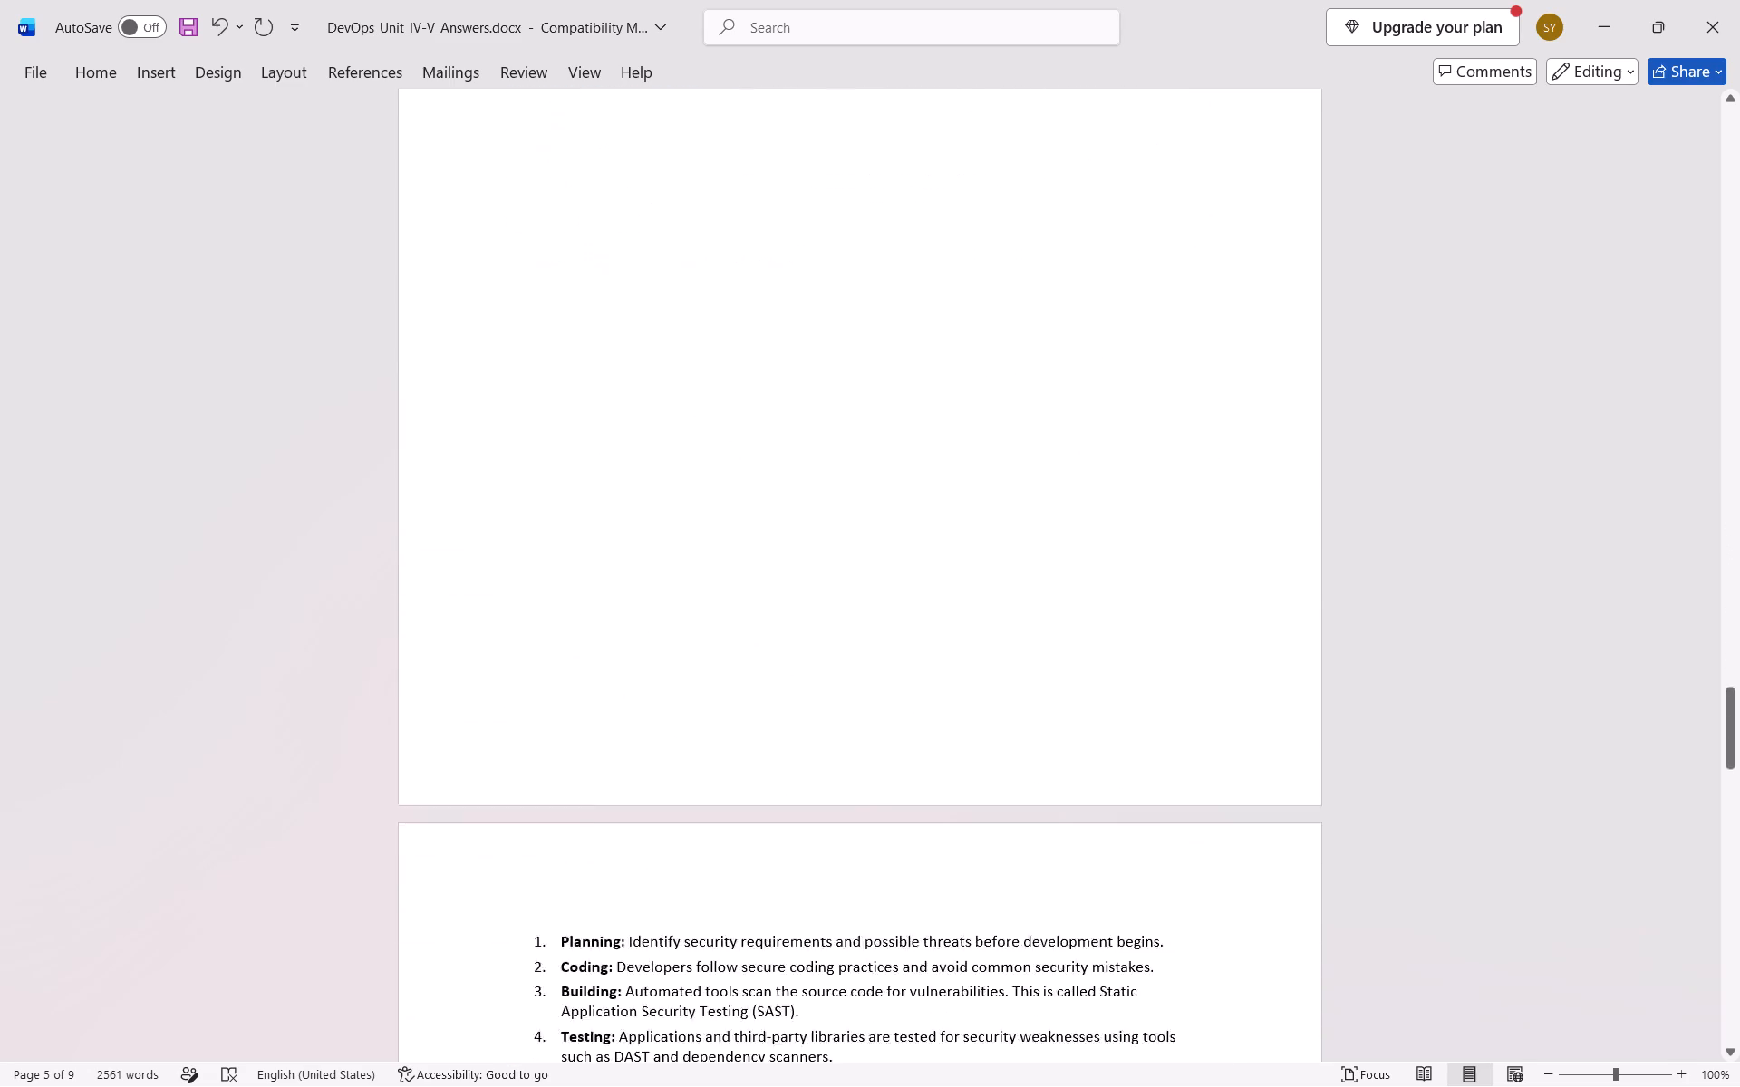
scroll(749, 666, down, 2)
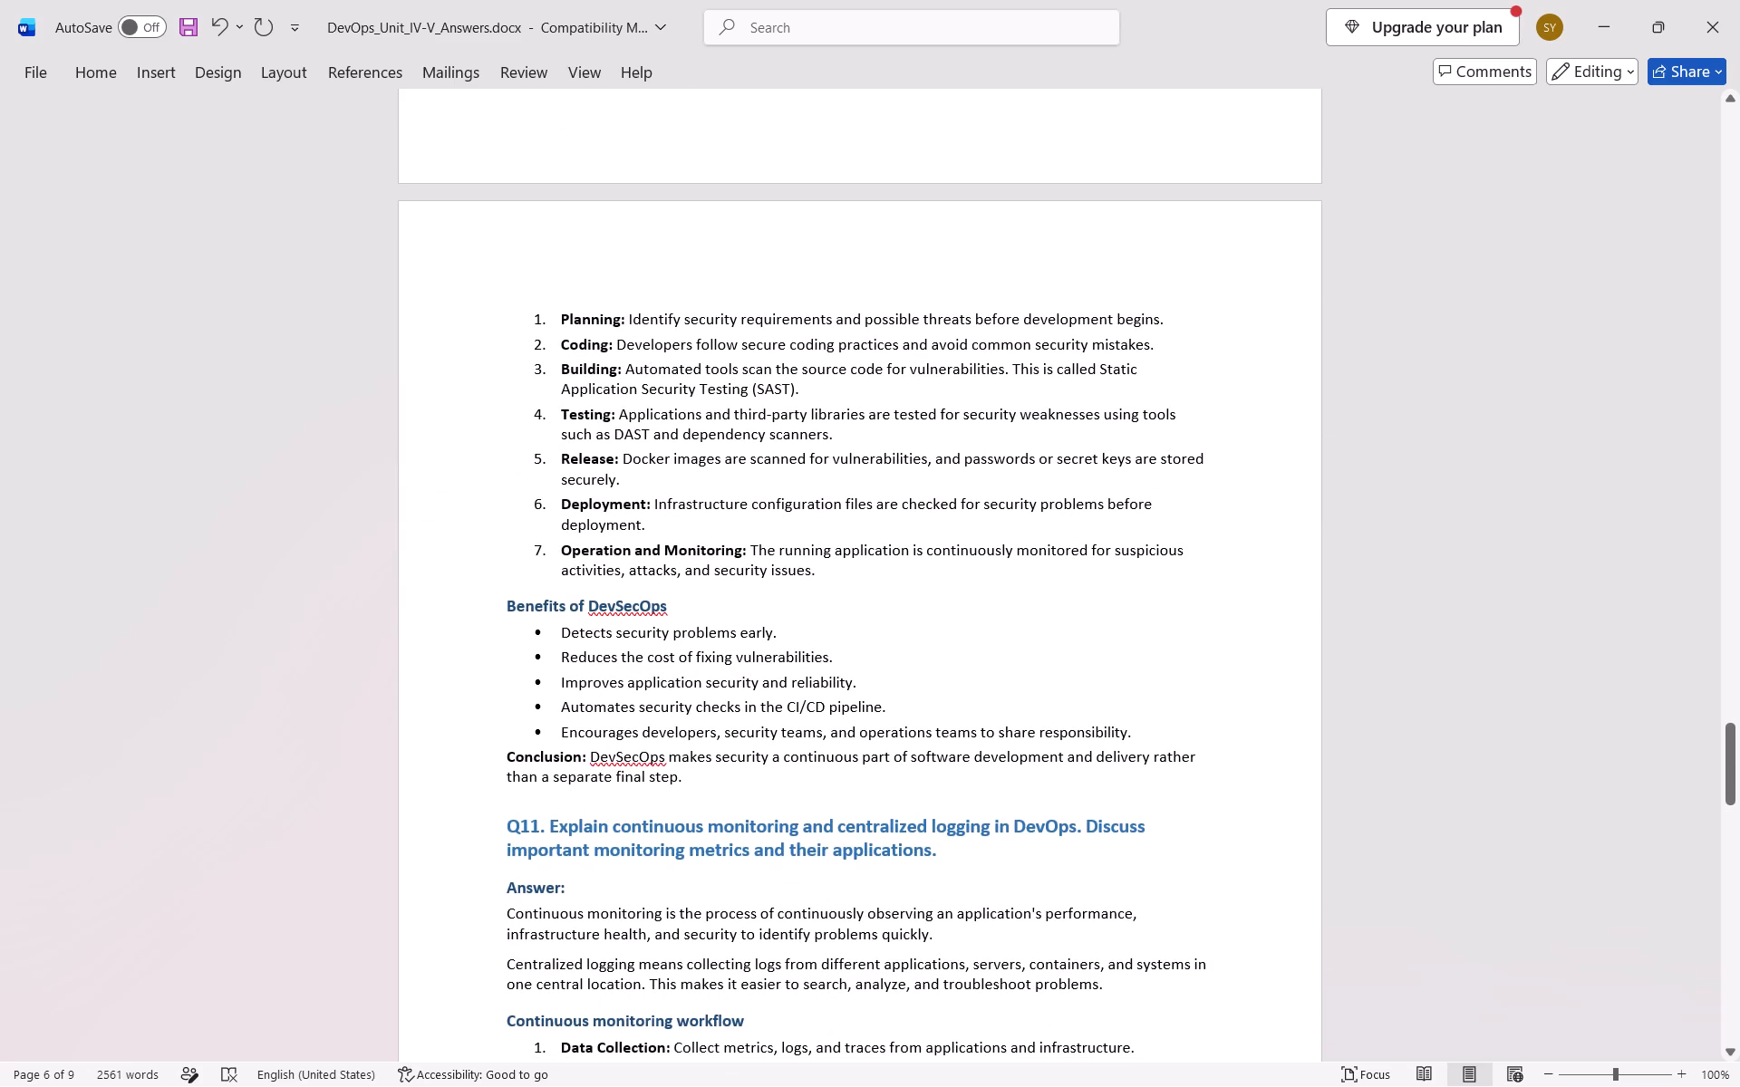
drag(546, 319, 782, 693)
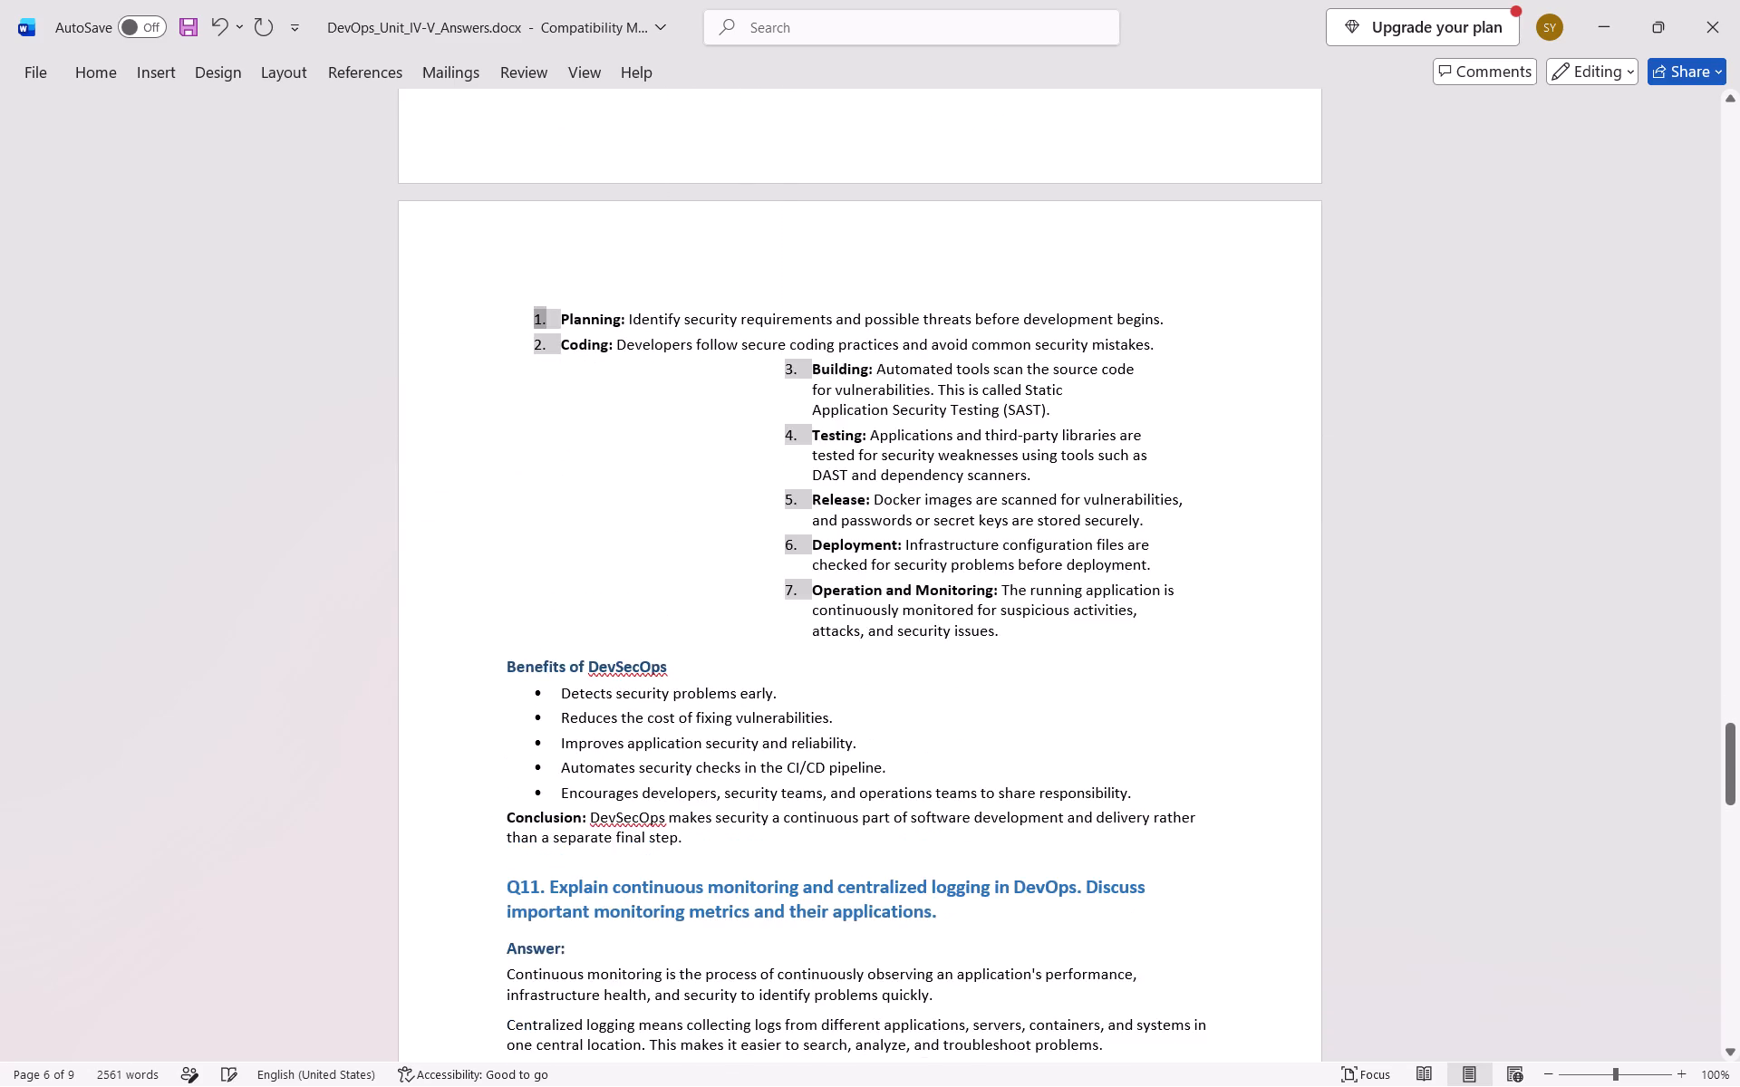
key(ctrl+z)
click(568, 336)
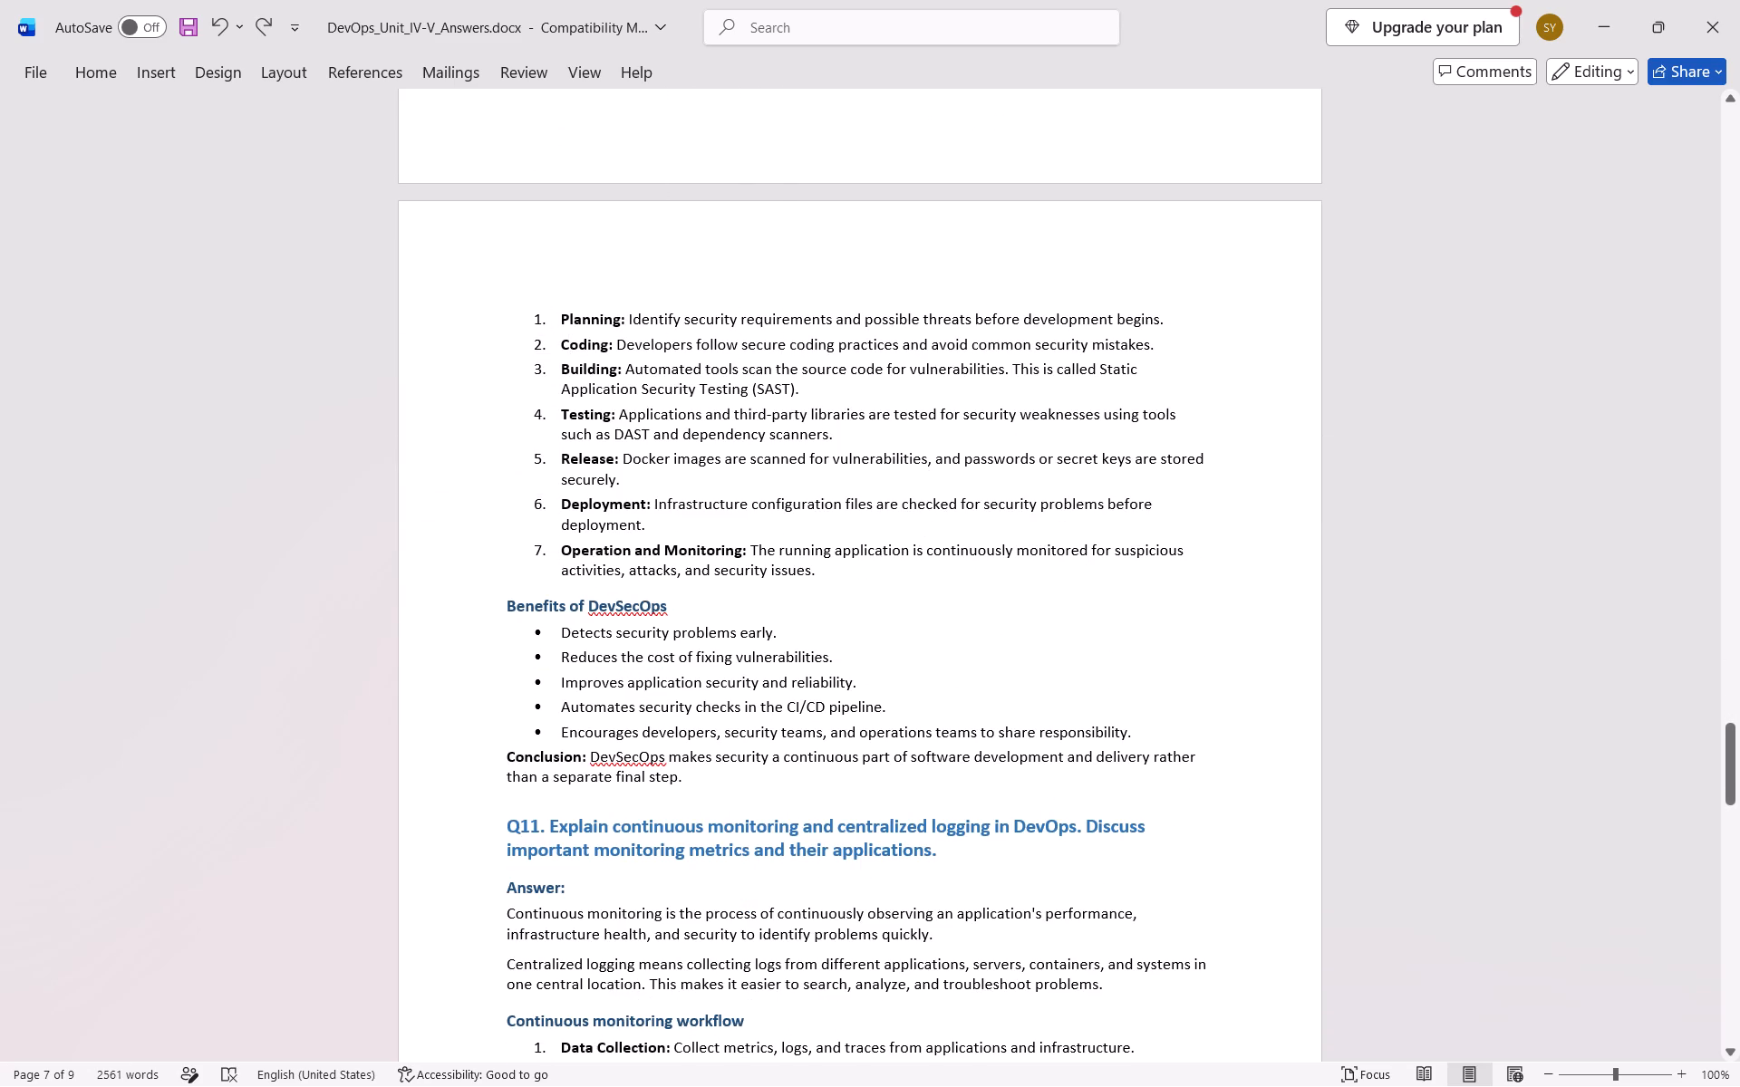
drag(562, 317, 815, 796)
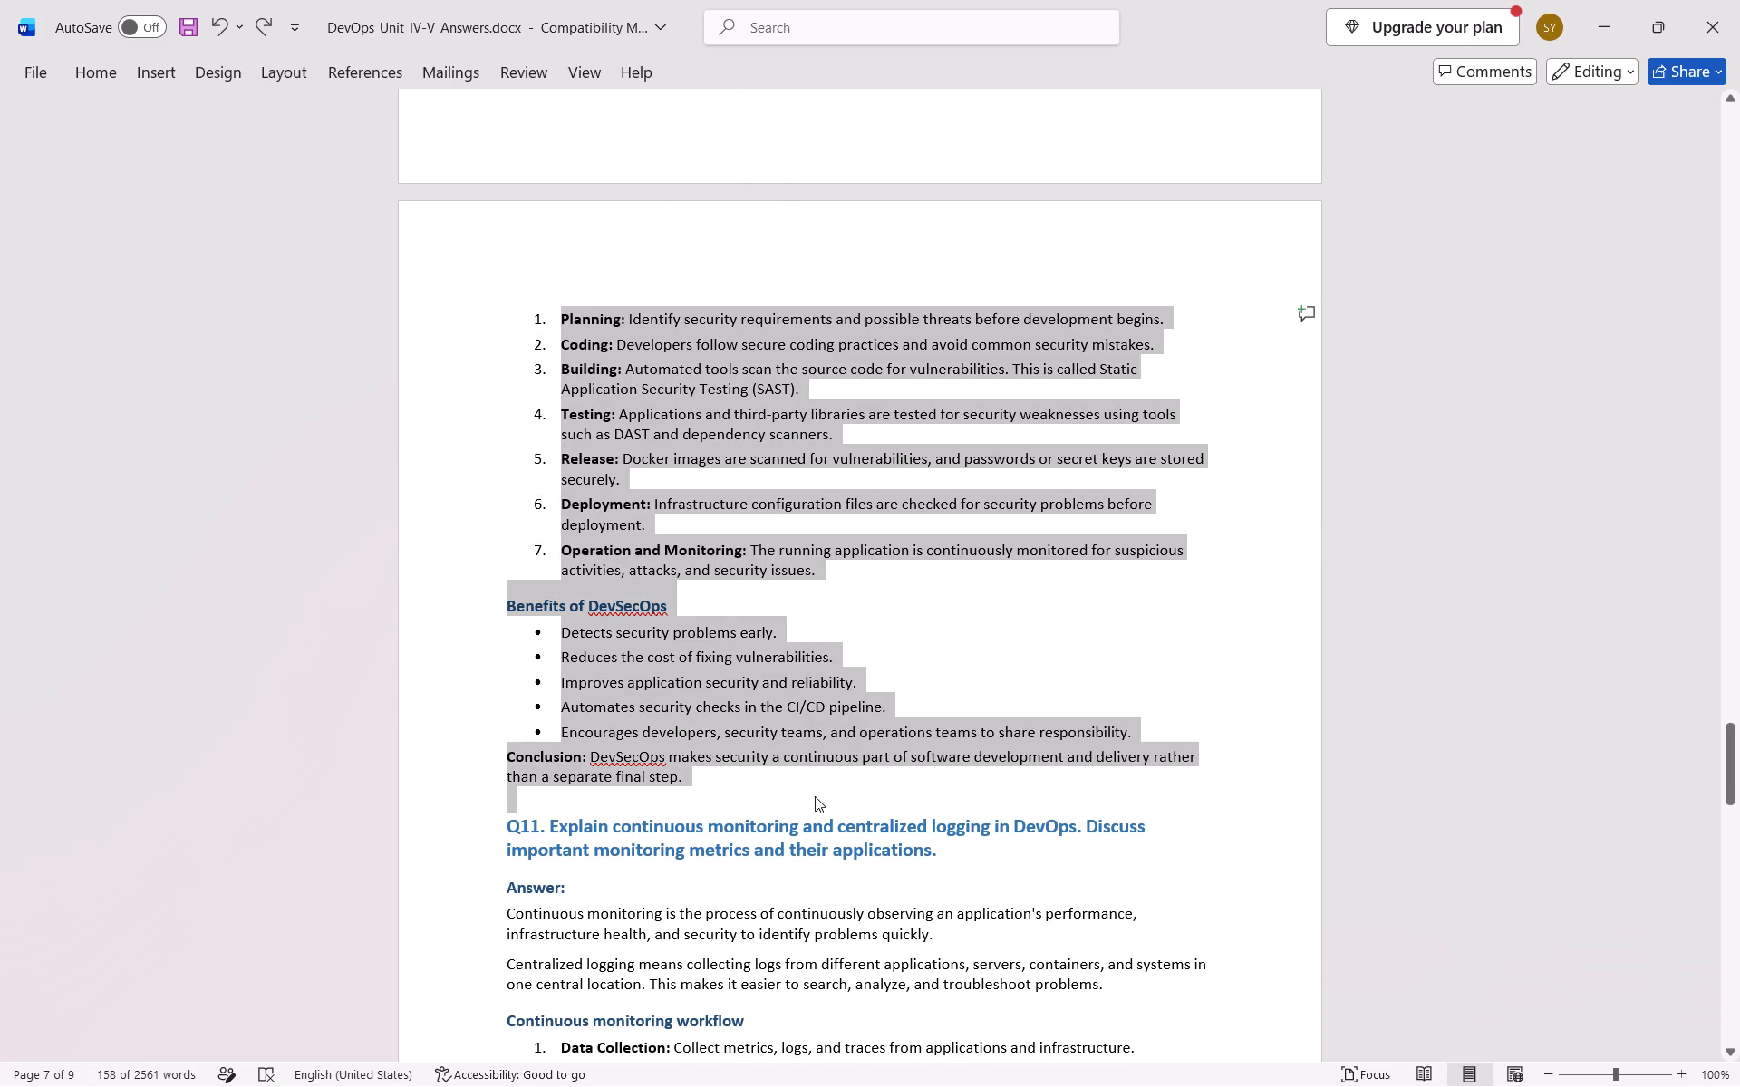
key(ctrl+x)
scroll(815, 796, up, 2)
key(BackSpace)
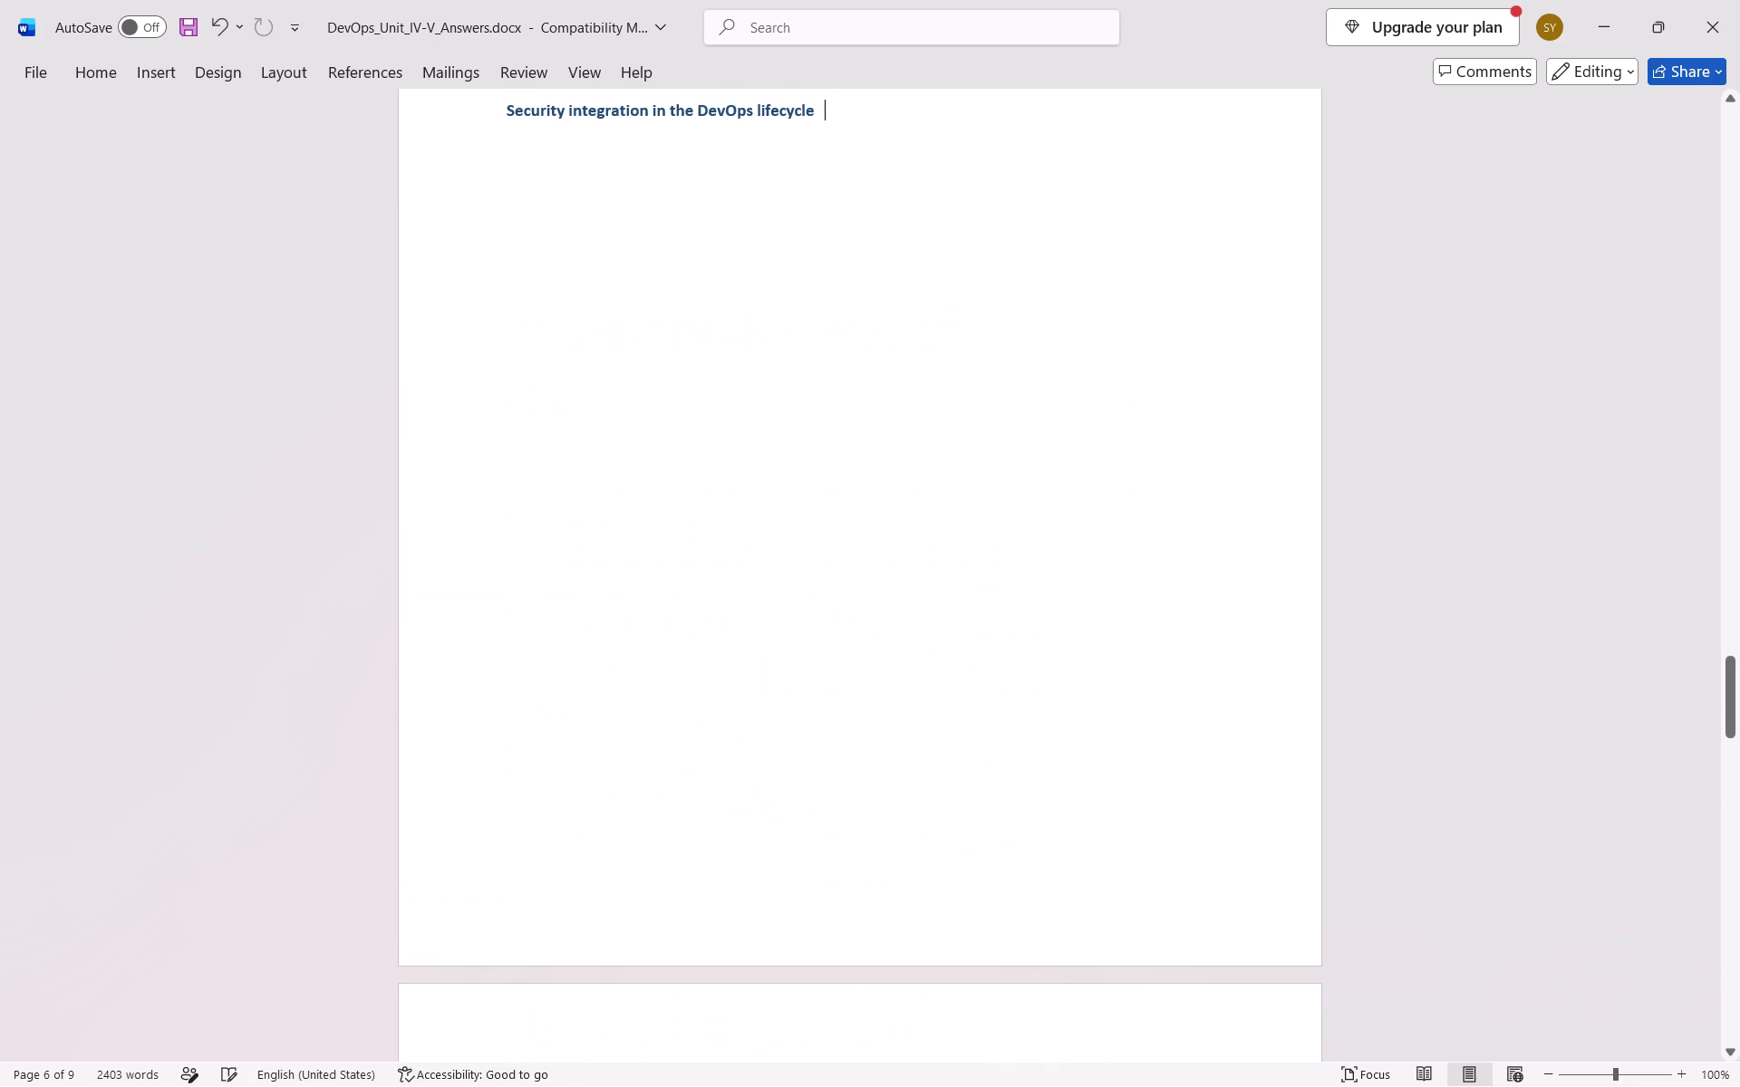
key(shift+Return)
key(ctrl+v)
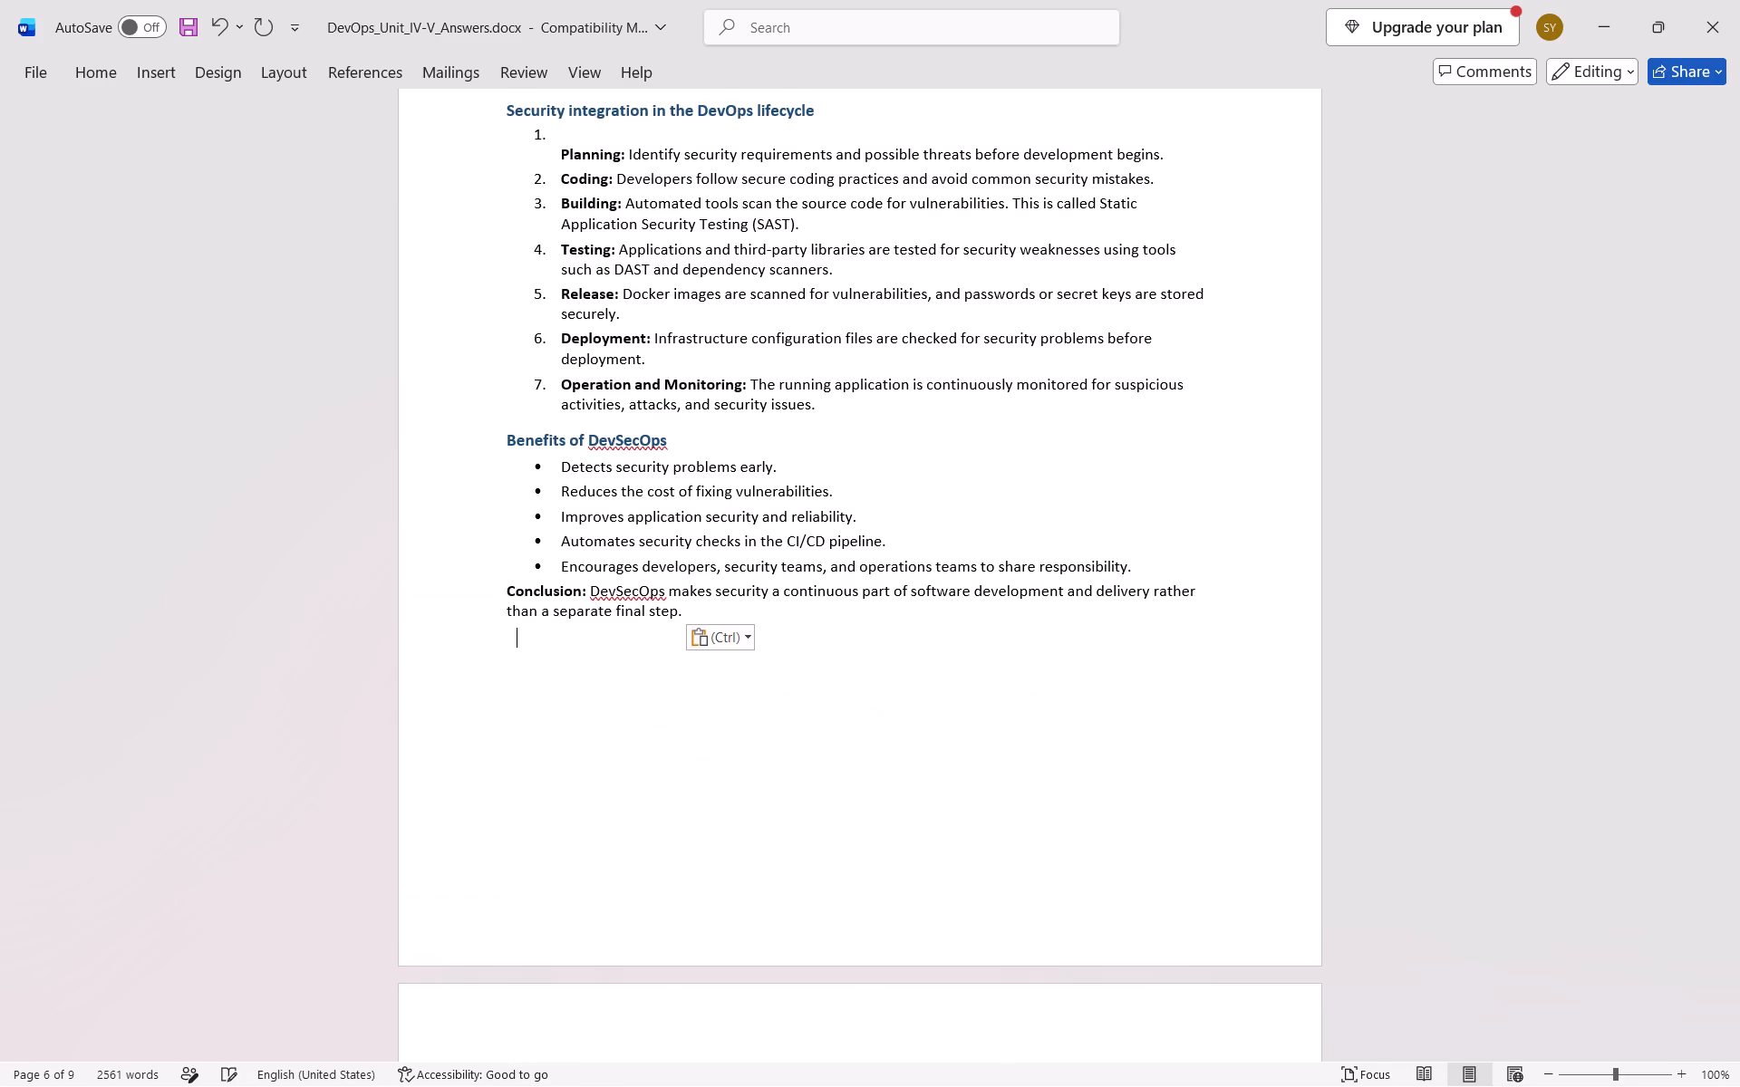
Reduce the Q11 question heading to 11 pt, keeping it bold.
scroll(871, 714, down, 3)
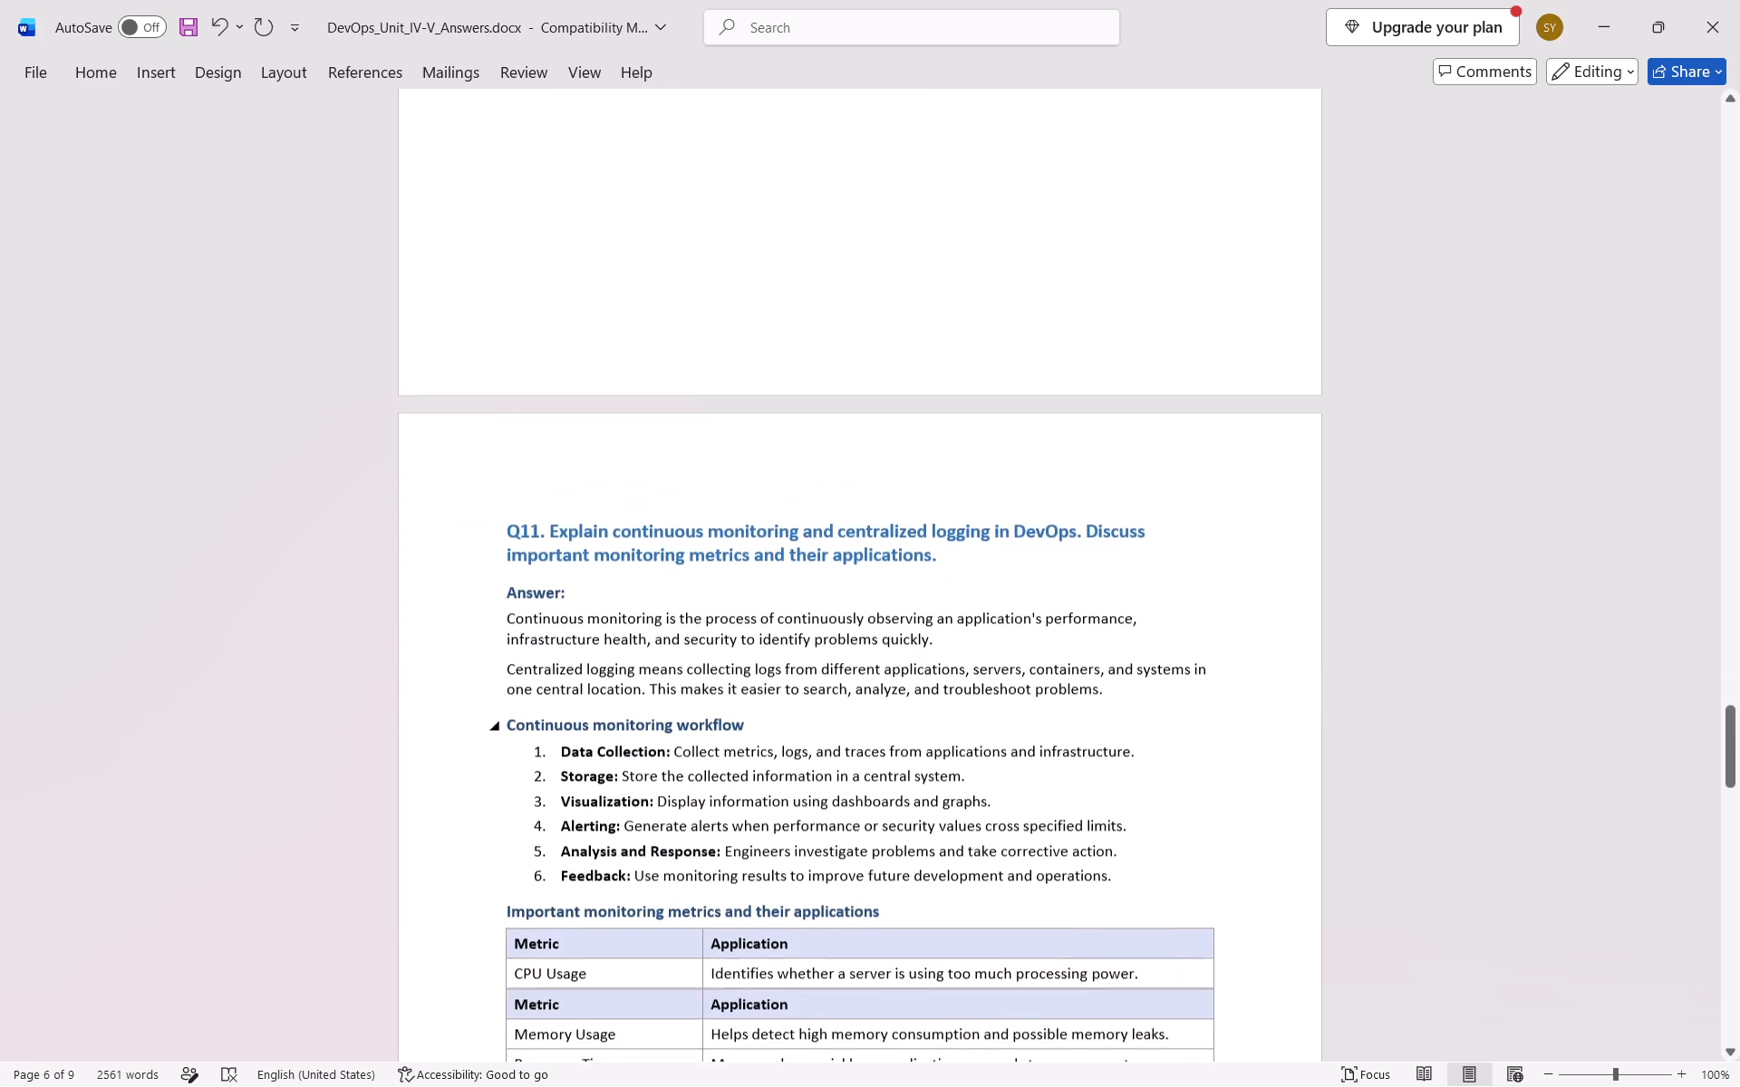
scroll(871, 714, down, 5)
scroll(999, 610, up, 3)
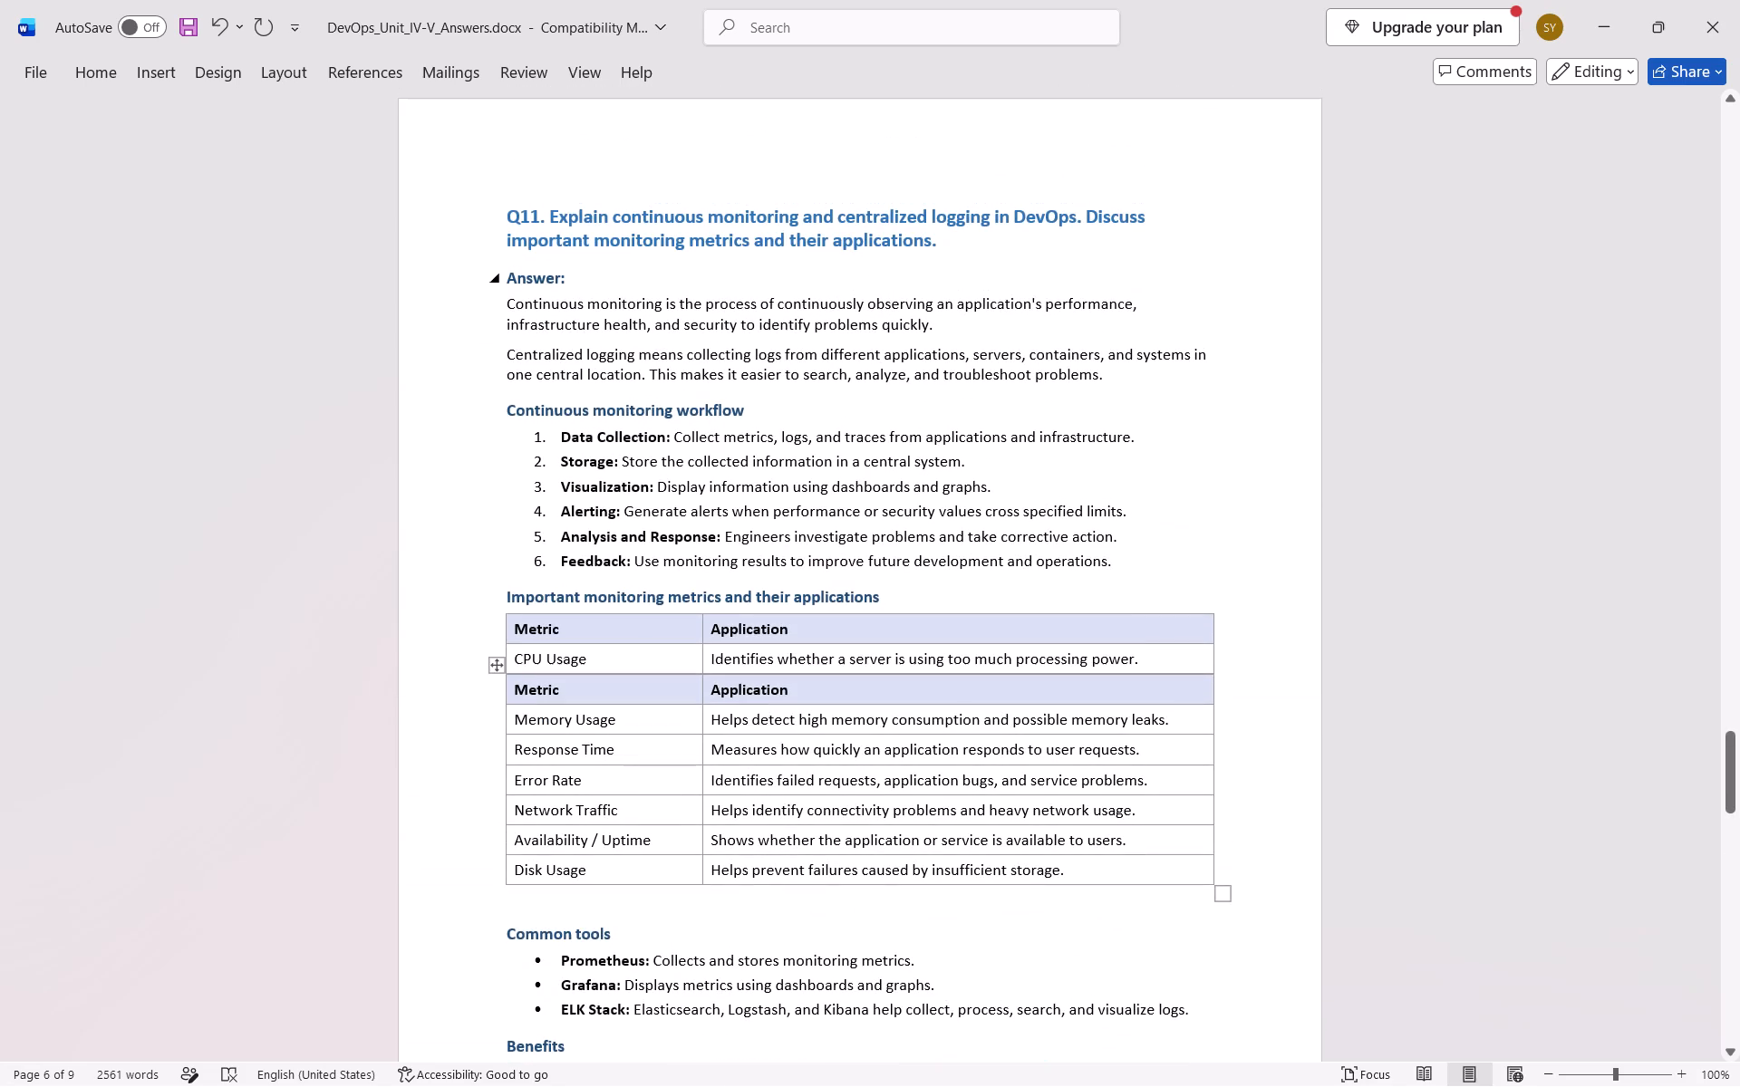
drag(514, 211, 958, 227)
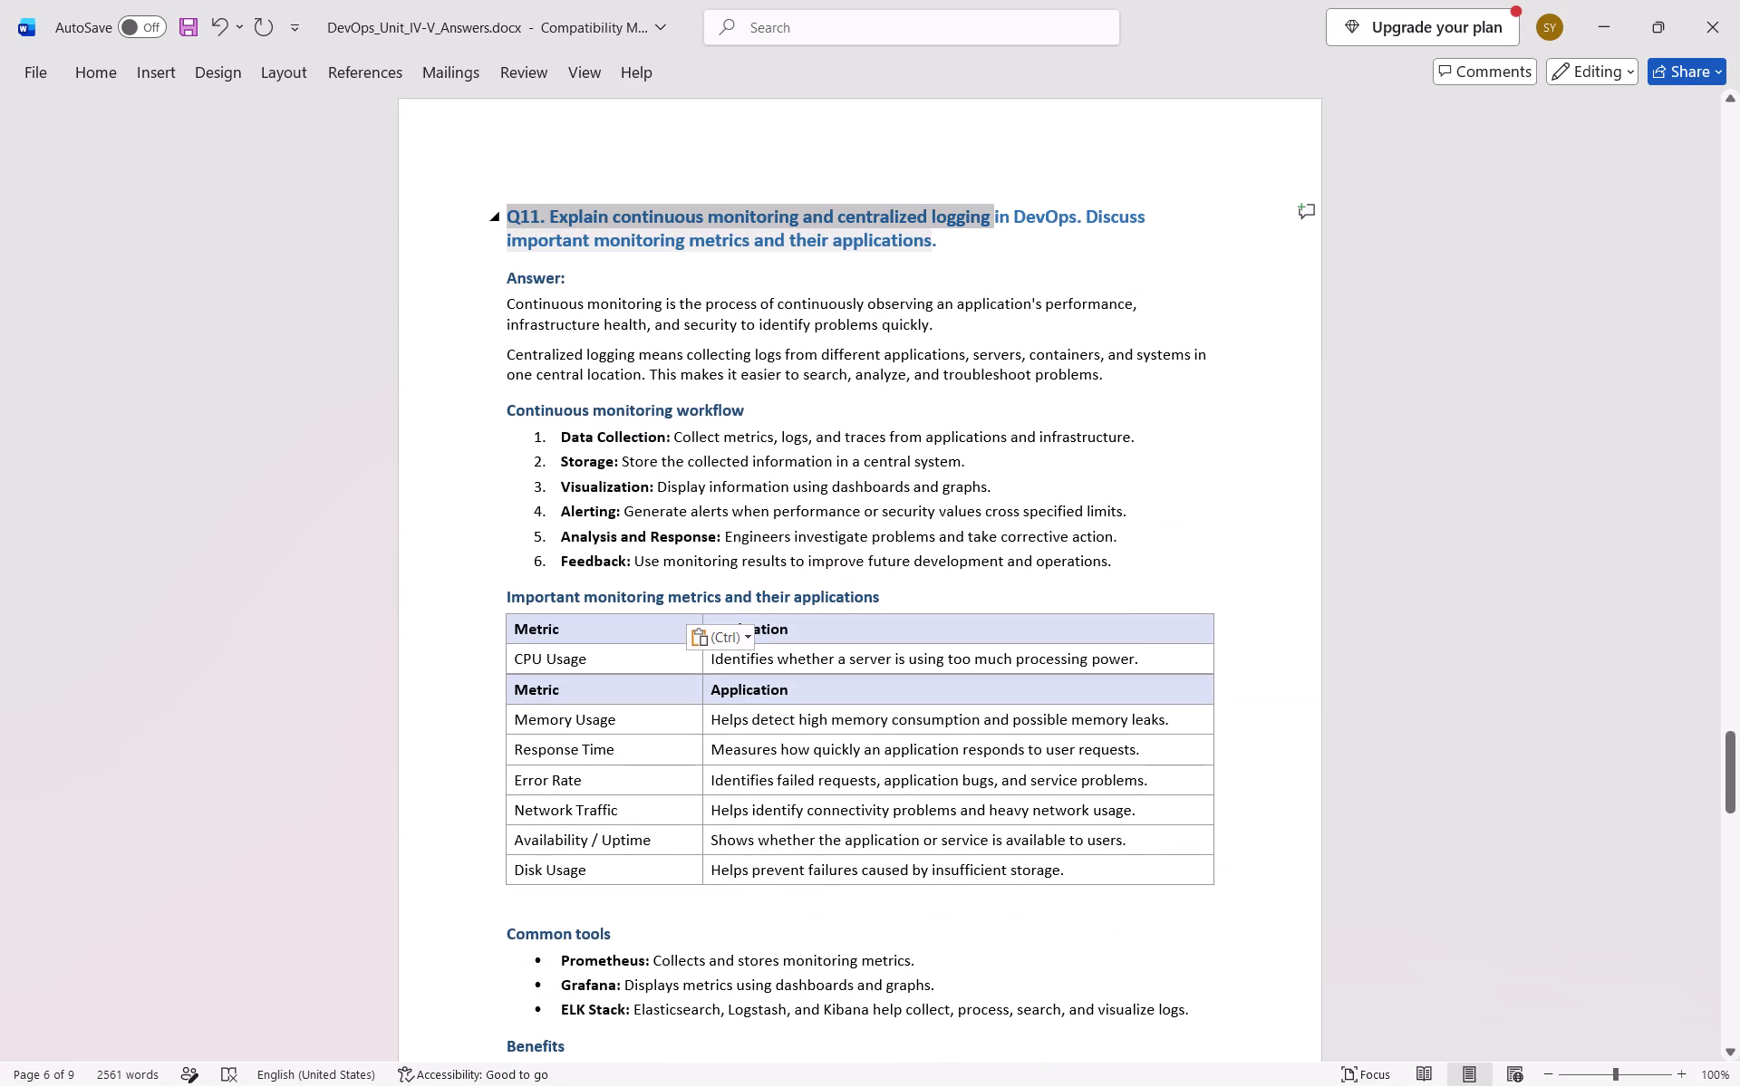
drag(958, 227, 957, 241)
click(1177, 171)
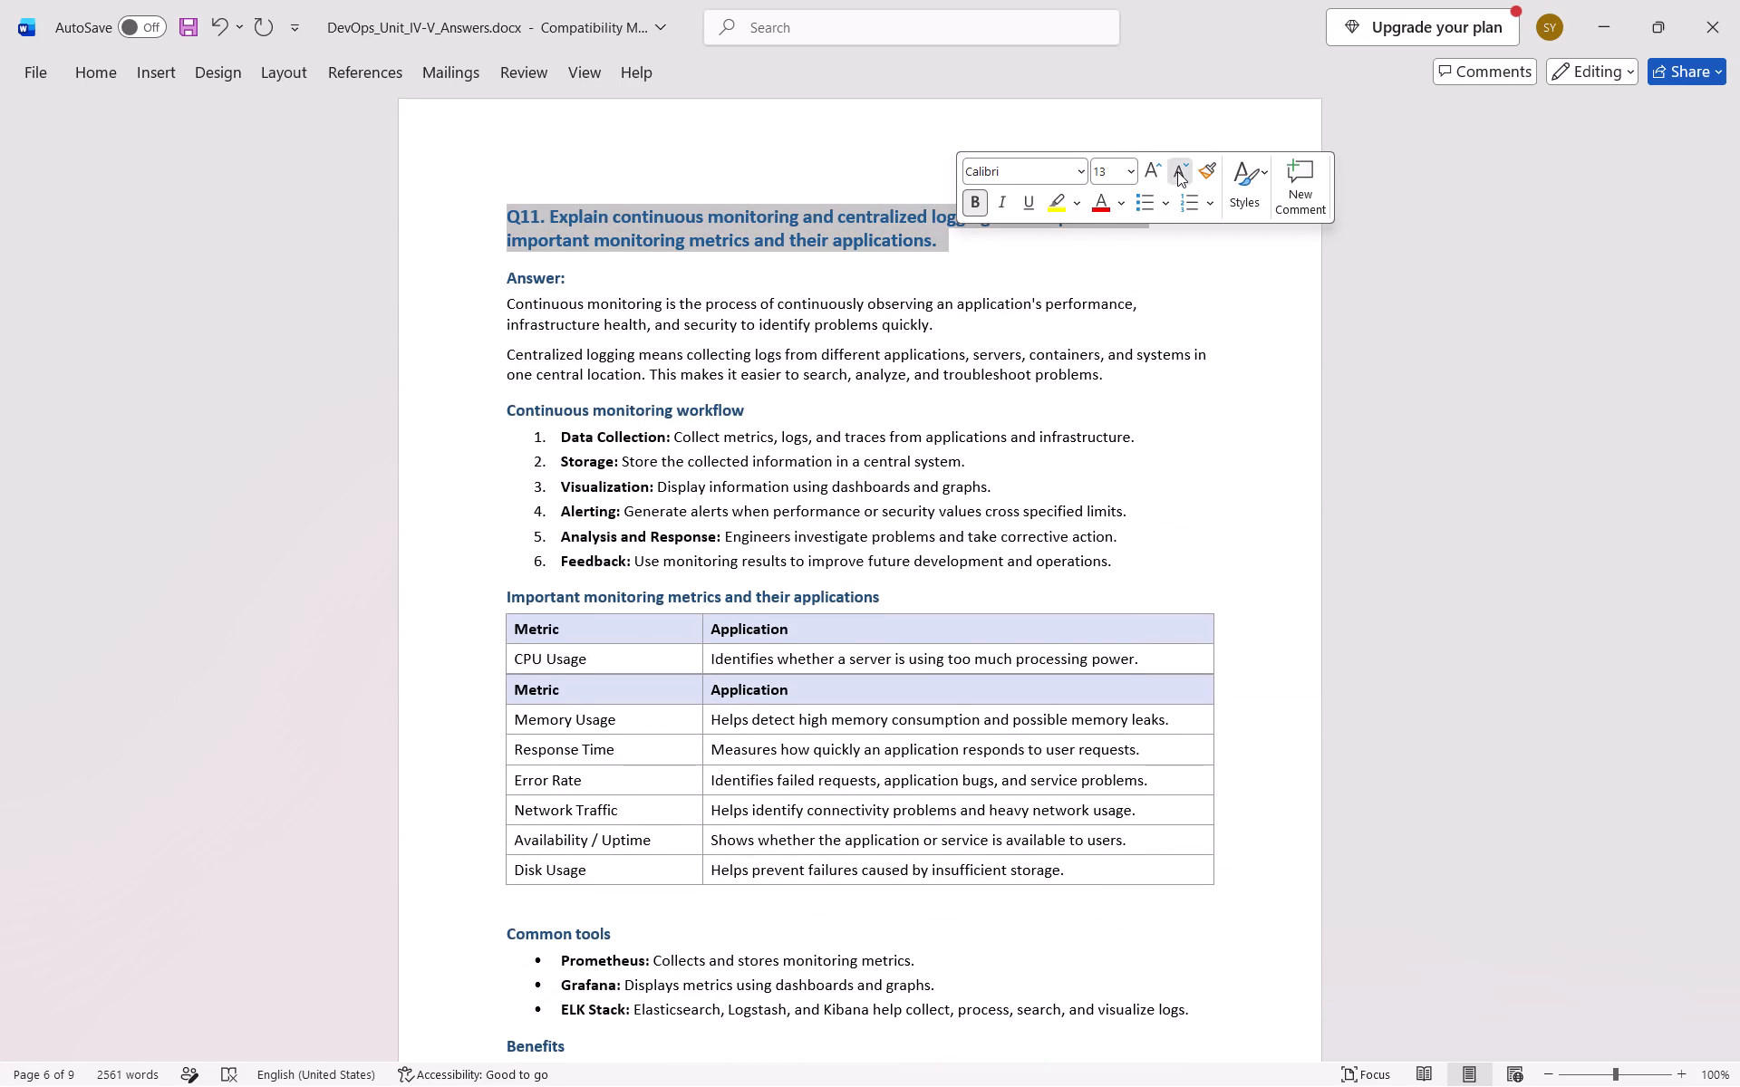
click(1177, 171)
click(982, 201)
click(982, 201)
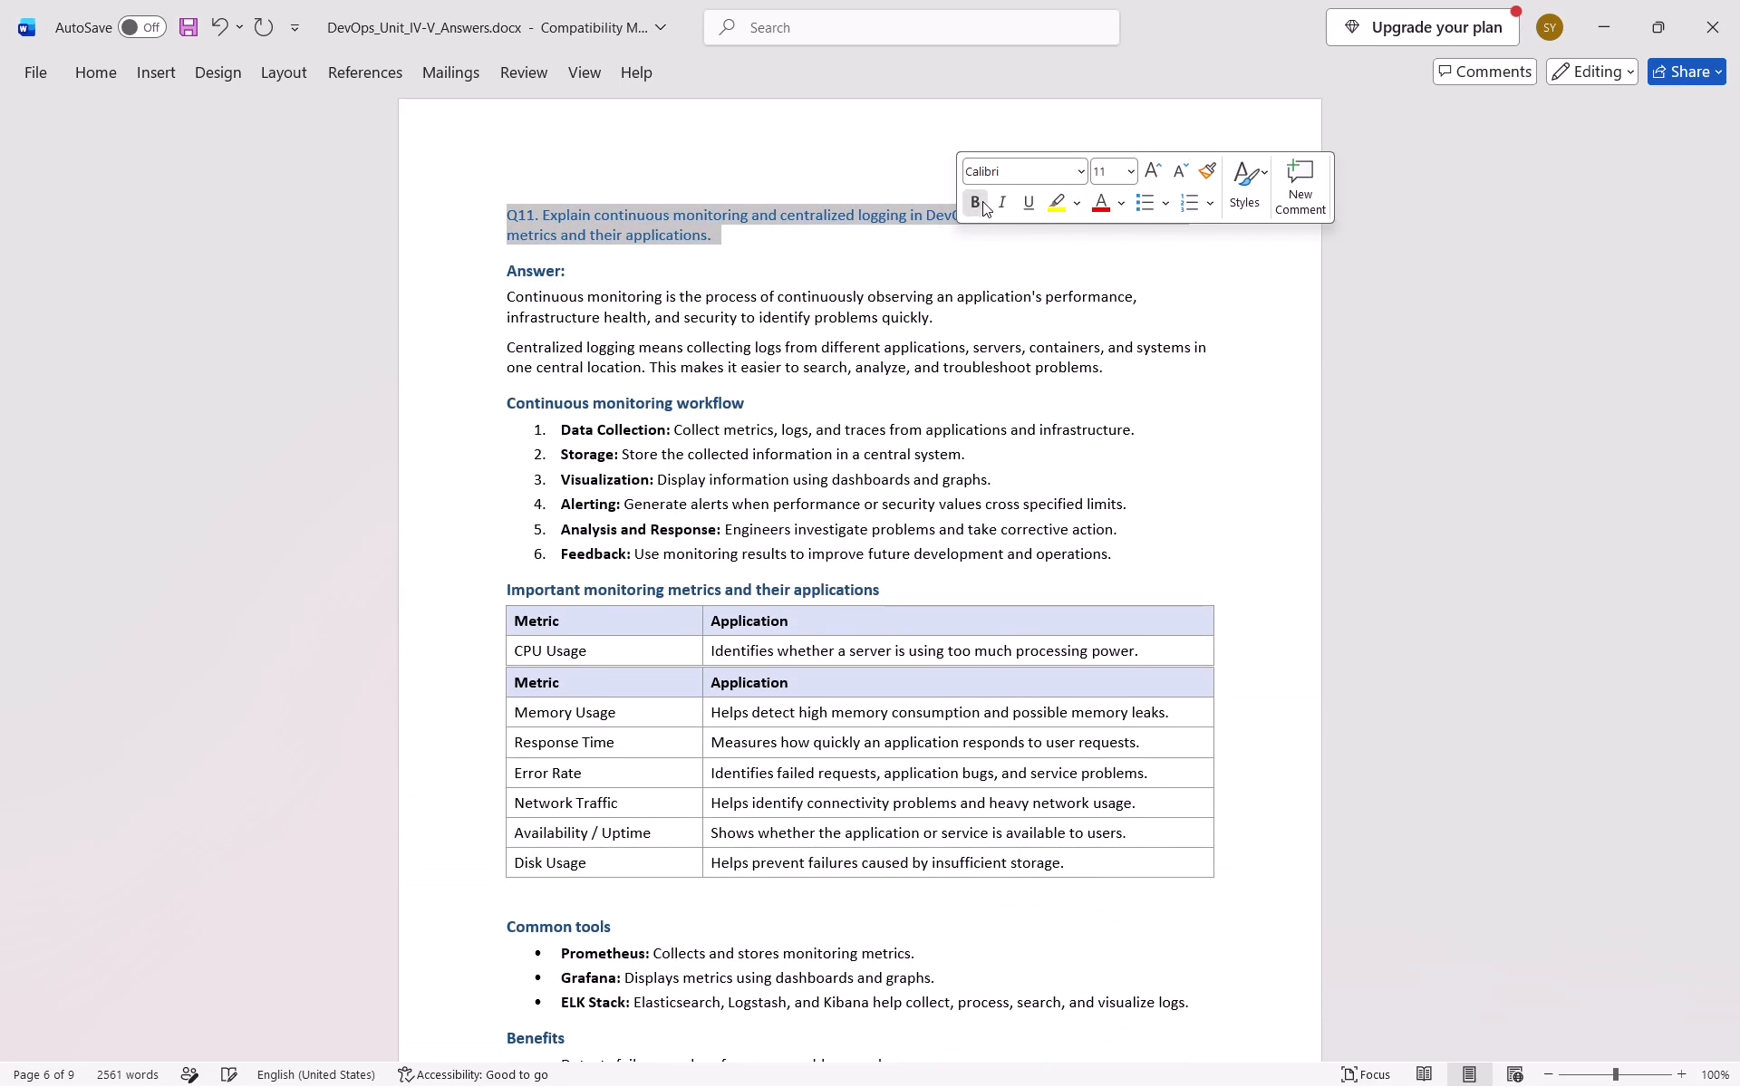
click(888, 360)
In the Q11 answer, replace the paragraph breaks before "Centralized logging" and "Continuous monitoring workflow" with line breaks.
scroll(888, 360, down, 3)
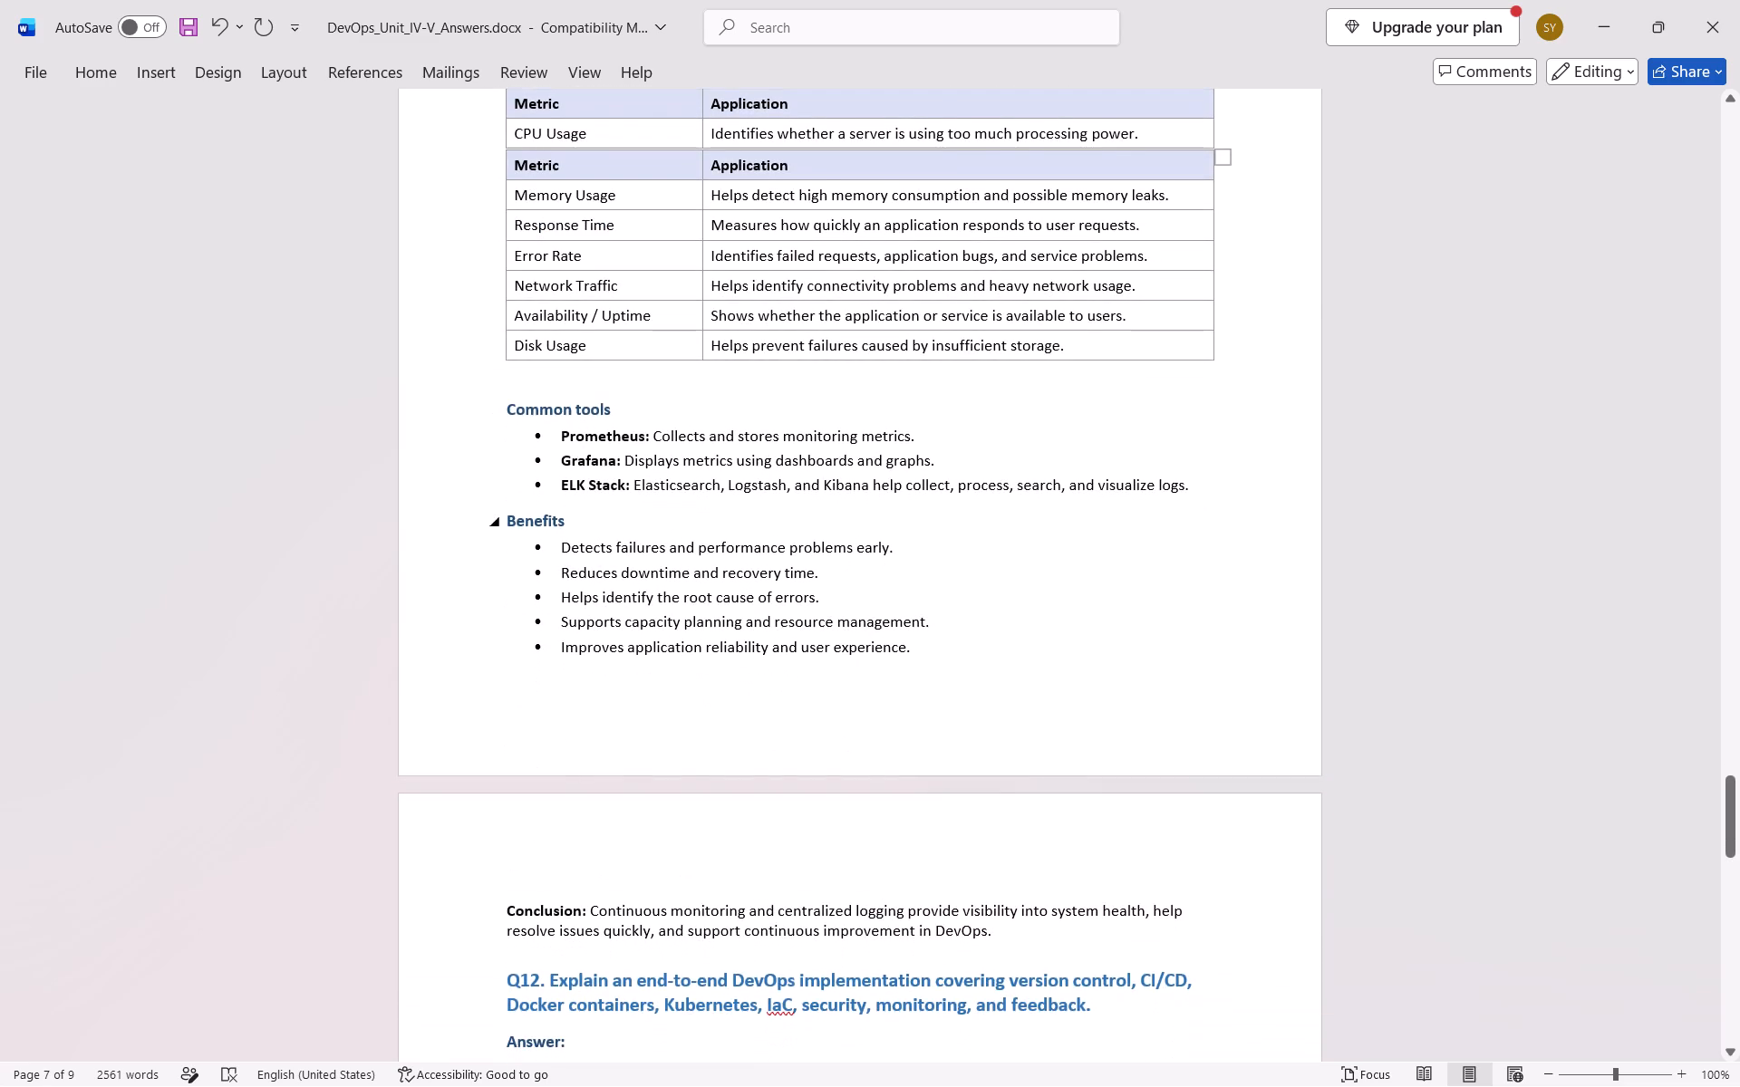
scroll(859, 514, up, 1)
scroll(578, 575, up, 1)
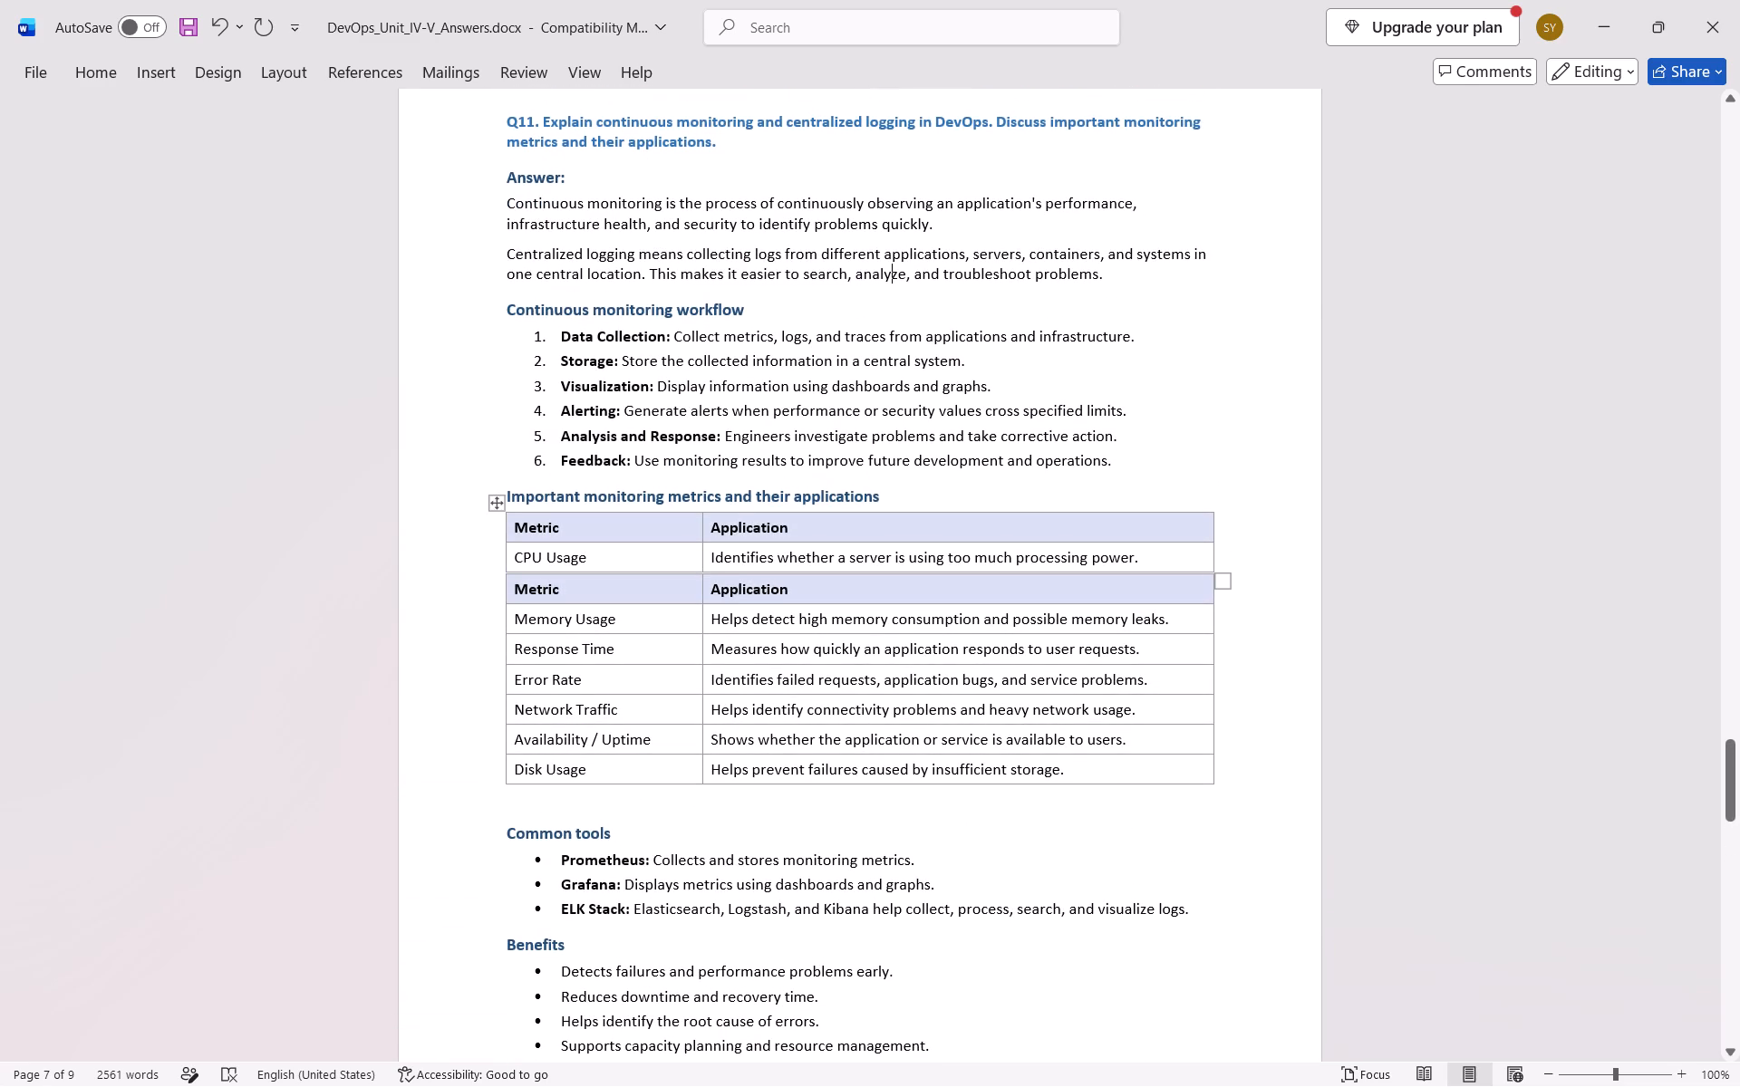
click(508, 251)
key(BackSpace)
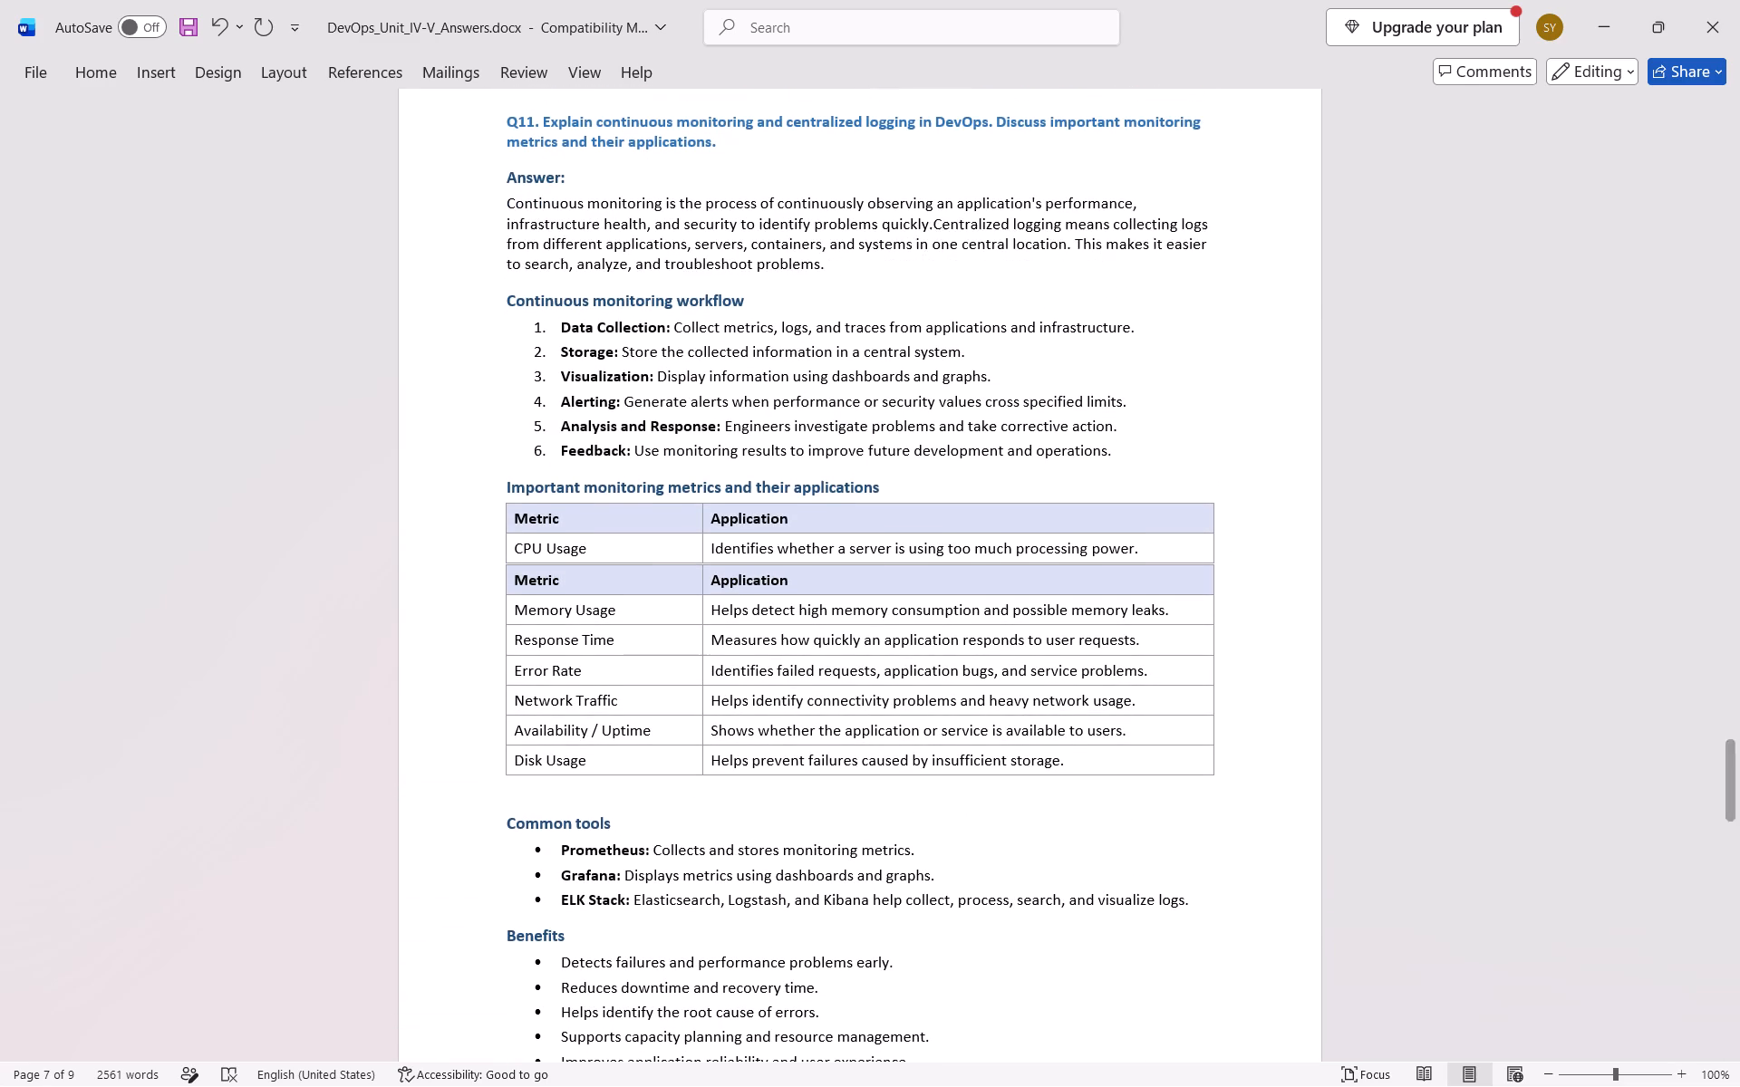
key(shift+Return)
key(Down)
key(Down)
key(BackSpace)
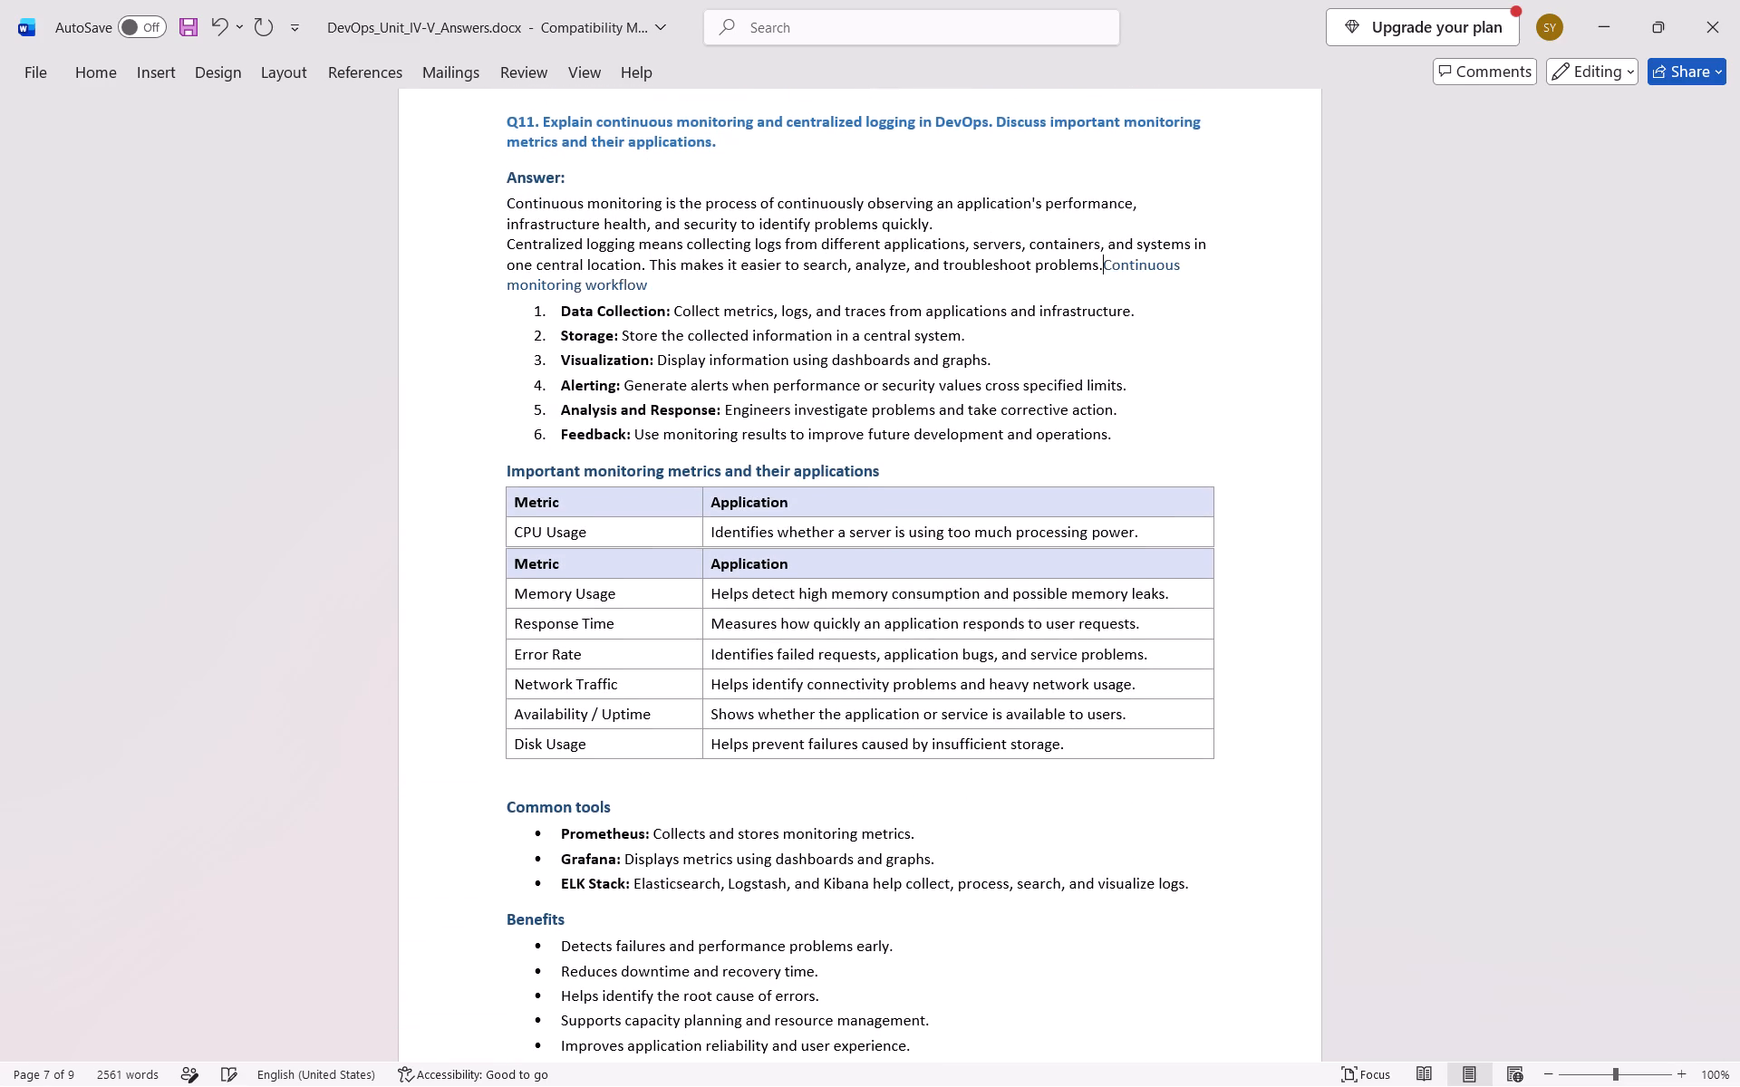
key(shift+Return)
Make the "Continuous monitoring workflow" heading in Q11 bold.
drag(766, 283, 765, 283)
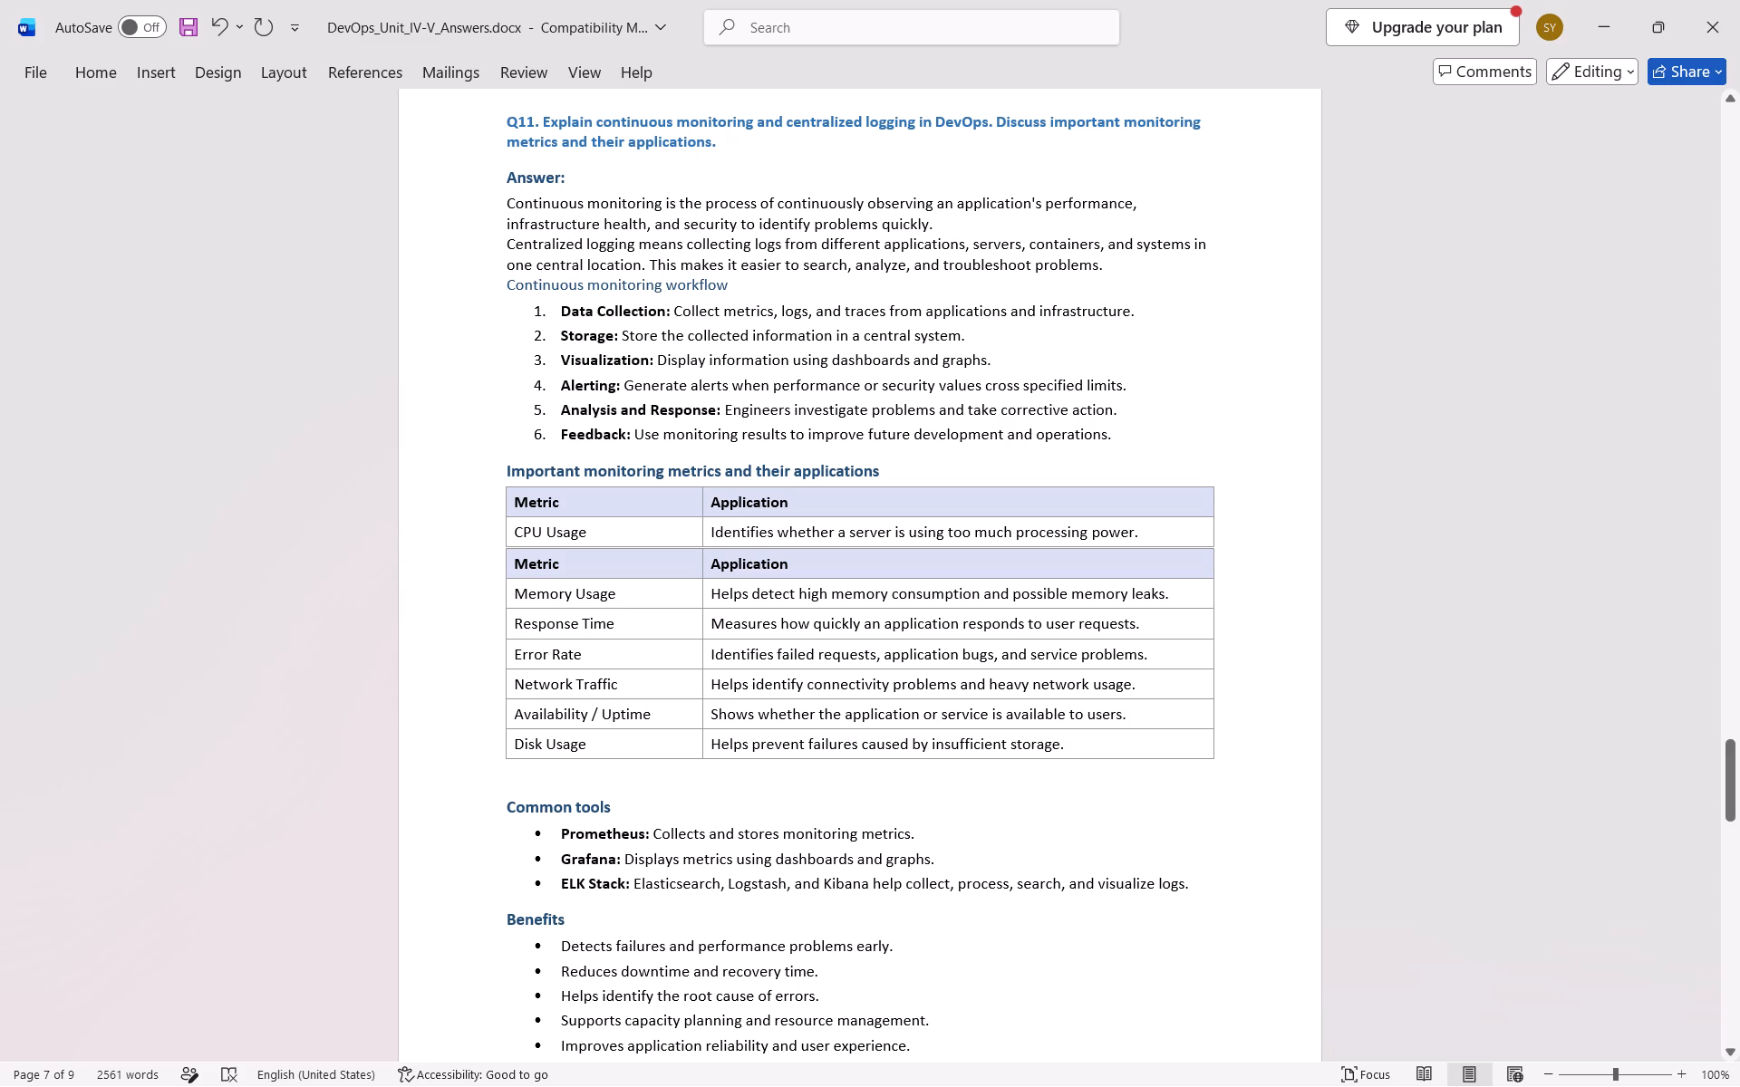
drag(765, 283, 518, 277)
key(ctrl+b)
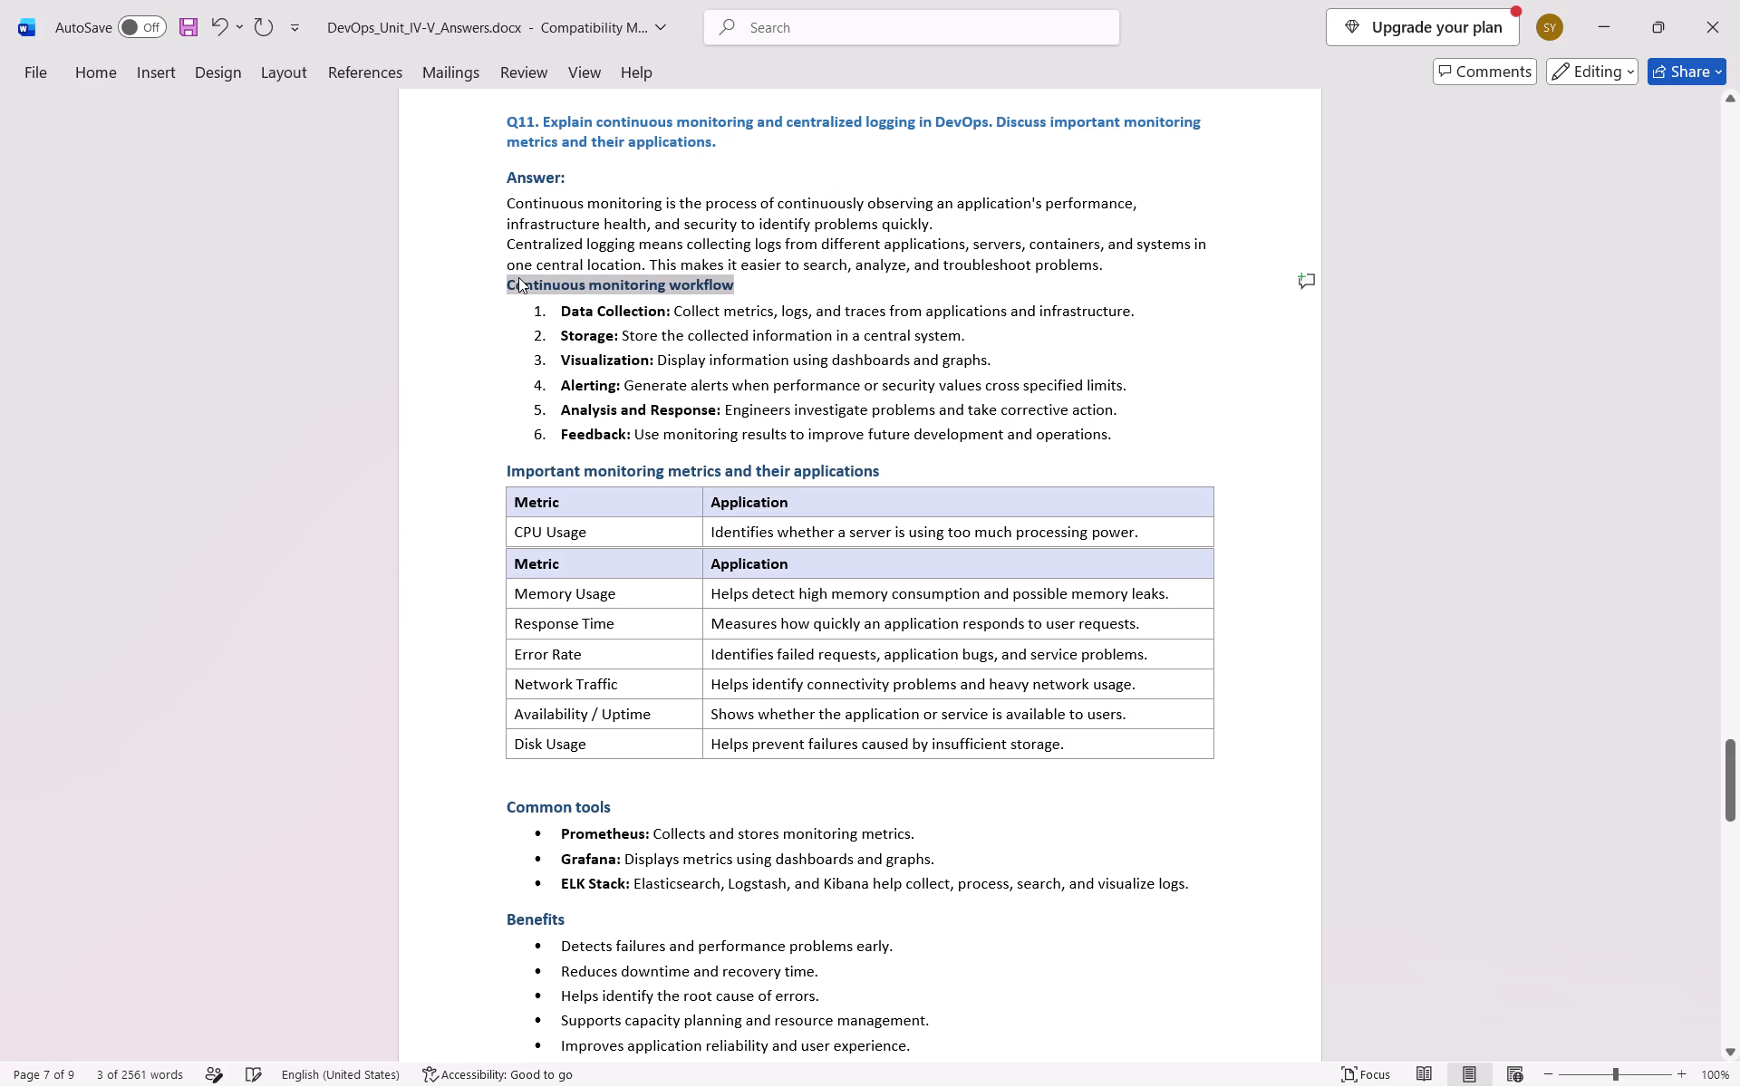
Move the Q12 content from the Kubernetes point through the conclusion up onto the Q12 page, on a new line after the Docker Containers point.
scroll(707, 364, down, 3)
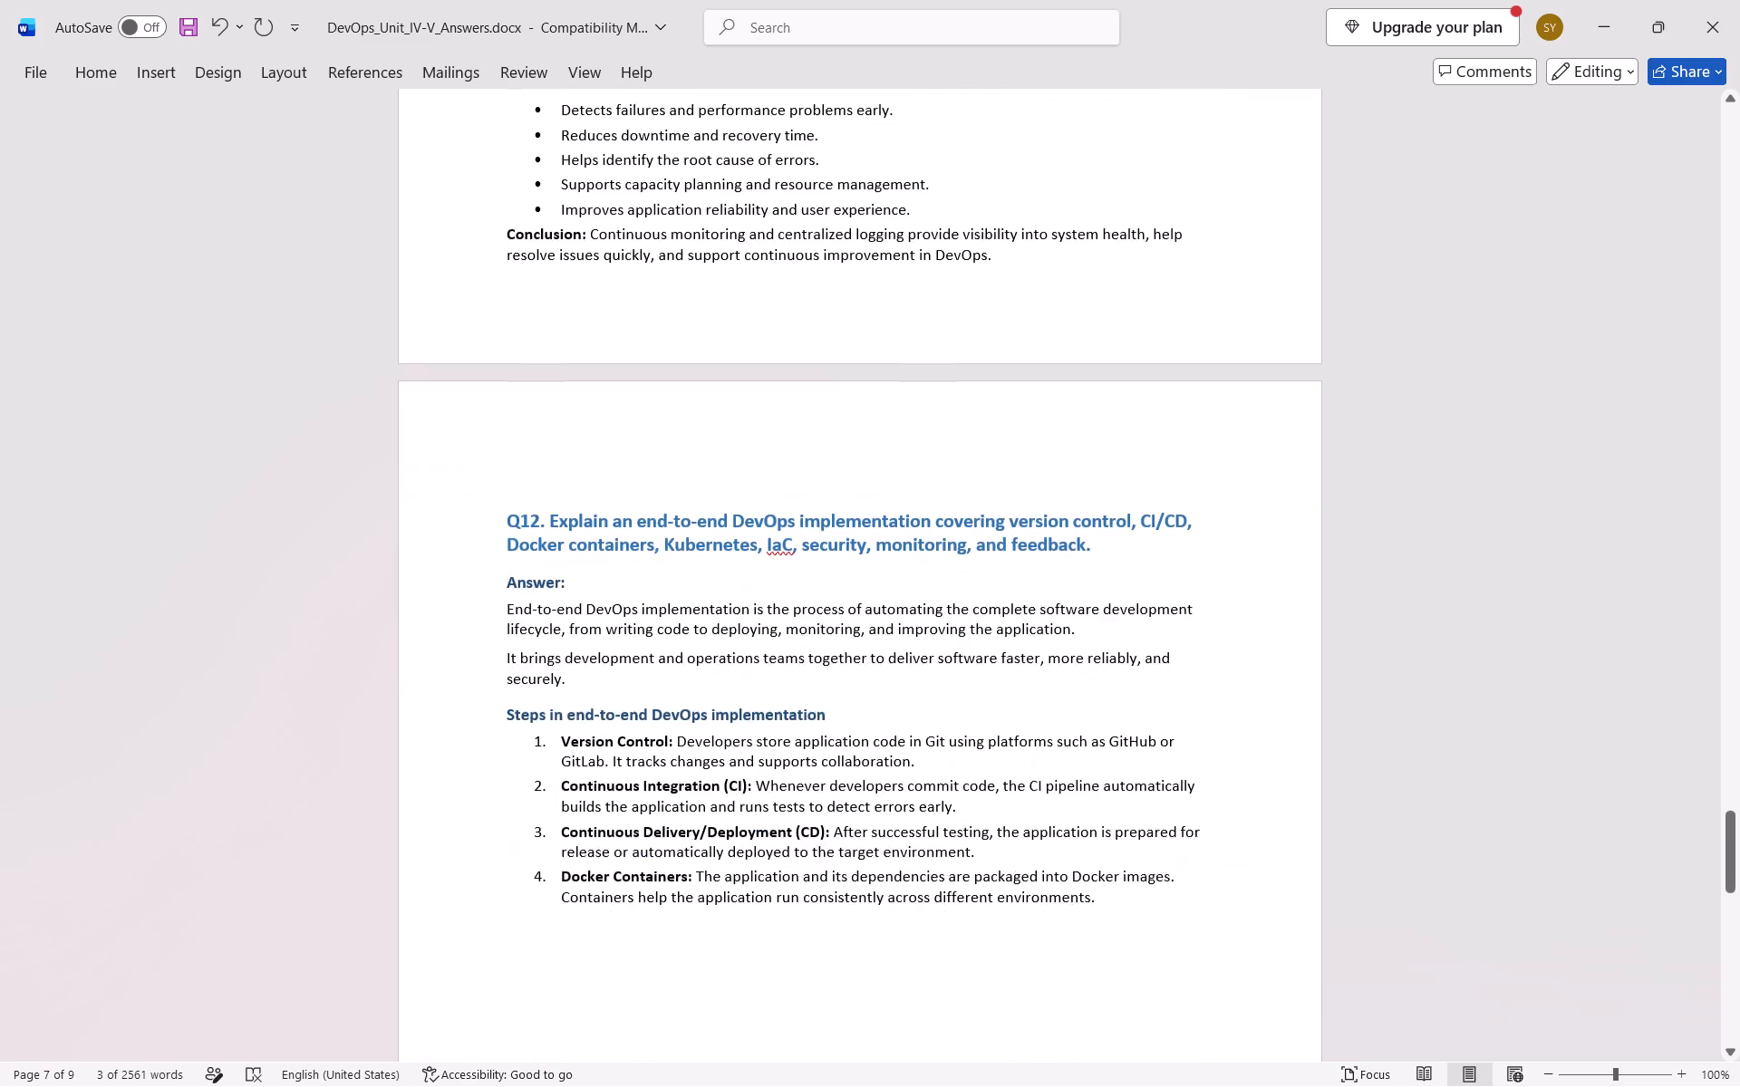
scroll(707, 364, down, 5)
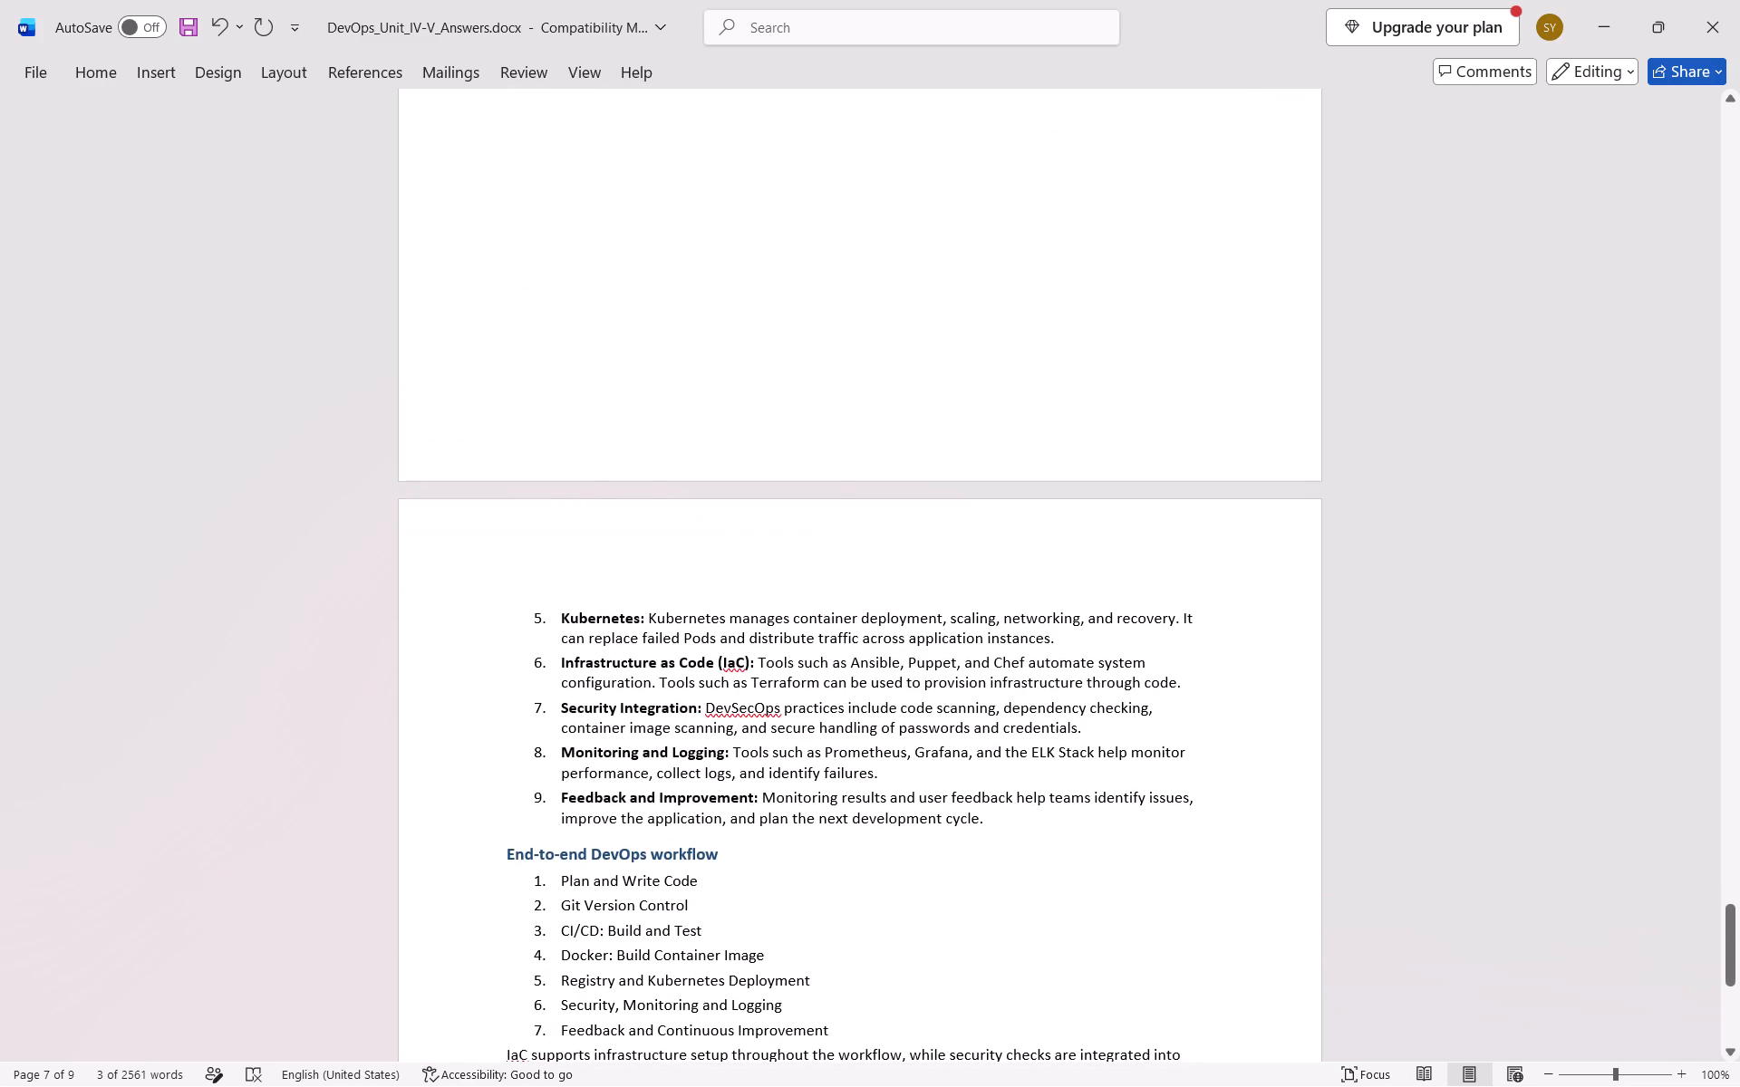
drag(555, 614, 825, 1086)
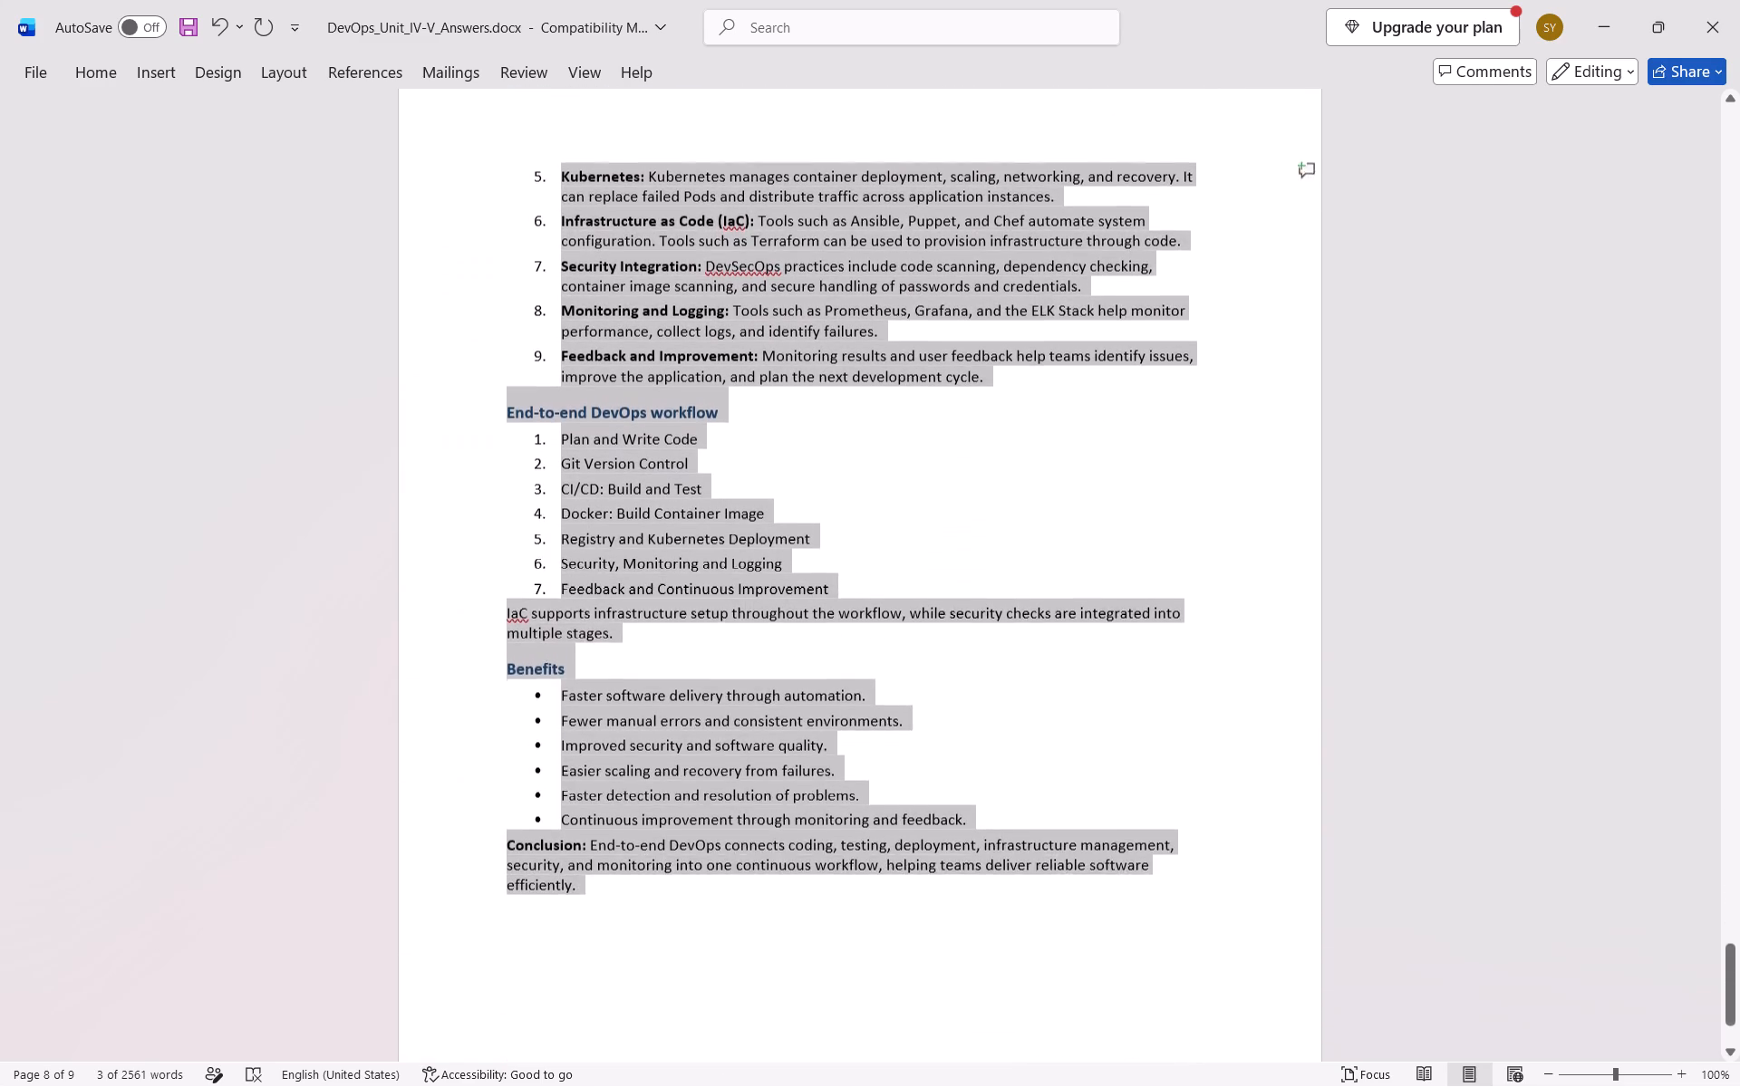
drag(825, 1086, 786, 925)
key(ctrl+x)
scroll(786, 925, up, 4)
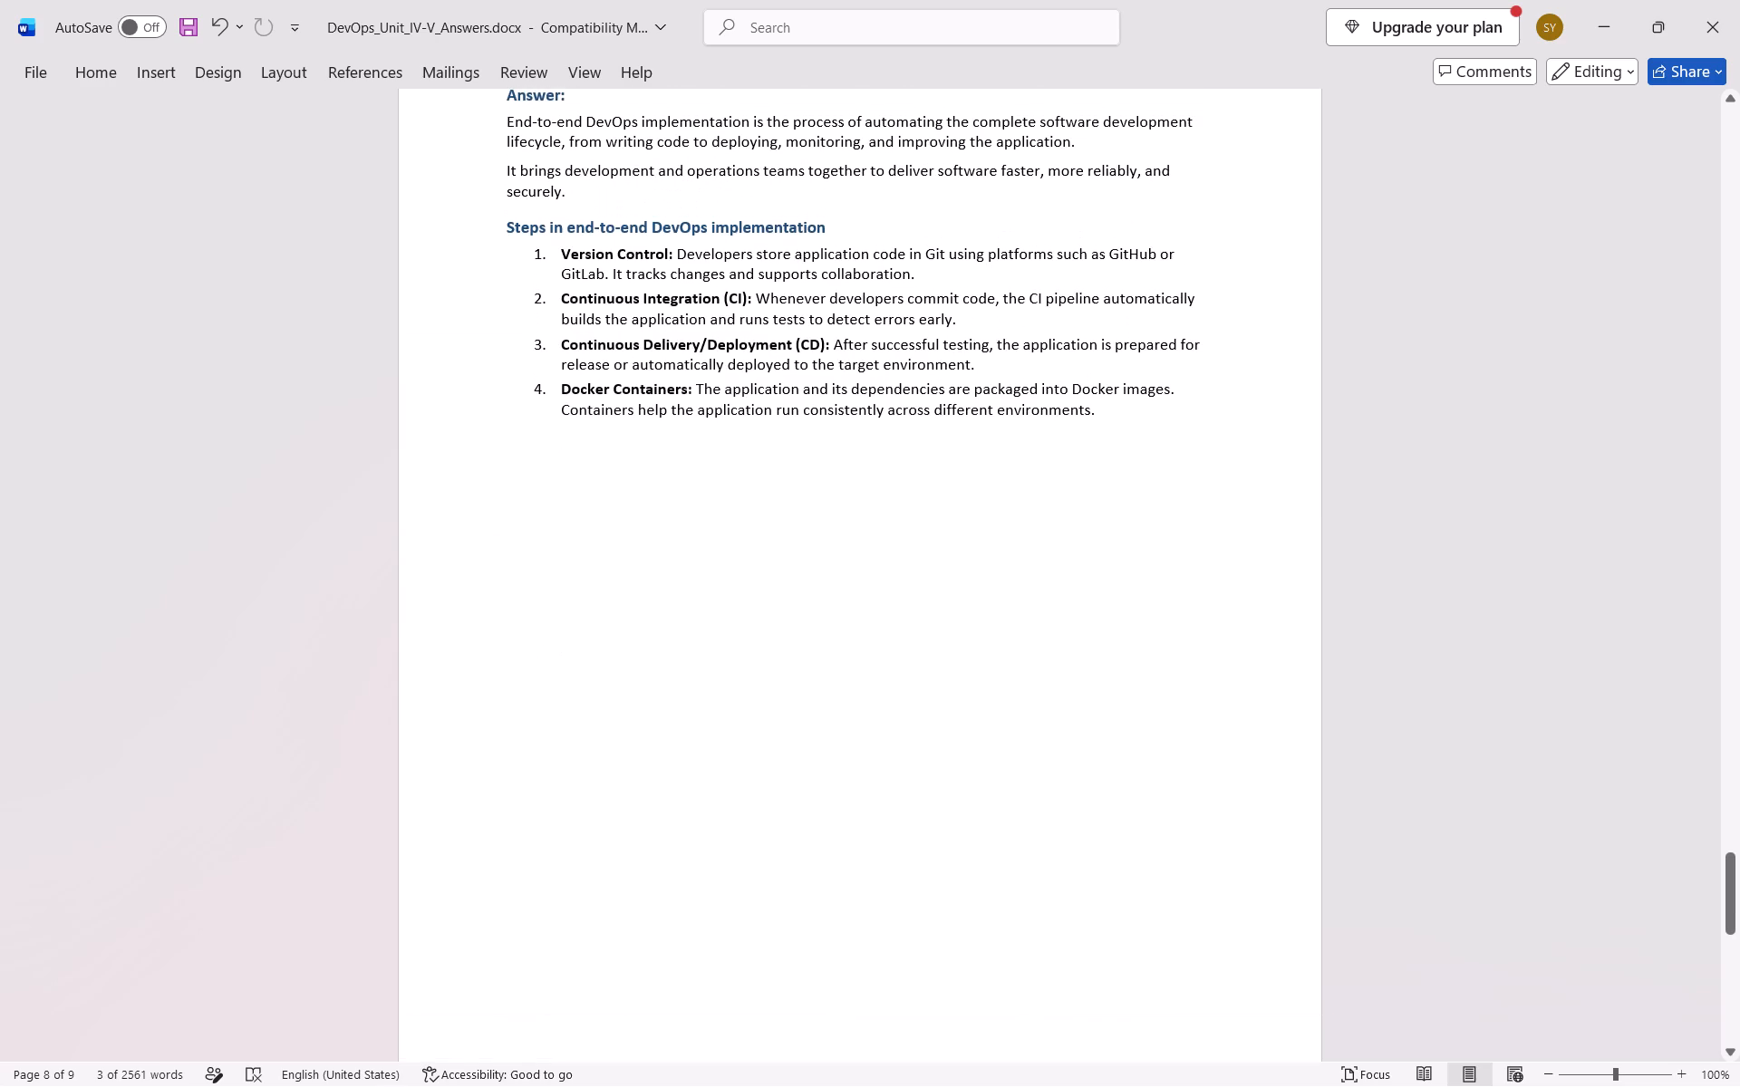
key(BackSpace)
key(BackSpace)
key(ctrl+v)
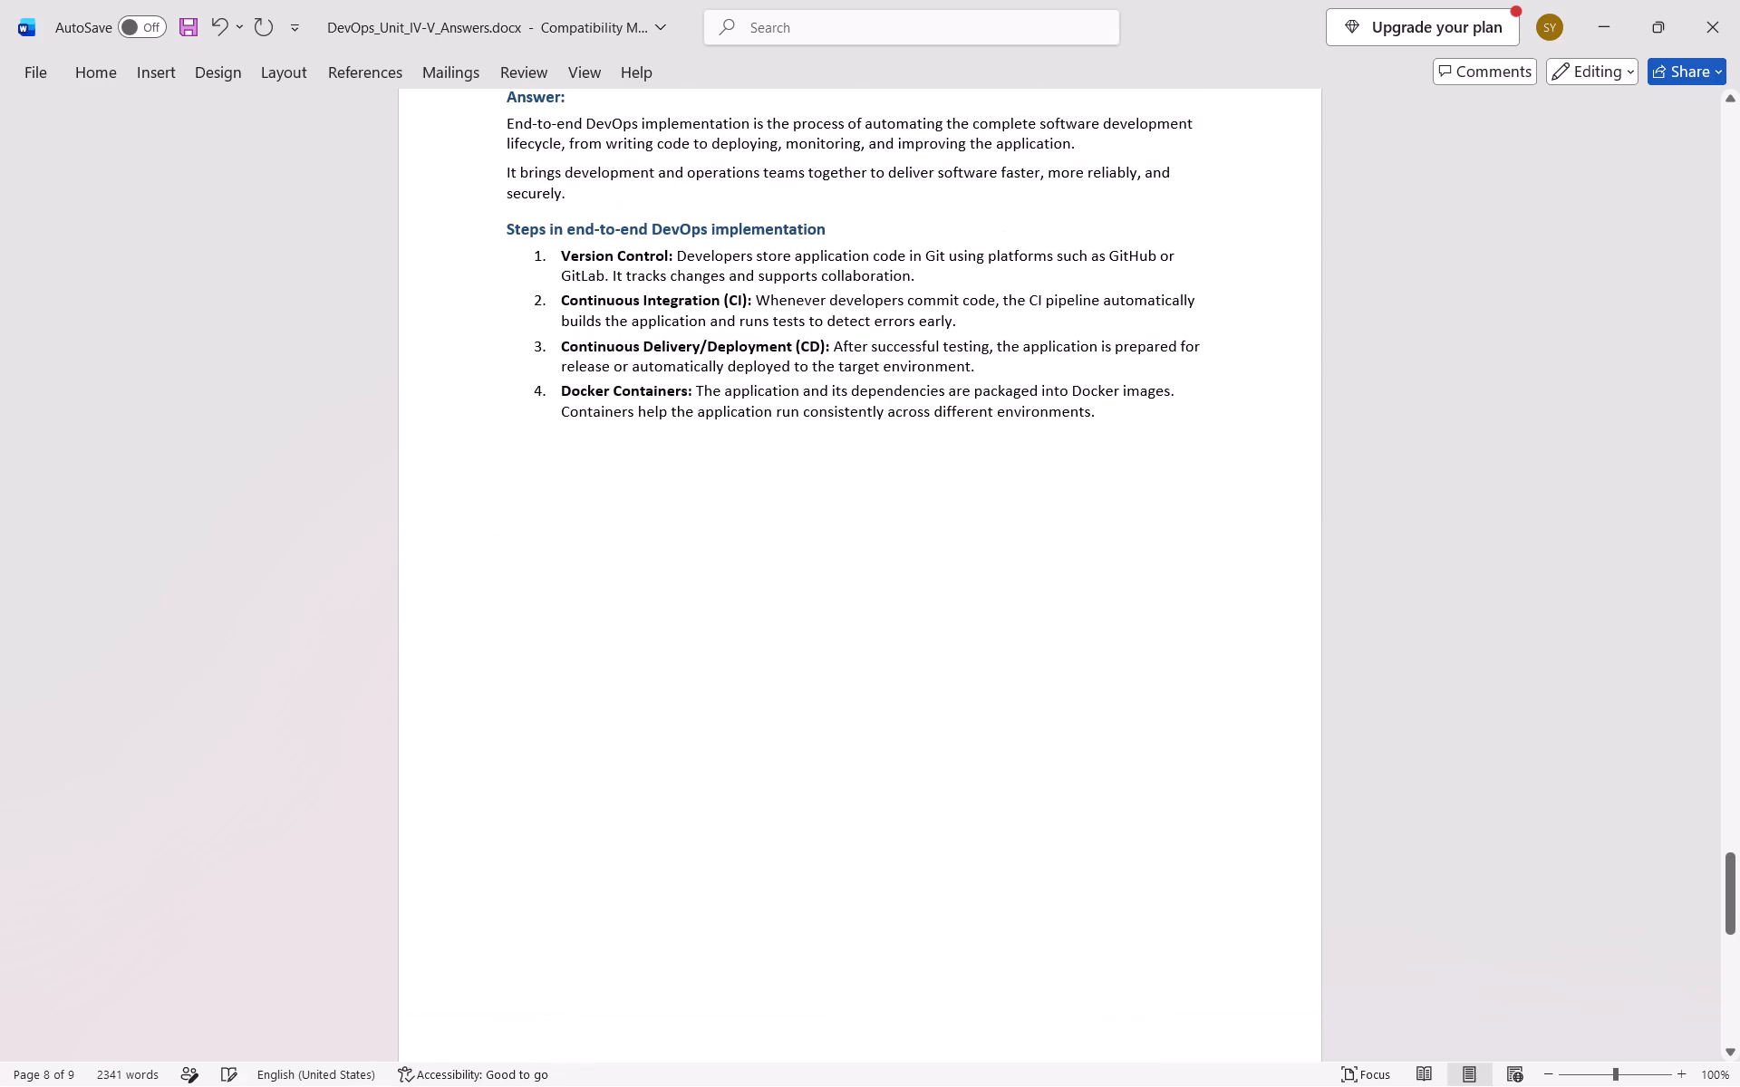
scroll(786, 925, up, 2)
key(ctrl+x)
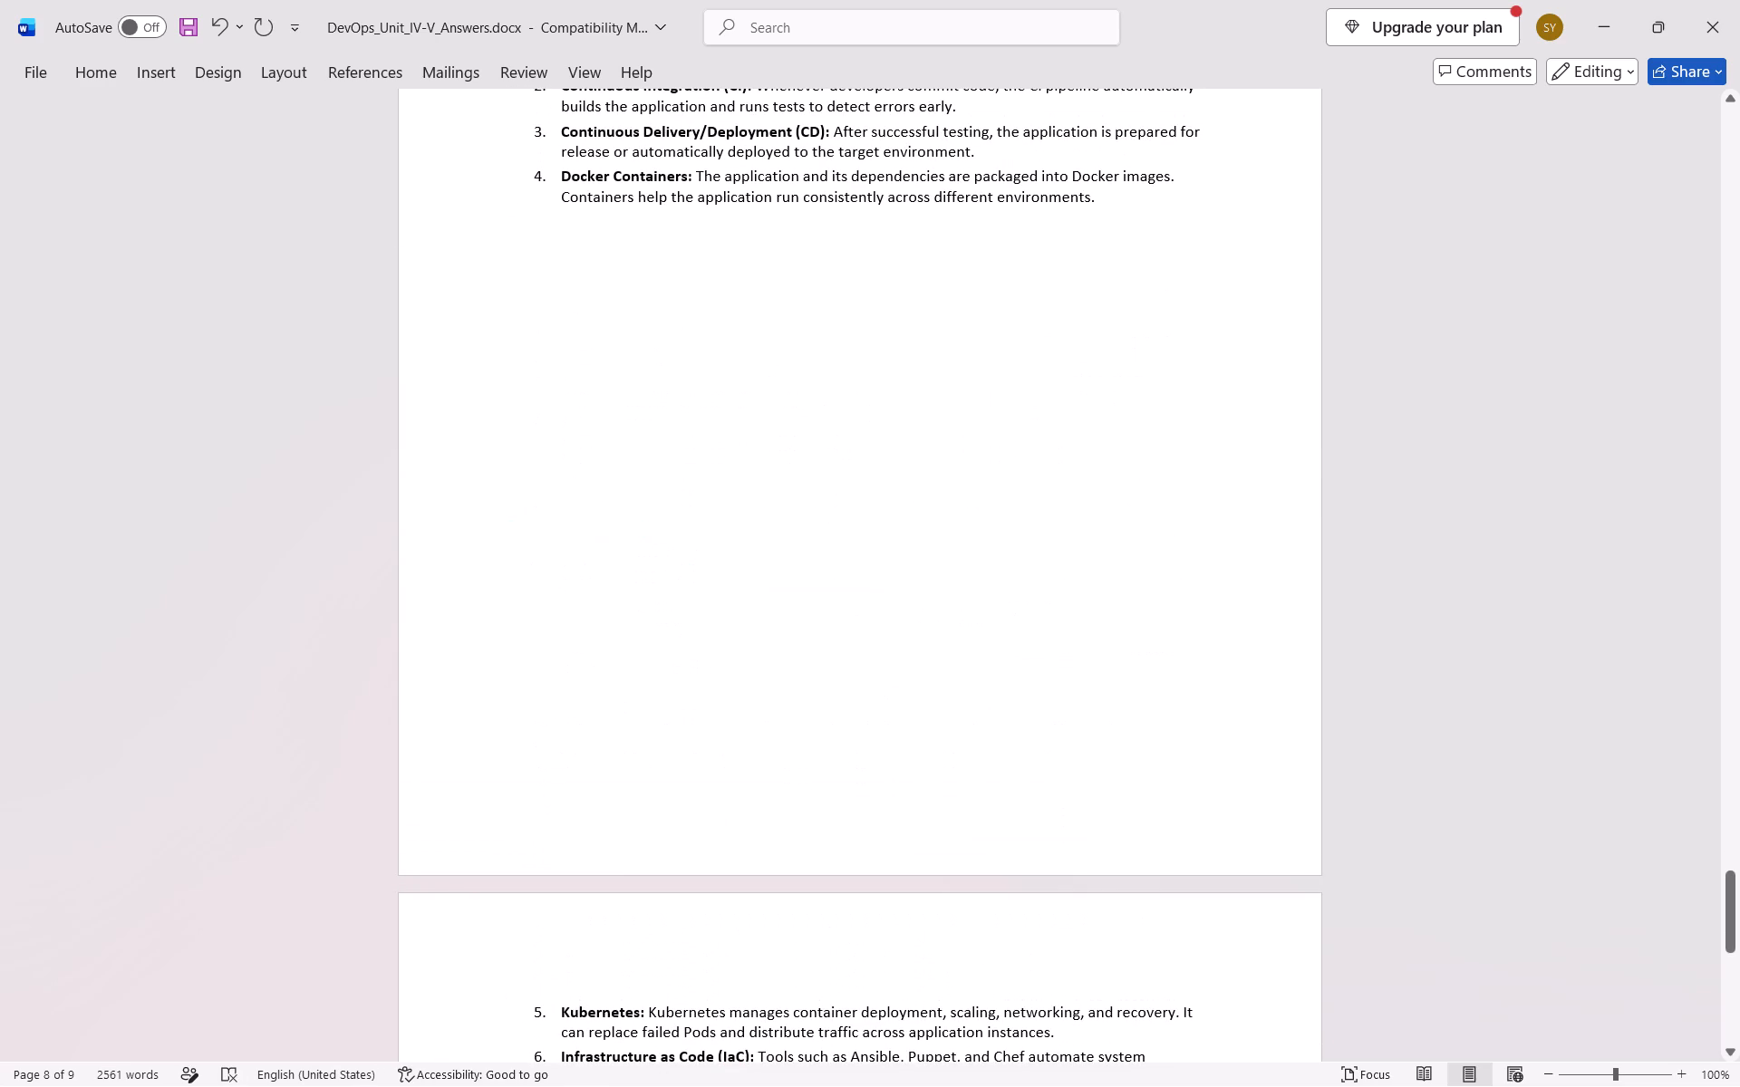
key(ctrl+z)
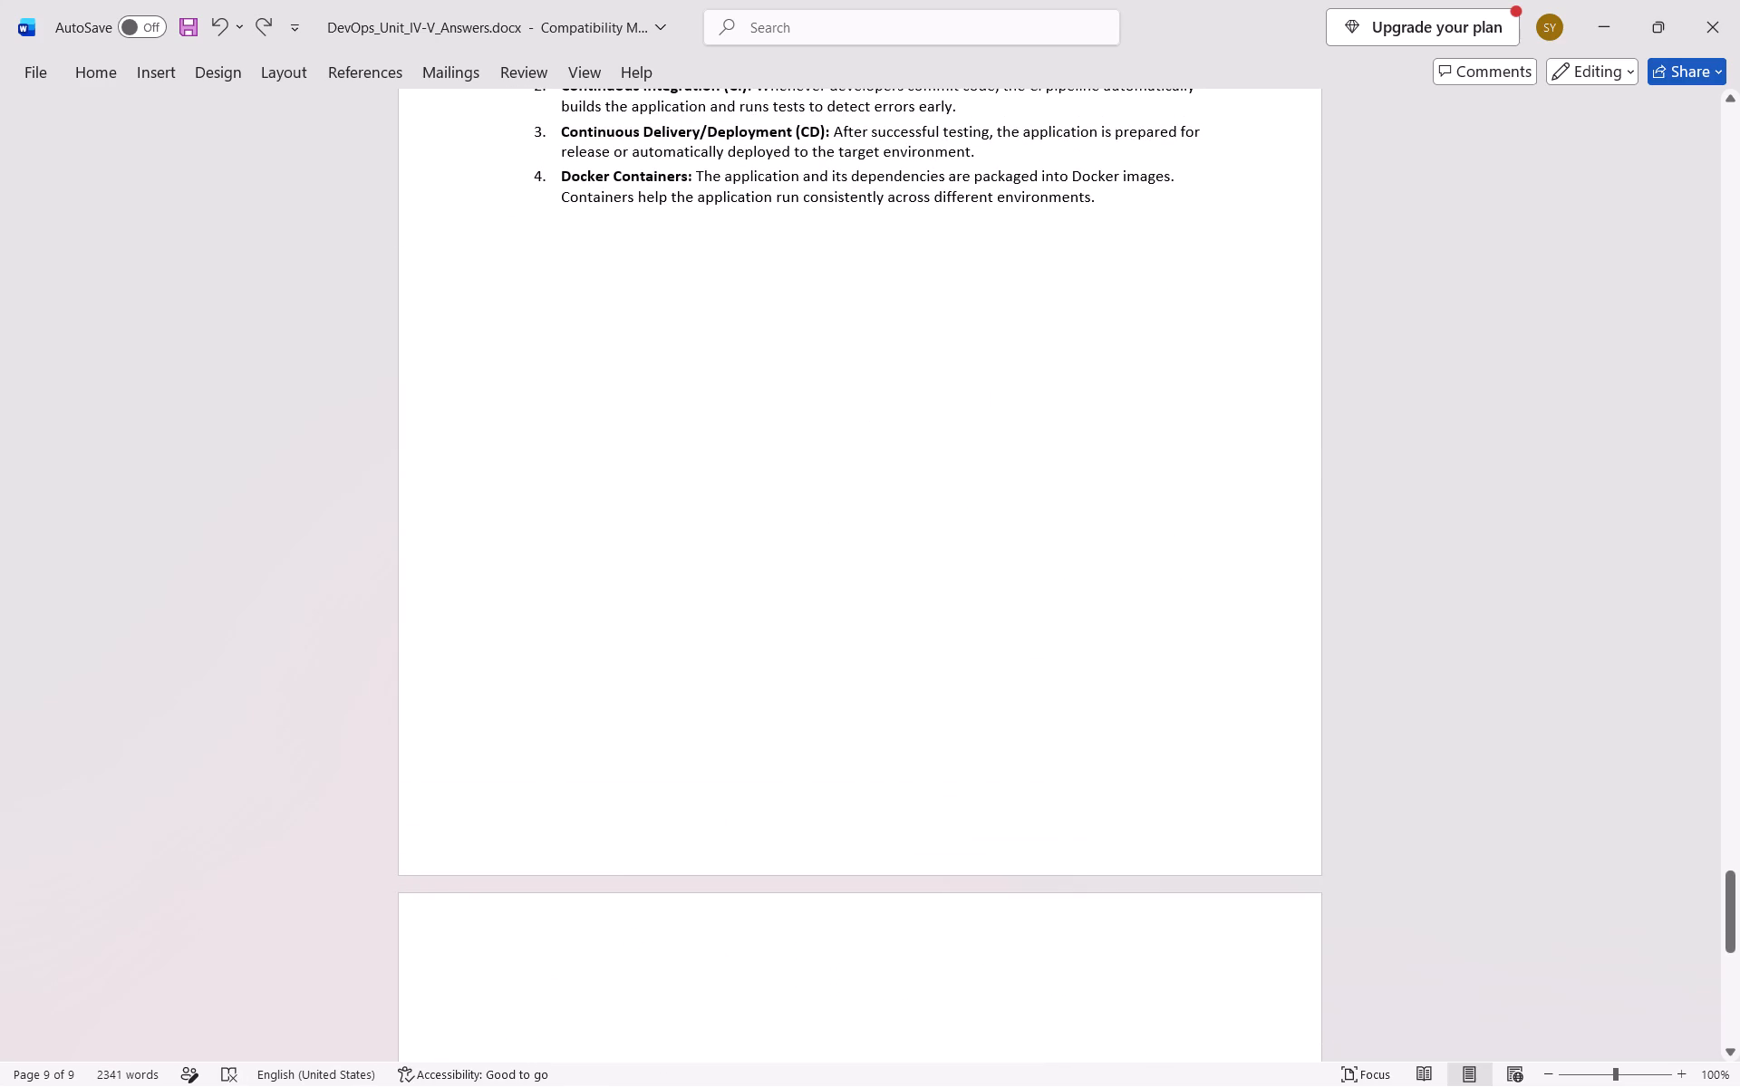
click(1116, 203)
key(Return)
key(ctrl+v)
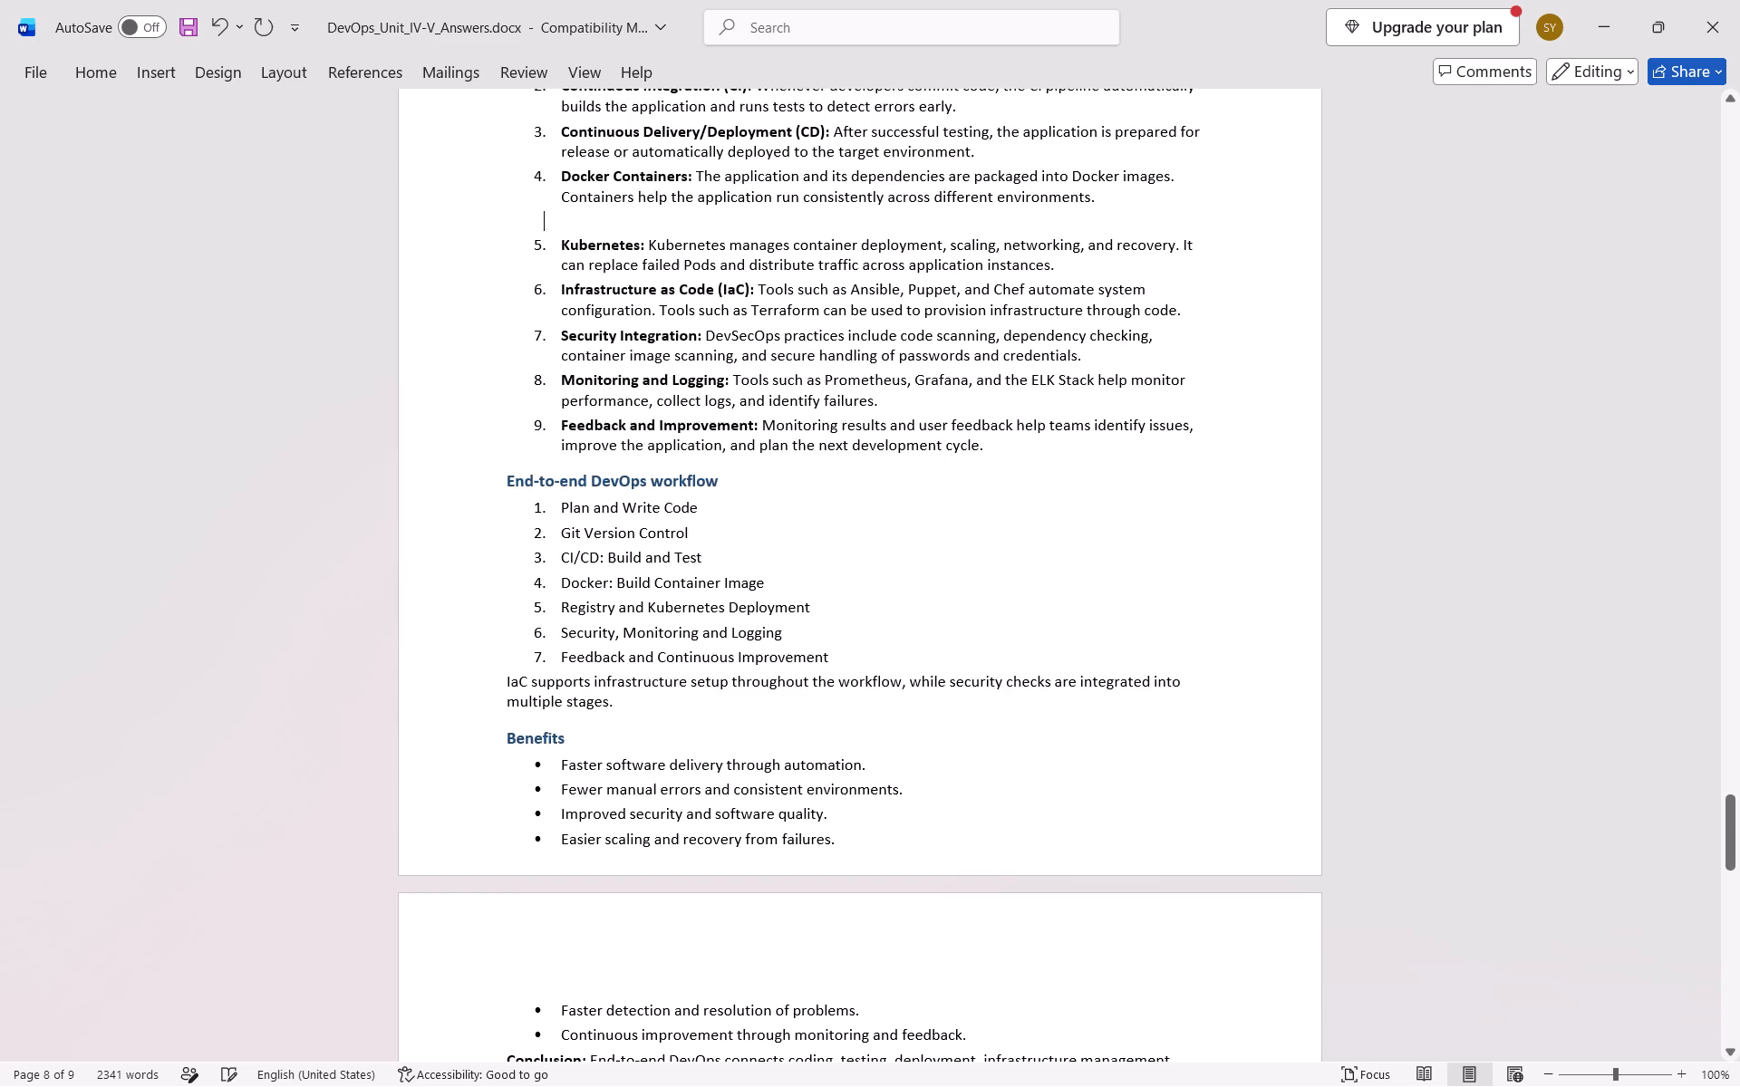
Remove the bold from the Q12 question heading and its "Answer:" label and shrink their font by two sizes.
scroll(1116, 203, right, 1)
scroll(1116, 203, up, 1)
scroll(1116, 203, right, 1)
scroll(1116, 203, up, 1)
scroll(1116, 203, right, 1)
scroll(1116, 203, up, 1)
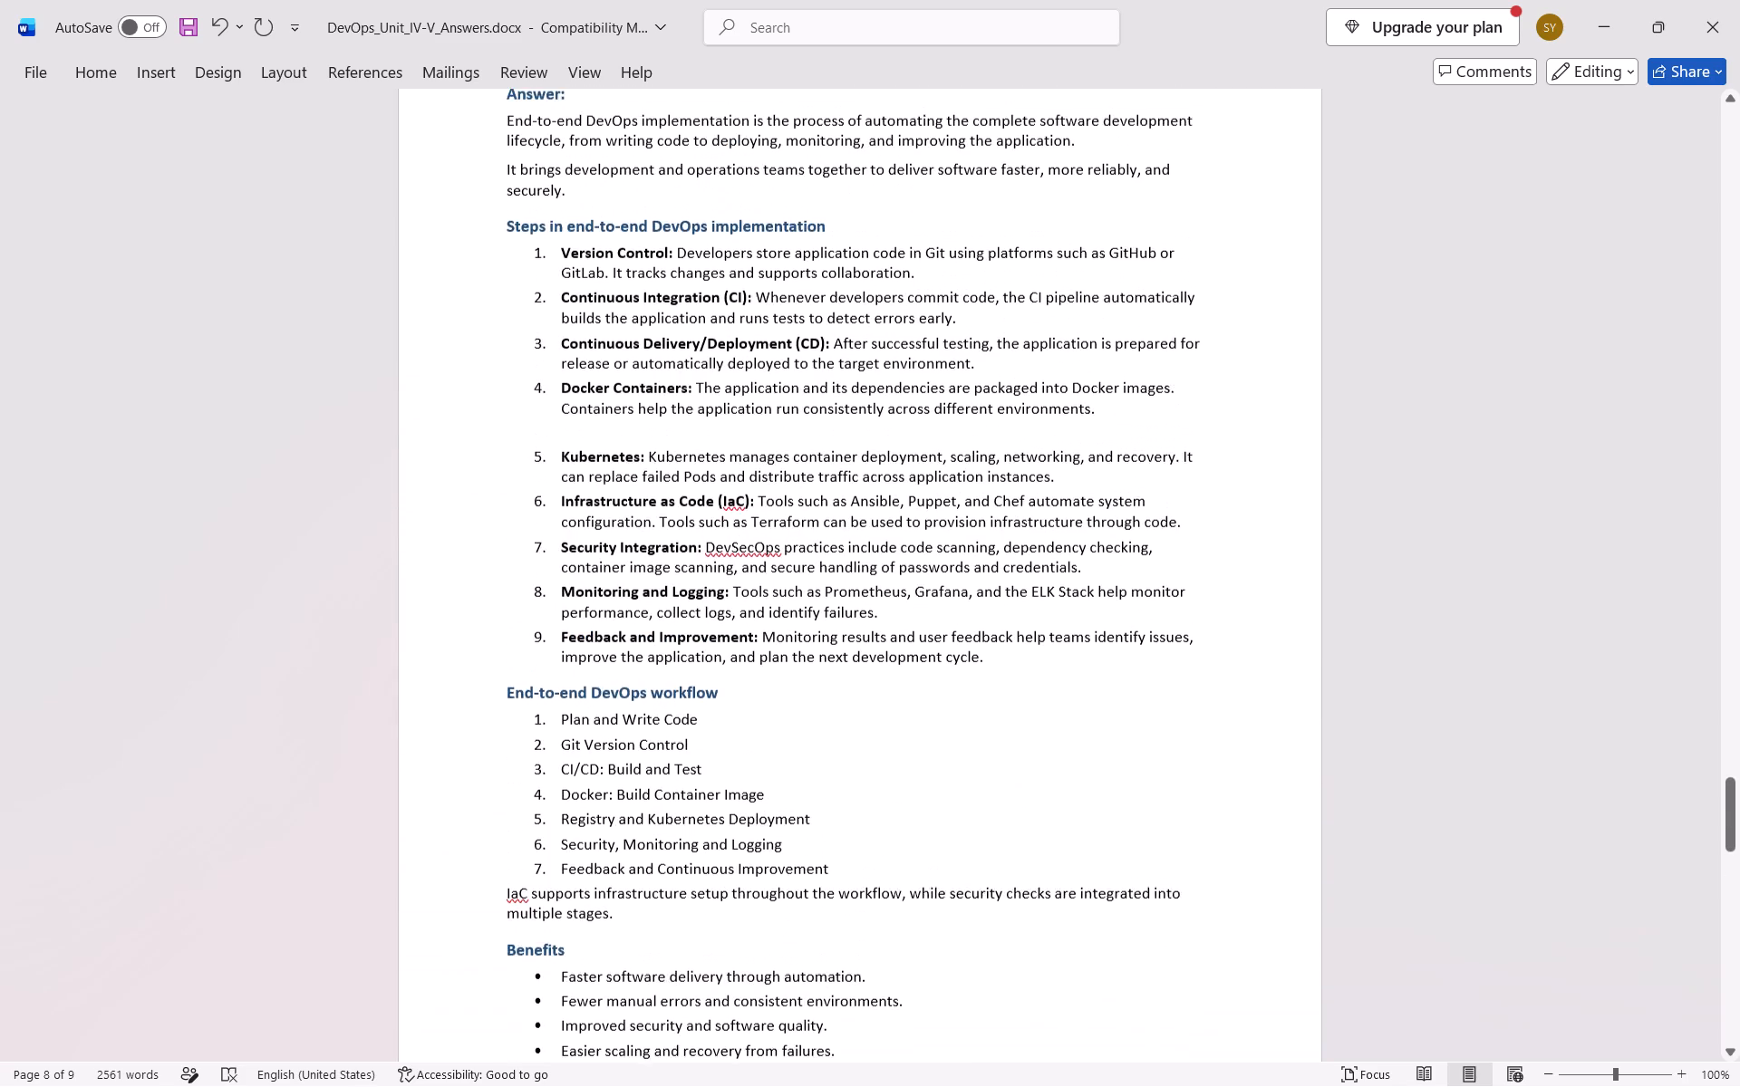
scroll(1049, 252, up, 1)
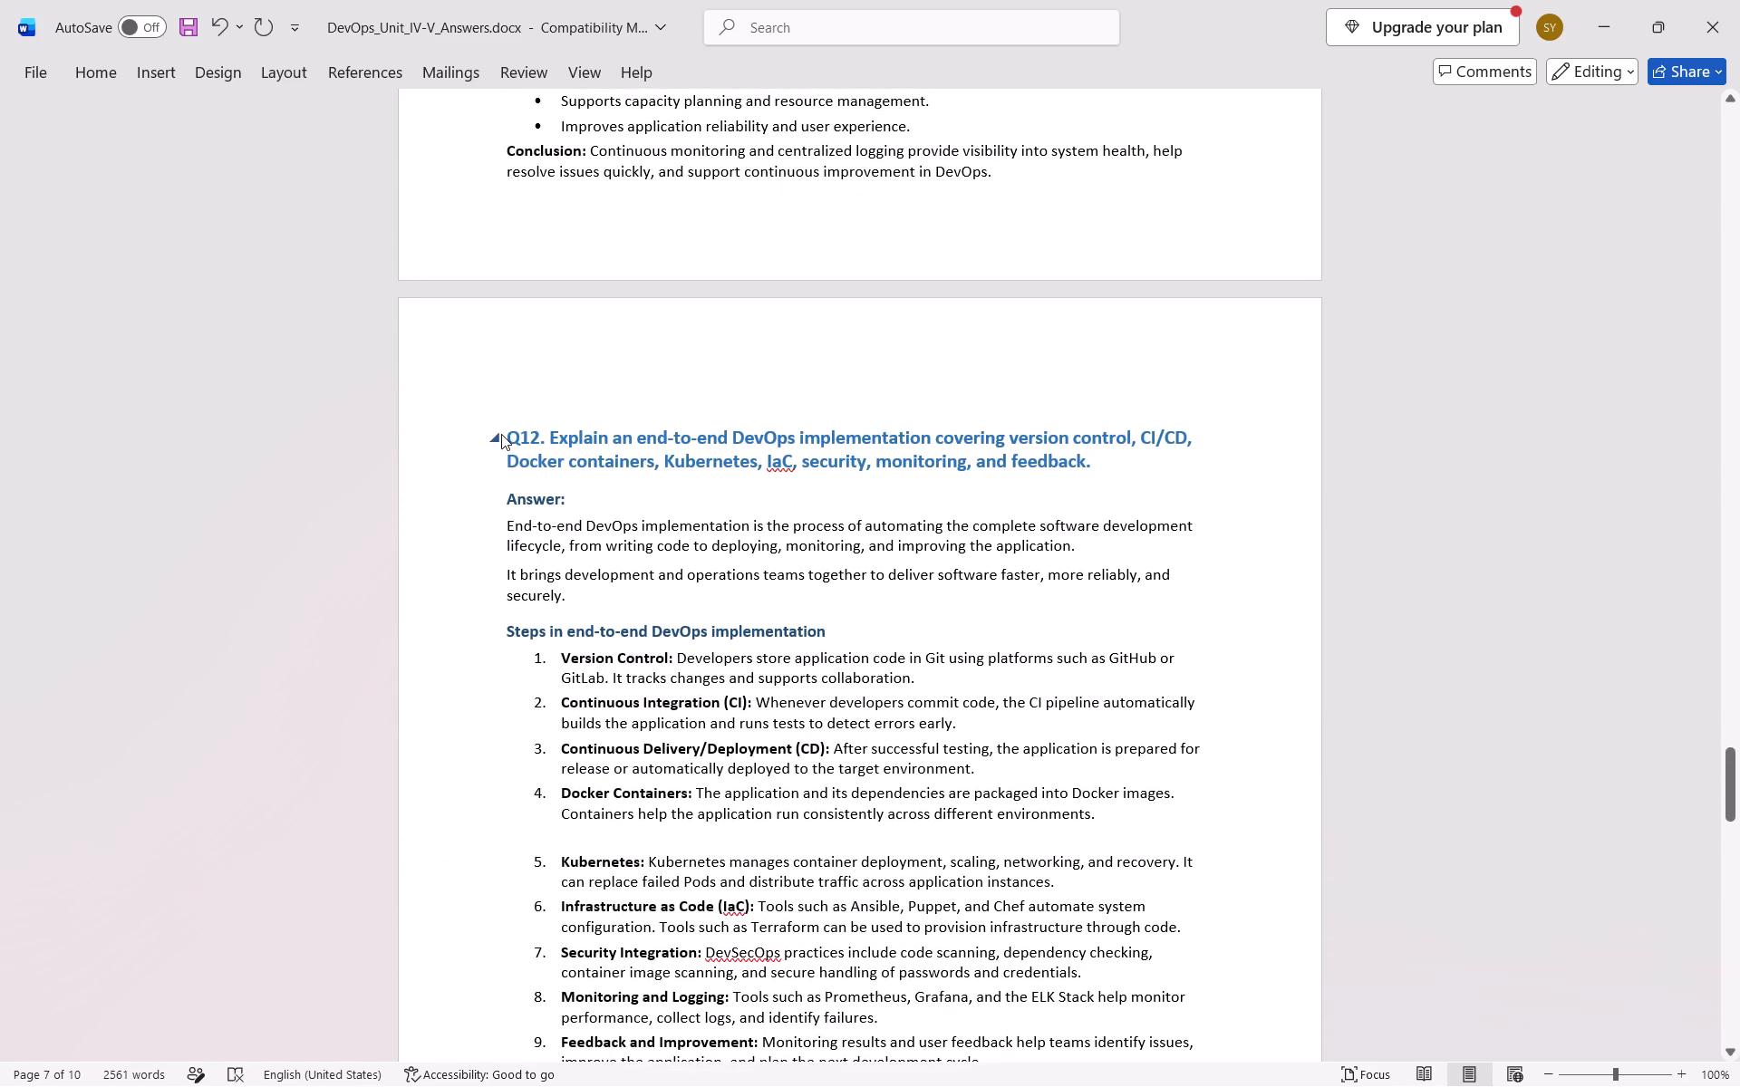
drag(510, 435, 1130, 476)
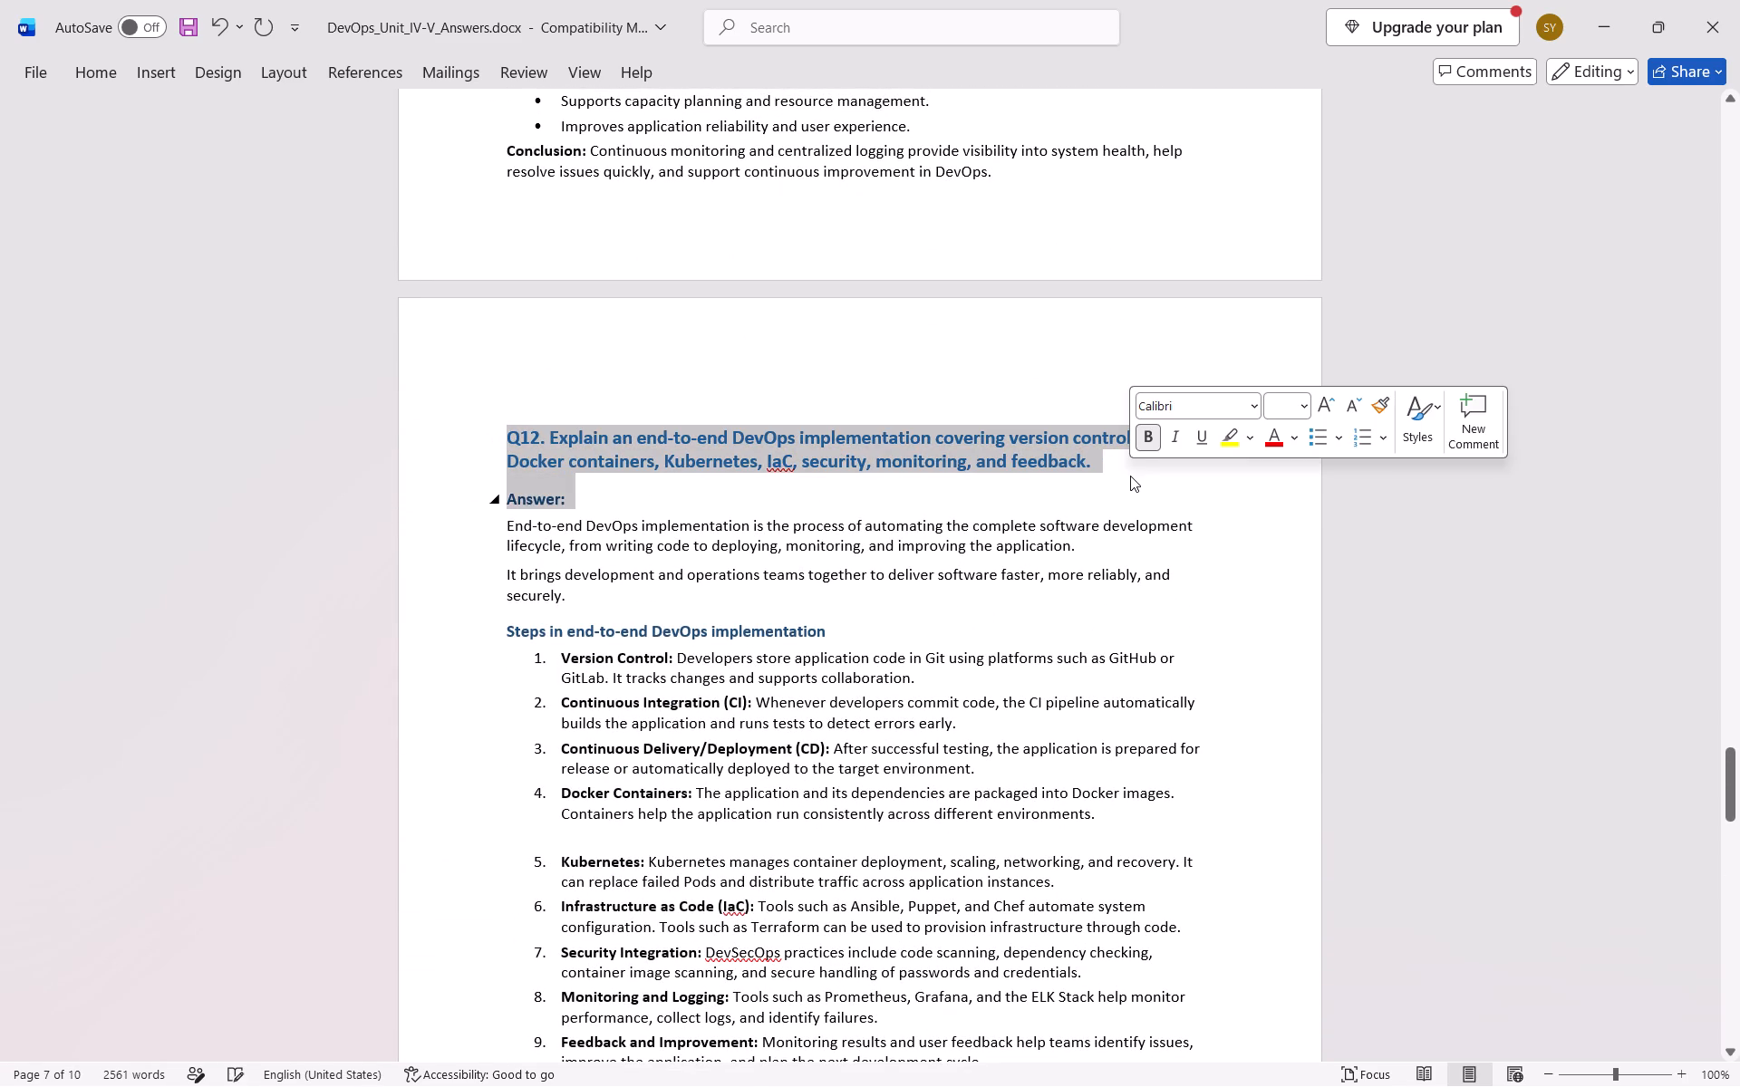
key(ctrl+b)
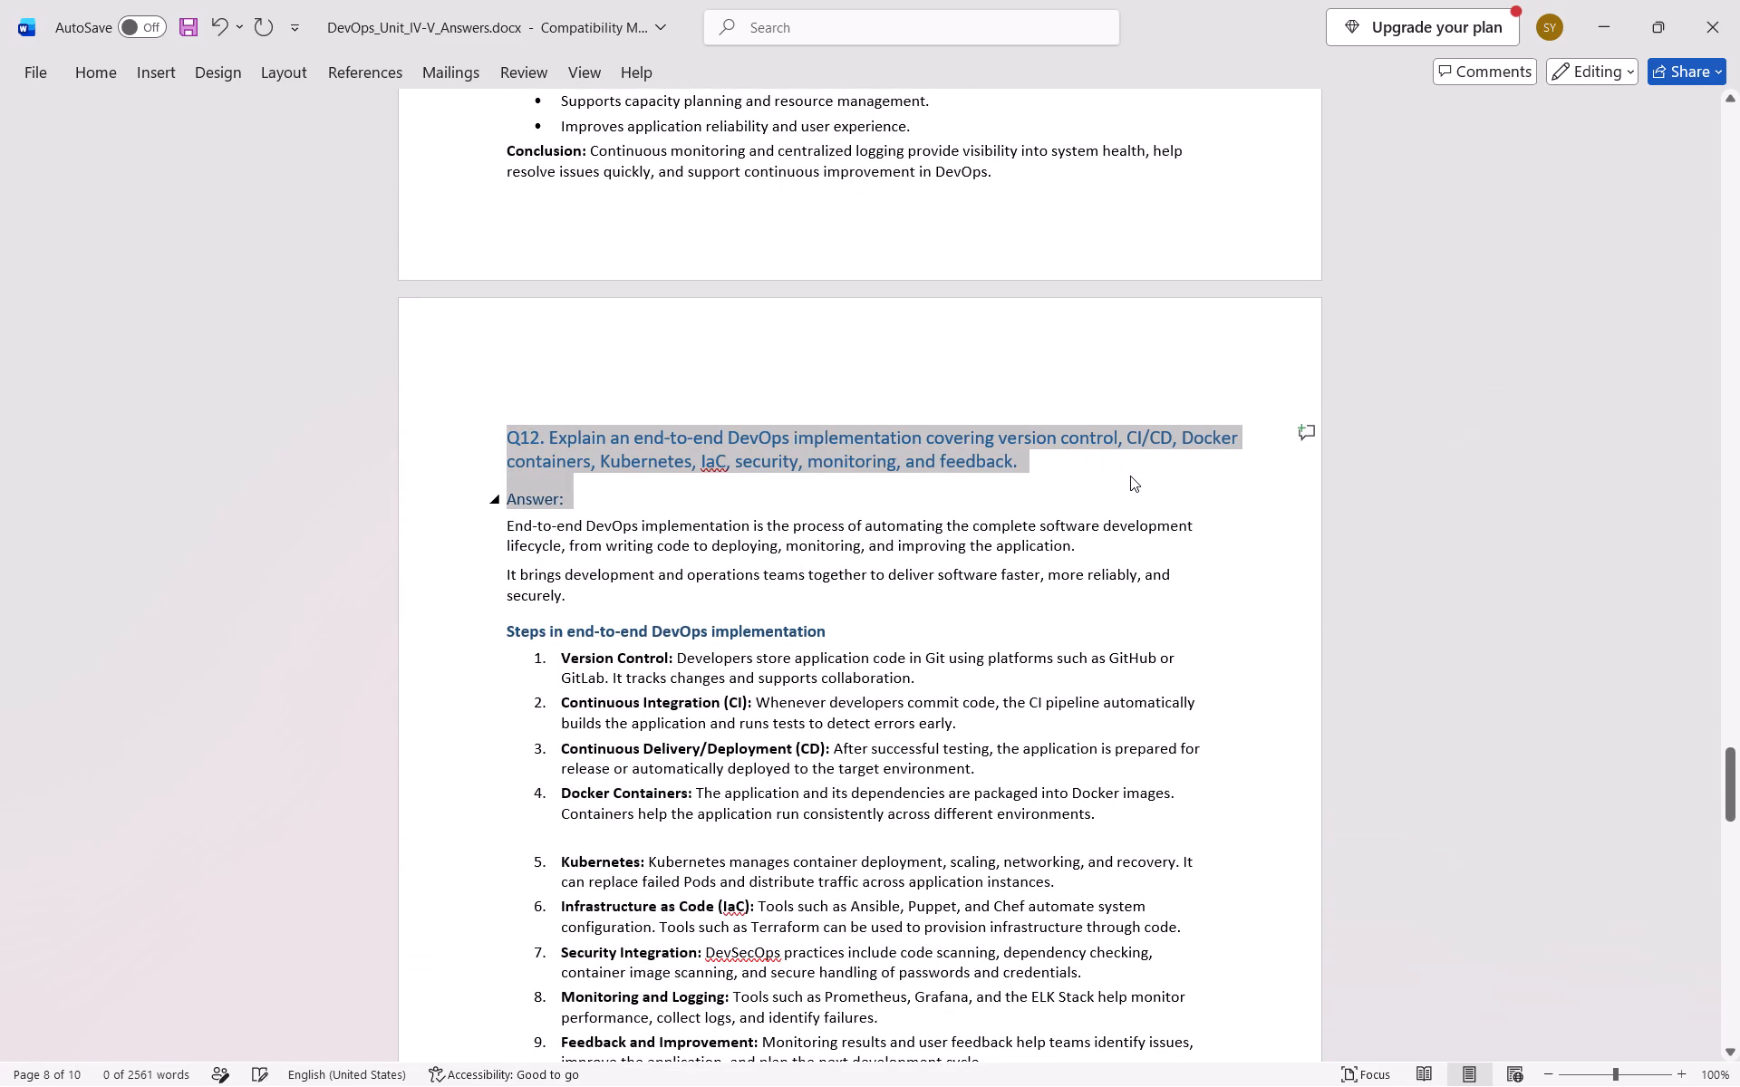
right_click(972, 446)
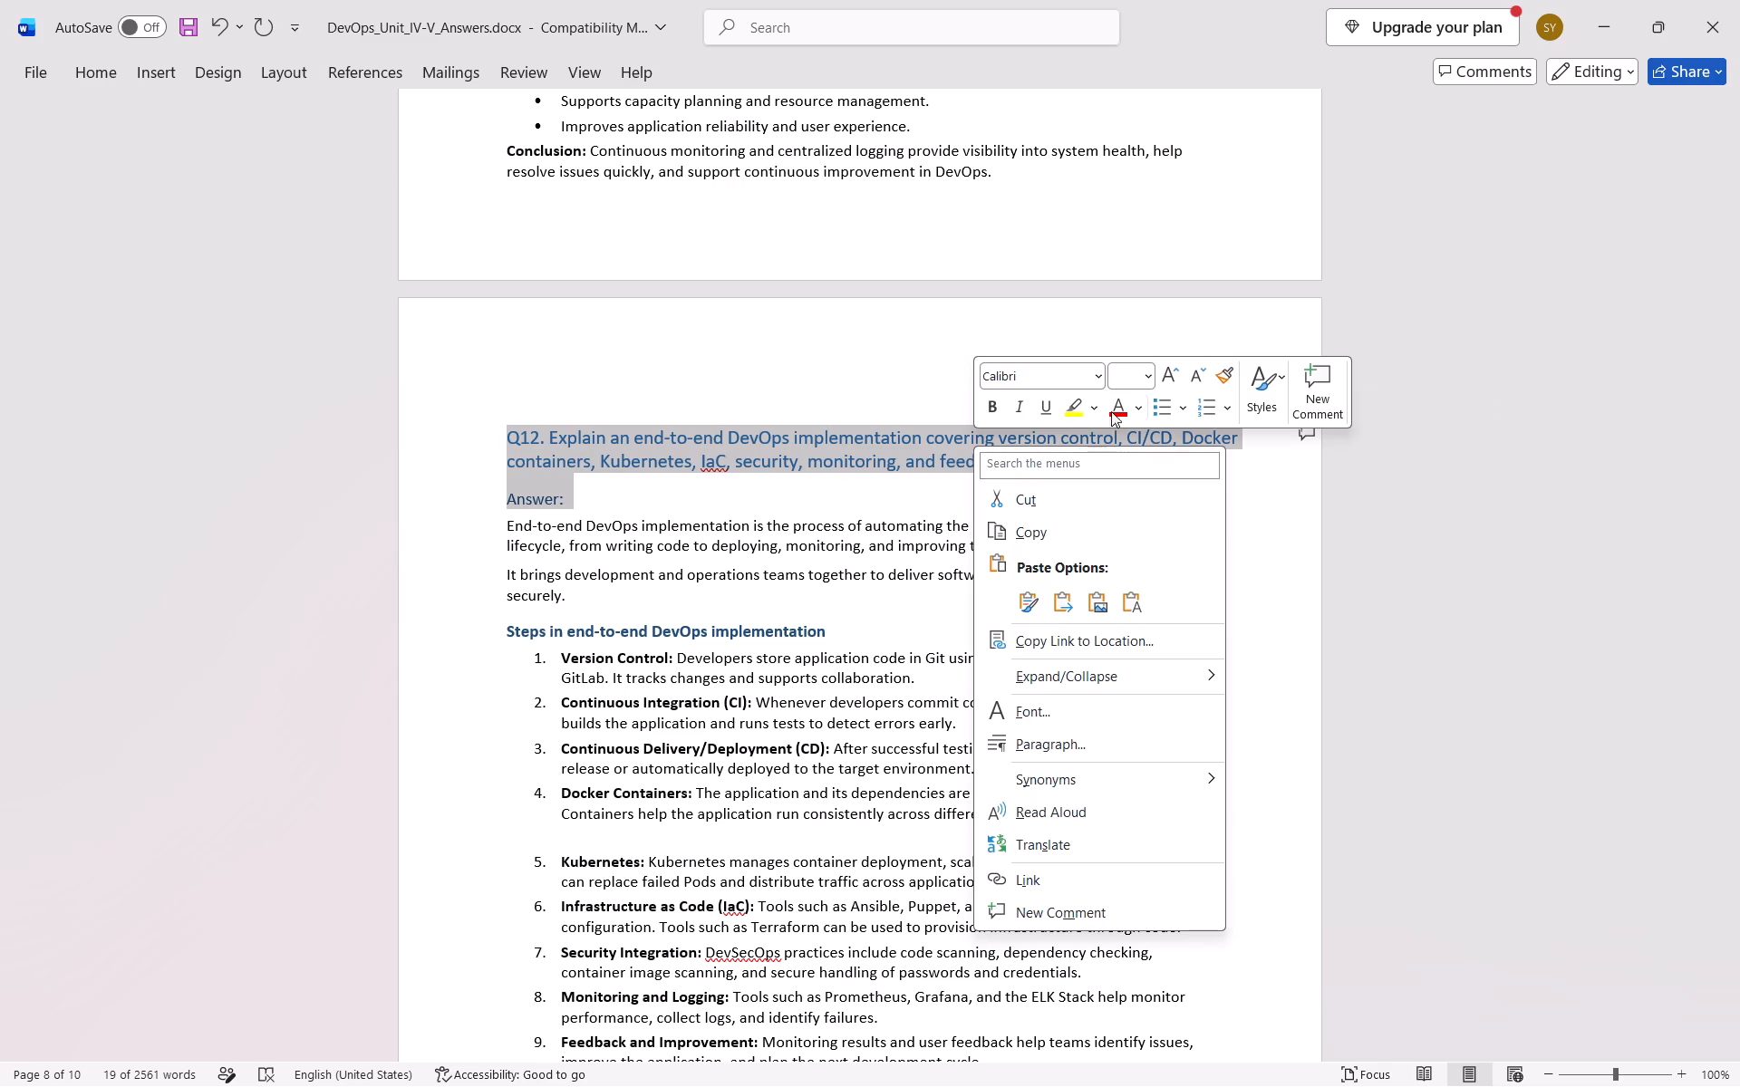
click(1203, 367)
click(1197, 369)
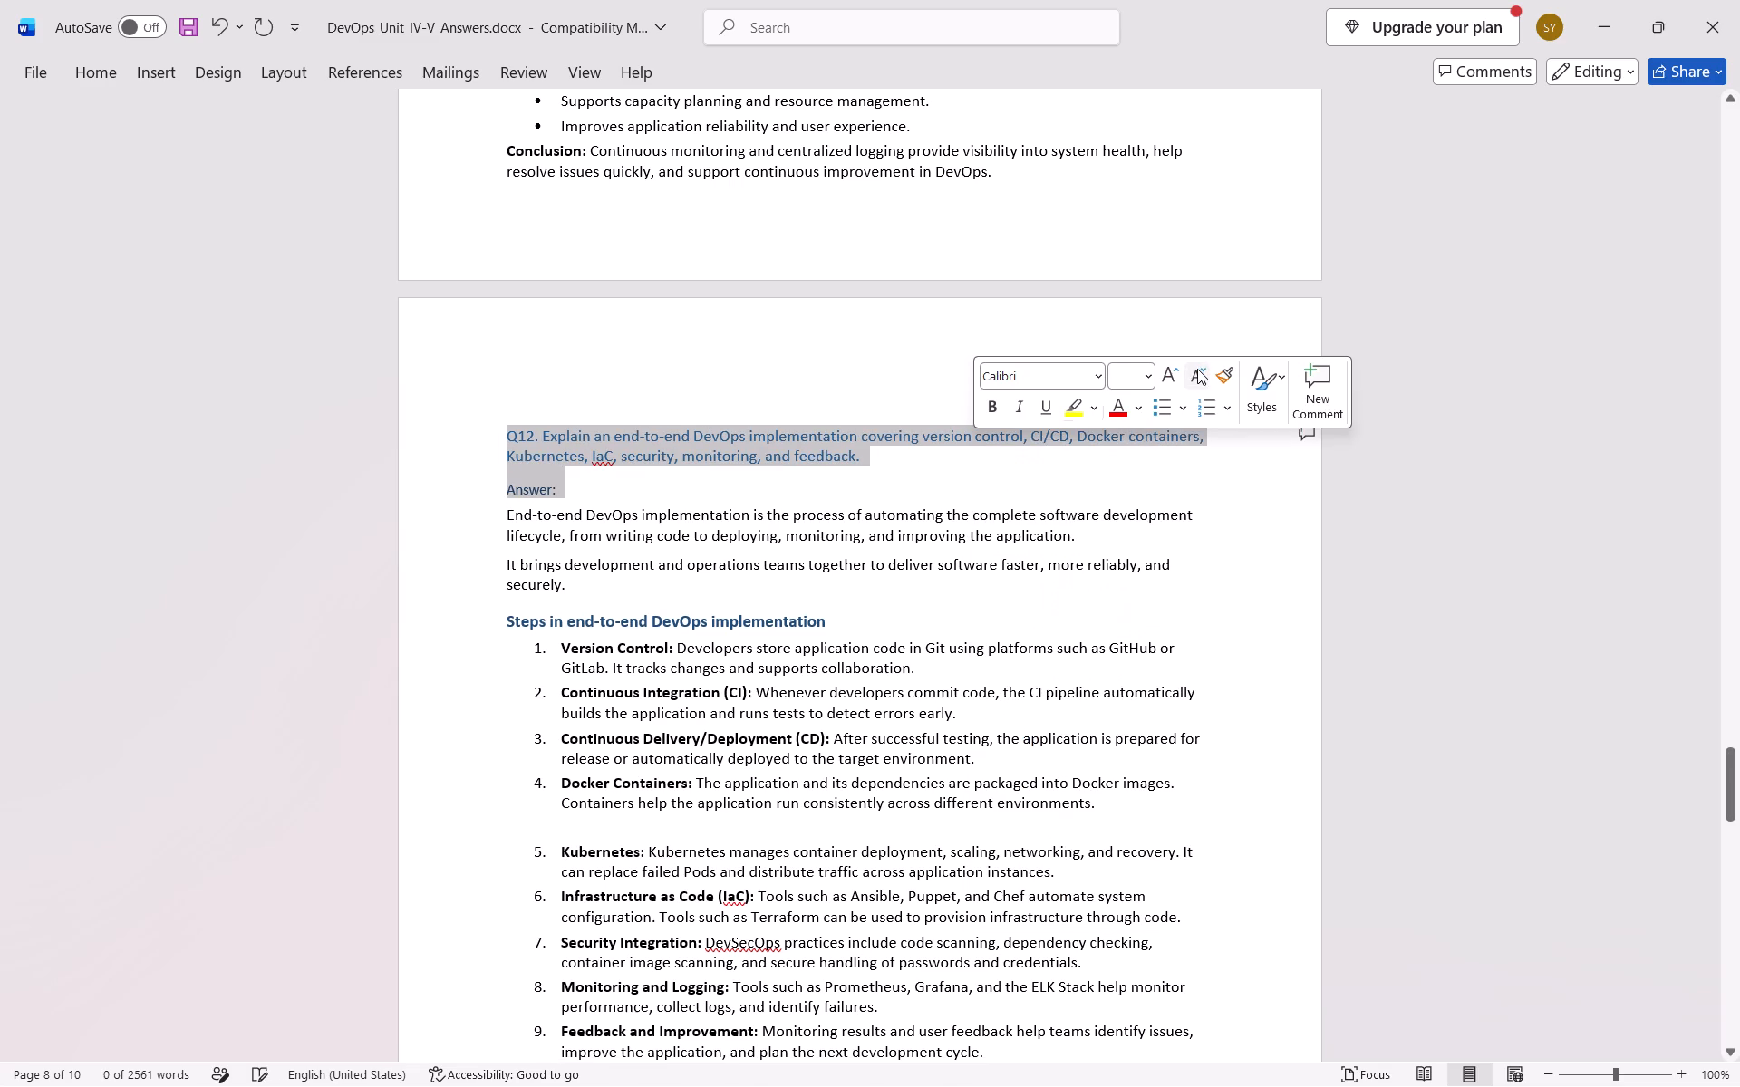
click(955, 460)
Replace the Q12 "Answer:" label with "A)" directly in front of the introductory sentence.
scroll(955, 460, down, 1)
scroll(775, 453, down, 1)
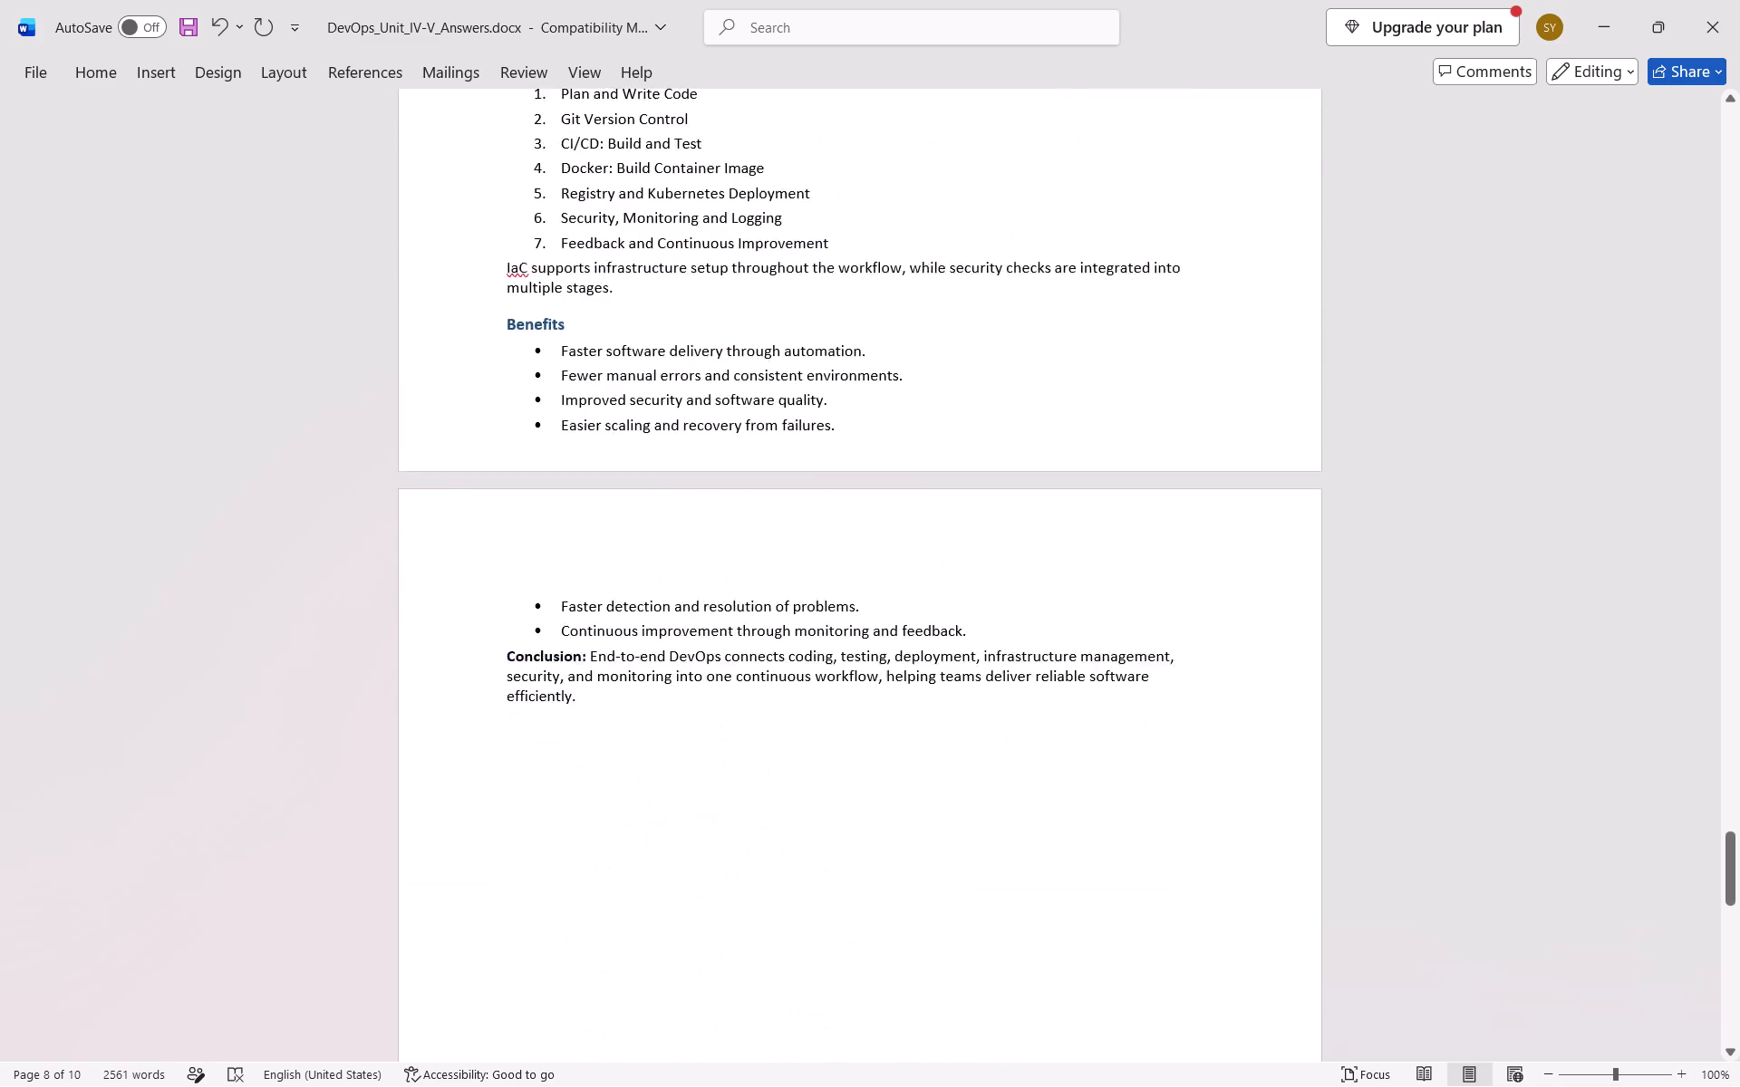
scroll(775, 453, down, 1)
scroll(775, 453, up, 2)
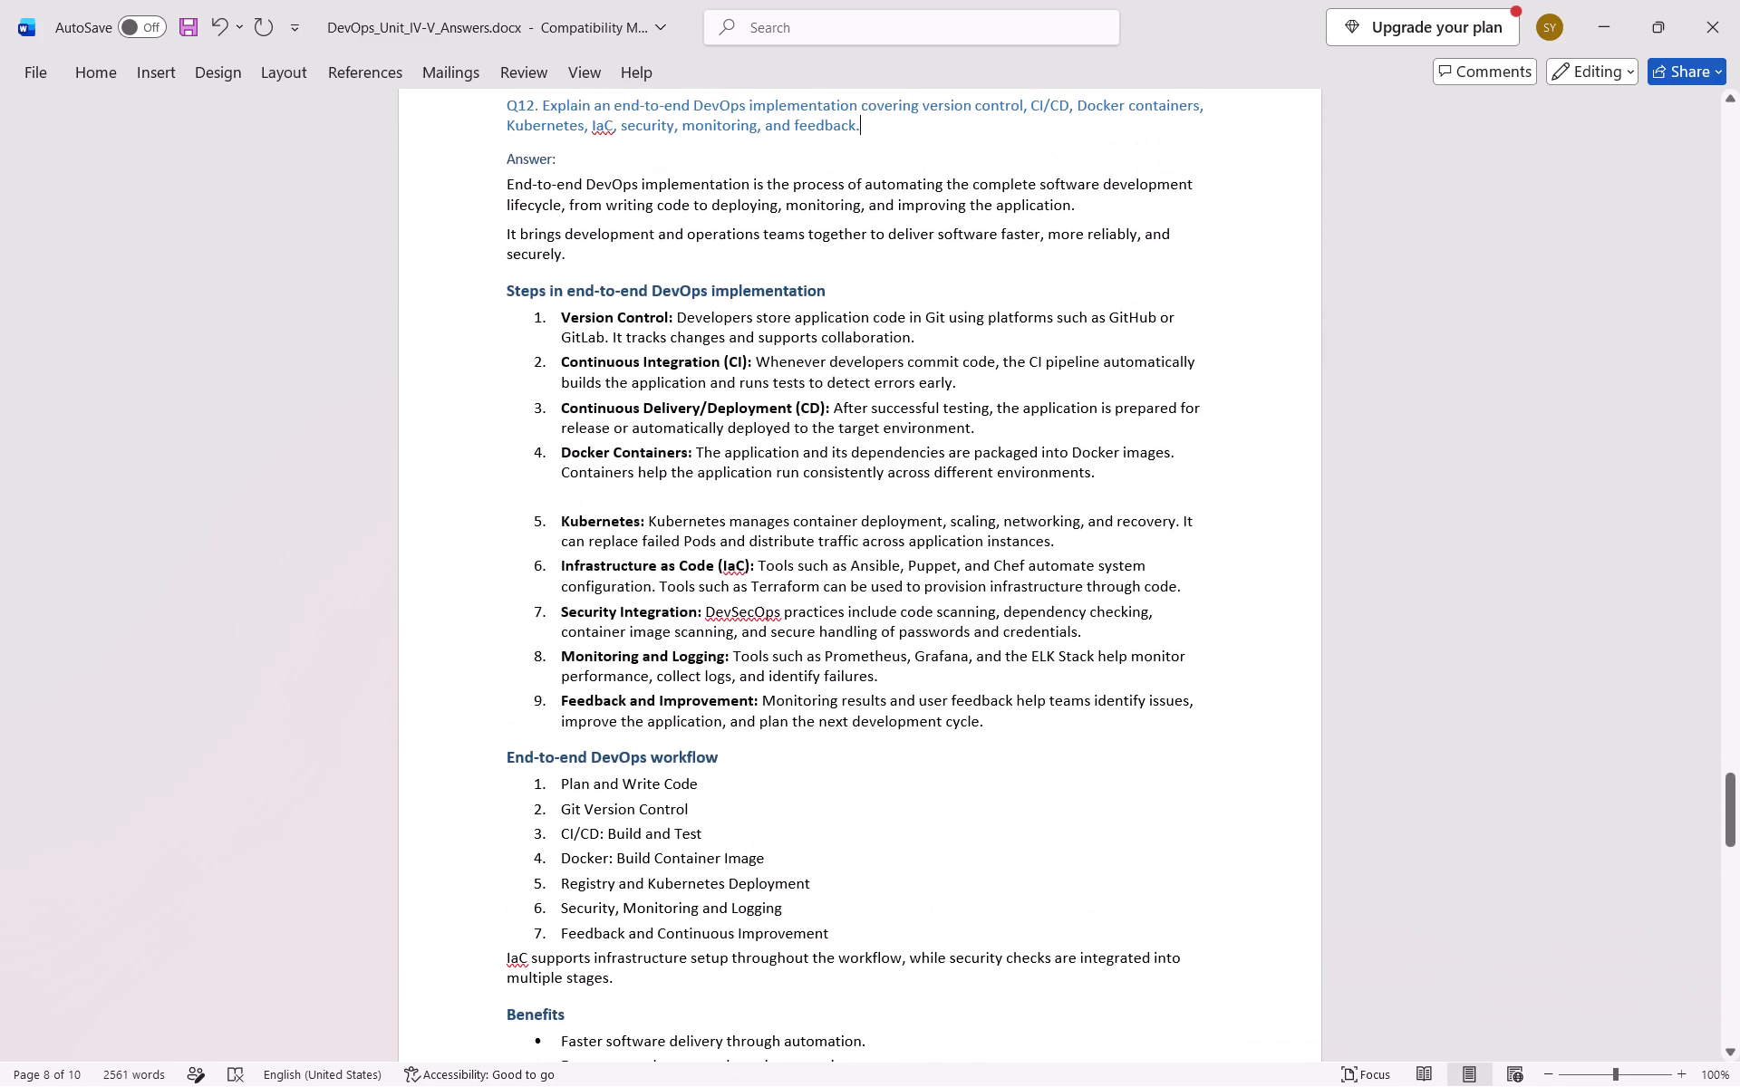
scroll(718, 398, up, 1)
double_click(577, 257)
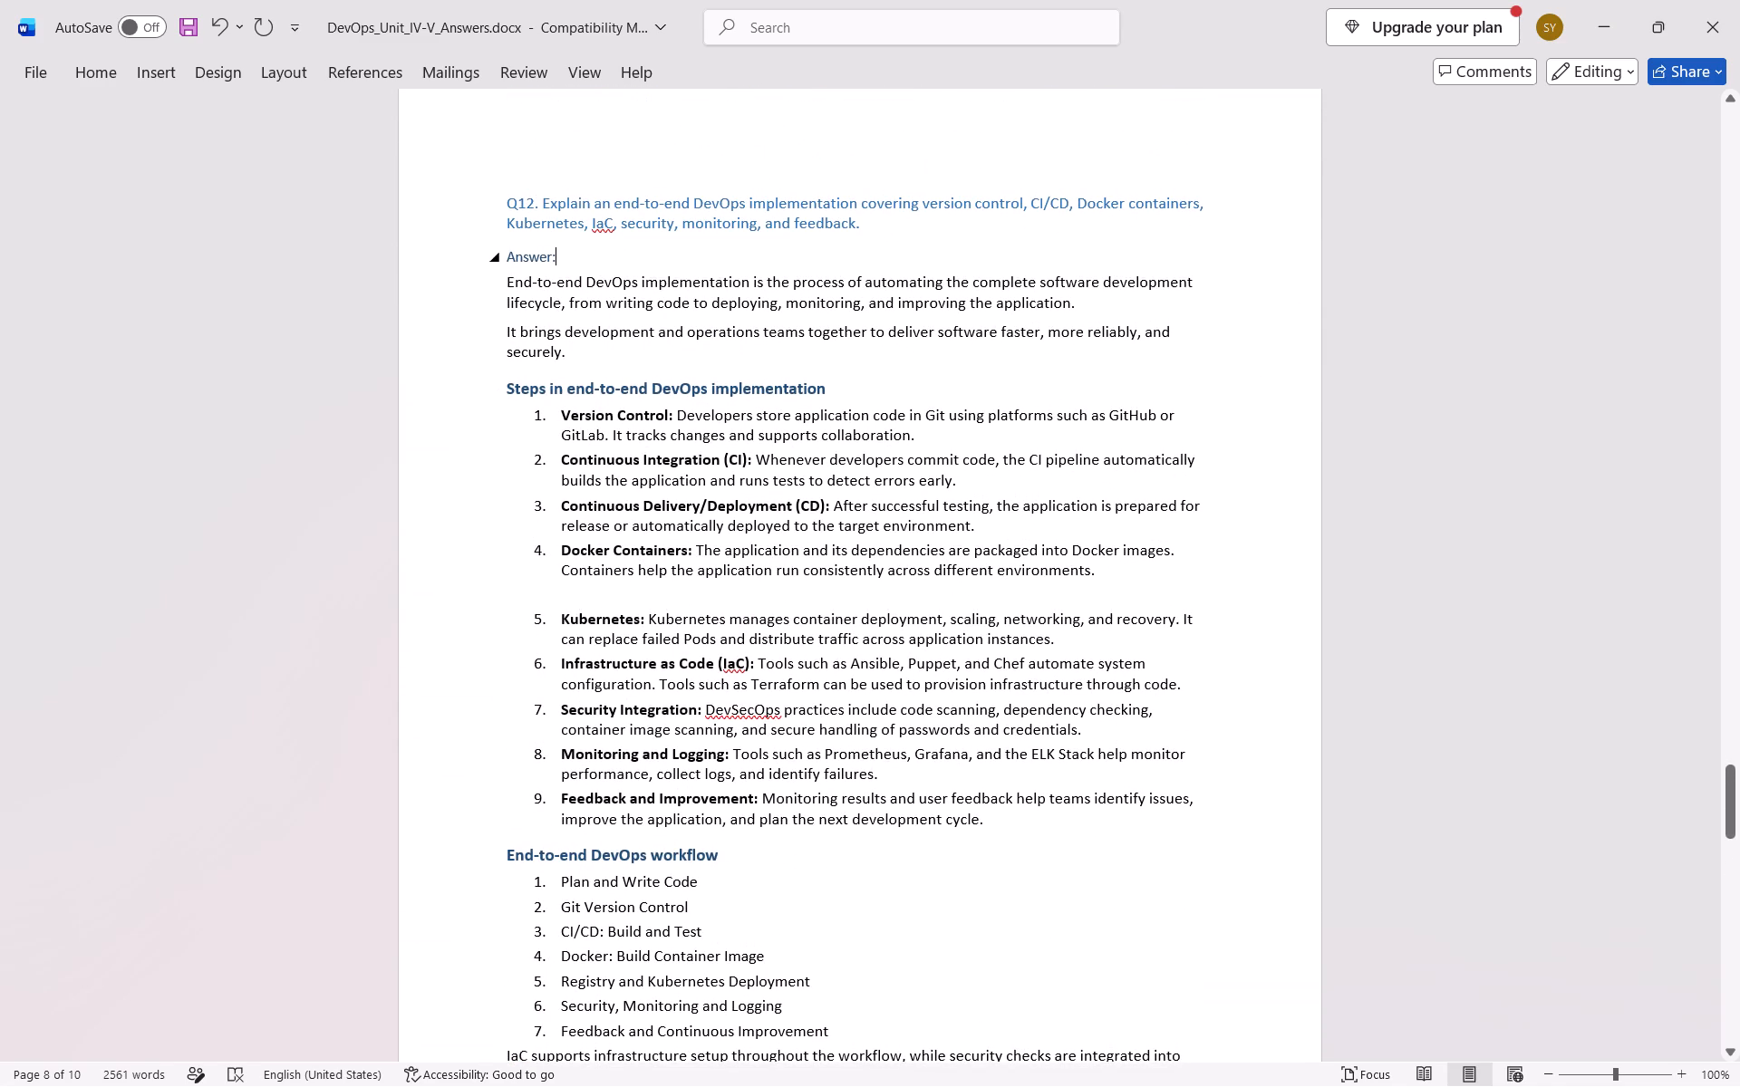
key(BackSpace)
key(BackSpace)
key(BackSpace)
key(BackSpace)
key(BackSpace)
key(BackSpace)
key(BackSpace)
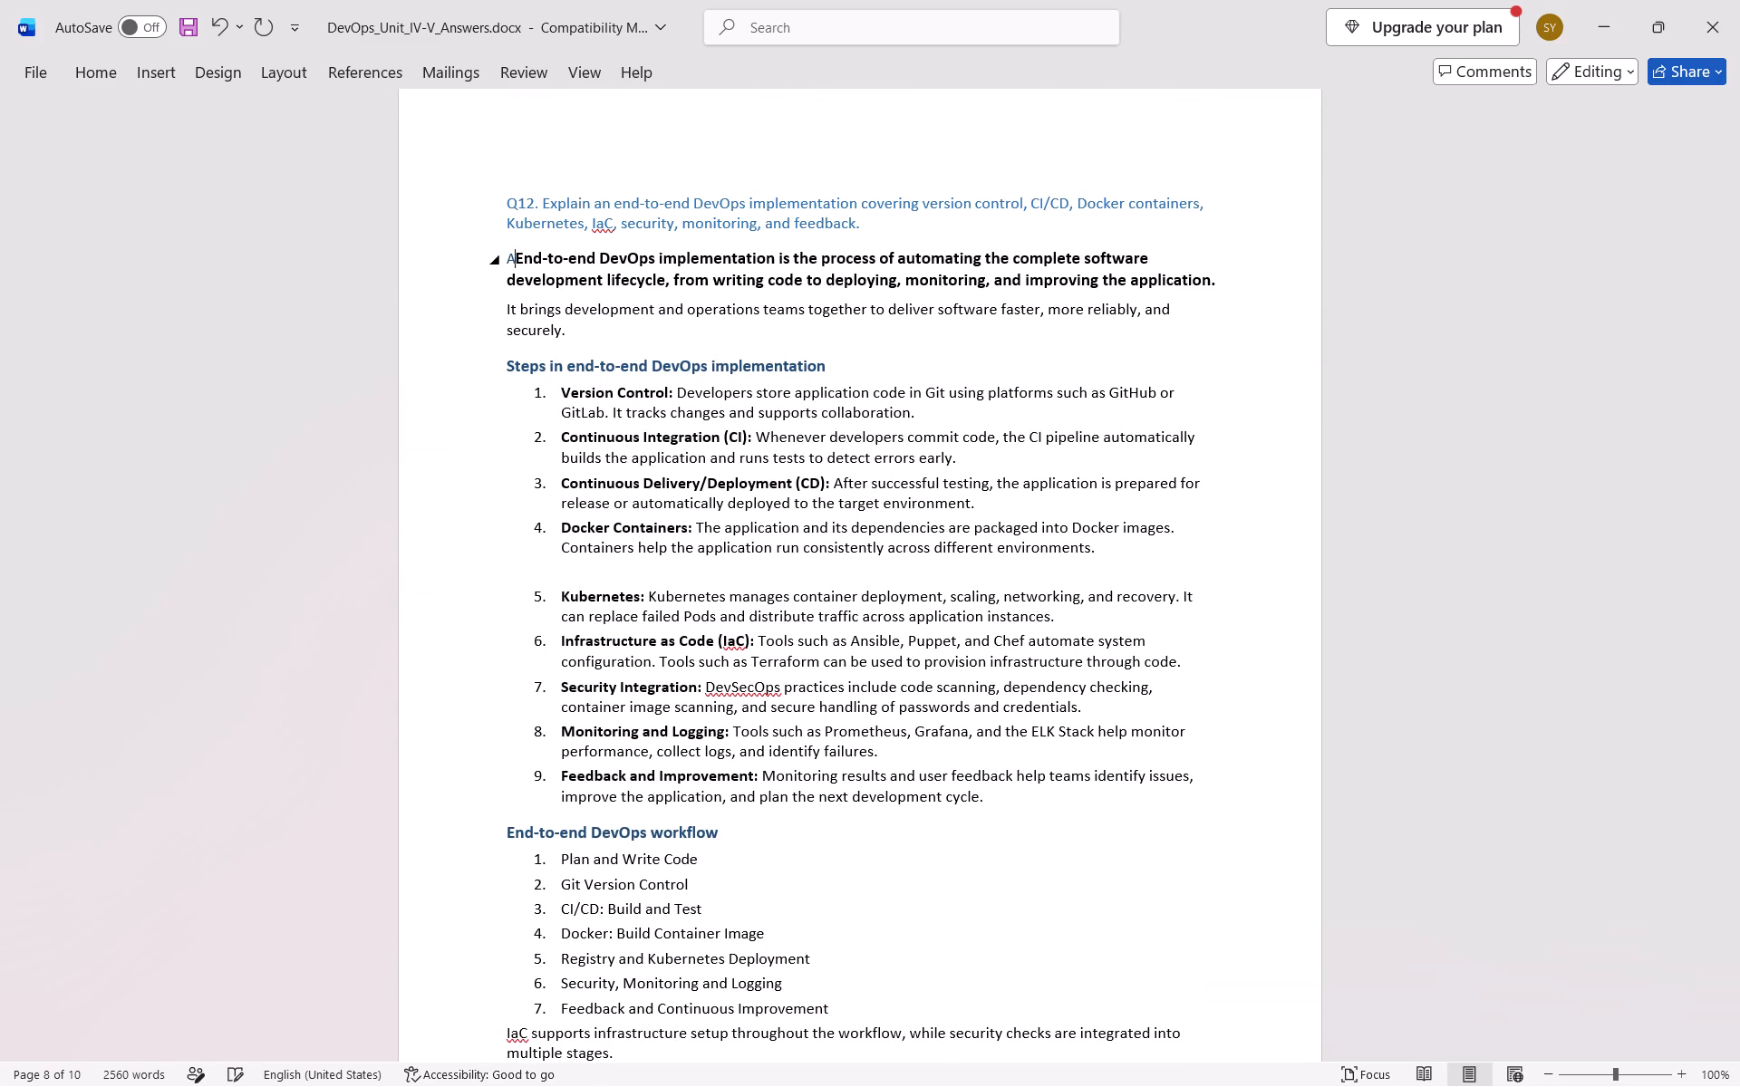
key(BackSpace)
key(shift+a)
key(shift+parenright)
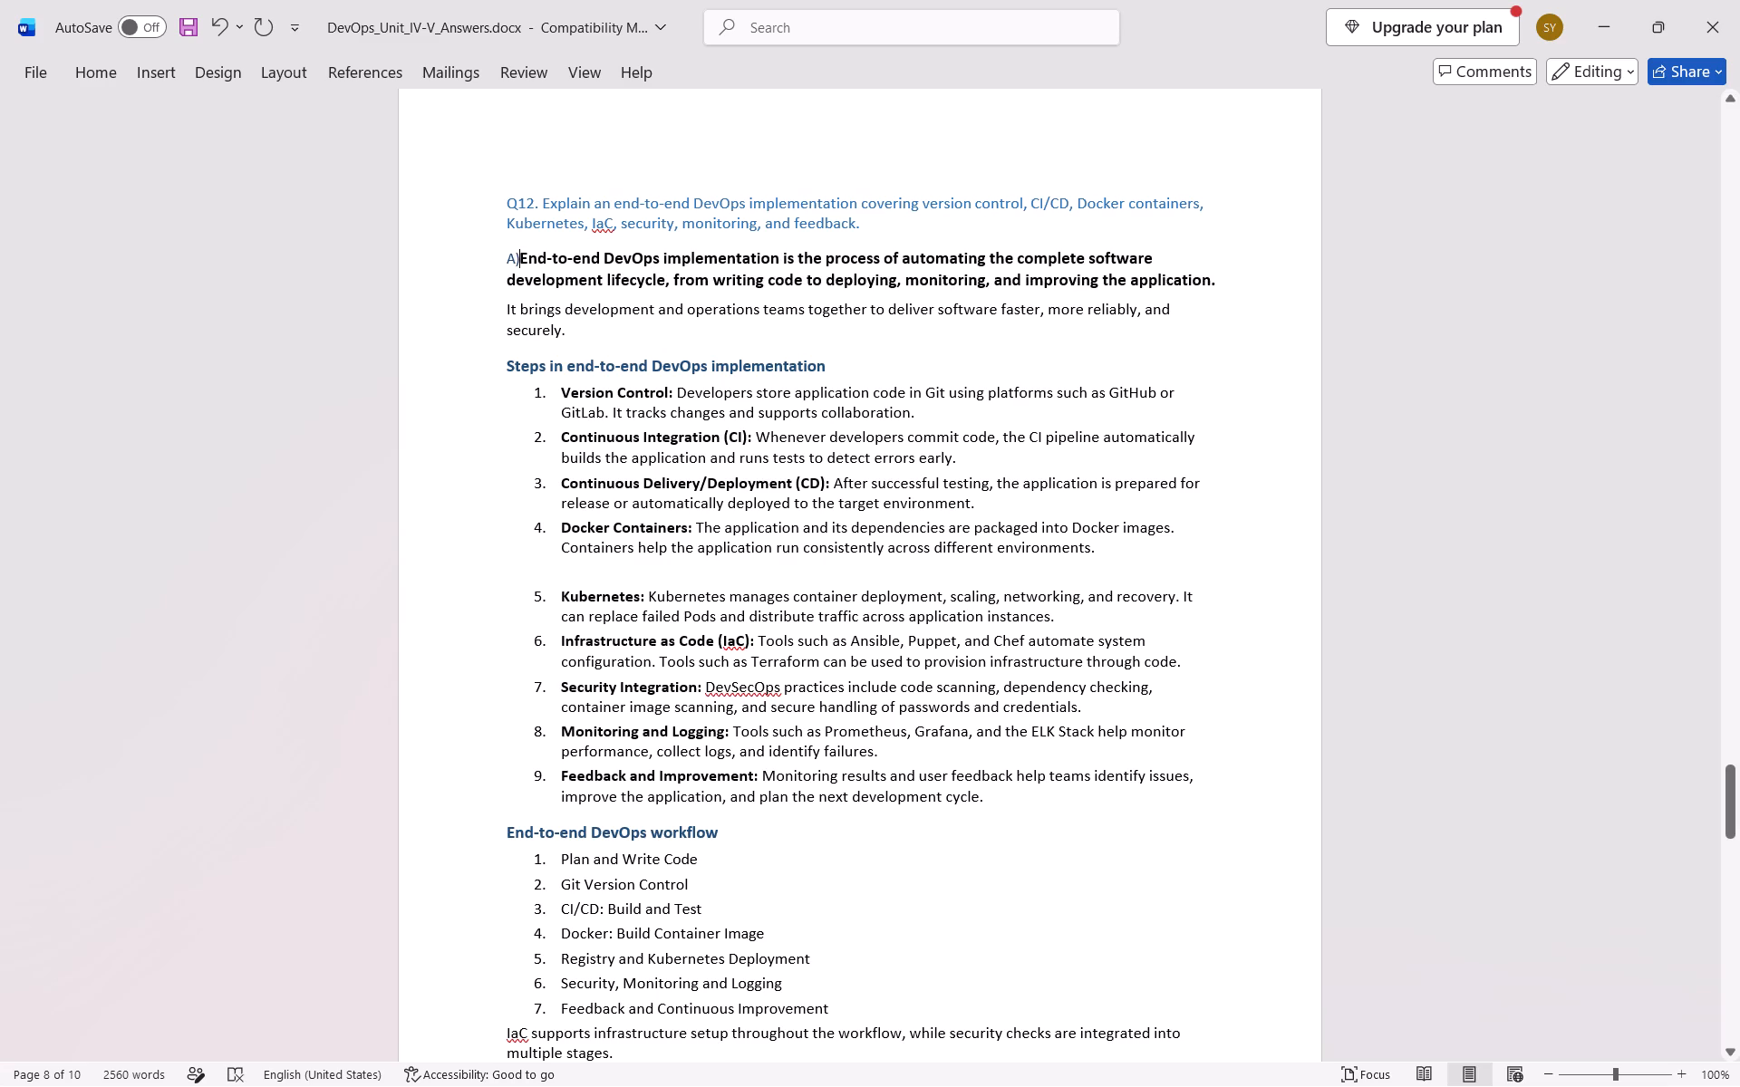
Replace the paragraph break before "It brings development and operations teams together" in Q12 with a line break.
click(503, 308)
key(BackSpace)
key(shift+Return)
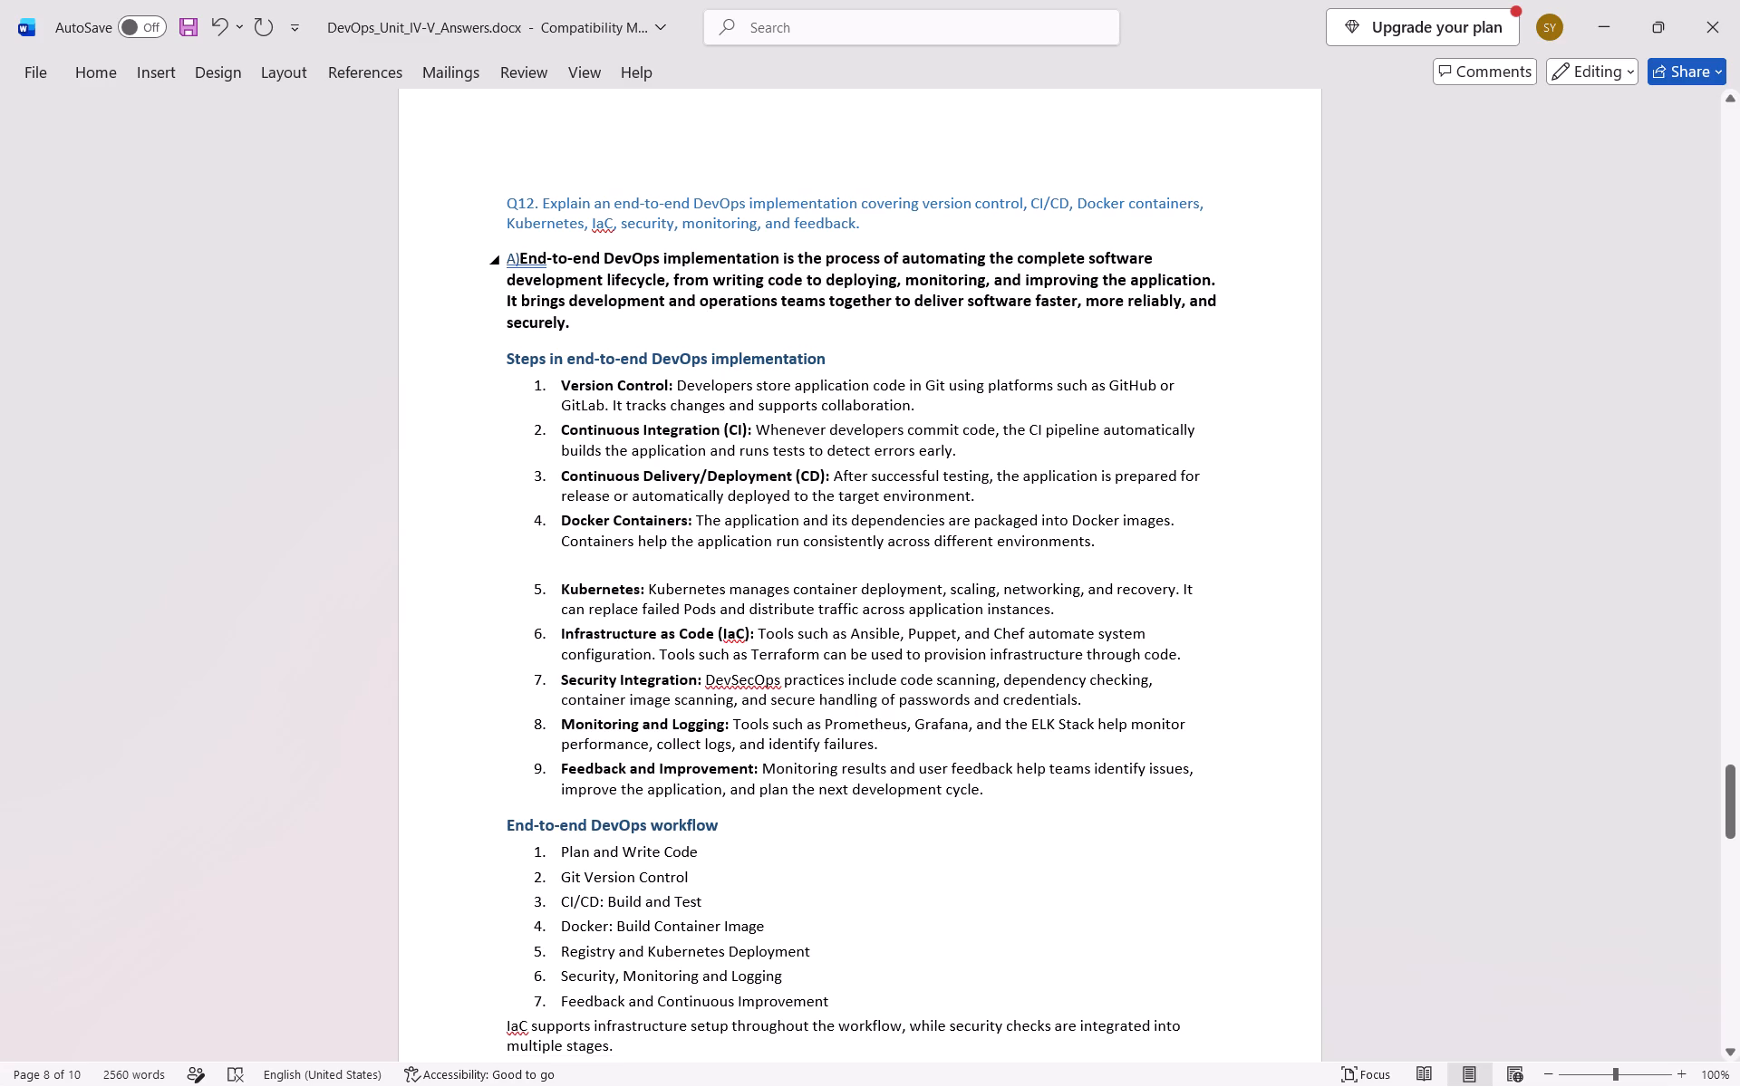
Set the Q12 introduction to font size 11 and remove its bold.
drag(575, 325, 503, 262)
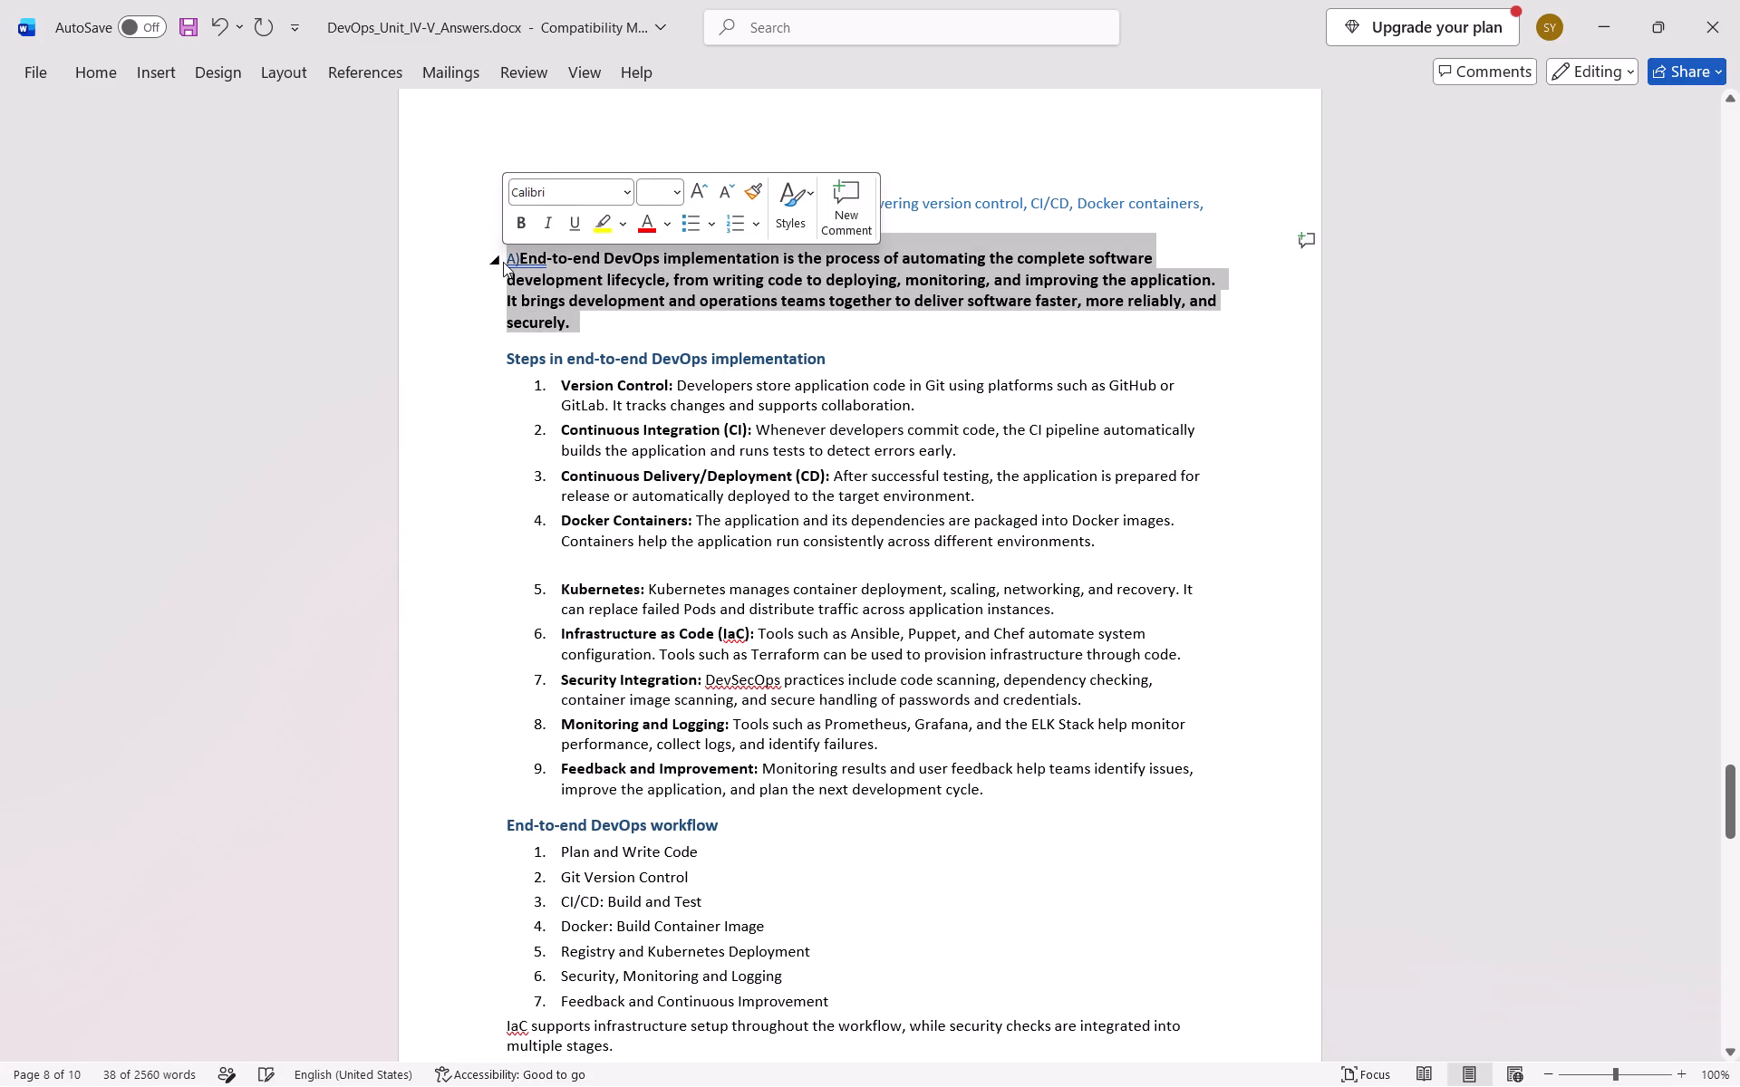
key(ctrl+b)
right_click(597, 272)
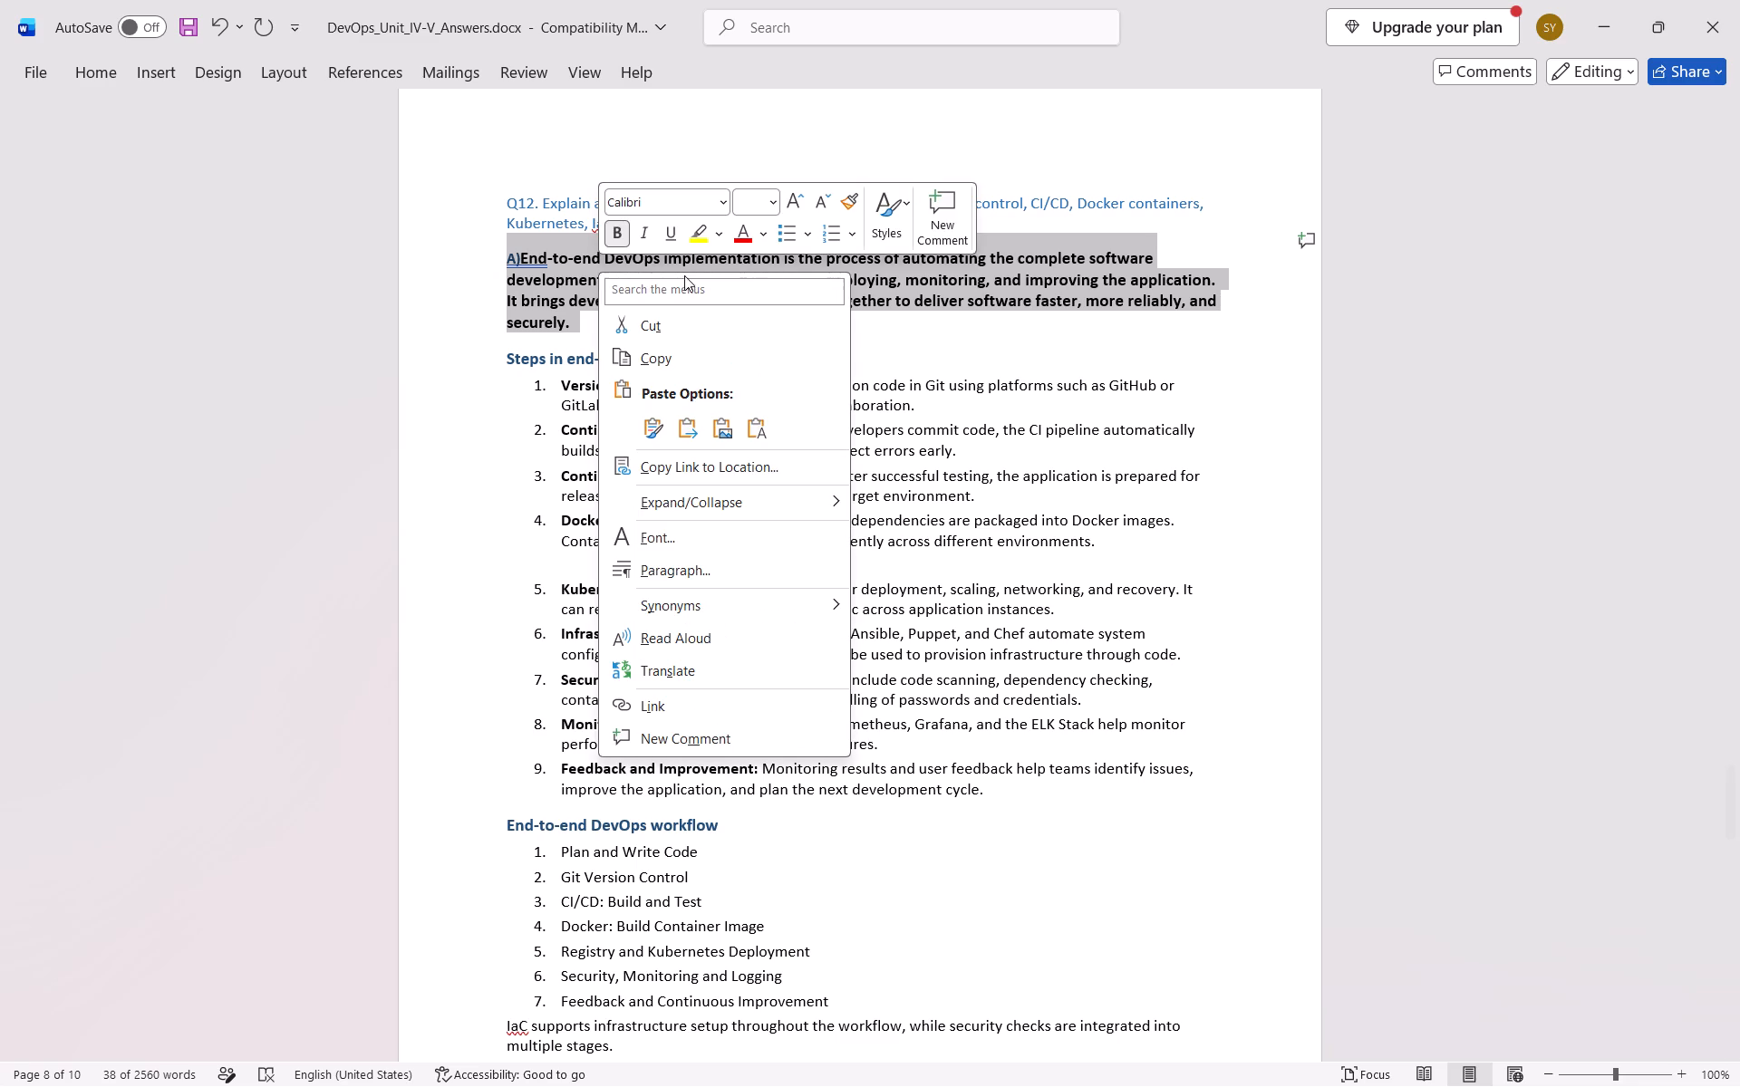
click(820, 206)
click(771, 199)
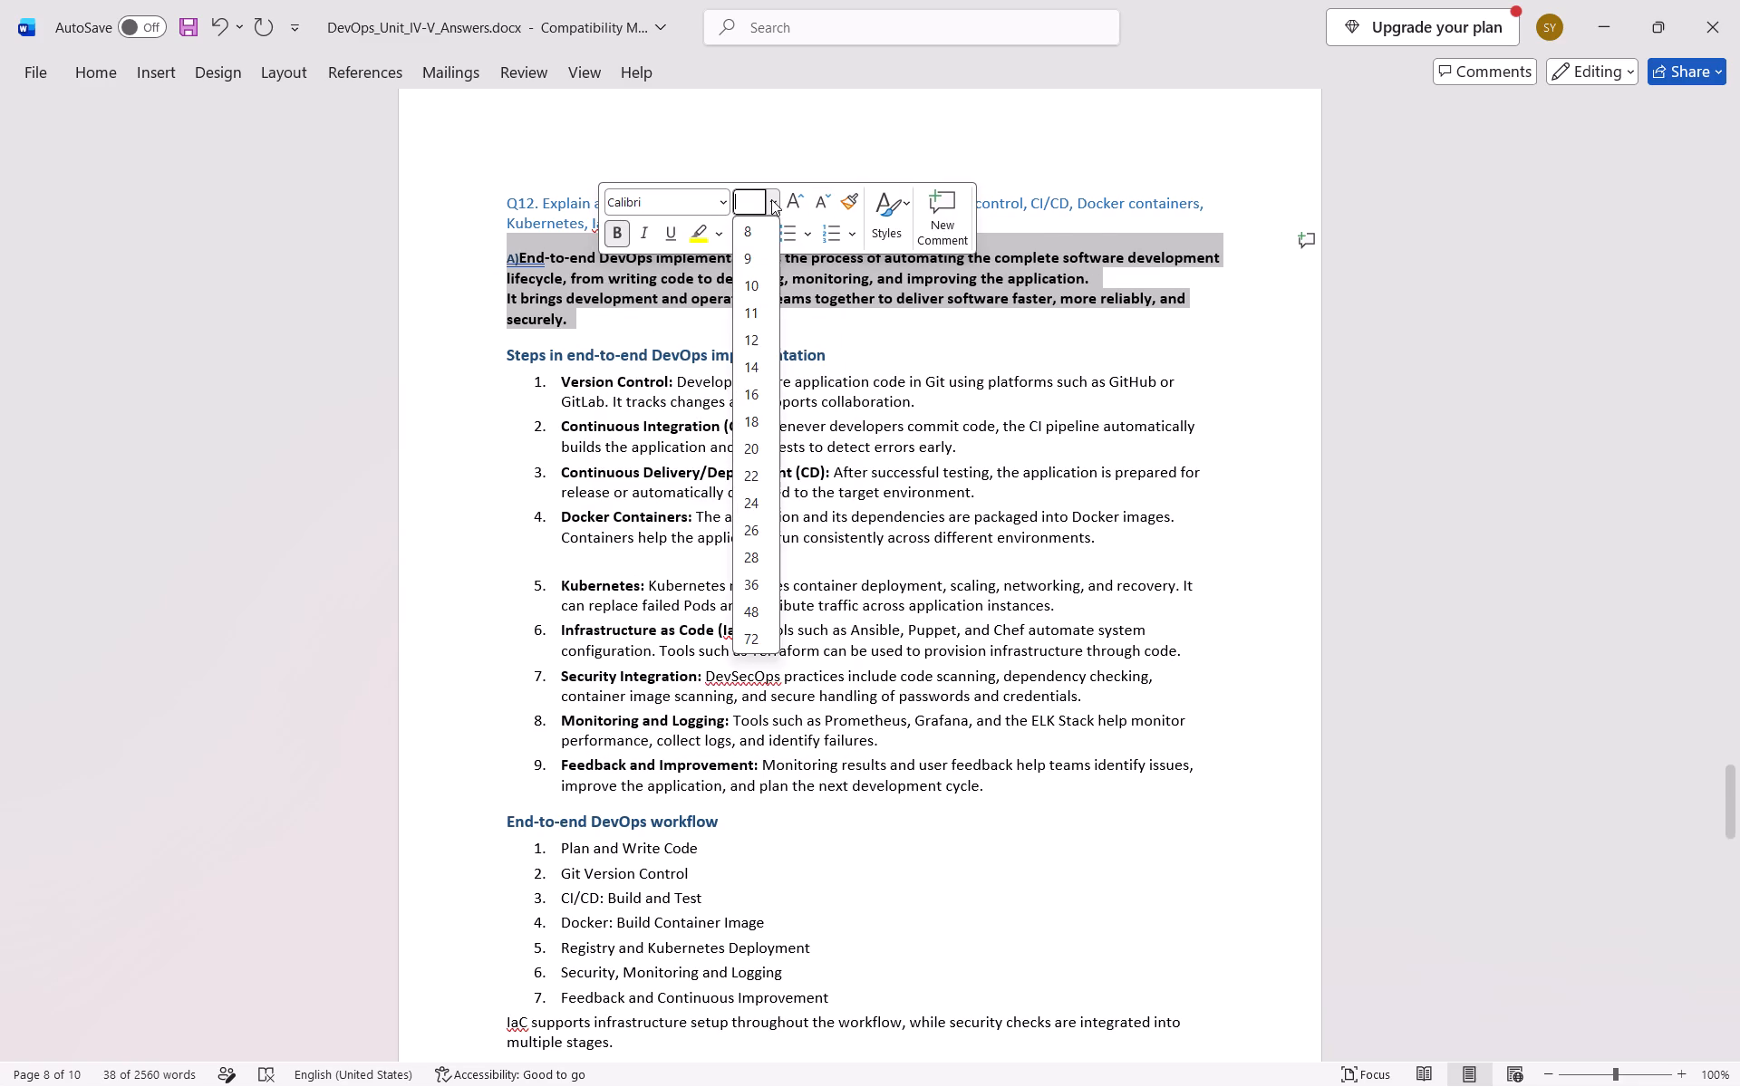
click(755, 315)
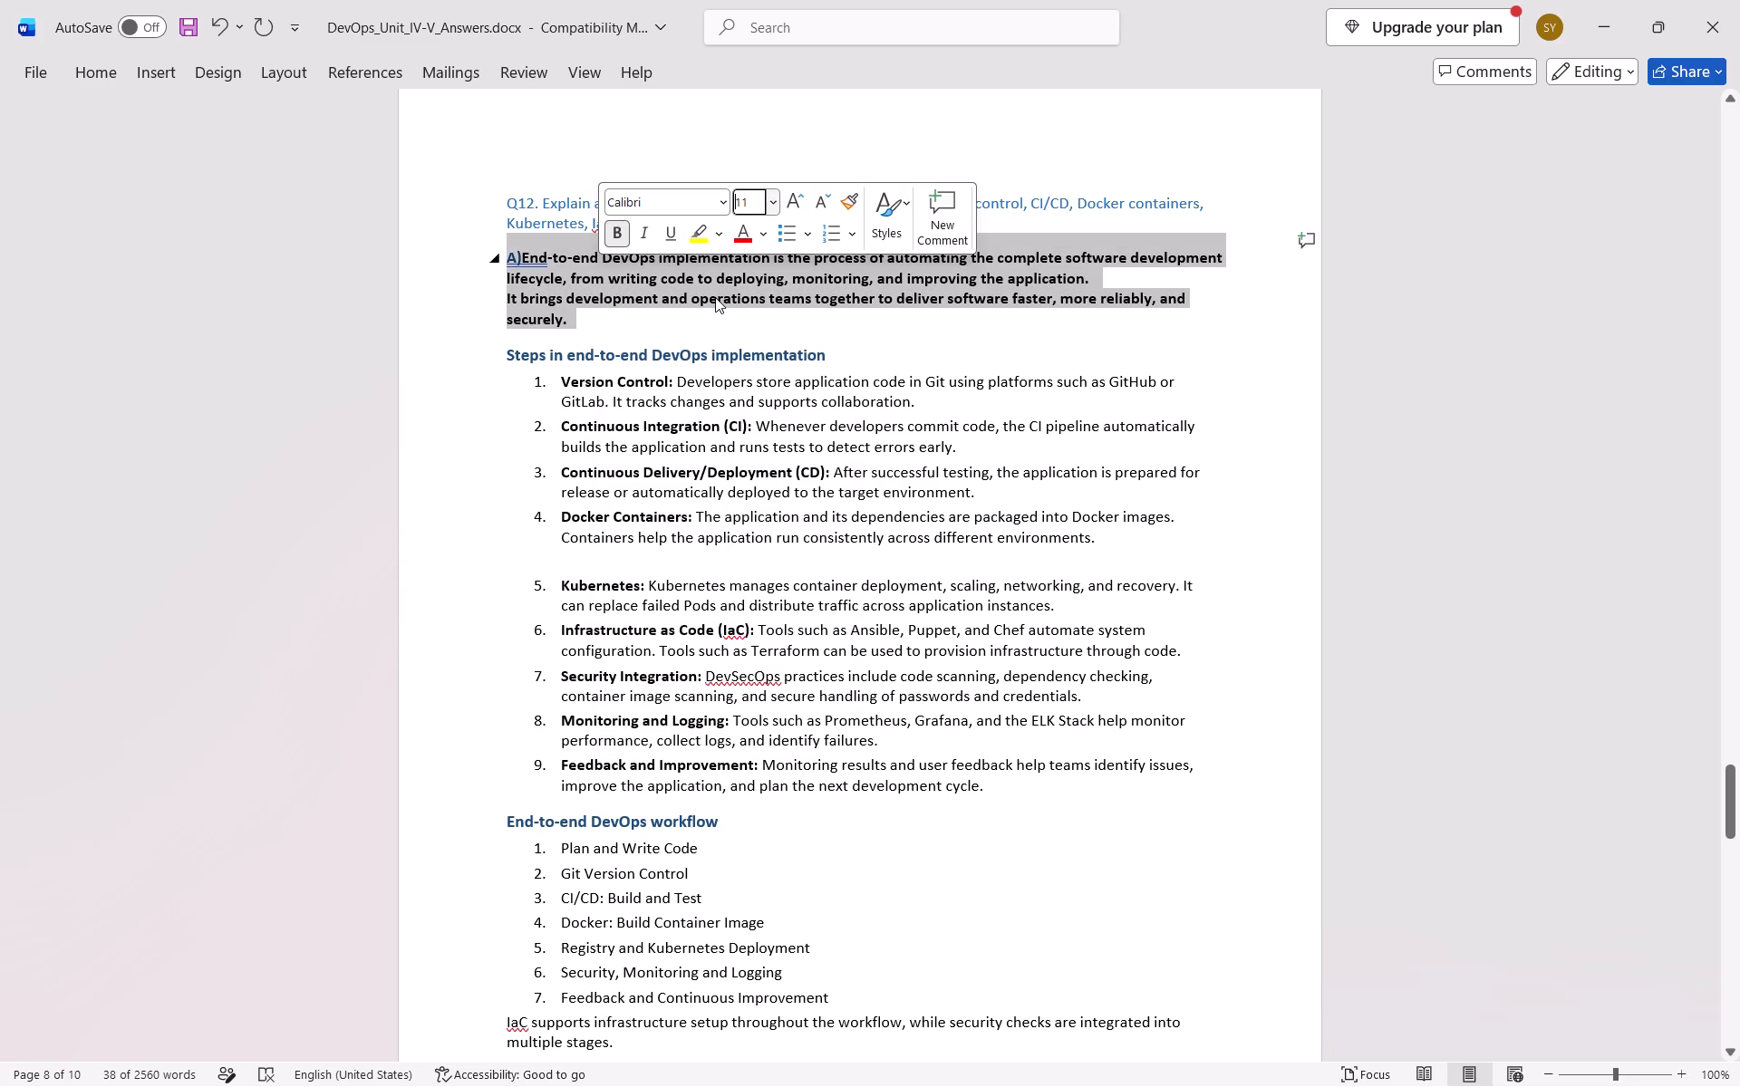
key(ctrl+b)
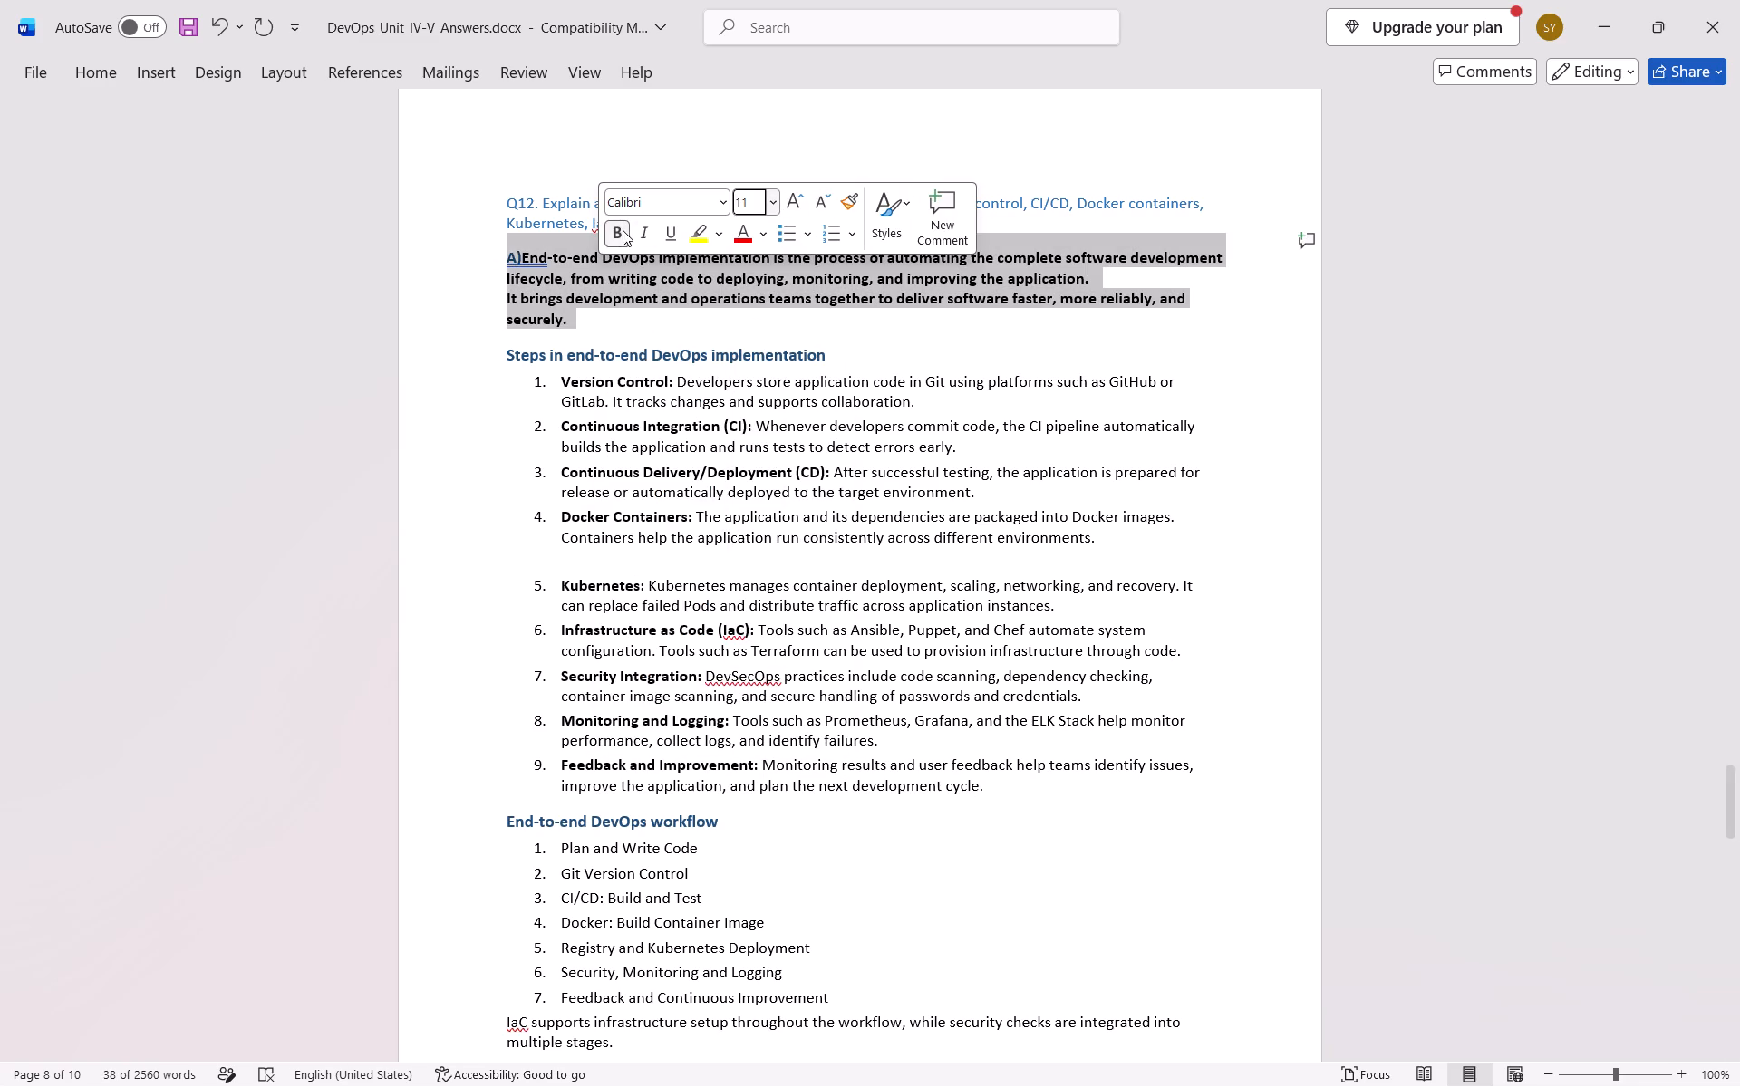
click(619, 232)
Insert a space after "A)" at the start of the Q12 introduction.
scroll(836, 572, down, 1)
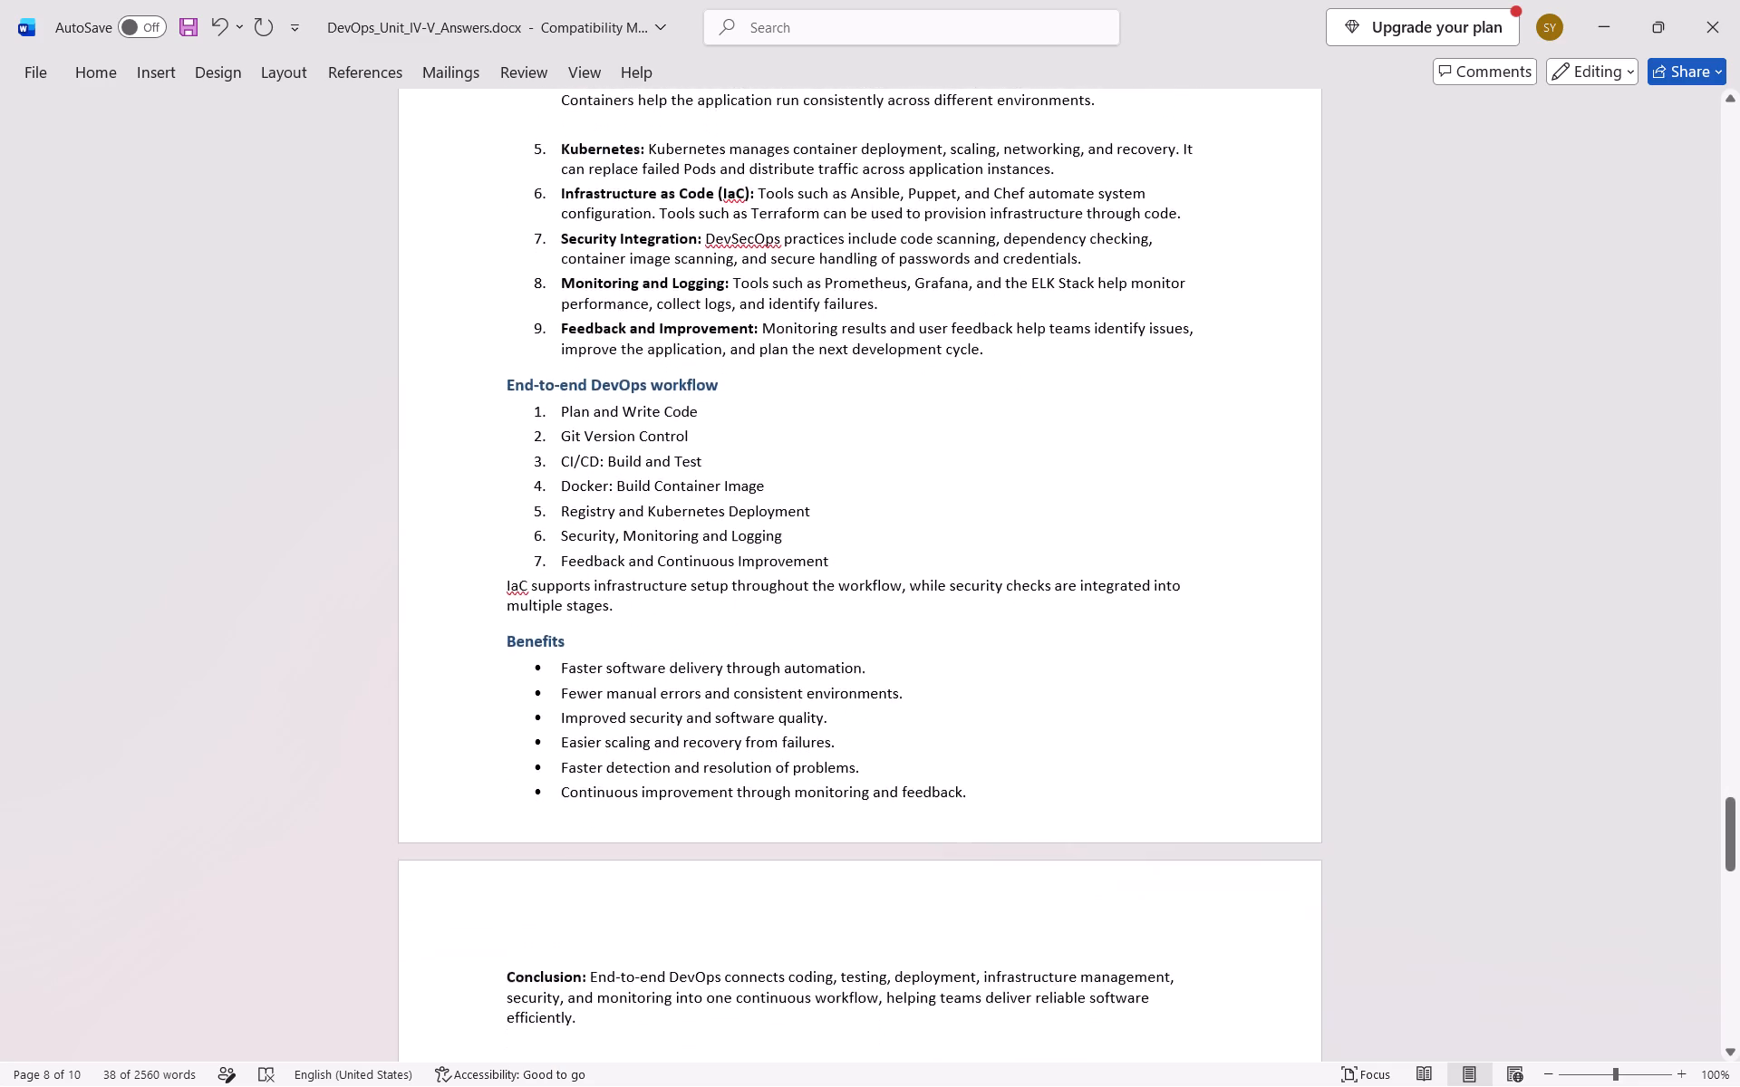
scroll(836, 572, down, 1)
click(599, 464)
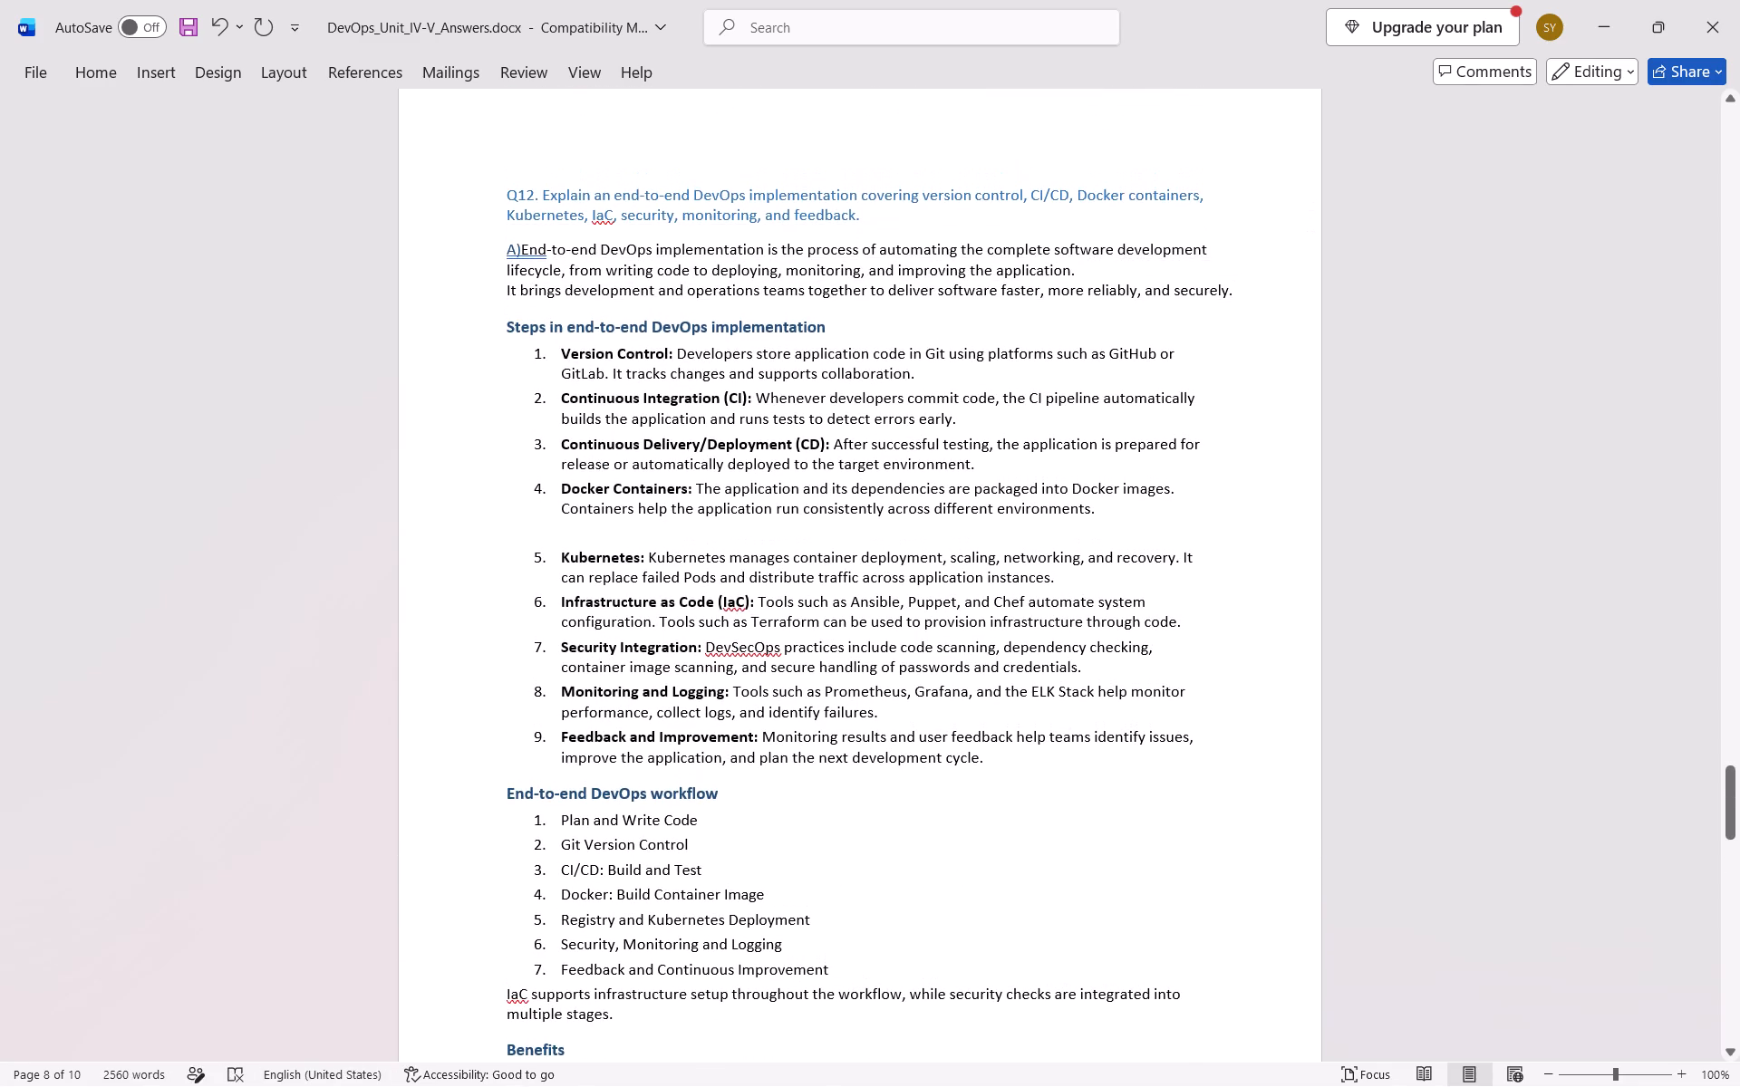
click(526, 255)
key(Left)
key(space)
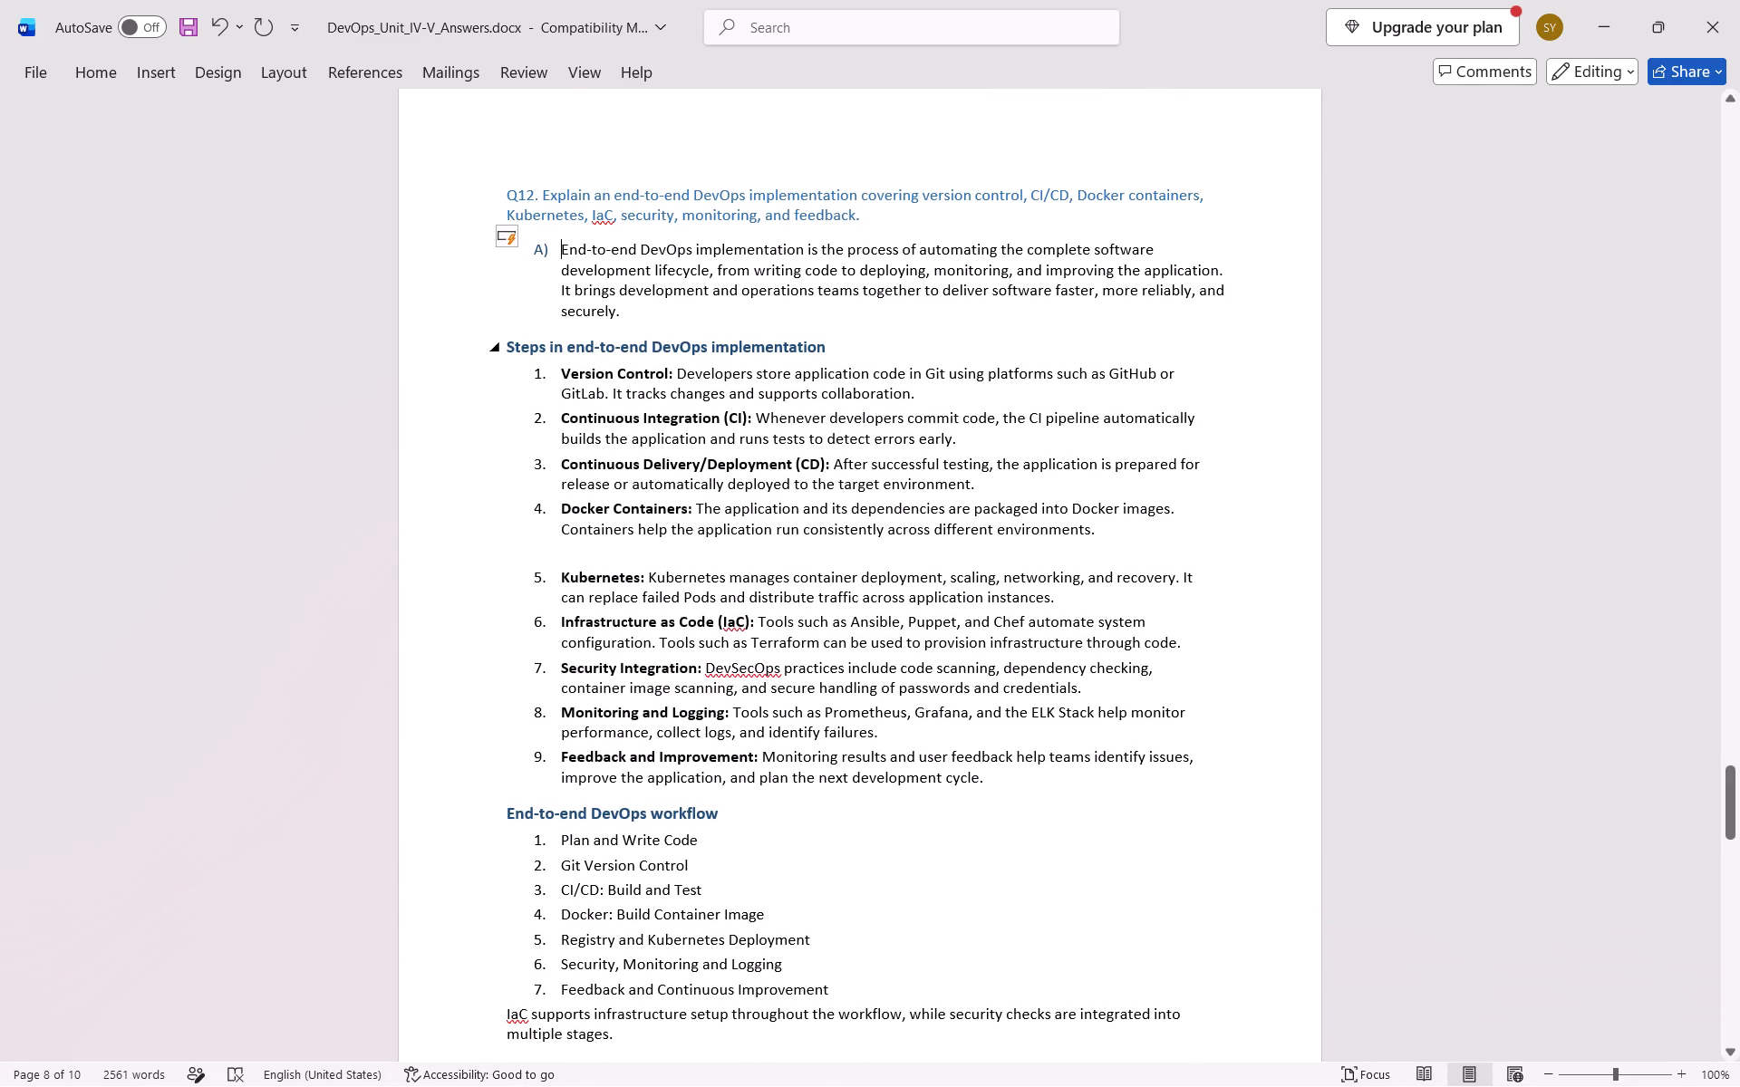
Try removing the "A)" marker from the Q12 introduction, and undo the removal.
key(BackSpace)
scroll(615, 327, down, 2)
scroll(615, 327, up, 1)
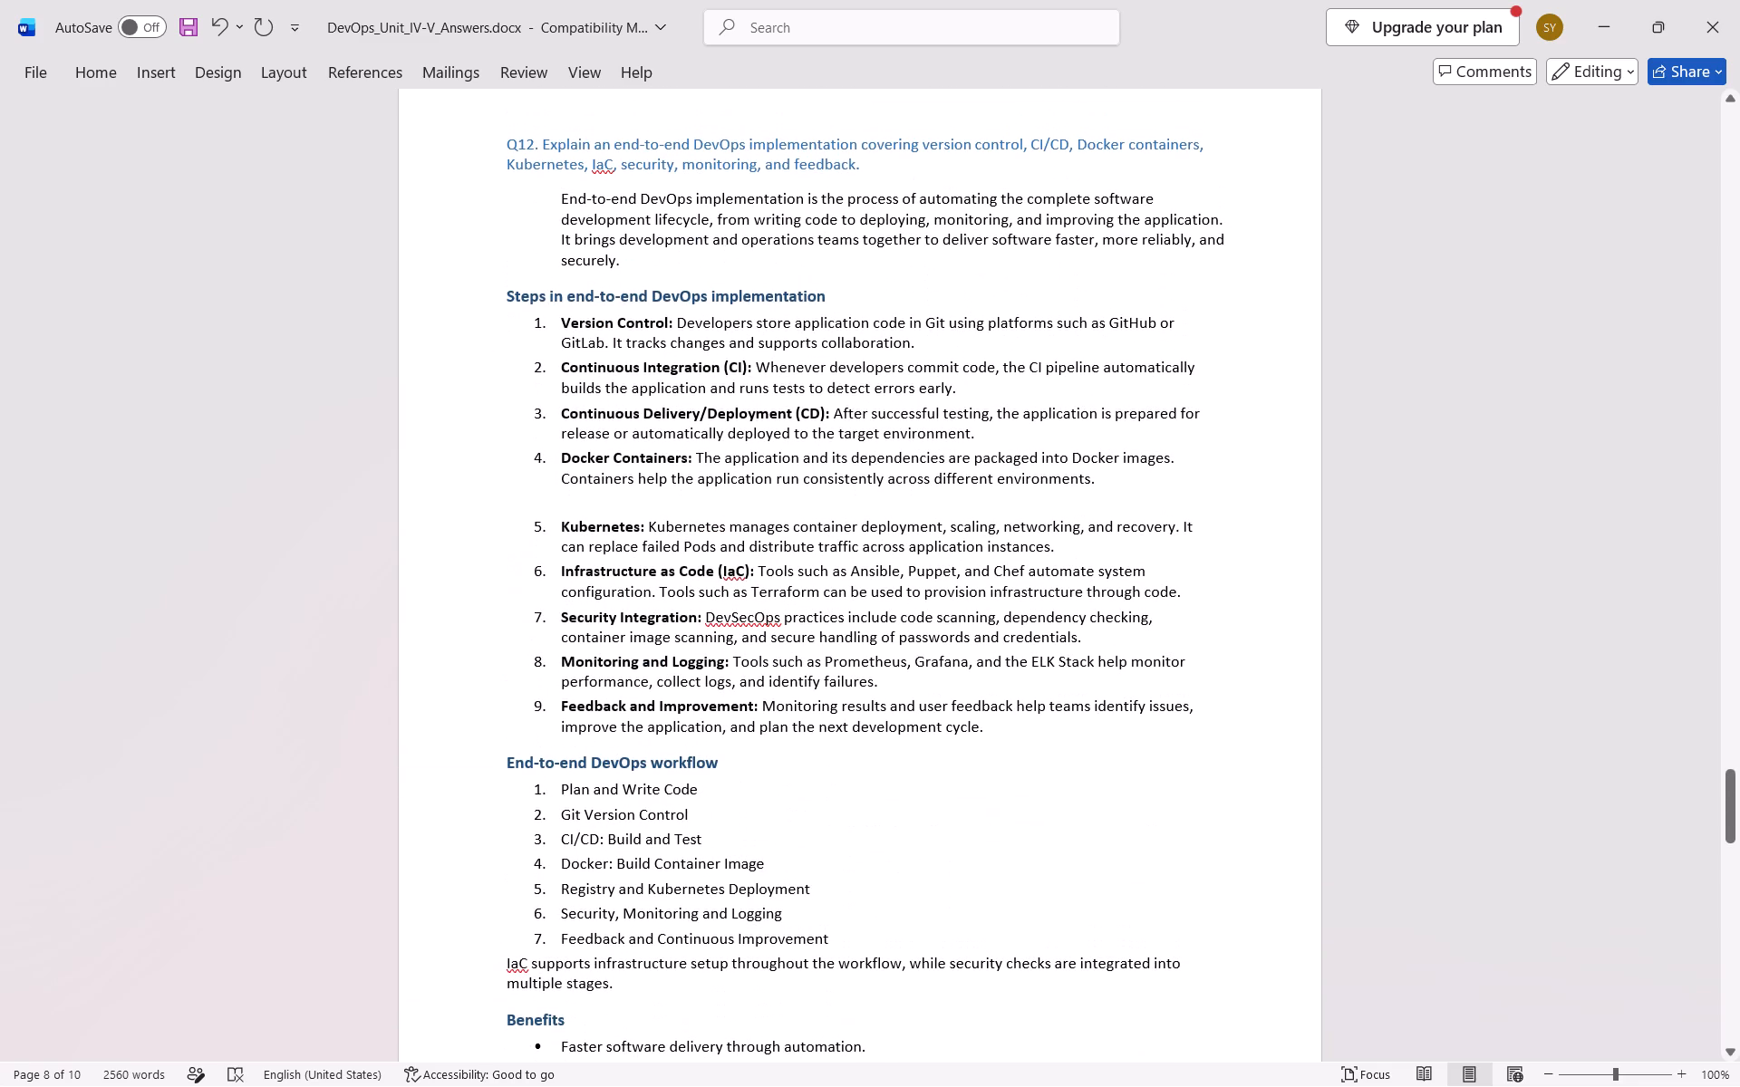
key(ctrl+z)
Merge the Kubernetes point into the Docker Containers item of Q12 with a line break, removing the blank line between them.
scroll(690, 541, down, 1)
click(568, 442)
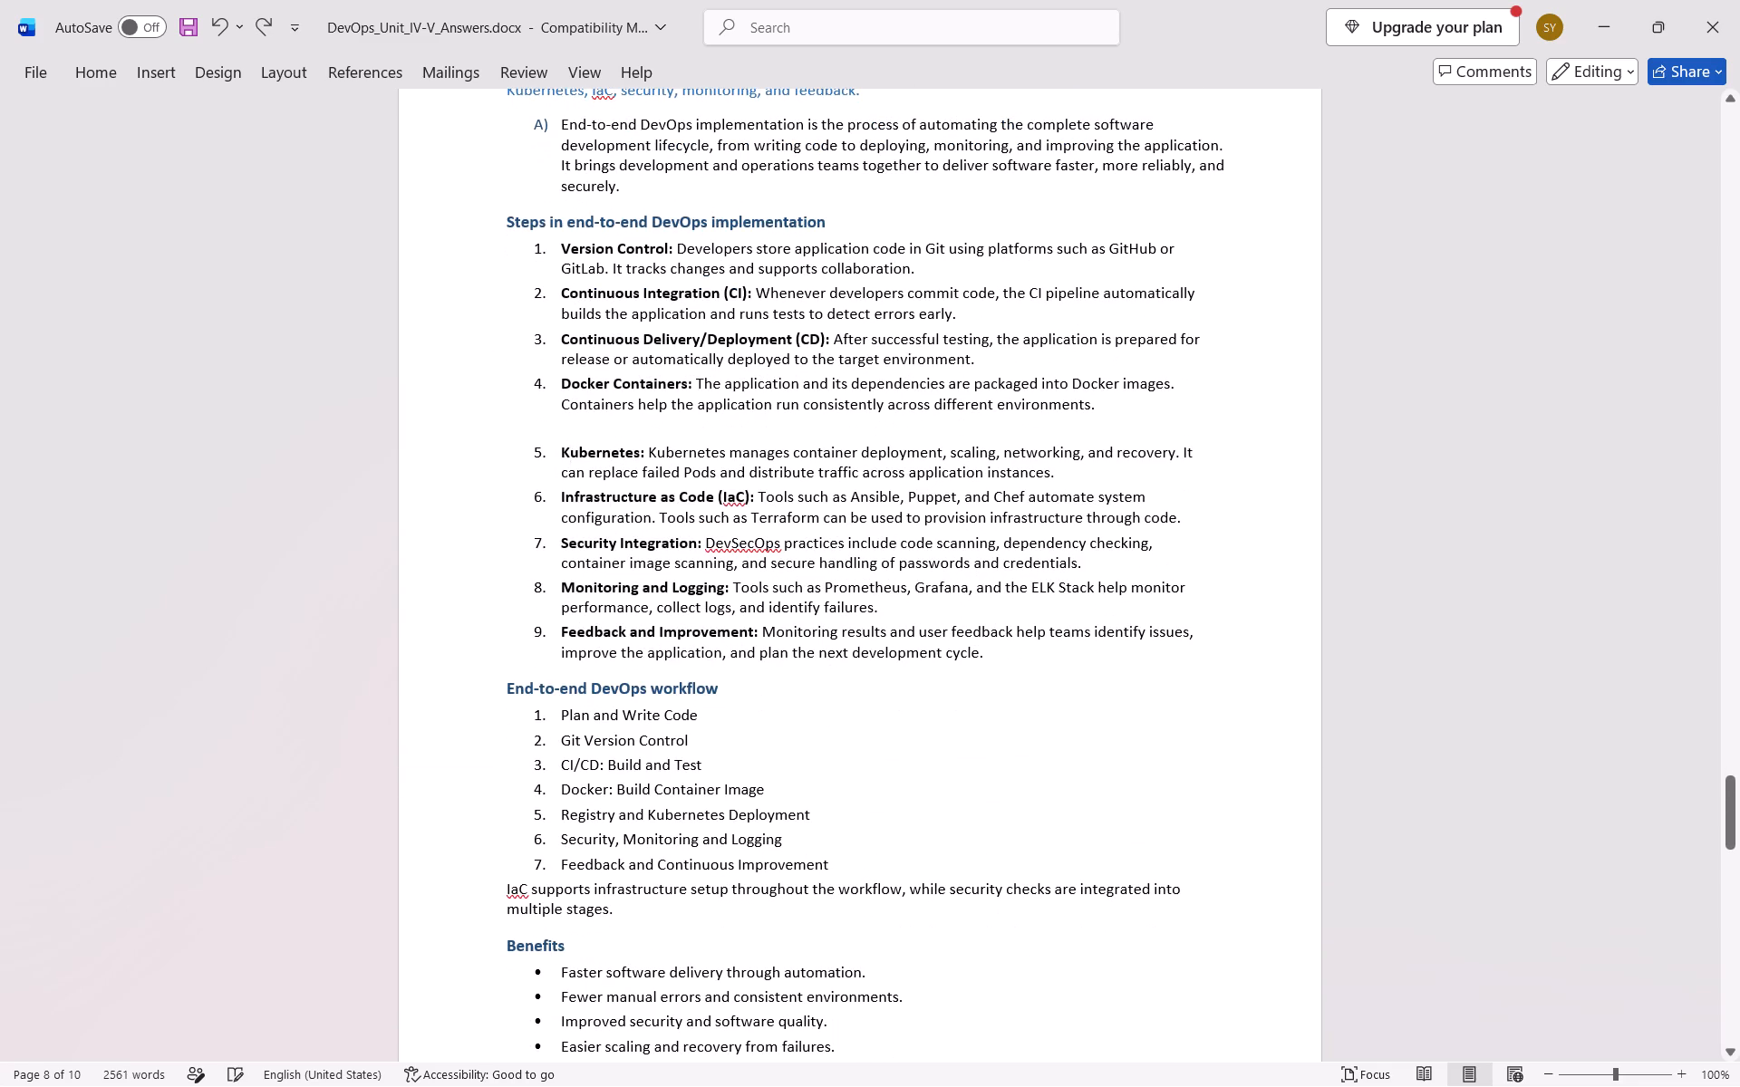
key(Left)
key(BackSpace)
key(BackSpace)
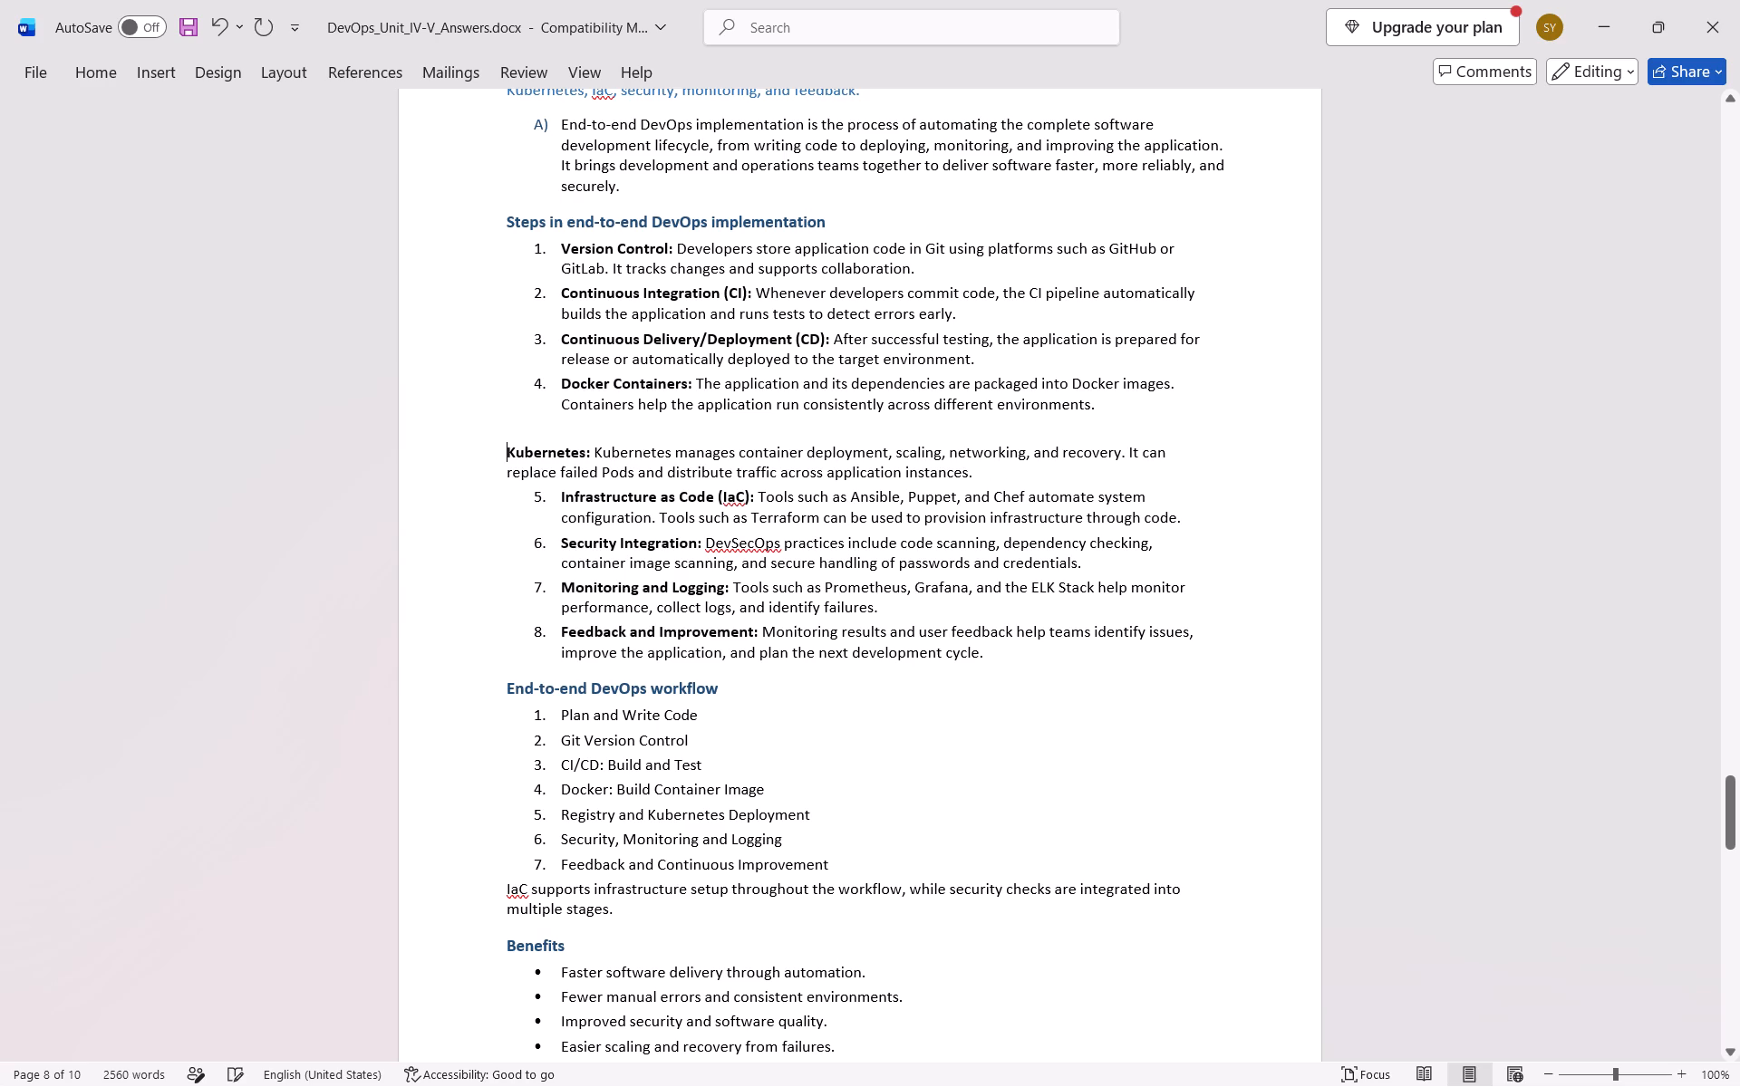
key(BackSpace)
key(BackSpace)
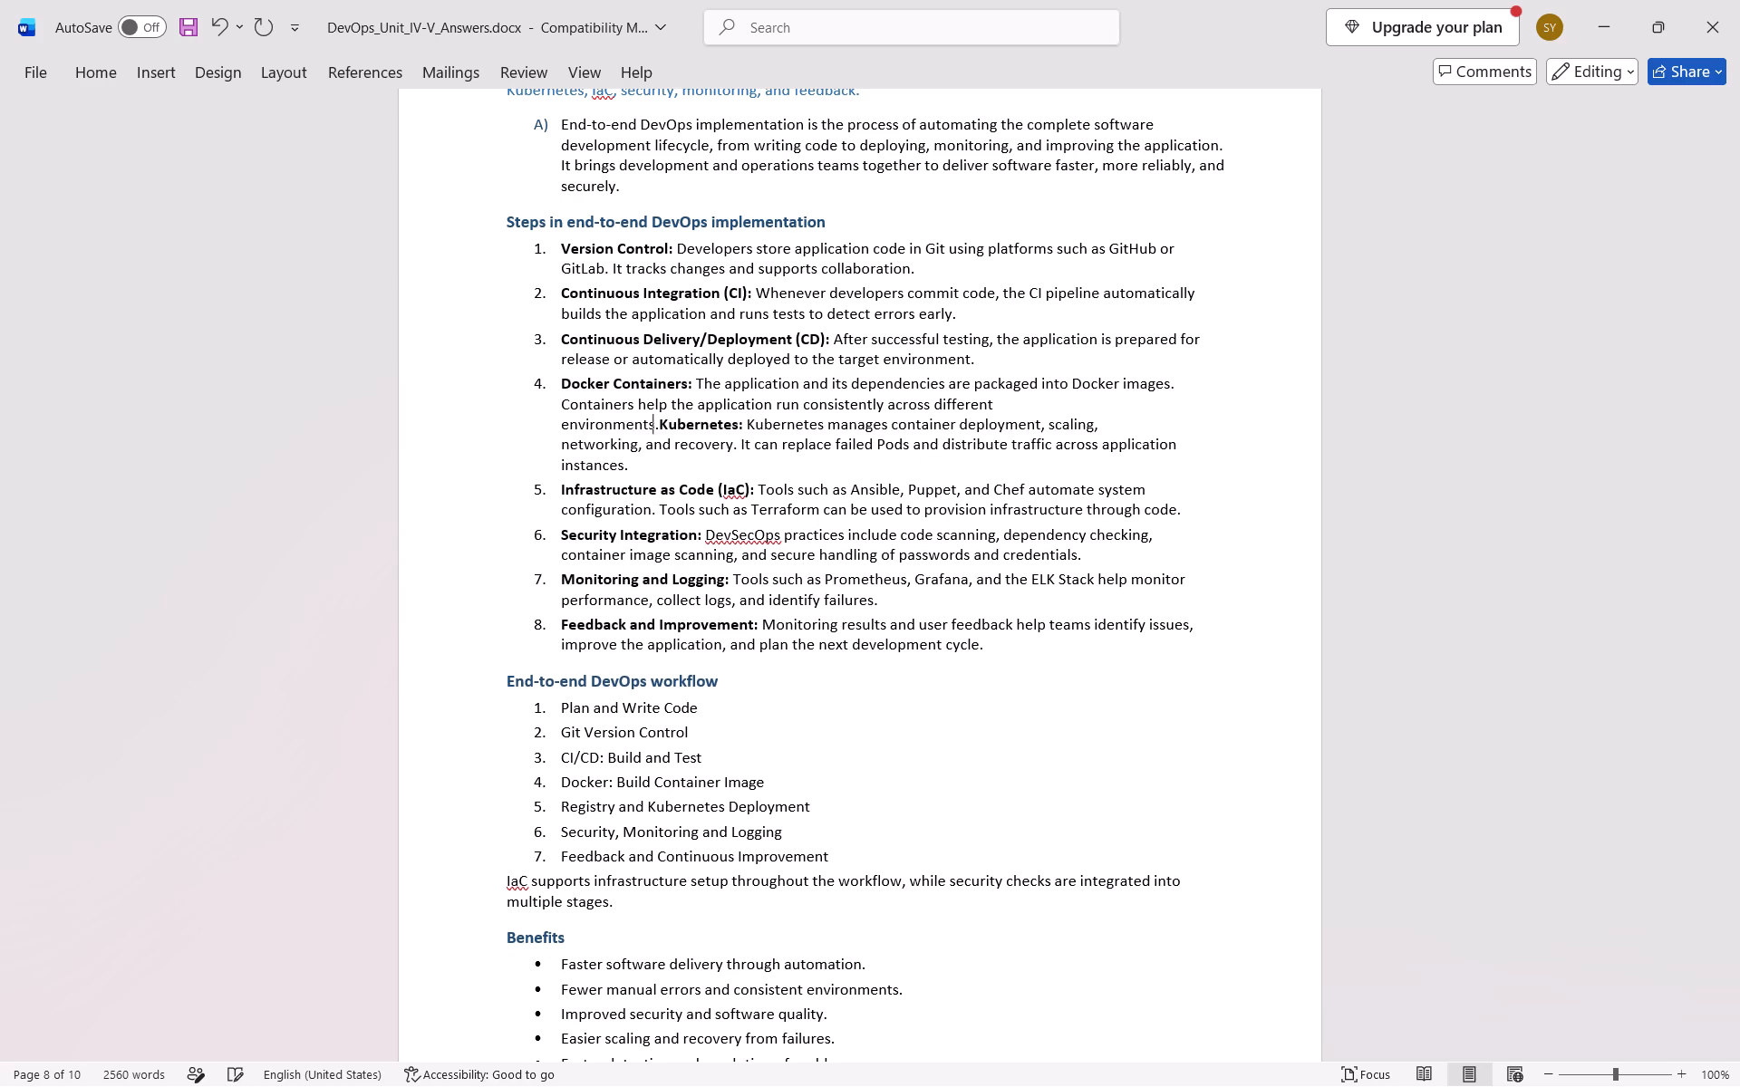
key(shift+Return)
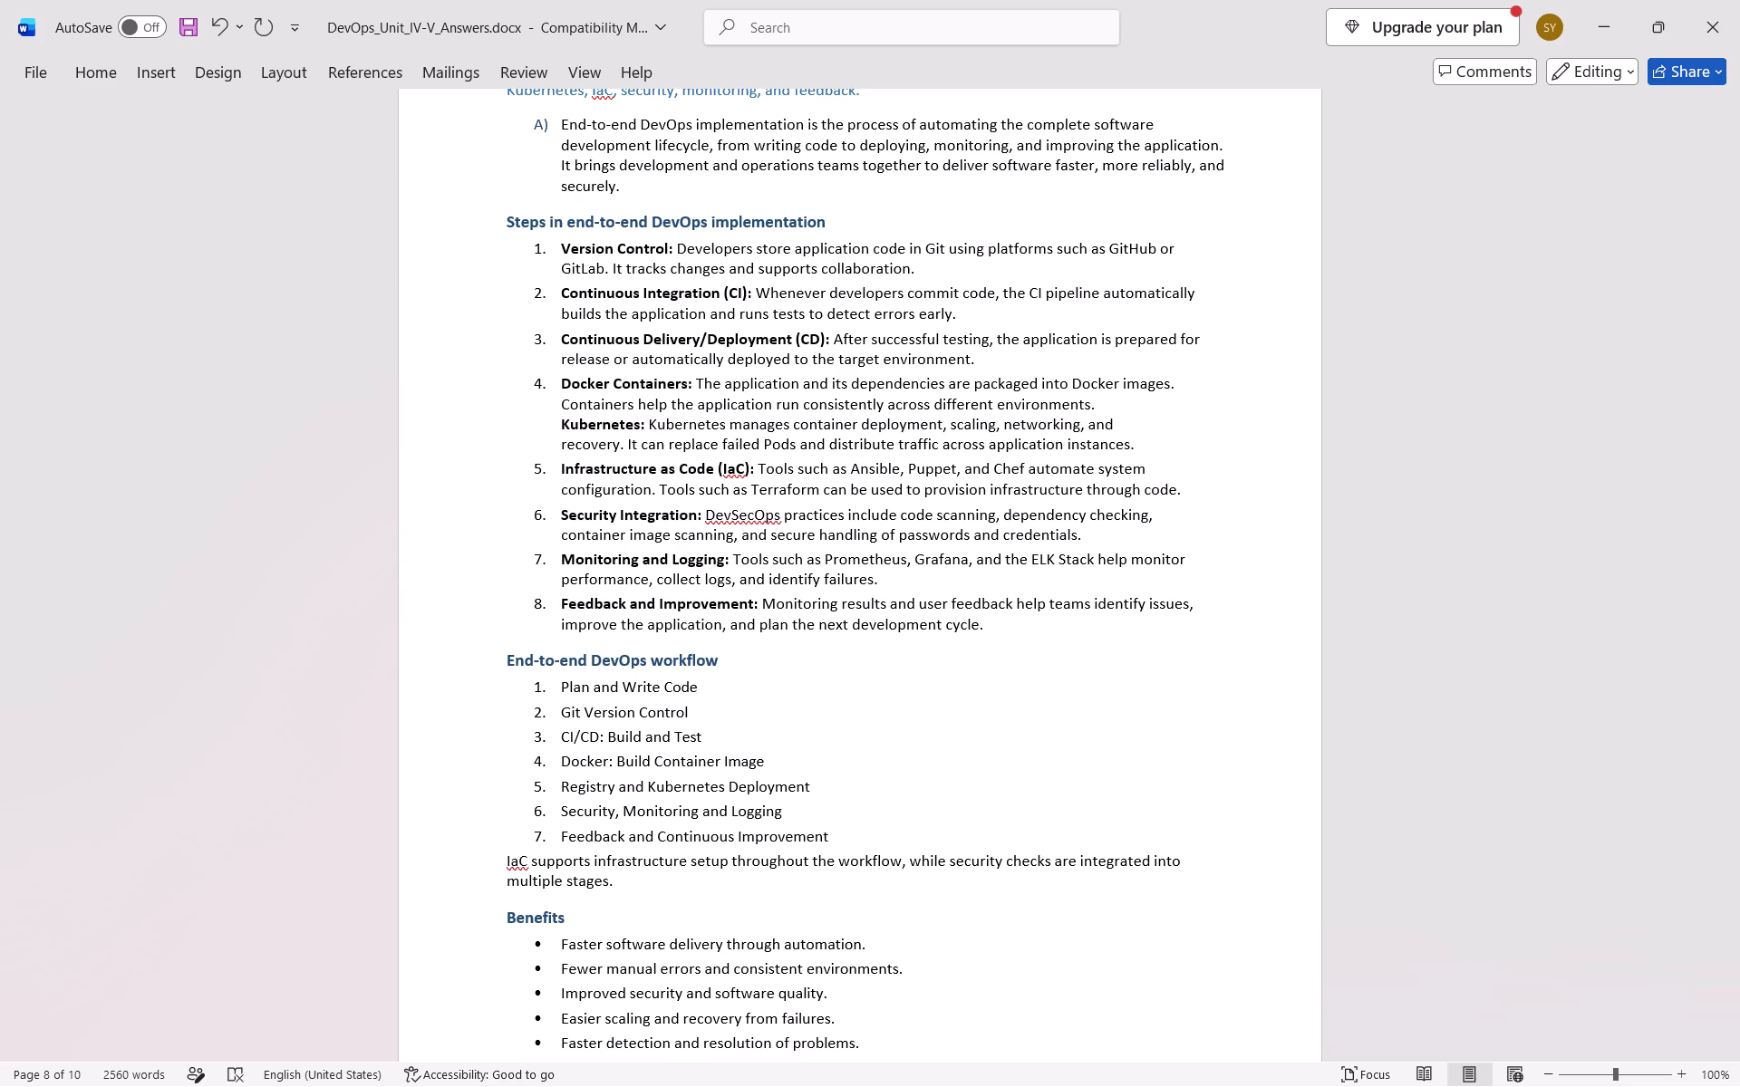
Merge the "Feedback and Improvement" point into the "Monitoring and Logging" item above it, separated by a line break.
scroll(568, 442, right, 1)
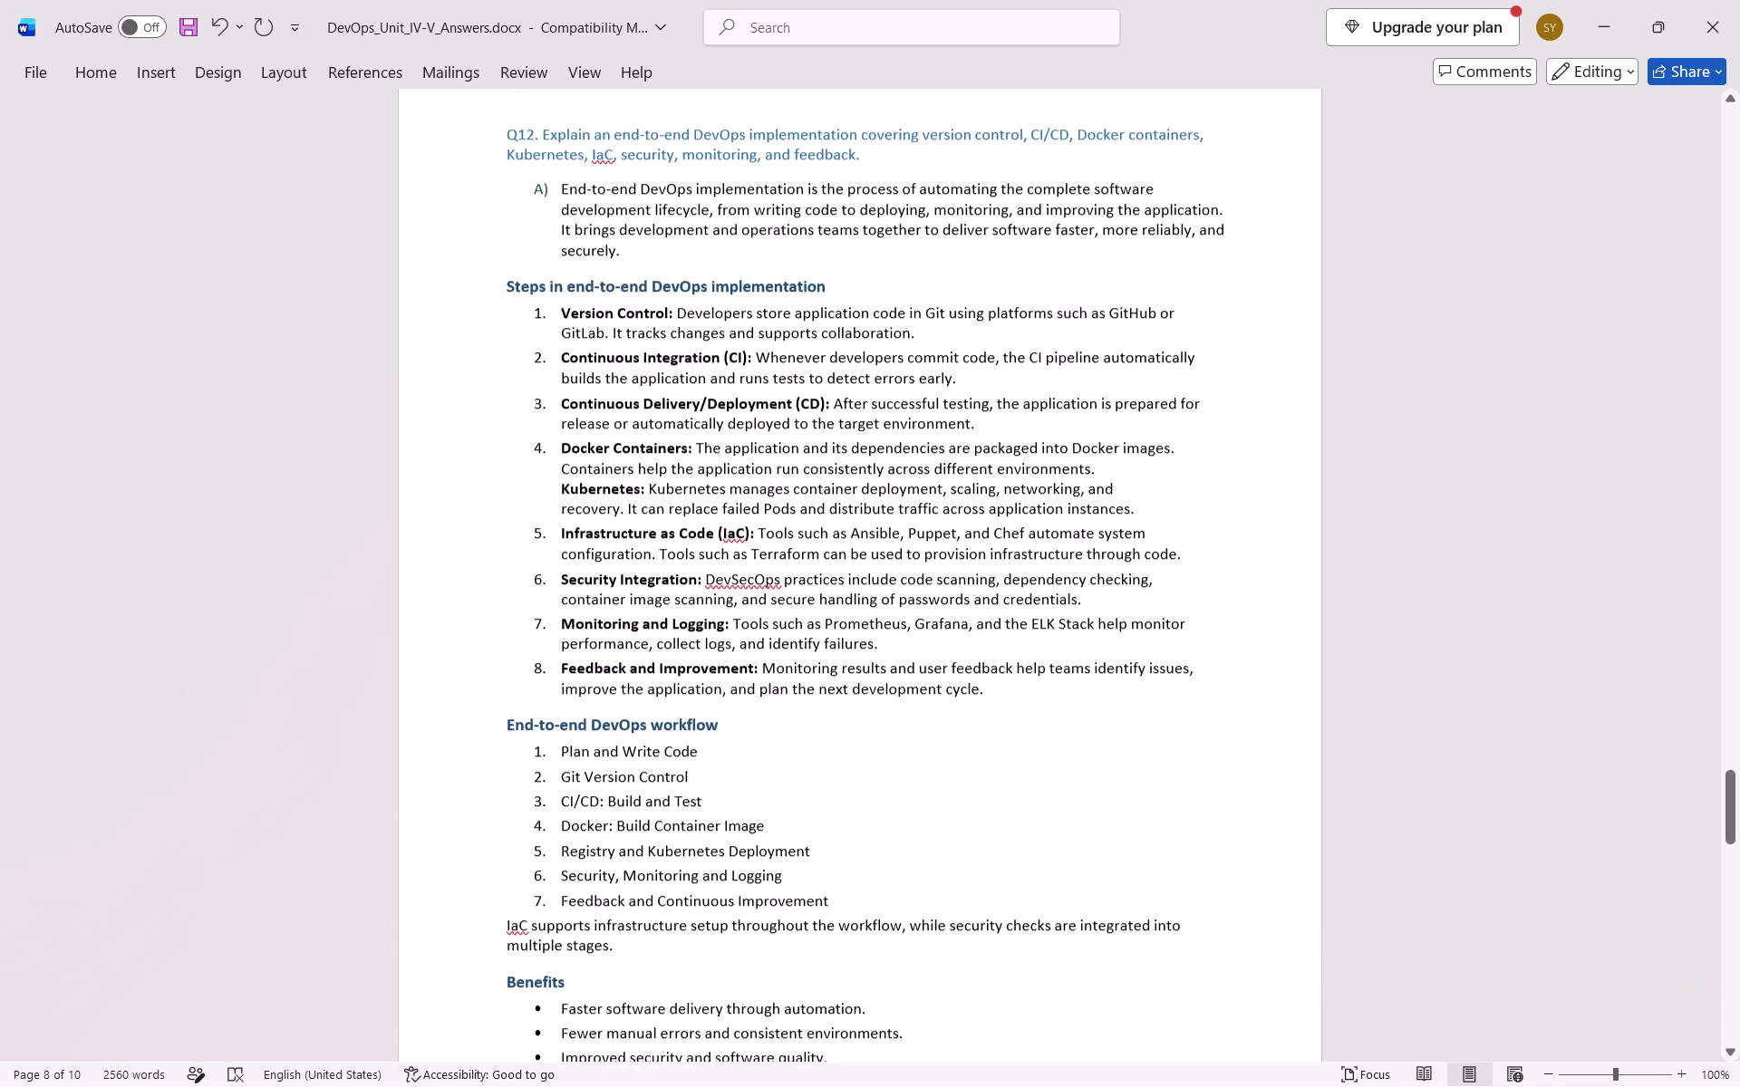
scroll(568, 442, right, 1)
key(Down)
key(Down)
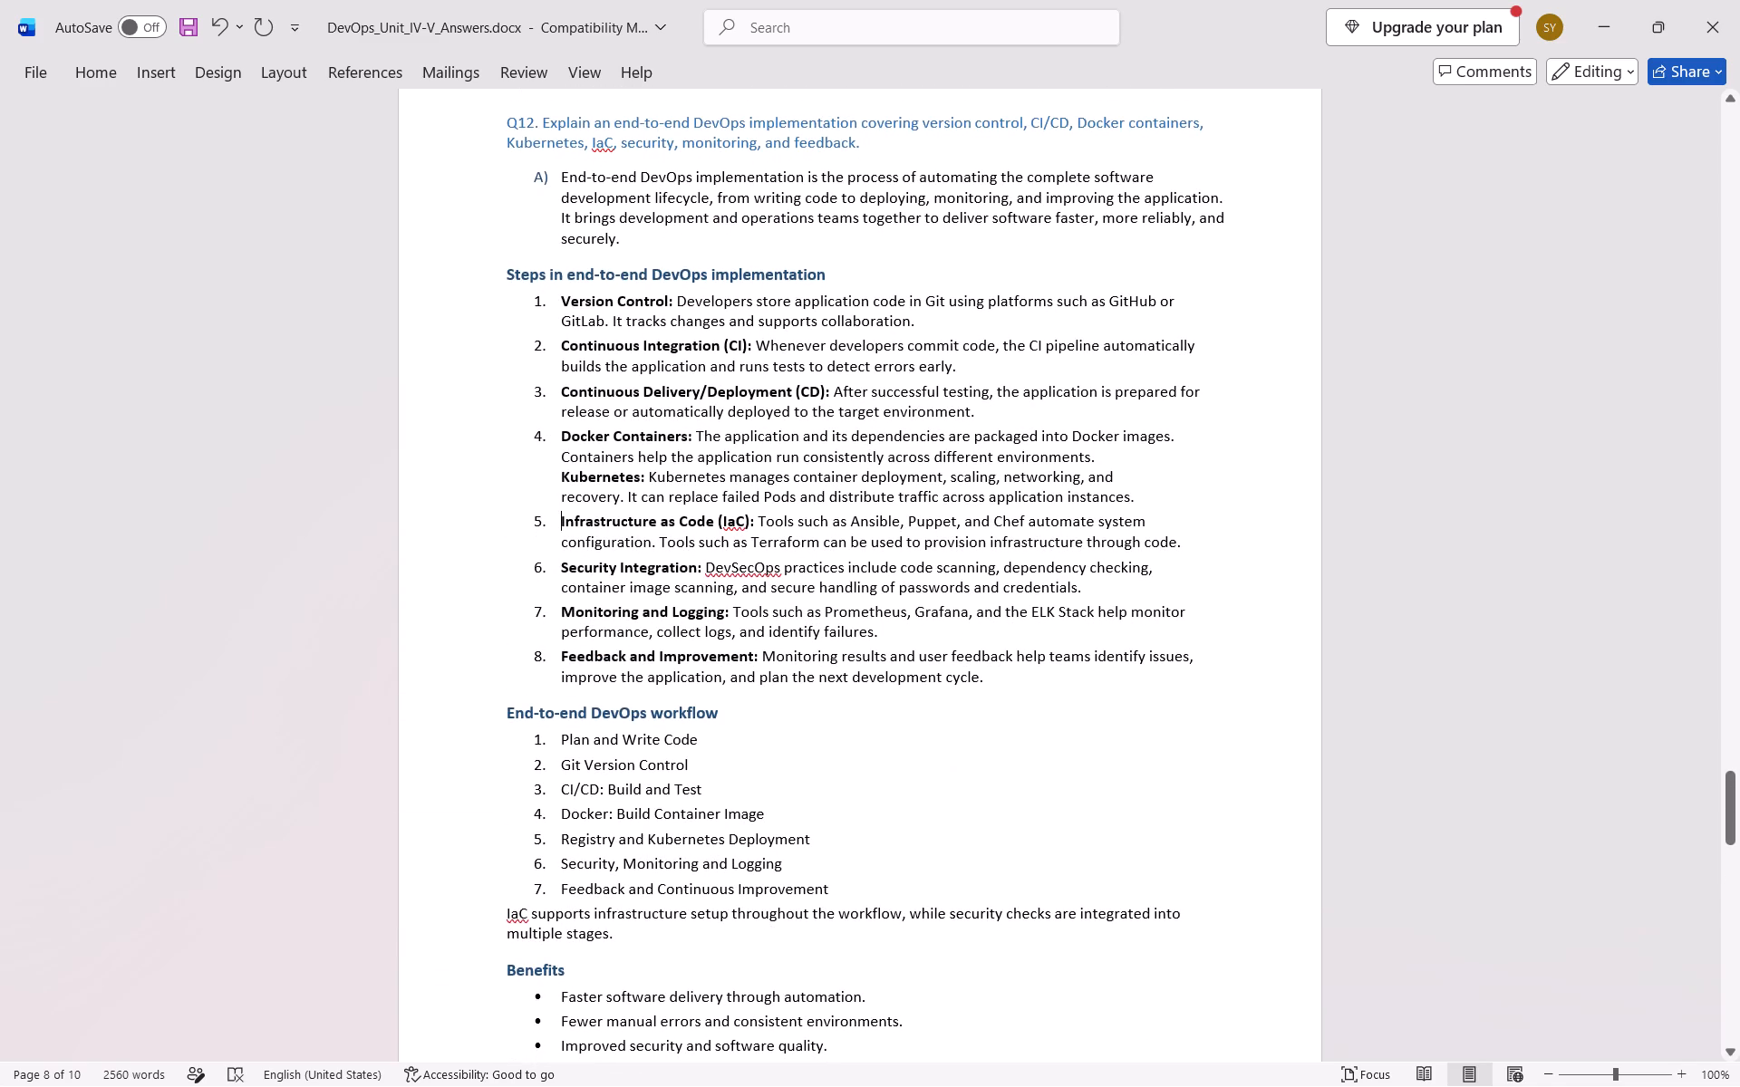
key(Down)
key(Down)
key(Down)
key(Down)
key(Down)
key(Down)
key(BackSpace)
key(BackSpace)
key(BackSpace)
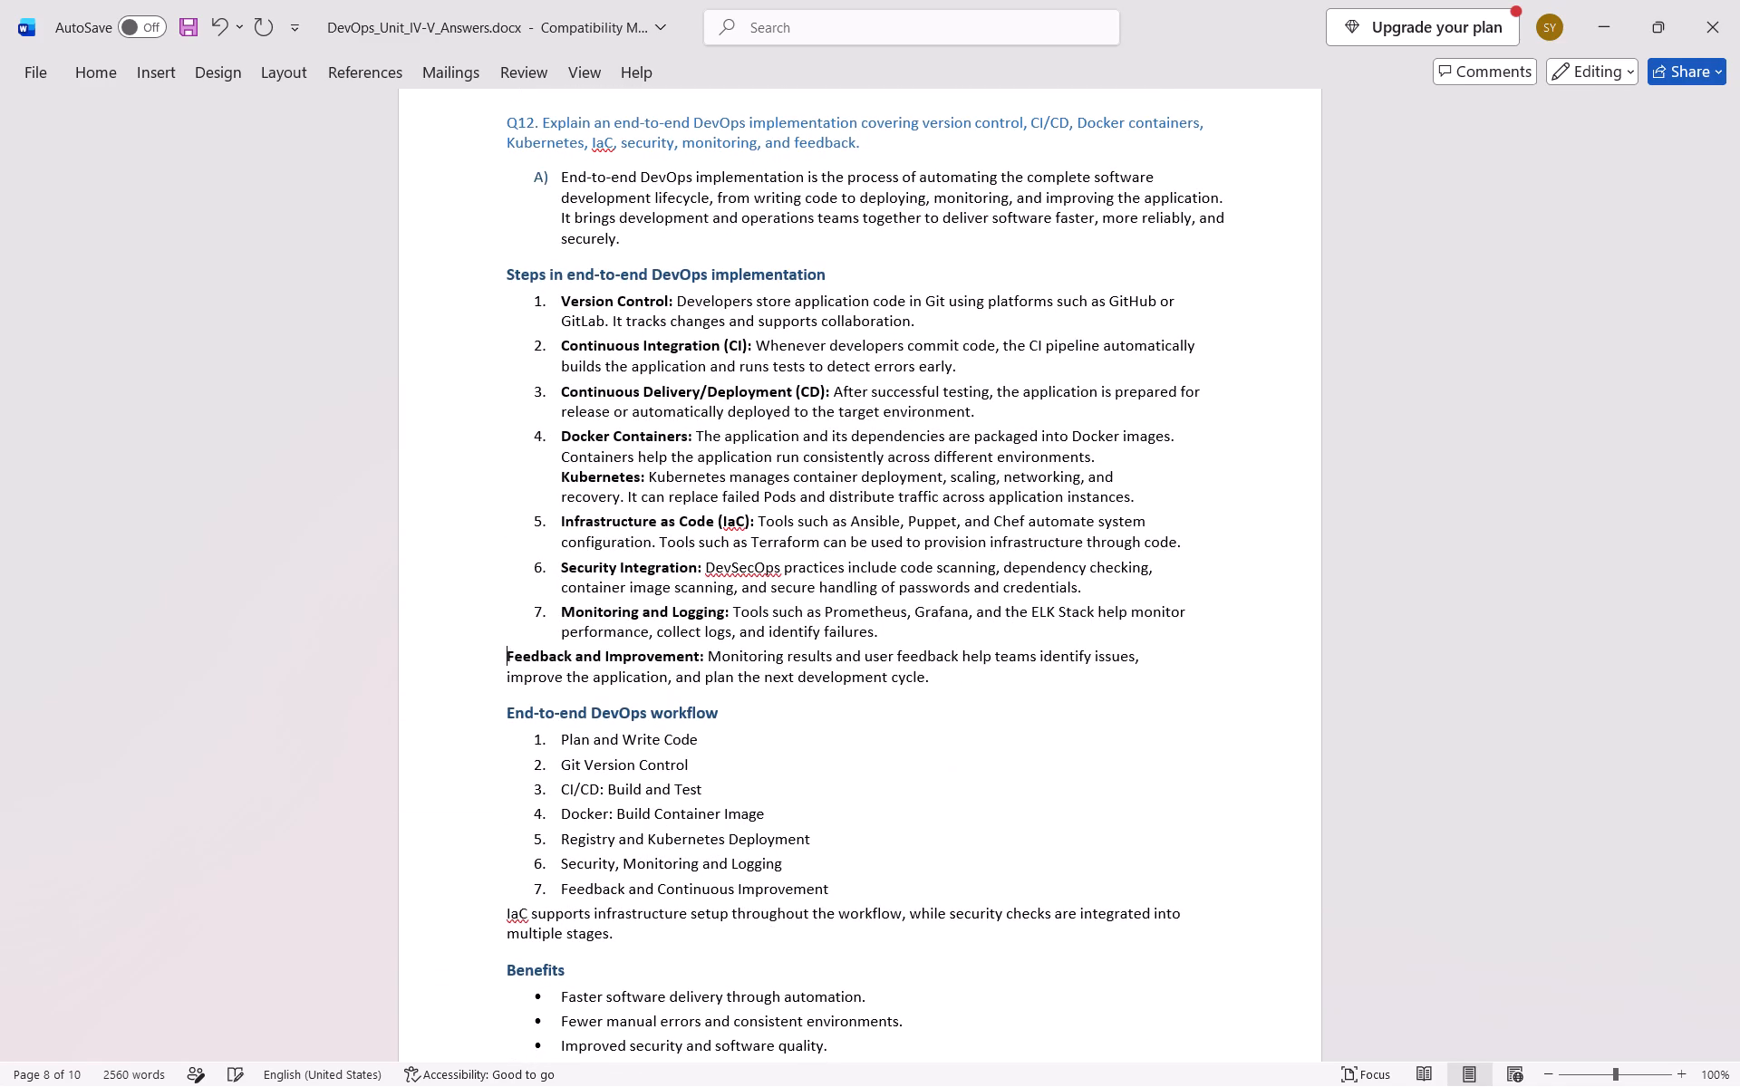
key(BackSpace)
key(shift+Return)
Merge the "Monitoring and Logging" point into the "Security Integration" item above it, separated by a line break.
scroll(568, 442, down, 1)
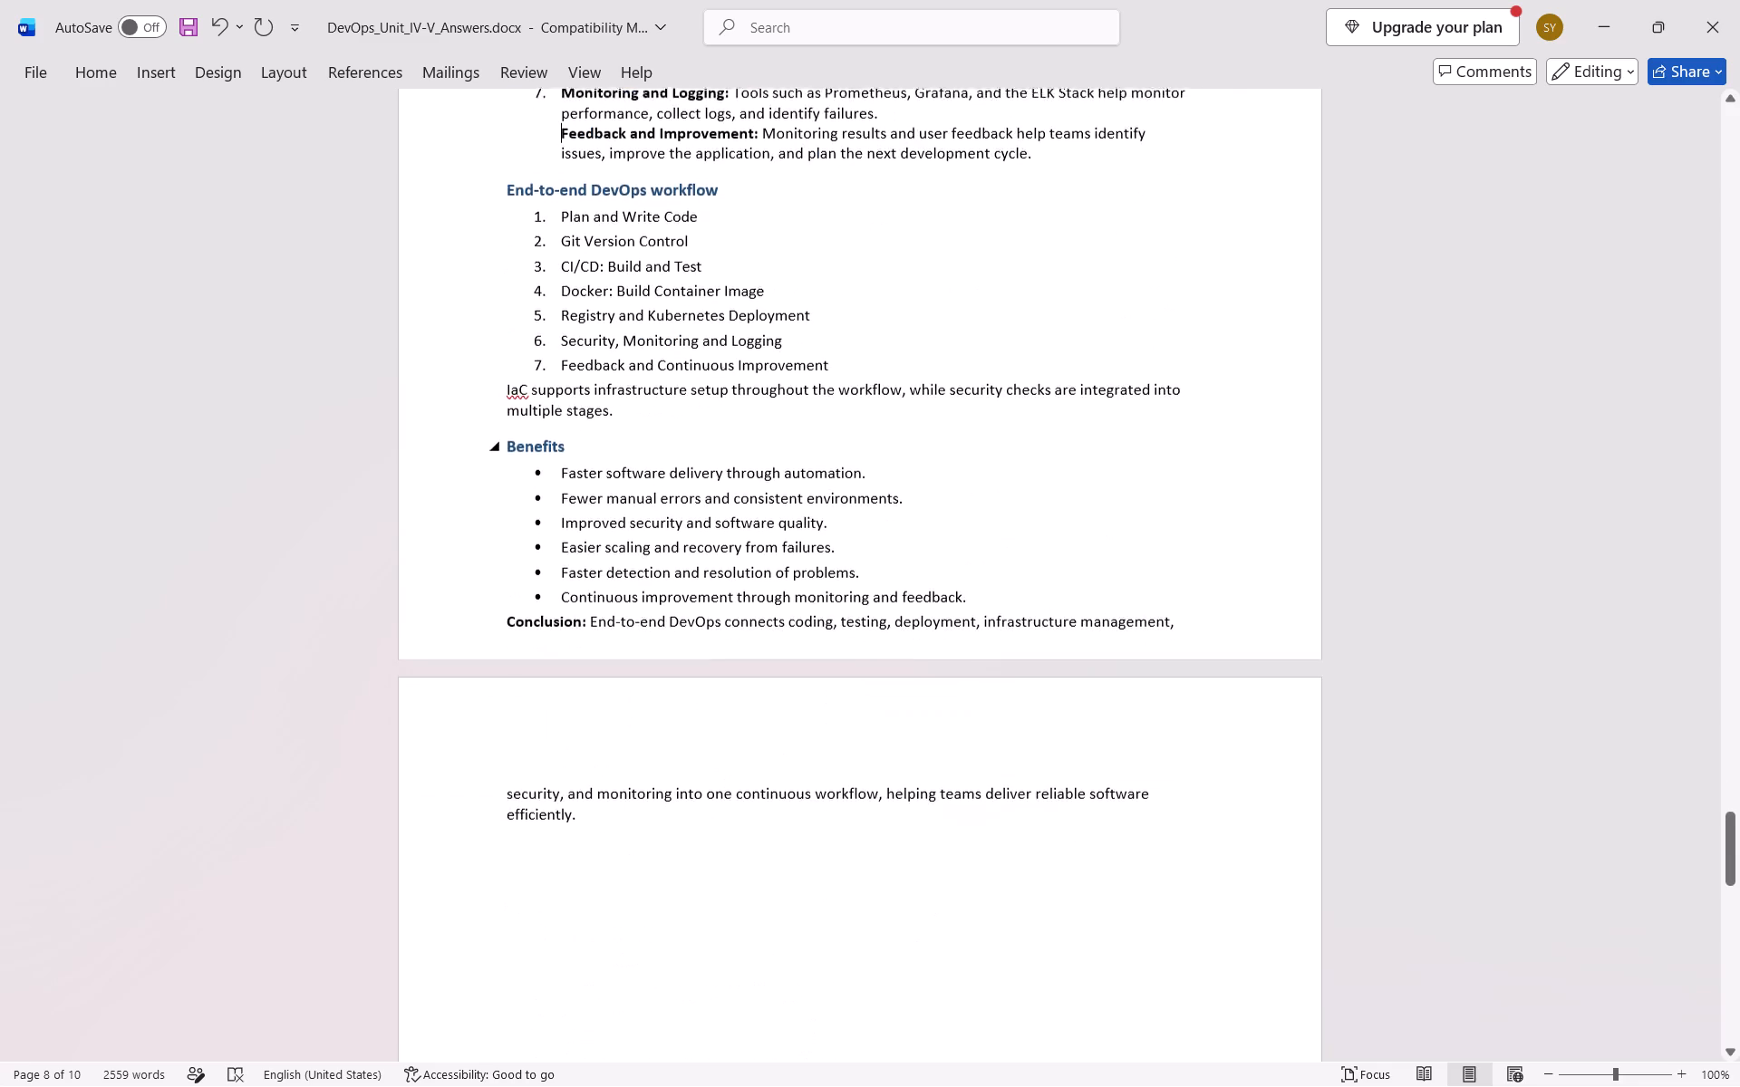
scroll(568, 442, down, 1)
key(Up)
key(Up)
key(BackSpace)
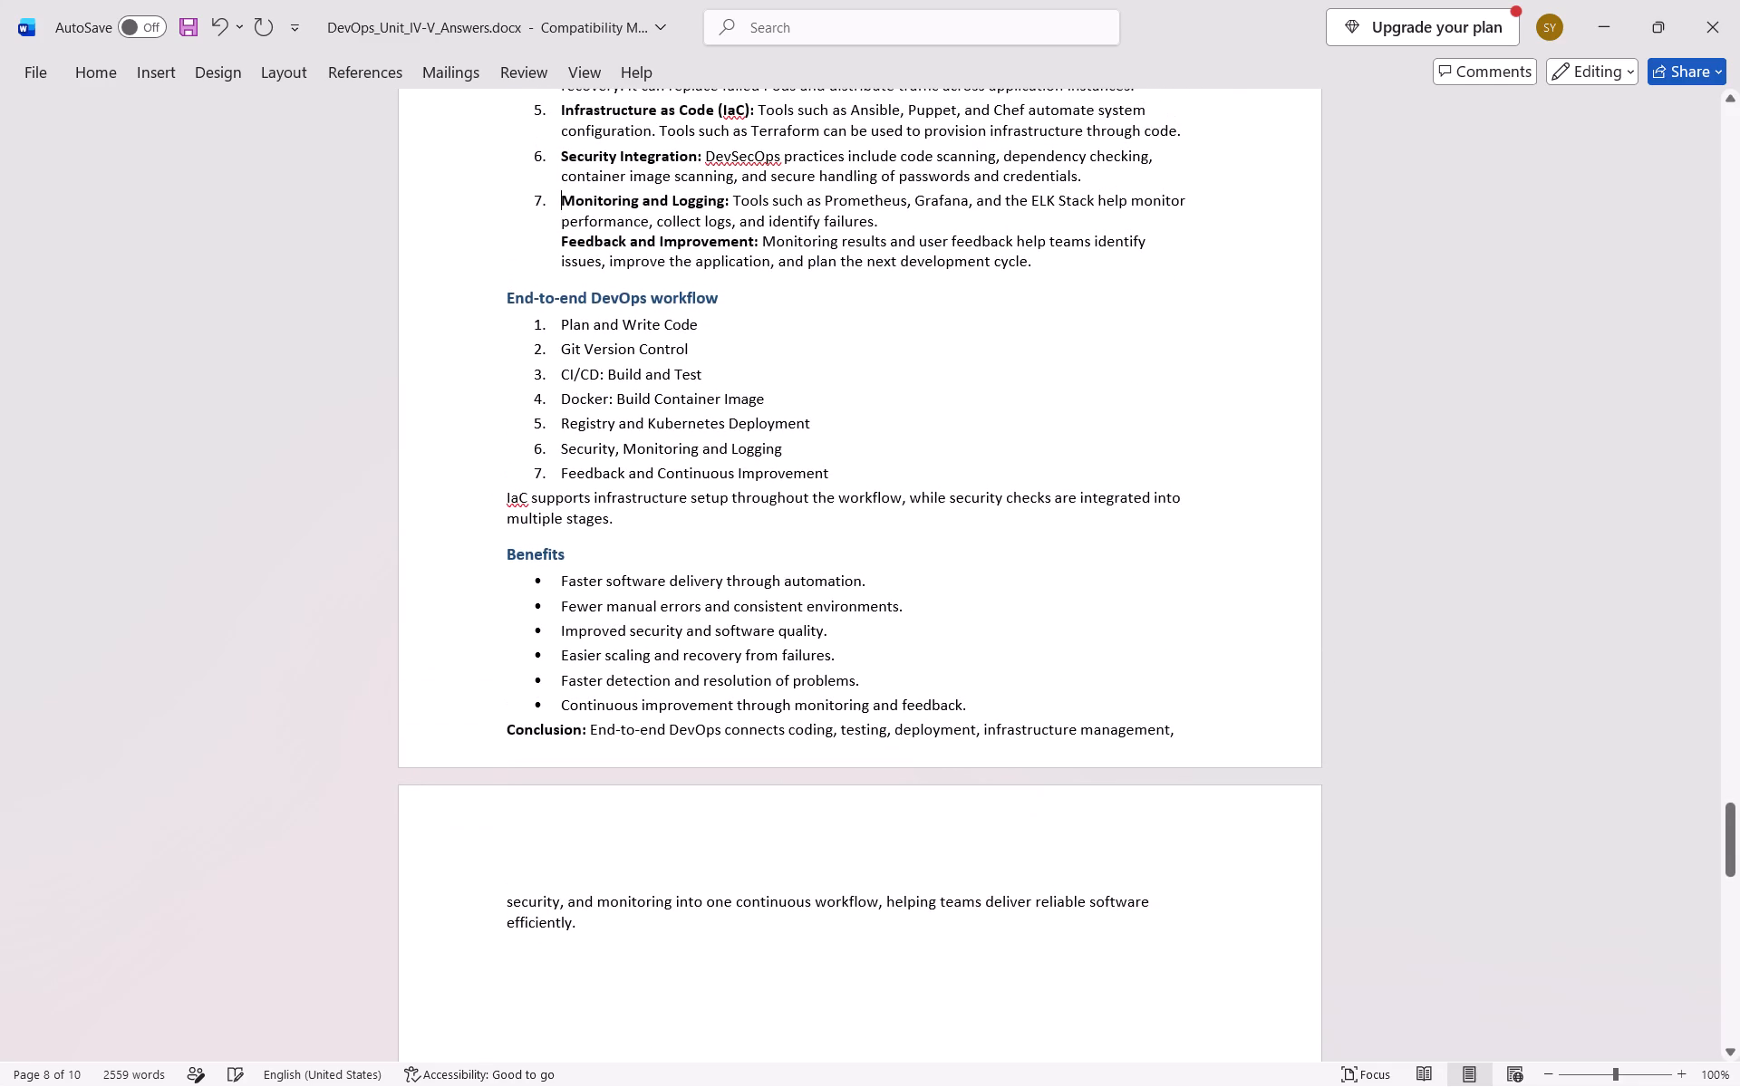
key(BackSpace)
key(BackSpace)
key(BackSpace)
key(shift+Return)
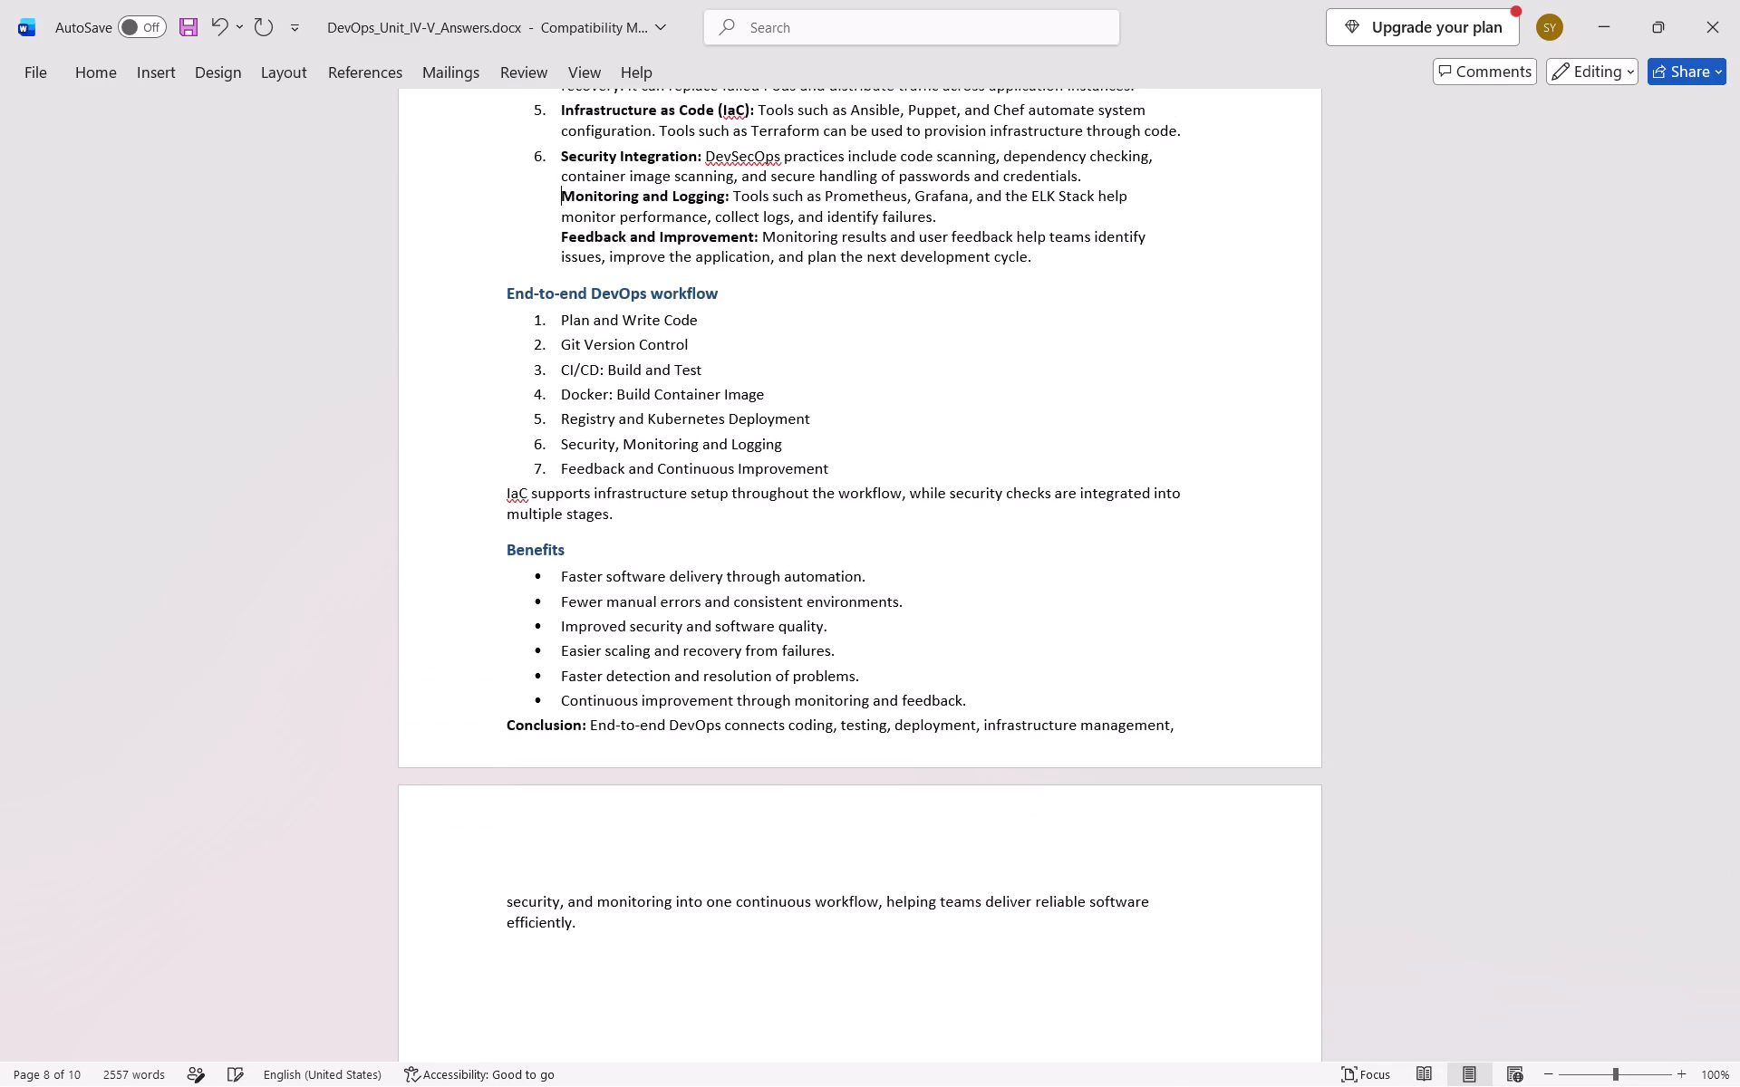
Merge the "Security Integration" point into the "Infrastructure as Code (IaC)" item above it, separated by a line break.
key(Up)
key(Up)
key(BackSpace)
key(BackSpace)
key(BackSpace)
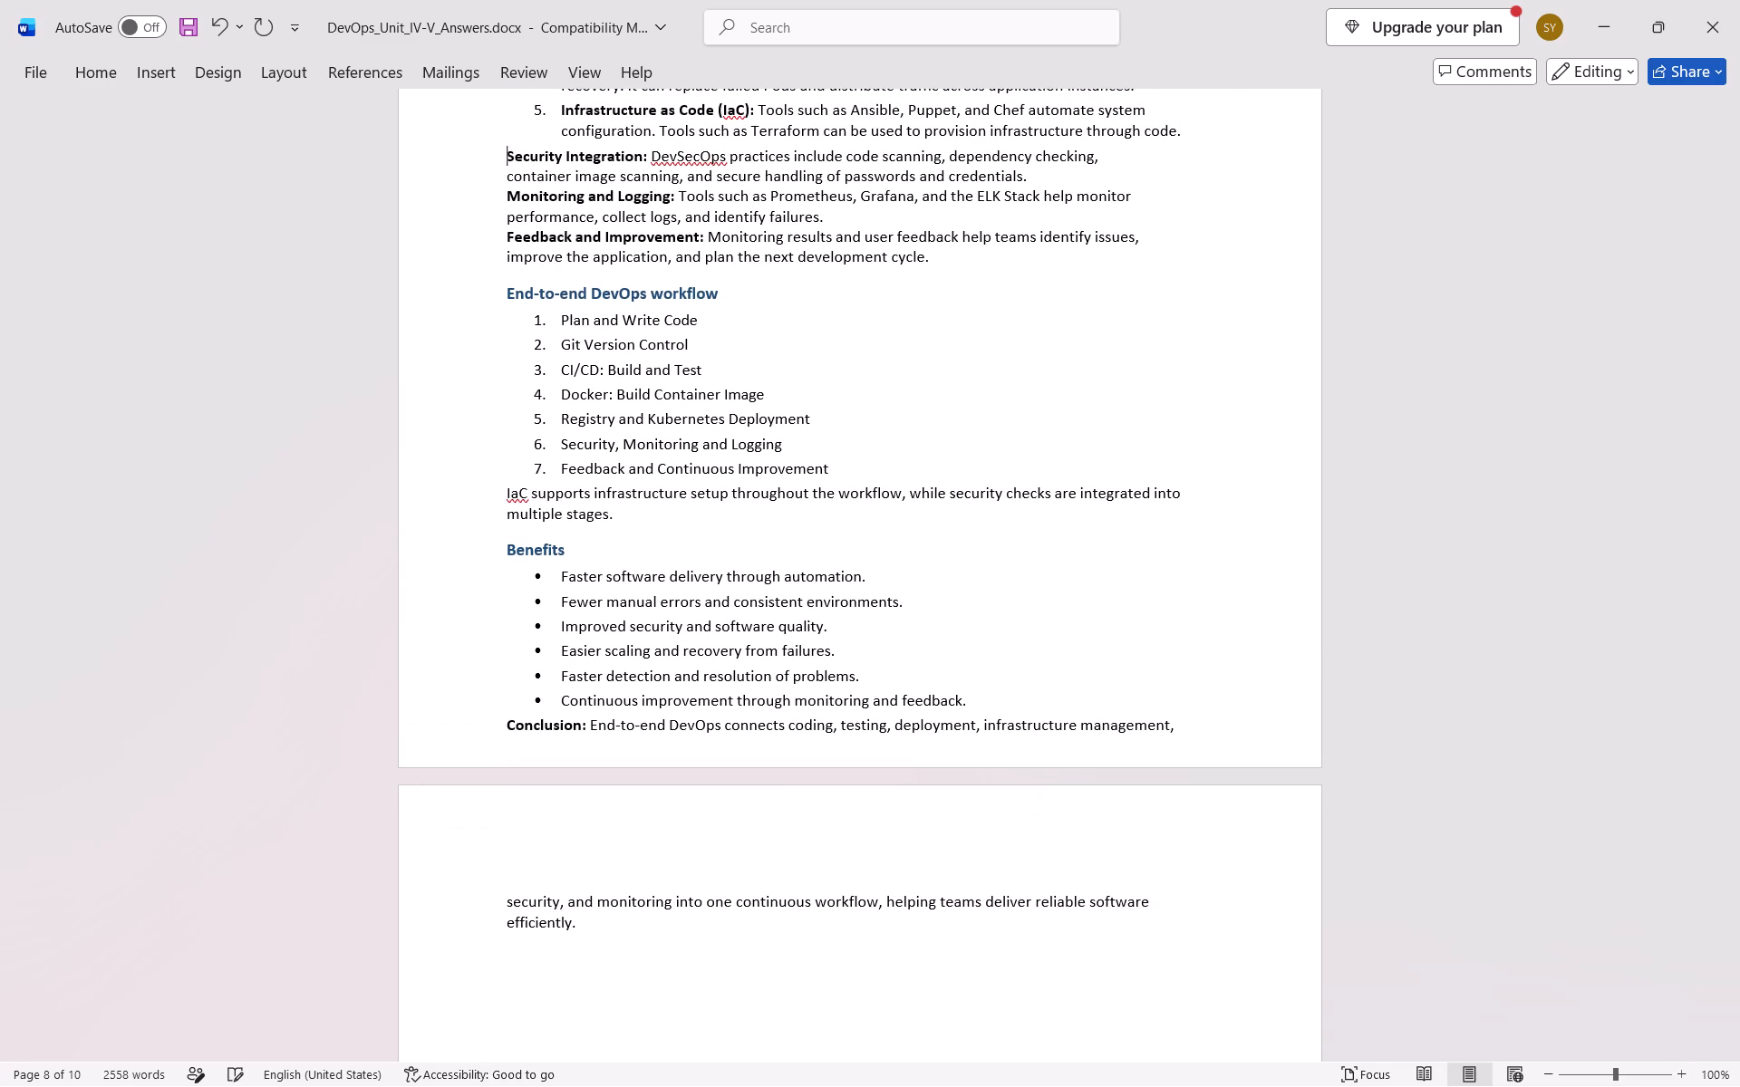
key(BackSpace)
key(shift+Return)
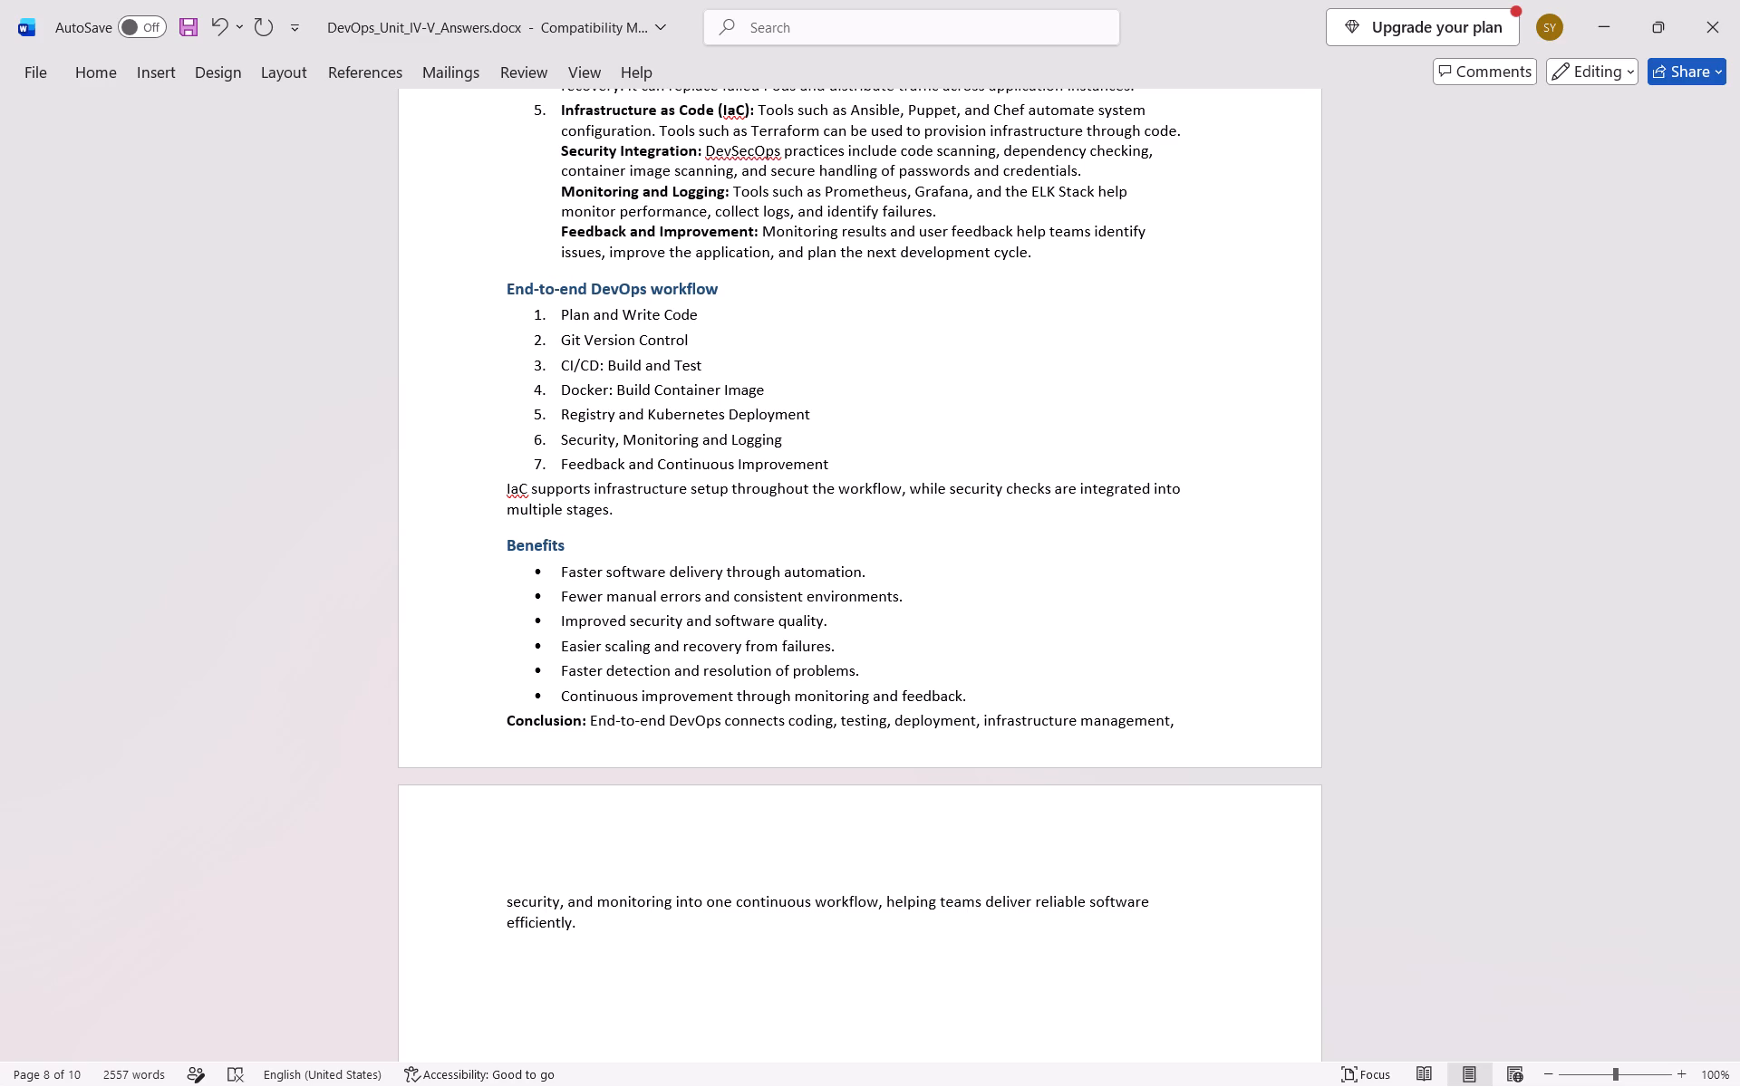
Merge the "Infrastructure as Code (IaC)" point into the list item above it, on a new line after the Kubernetes text.
key(Up)
key(Up)
key(BackSpace)
key(BackSpace)
key(BackSpace)
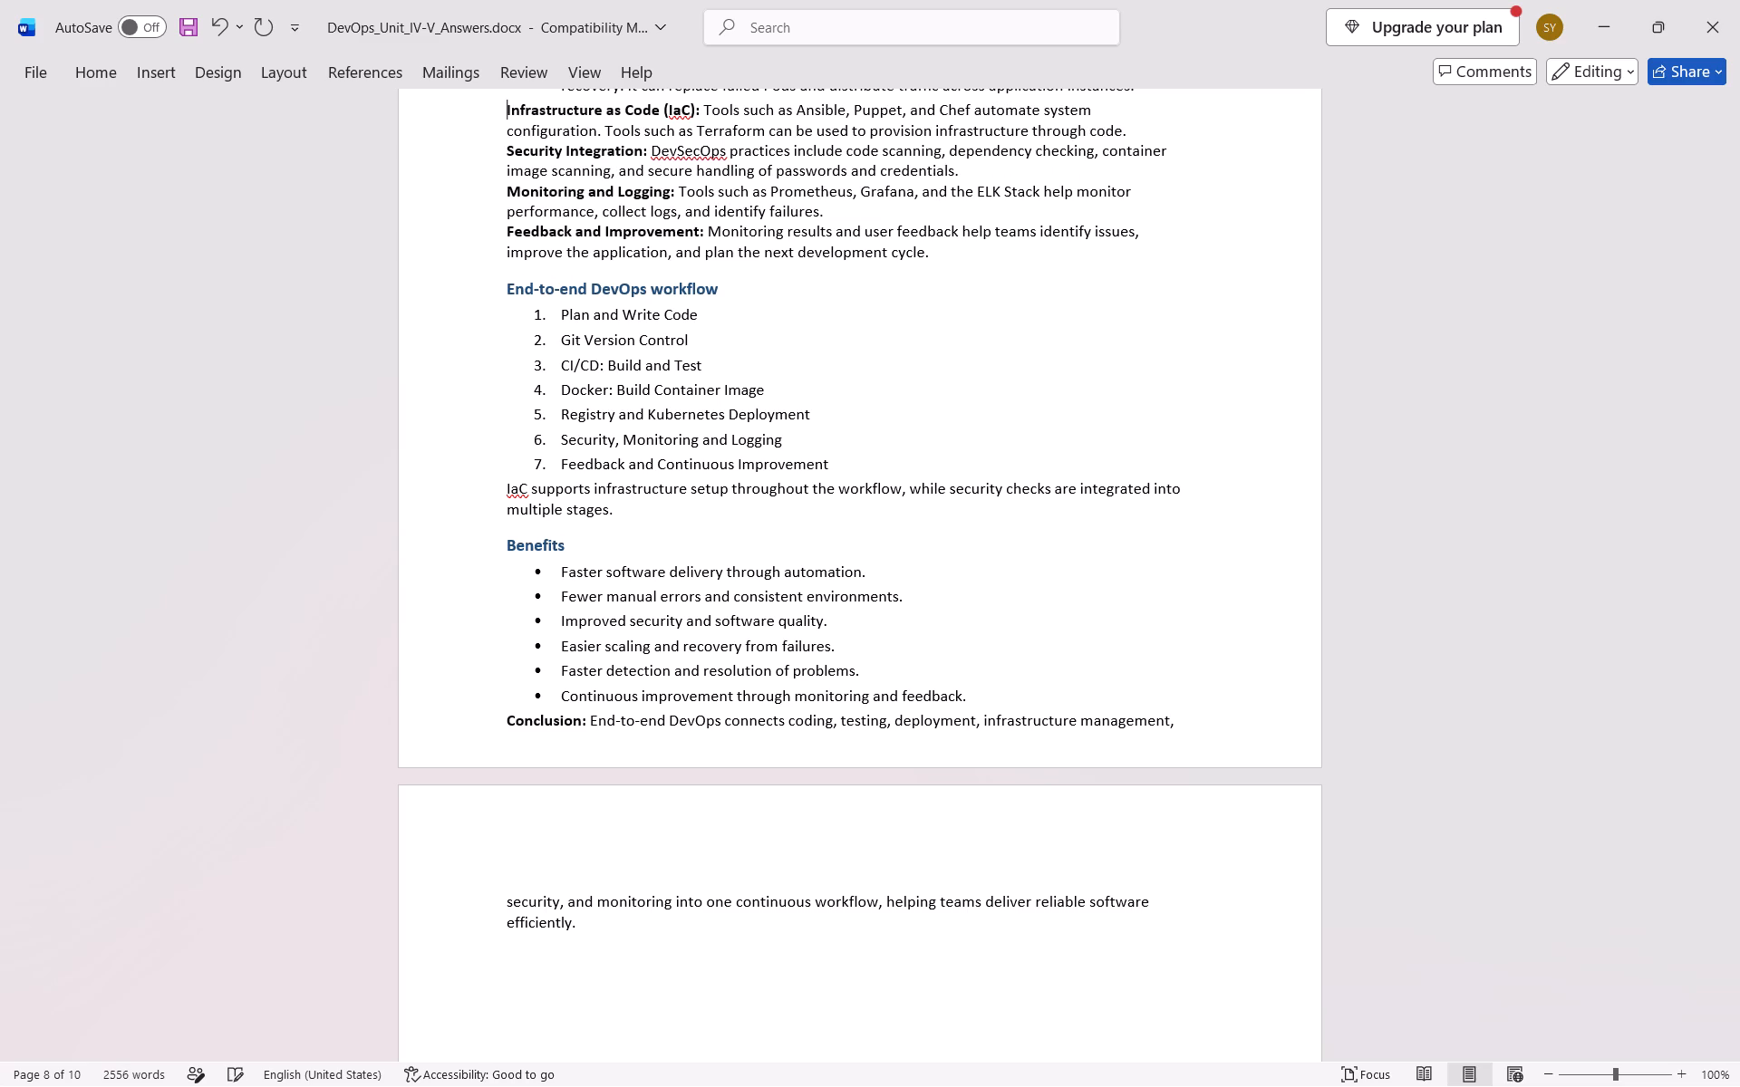
key(BackSpace)
key(shift+Return)
Merge the "Docker Containers" point into the "Continuous Delivery/Deployment (CD)" item above it, separated by a line break.
key(Up)
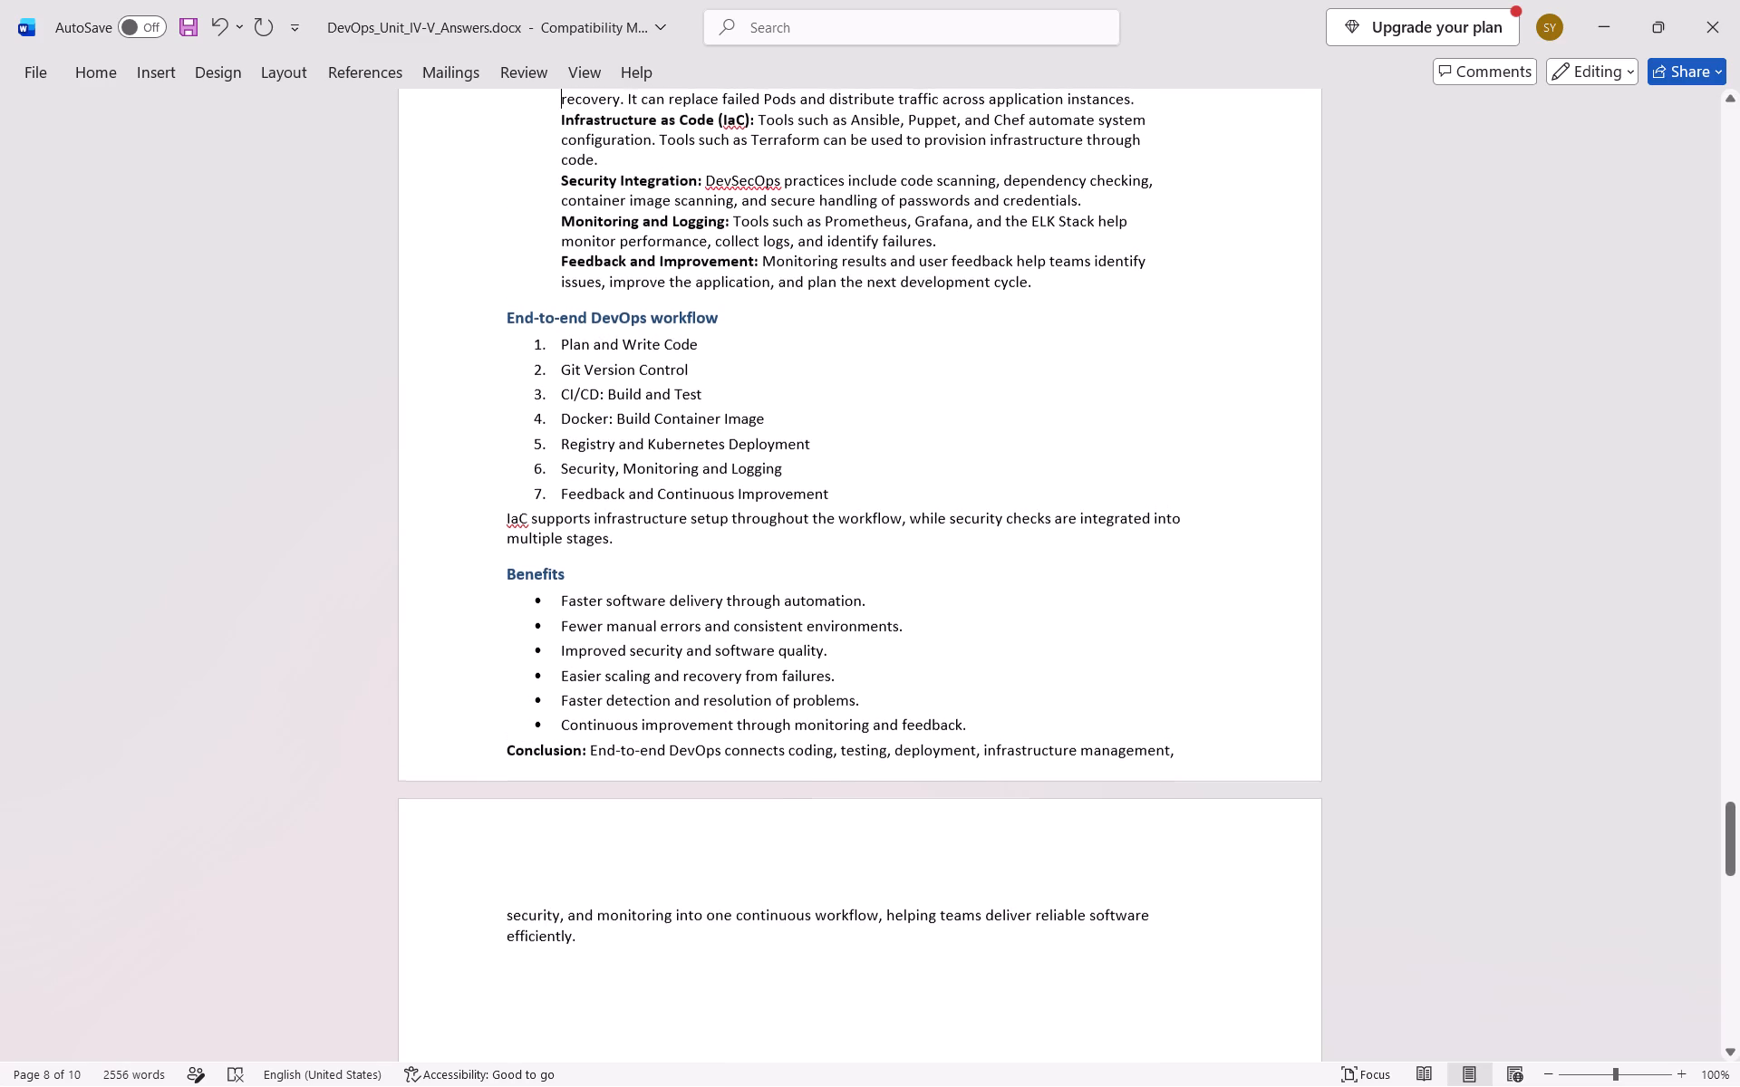
key(Up)
key(Up)
key(Up)
key(BackSpace)
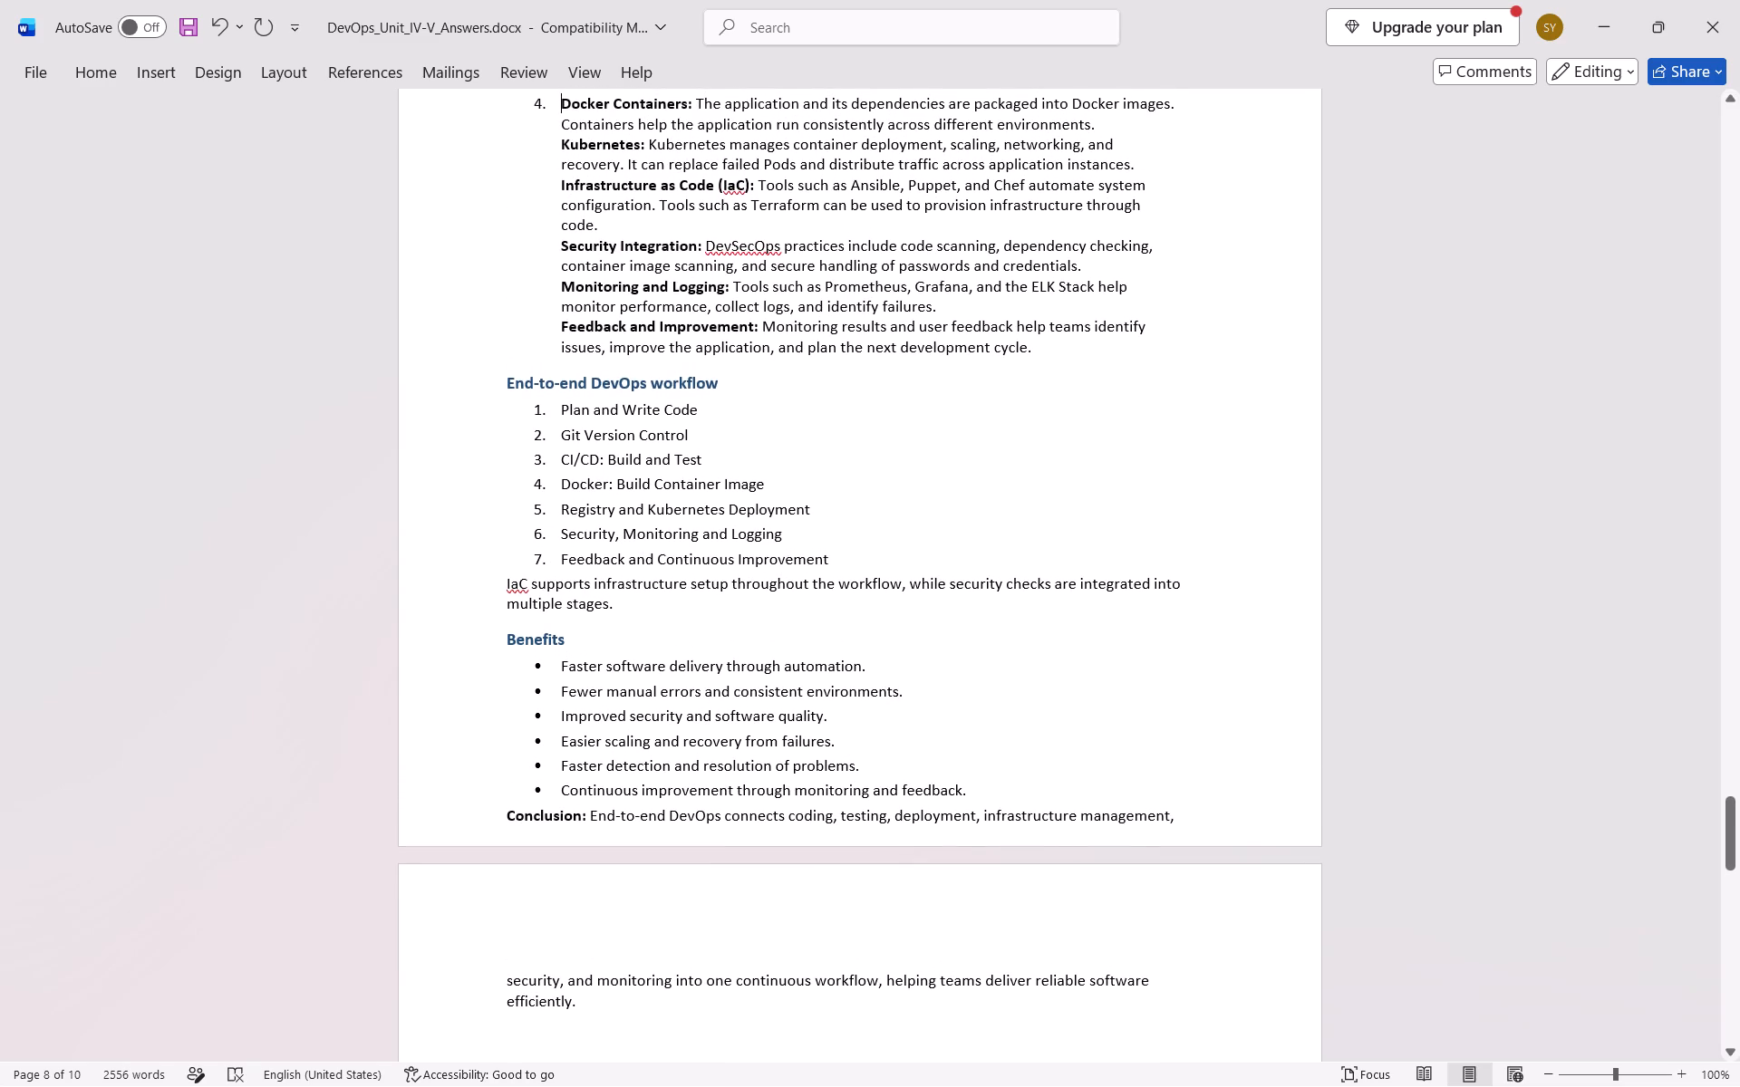
key(BackSpace)
key(BackSpace)
key(BackSpace)
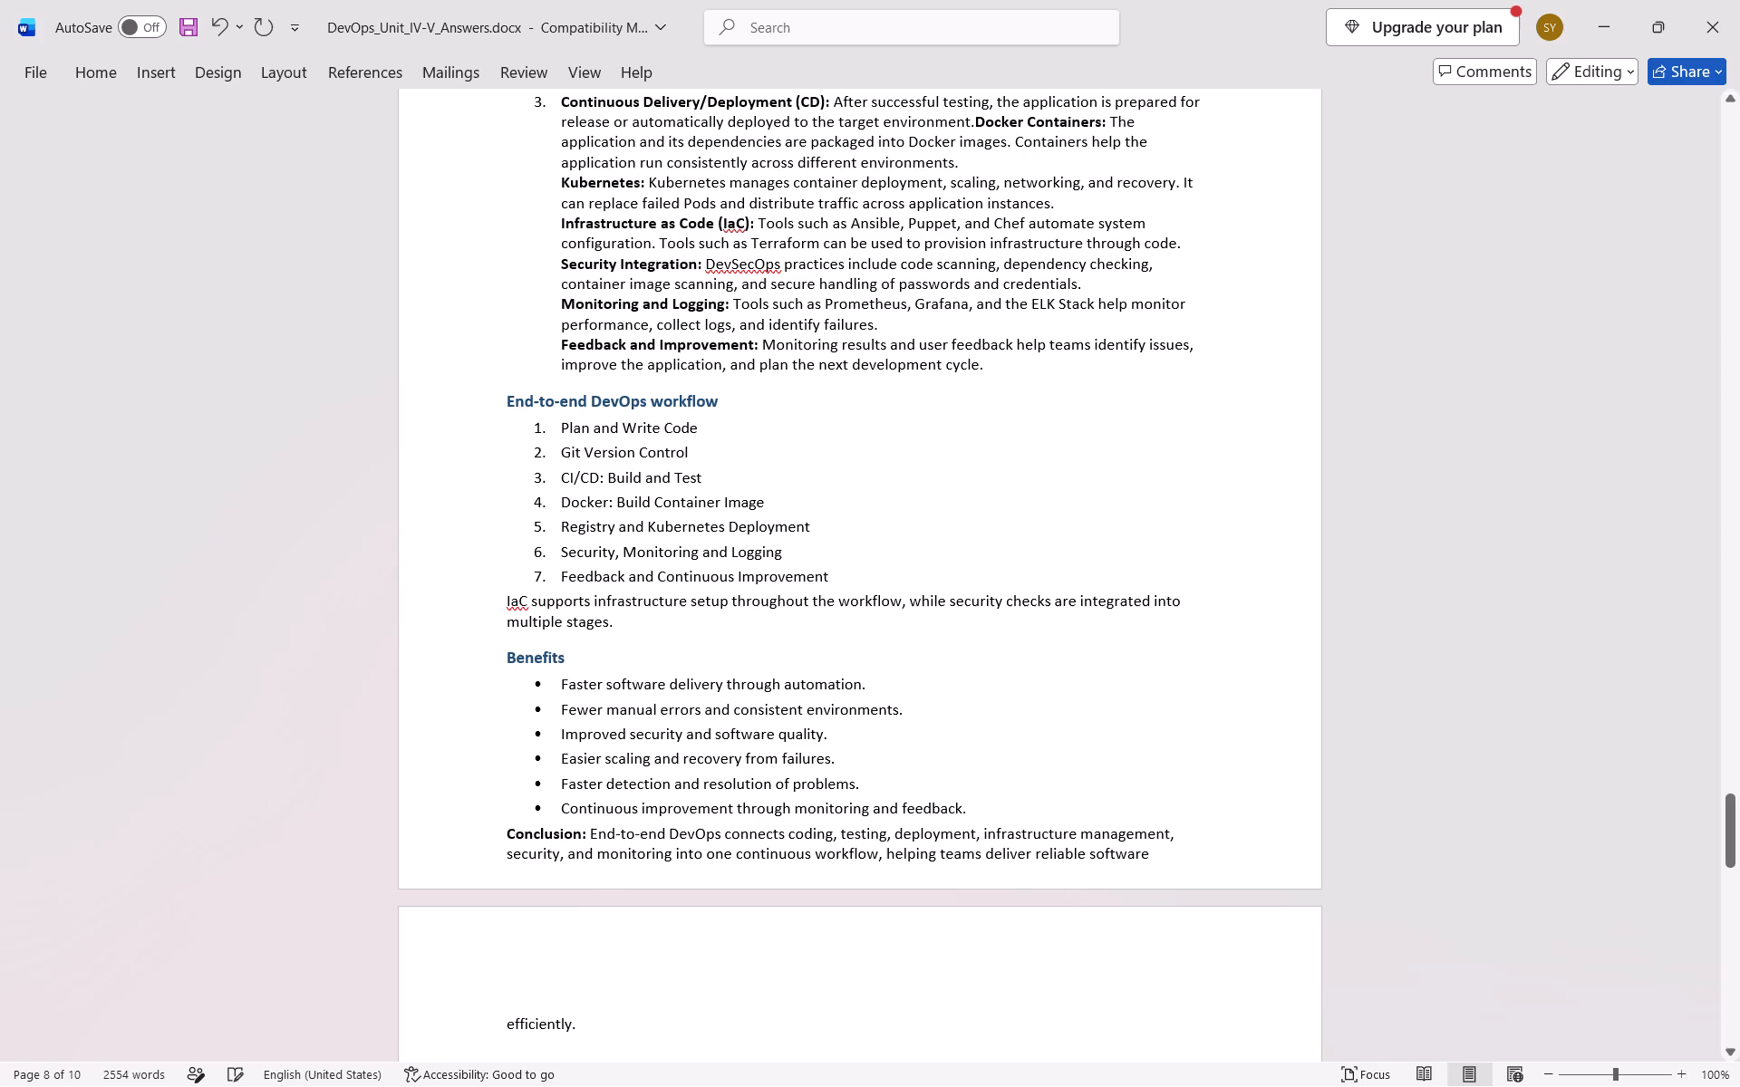
key(shift+Return)
Merge the "Continuous Delivery/Deployment (CD)" point into the "Continuous Integration (CI)" item above it, separated by a line break.
key(Up)
key(Up)
key(BackSpace)
key(BackSpace)
key(BackSpace)
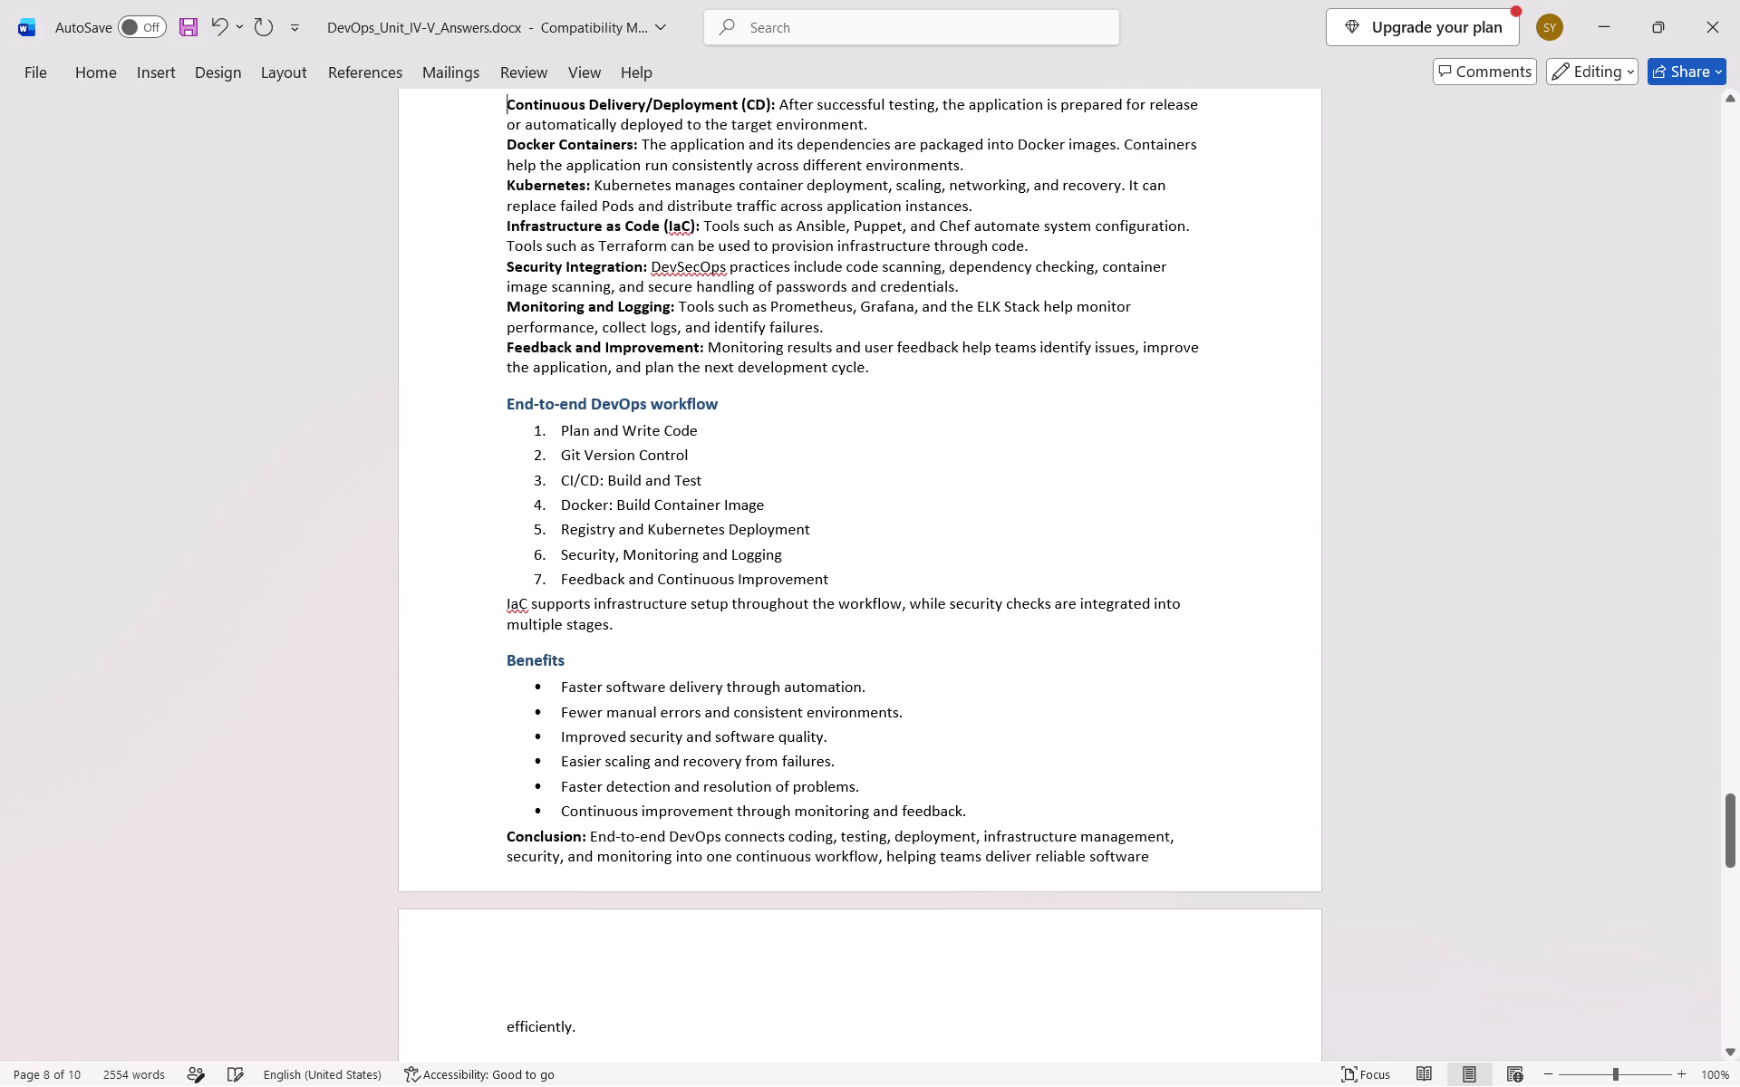
key(BackSpace)
key(shift+Return)
key(BackSpace)
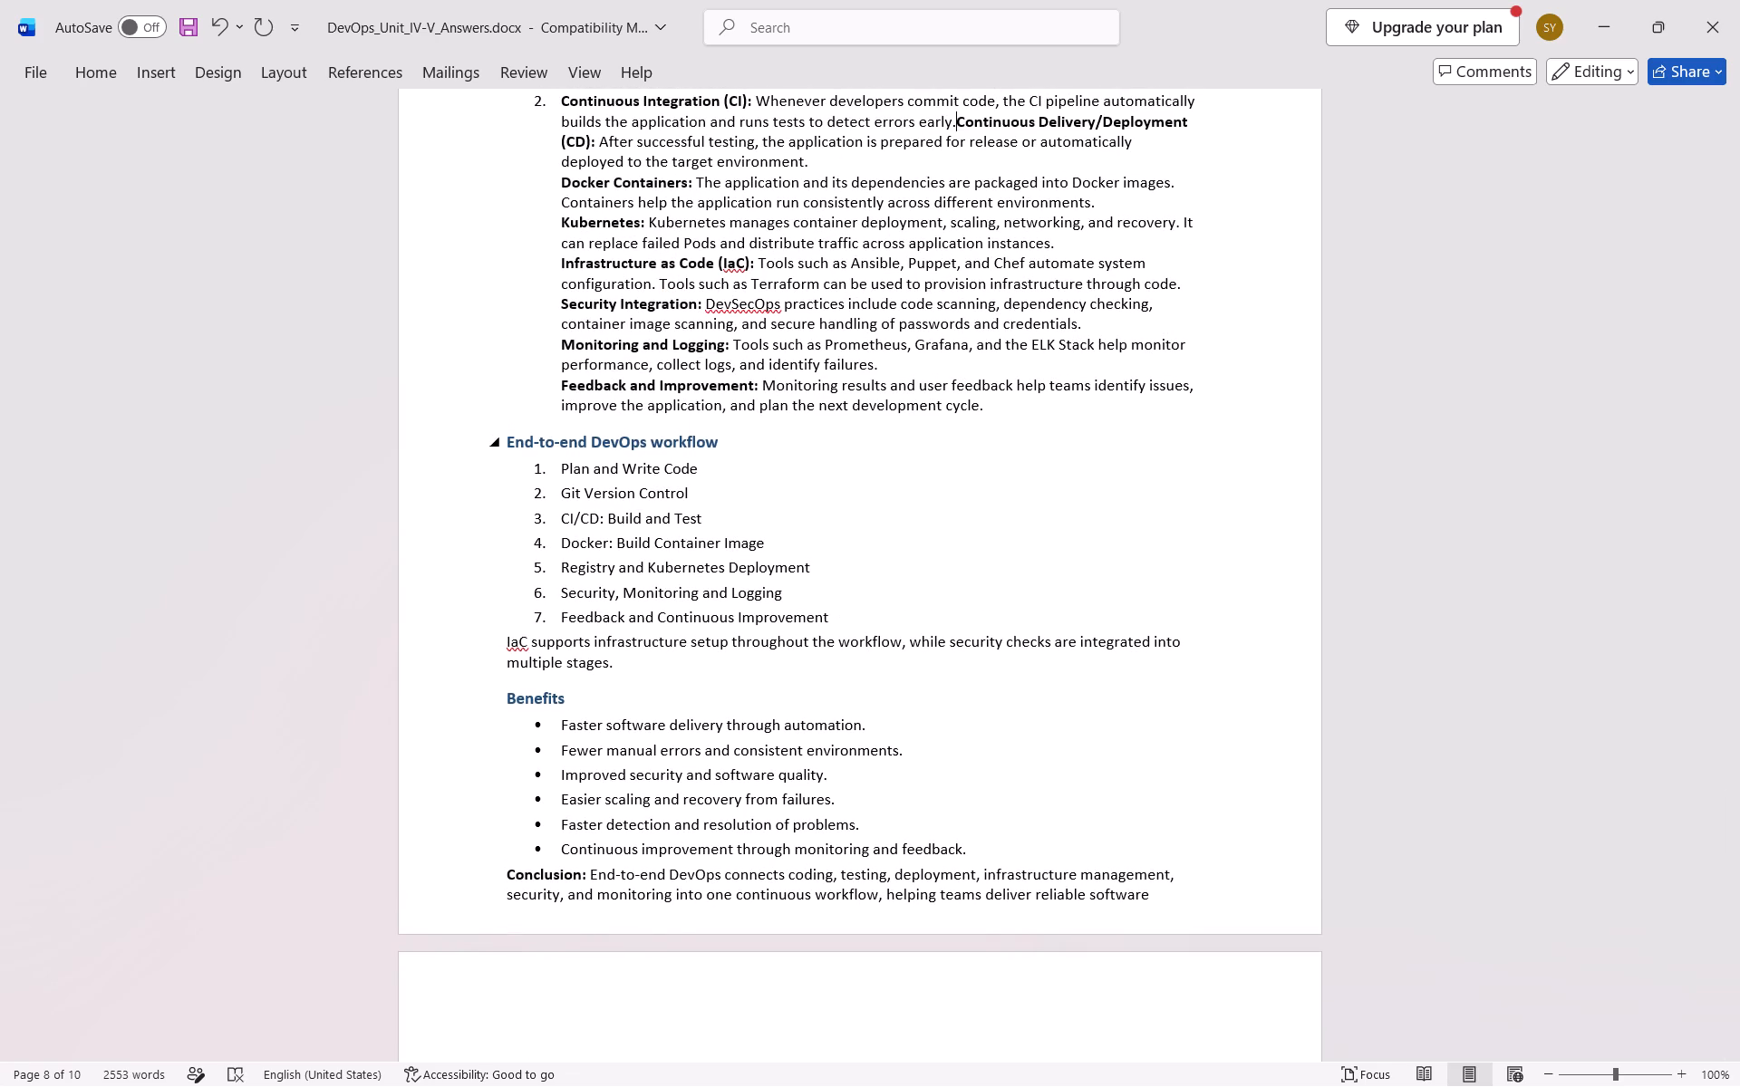
key(ctrl+z)
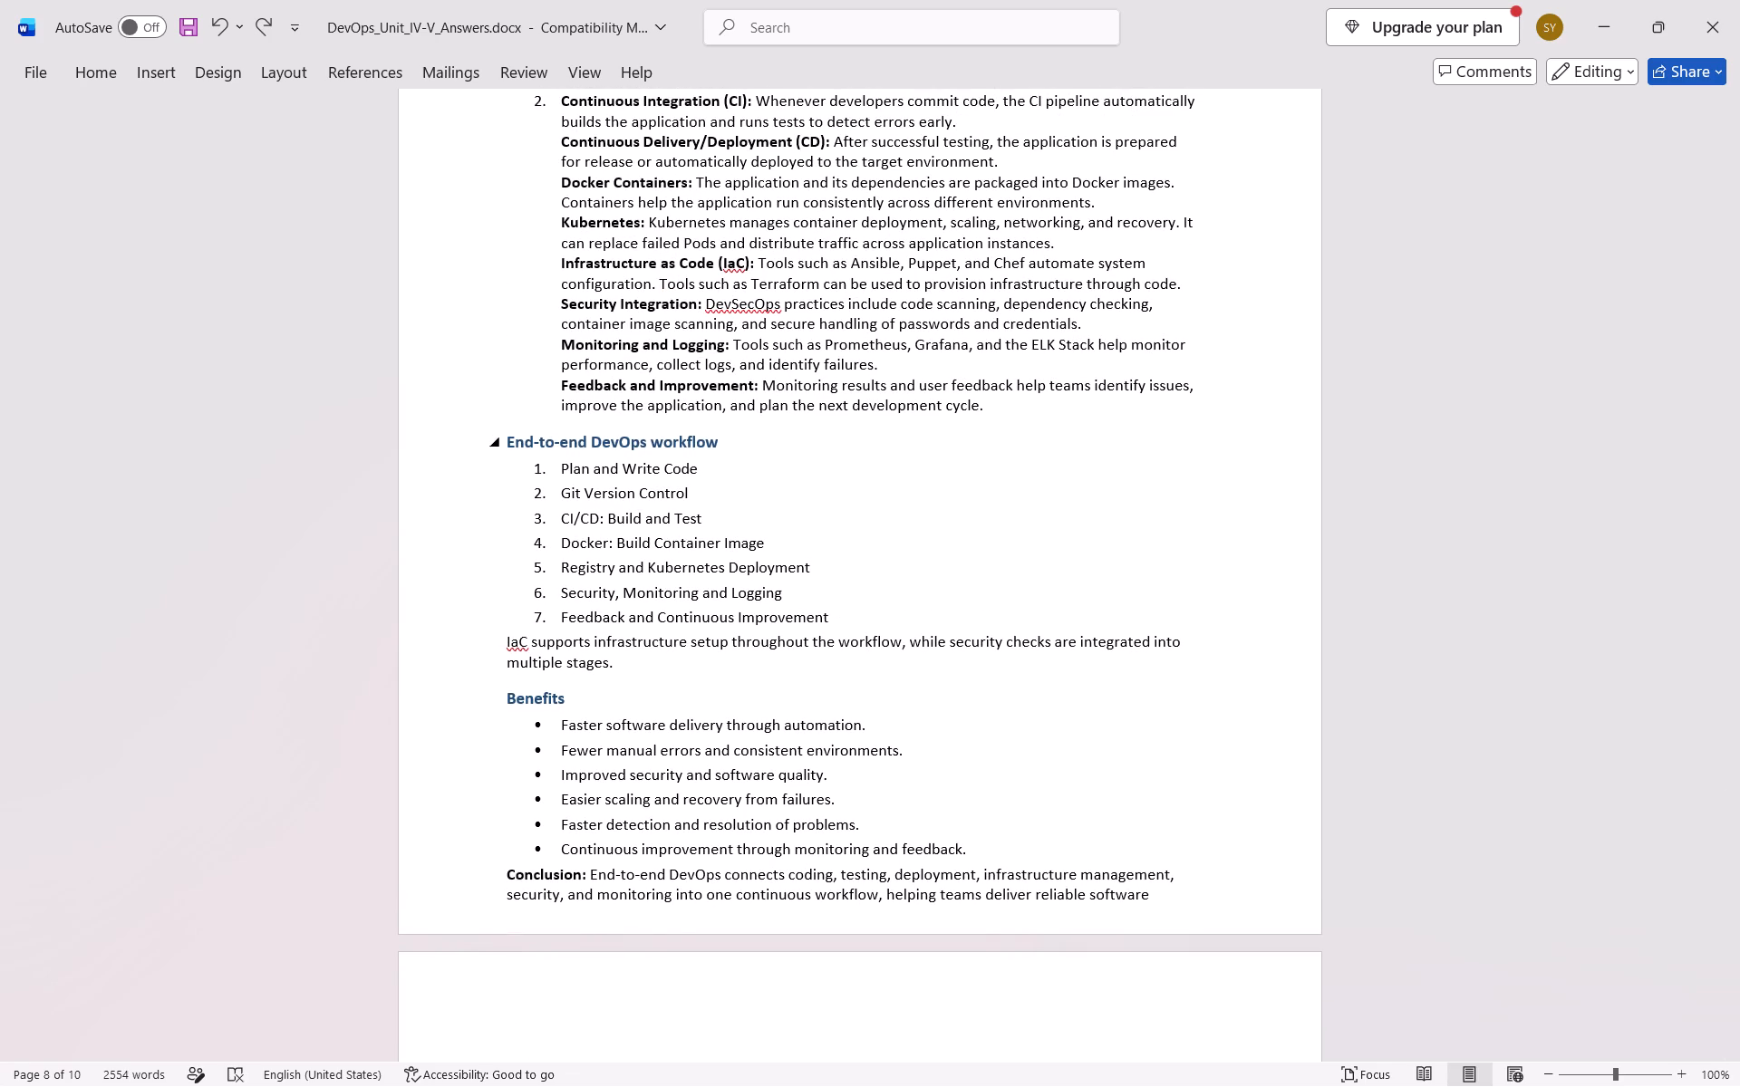
Merge the "Continuous Integration (CI)" point into the "Version Control" item above it, separated by a line break.
key(Up)
key(Up)
key(BackSpace)
key(BackSpace)
key(BackSpace)
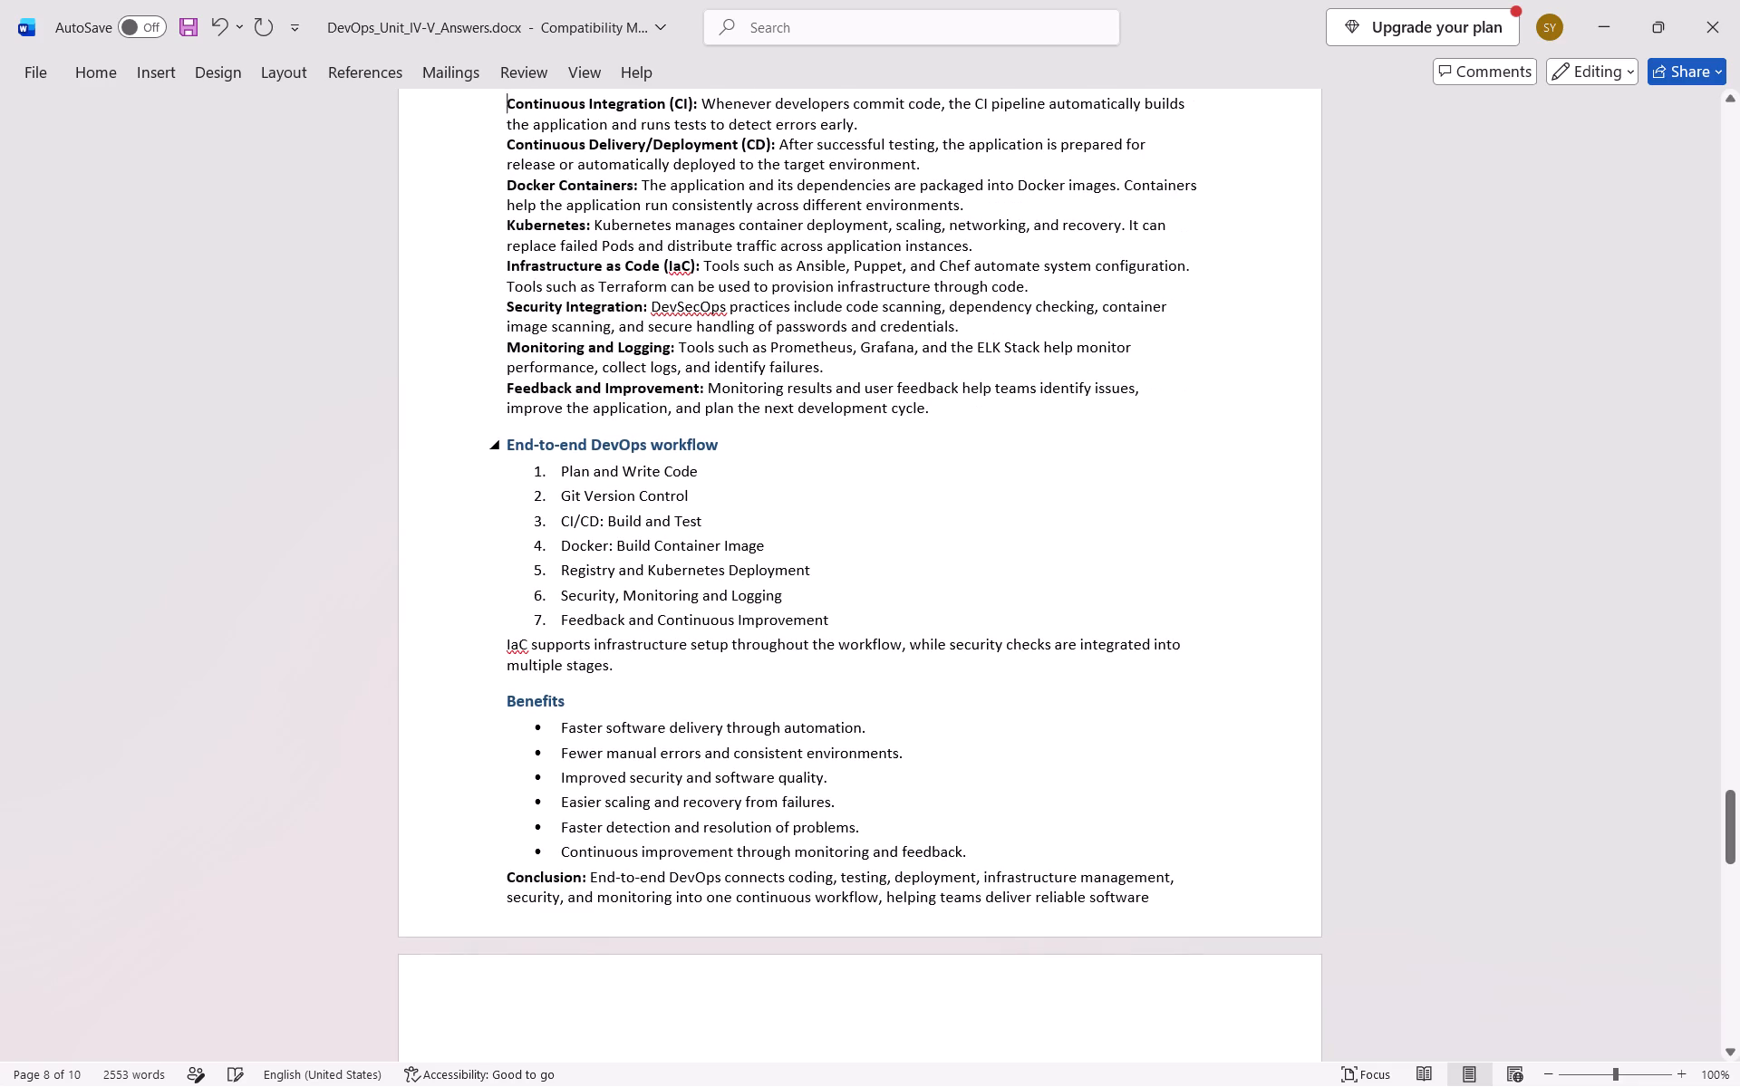
scroll(568, 442, up, 1)
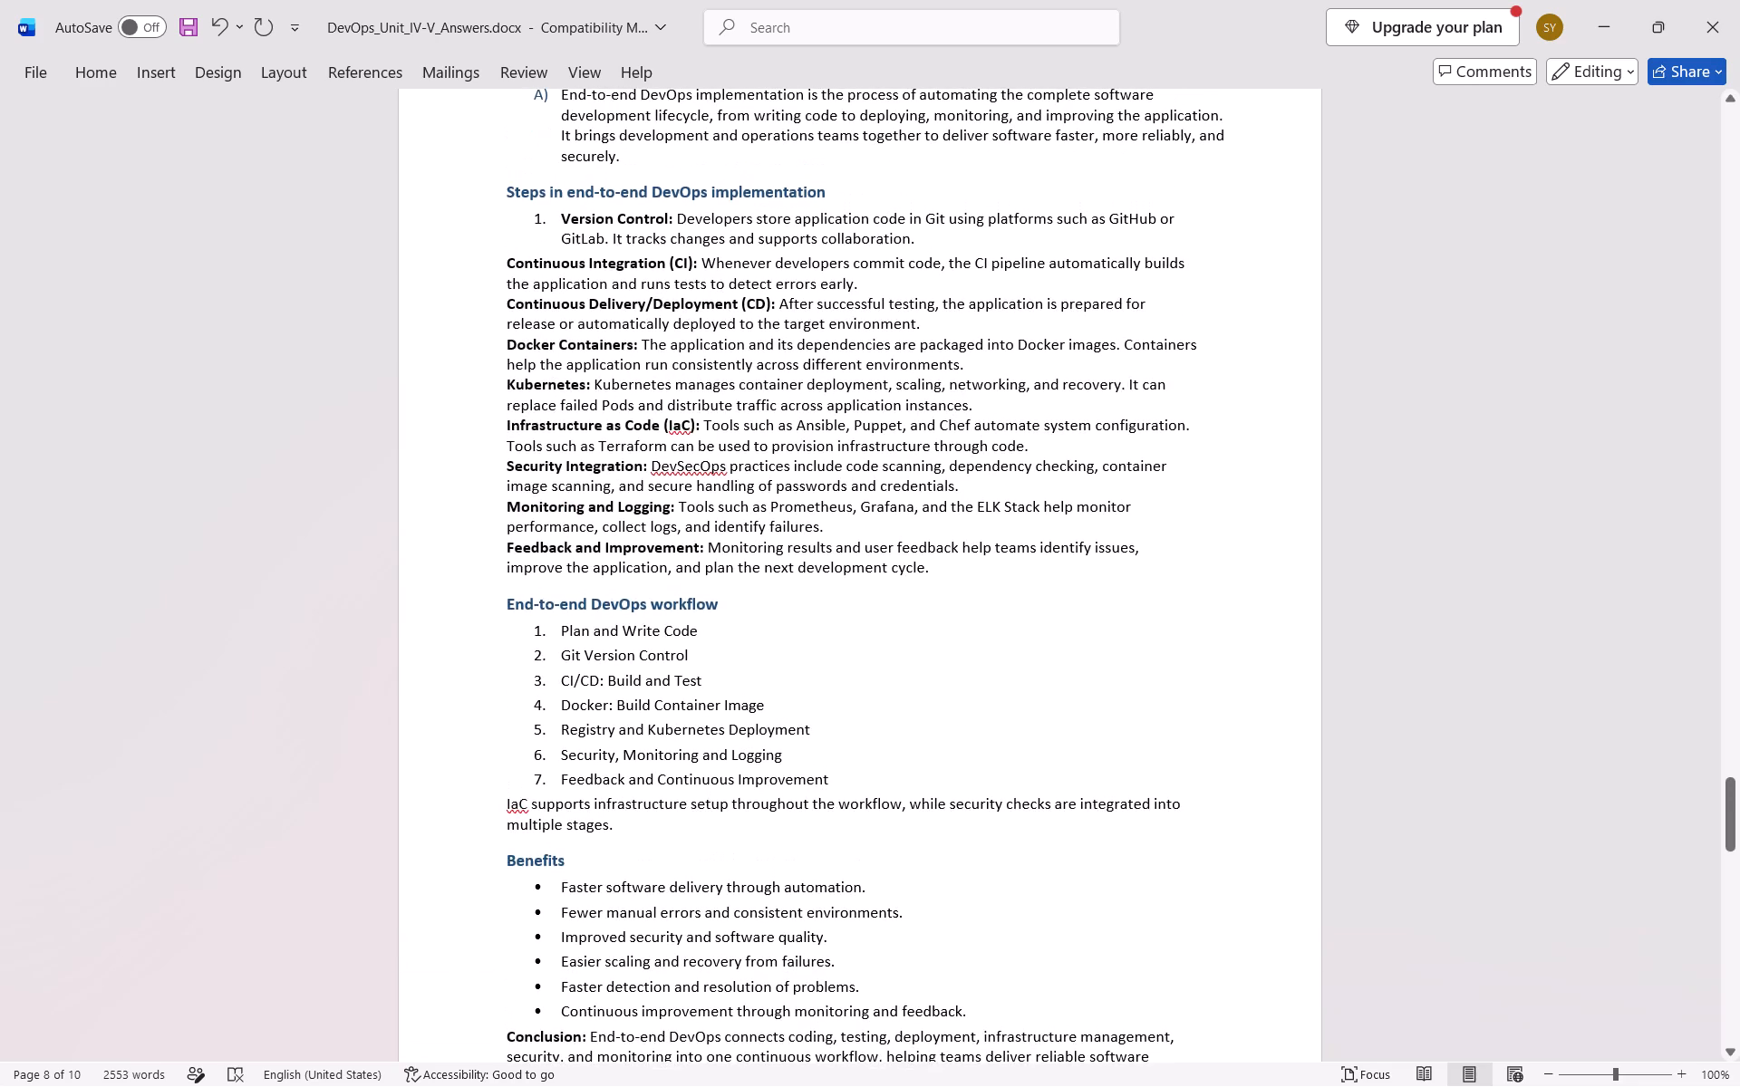
key(BackSpace)
key(shift+Return)
Remove the list number and indent from the "Version Control" item under "Steps in end-to-end DevOps implementation".
key(Up)
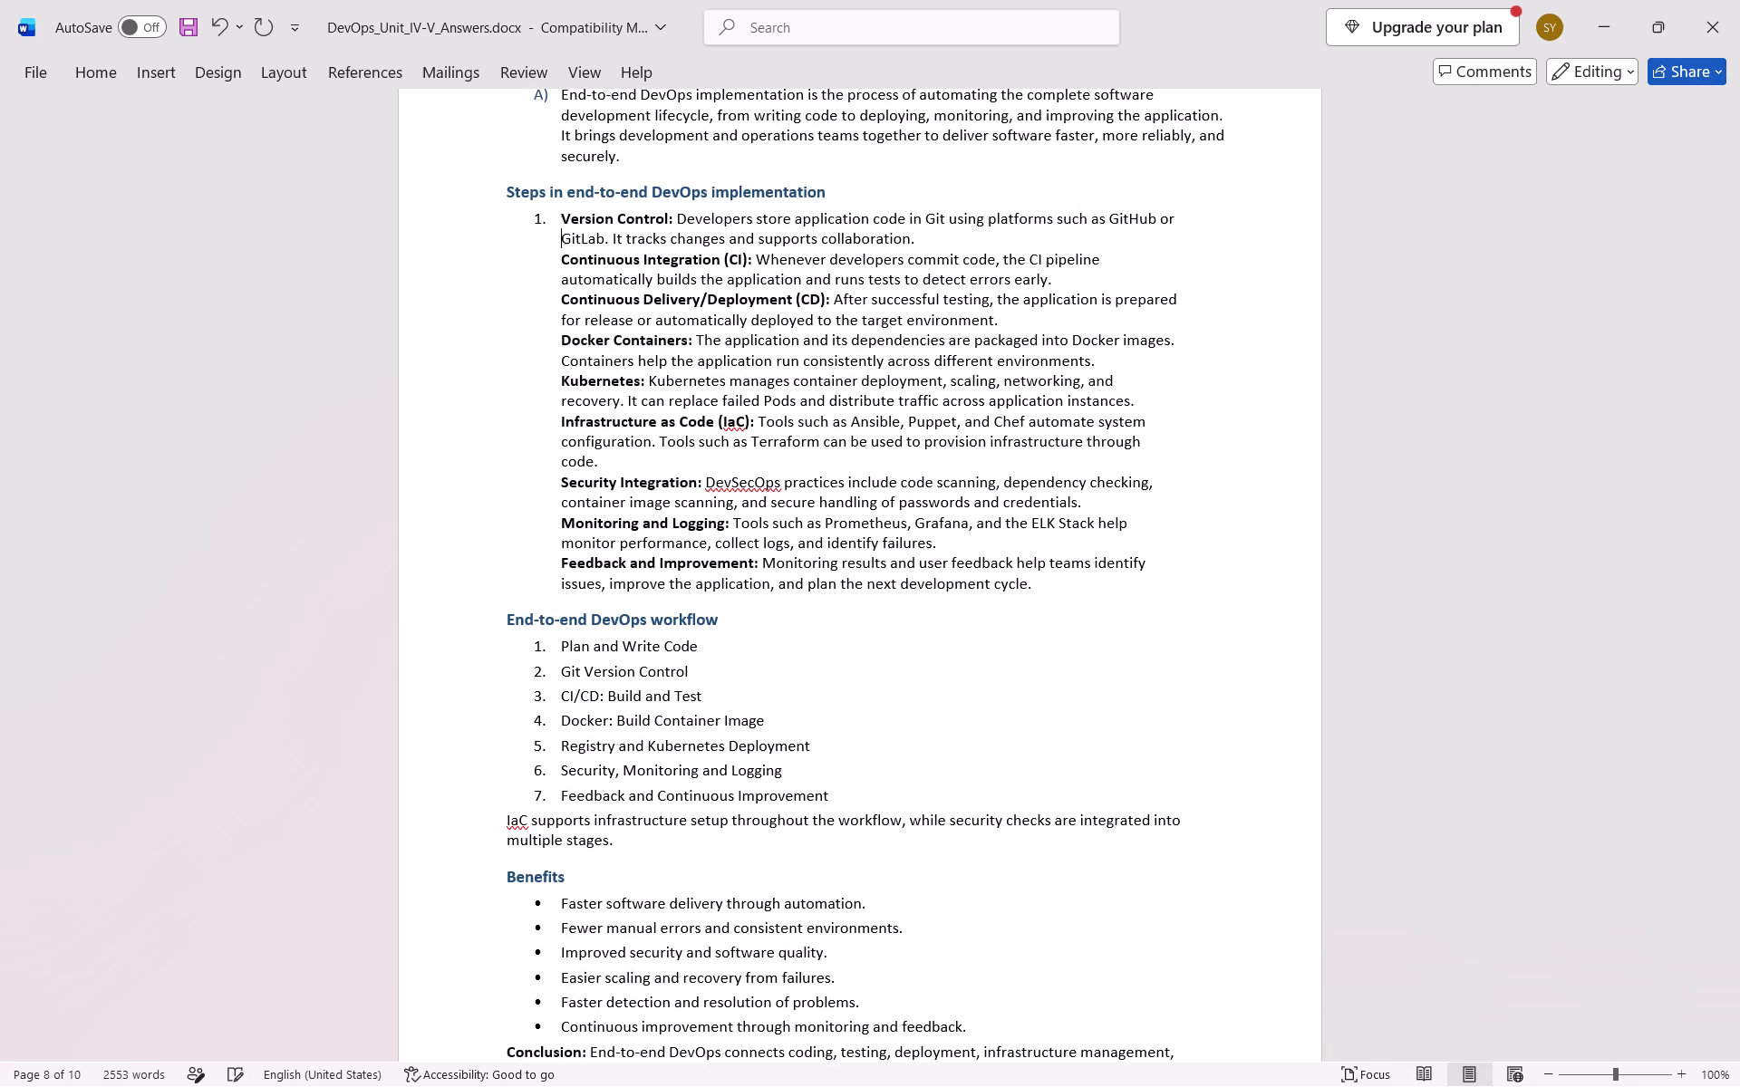
key(Up)
key(BackSpace)
key(BackSpace)
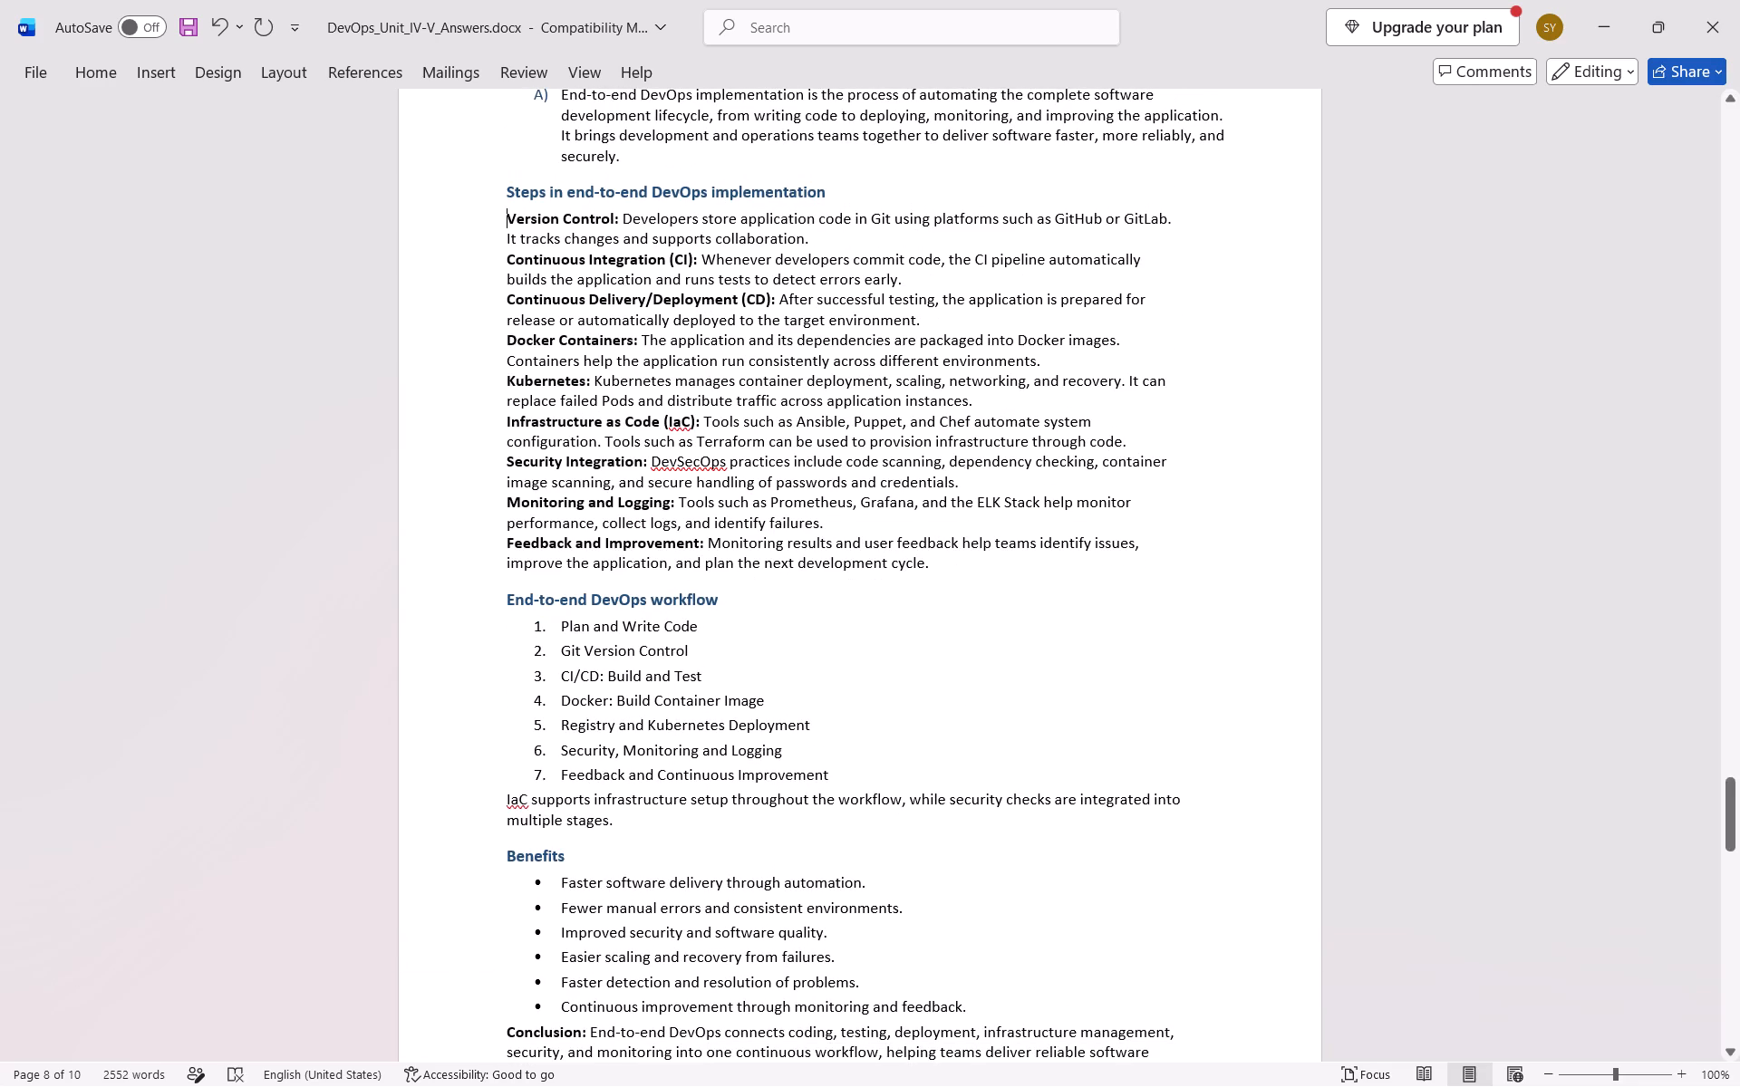
Merge the "End-to-end DevOps workflow" heading into the paragraph above it, separated by a line break, and make it bold.
scroll(827, 615, down, 2)
scroll(827, 615, up, 1)
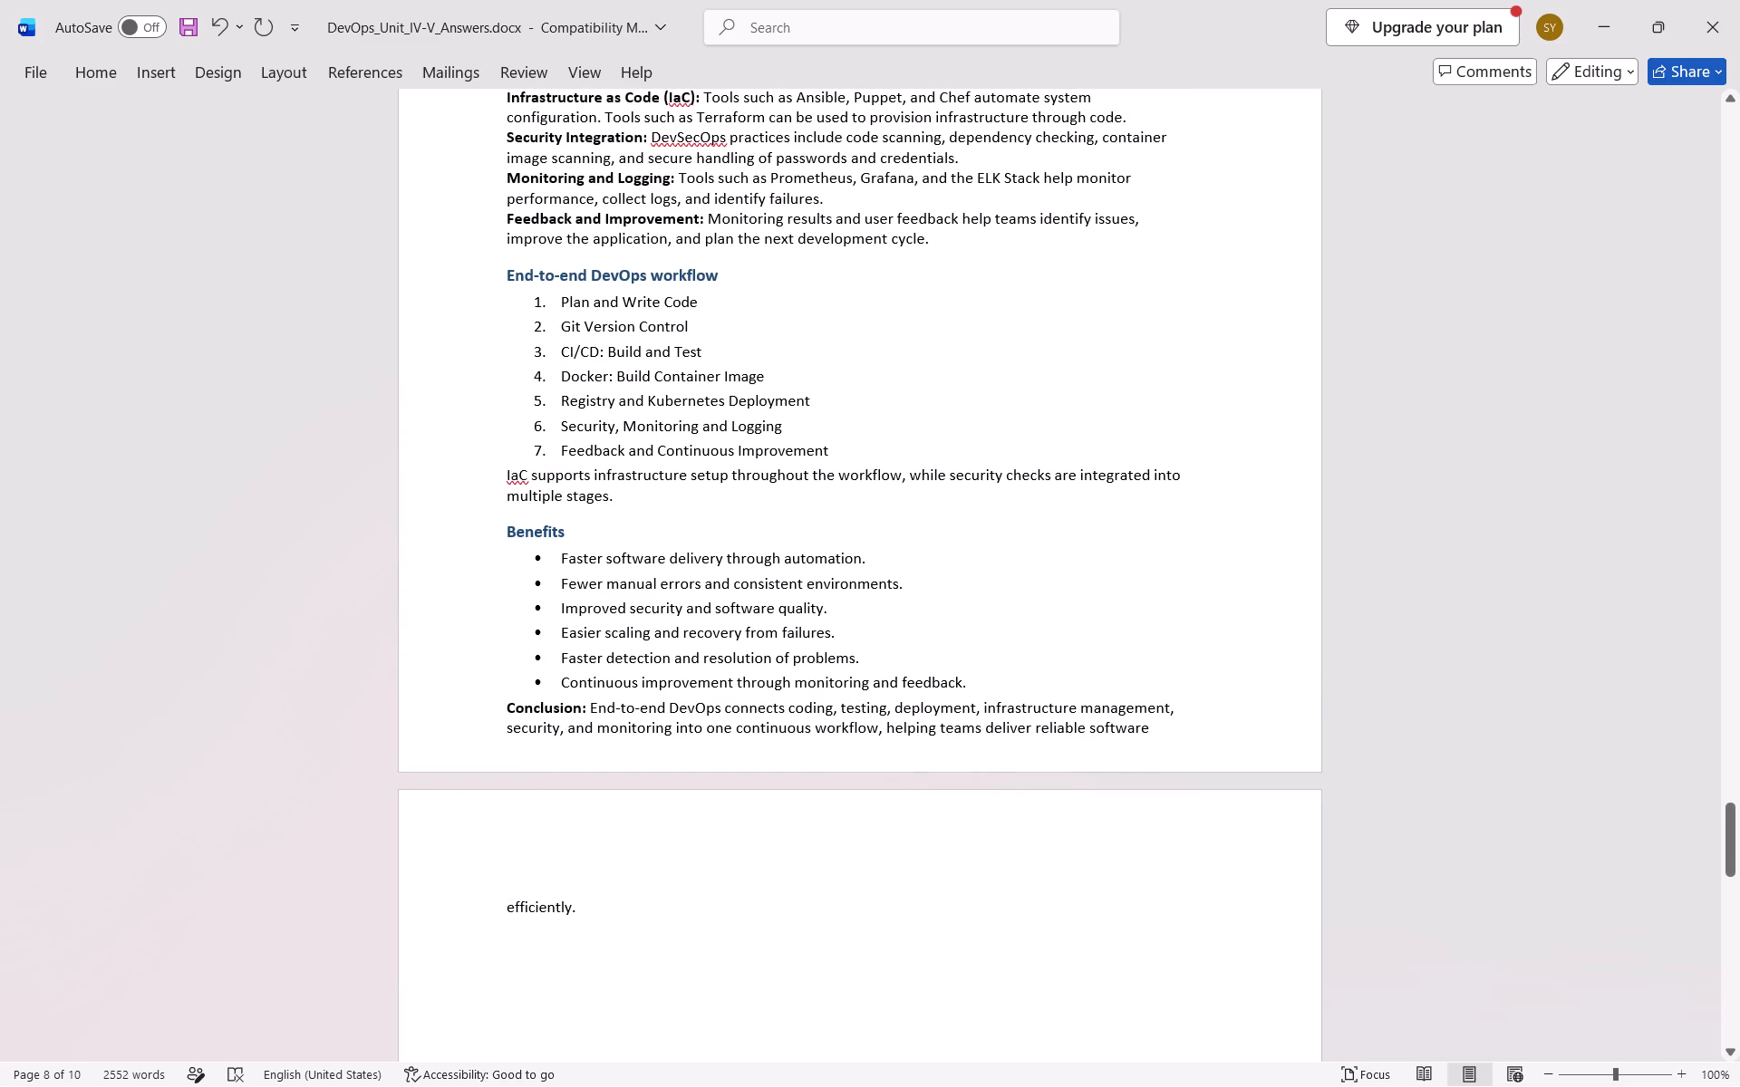
click(505, 273)
key(BackSpace)
key(shift+Return)
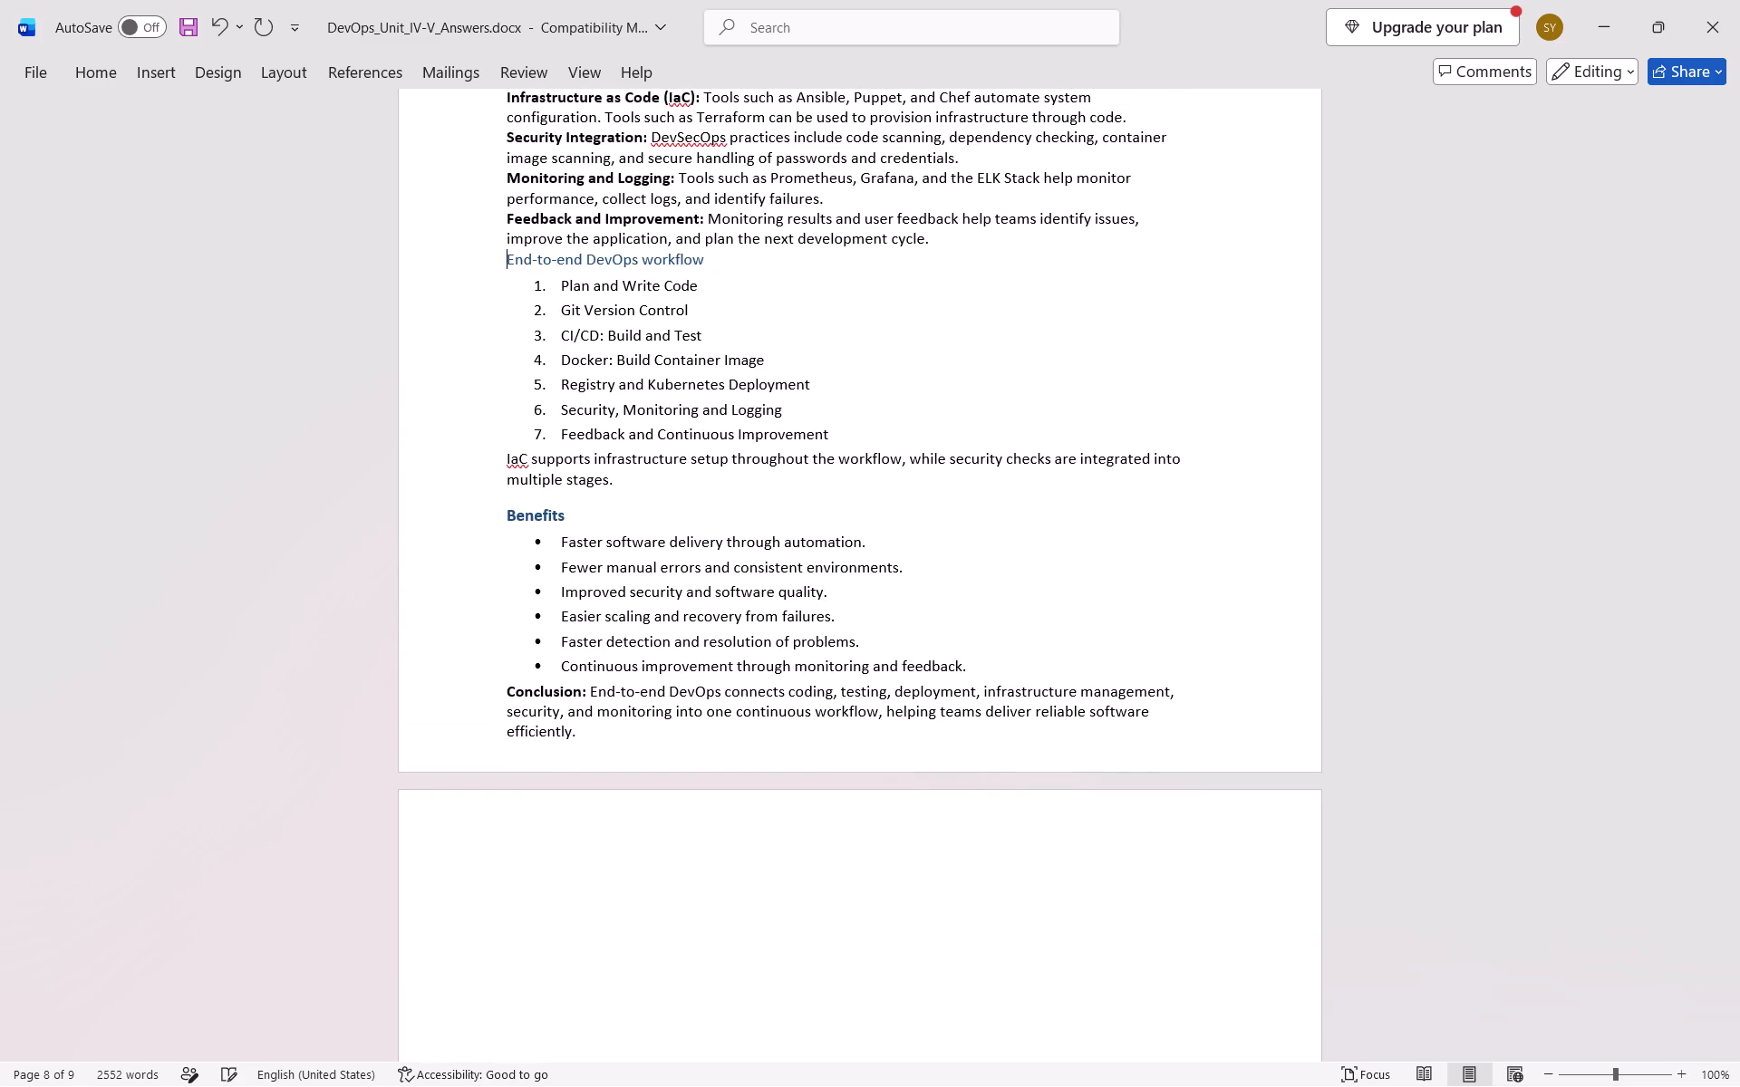
drag(756, 263, 470, 251)
key(ctrl+b)
click(1148, 318)
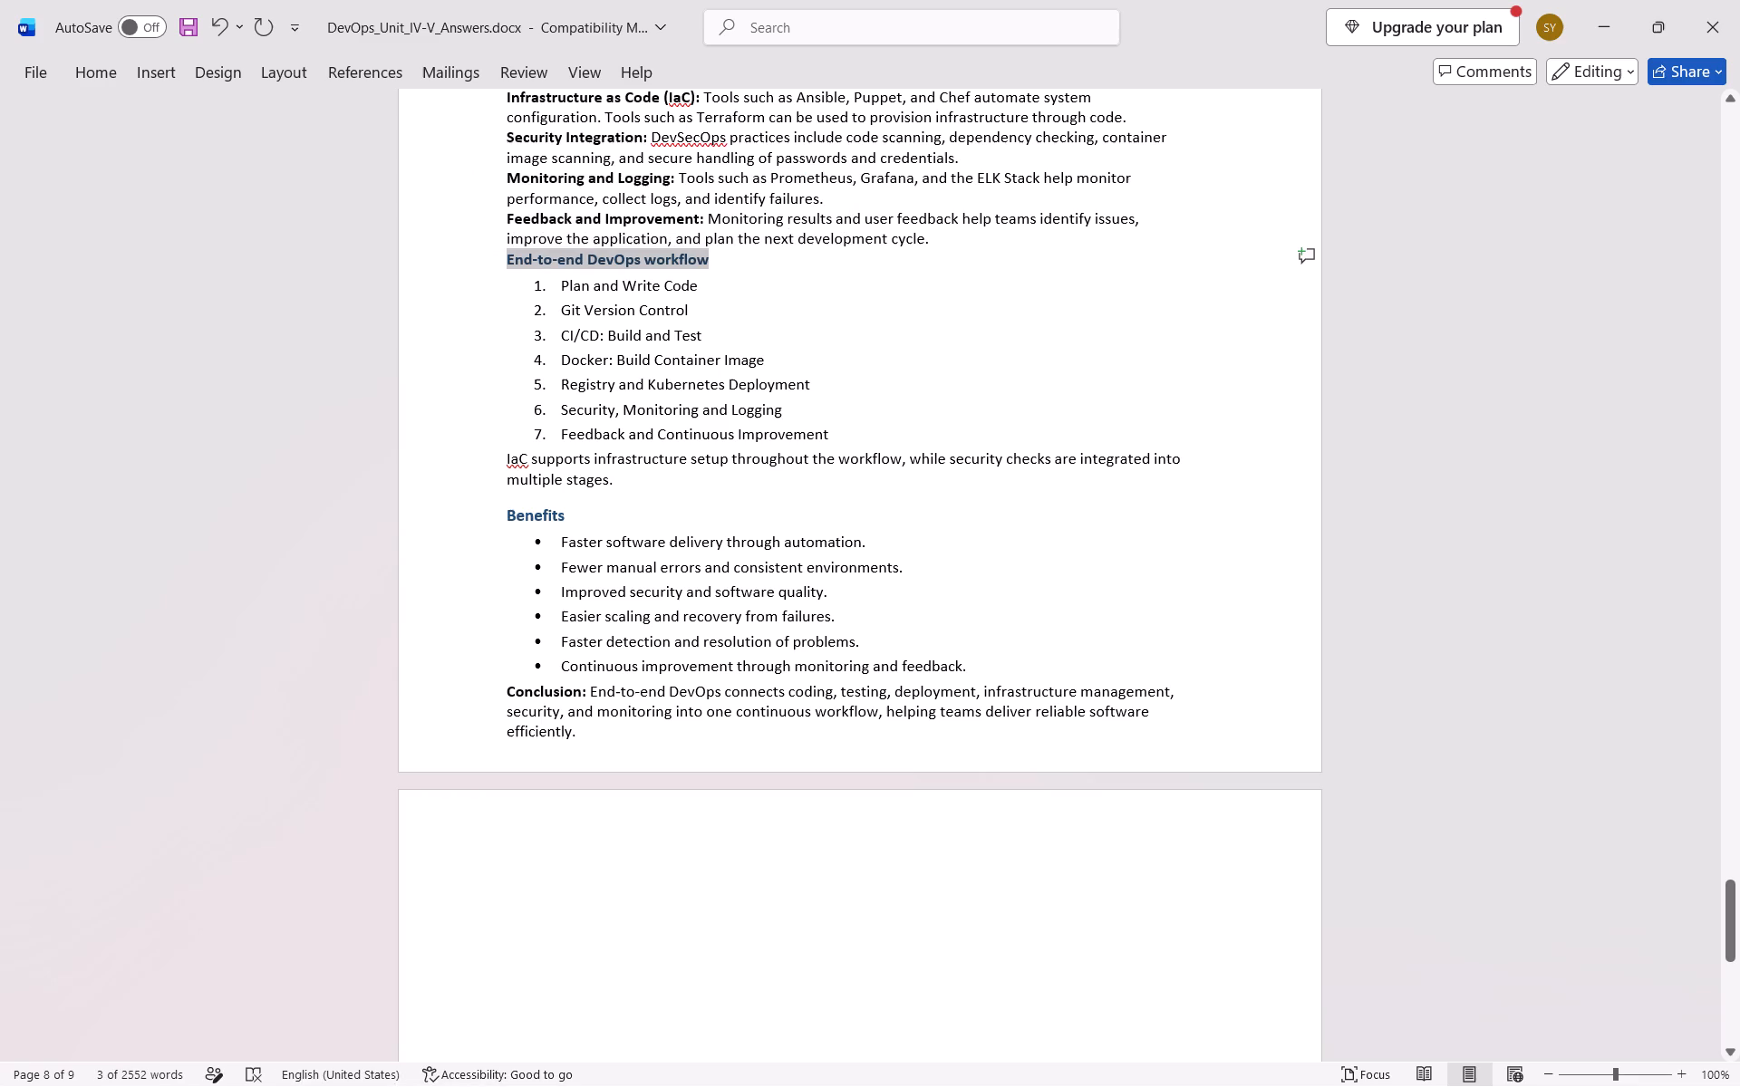
Review the layout of the earlier answers in the document, back to Q5 and forward to Q7.
scroll(1148, 318, up, 7)
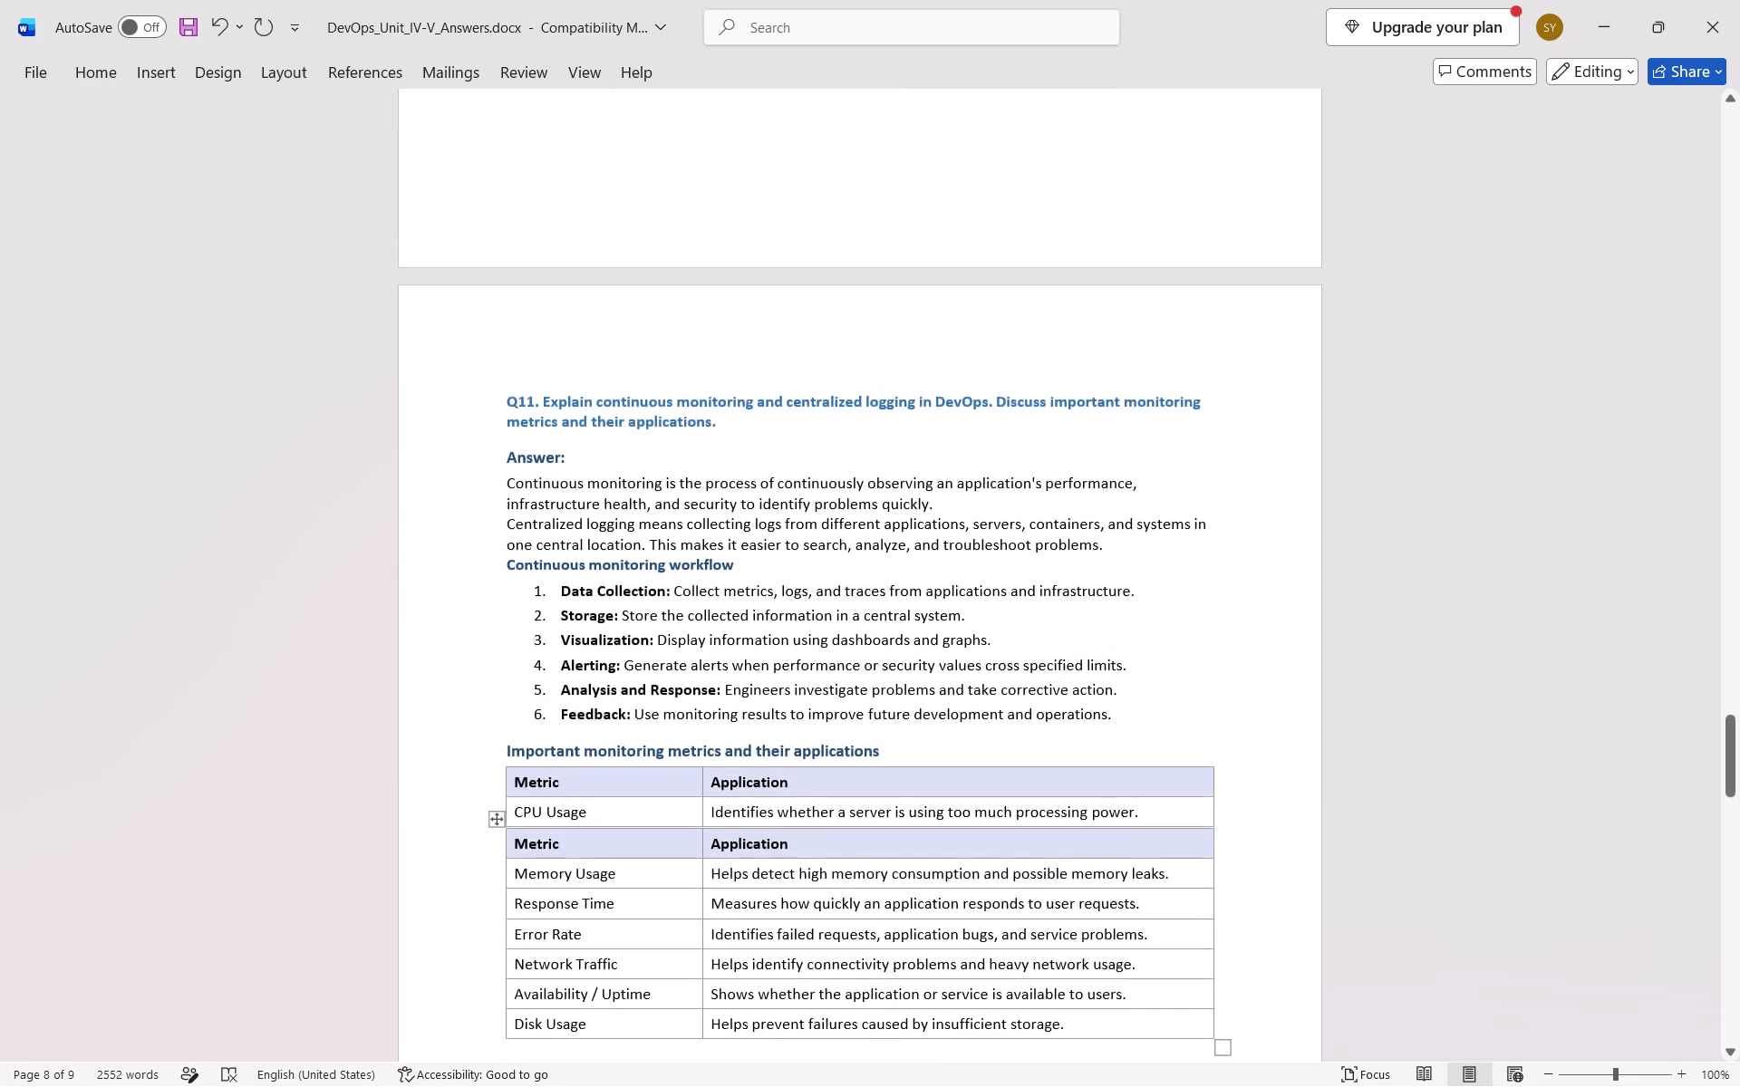
scroll(1148, 318, up, 12)
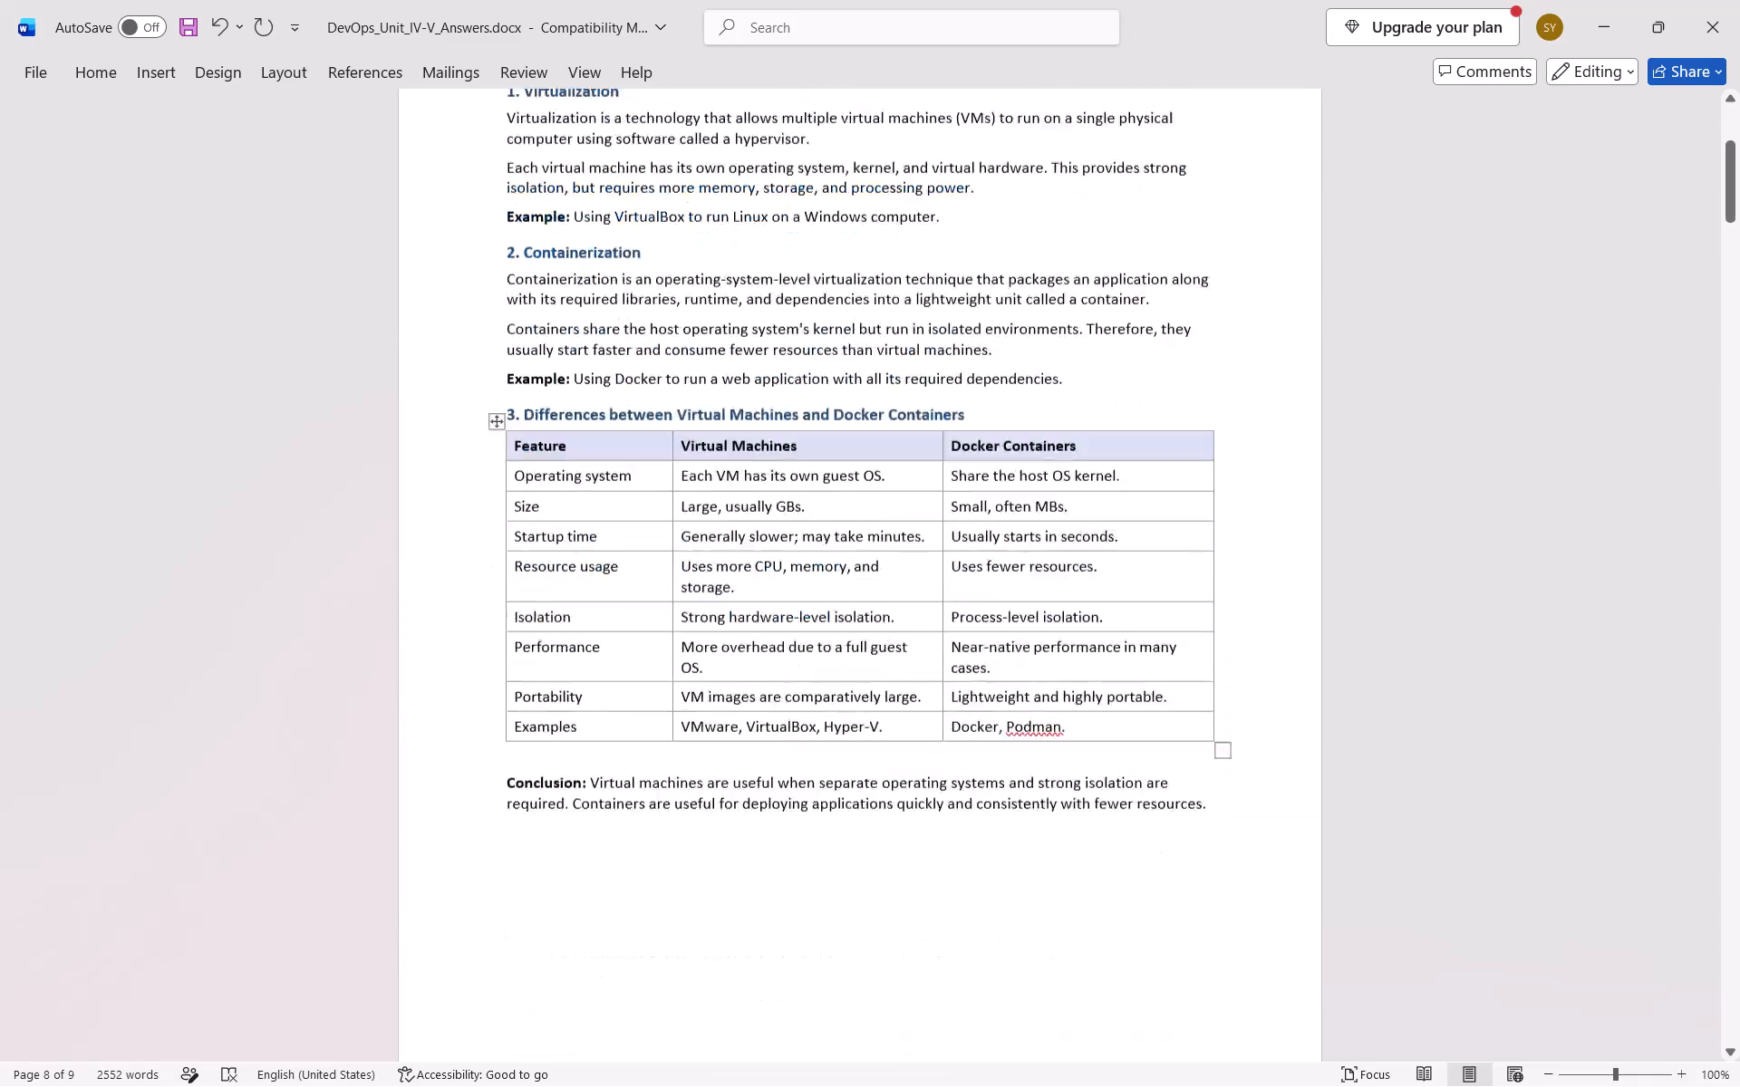
scroll(1148, 318, up, 4)
scroll(1116, 563, down, 4)
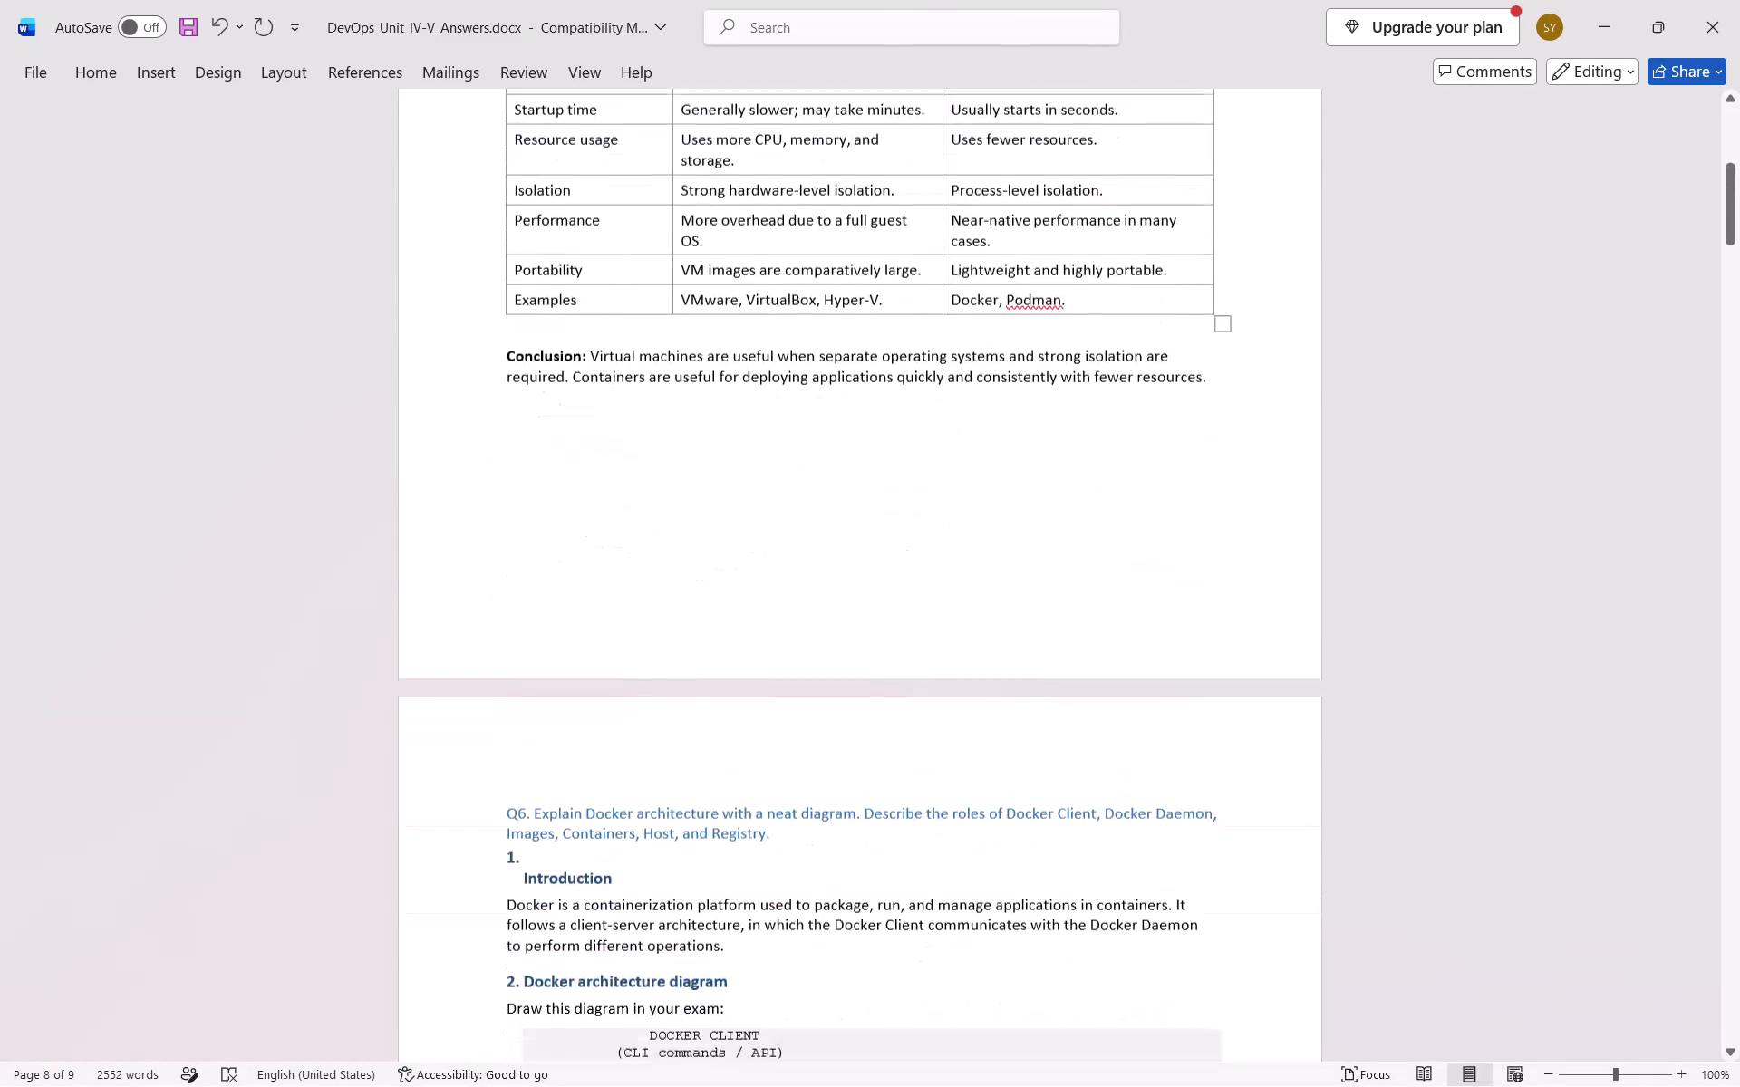
scroll(1116, 563, down, 7)
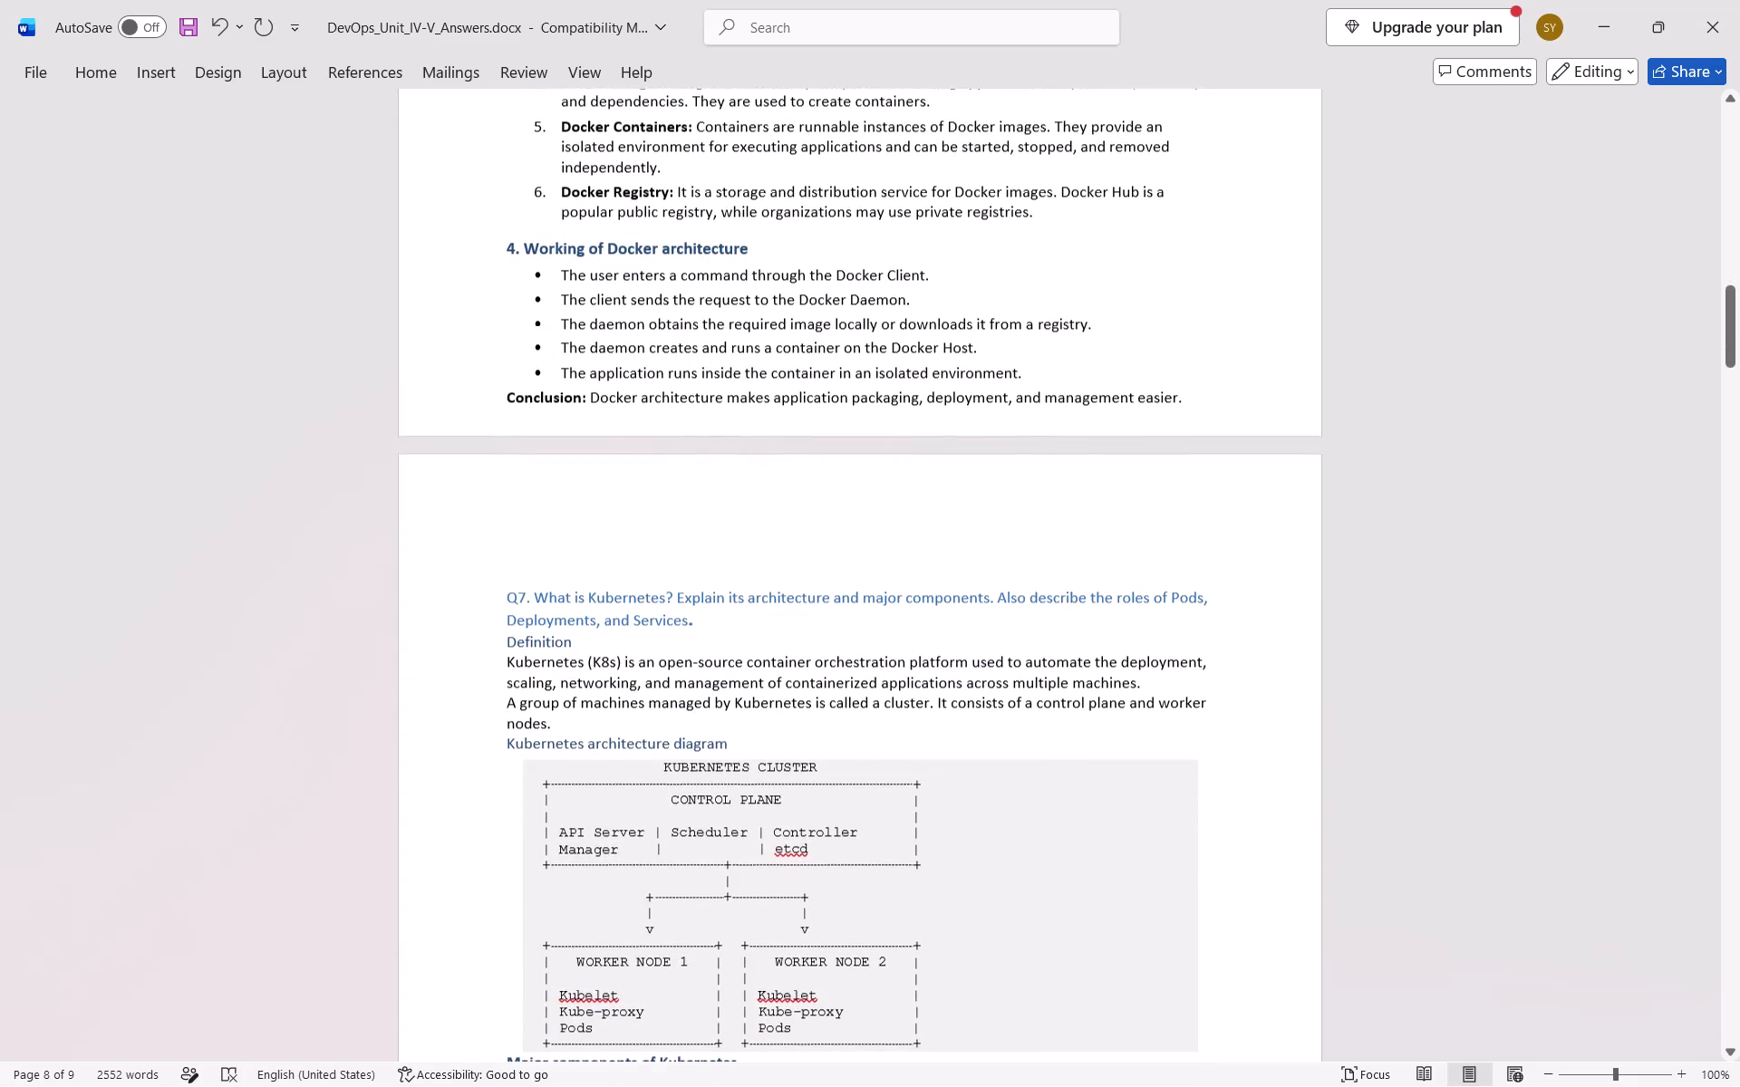
scroll(1116, 563, down, 1)
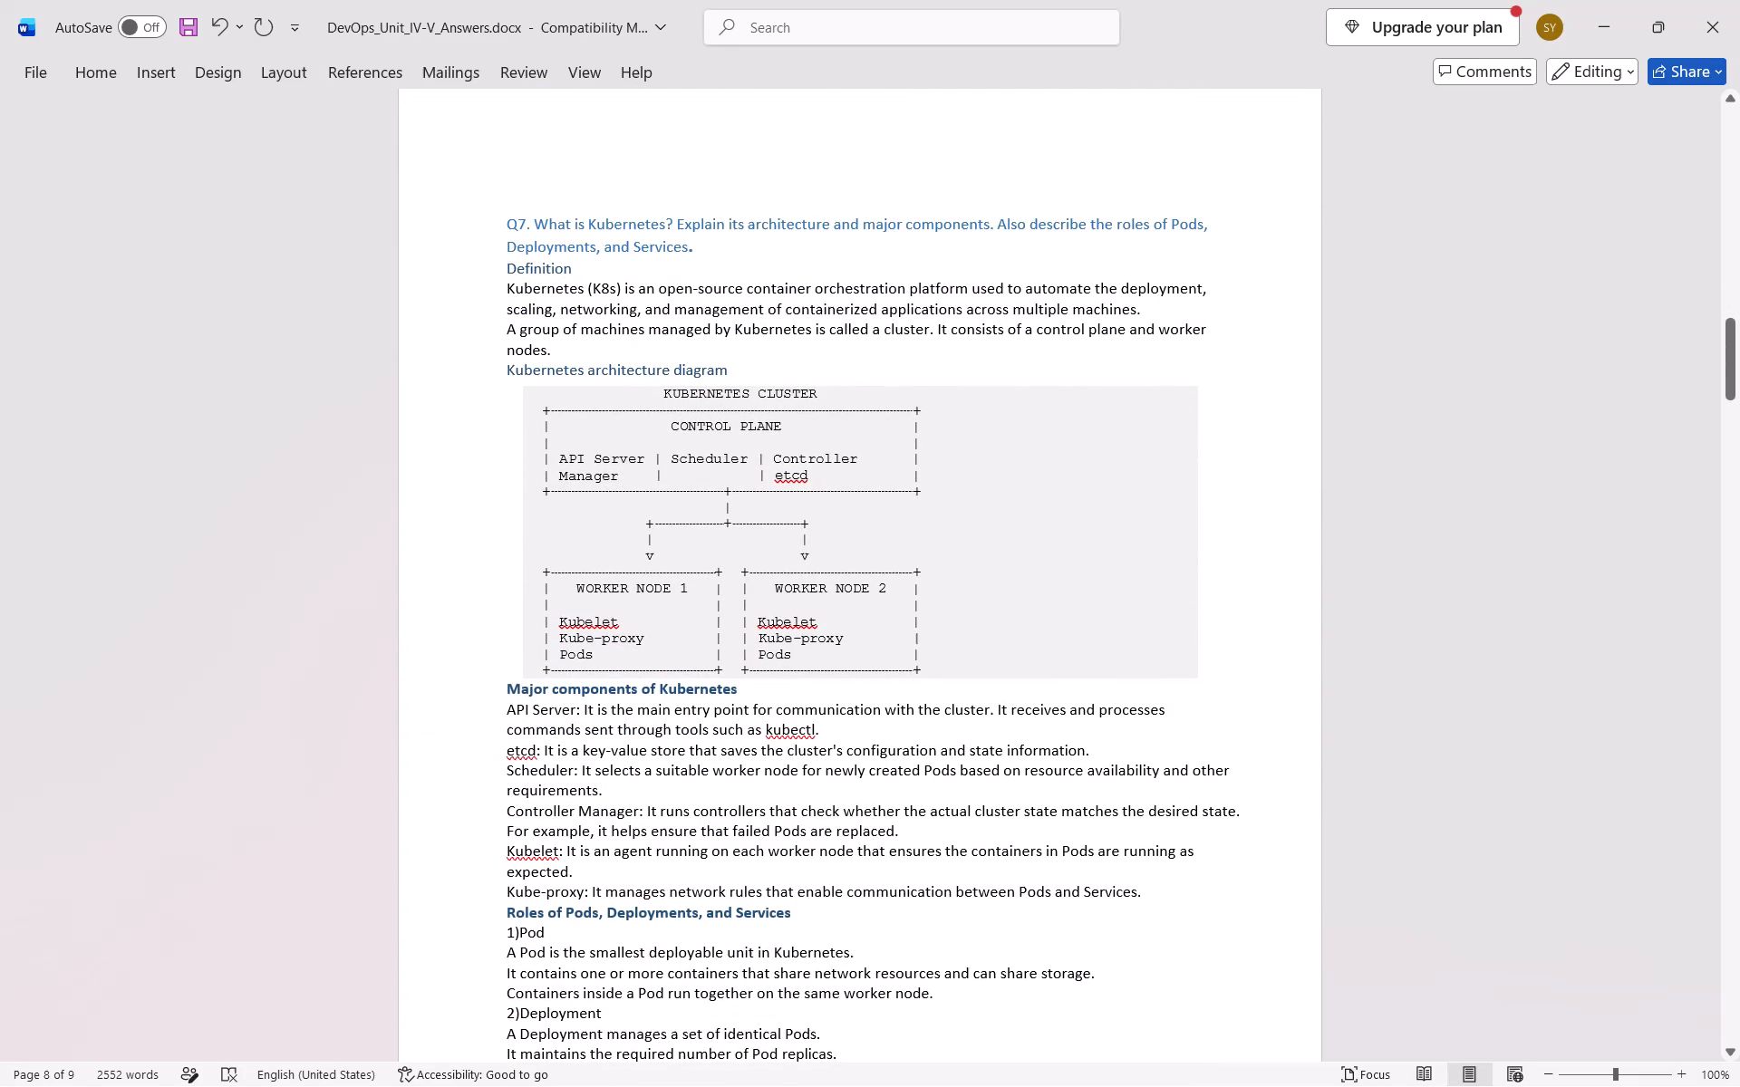
Open the document's print preview and check the layout of its pages.
key(ctrl+p)
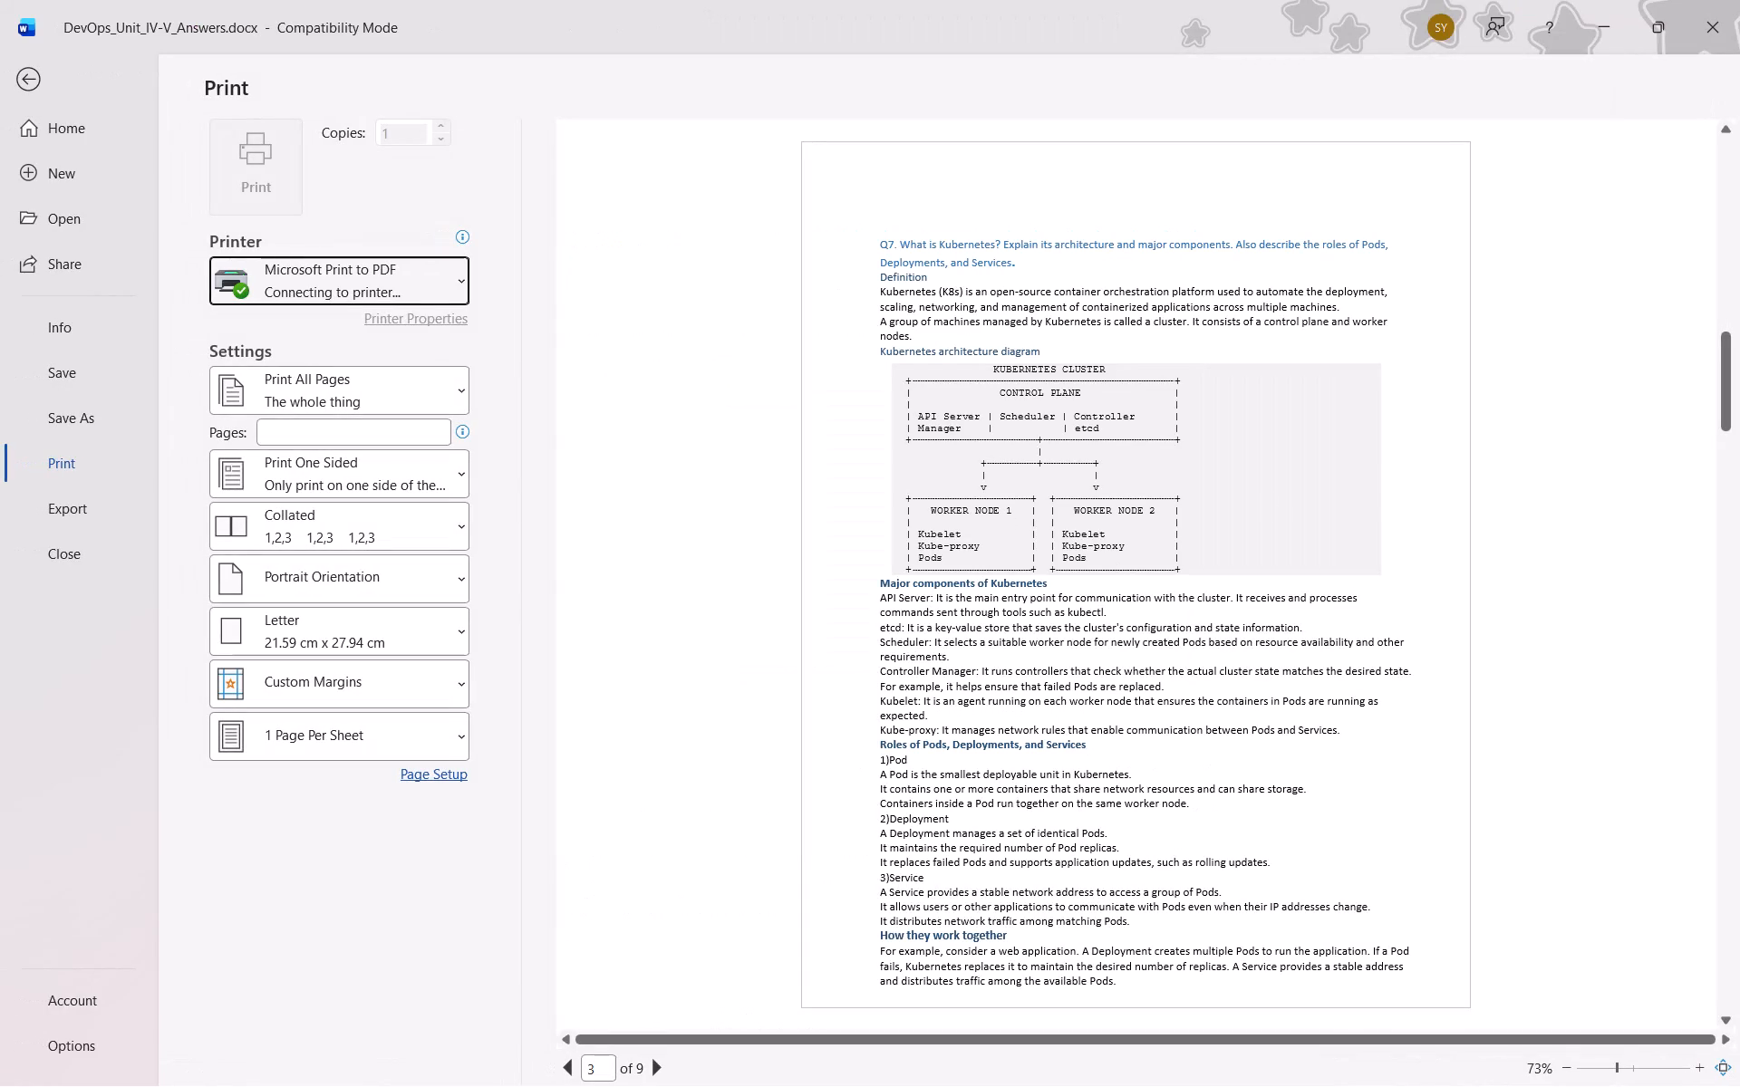
scroll(1373, 611, up, 8)
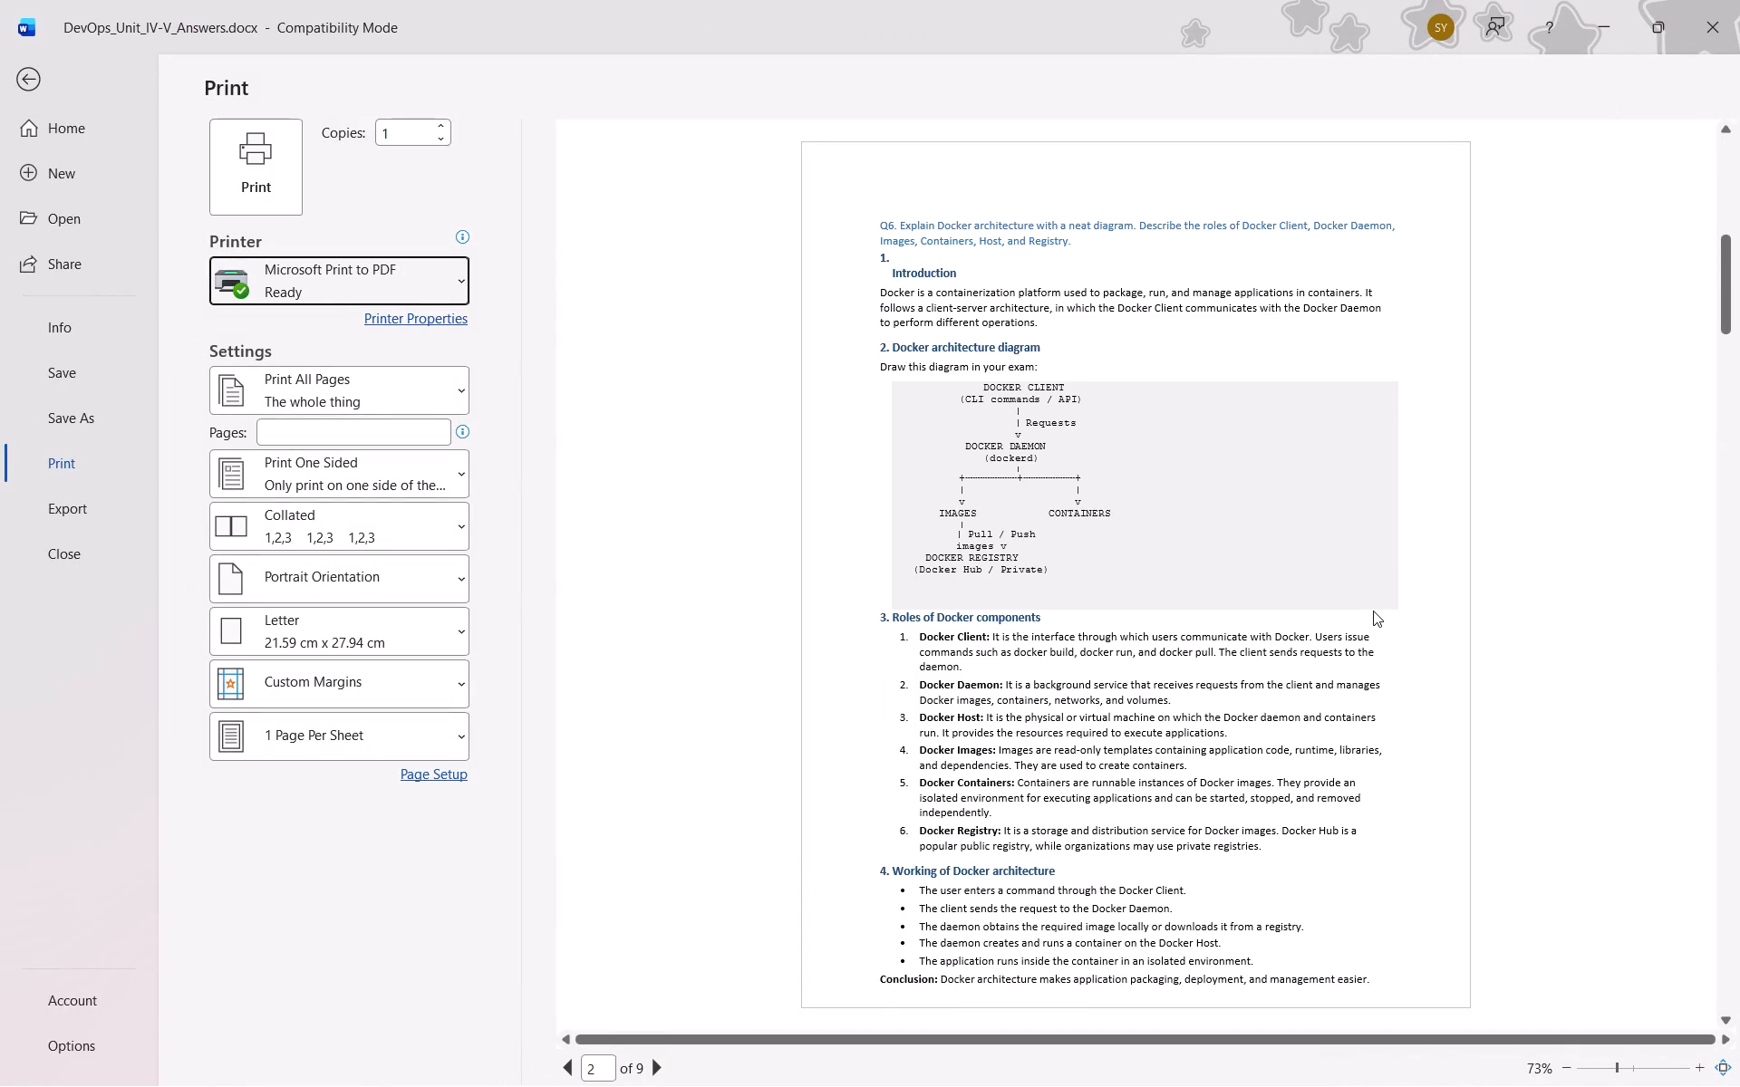
scroll(1373, 611, up, 2)
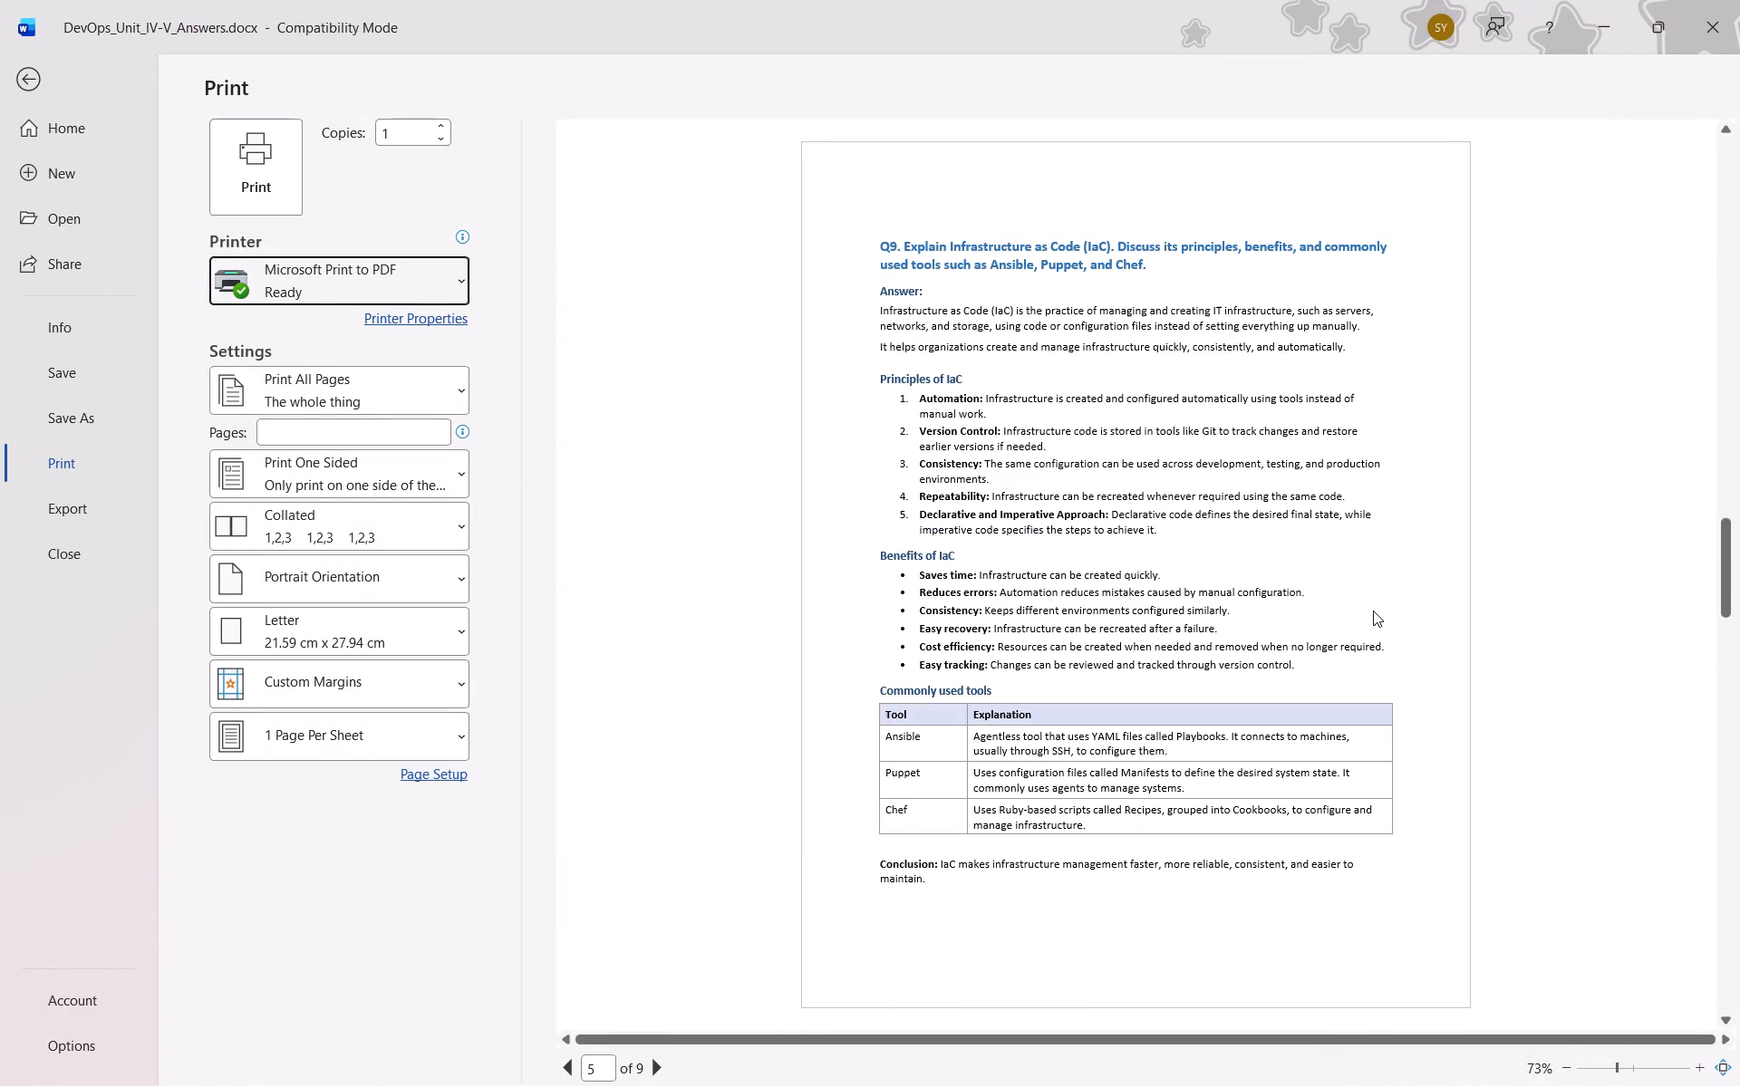
scroll(1373, 611, up, 2)
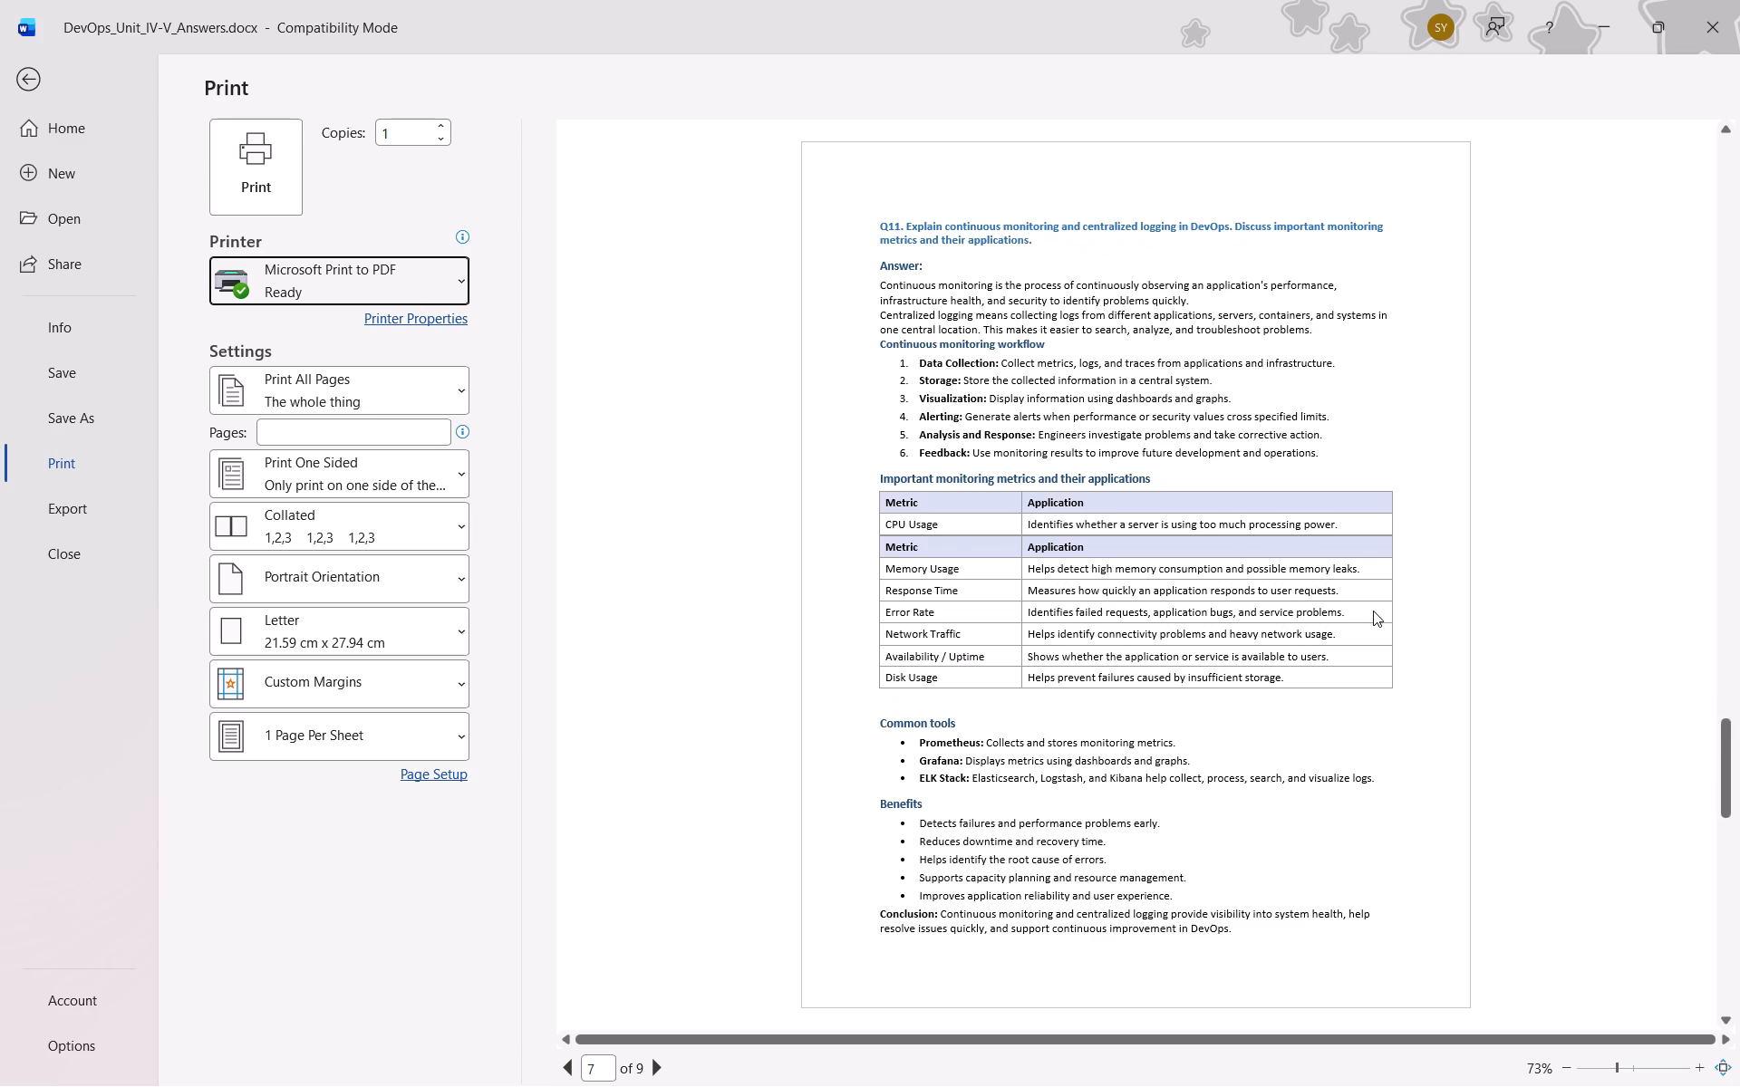
scroll(1373, 611, up, 1)
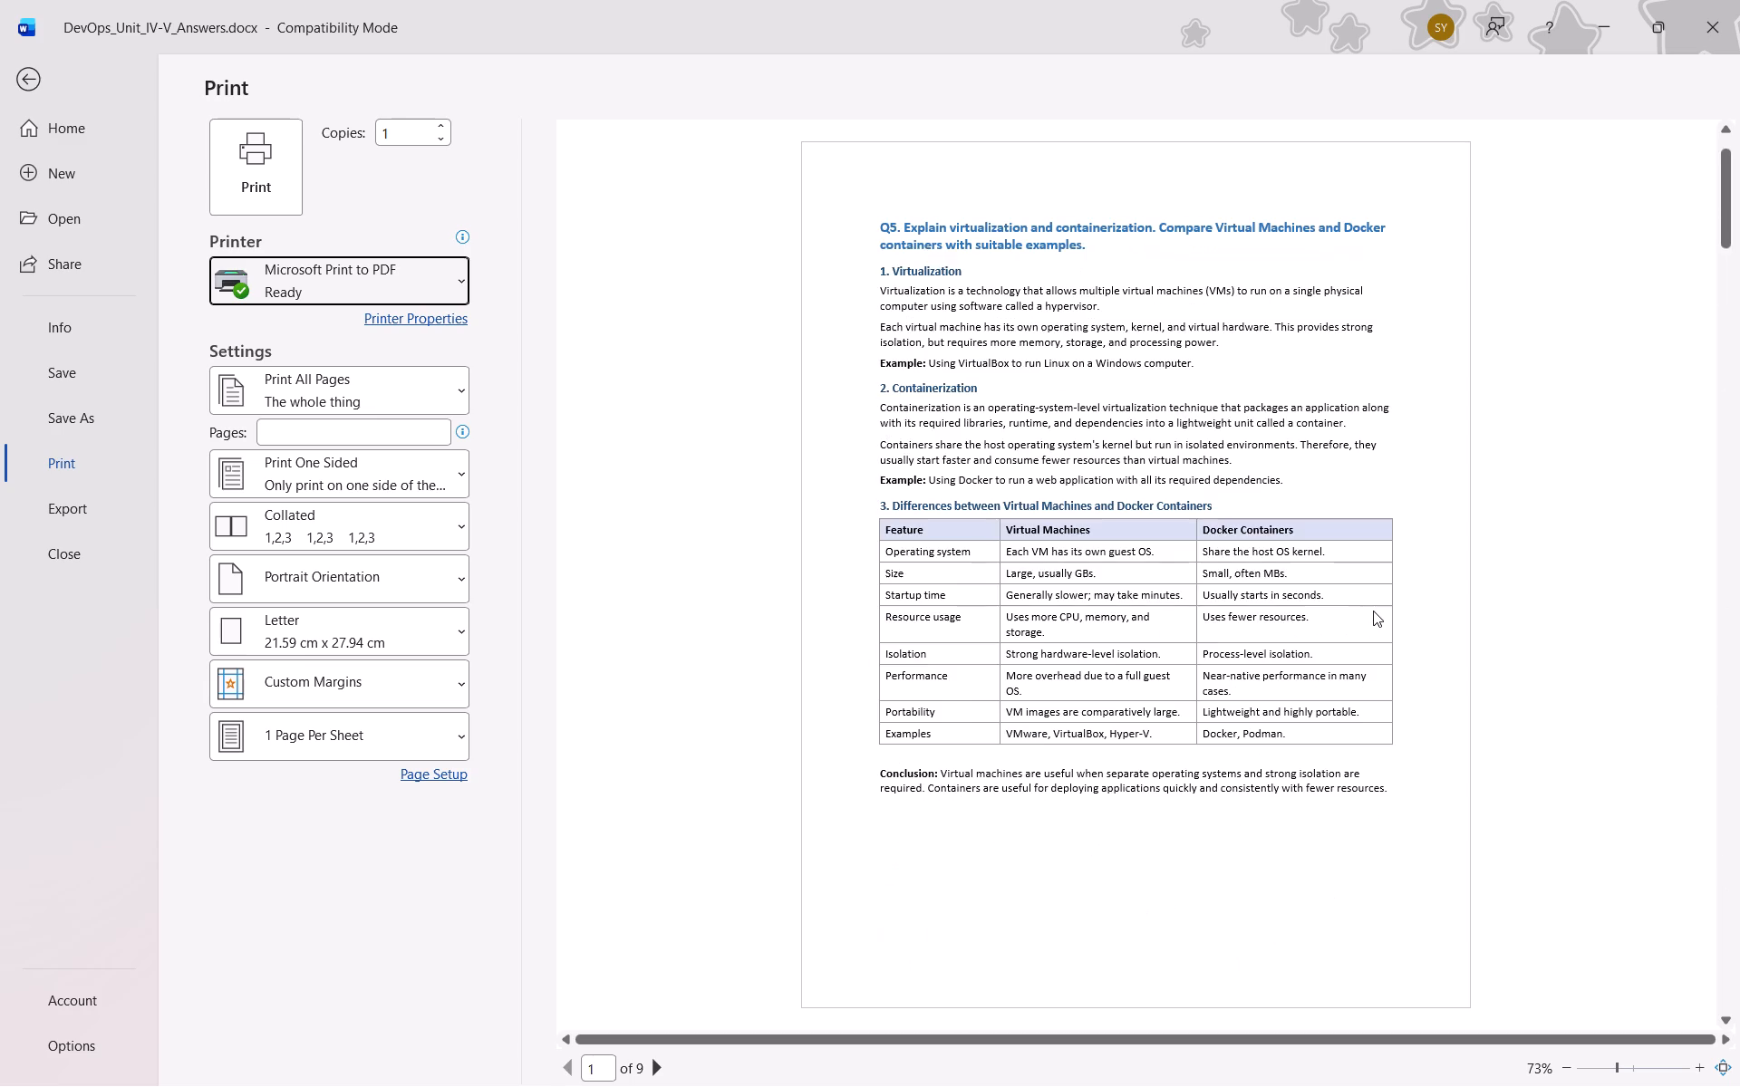
scroll(1373, 611, up, 4)
scroll(1373, 611, down, 8)
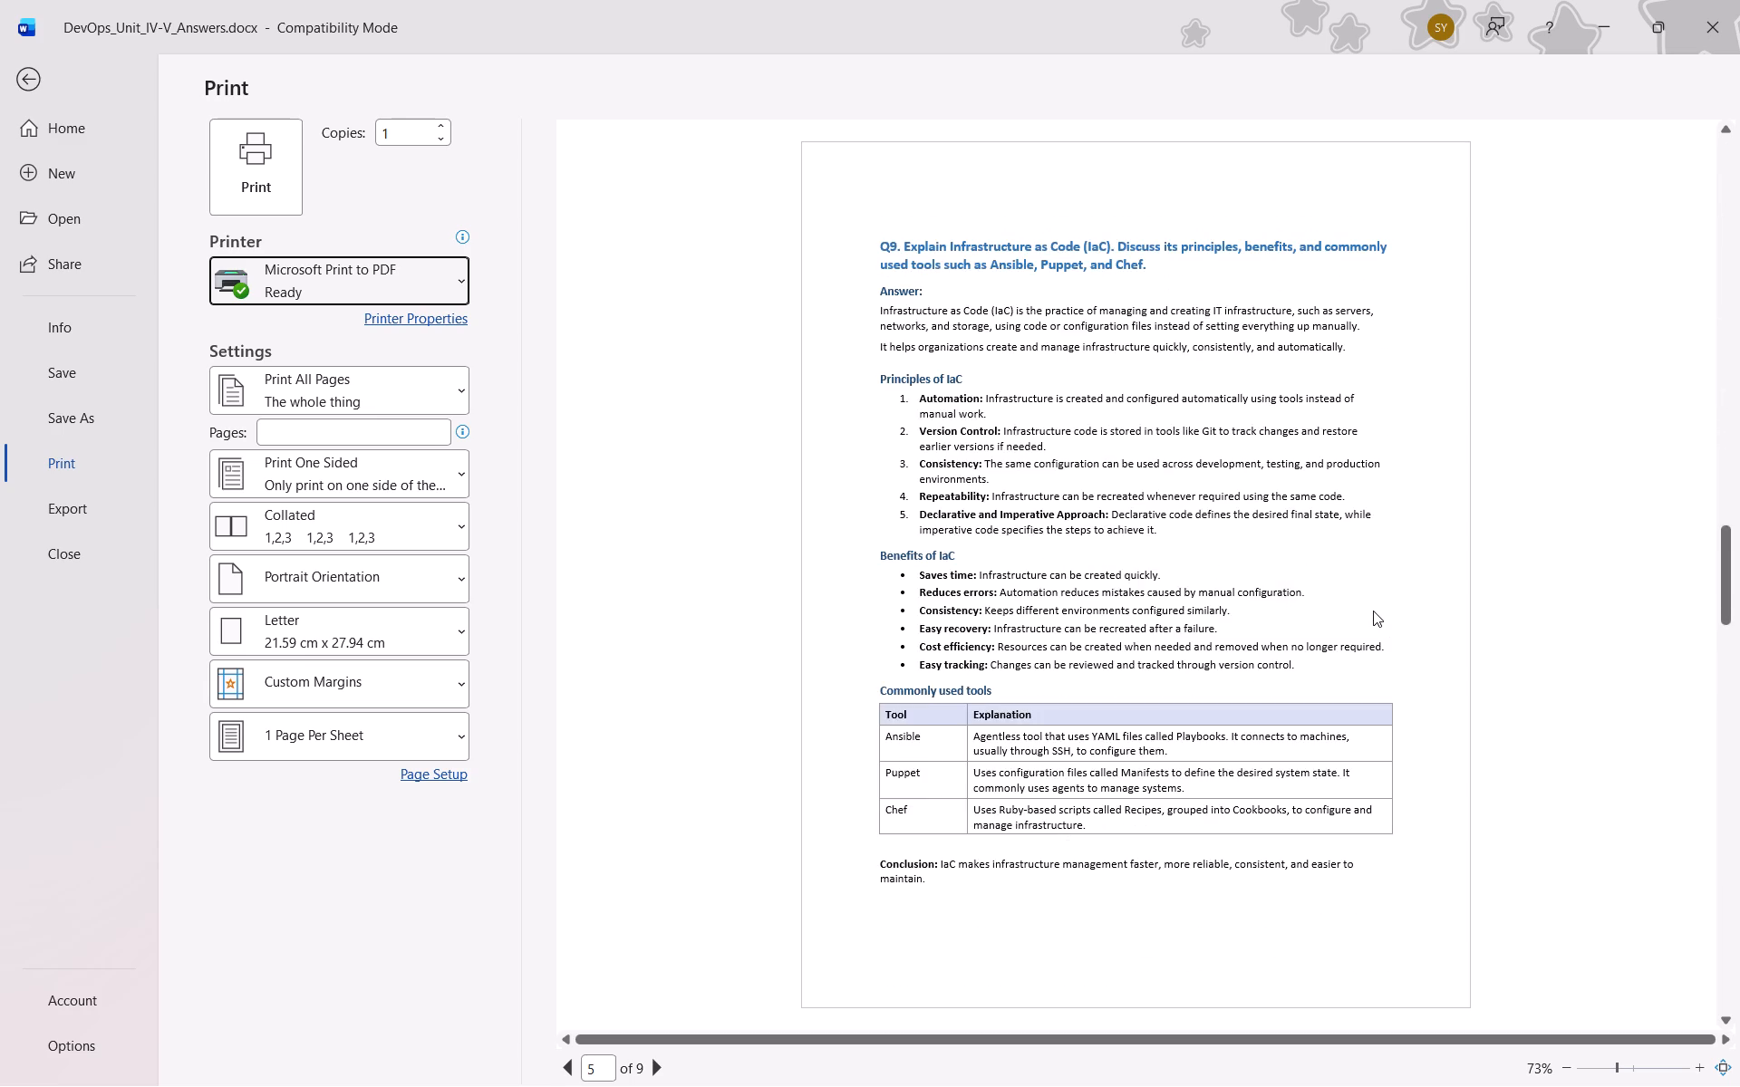
scroll(1373, 611, down, 9)
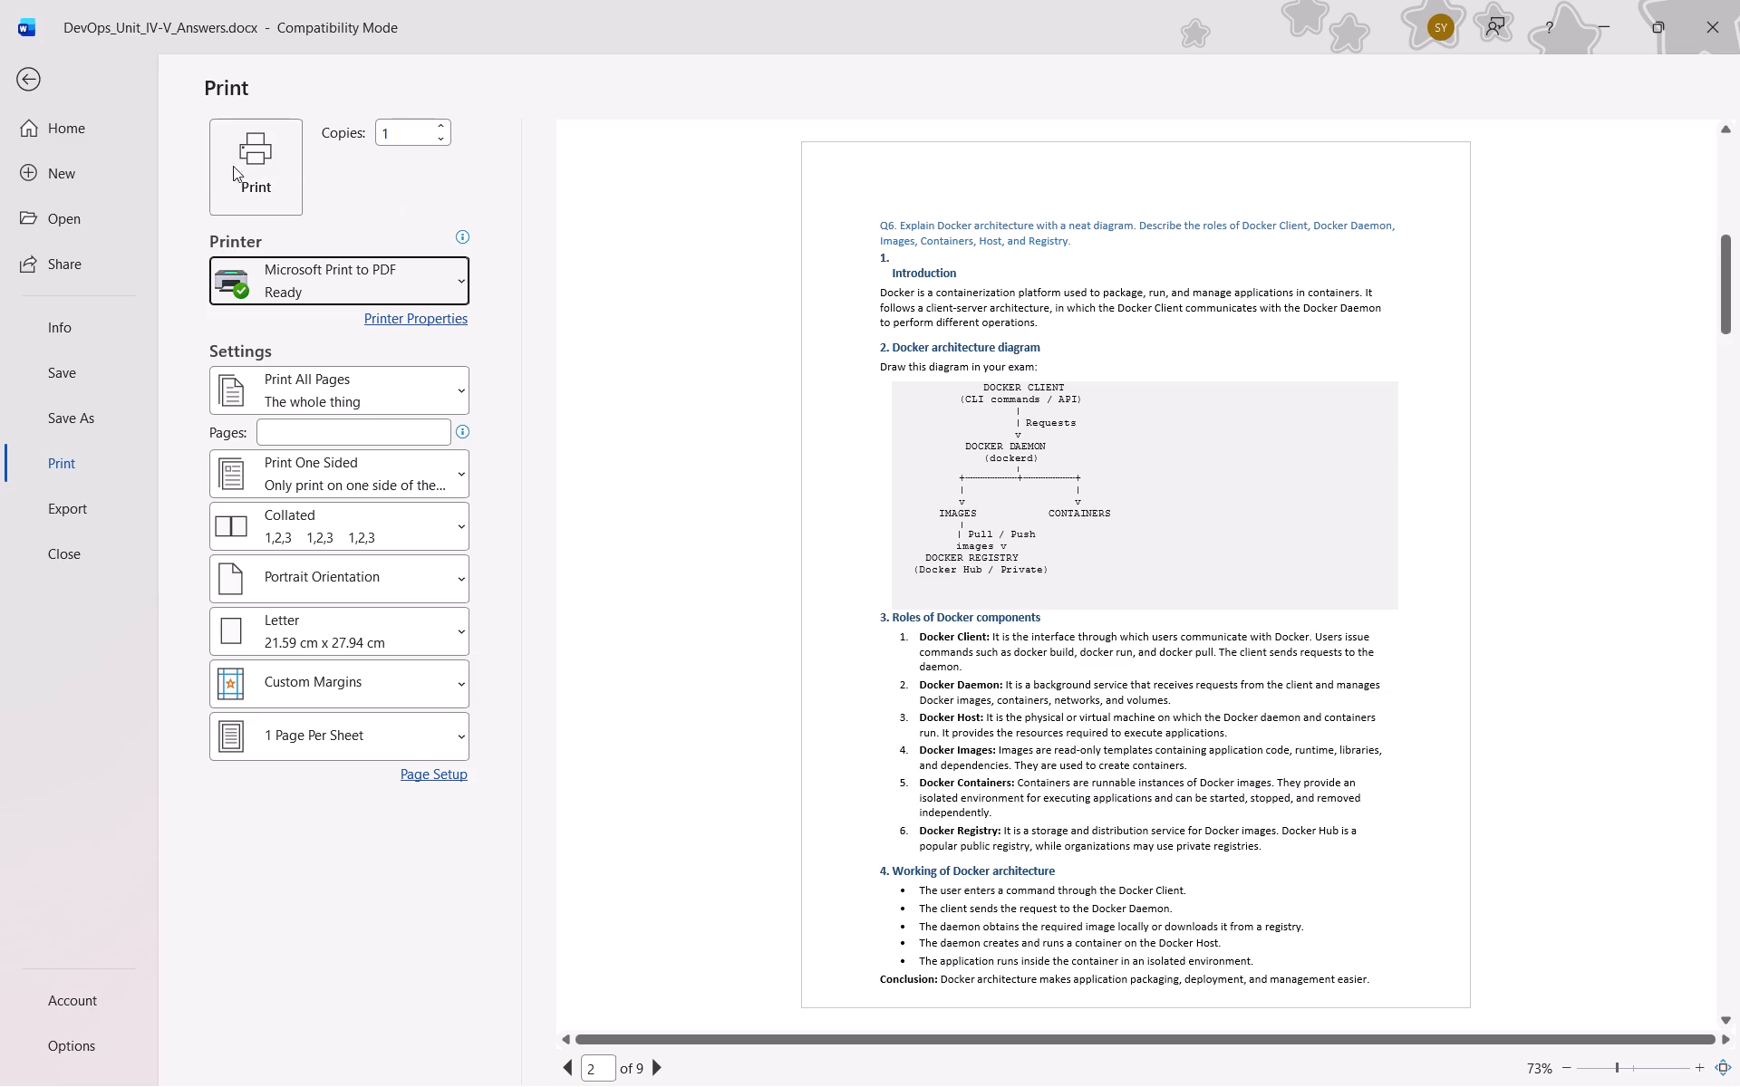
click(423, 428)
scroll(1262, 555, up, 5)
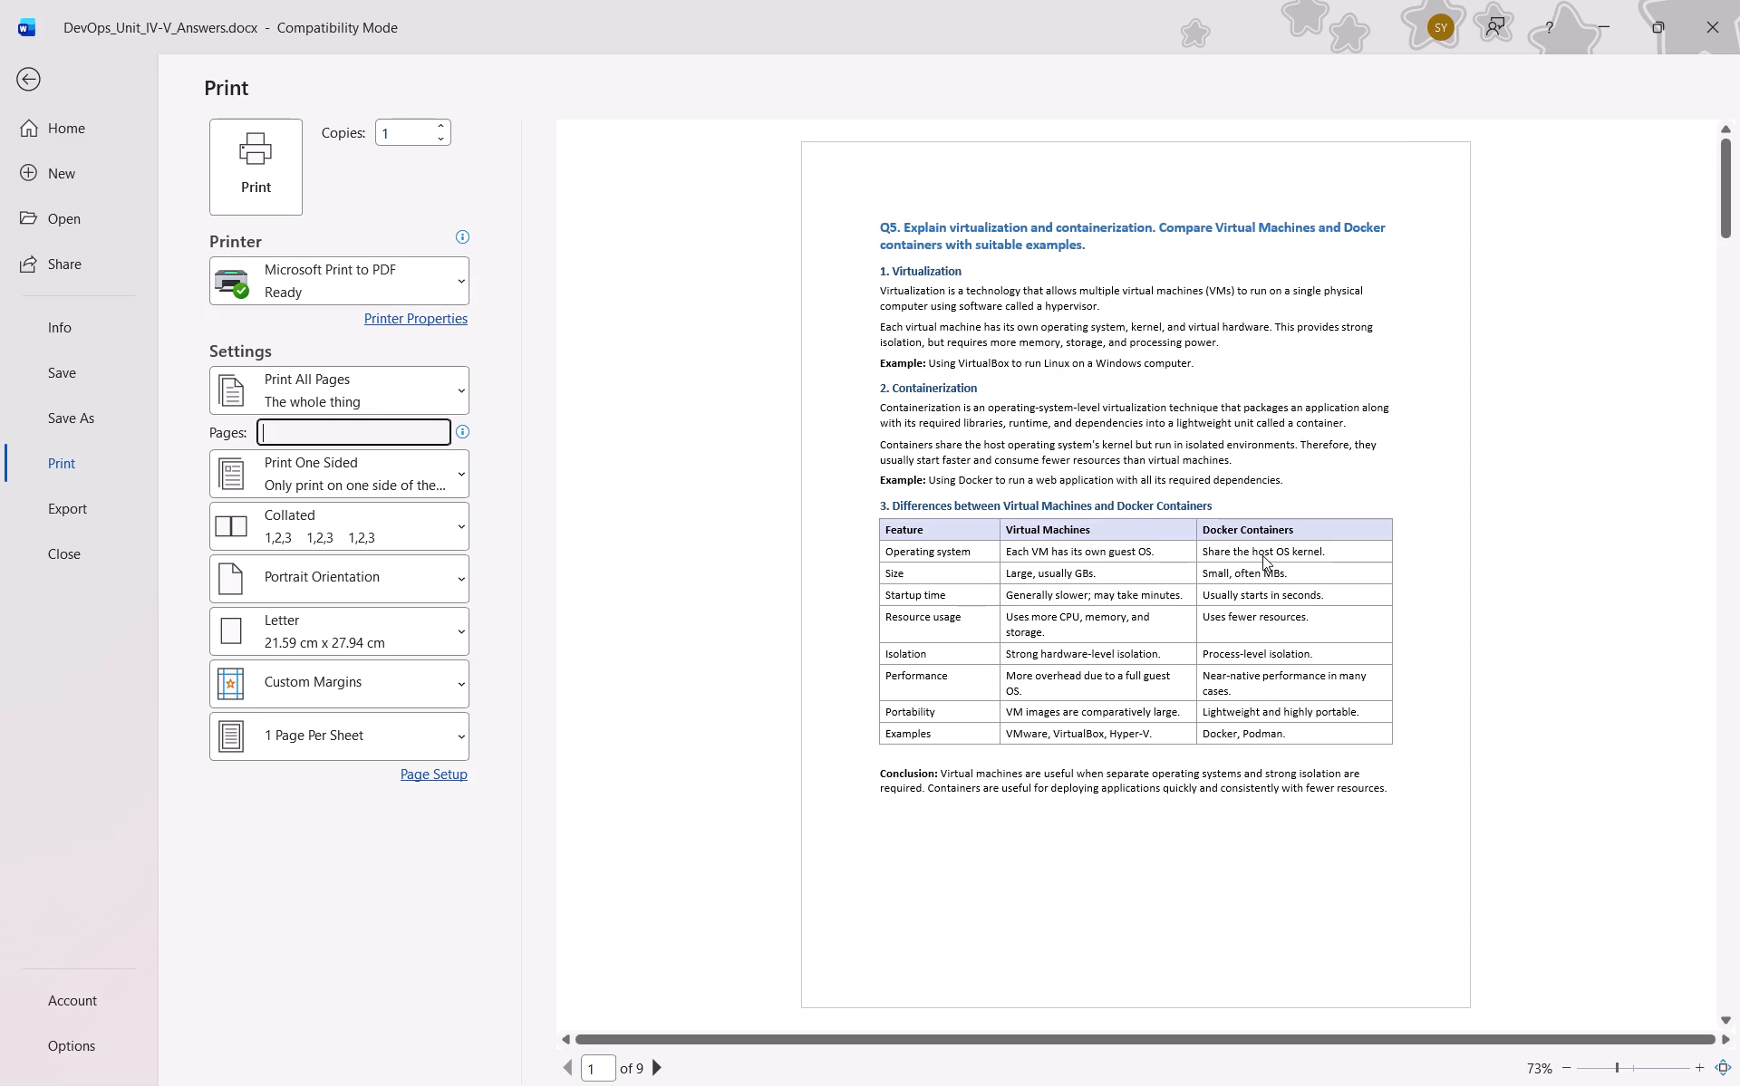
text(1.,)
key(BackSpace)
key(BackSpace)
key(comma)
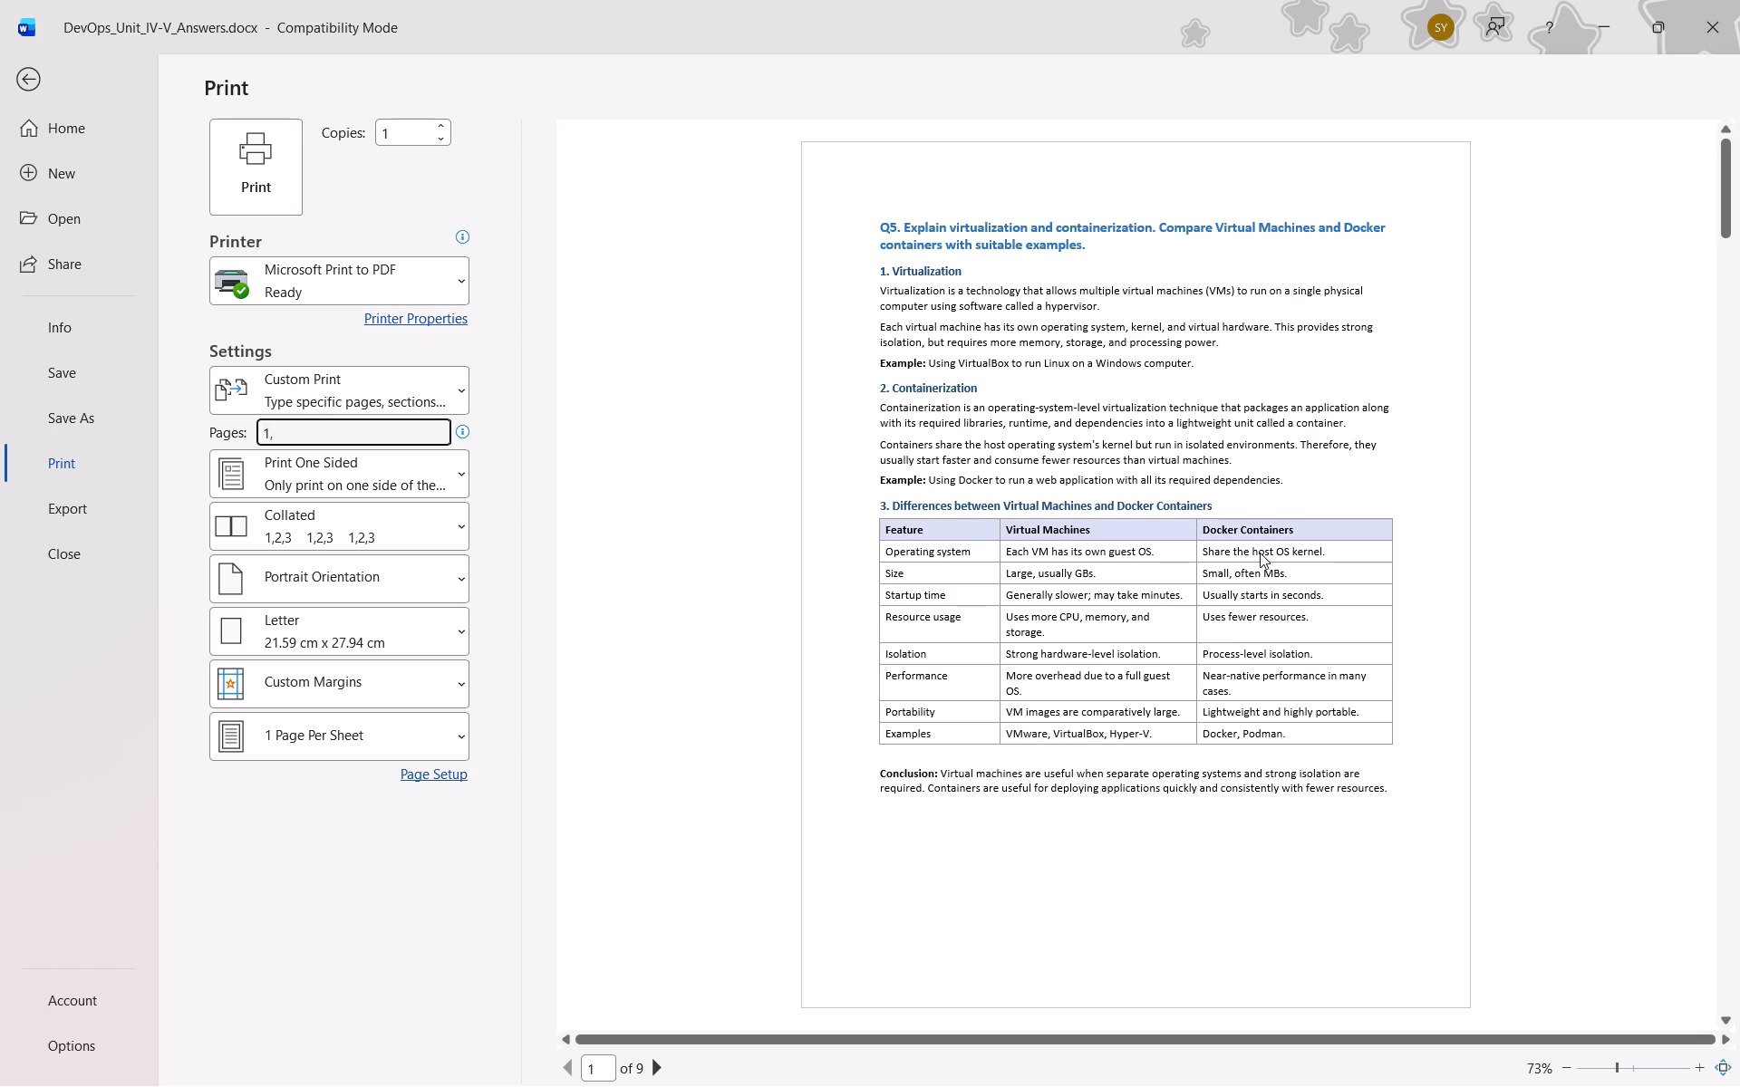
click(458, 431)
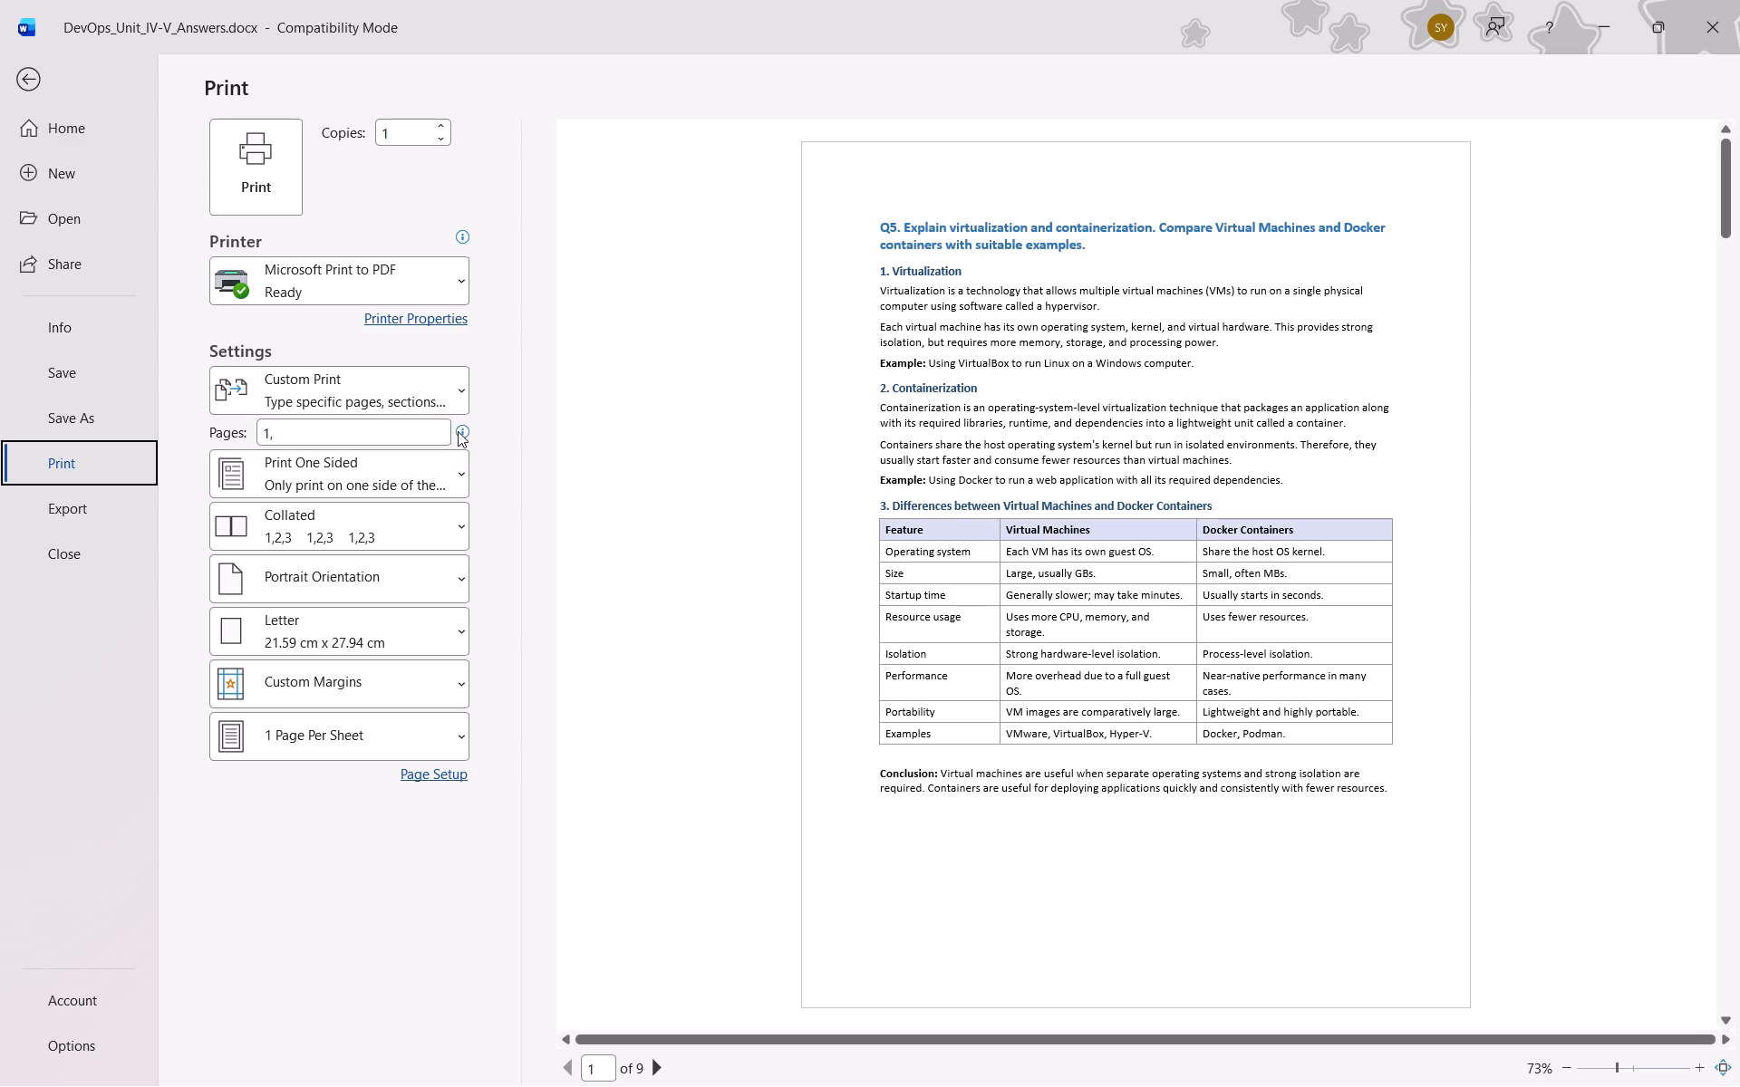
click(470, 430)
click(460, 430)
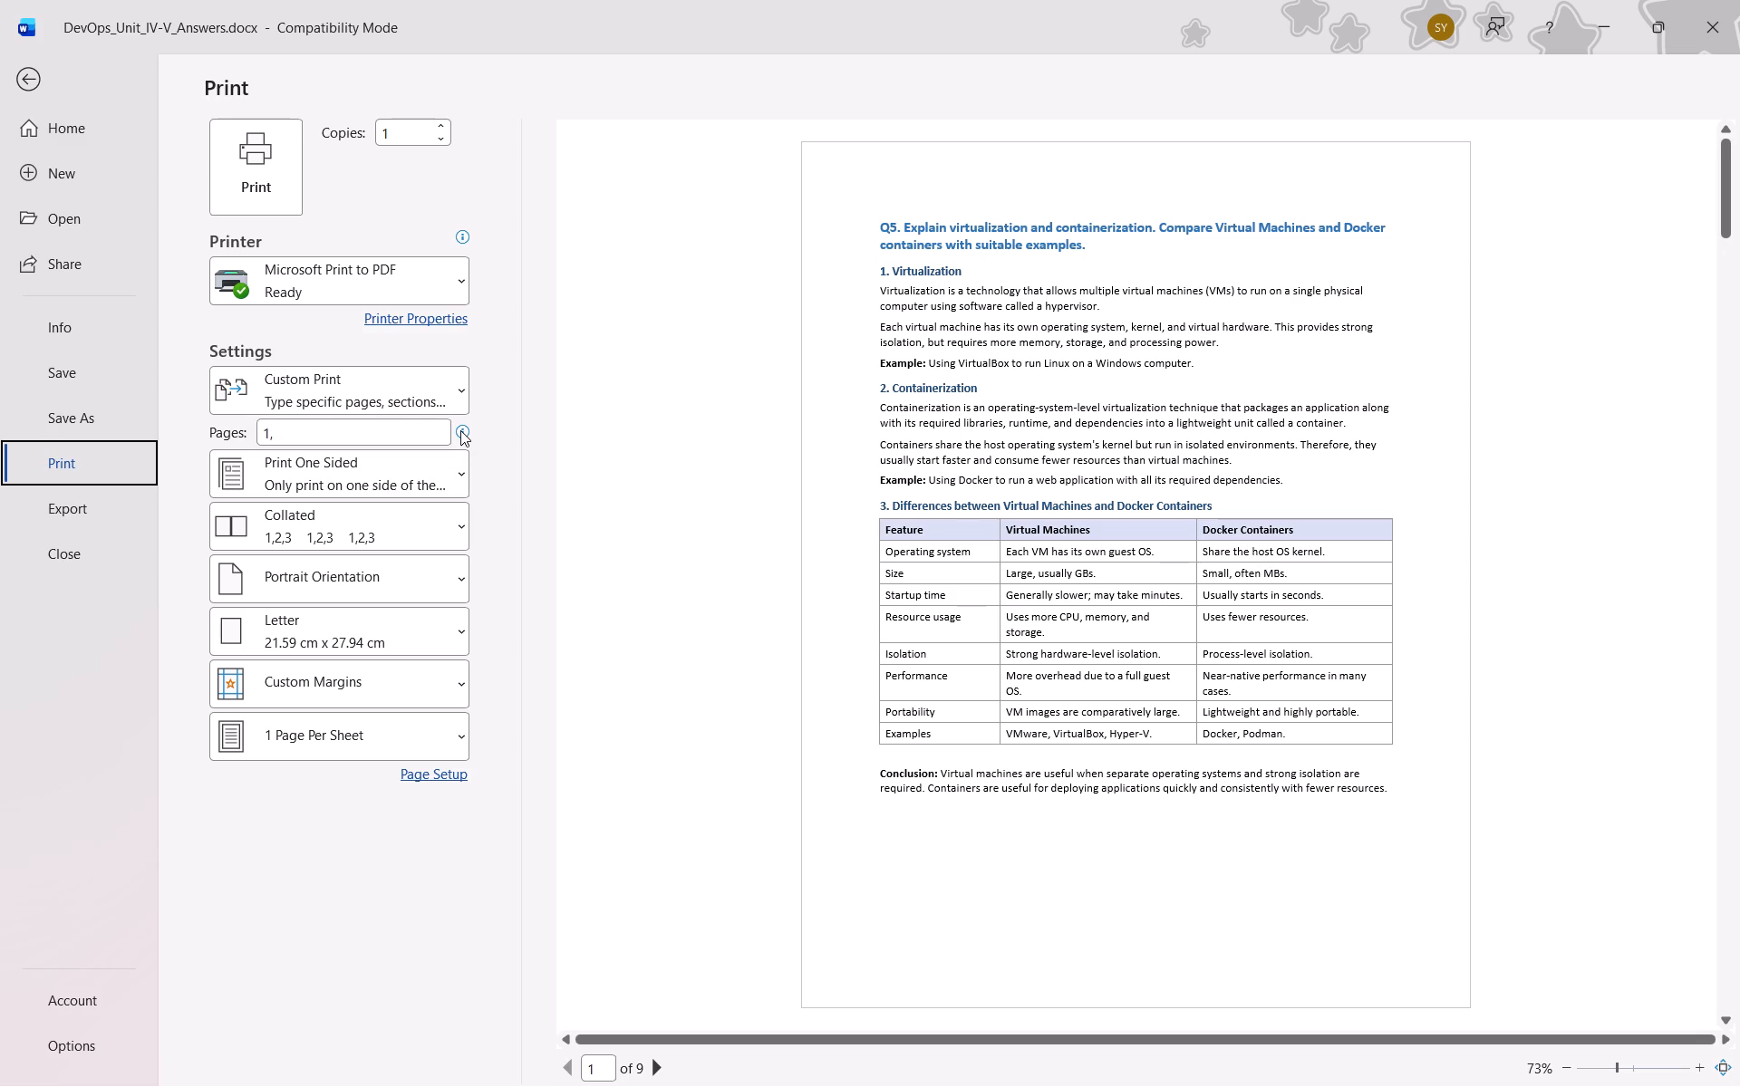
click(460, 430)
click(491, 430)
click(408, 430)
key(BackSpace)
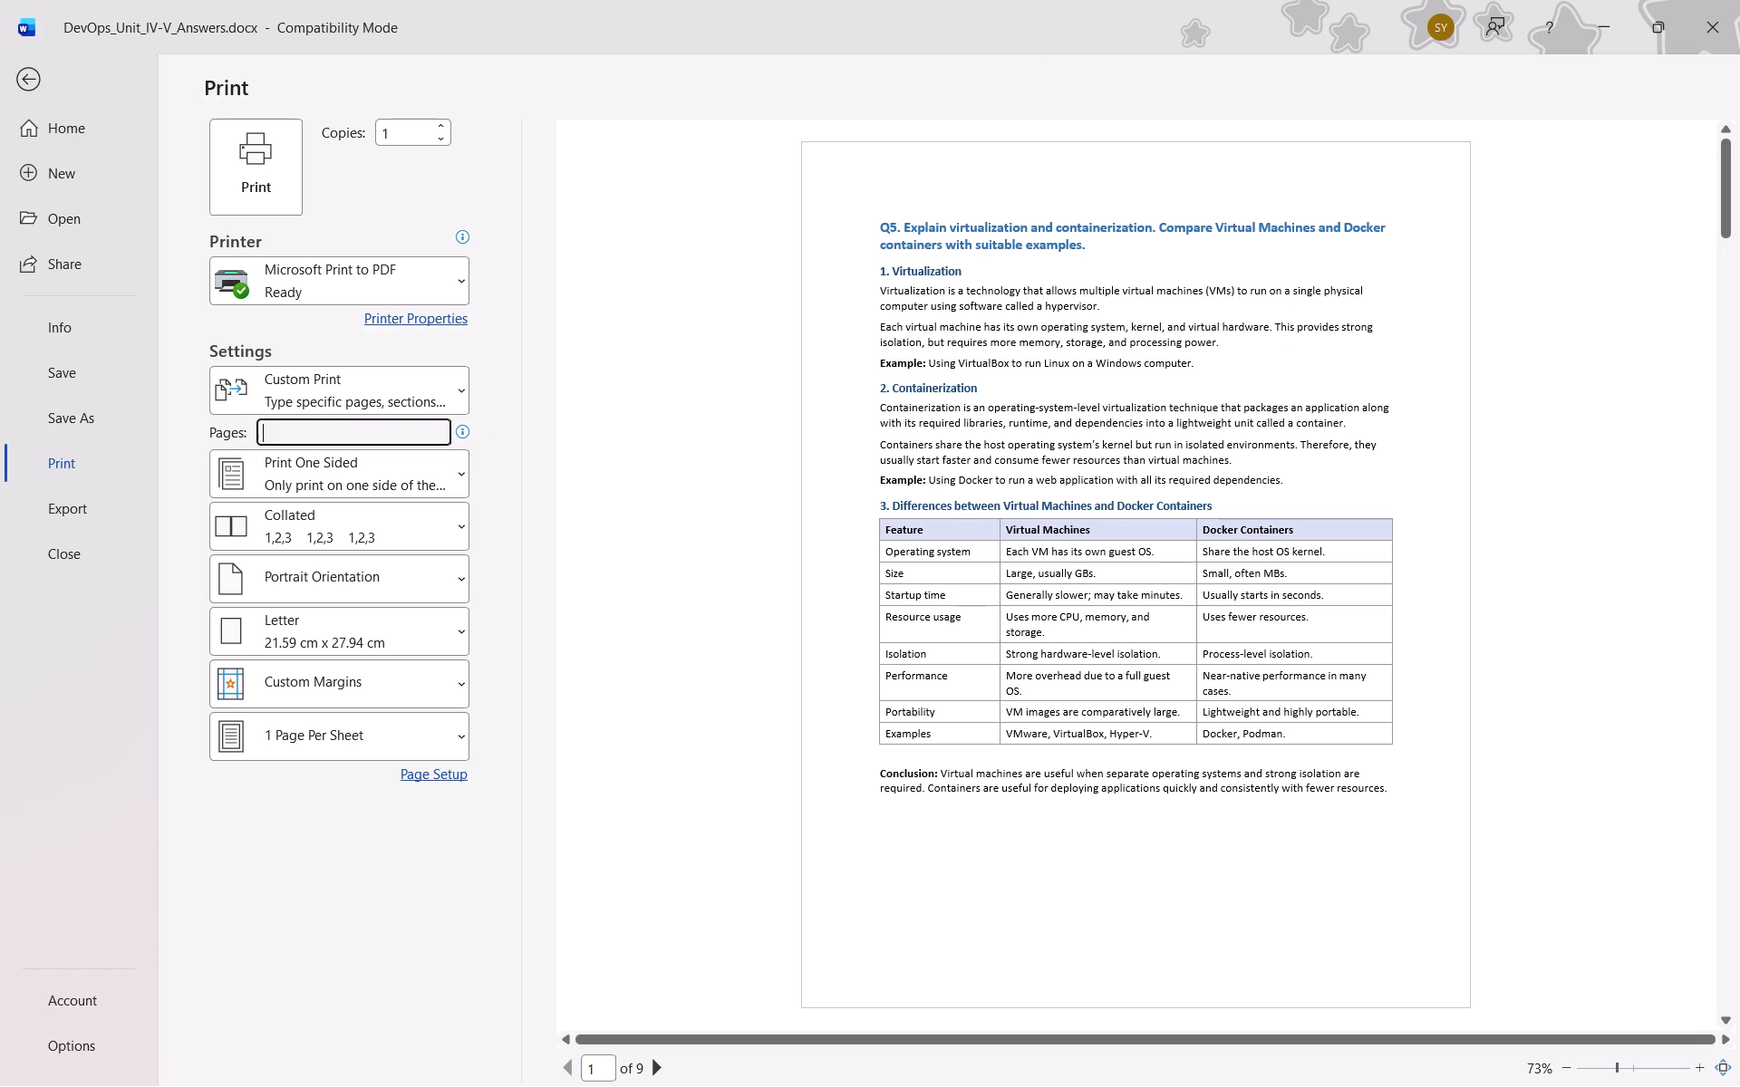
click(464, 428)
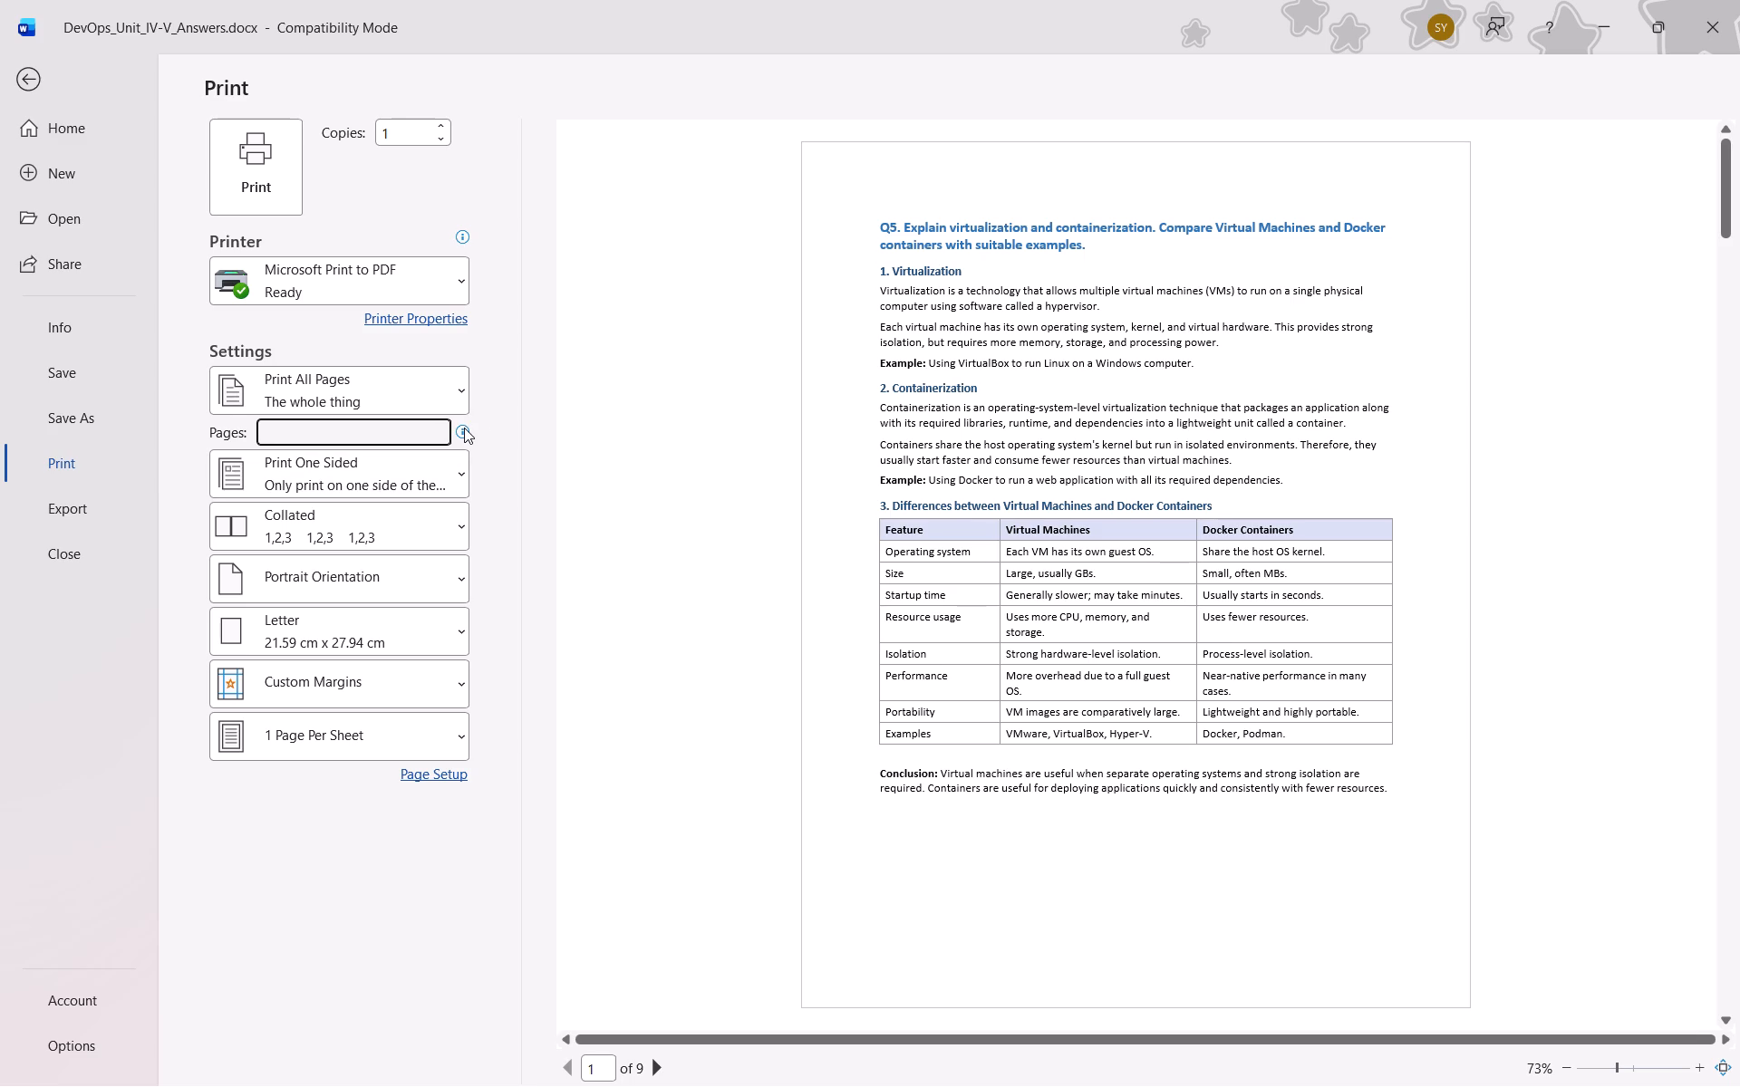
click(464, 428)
Set the print range to pages 1, 2, 3, 4, 5, 6, 7, 8.
click(410, 436)
text(1, 2, 3, 4, 5, 6, 7, 8)
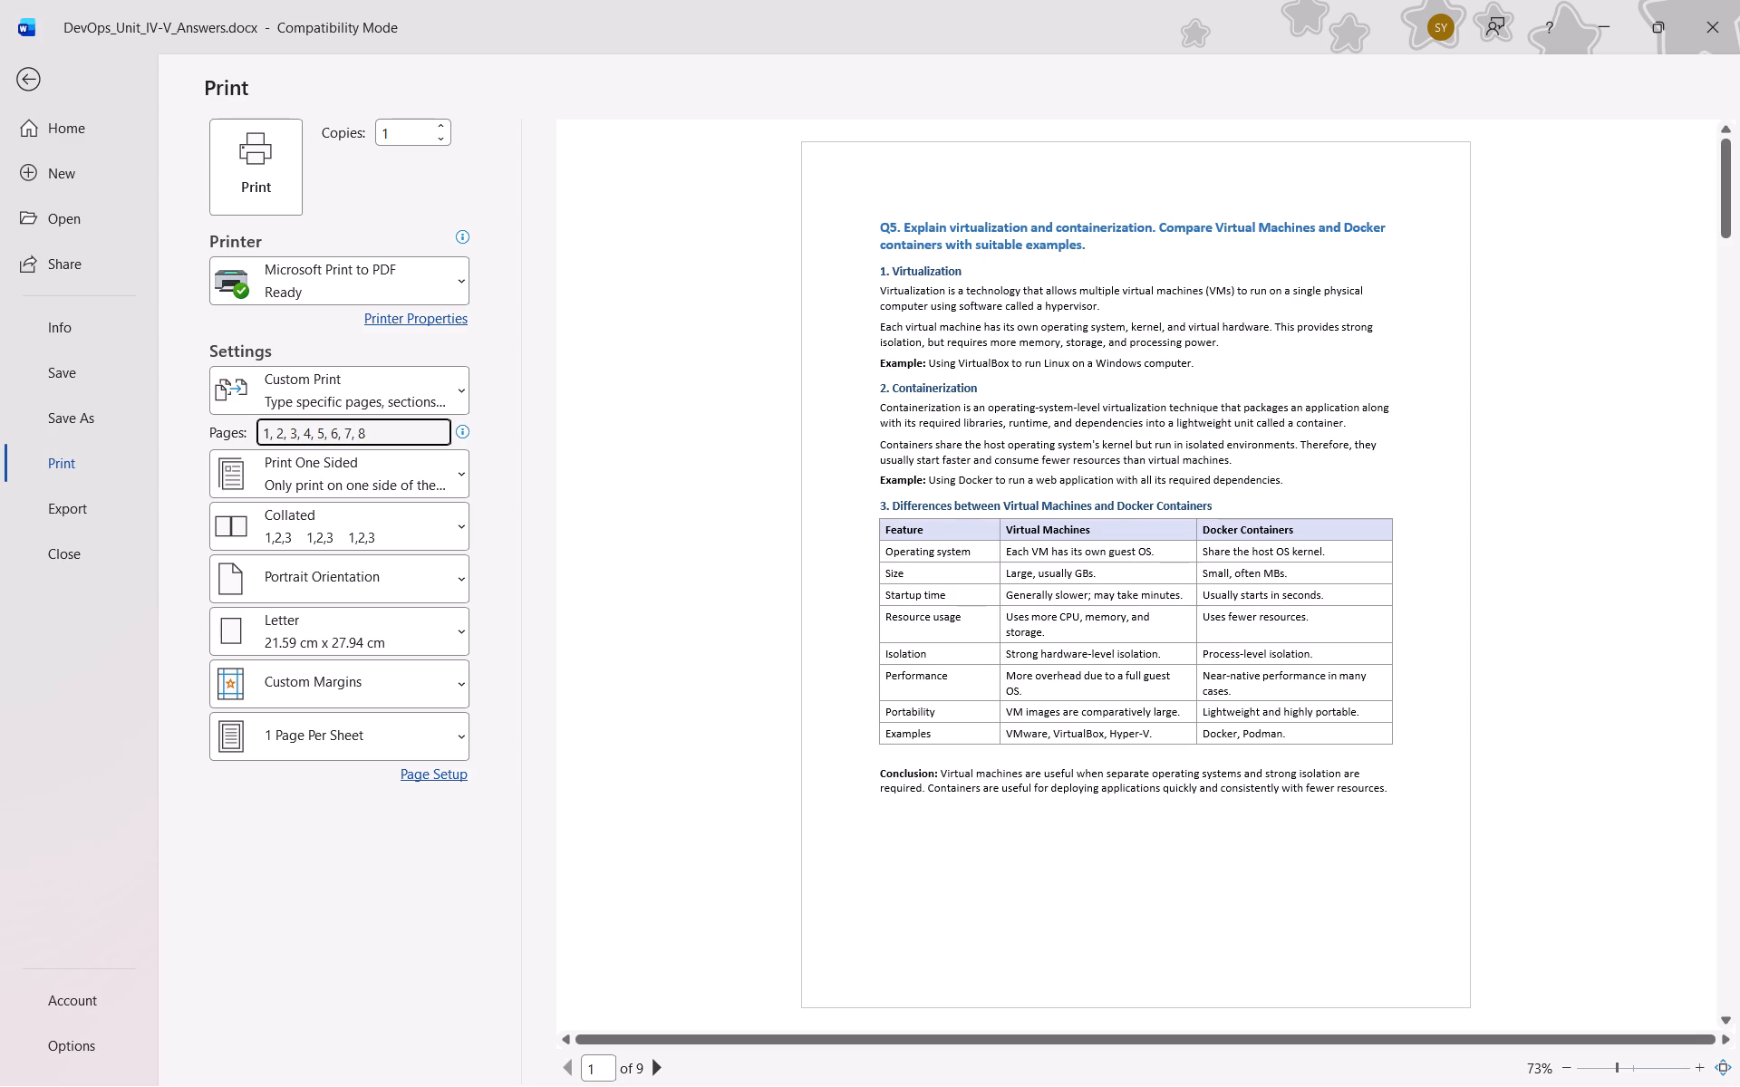
key(Right)
right_click(664, 1058)
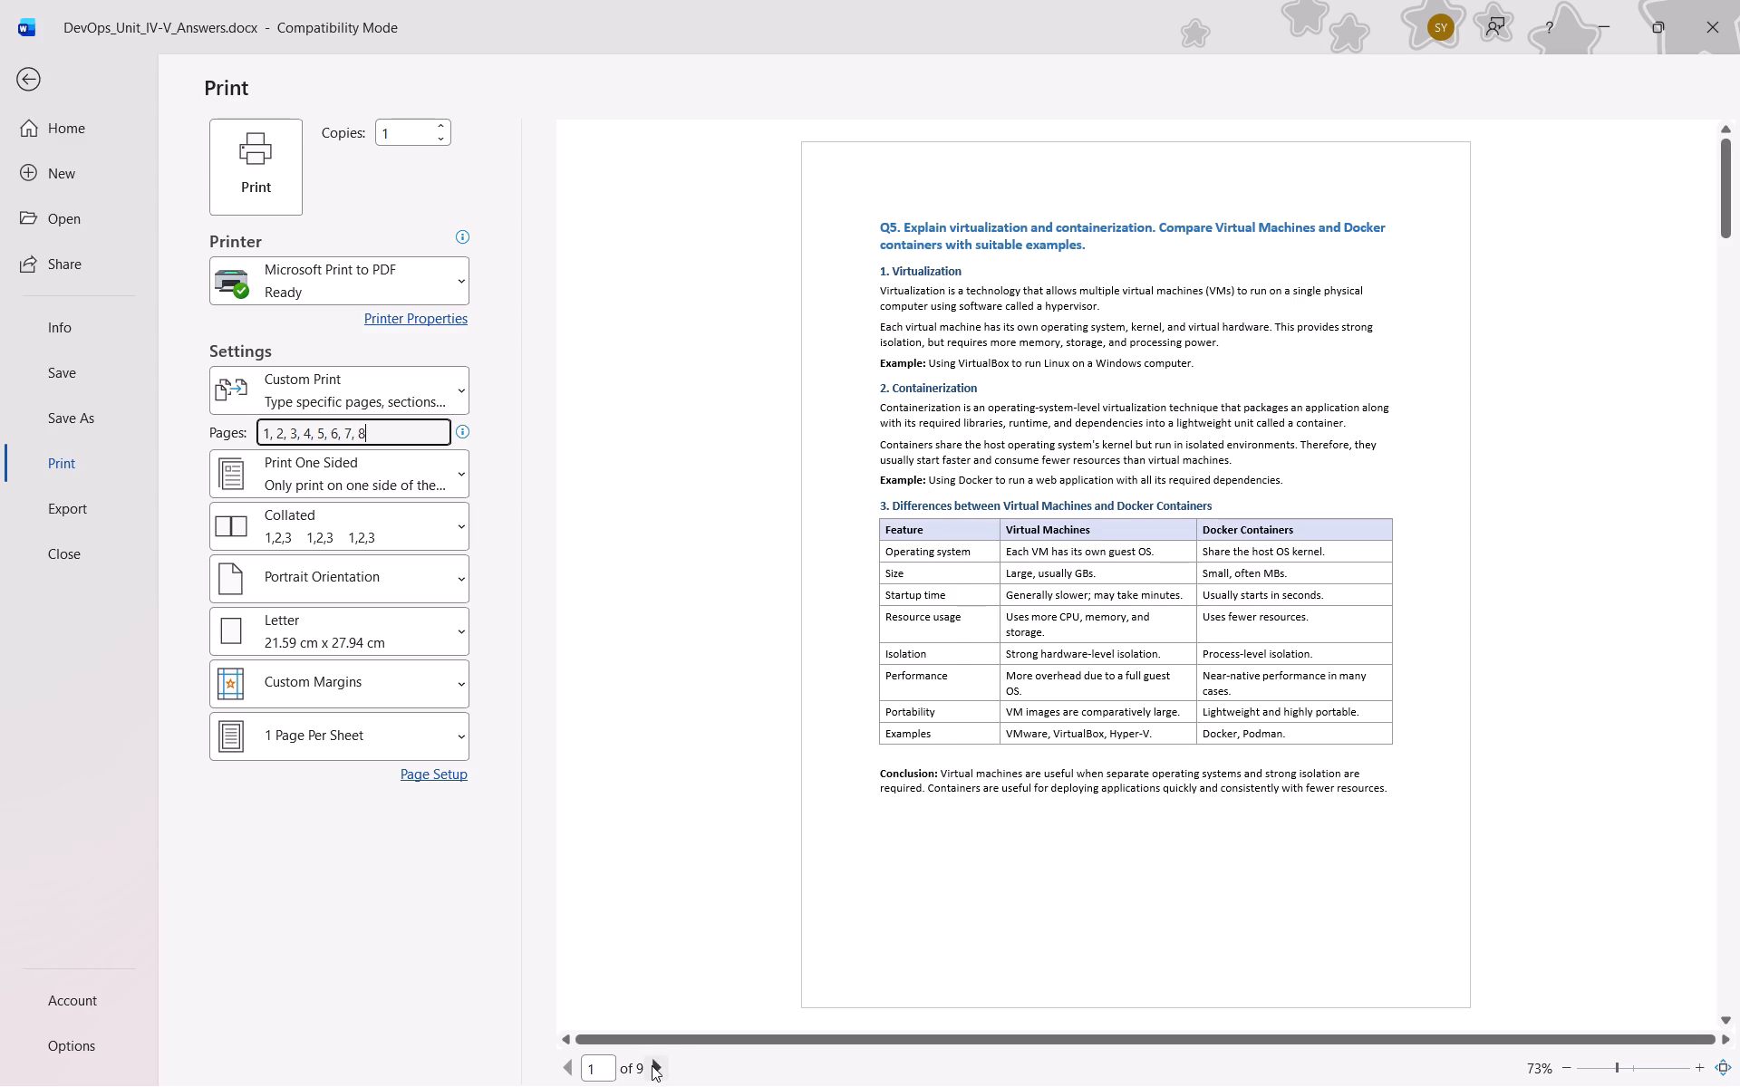
Page through the print preview from the Q5 answer to the last page to check each page's layout.
right_click(652, 1065)
click(652, 1065)
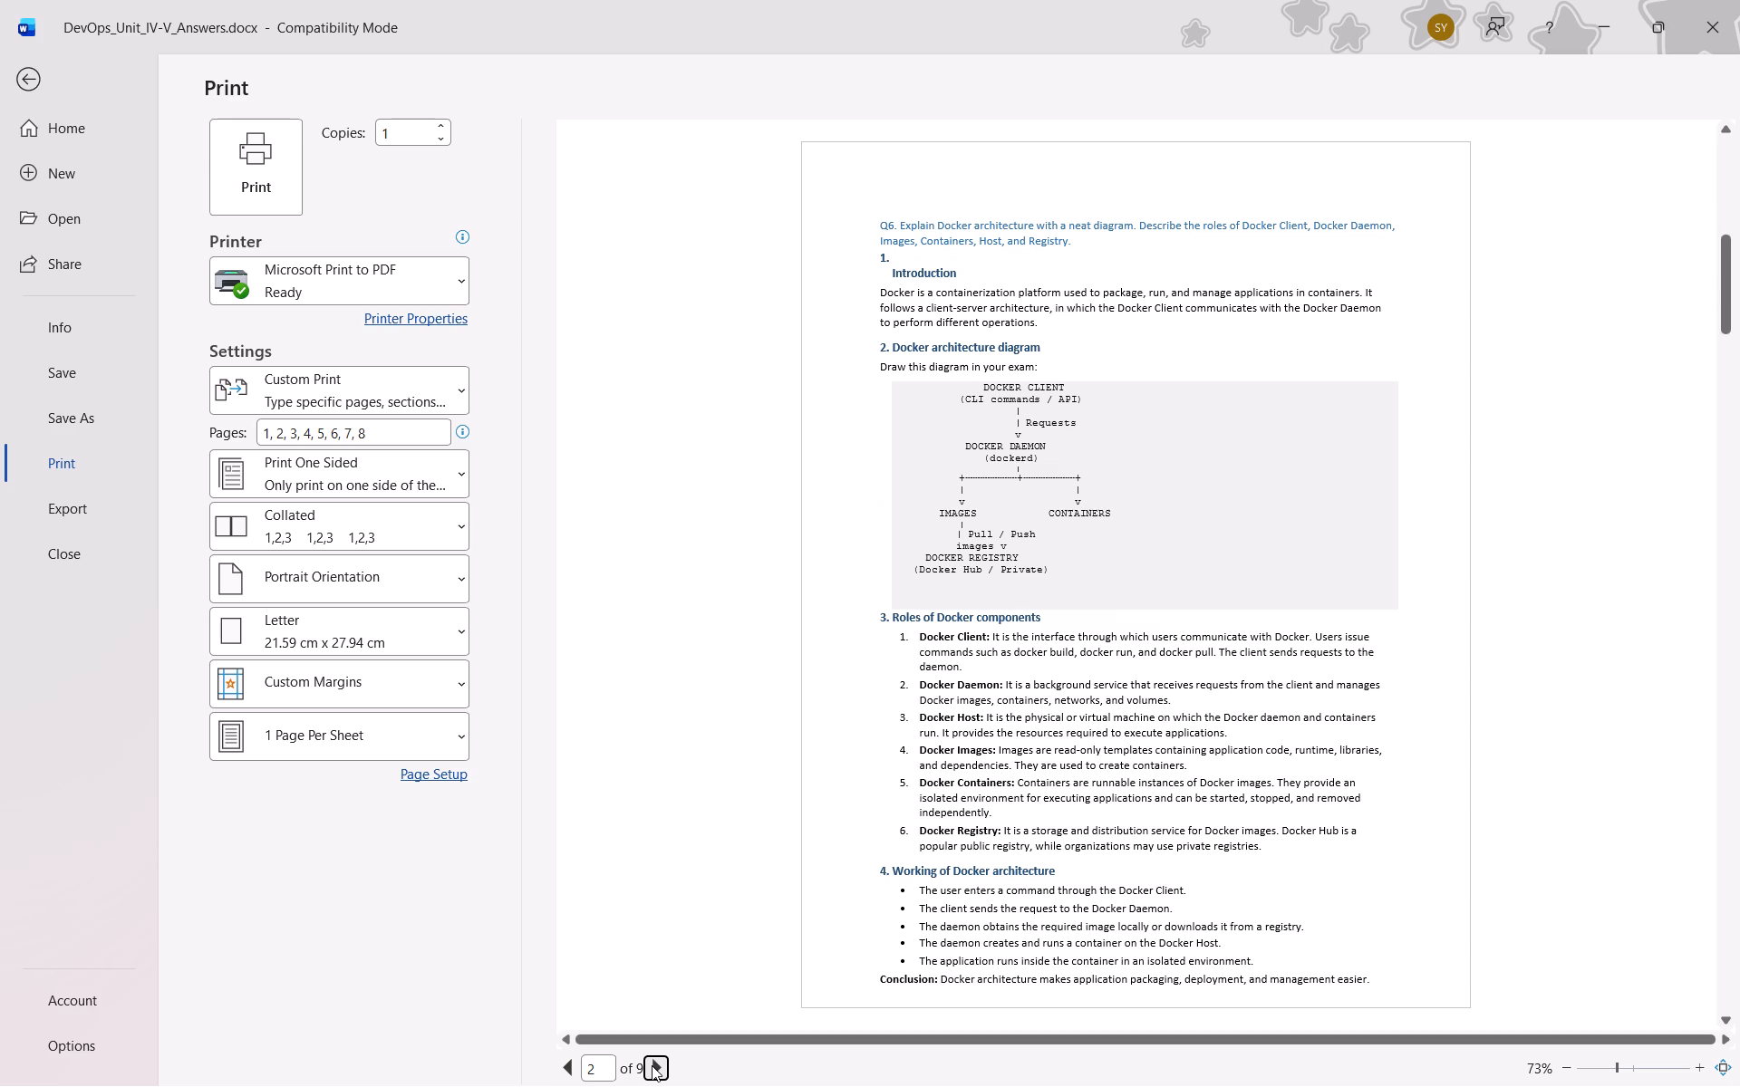
key(Right)
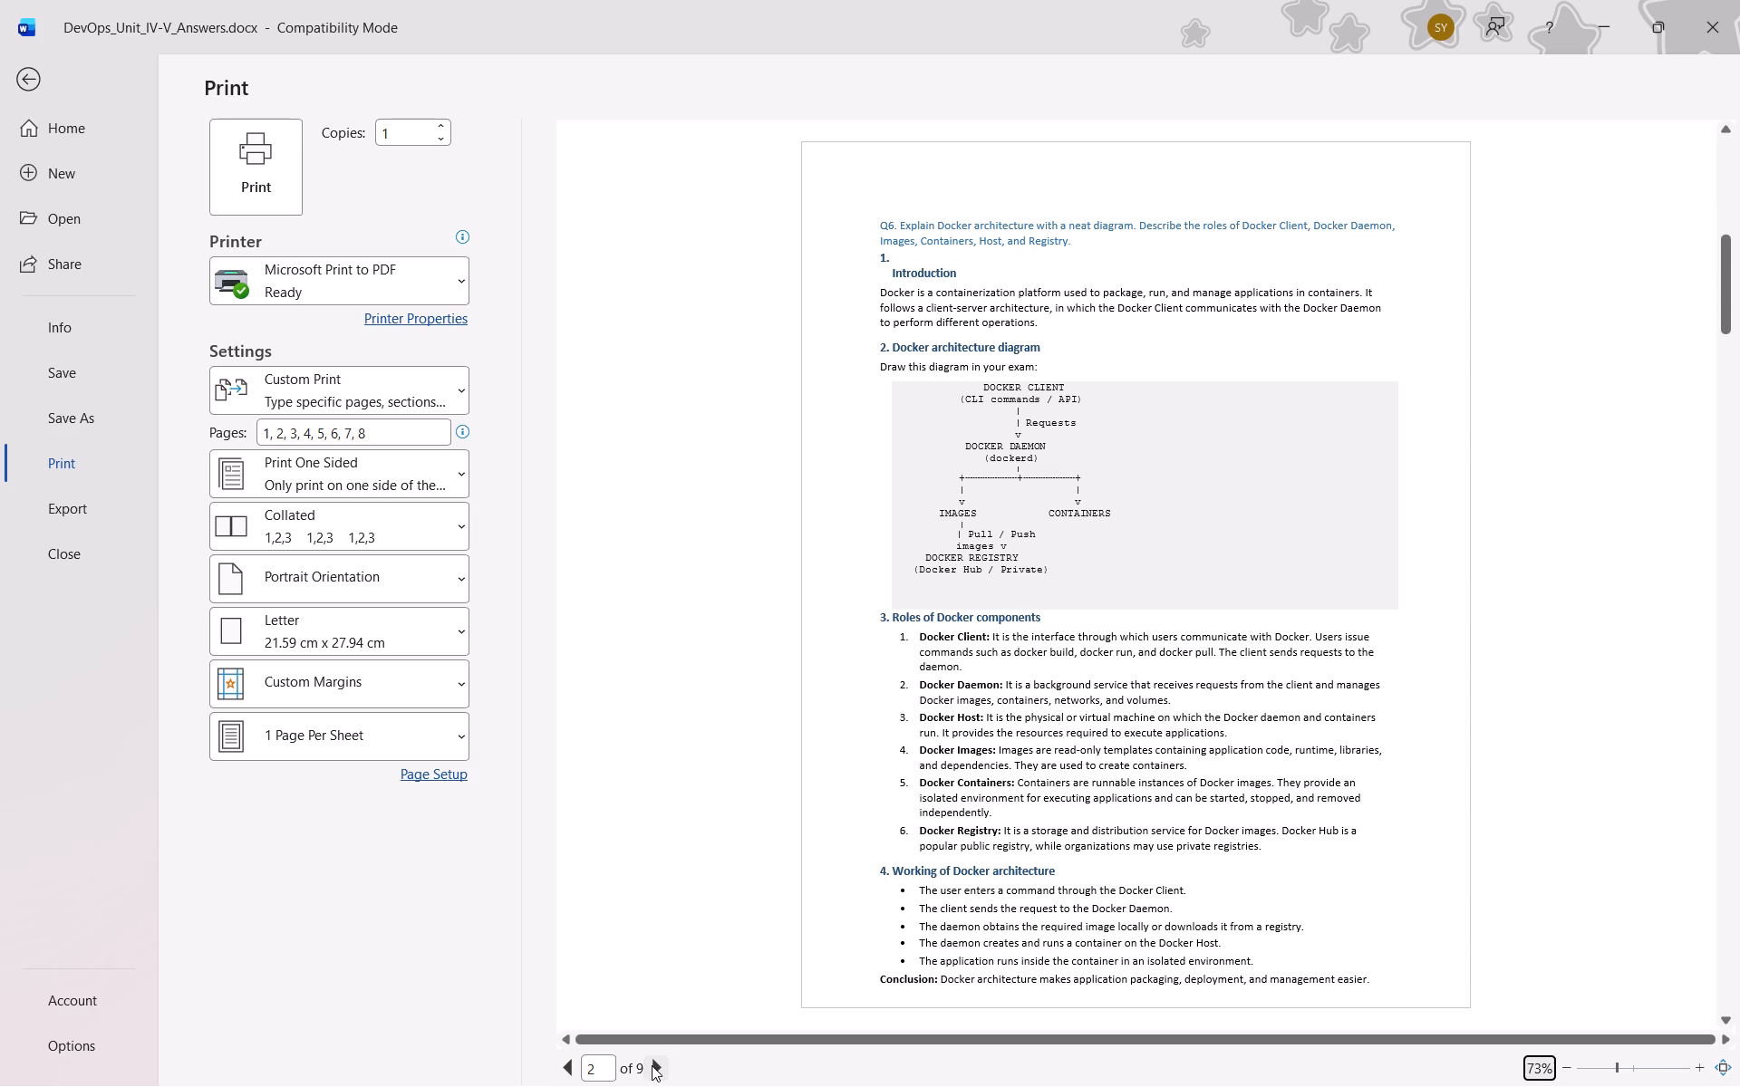
click(652, 1065)
click(652, 1065)
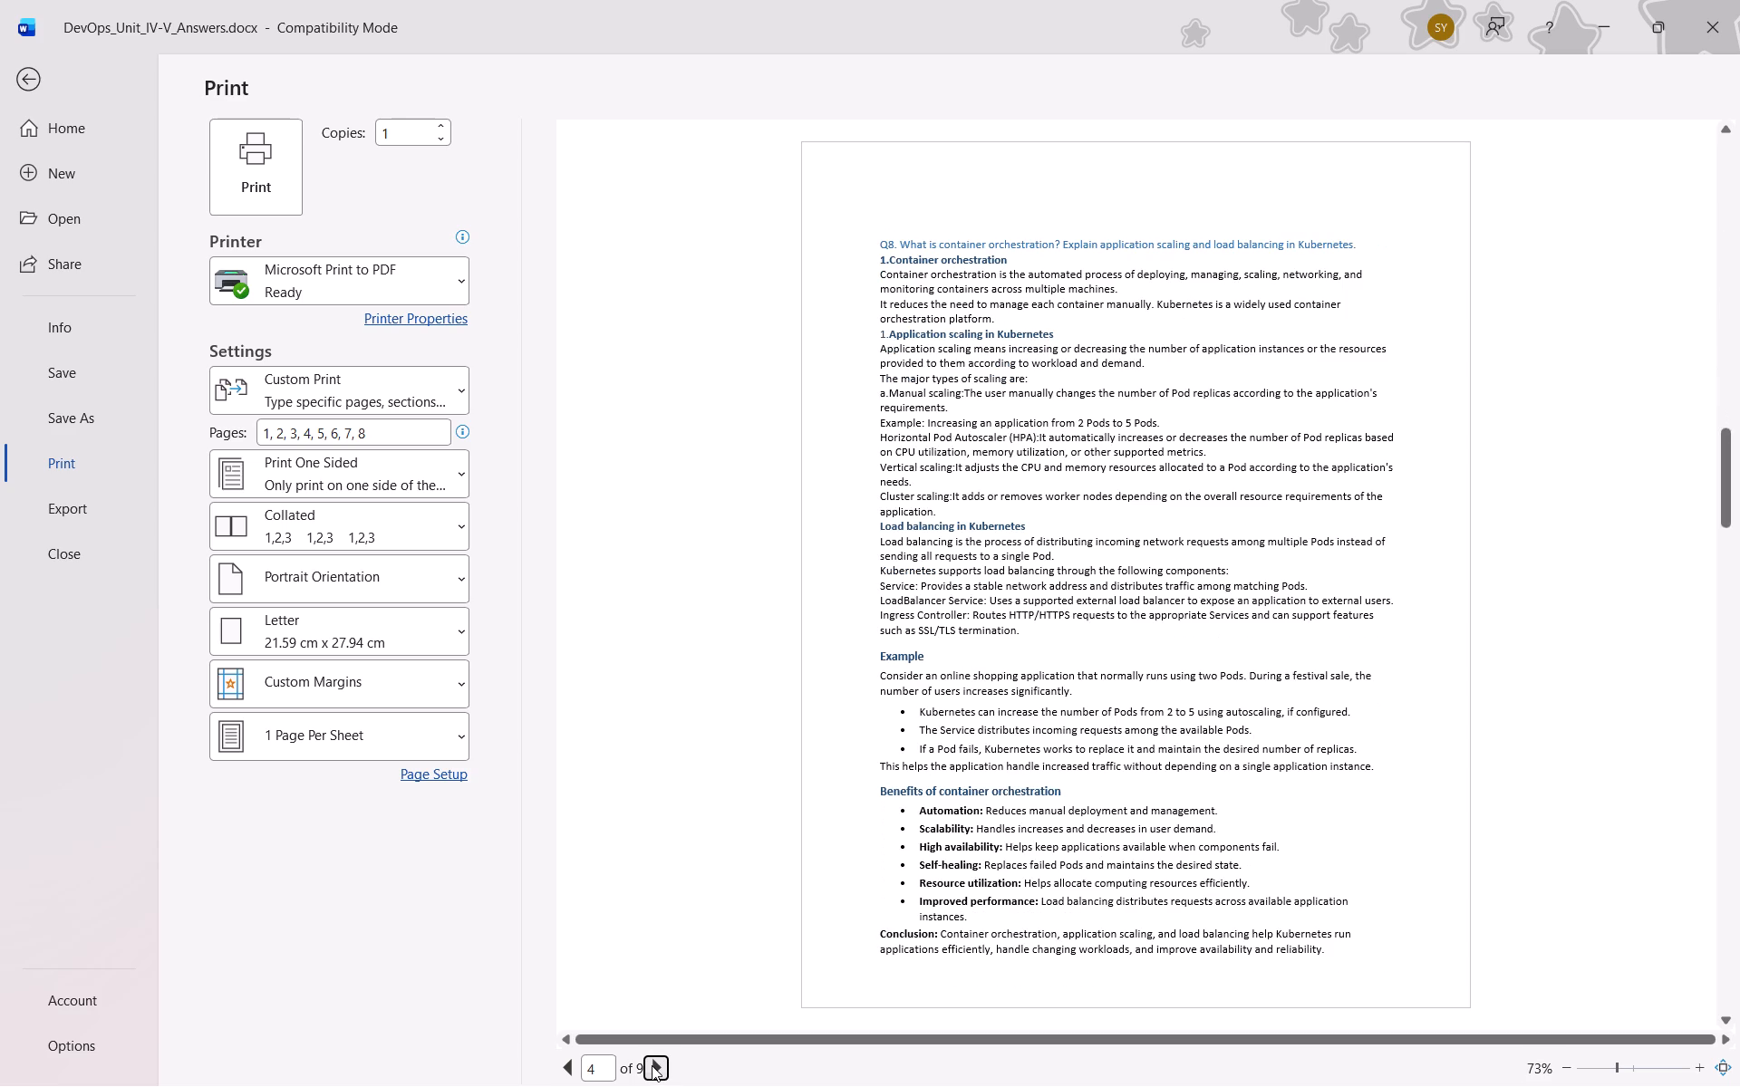
click(652, 1065)
click(652, 1065)
click(652, 1065)
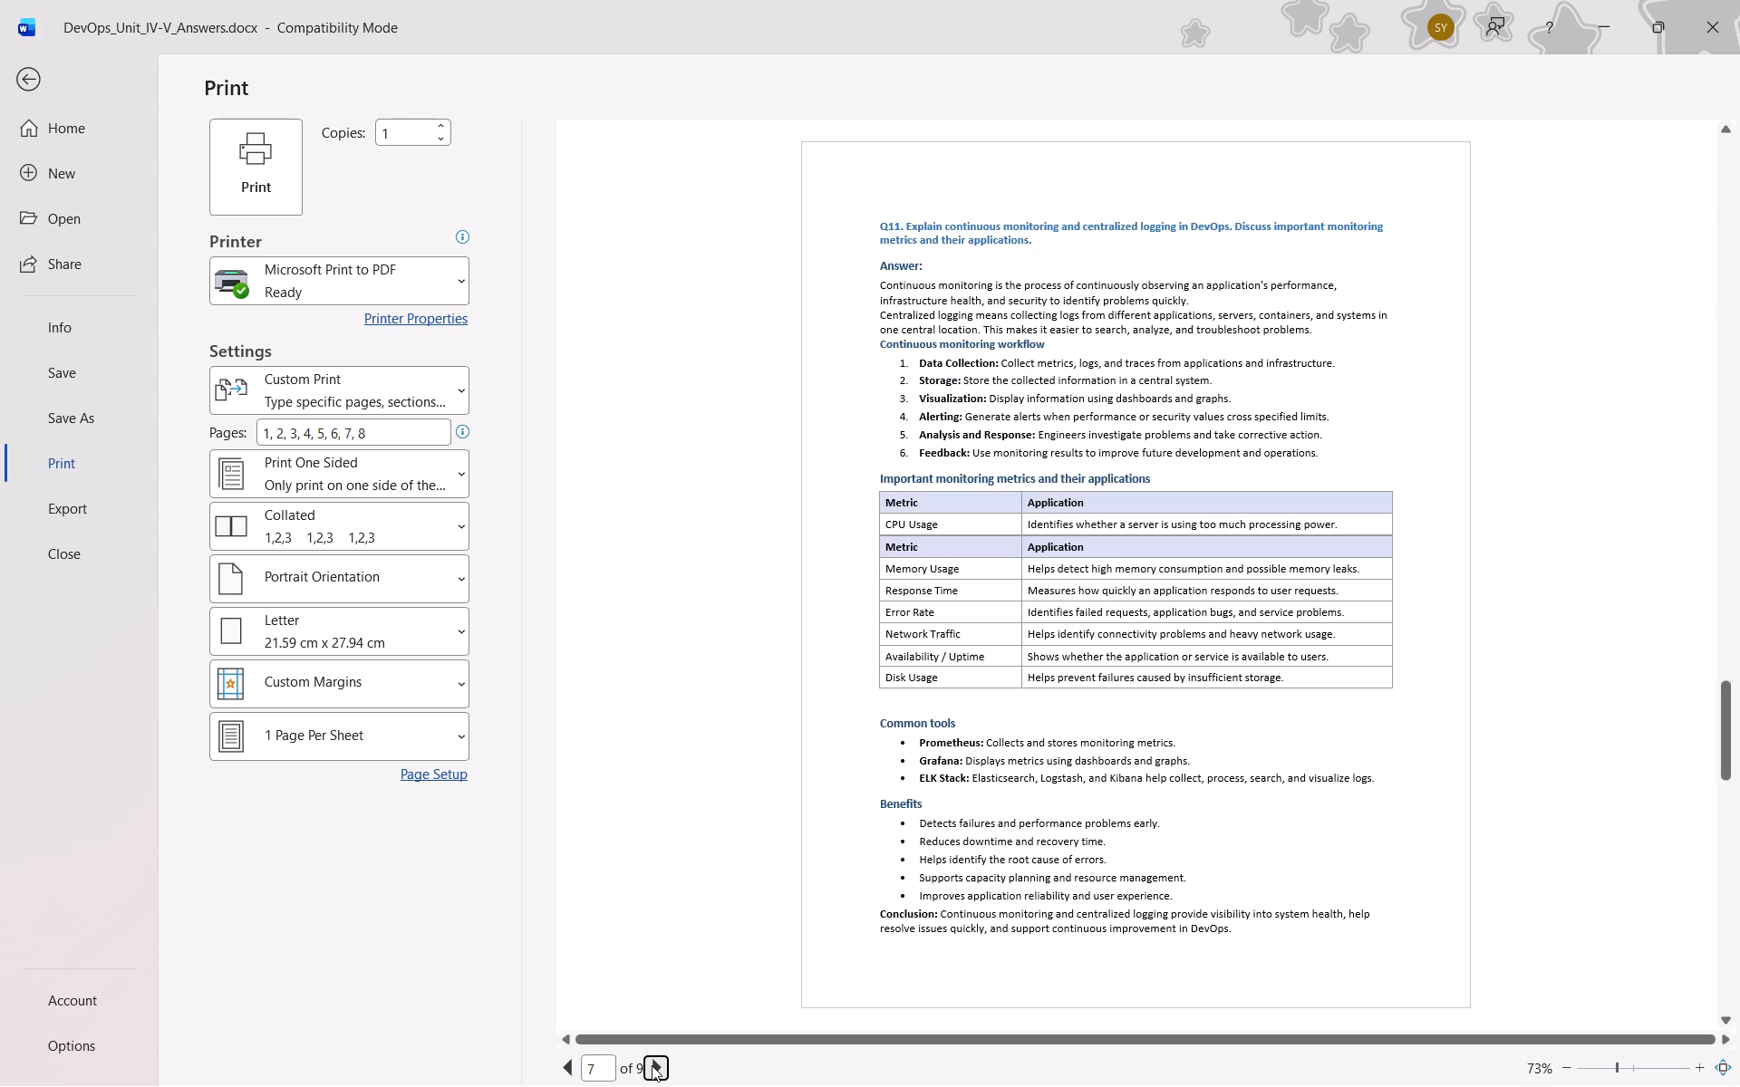
click(652, 1065)
click(652, 1065)
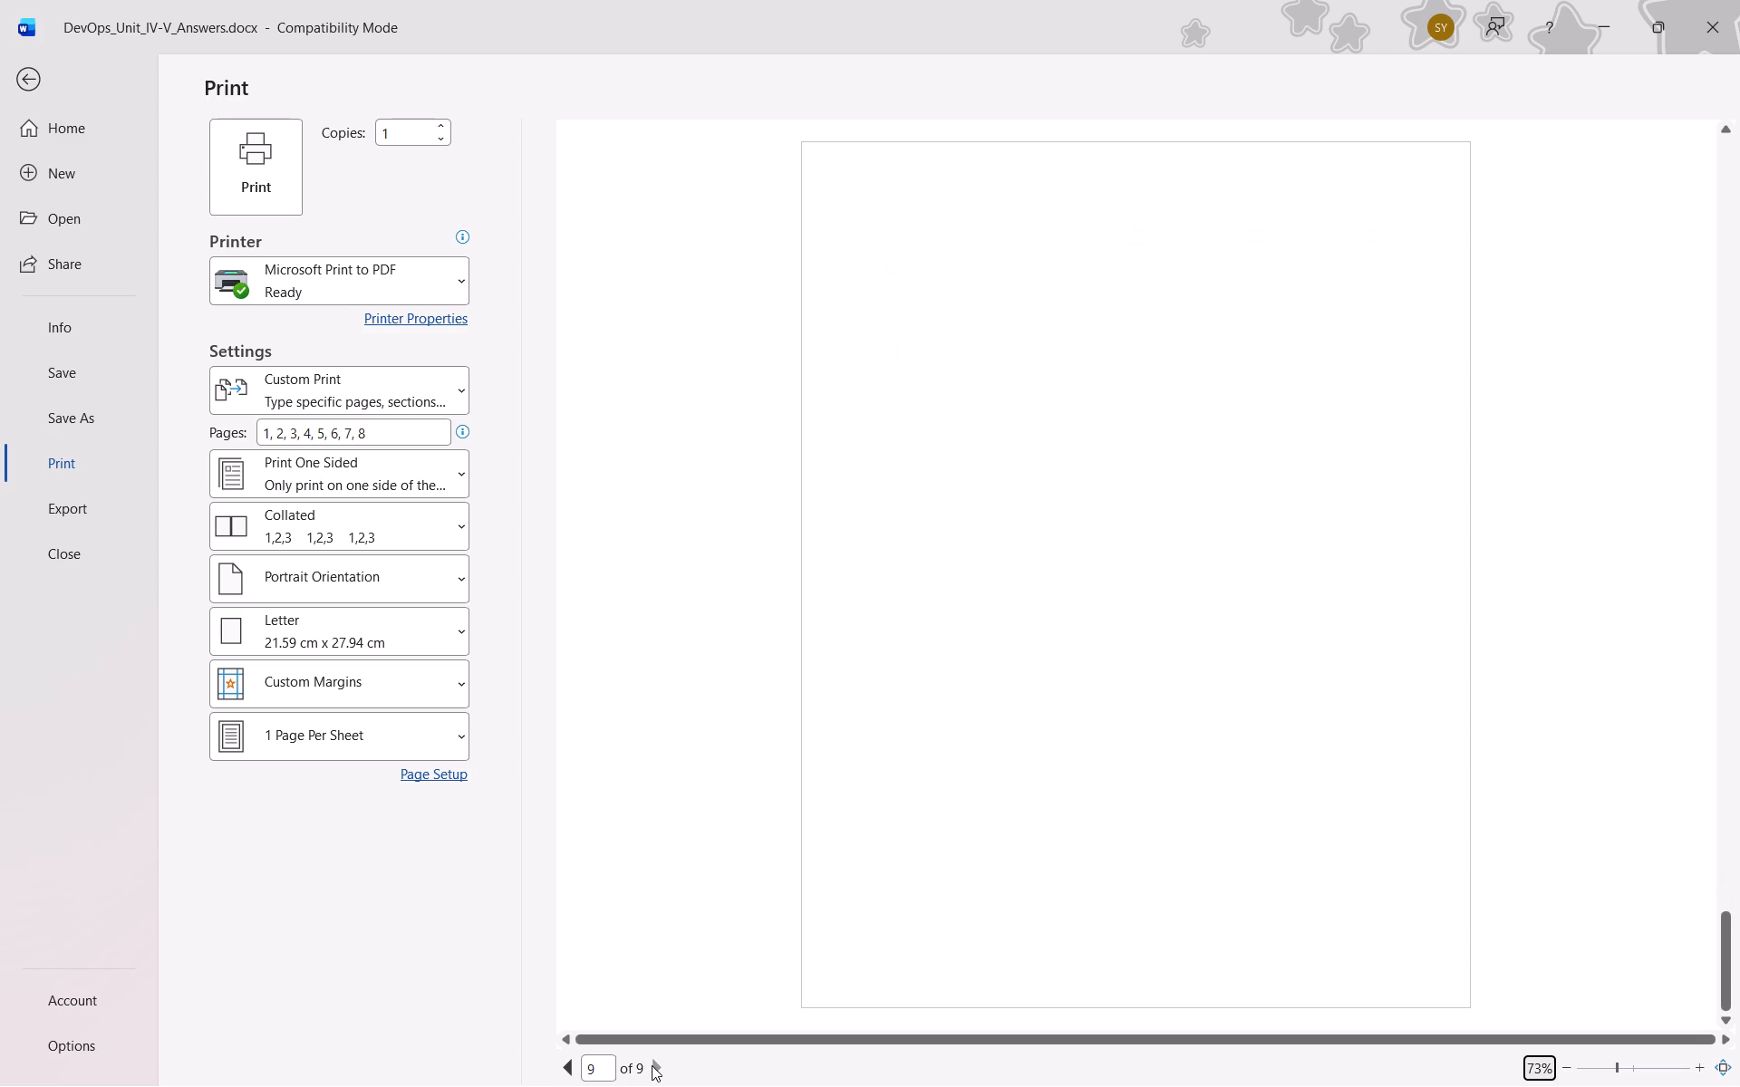
Print the chosen pages with Microsoft Print to PDF, saving the output on the Desktop as "devops 2".
click(227, 149)
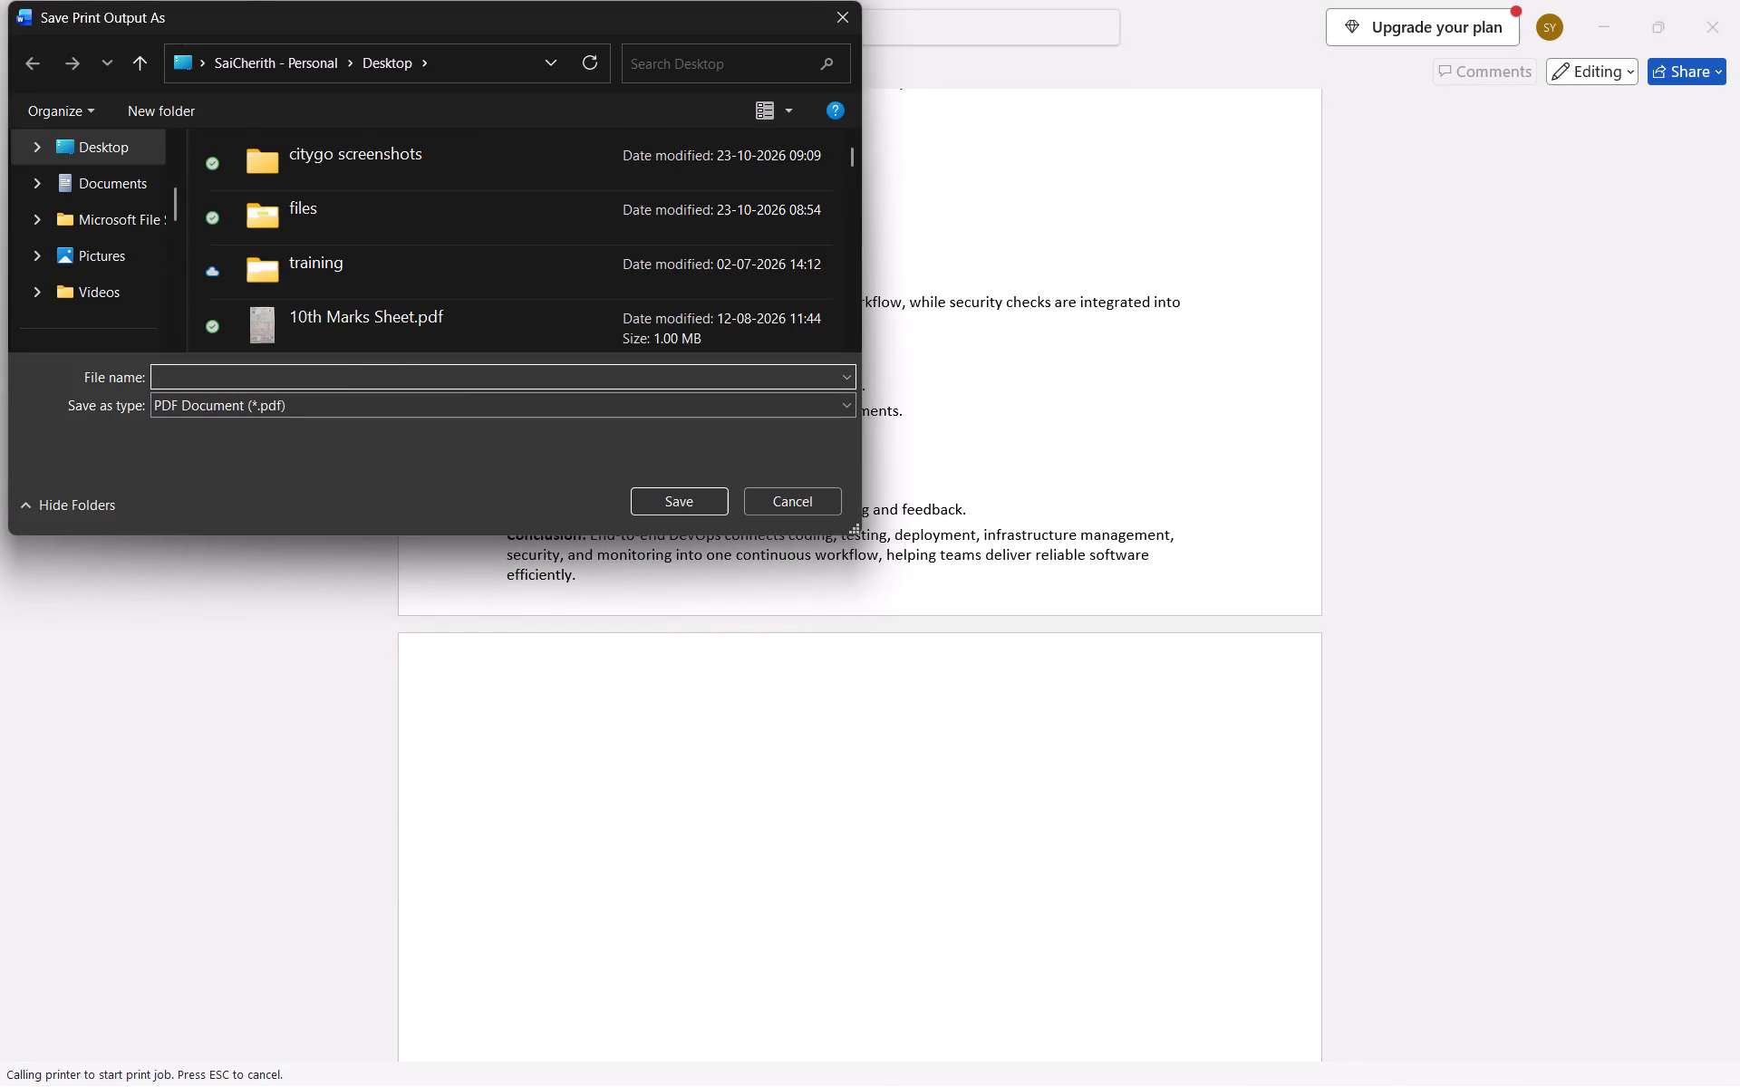
text(devops)
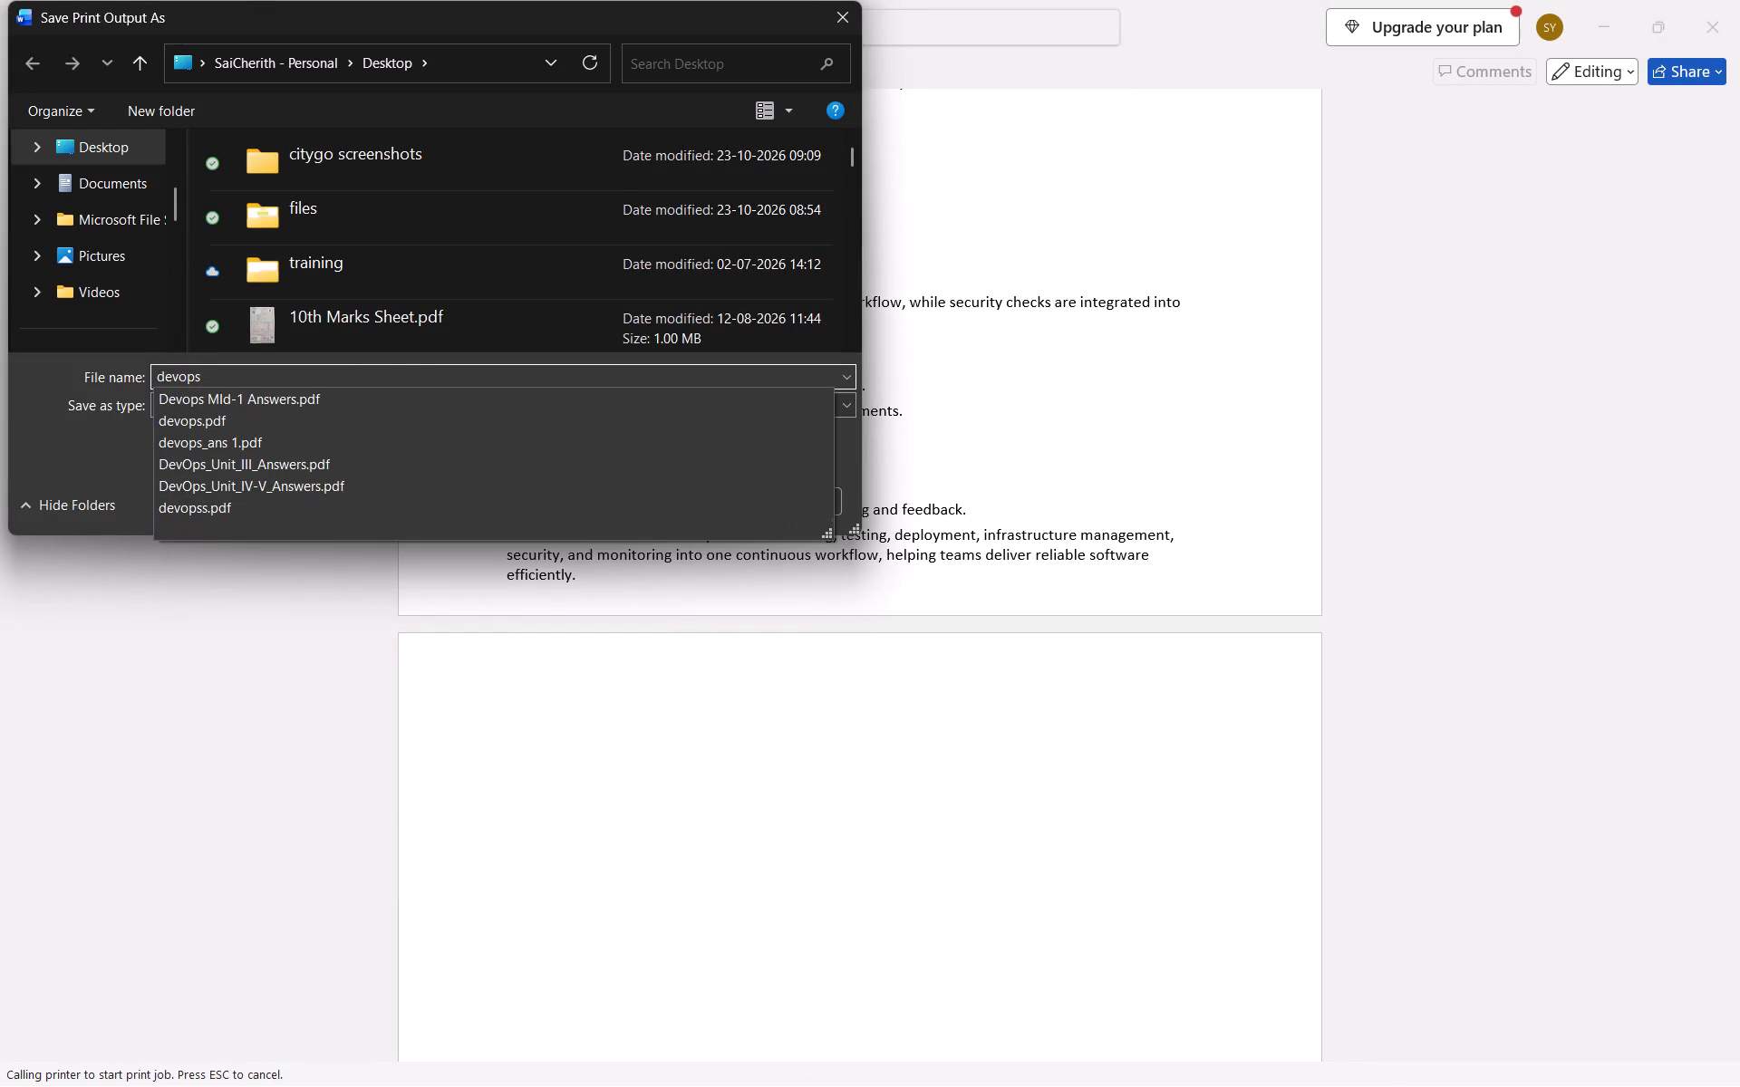
click(124, 143)
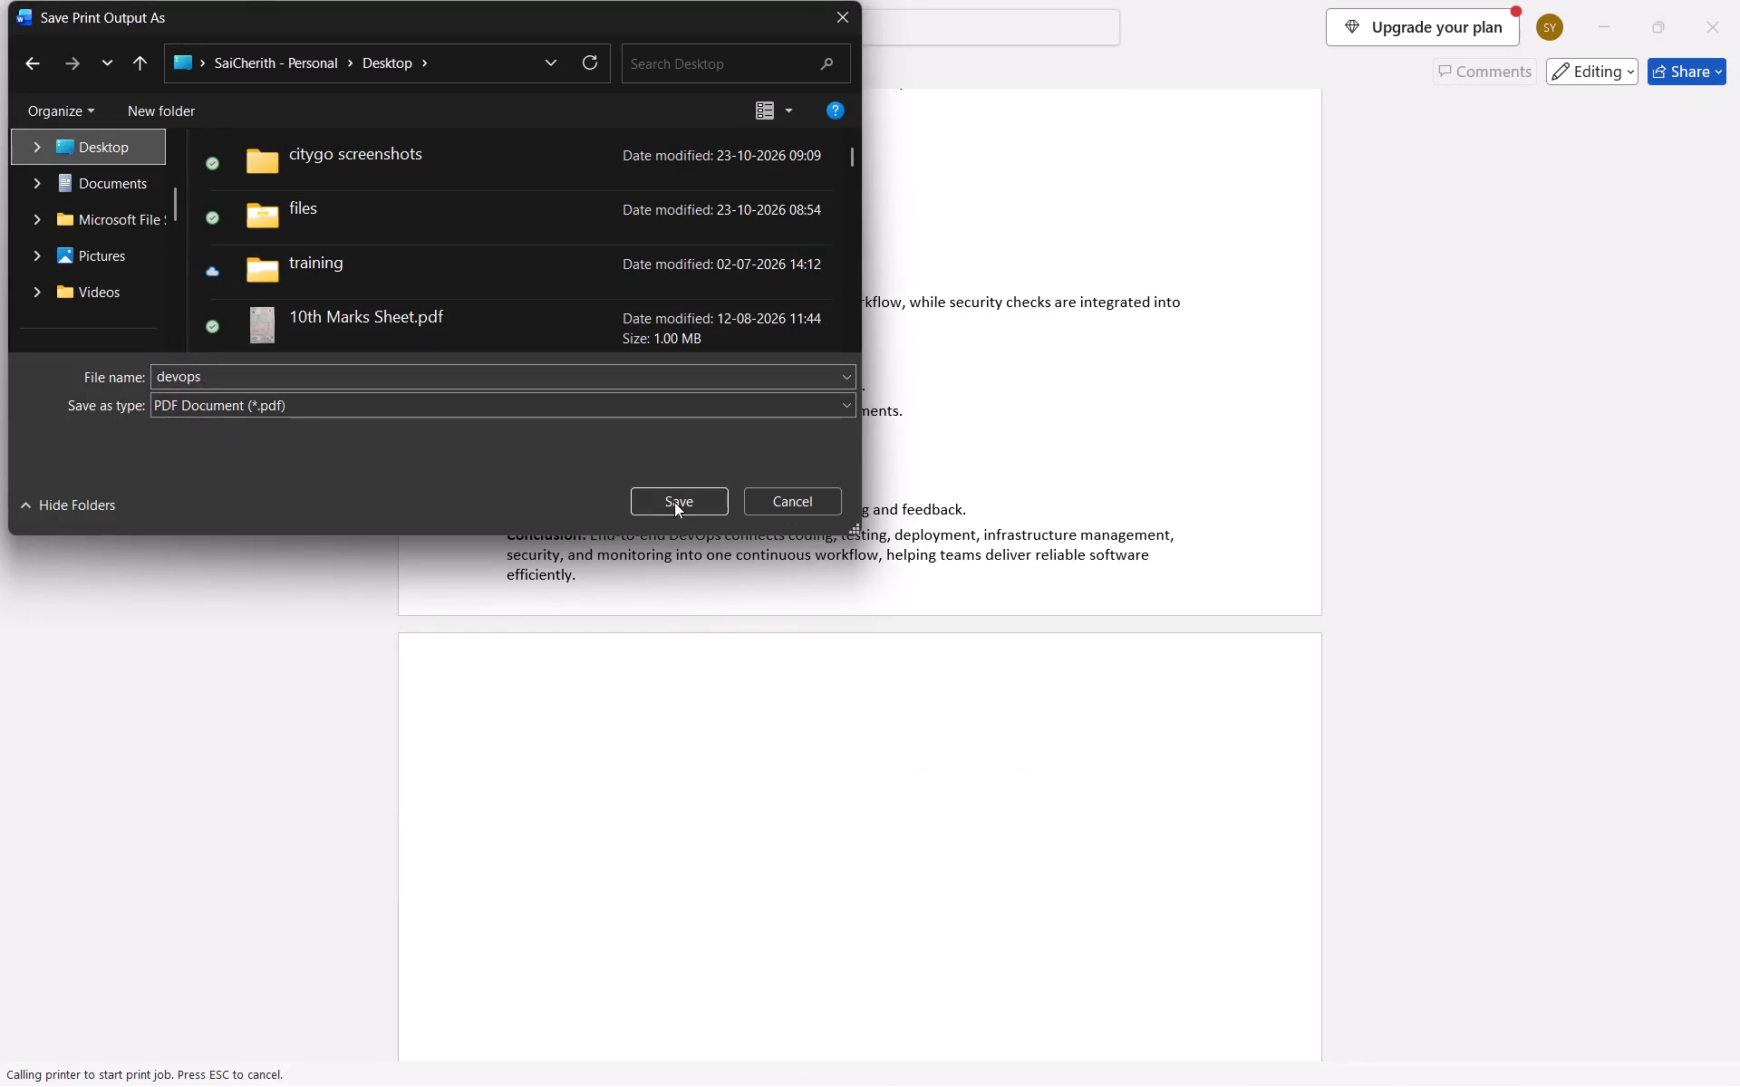
click(658, 500)
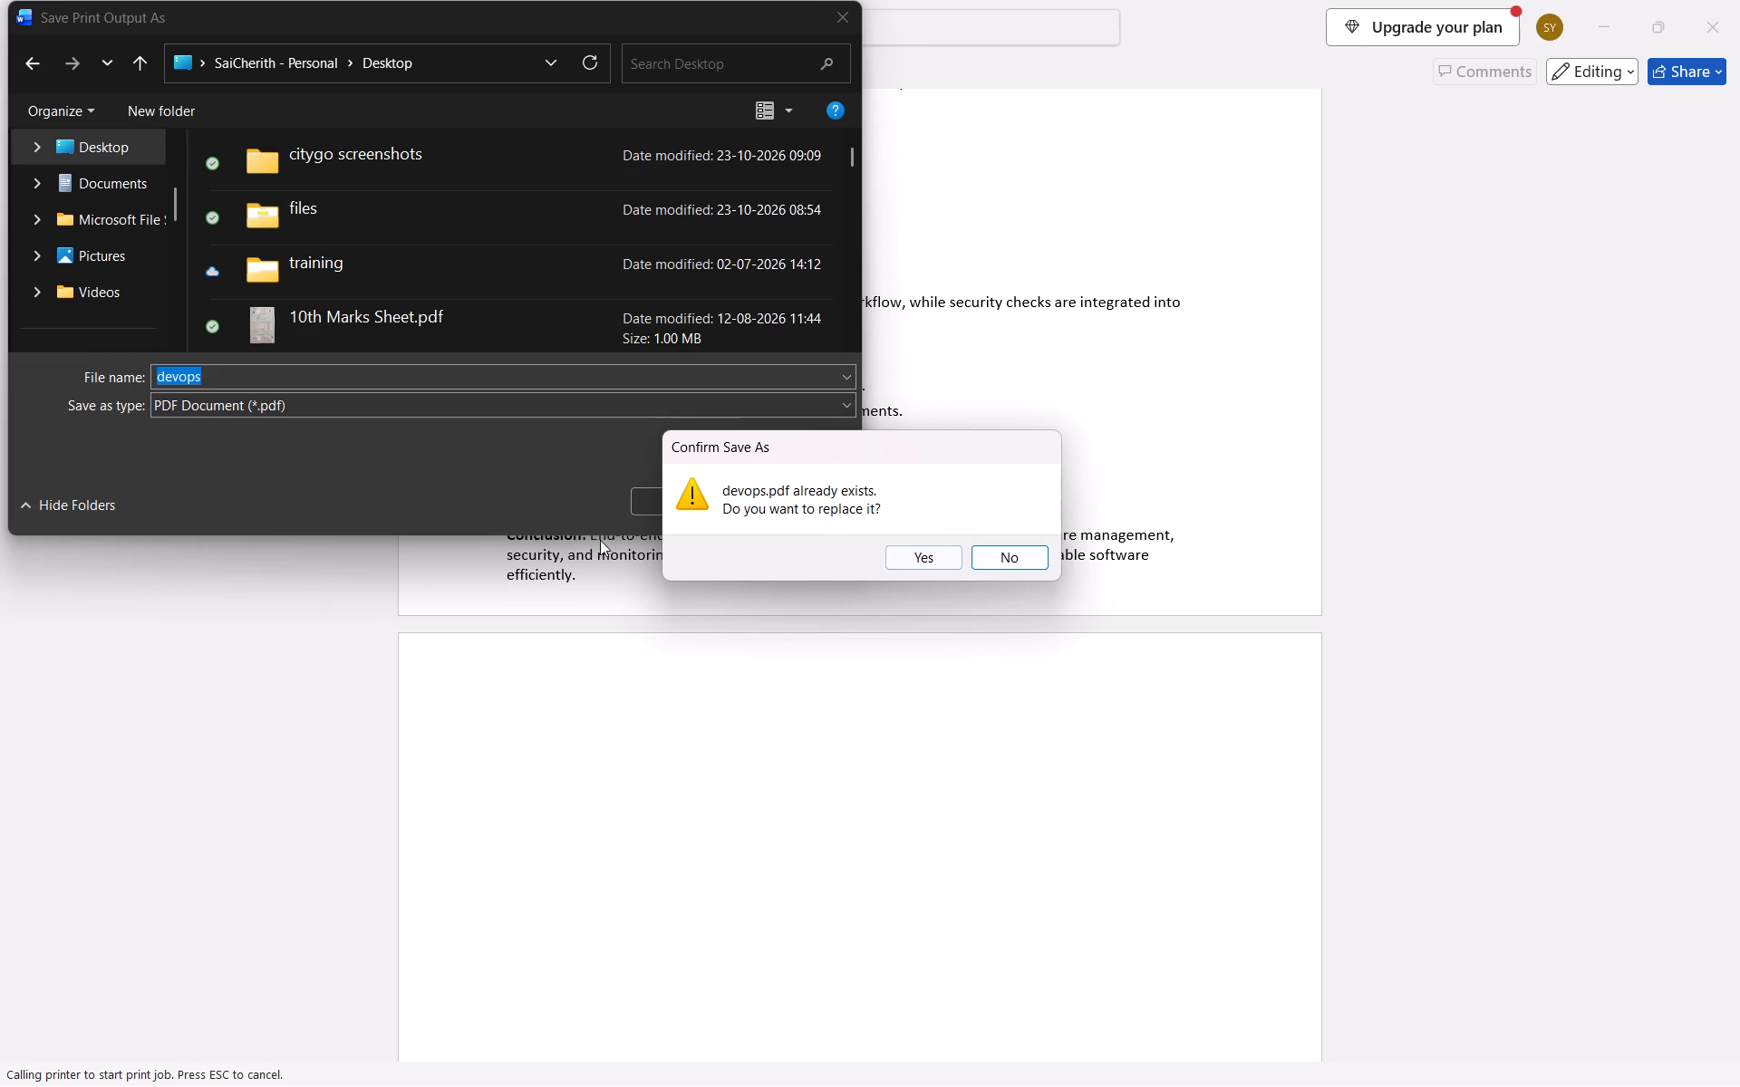
click(270, 374)
click(1027, 558)
click(237, 379)
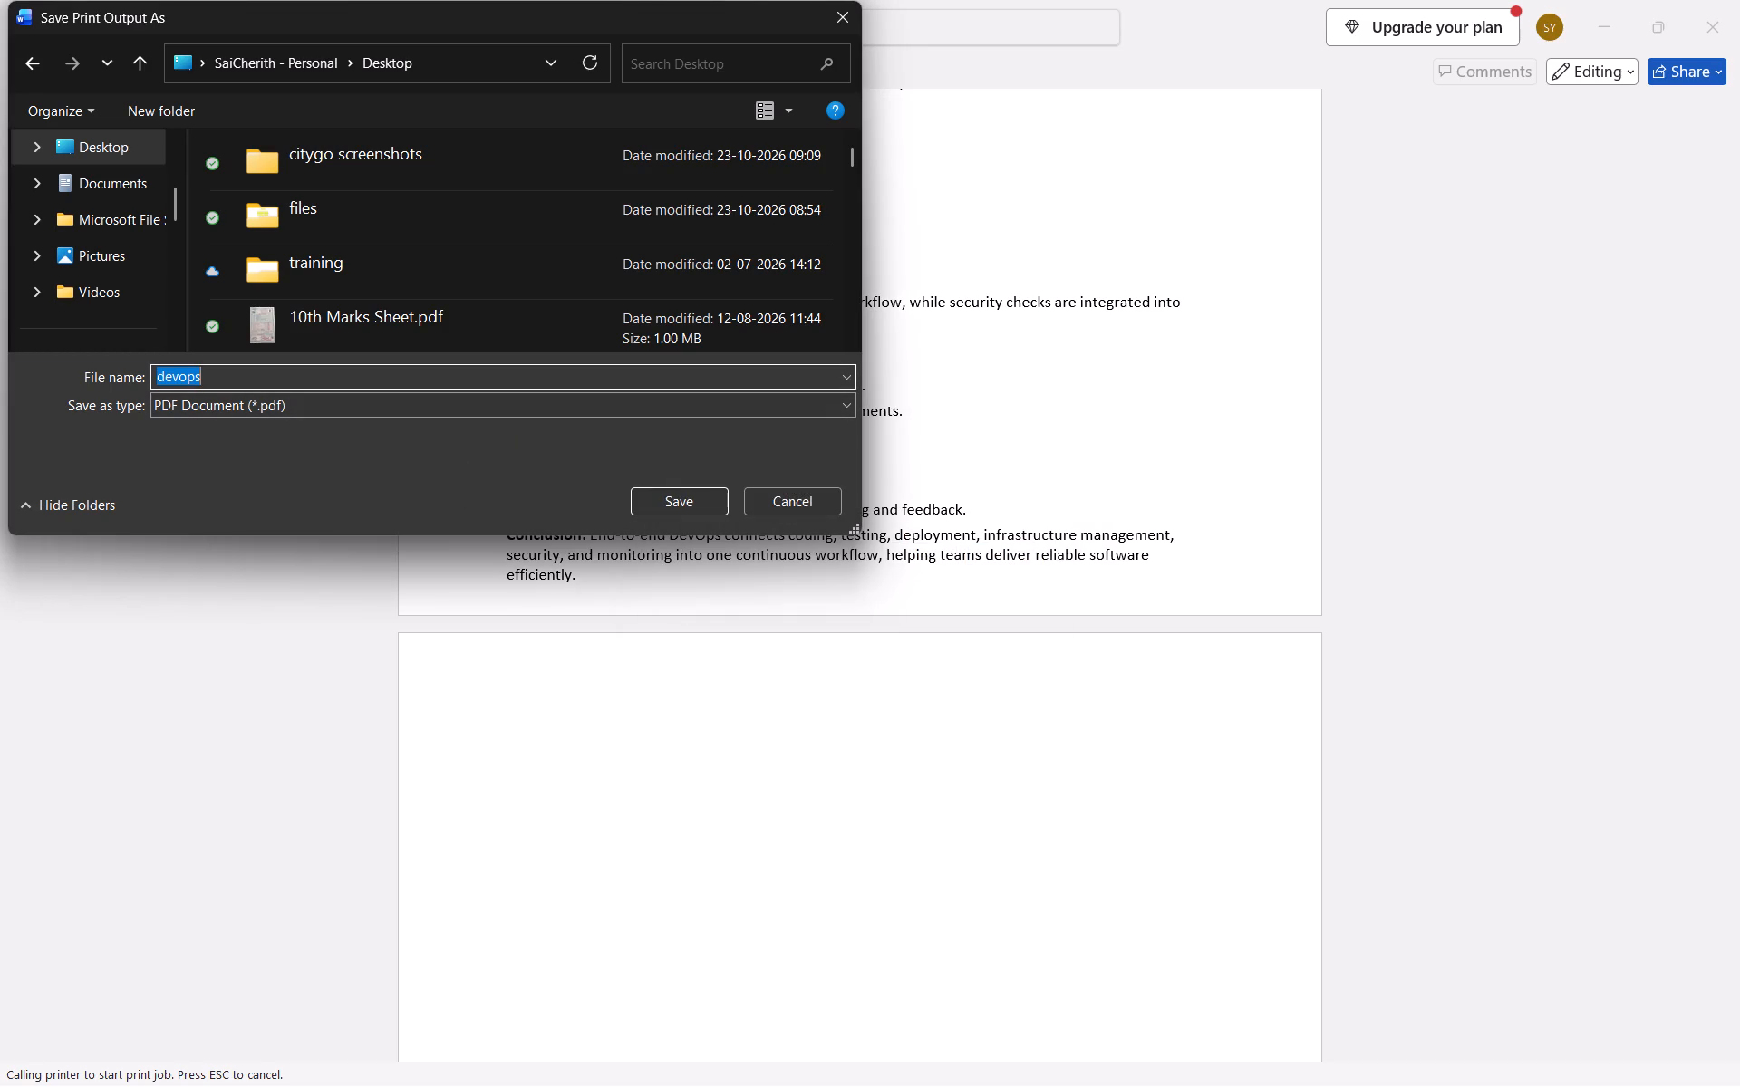
click(237, 379)
key(space)
text(2)
click(675, 512)
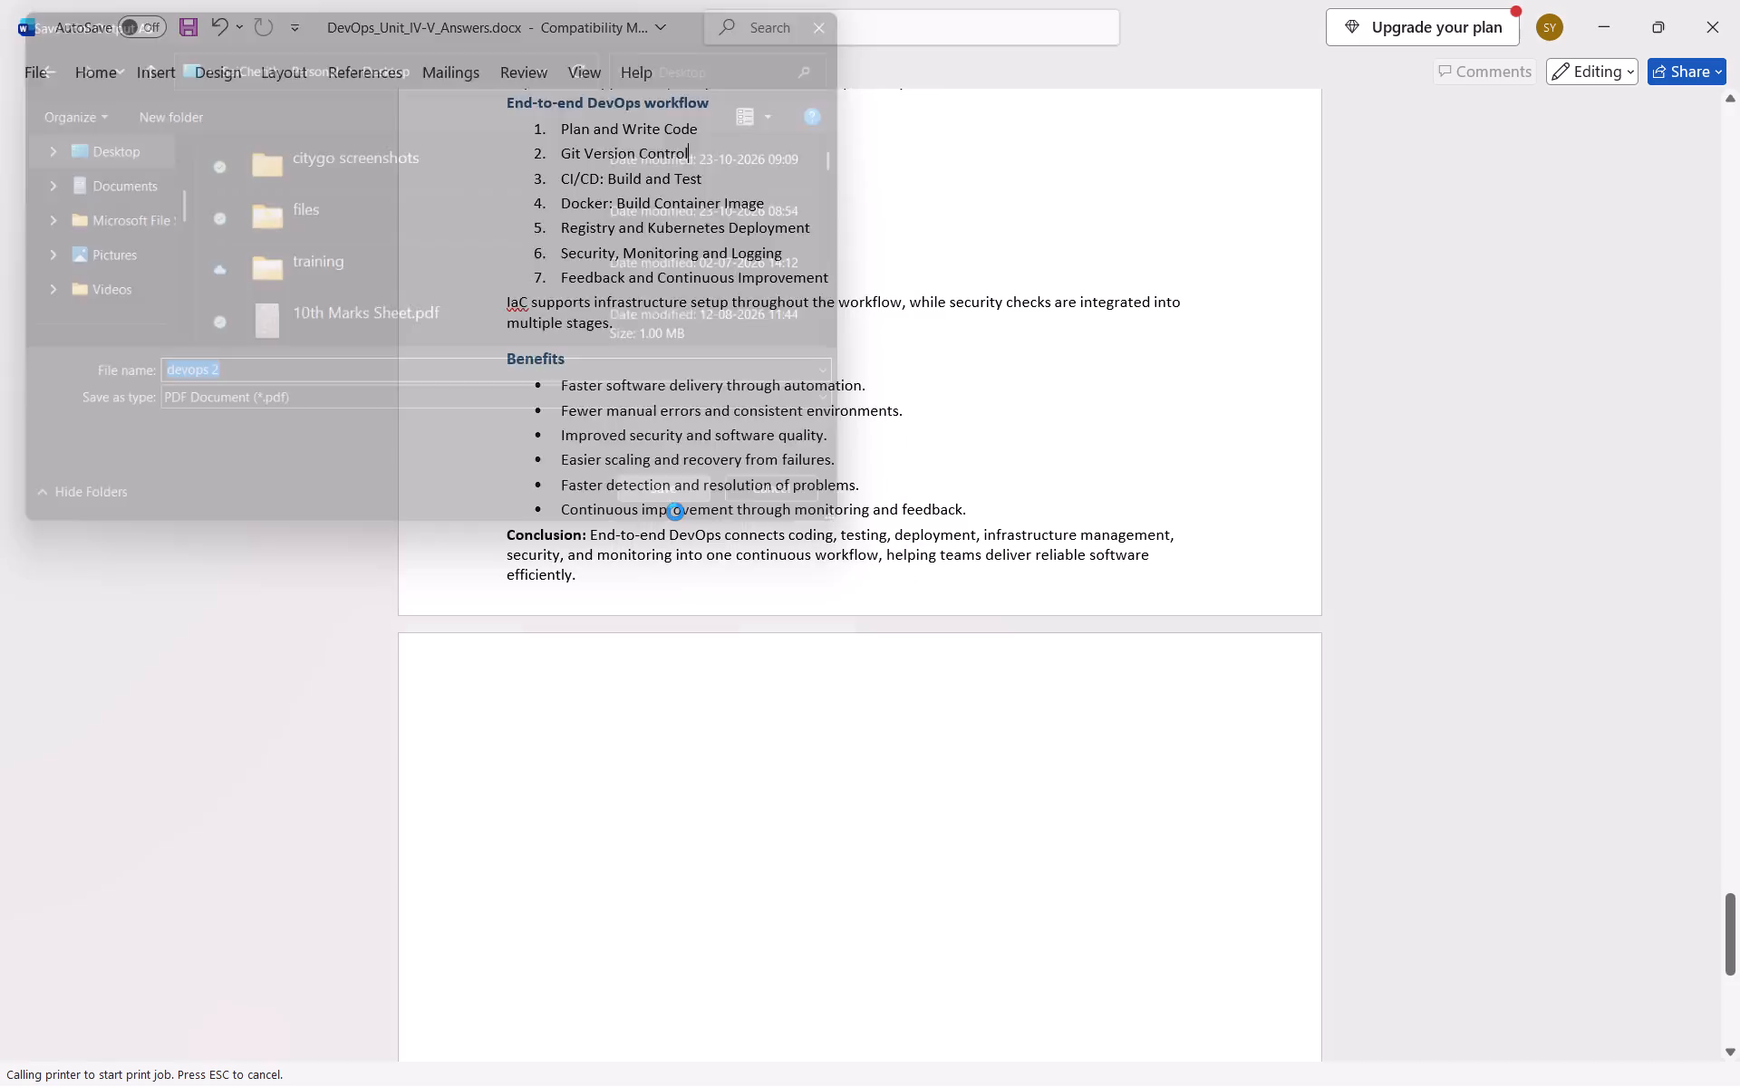
Open devops 2.pdf from the desktop and look through its pages to check the printed answers.
scroll(1207, 683, down, 5)
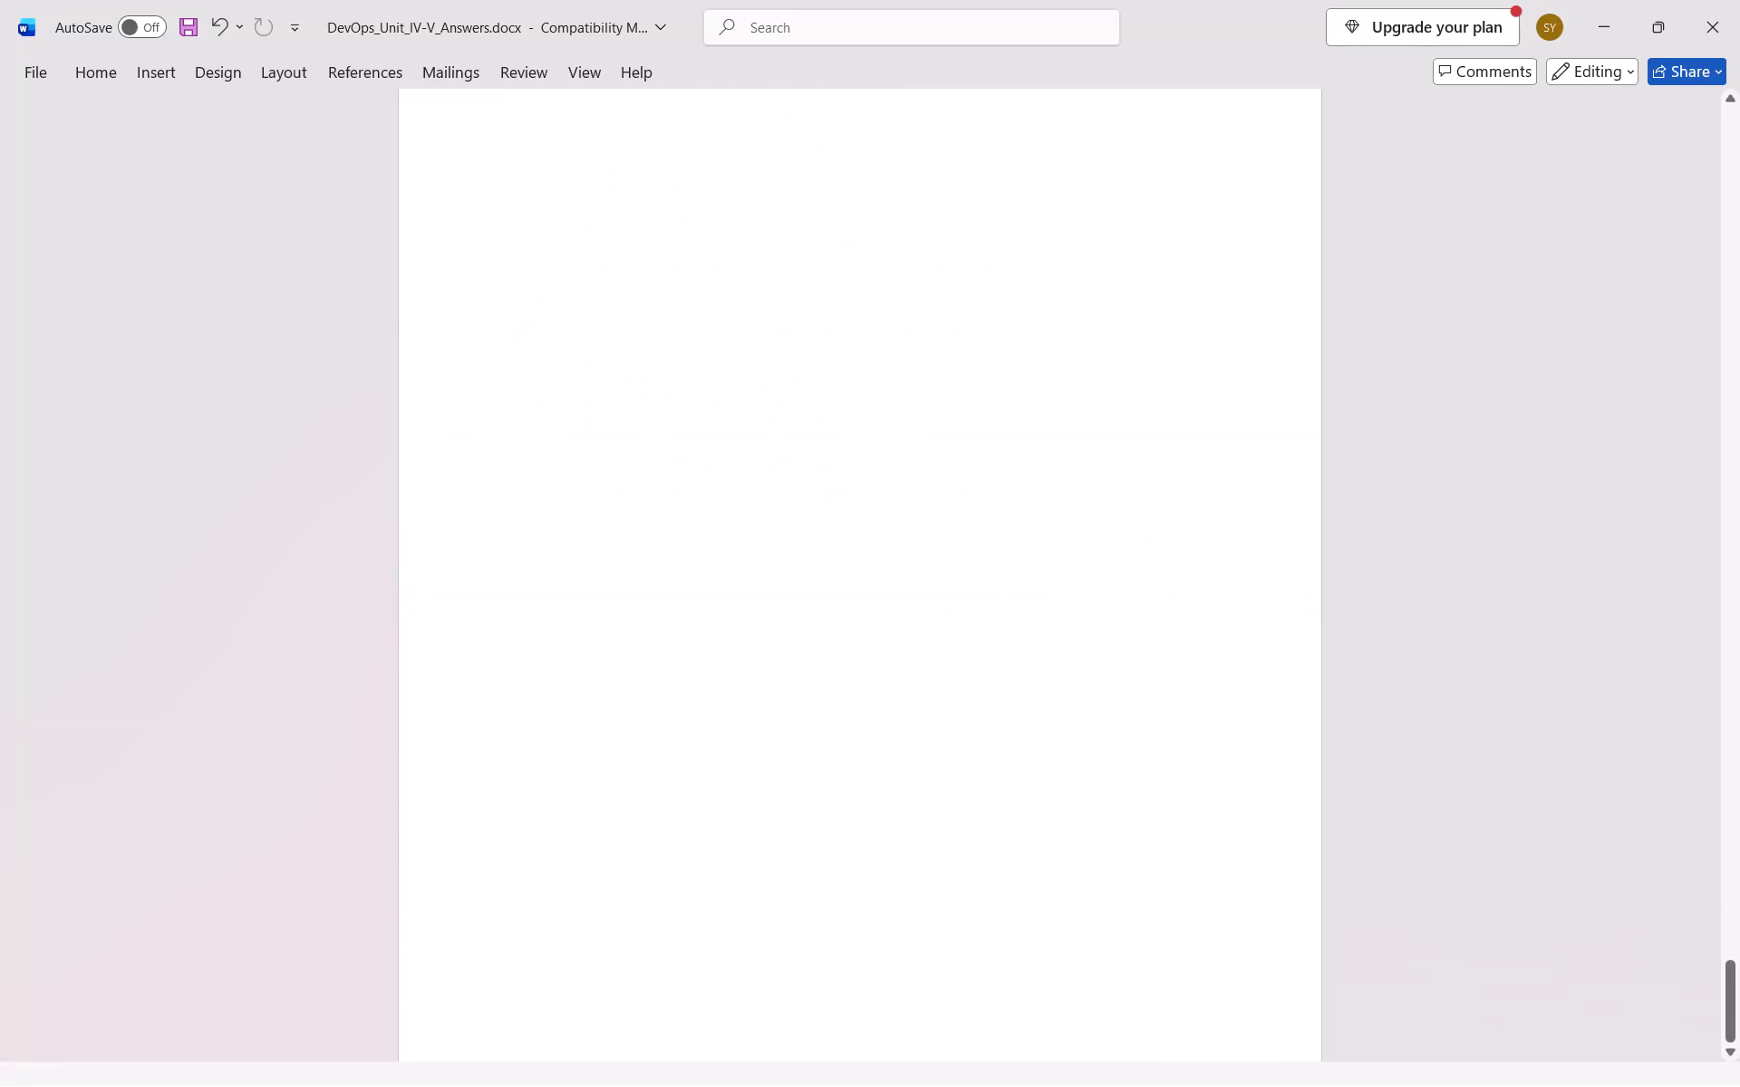
scroll(1207, 683, up, 2)
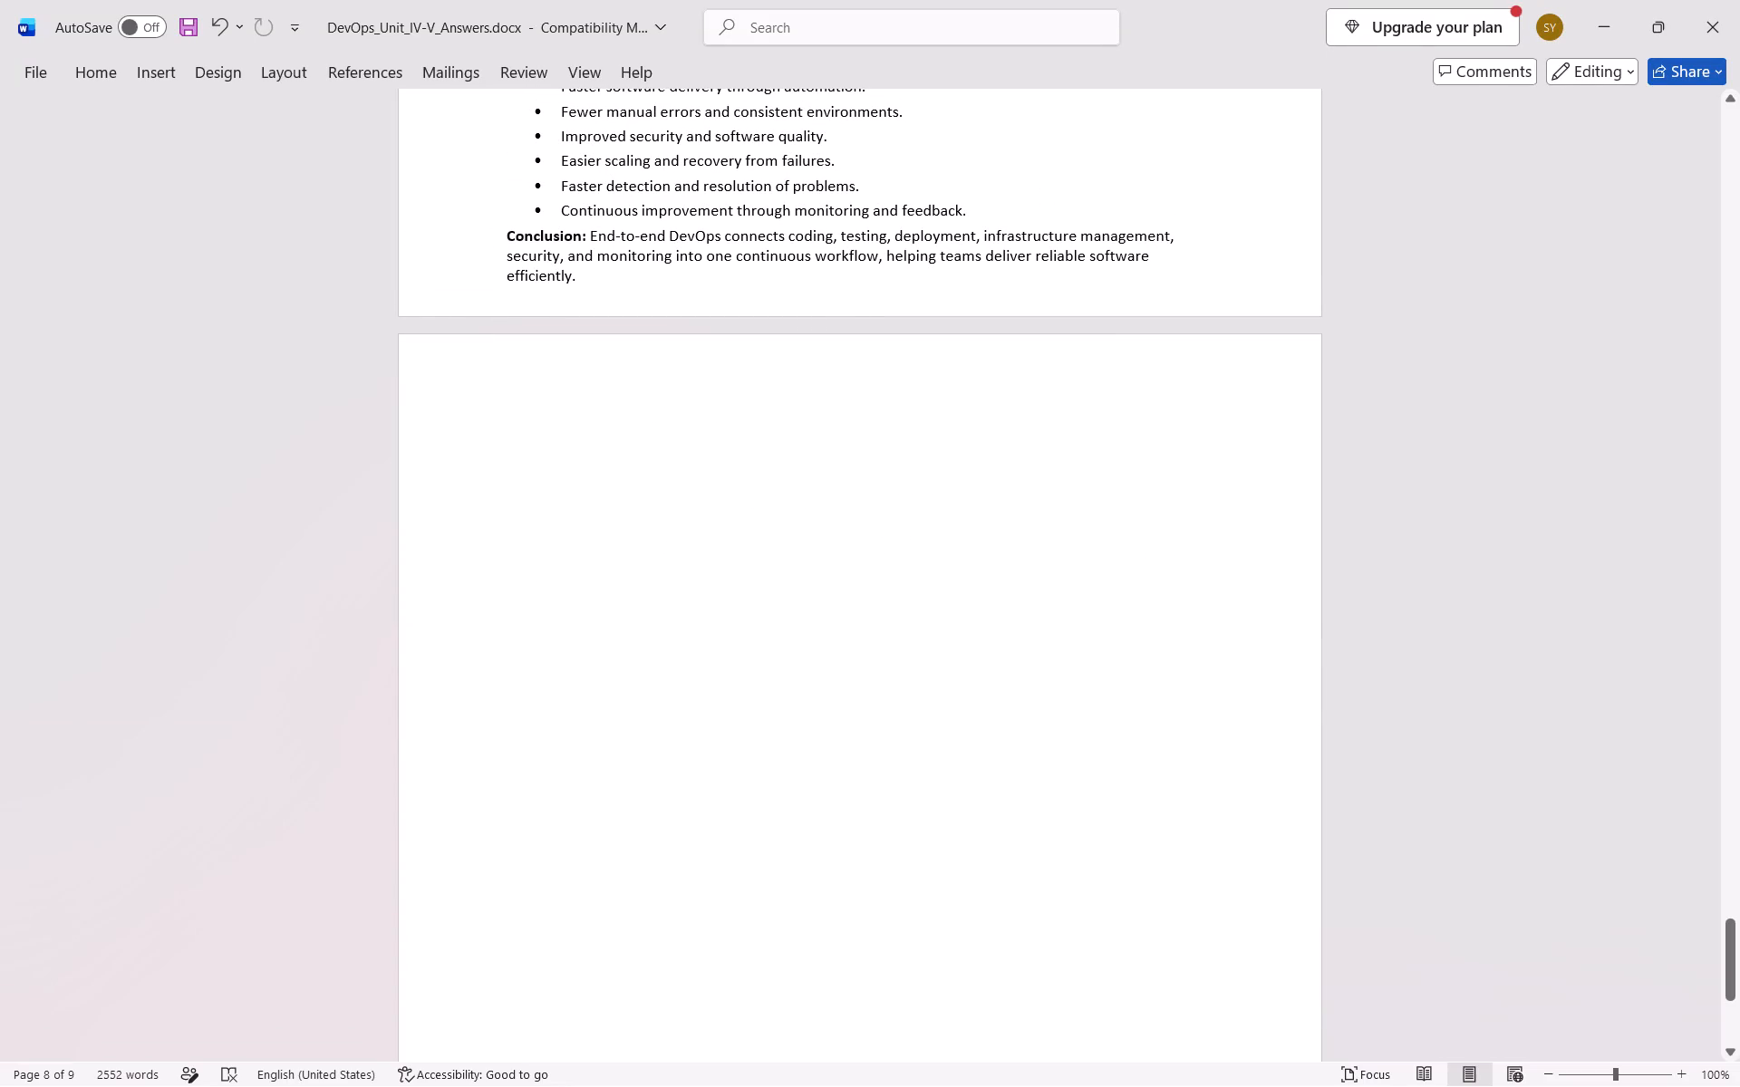
double_click(556, 710)
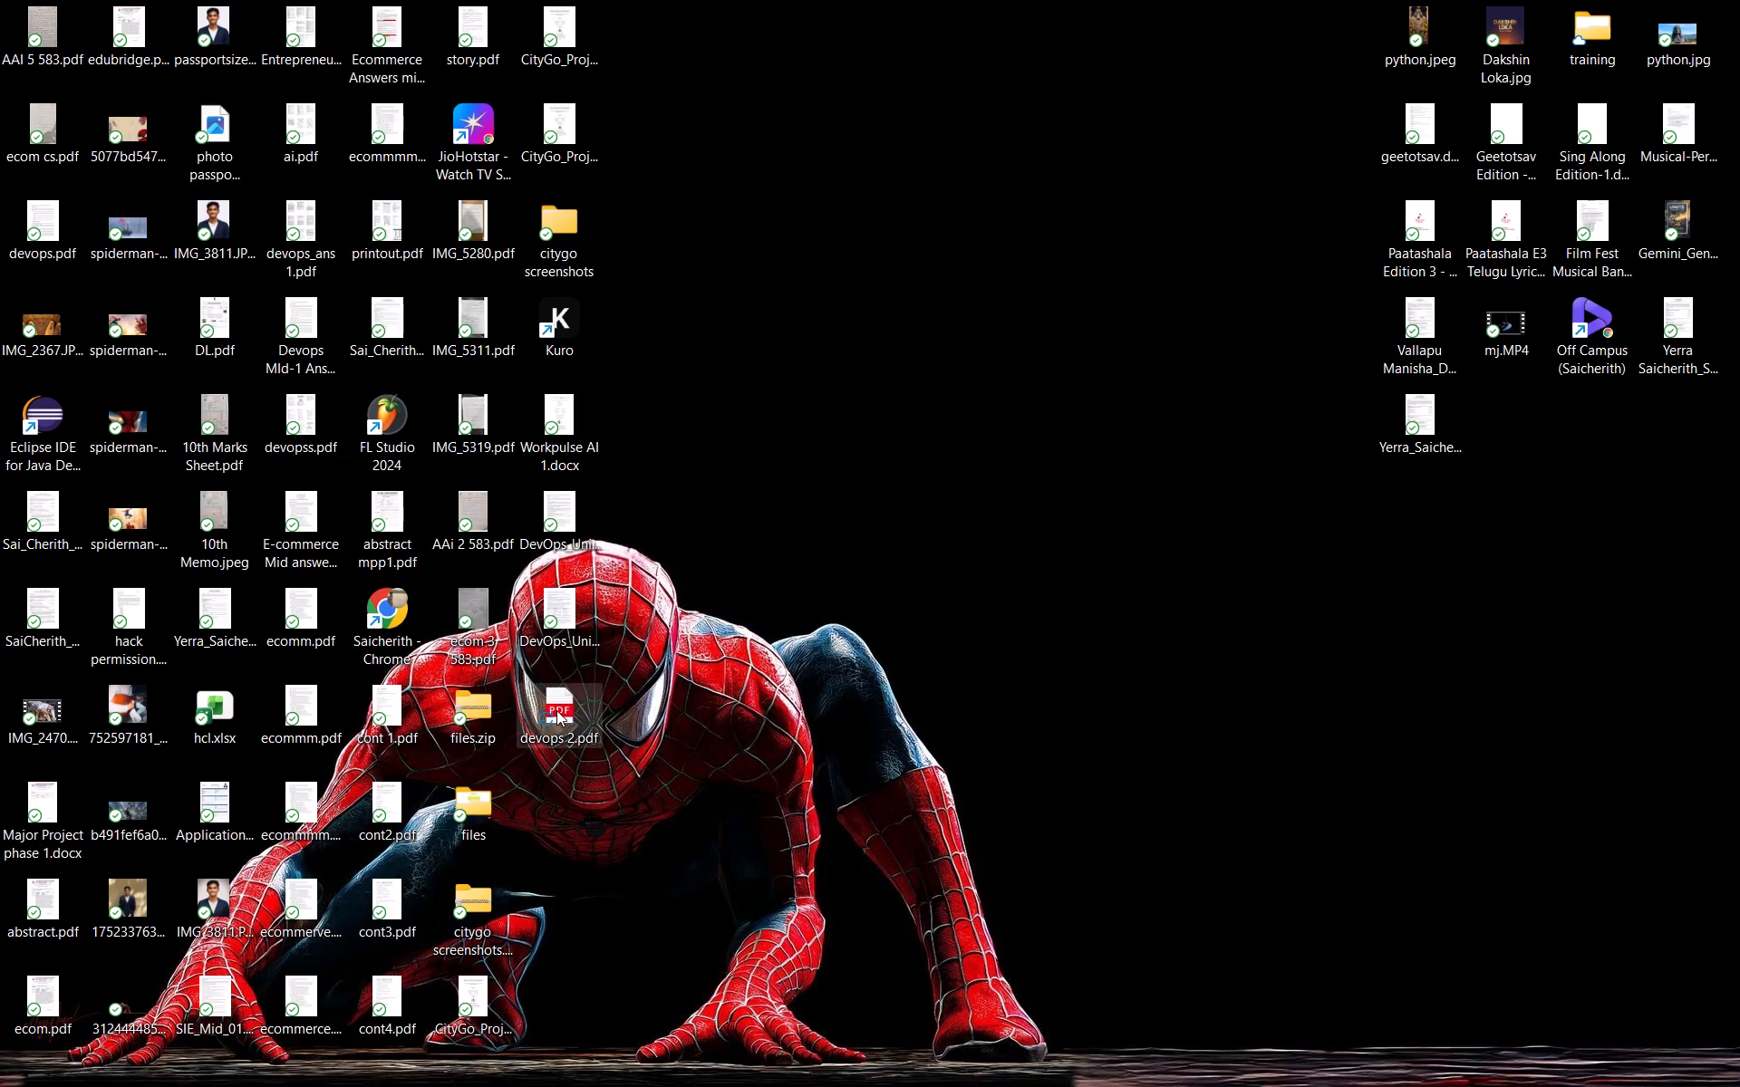
scroll(888, 611, down, 17)
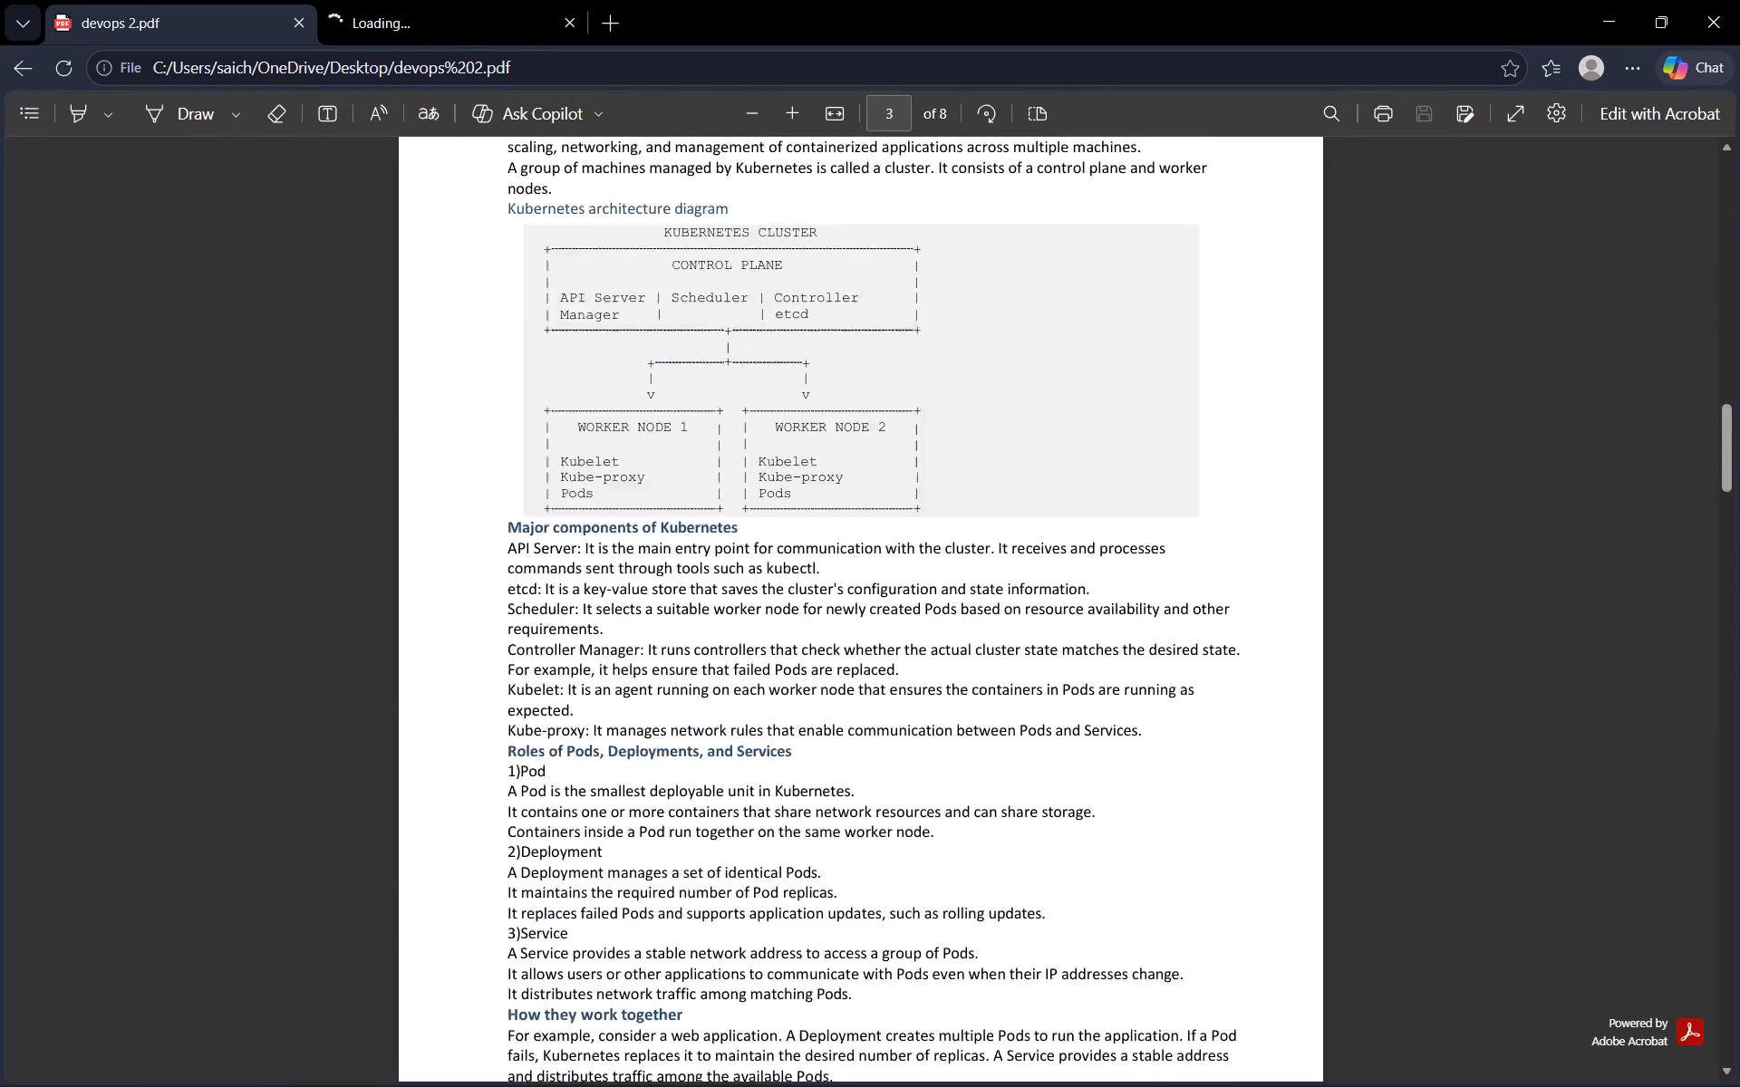
scroll(888, 611, down, 20)
scroll(888, 611, down, 1)
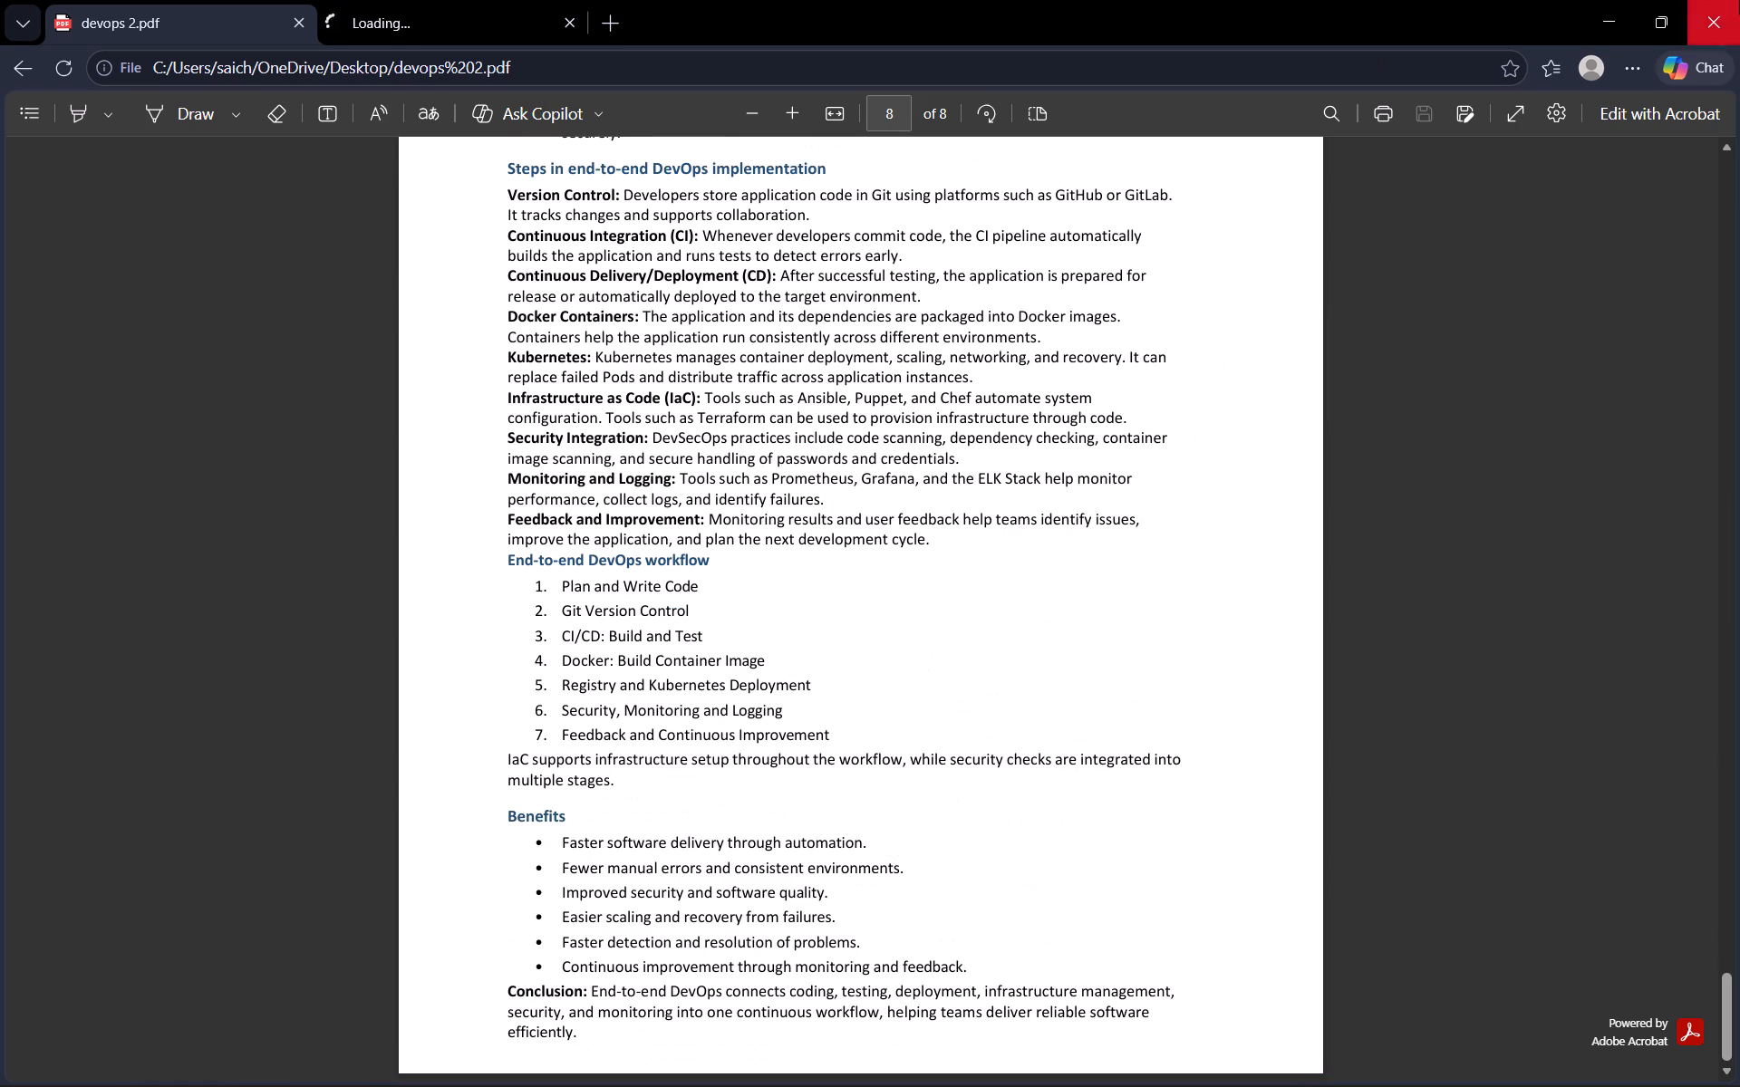
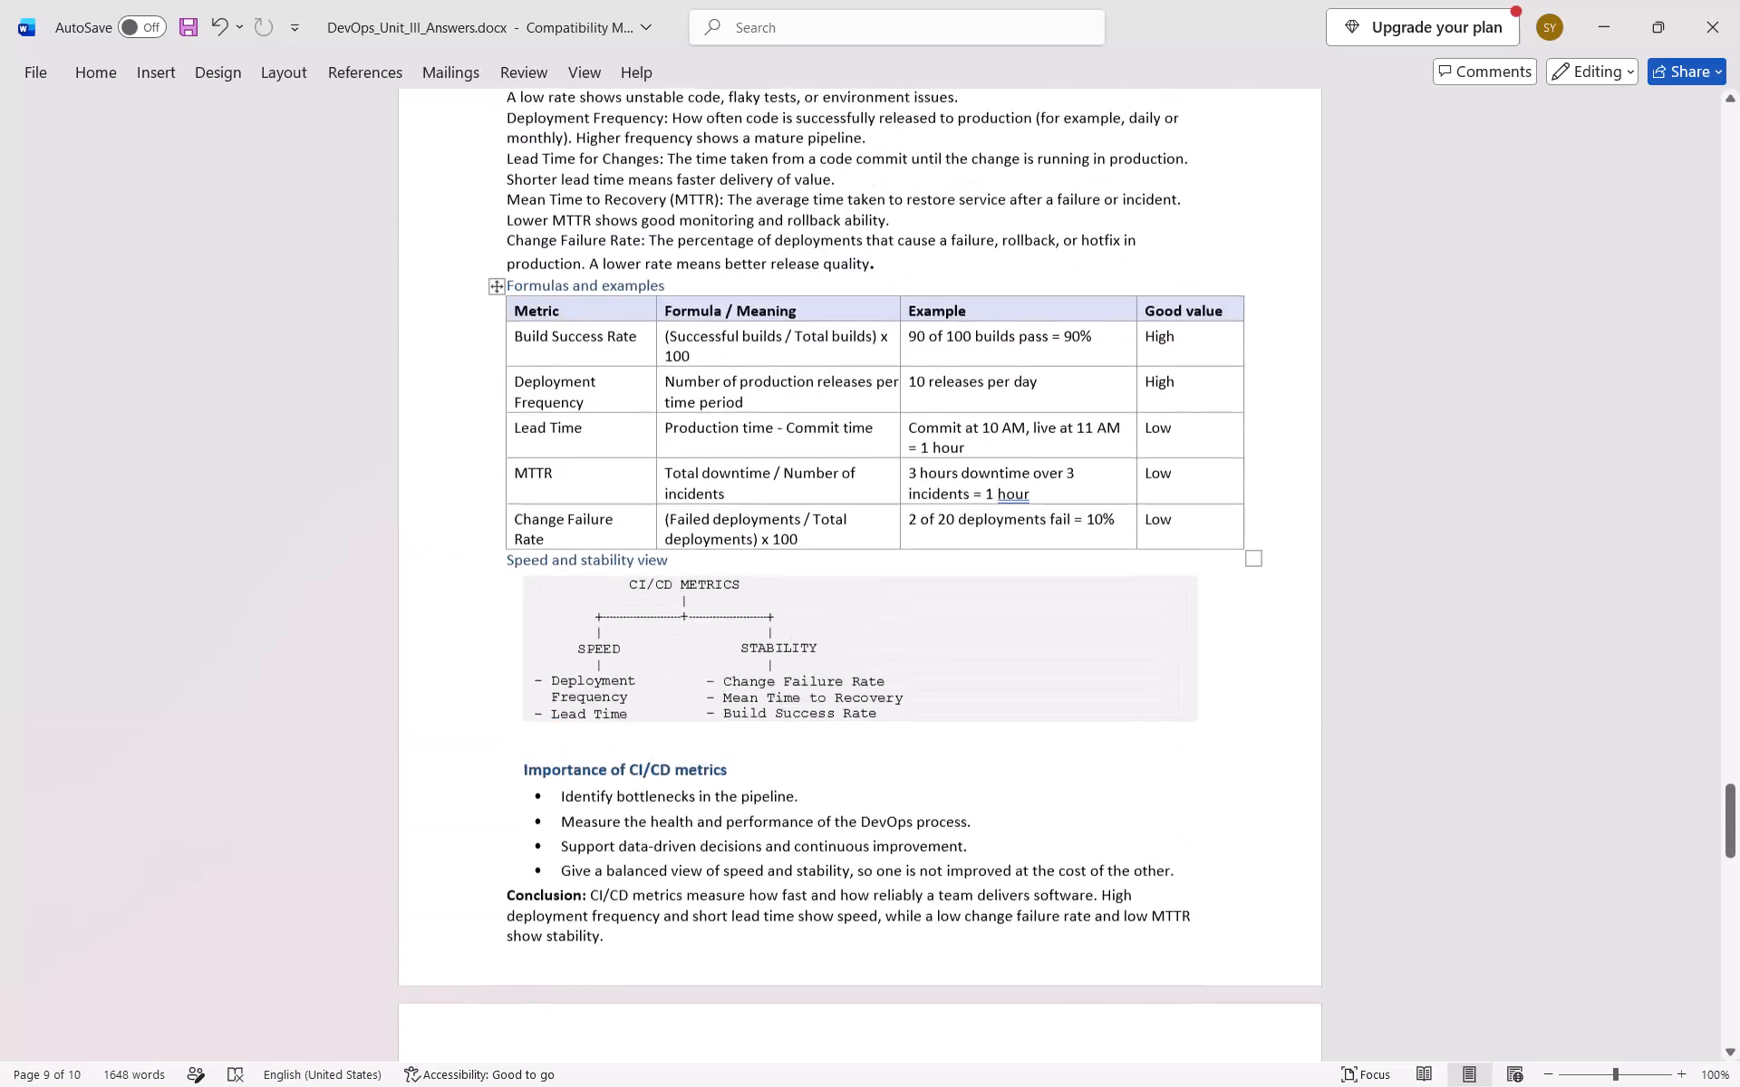
Open the print preview of the Unit III answers and page through the whole document to check which pages need printing.
key(ctrl+p)
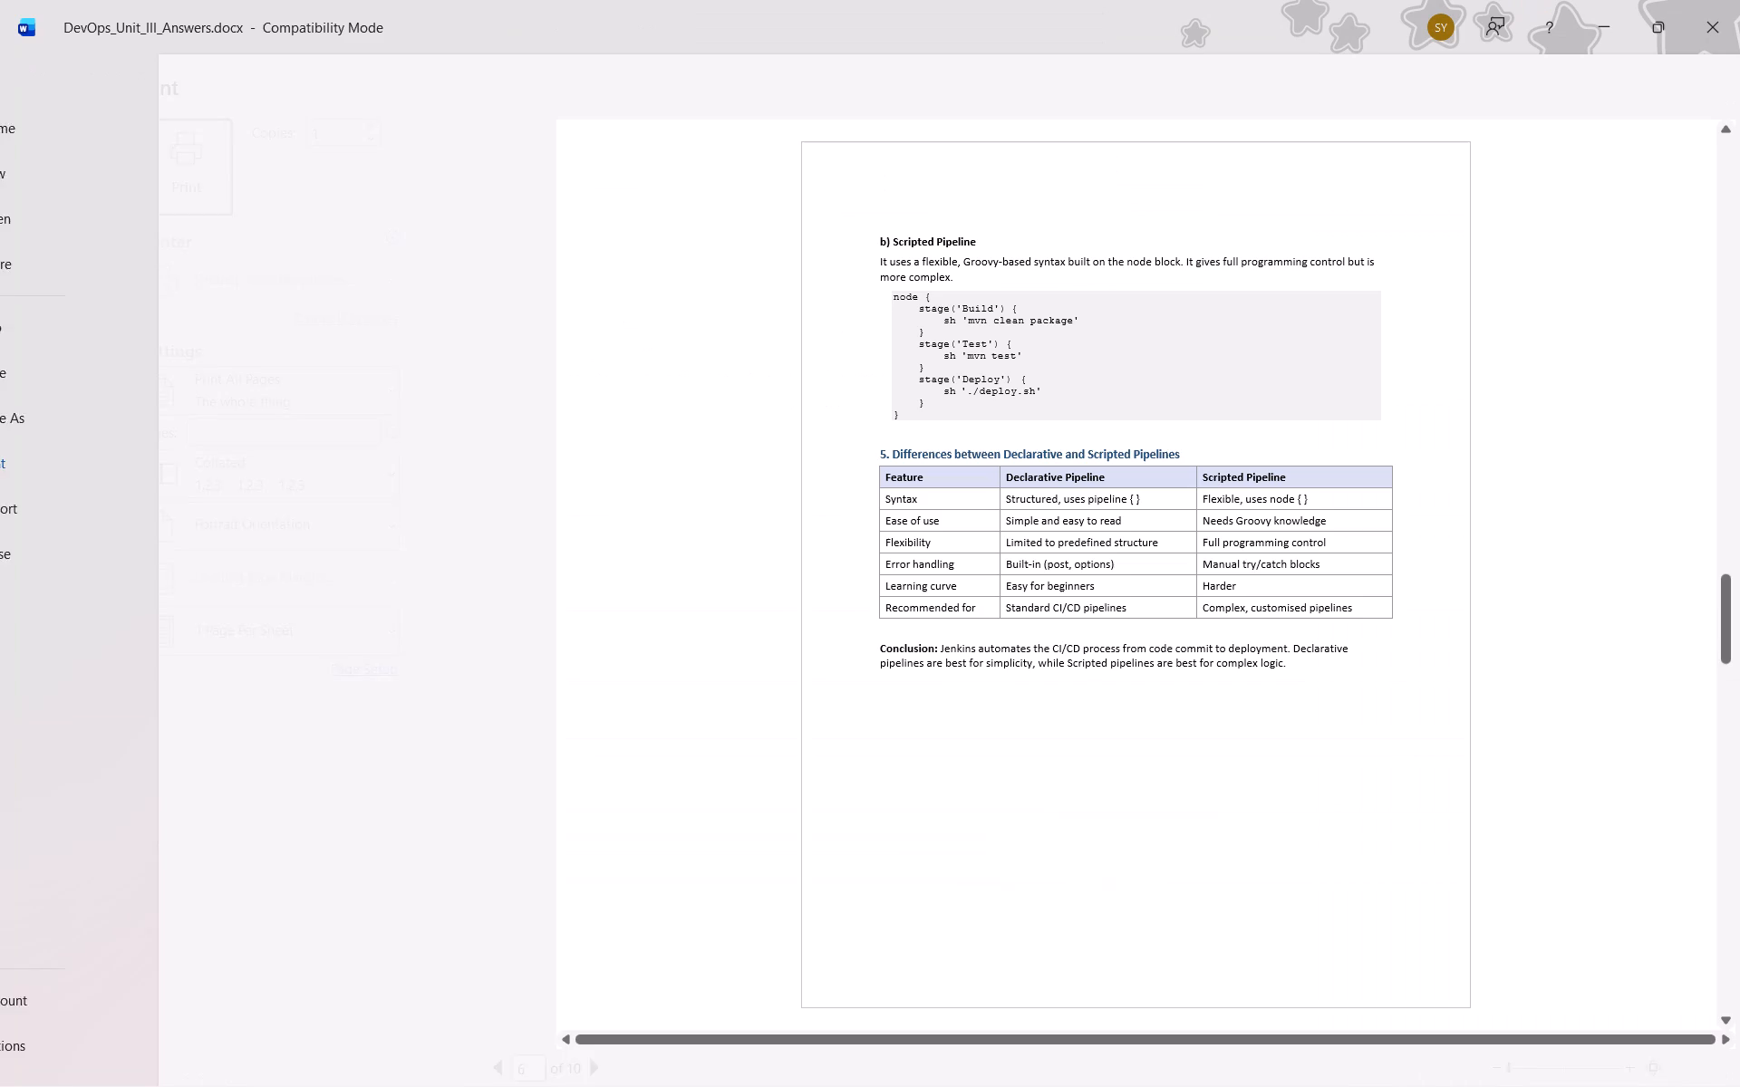
scroll(1241, 442, up, 15)
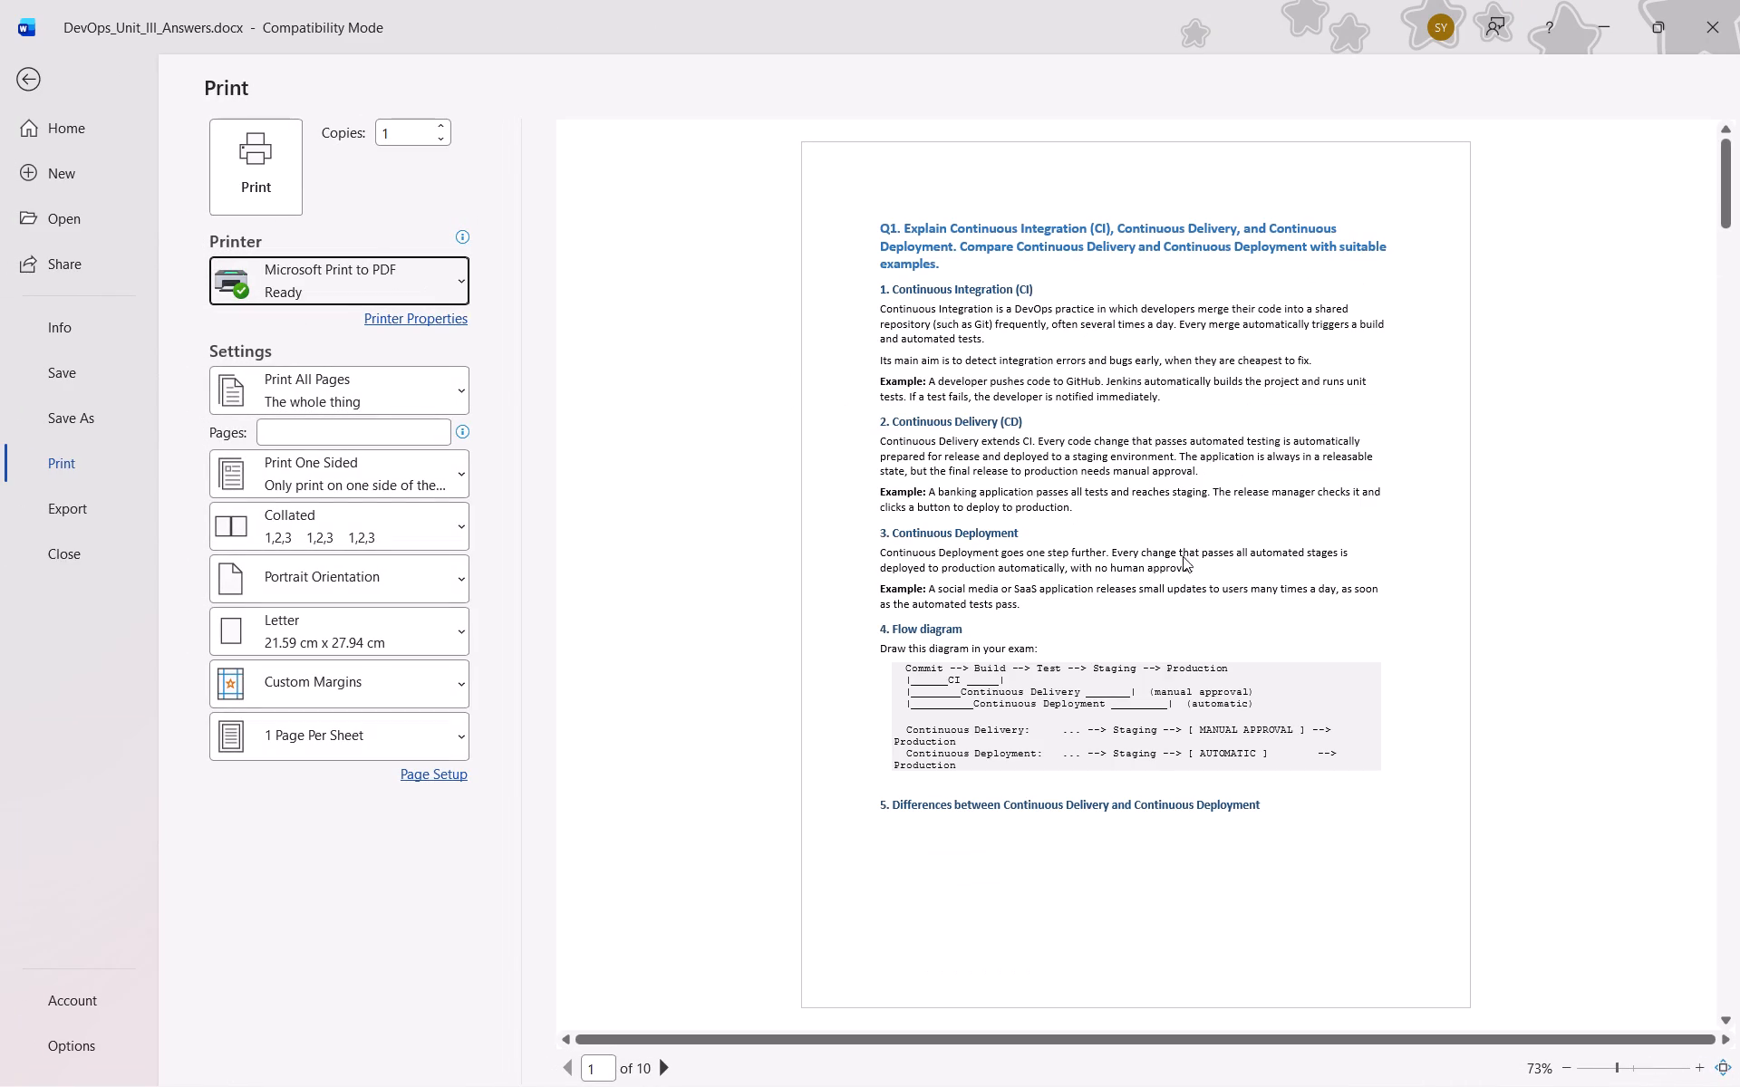
scroll(959, 740, down, 2)
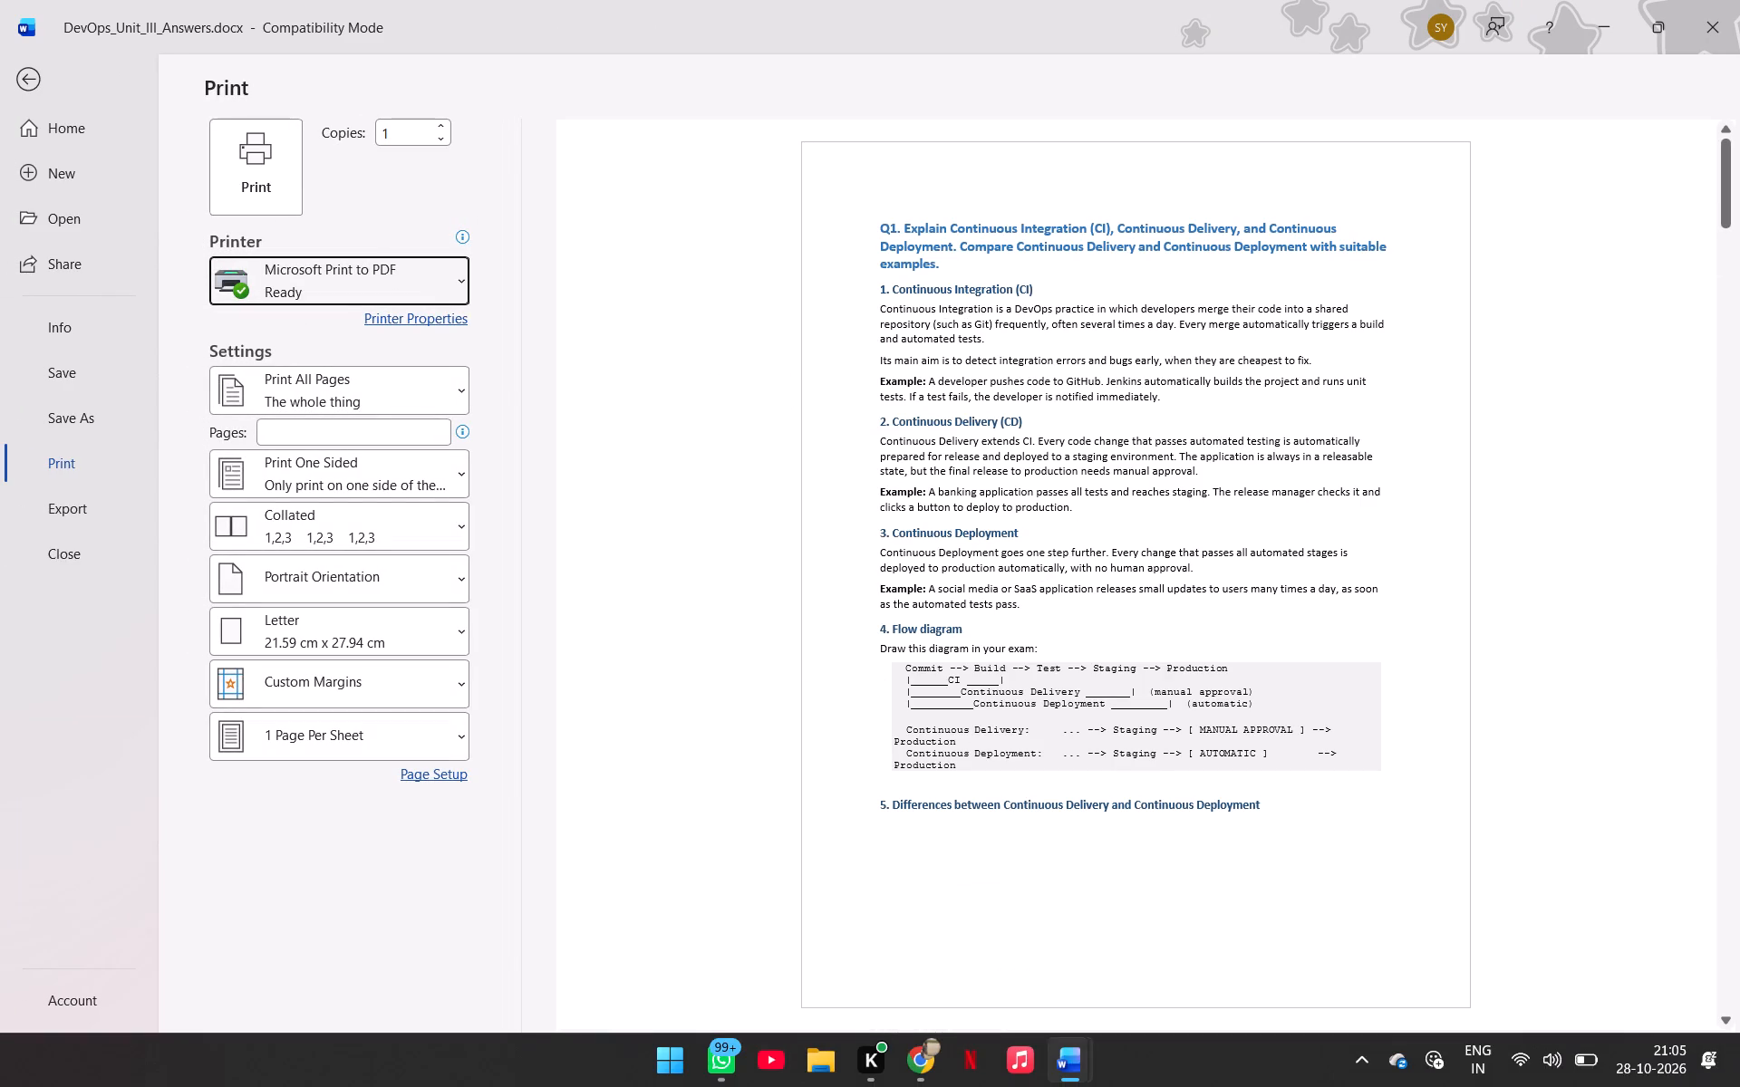
click(662, 1068)
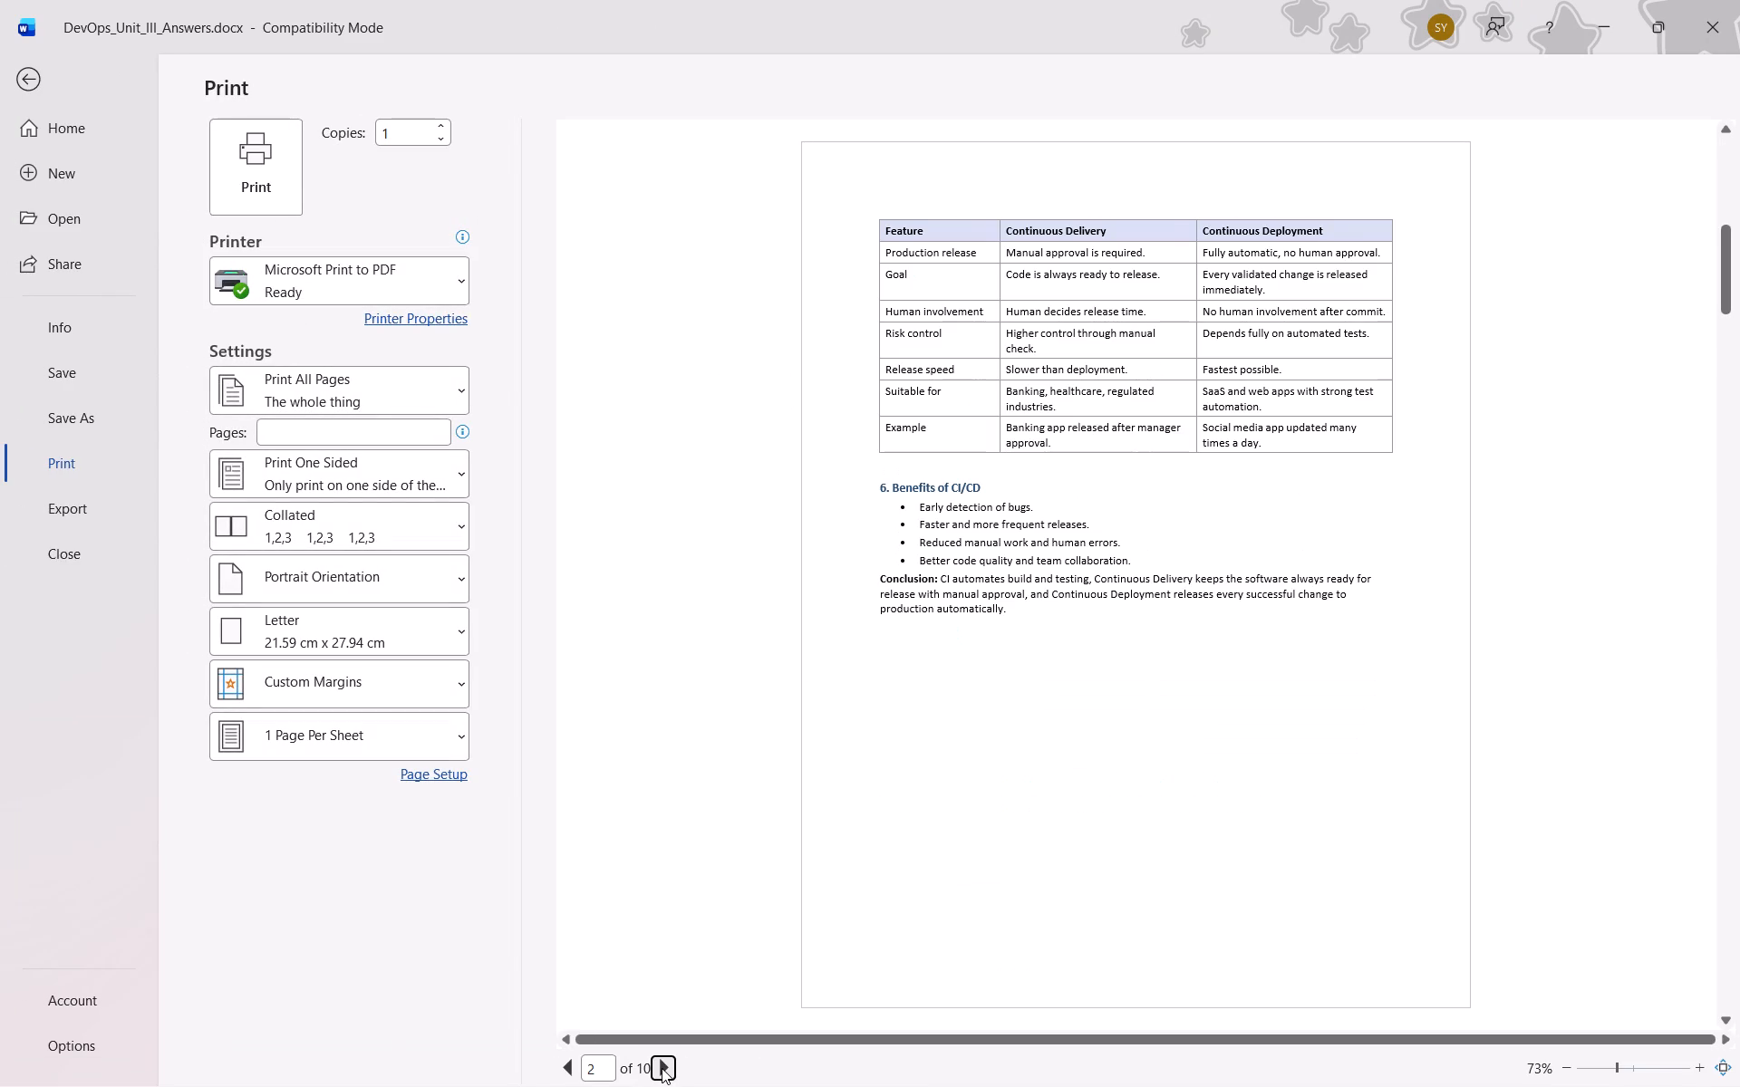
click(662, 1068)
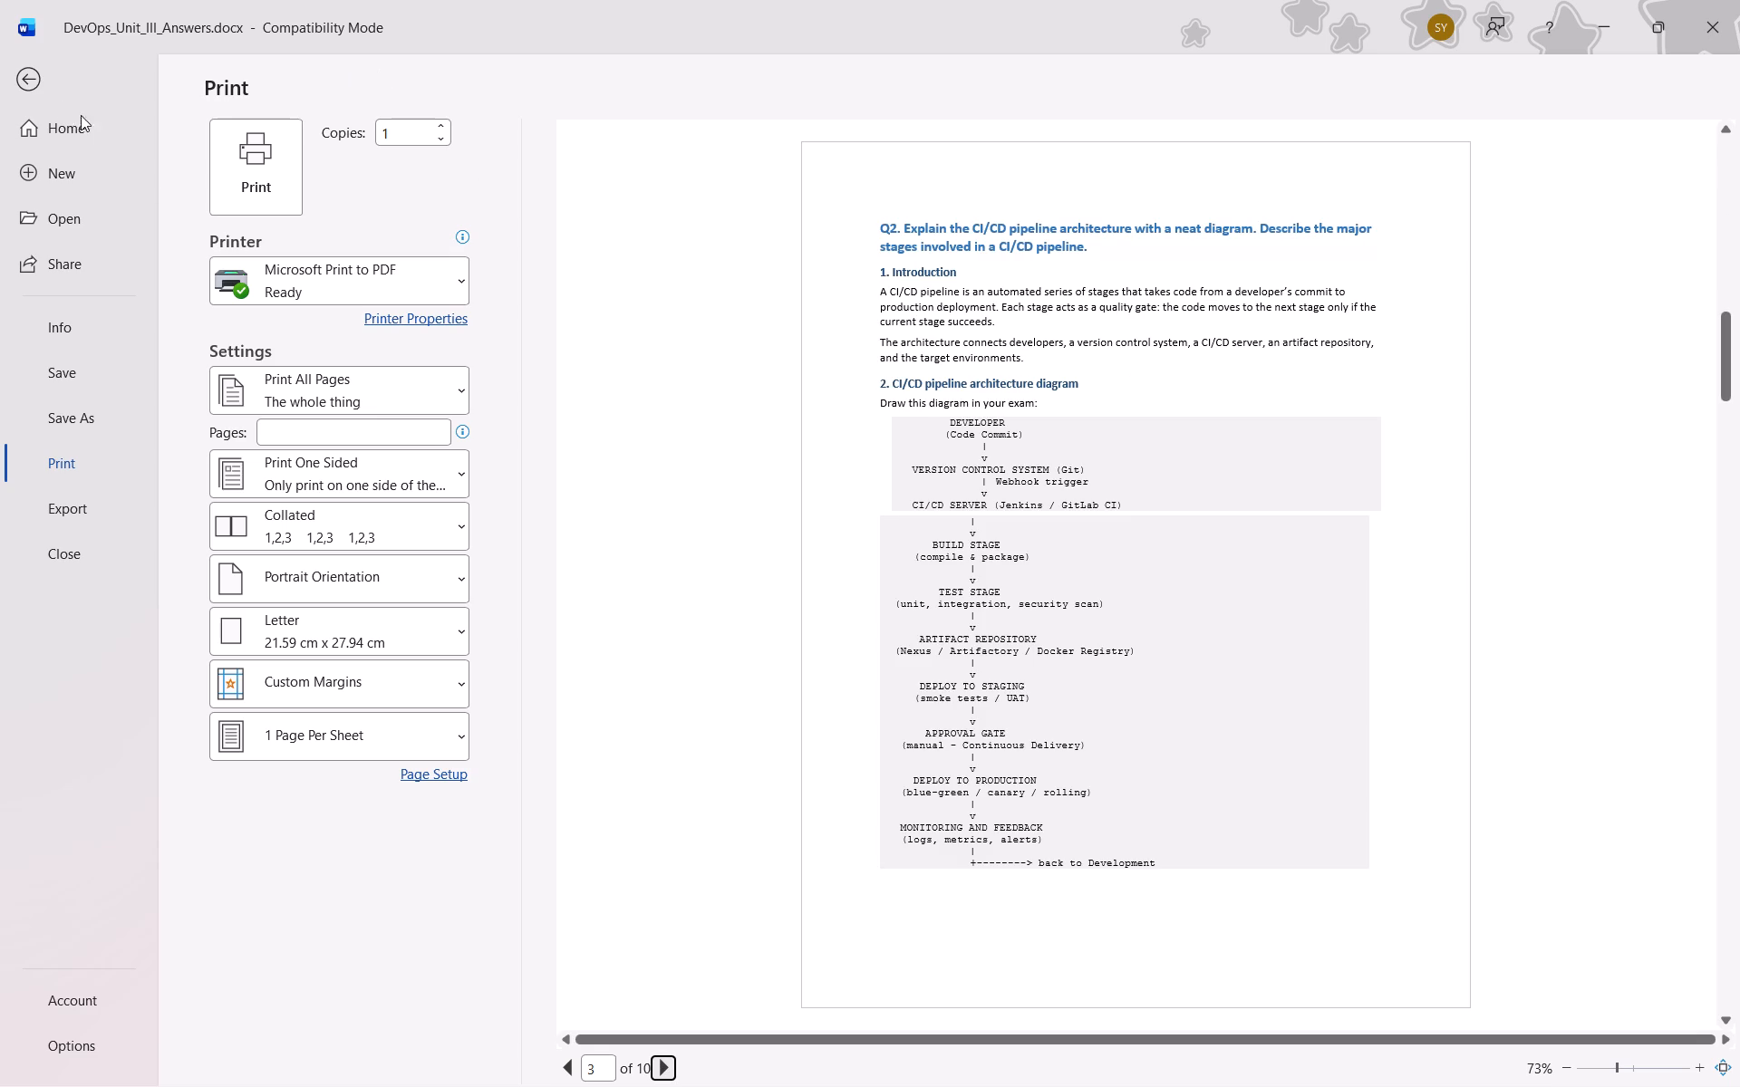
click(563, 1070)
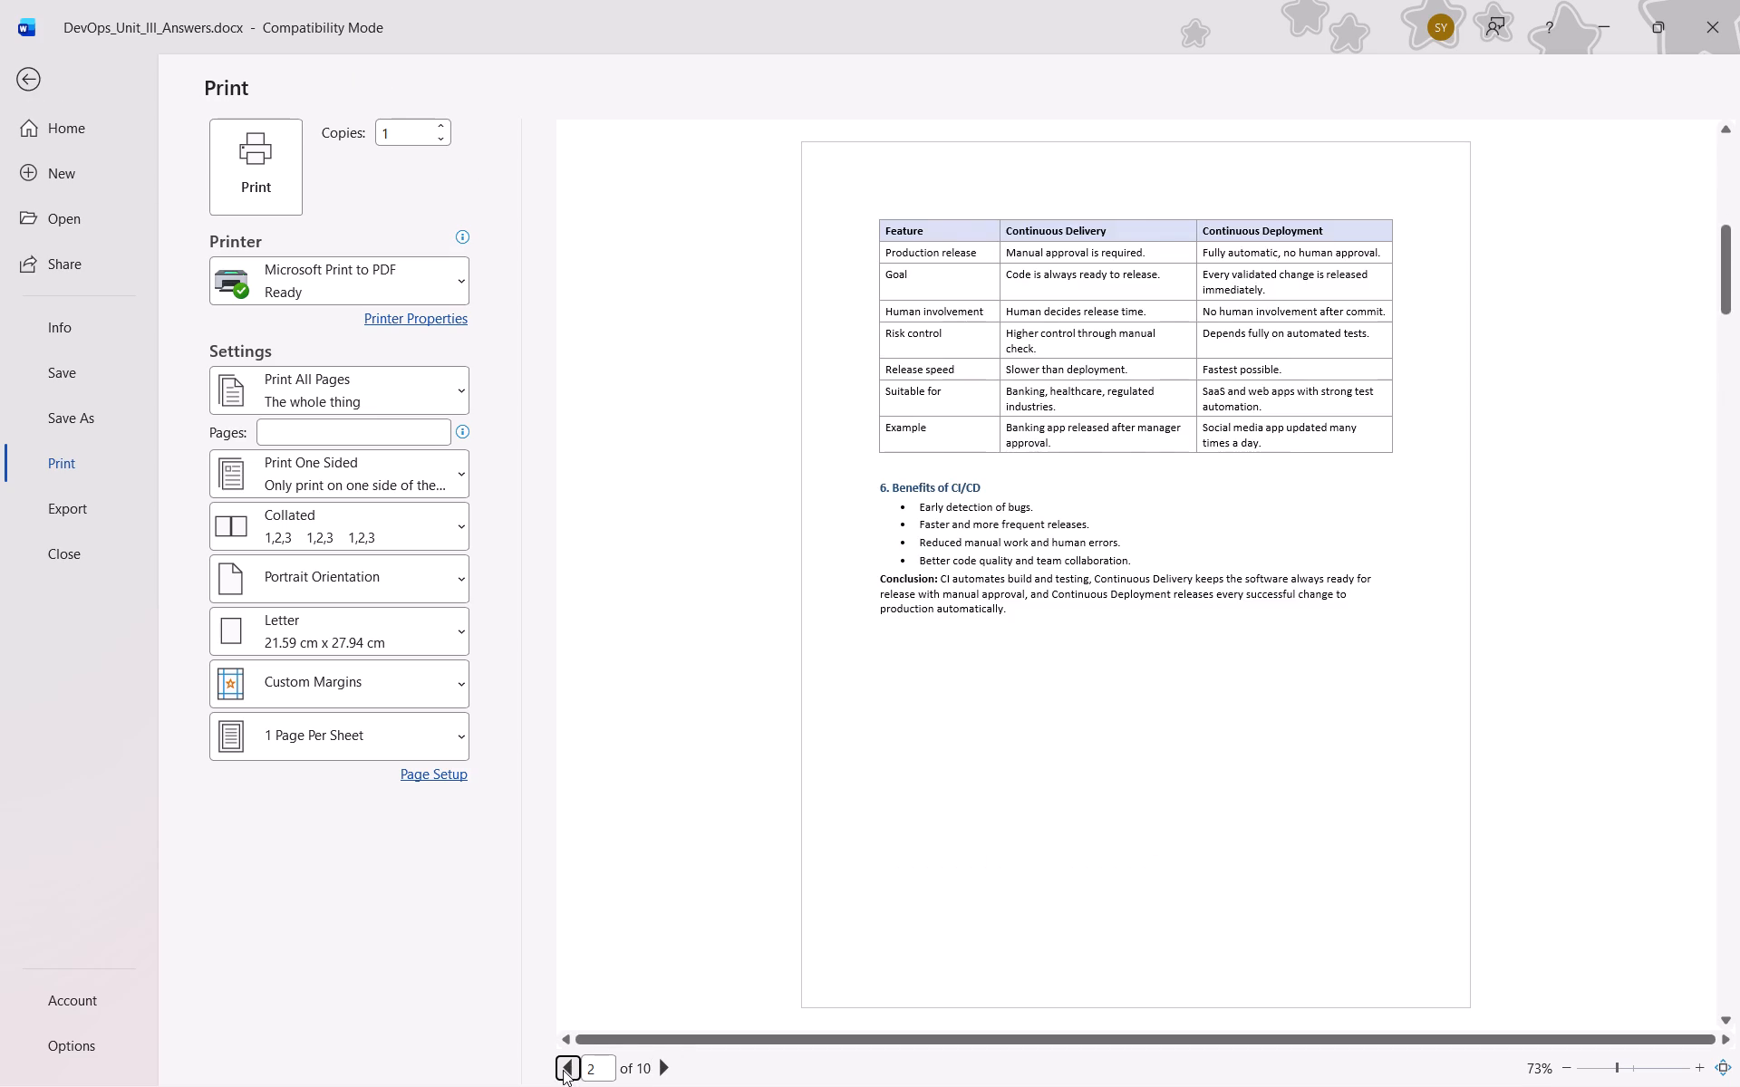
click(563, 1070)
click(674, 1079)
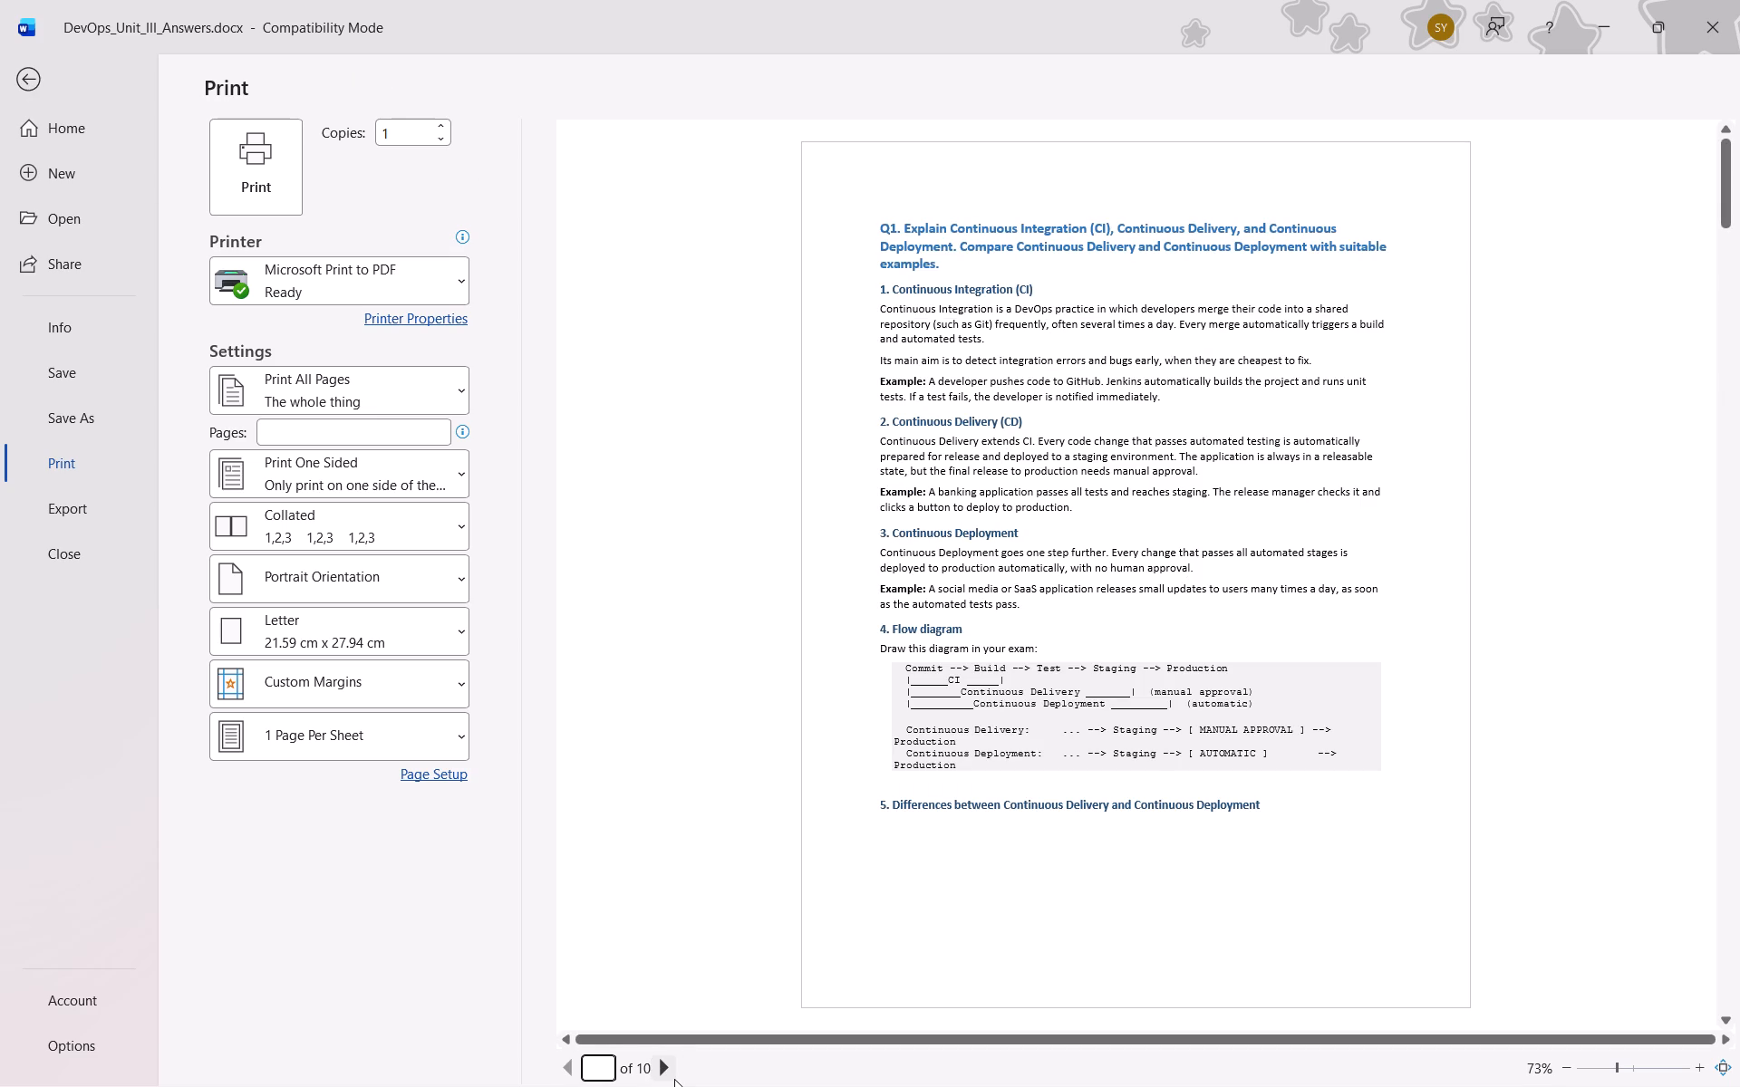
click(674, 1079)
click(674, 1079)
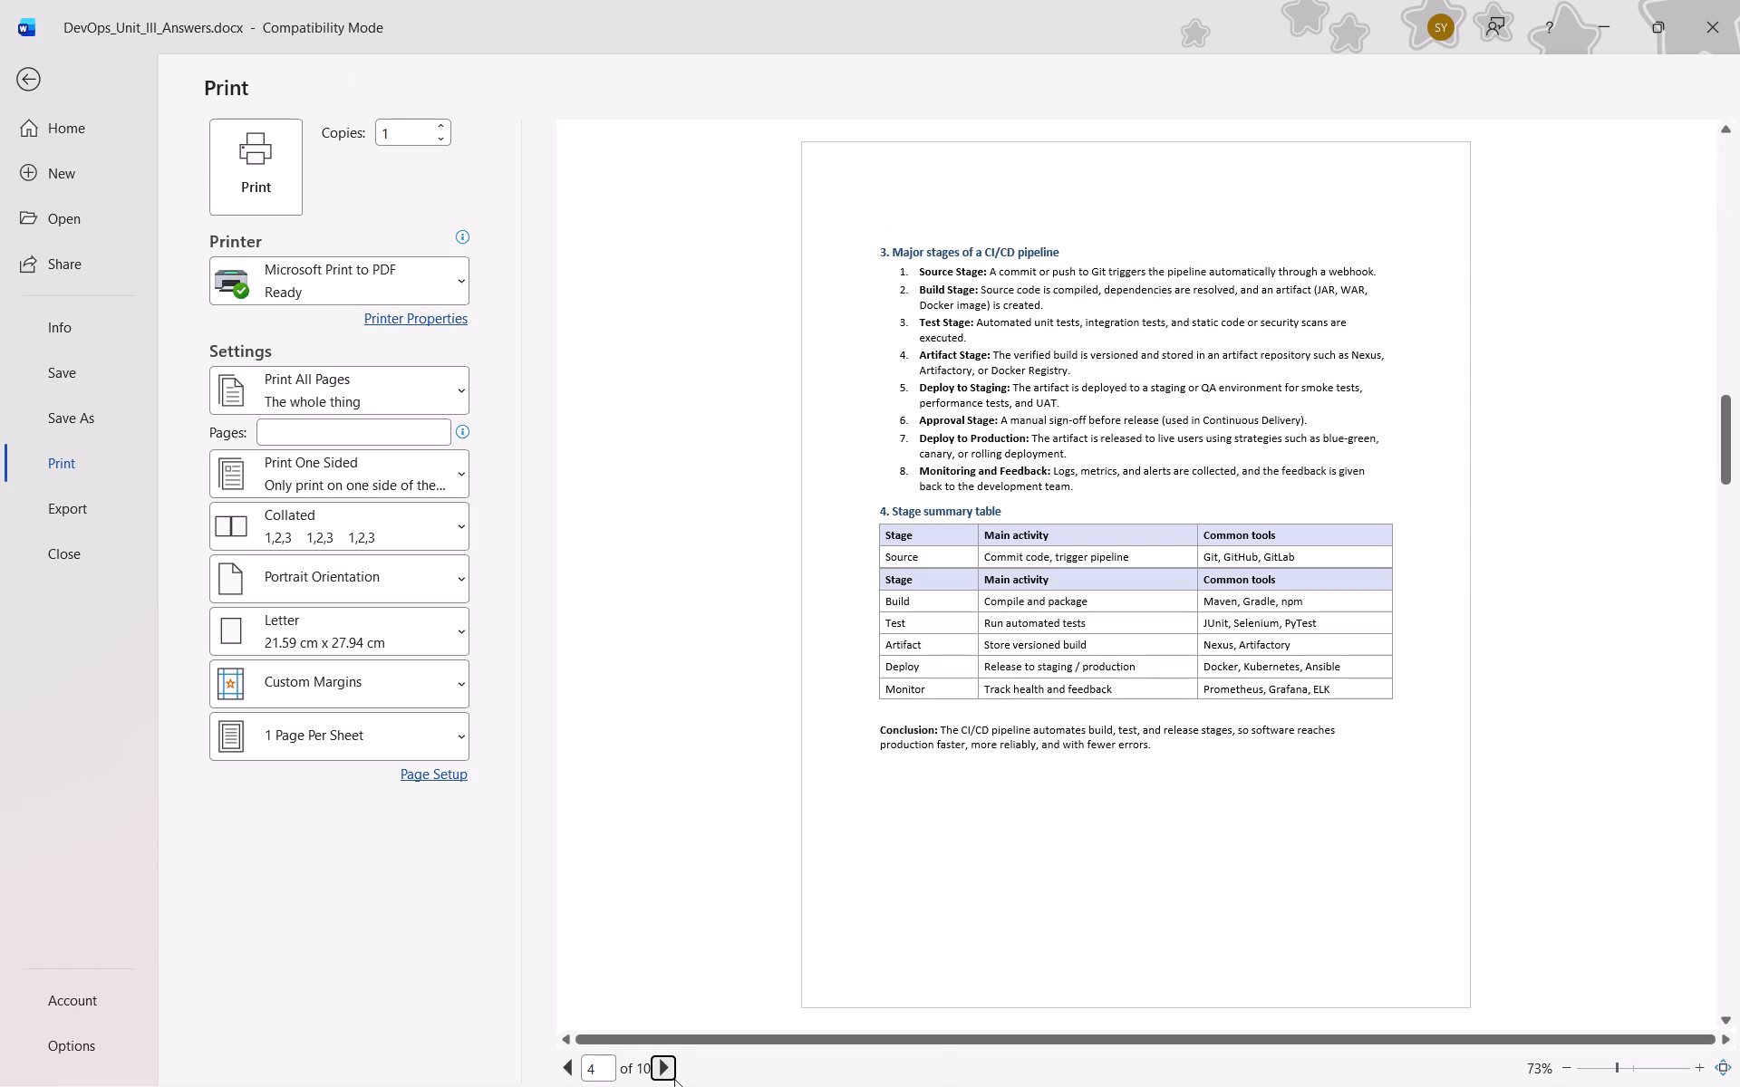
click(674, 1079)
click(674, 1079)
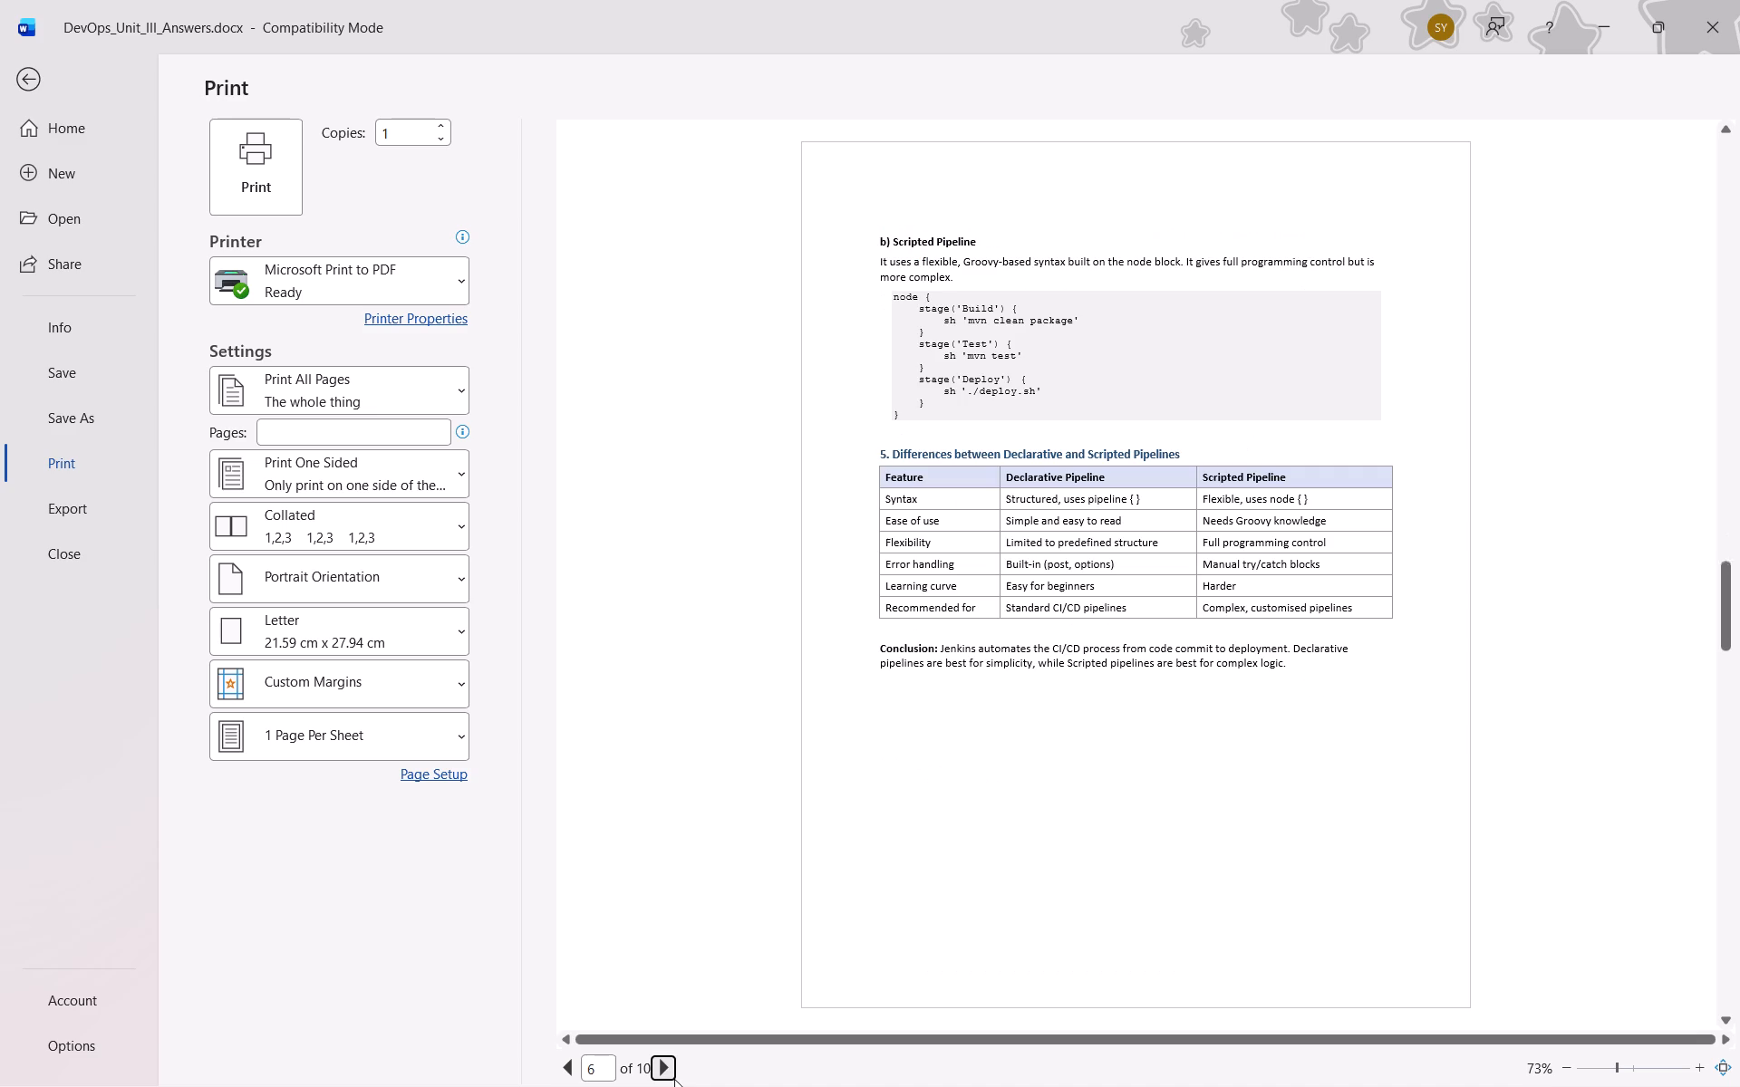
click(674, 1079)
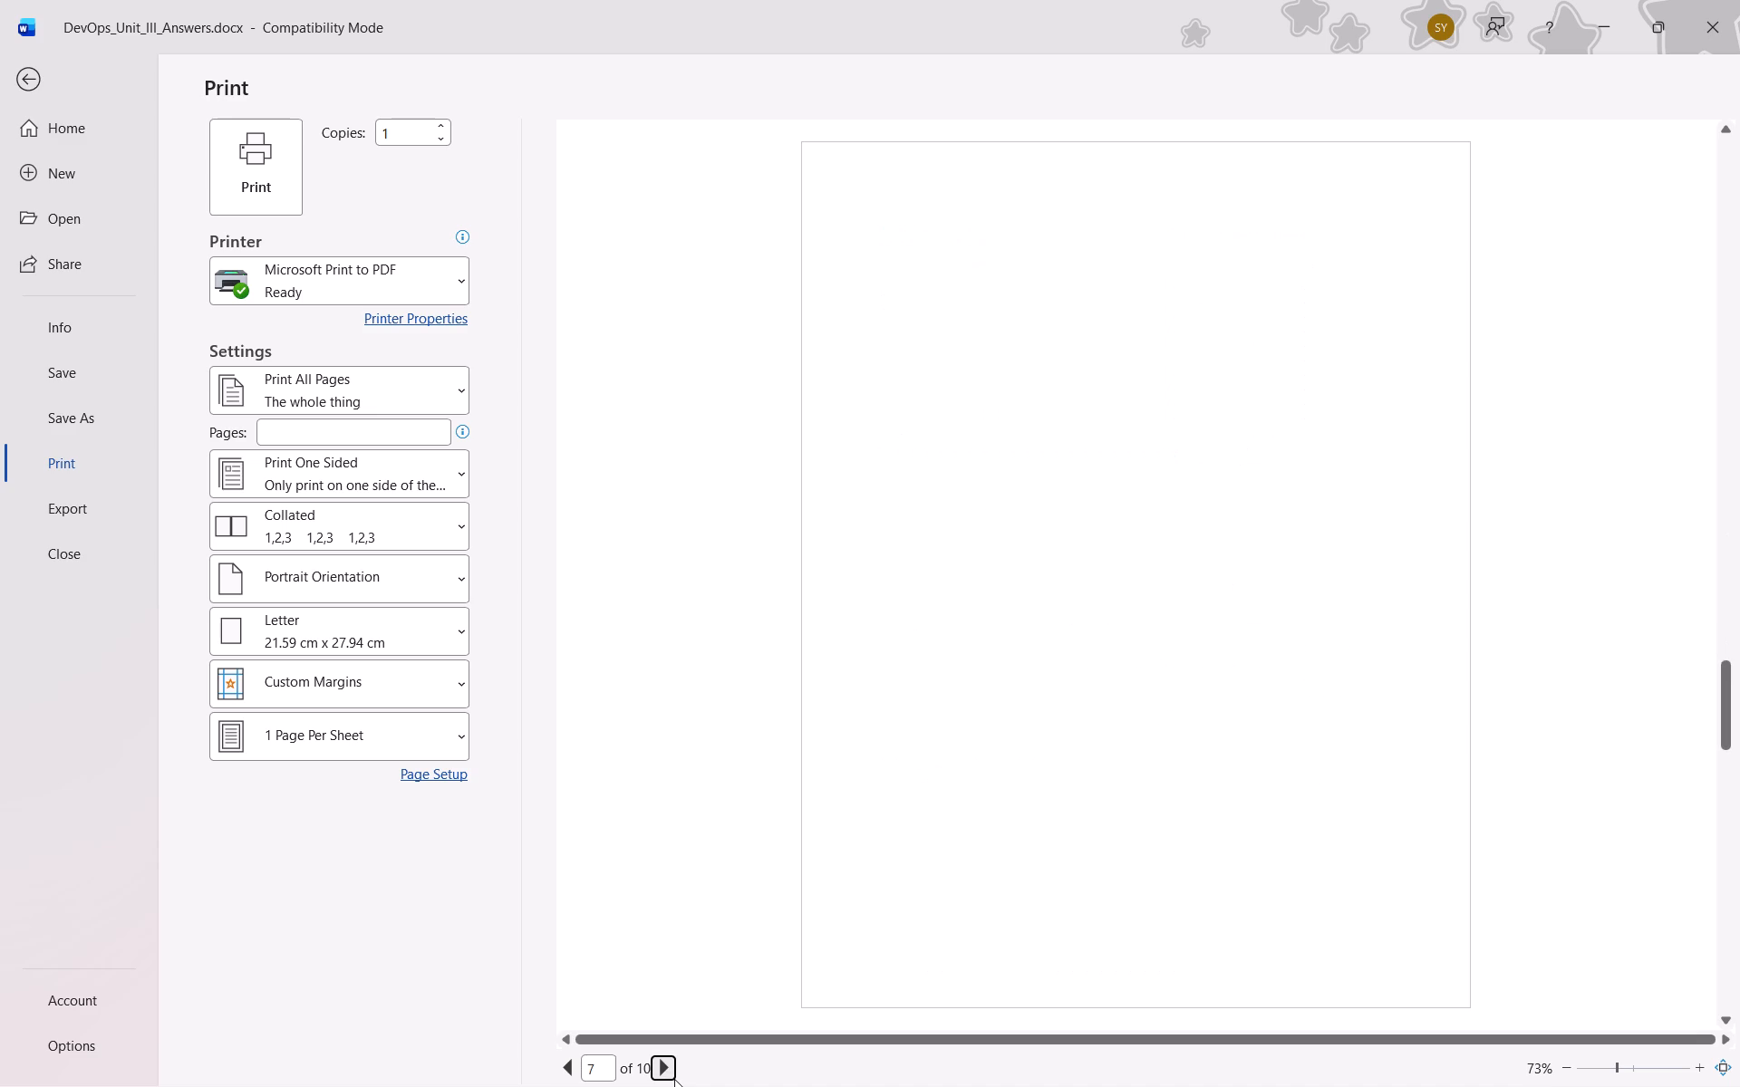
click(667, 1073)
click(667, 1073)
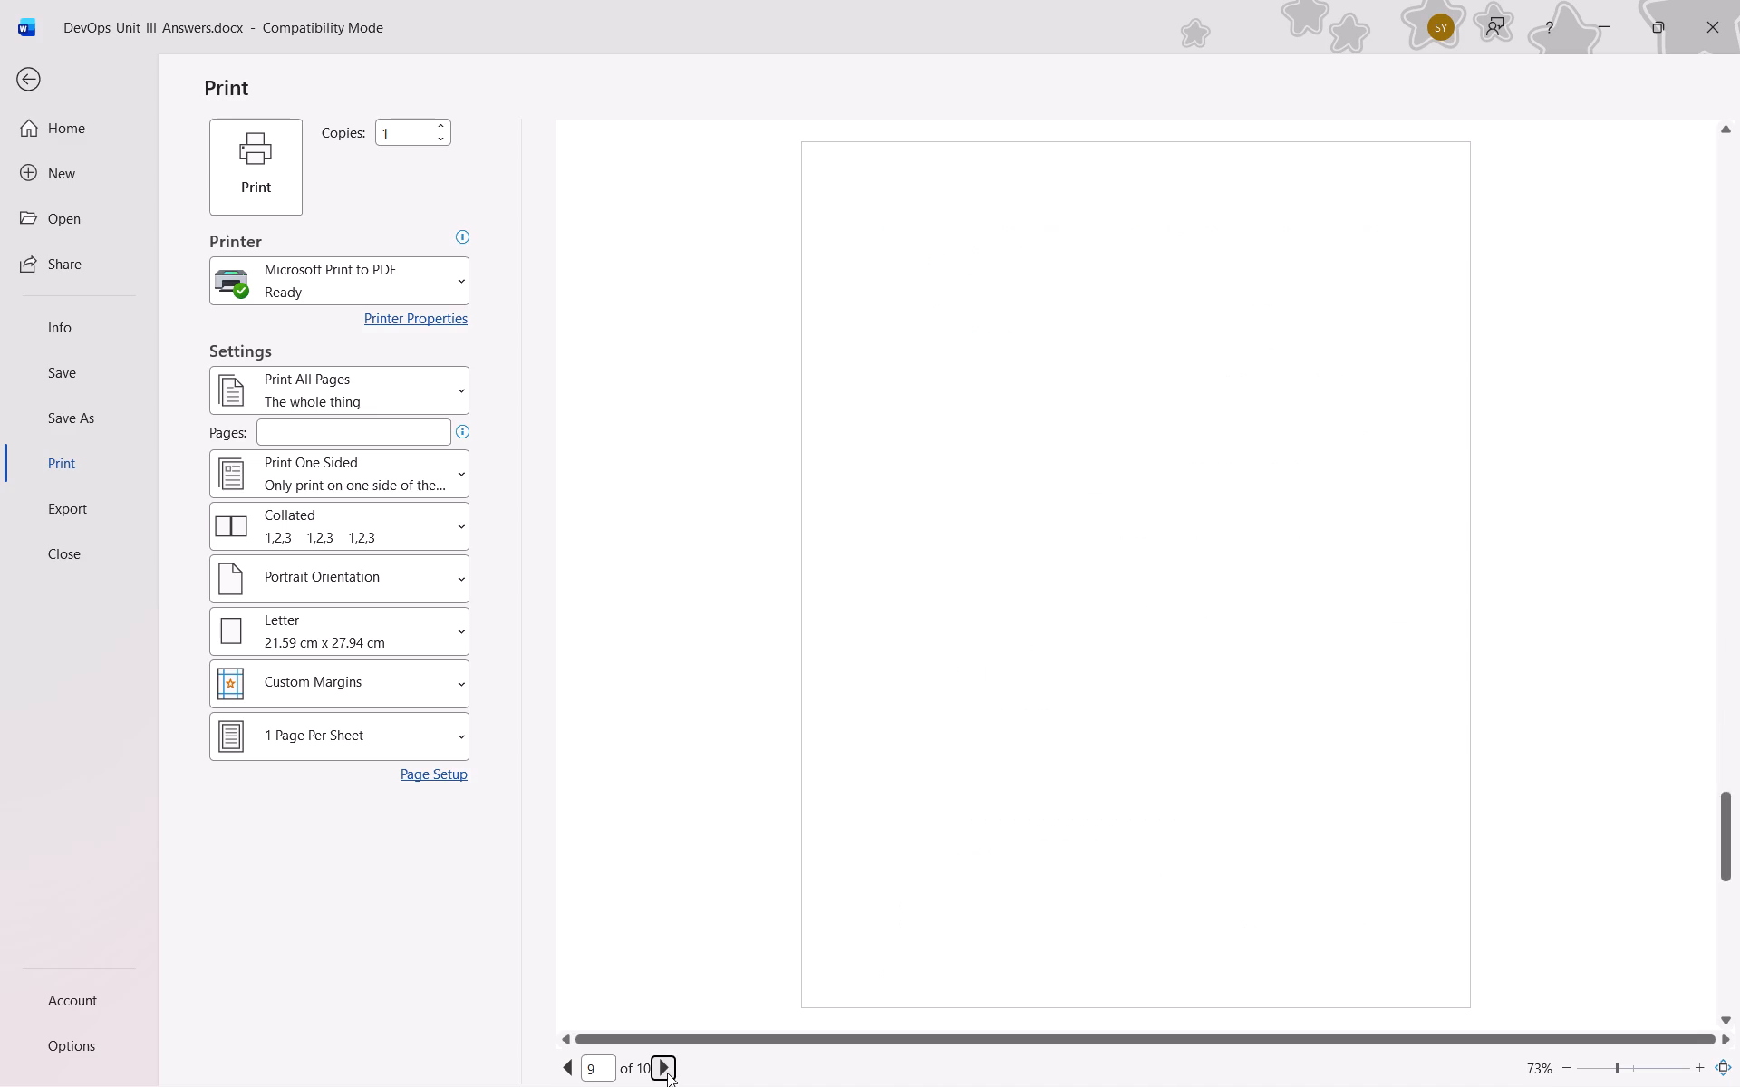
click(667, 1073)
click(561, 1071)
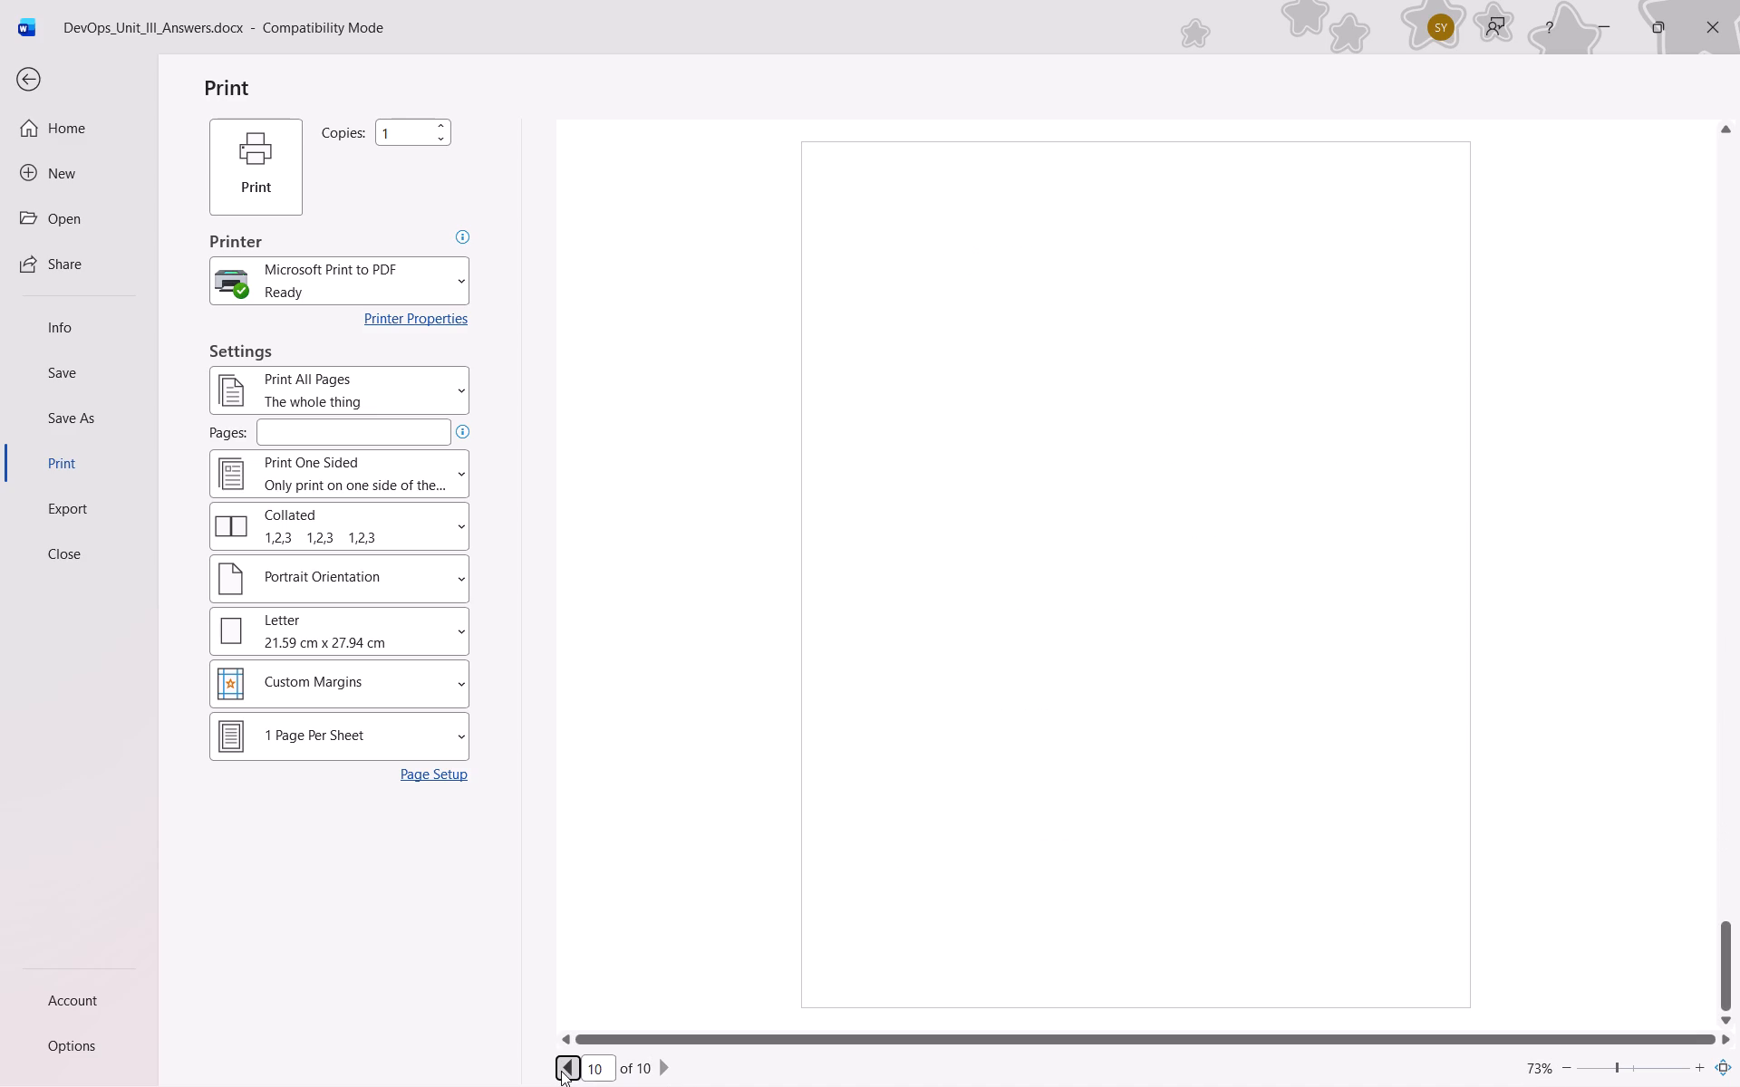
click(561, 1071)
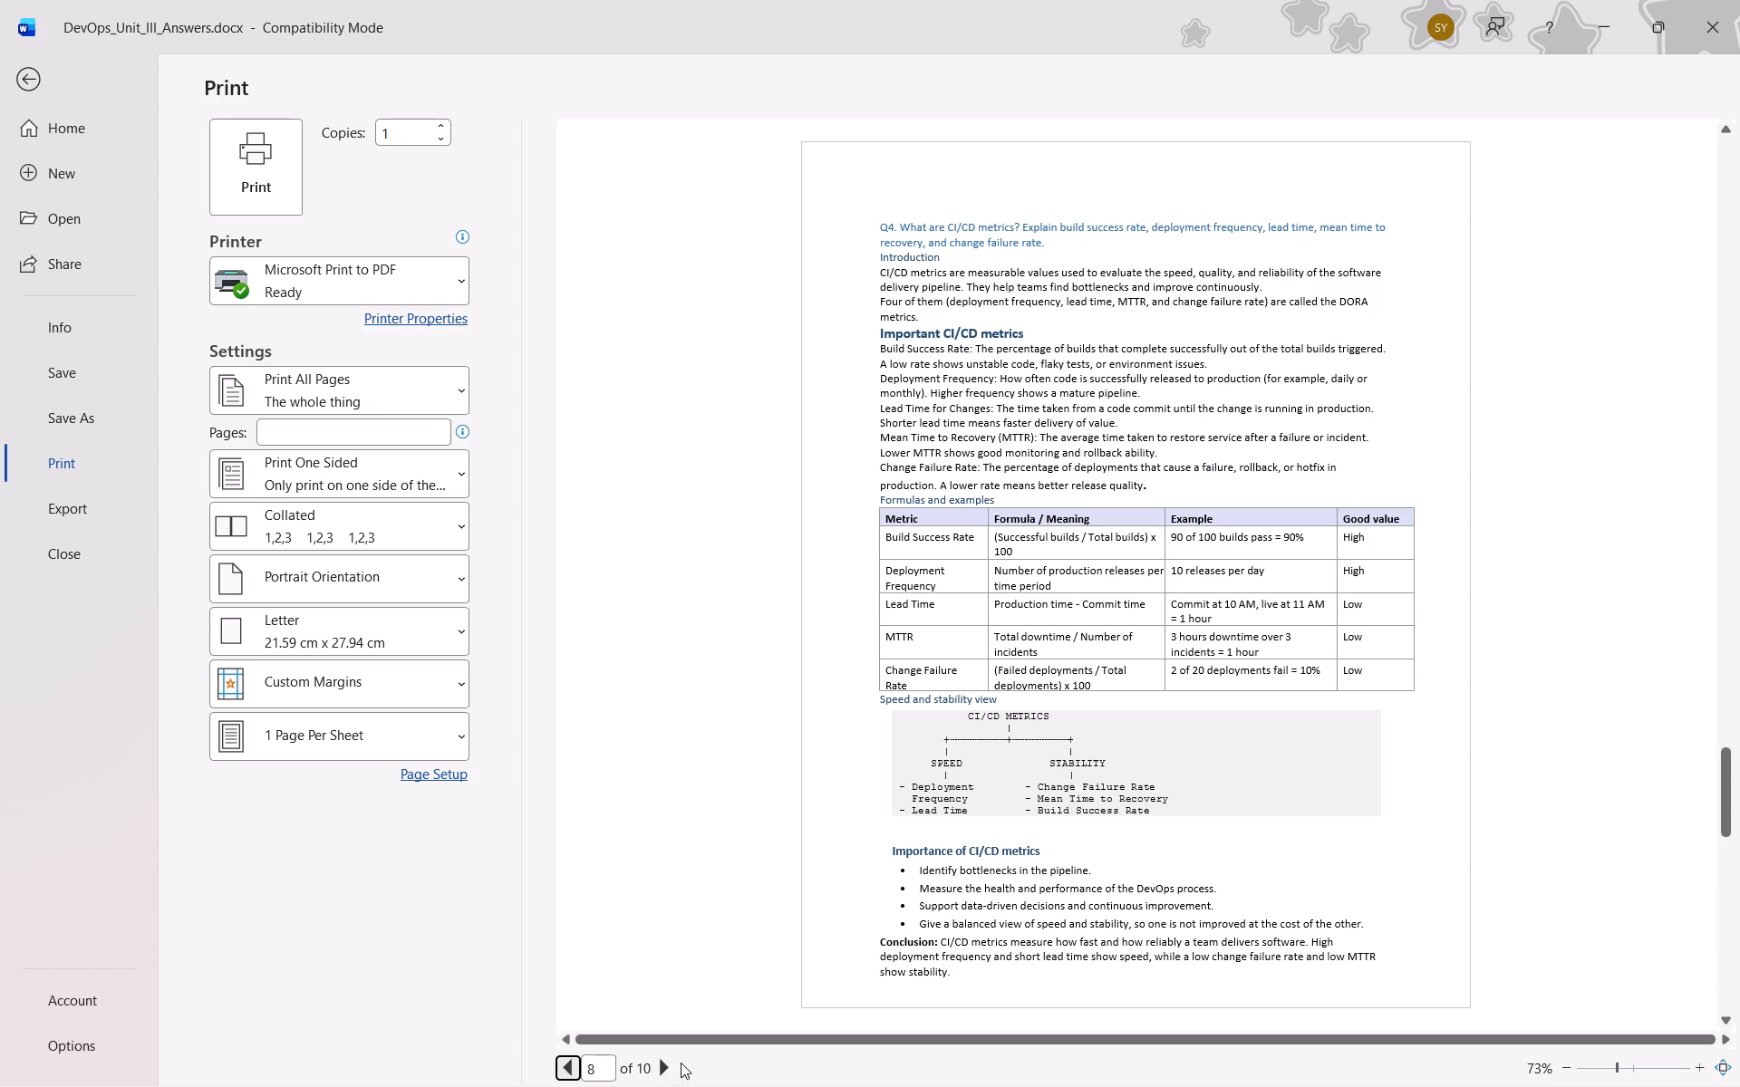
Set the print range to pages 1, 2, 3, 4, 5, 6, 8.
click(281, 434)
text(1, 2, 3, 4, 5, 6,)
key(space)
key(8)
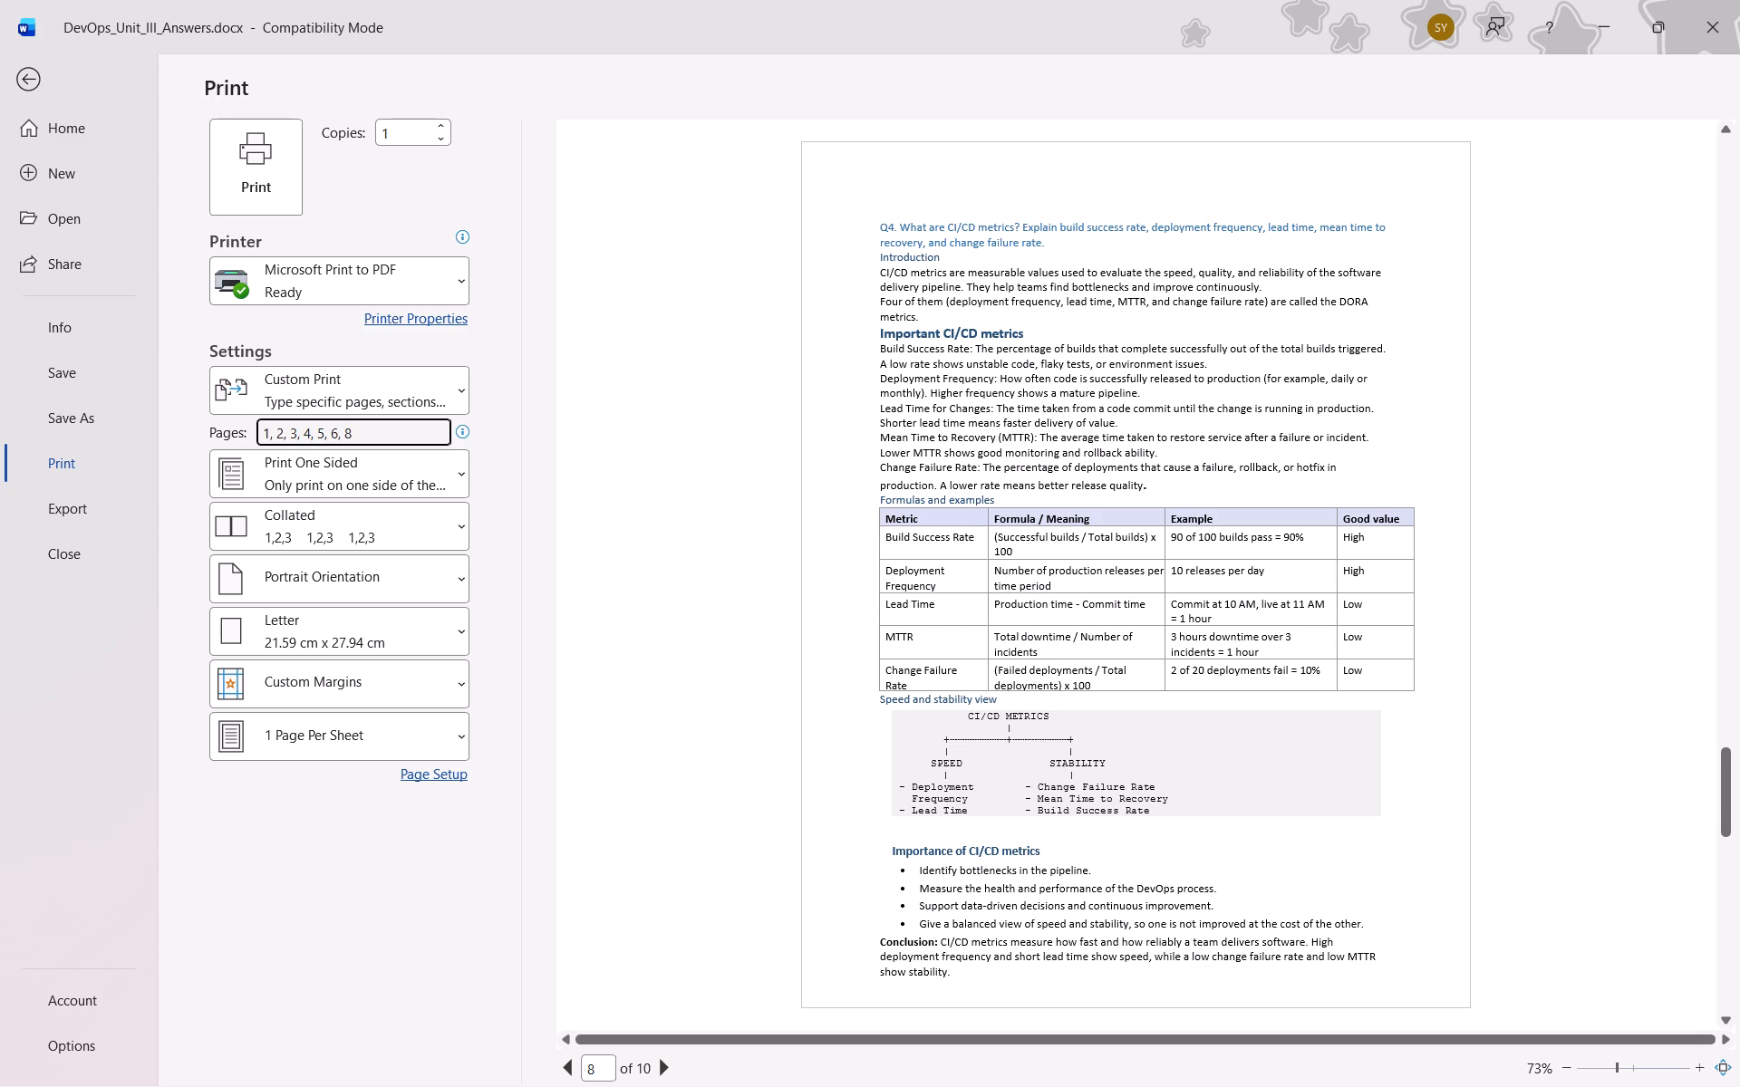
Page through the print preview from the first to the last page to check the chosen page range.
click(667, 1068)
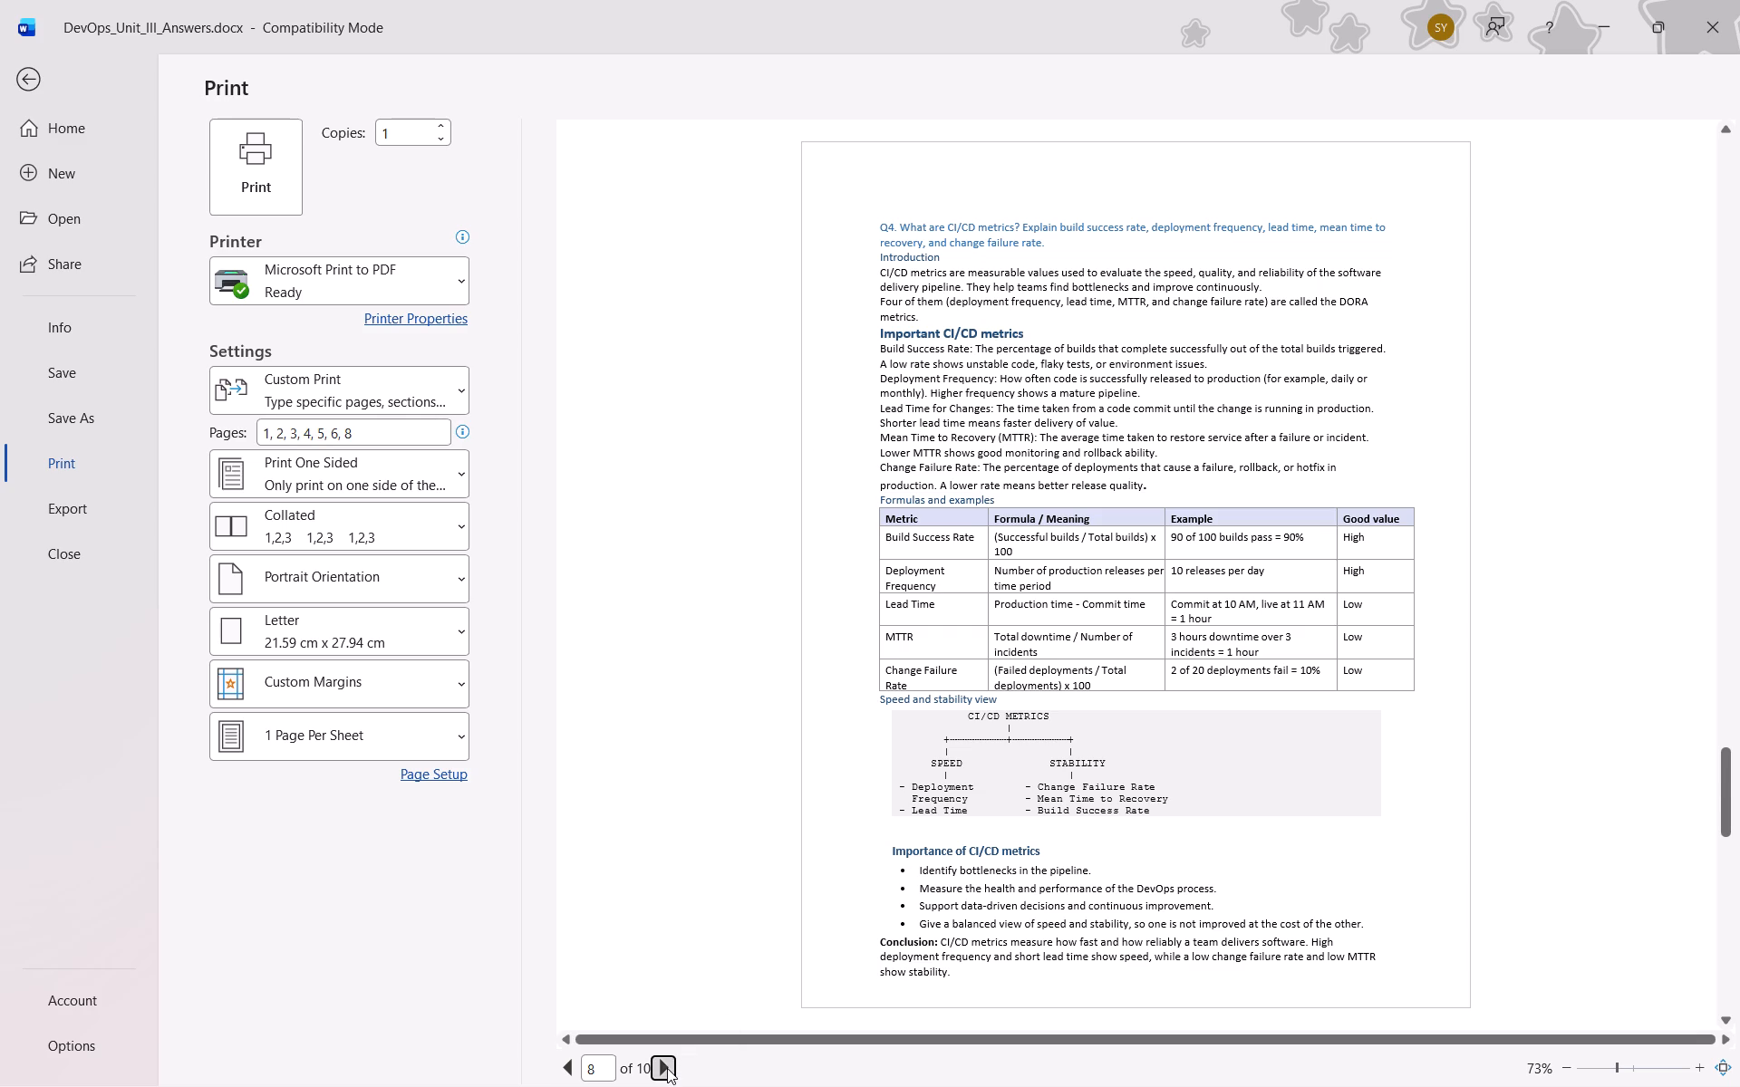
click(667, 1068)
click(567, 1070)
triple_click(567, 1070)
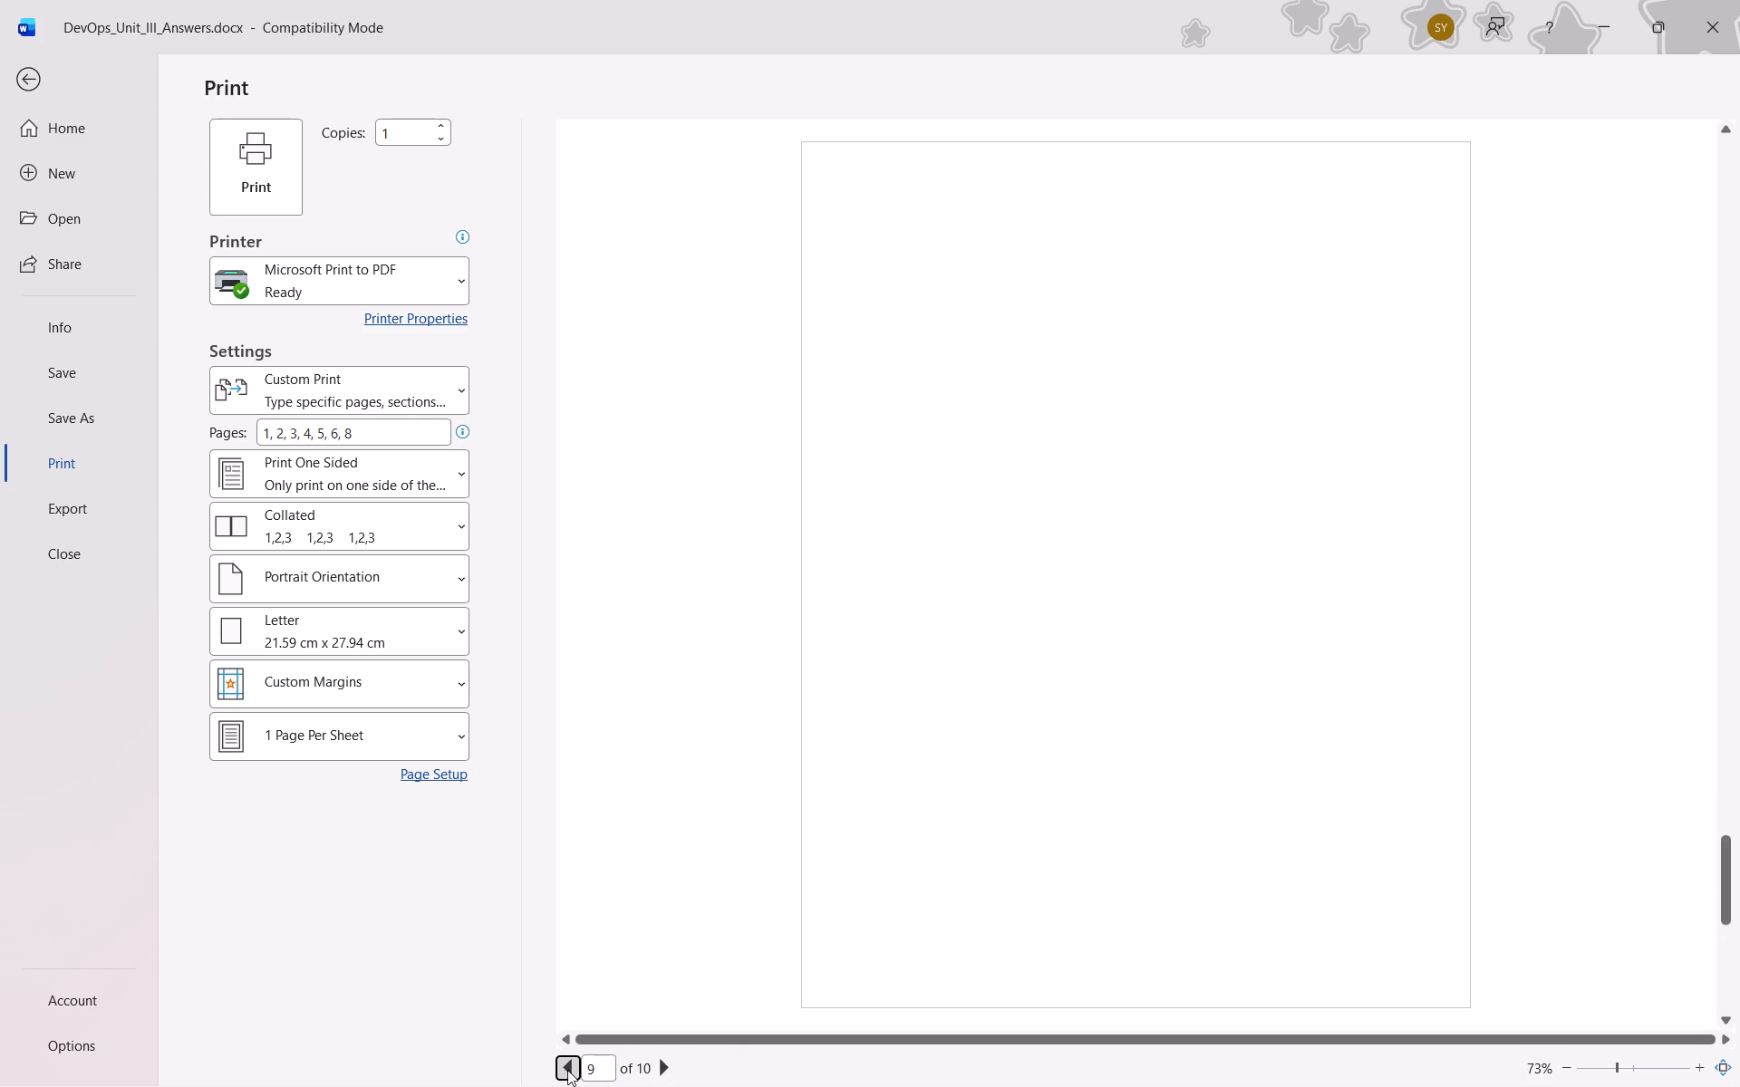
triple_click(567, 1070)
double_click(567, 1070)
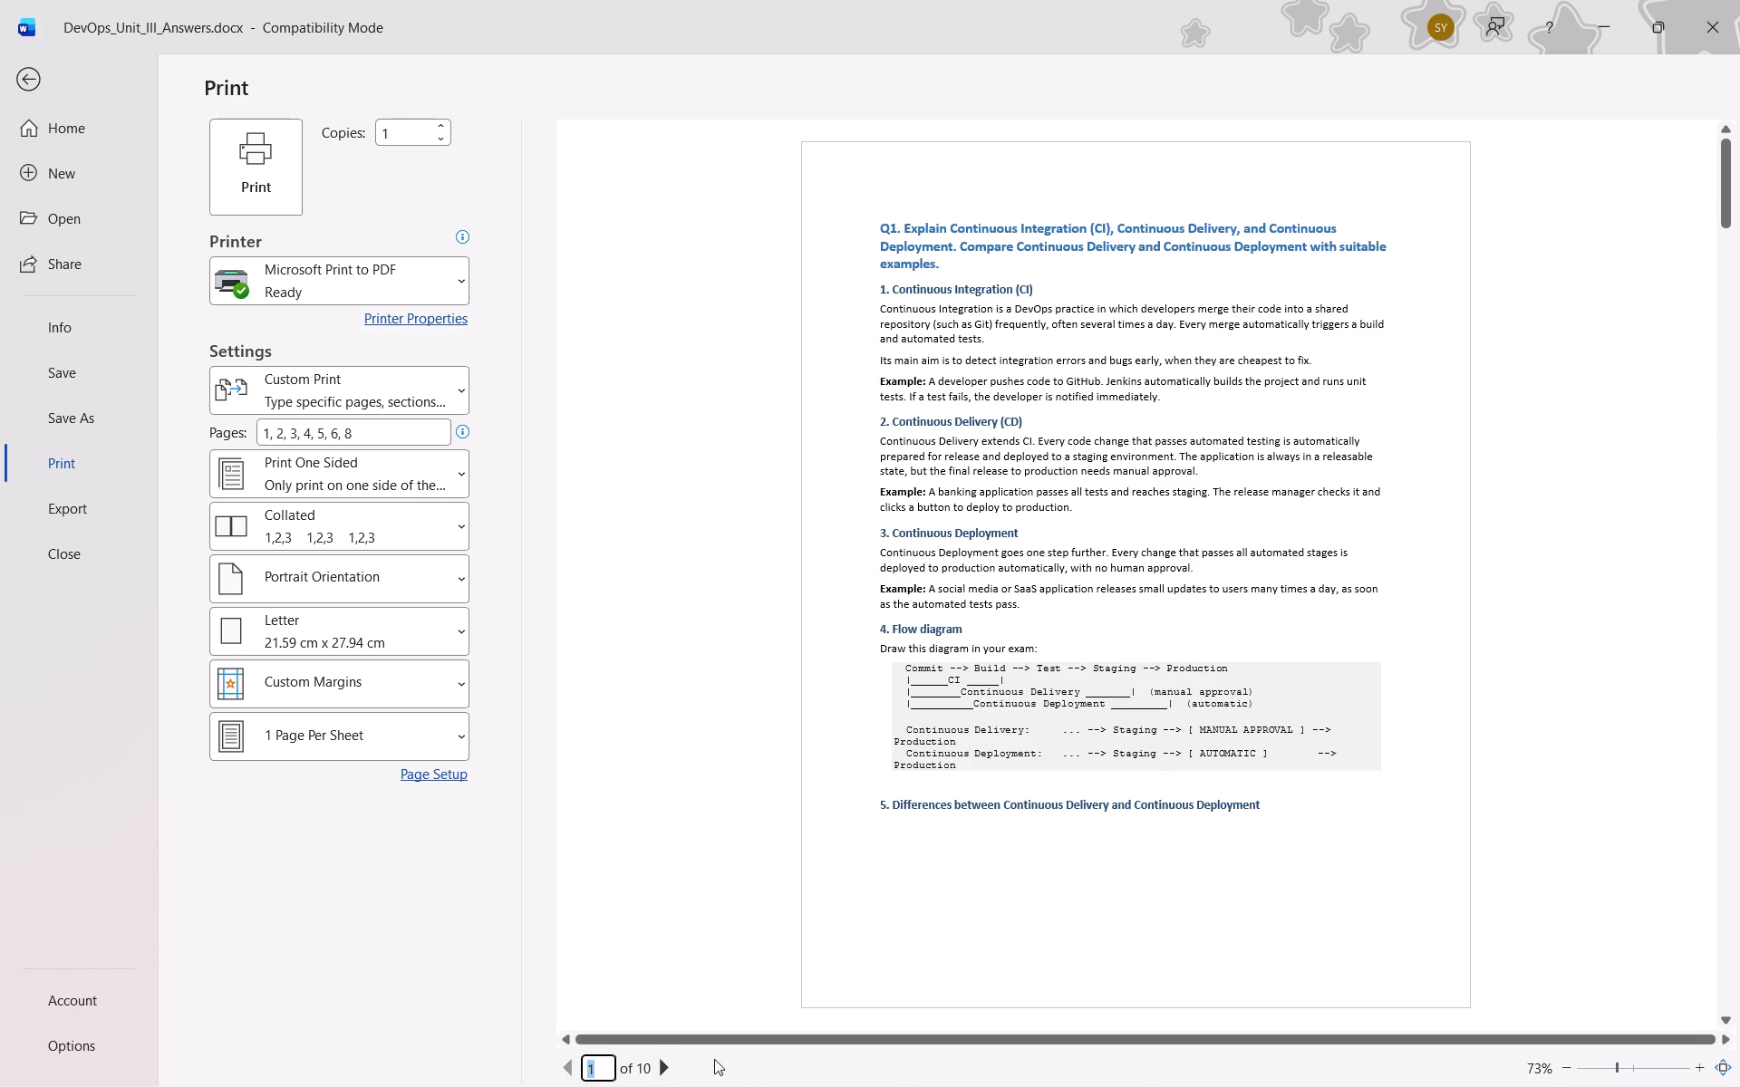
click(653, 1059)
click(665, 1063)
click(665, 1063)
click(665, 1063)
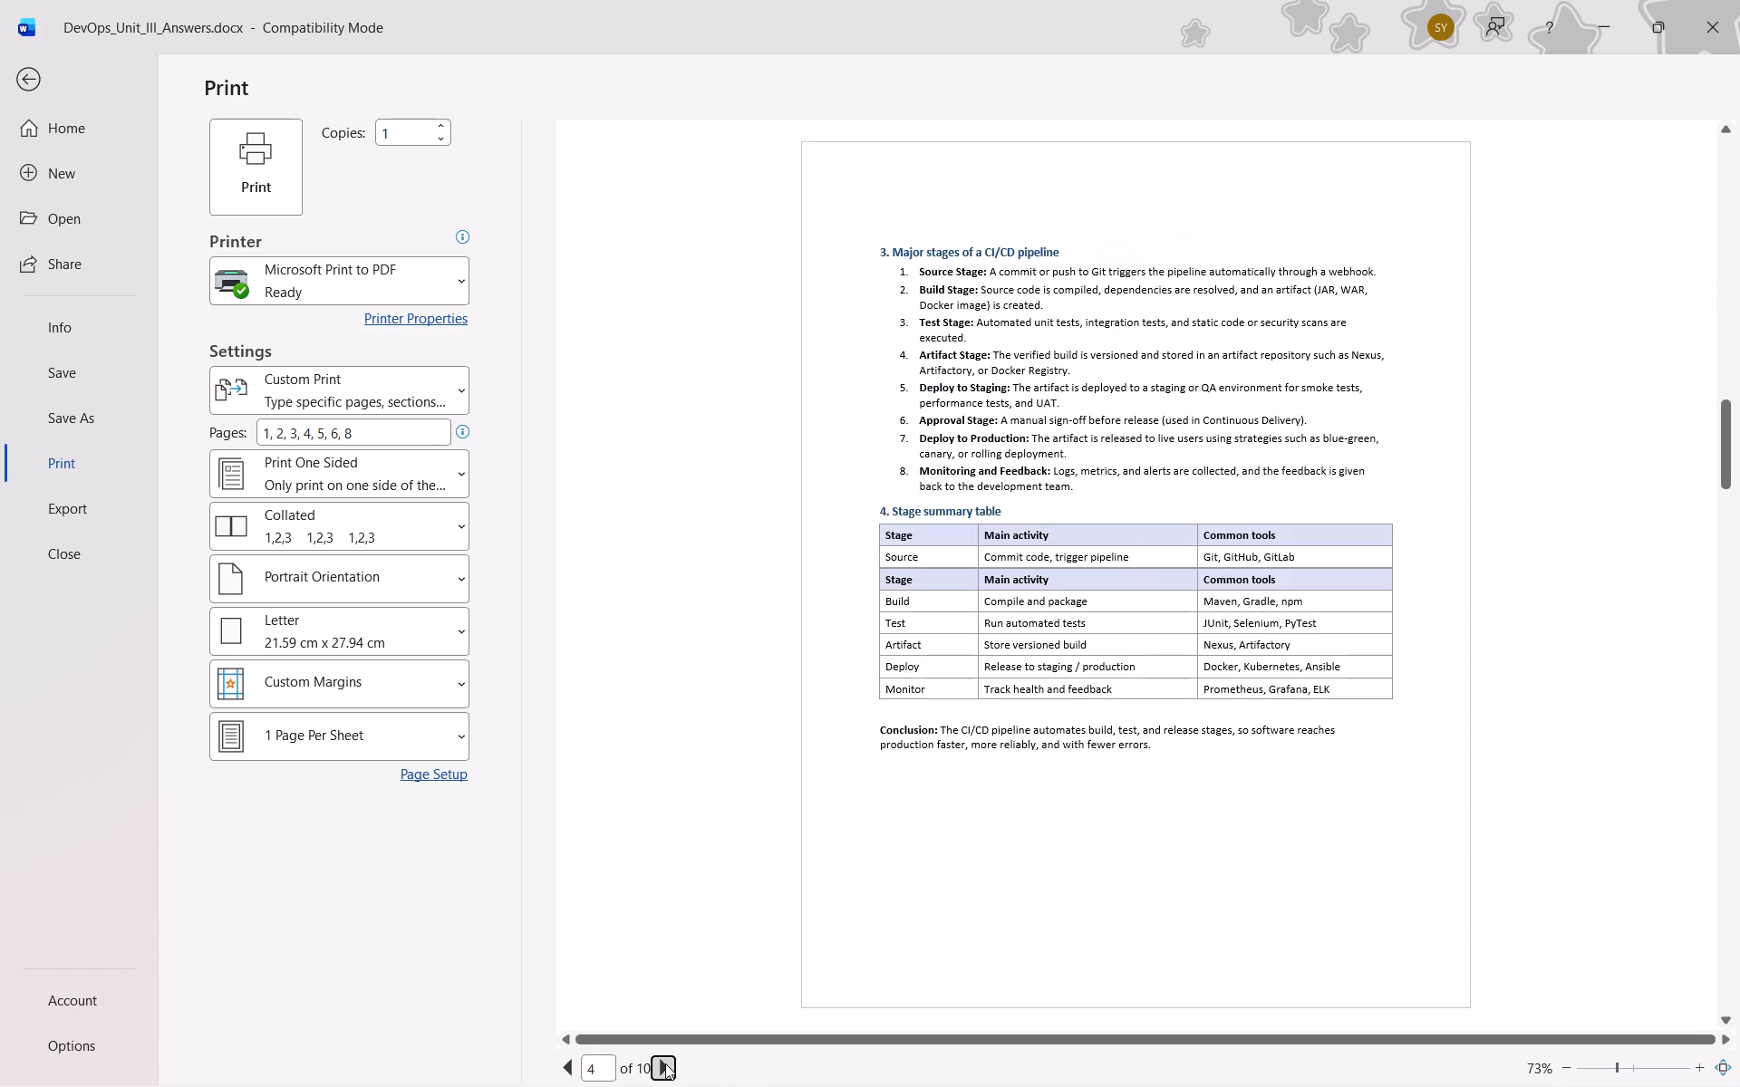
click(665, 1063)
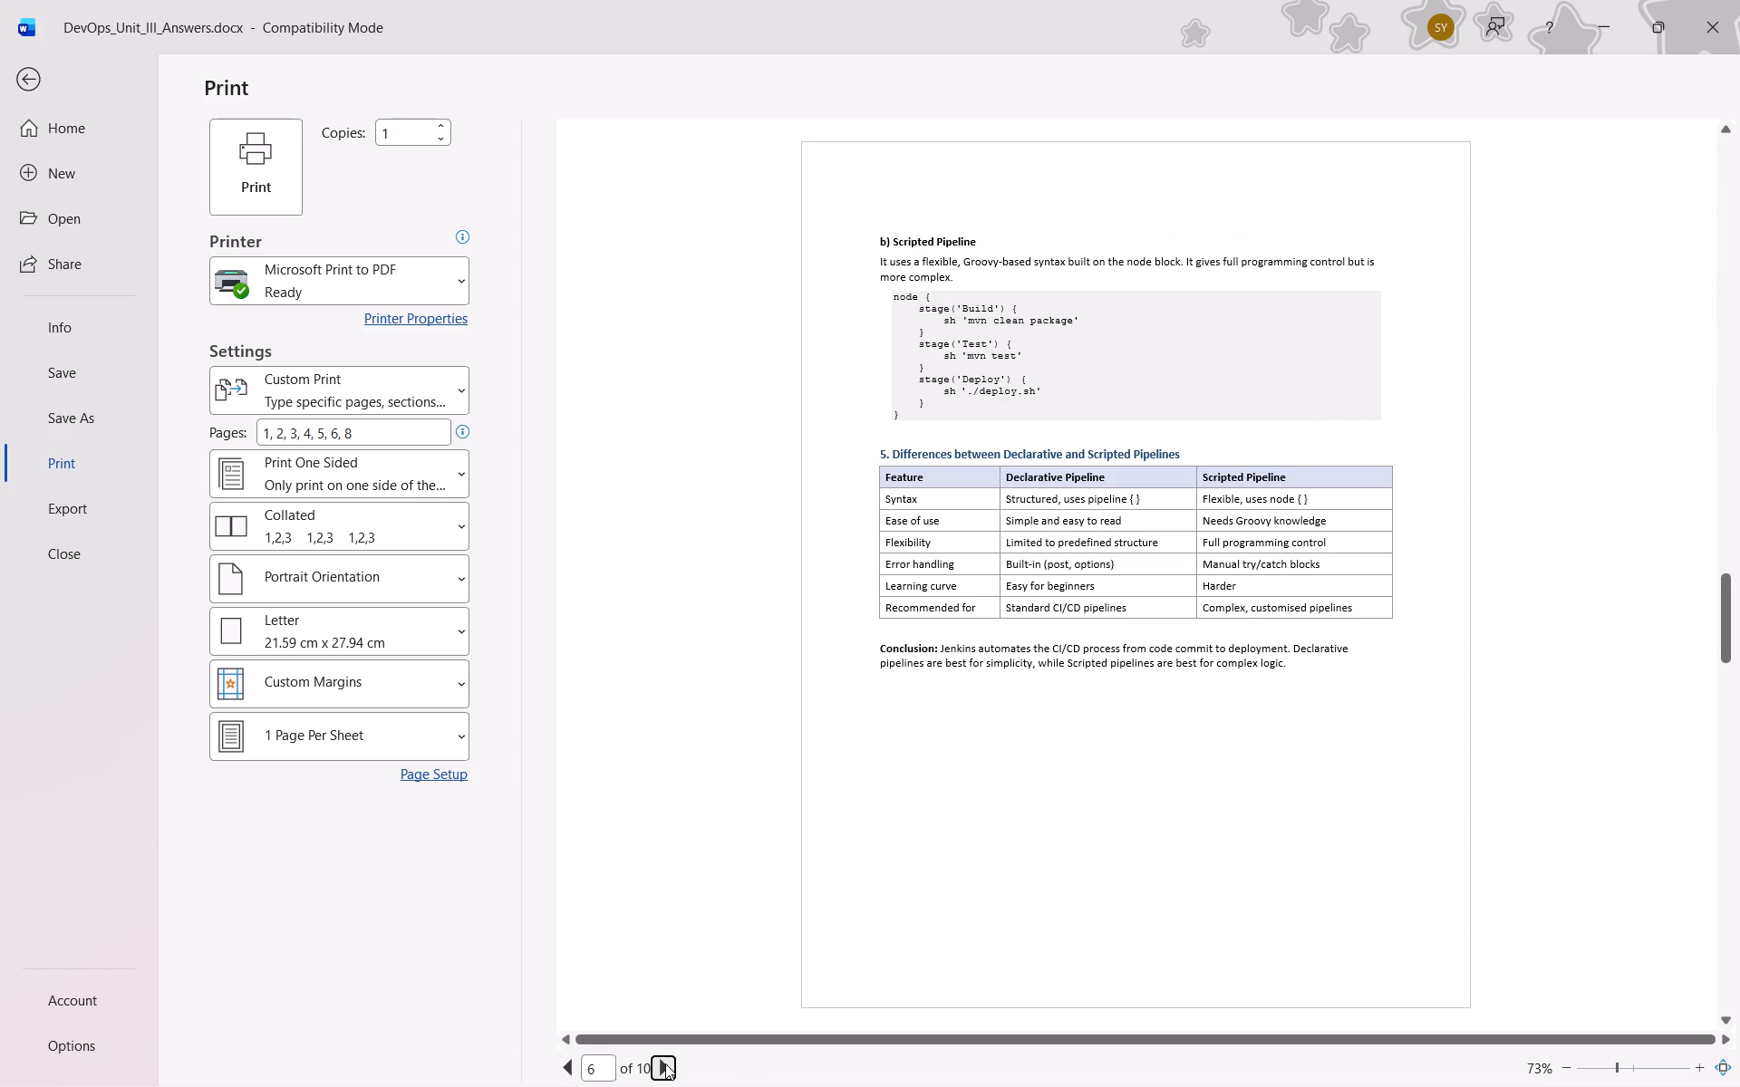
click(665, 1063)
click(665, 1063)
double_click(665, 1063)
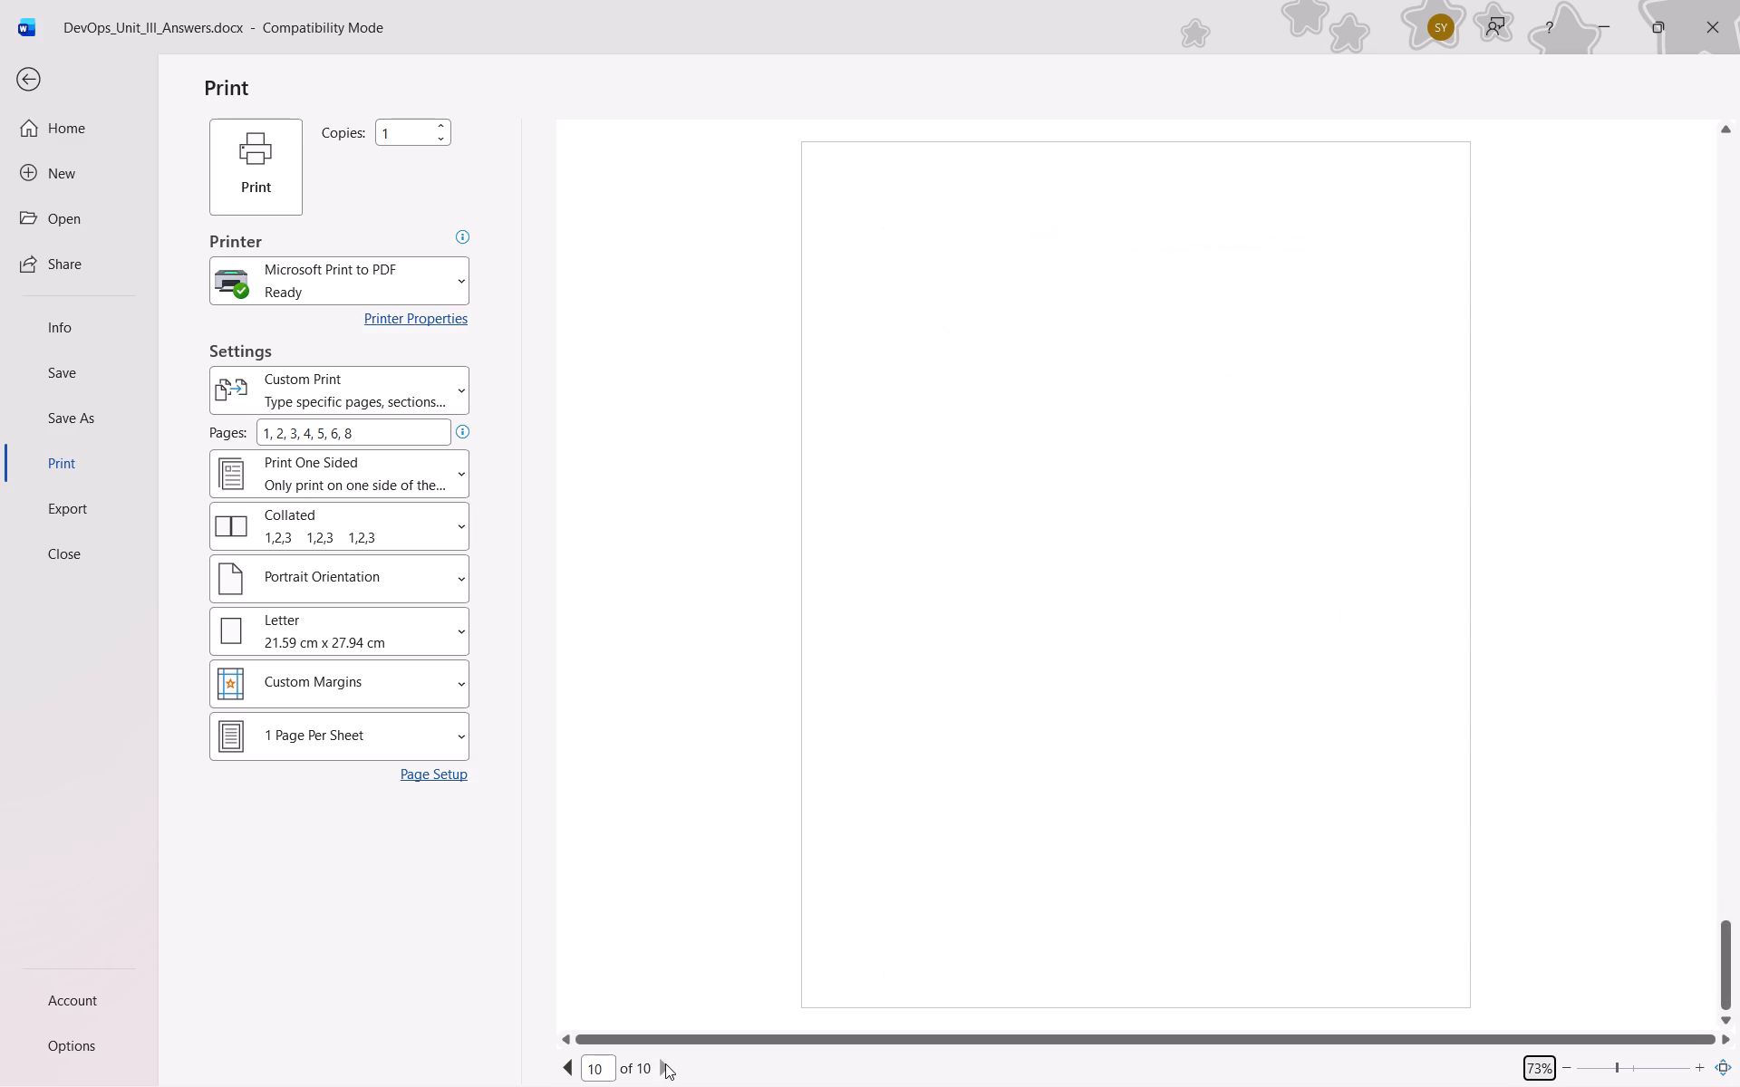
Print the chosen pages with Microsoft Print to PDF, saving the output on the Desktop as "devops 1".
click(257, 190)
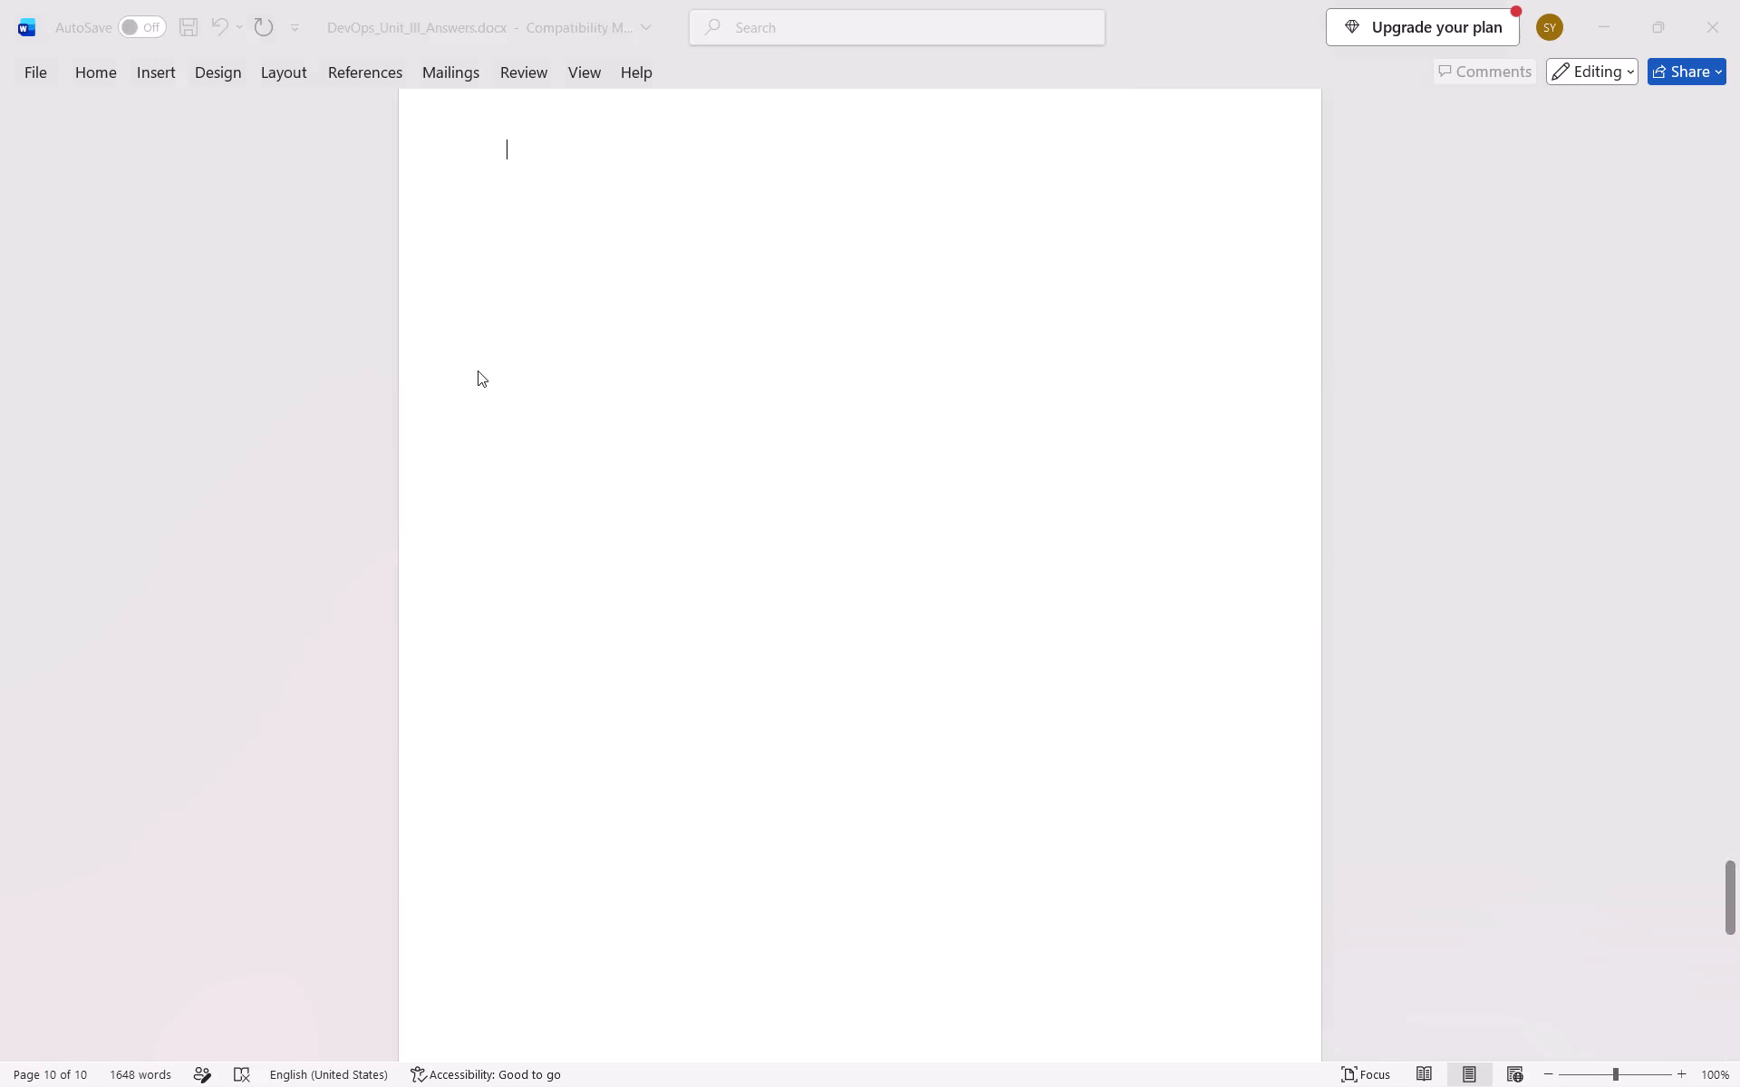
text(devops 1)
key(Return)
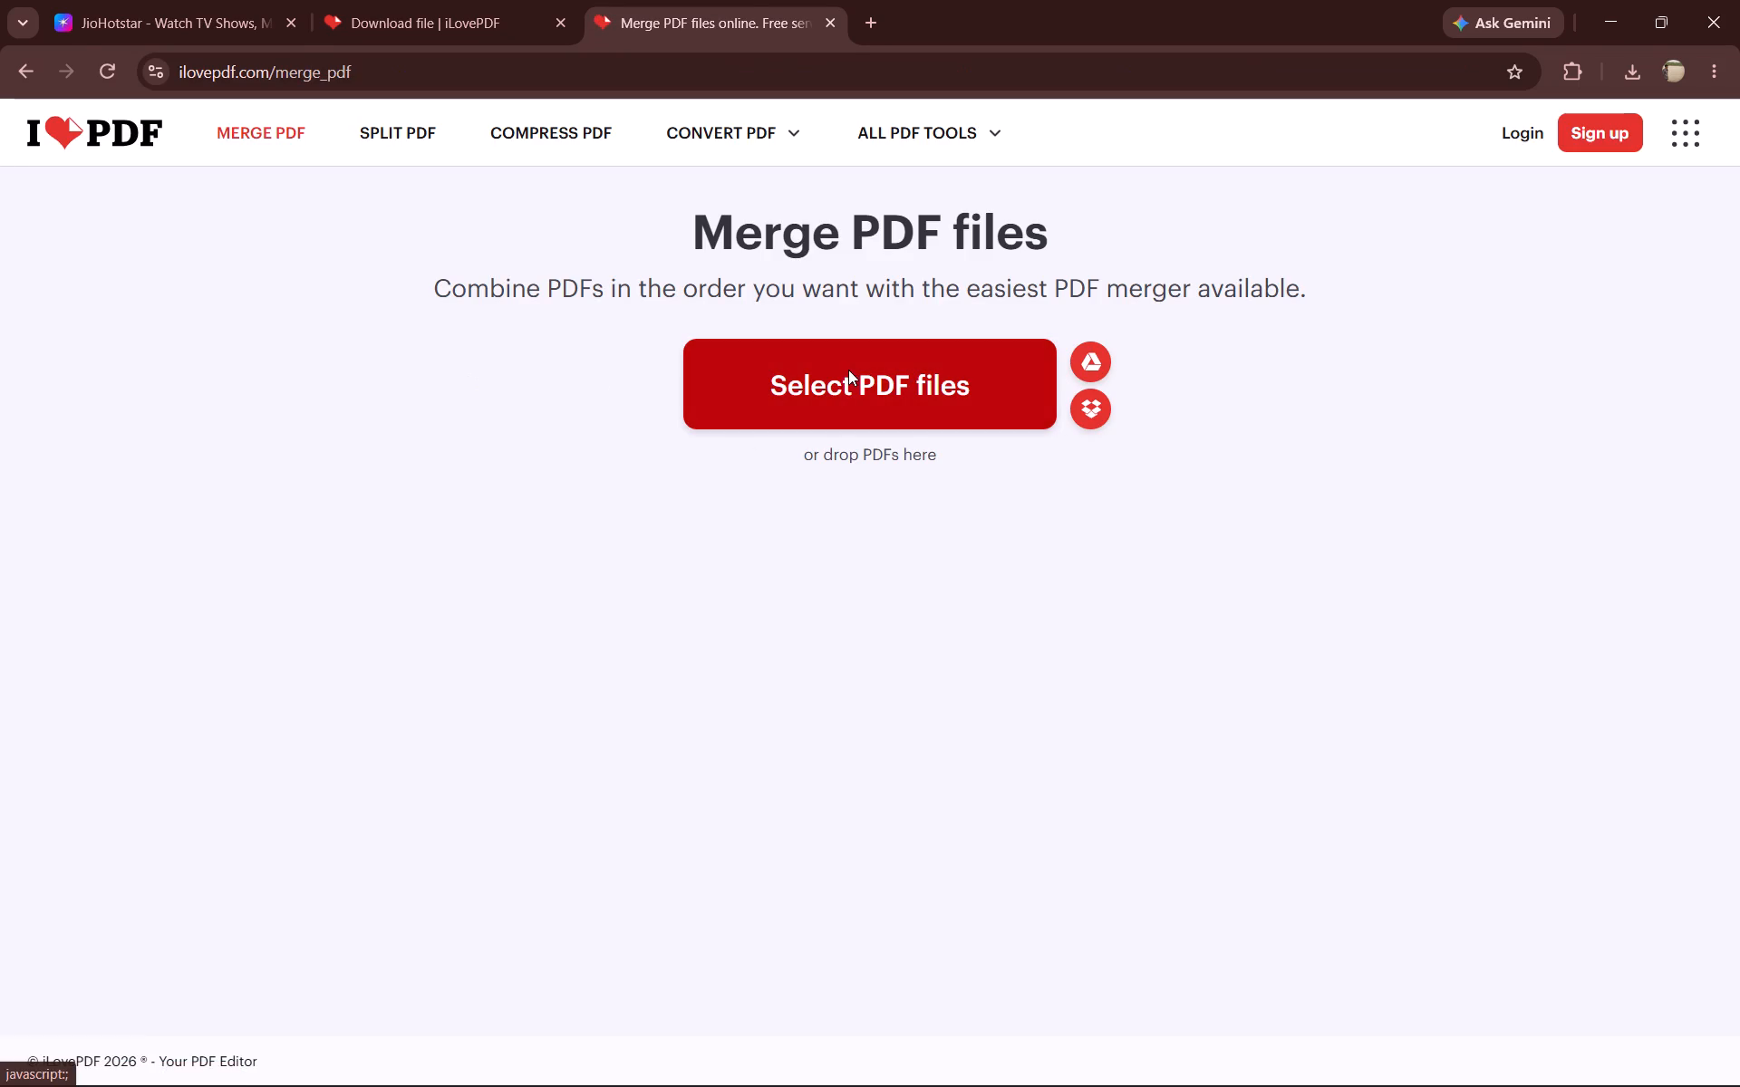
scroll(701, 466, down, 2)
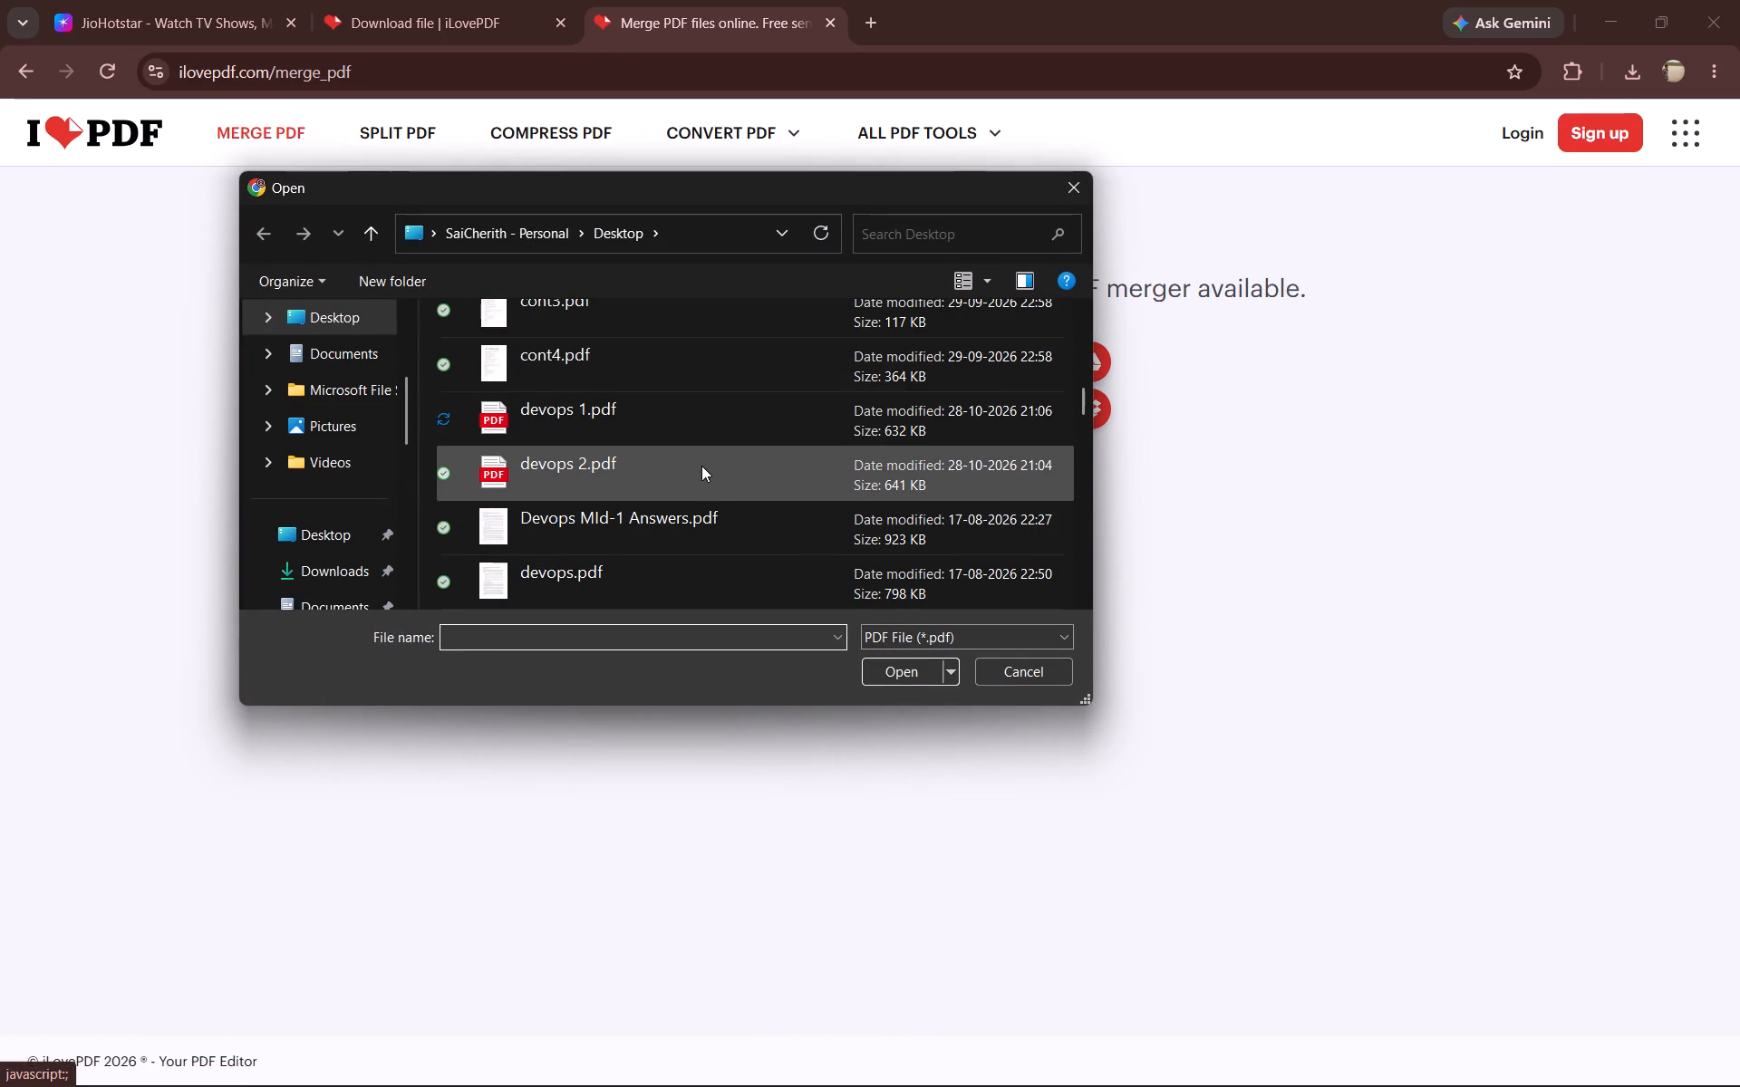
click(601, 407)
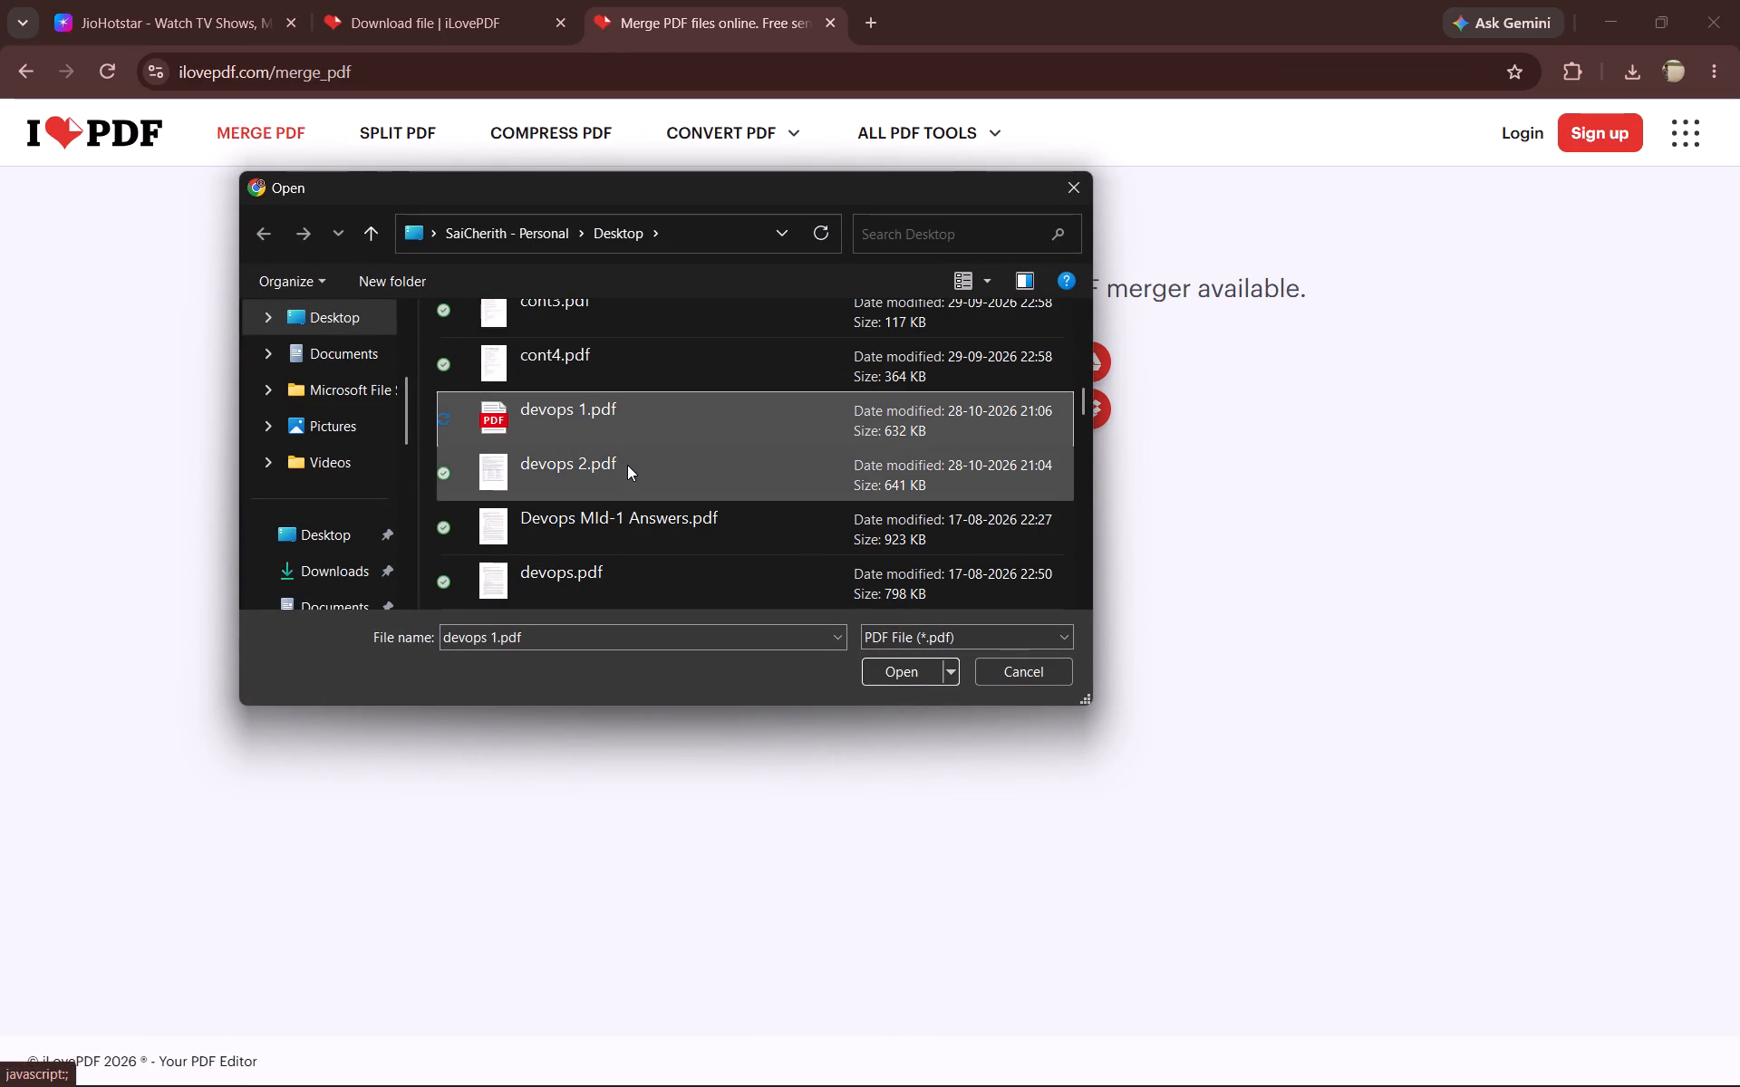
Add devops 2.pdf to the file selection and load both PDFs into the merge tool.
ctrl+click(627, 465)
click(906, 676)
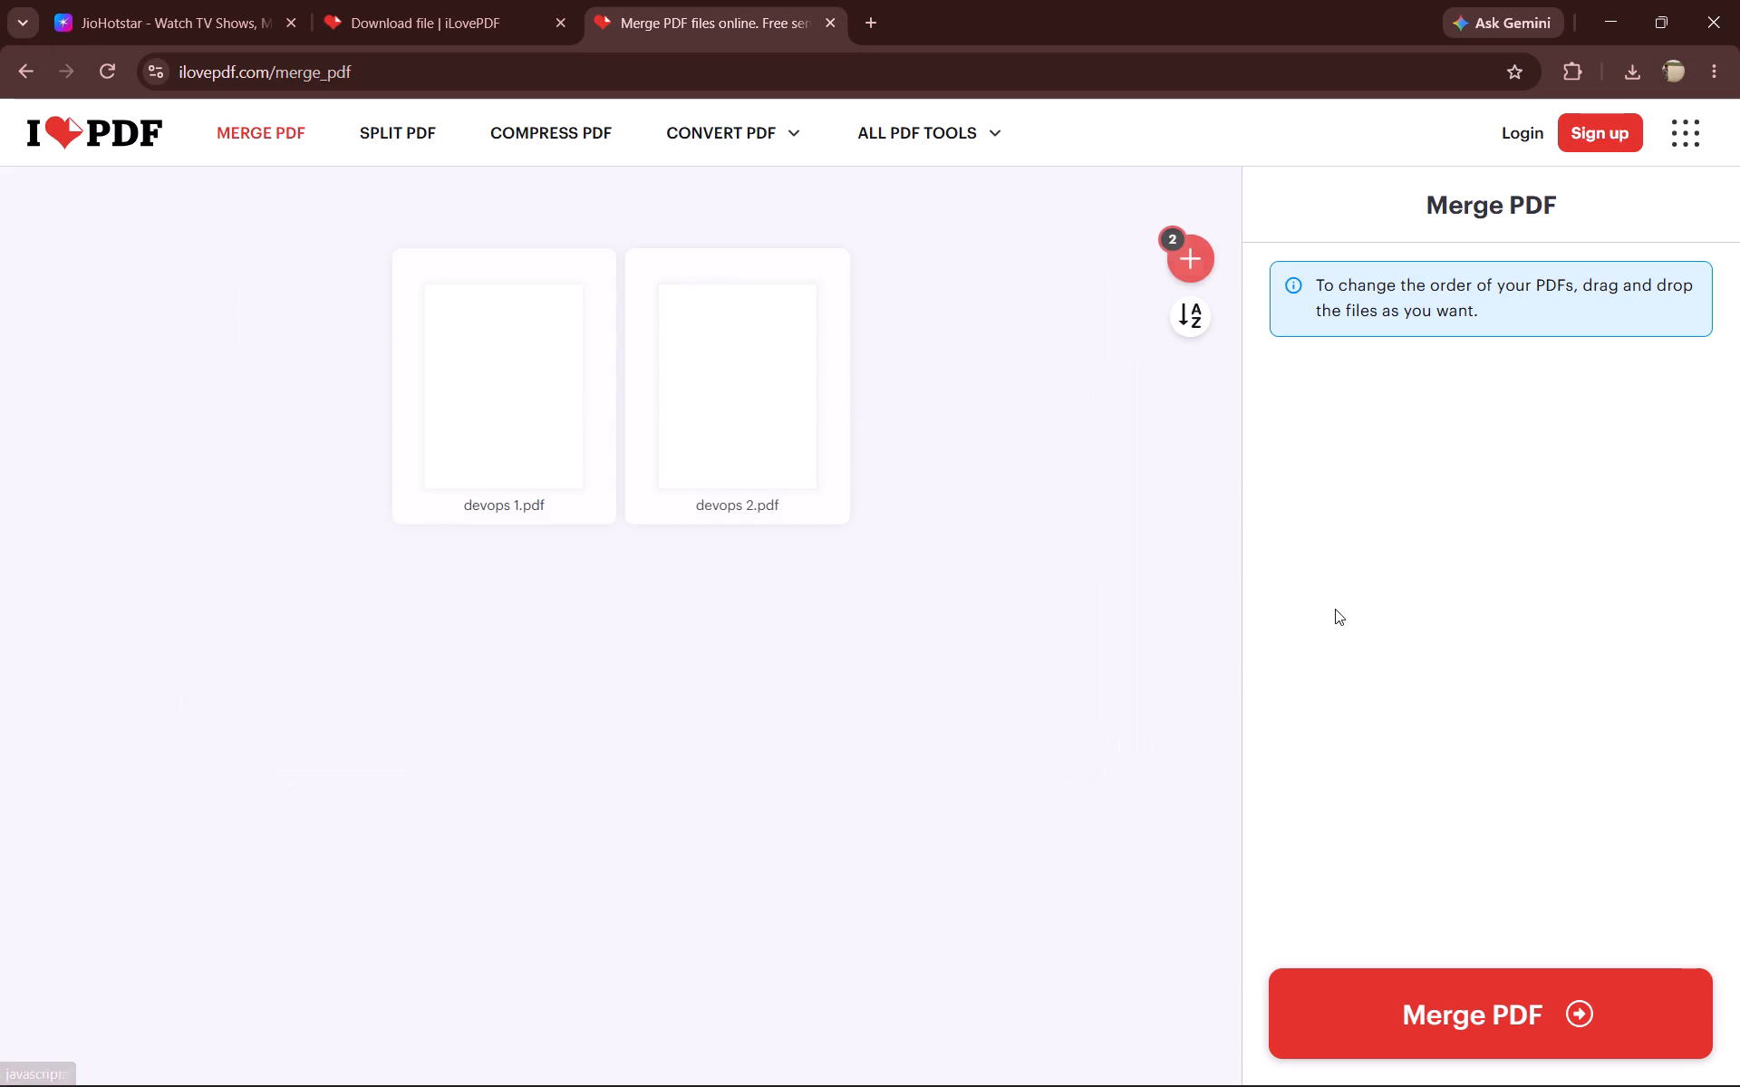
Merge devops 1.pdf and devops 2.pdf and download the merged PDF.
click(1492, 972)
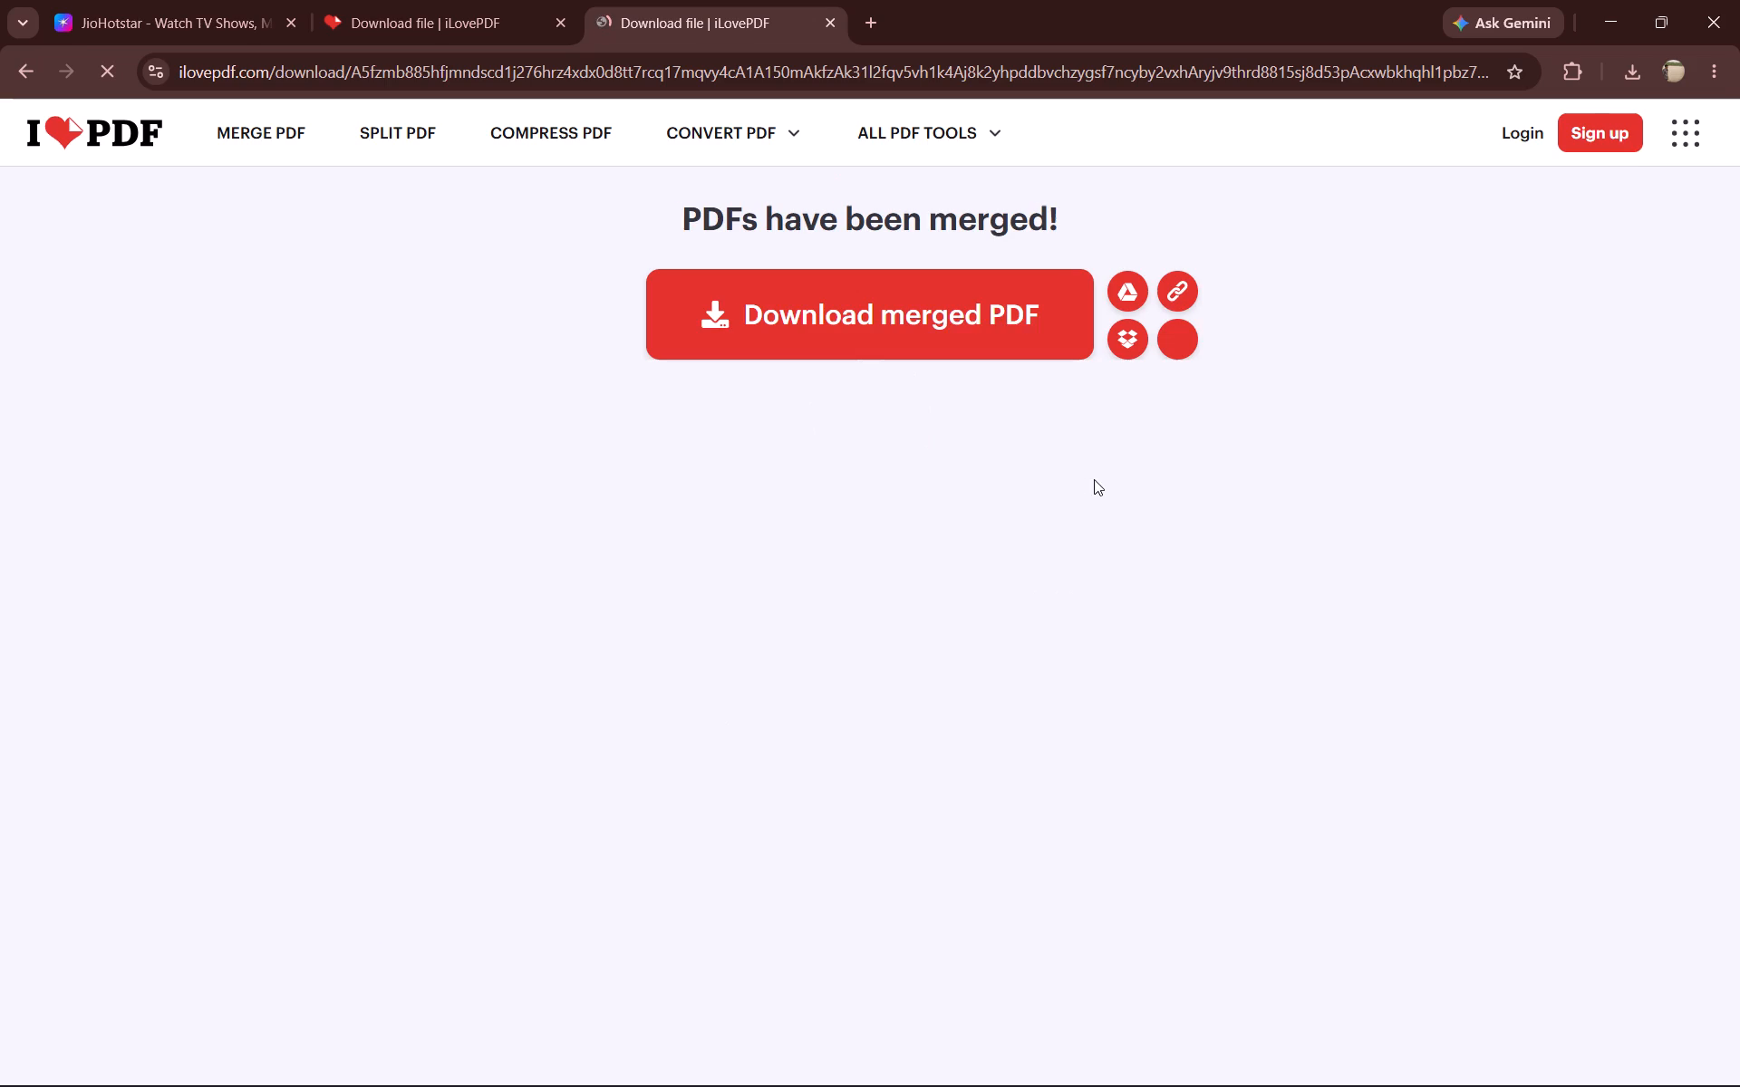
click(924, 322)
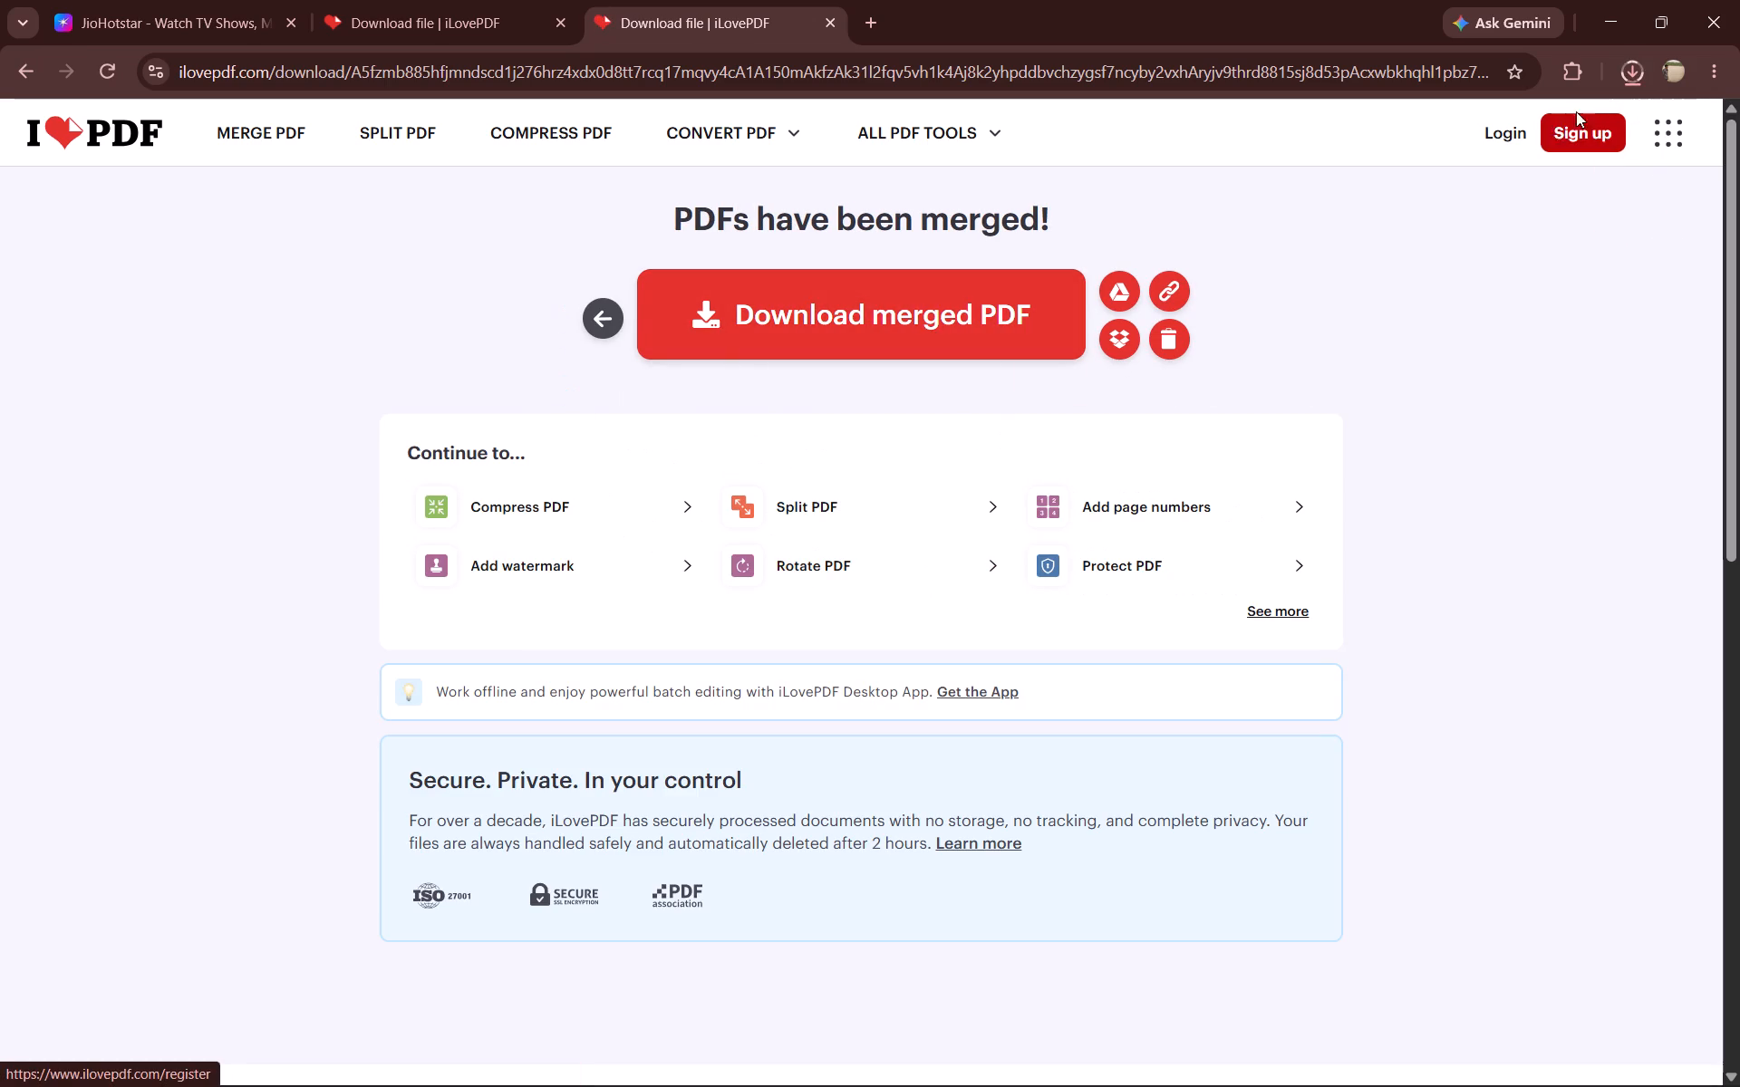